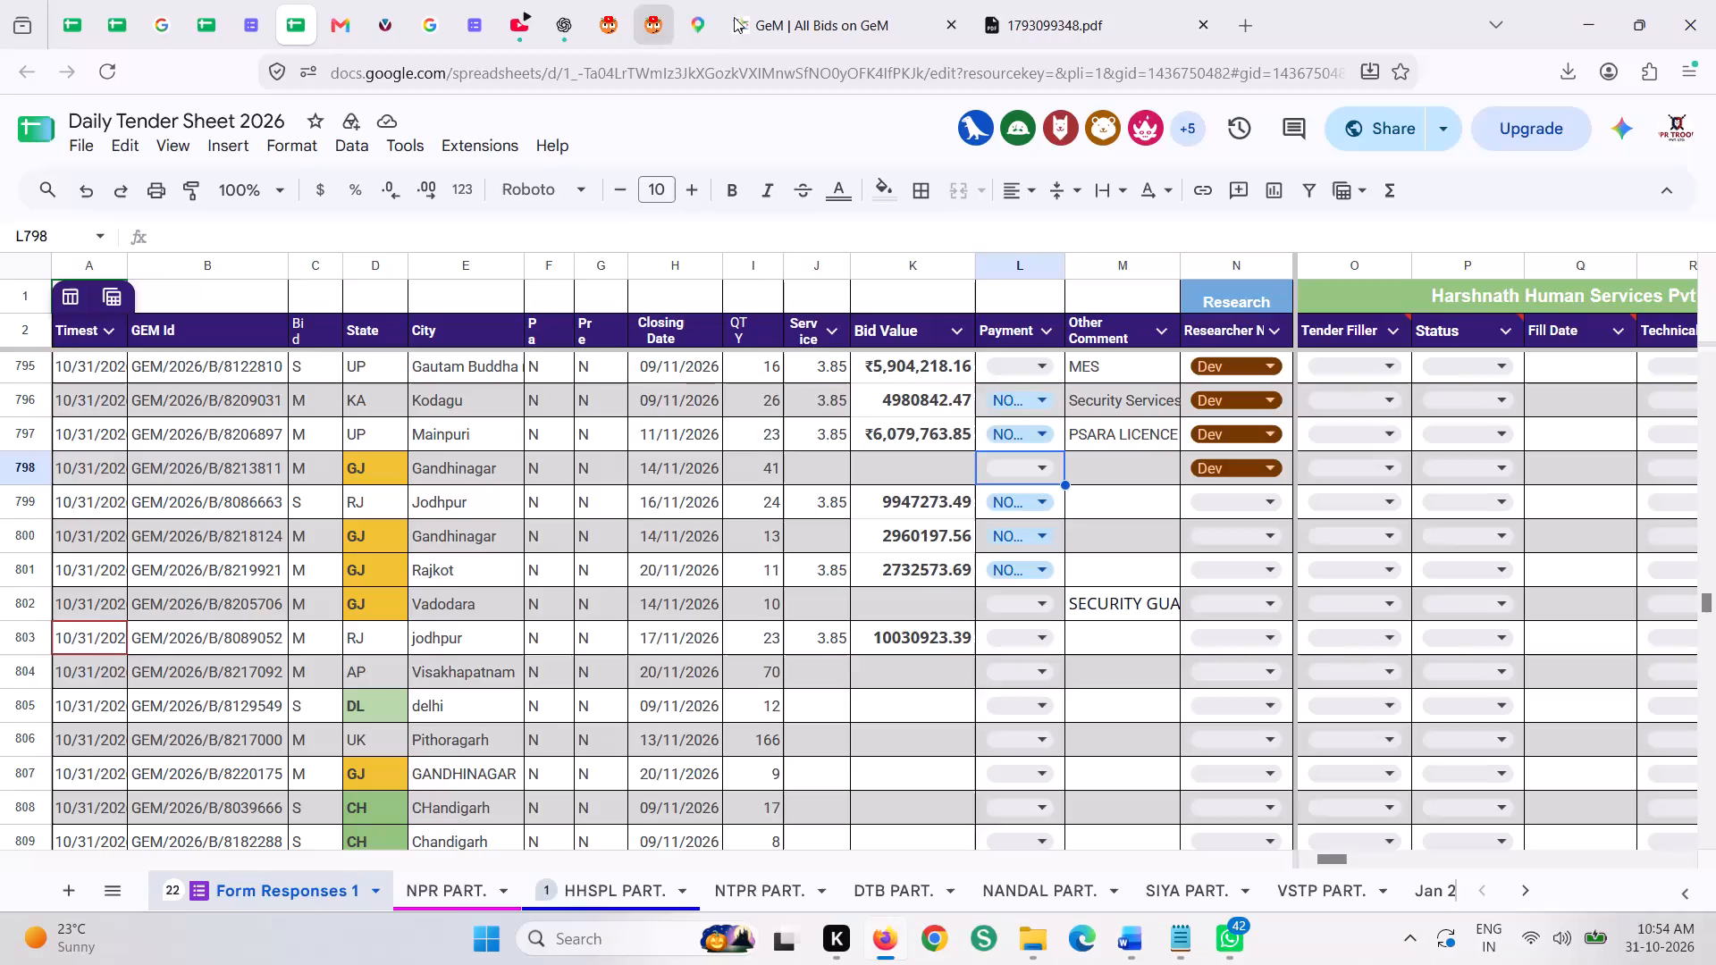
Copy the GEM Id from row 798 of the tender sheet.
key("Left")
key("Left")
key("Left")
key("Left")
key("Left")
key("Left")
key("Left")
key("Left")
key("Left")
key("Left")
key("Left")
key("Left")
key("Left")
key("Left")
key("Left")
key("Left")
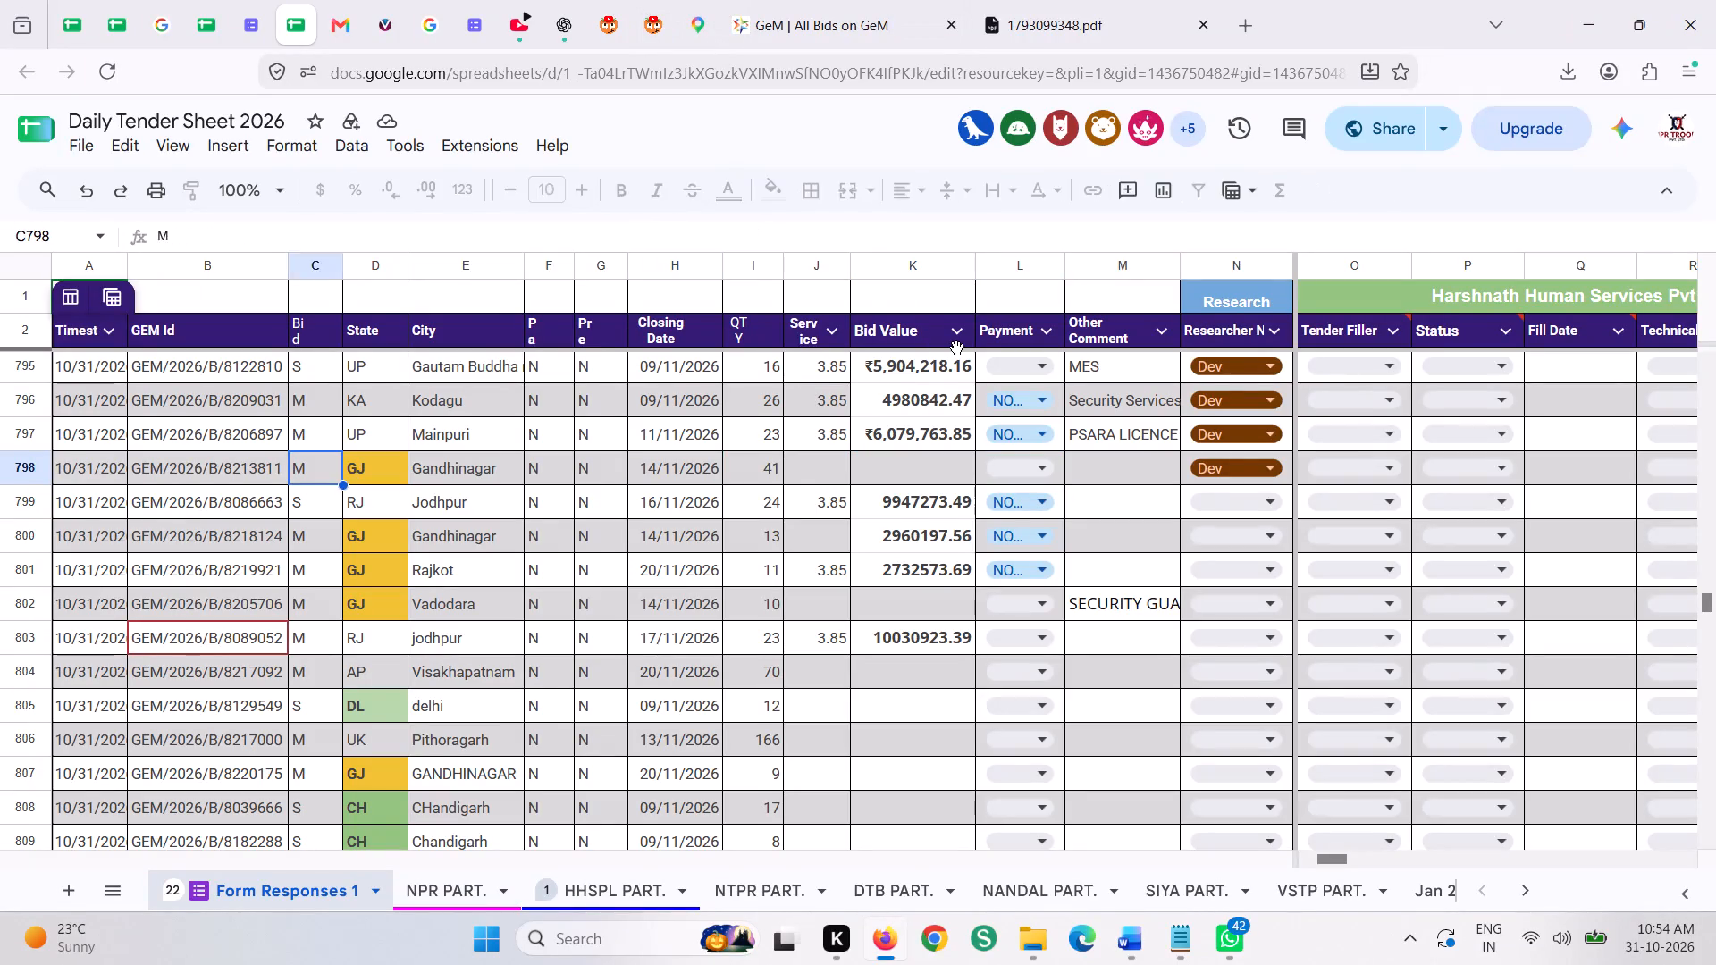
key("Right")
key("ctrl+c")
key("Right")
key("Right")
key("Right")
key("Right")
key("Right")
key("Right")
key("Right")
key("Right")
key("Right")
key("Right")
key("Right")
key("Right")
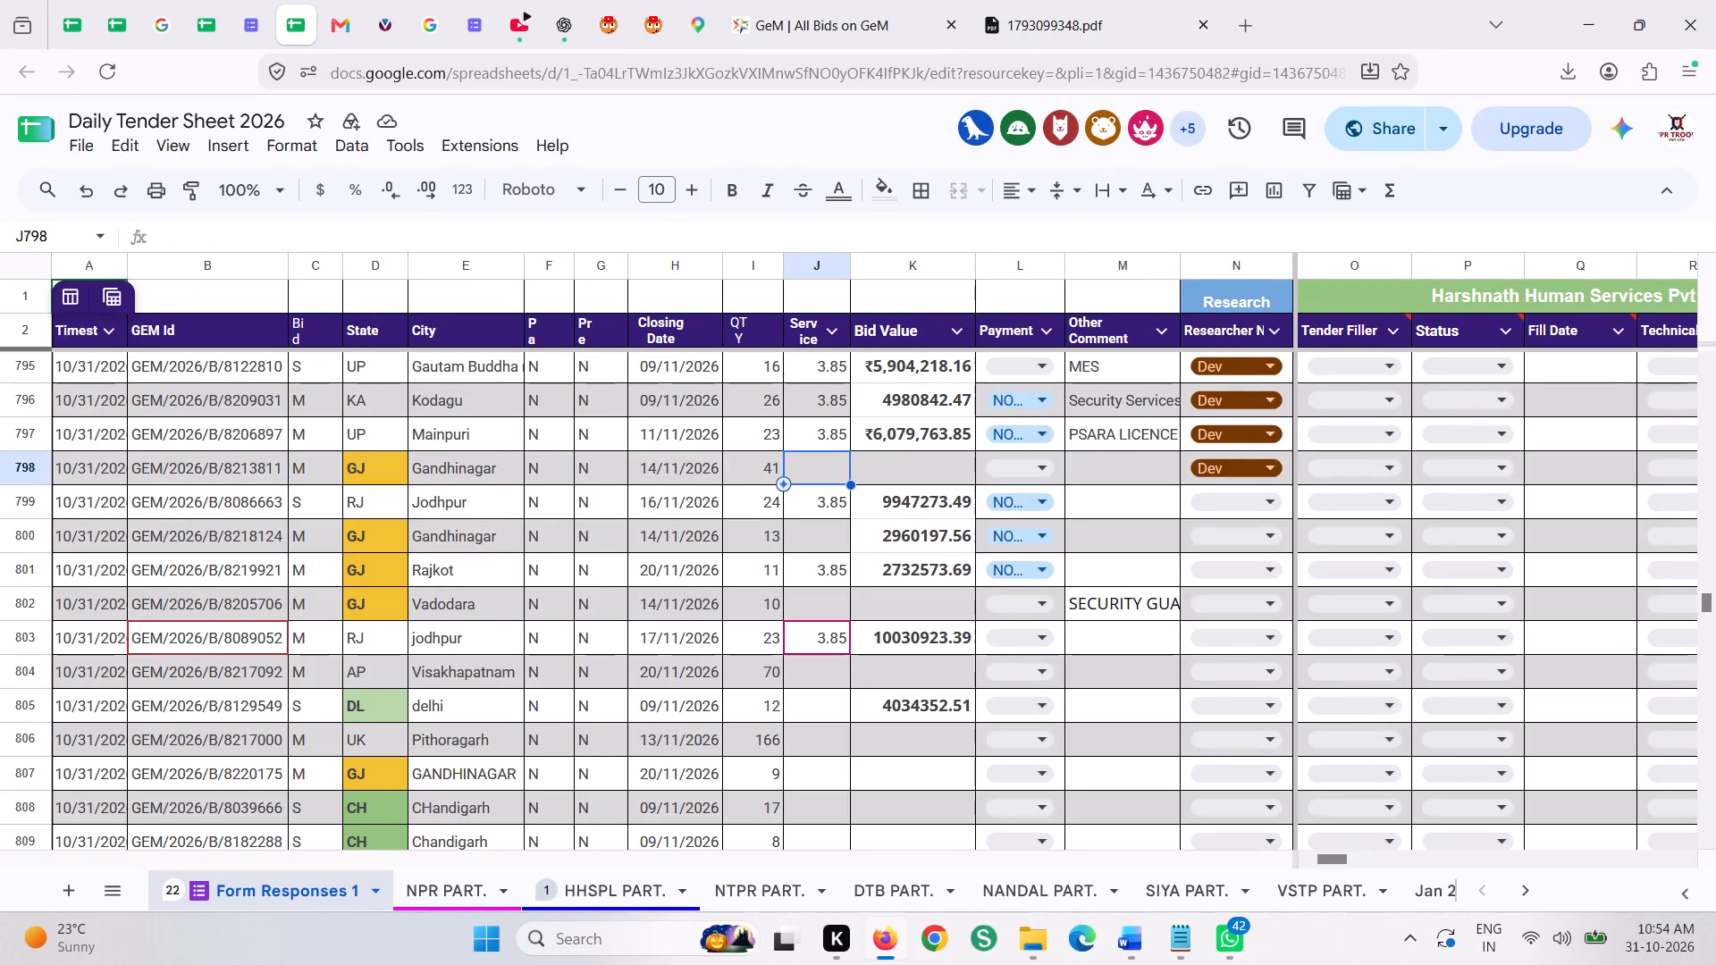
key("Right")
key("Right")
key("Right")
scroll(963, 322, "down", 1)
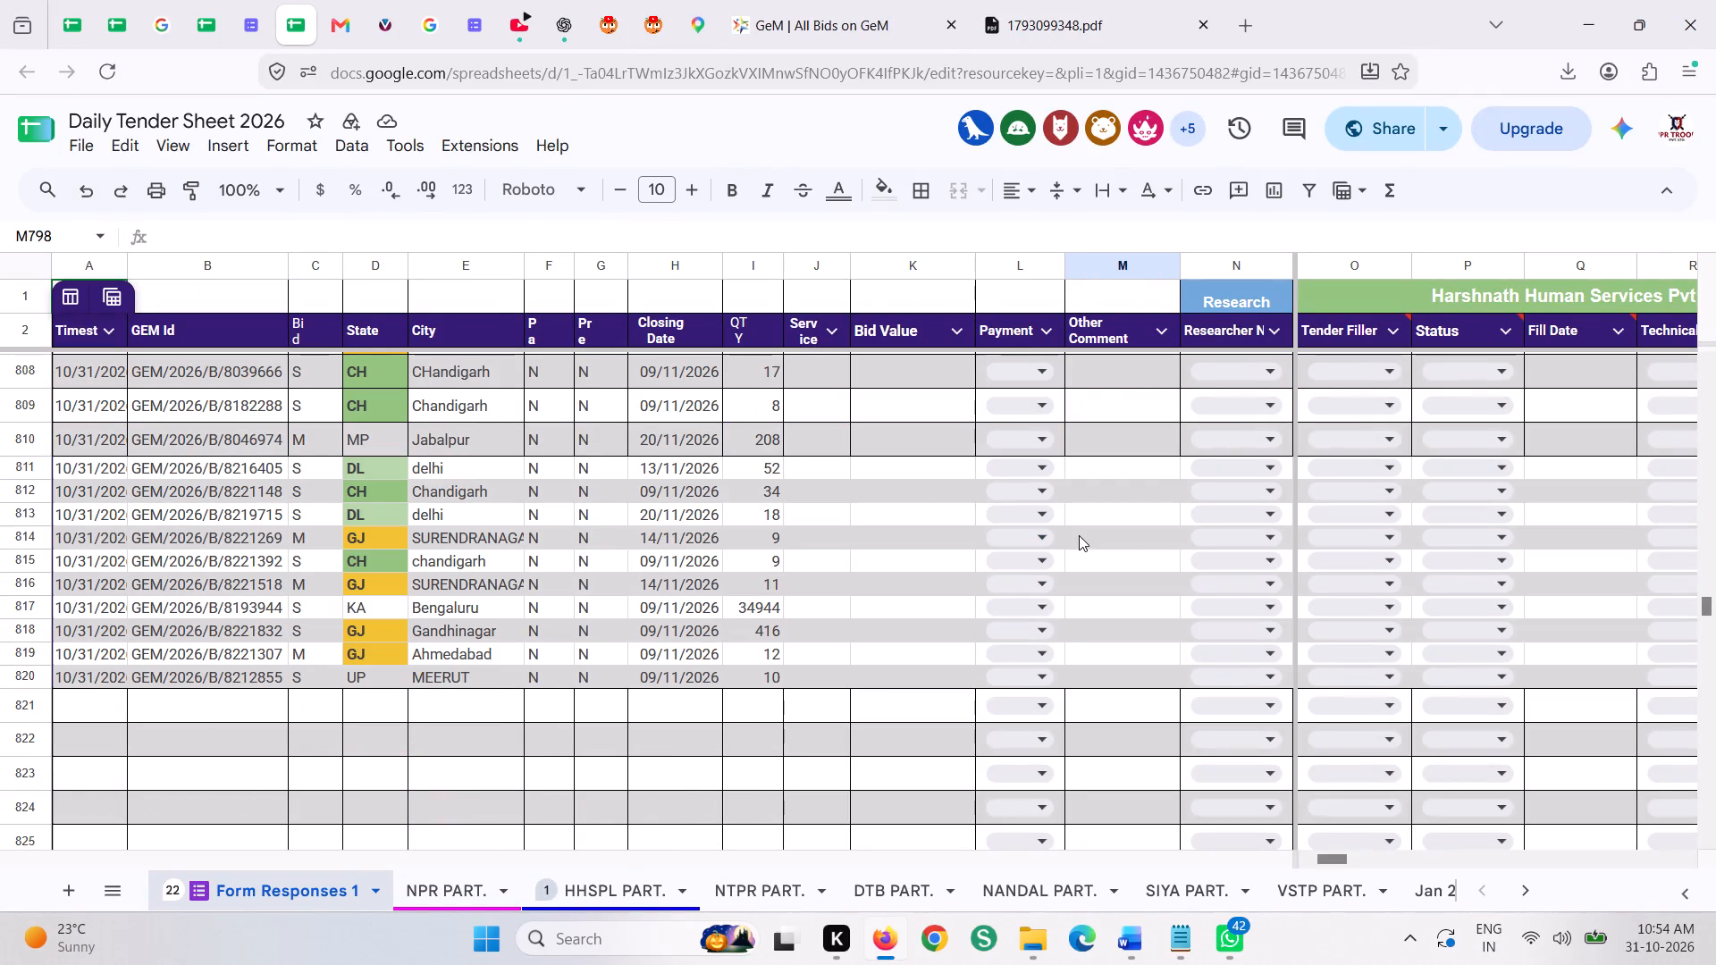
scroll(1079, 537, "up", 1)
Close the previous bid's PDF, search the GeM bid listing for GEM/2026/B/8213811 and open its bid document.
left_click(1037, 0)
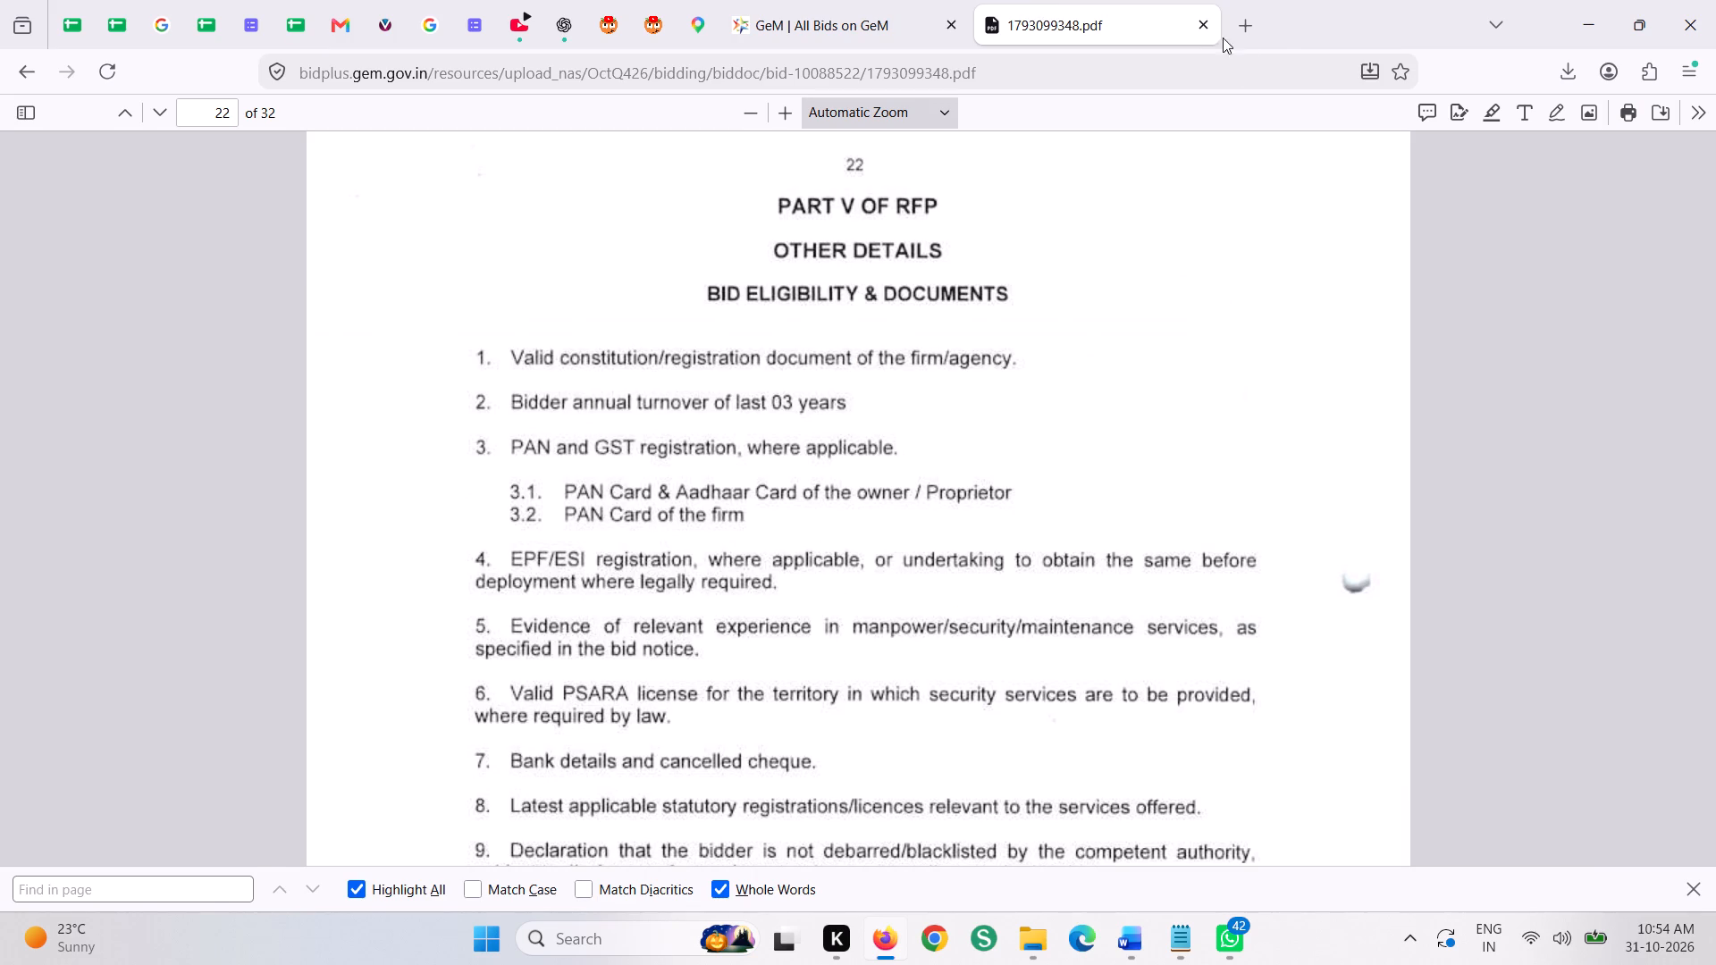
left_click(1209, 30)
left_click_drag(1374, 365, 1095, 349)
key("ctrl+v")
key("Return")
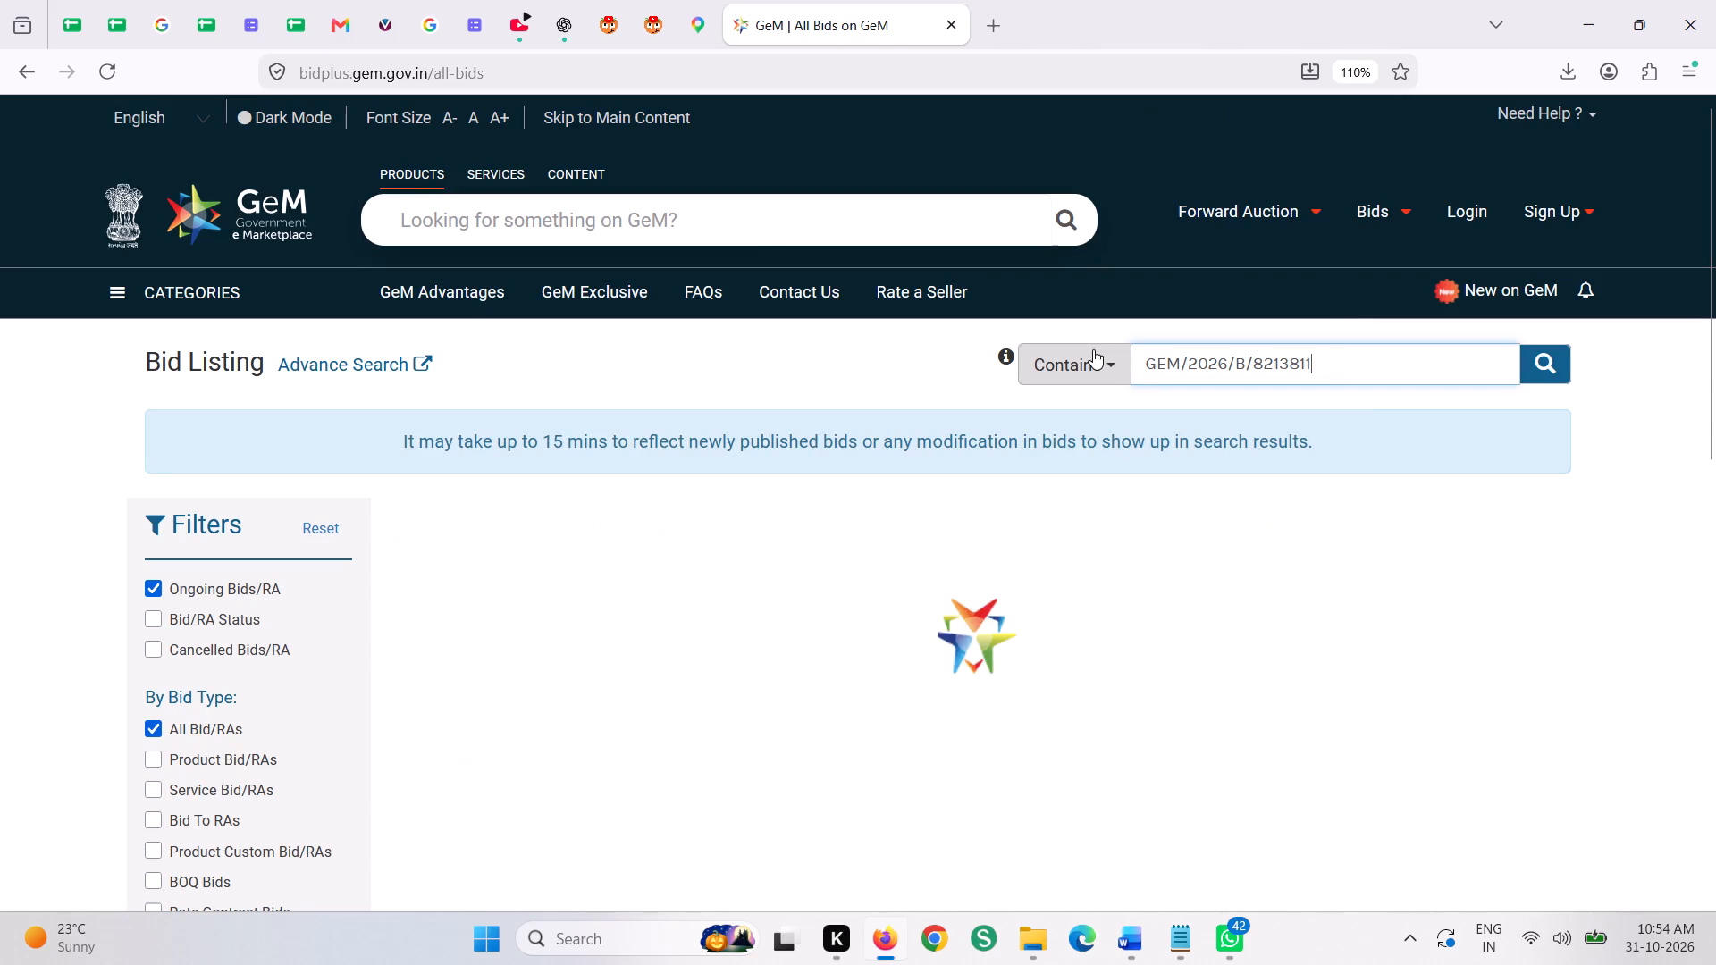
left_click(598, 587)
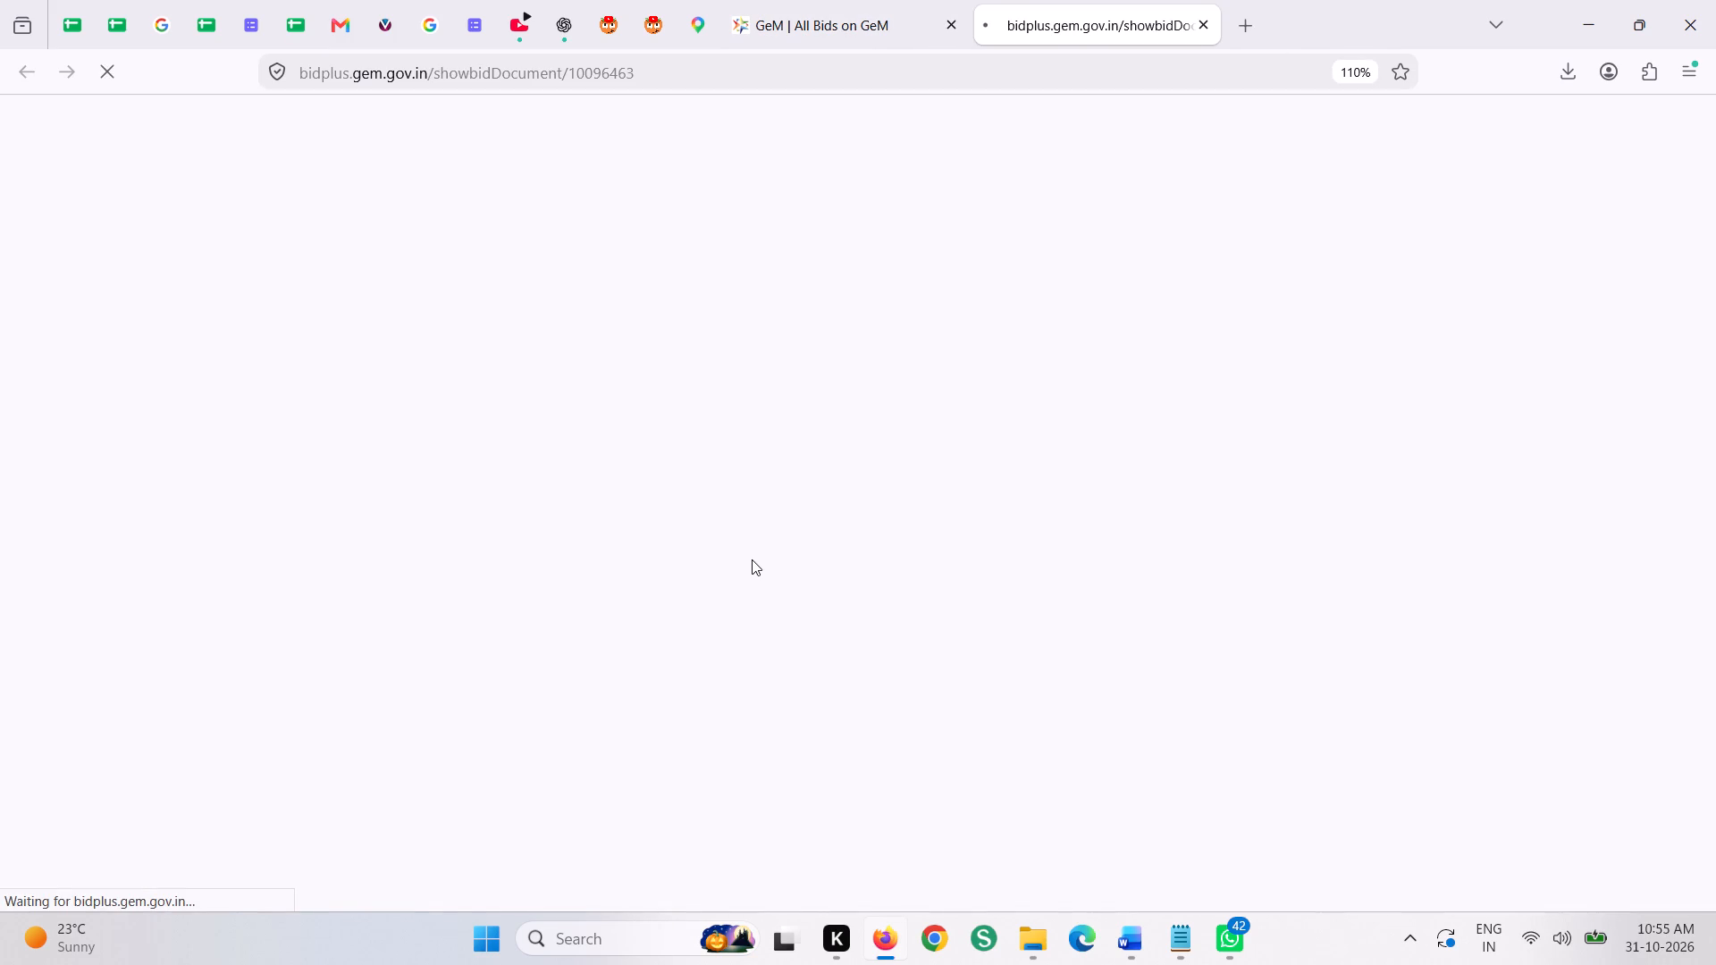
left_click(547, 548)
Search the bid document for "SECURITY" and go through the matches.
scroll(792, 578, "down", 1)
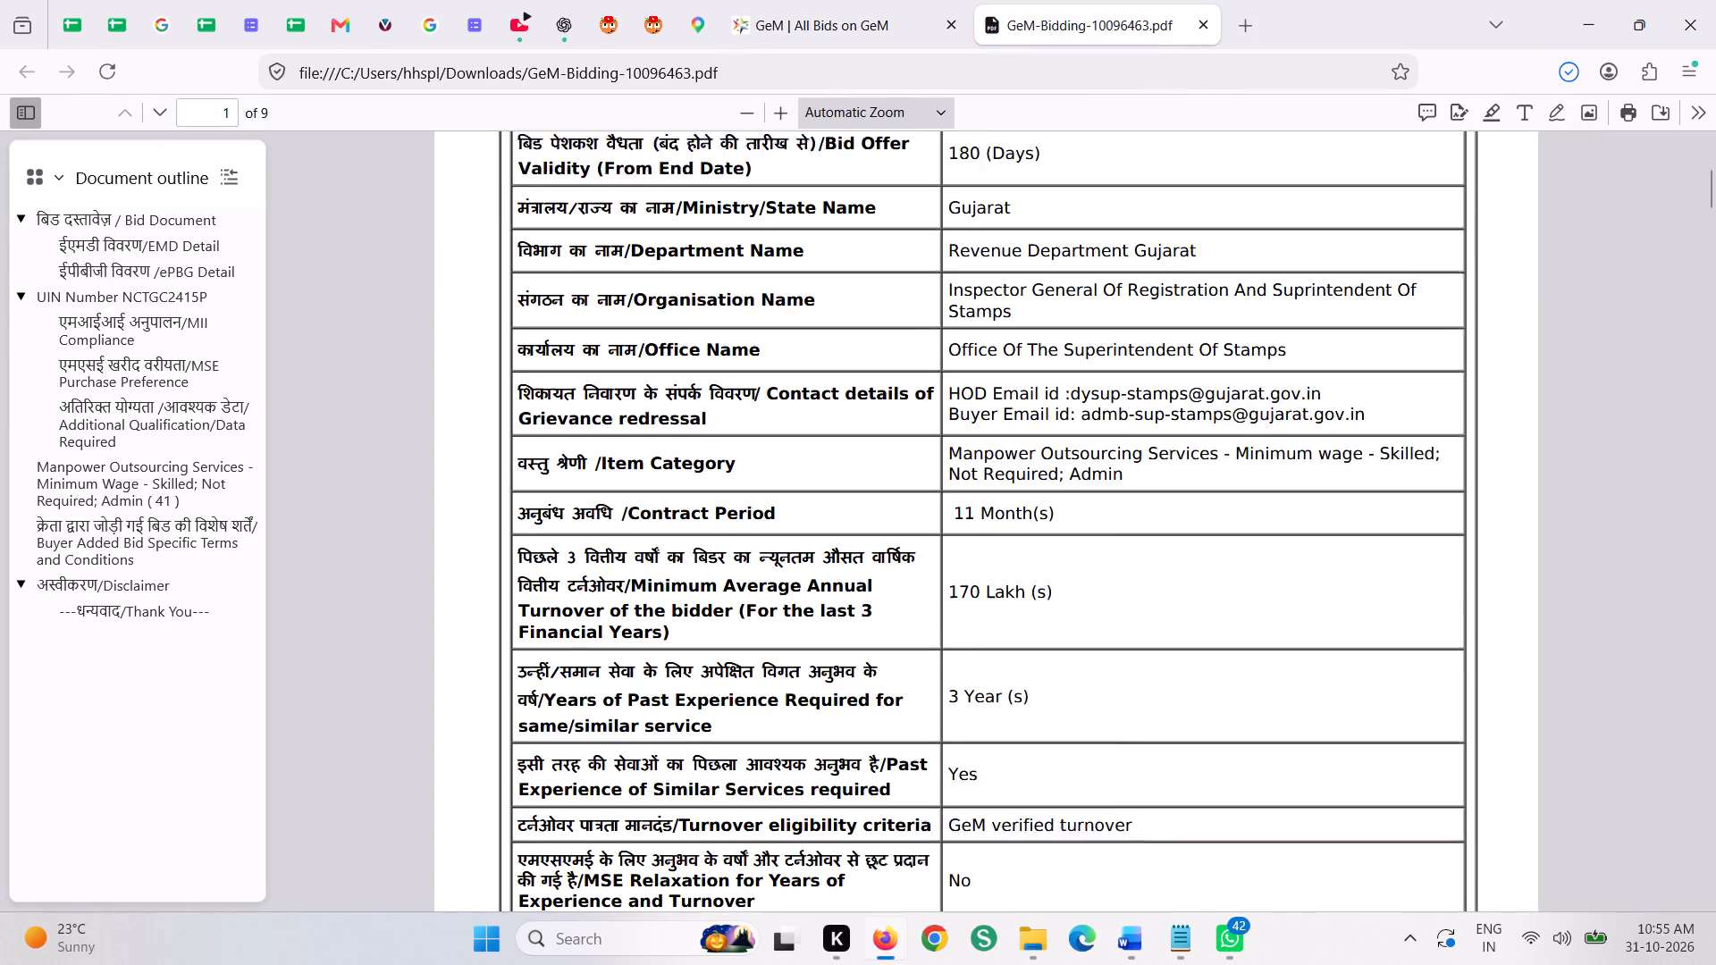
left_click(1001, 545)
key("ctrl+f")
type("SECURITY")
key("Return")
key("Return")
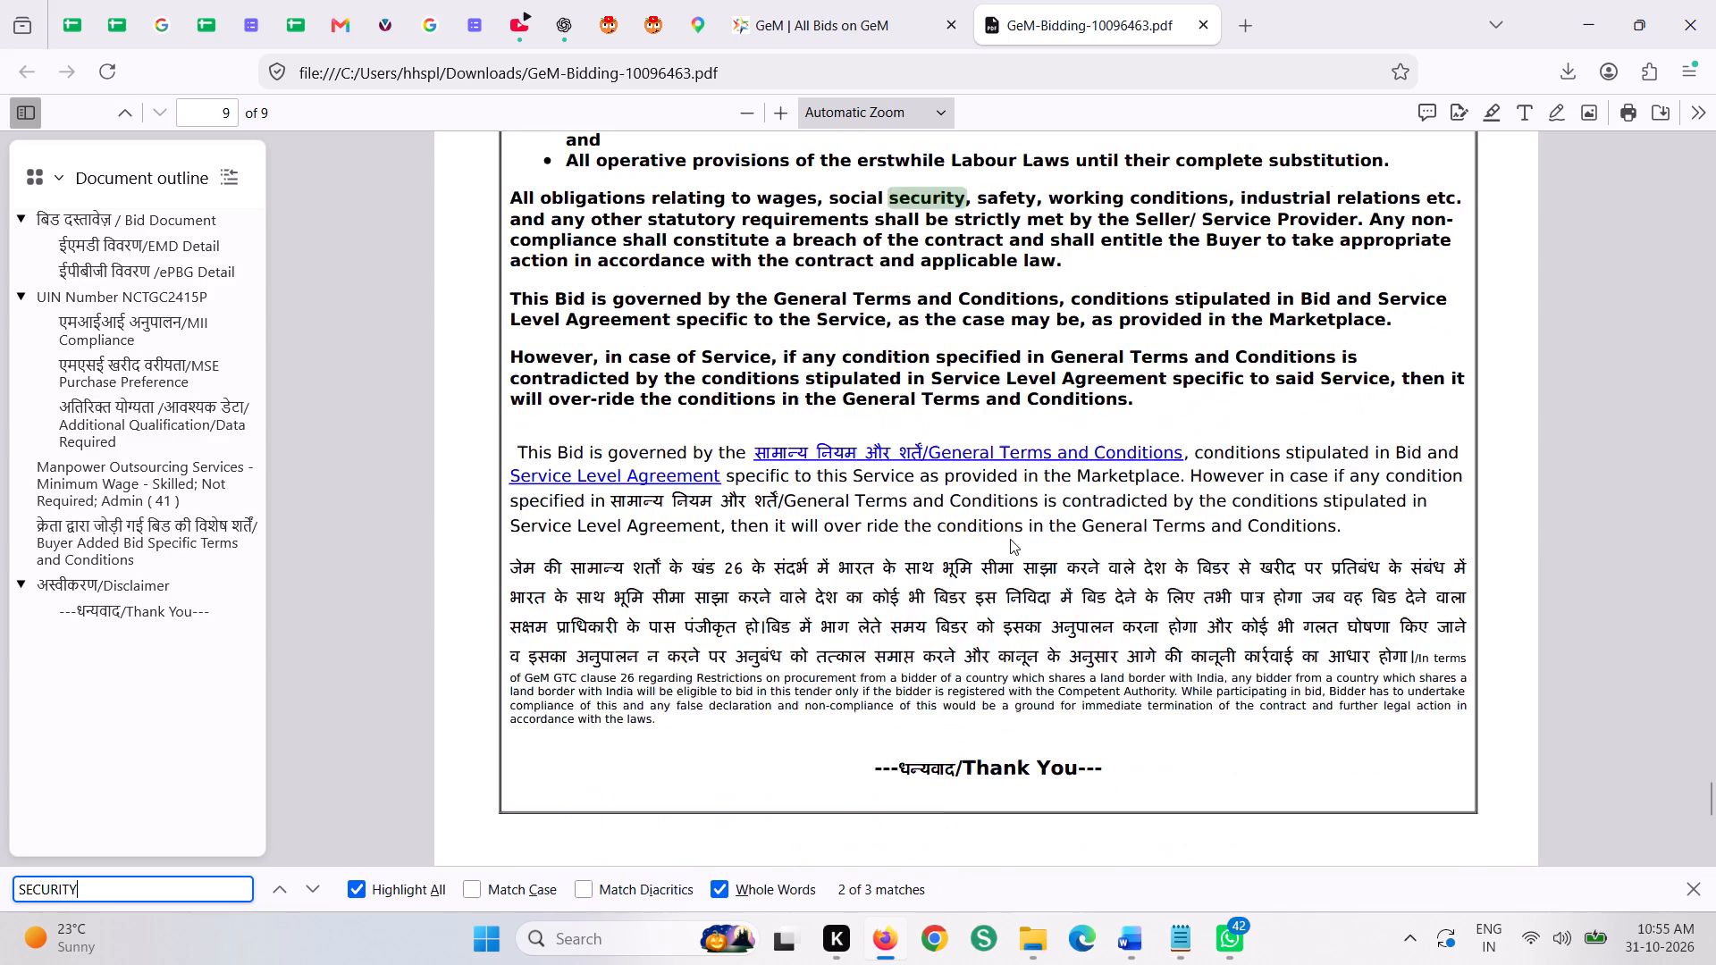
key("Return")
key("Return")
key("Return")
Search the bid document for "WATCH" instead.
key("BackSpace")
key("BackSpace")
key("BackSpace")
key("BackSpace")
key("BackSpace")
key("BackSpace")
key("BackSpace")
key("BackSpace")
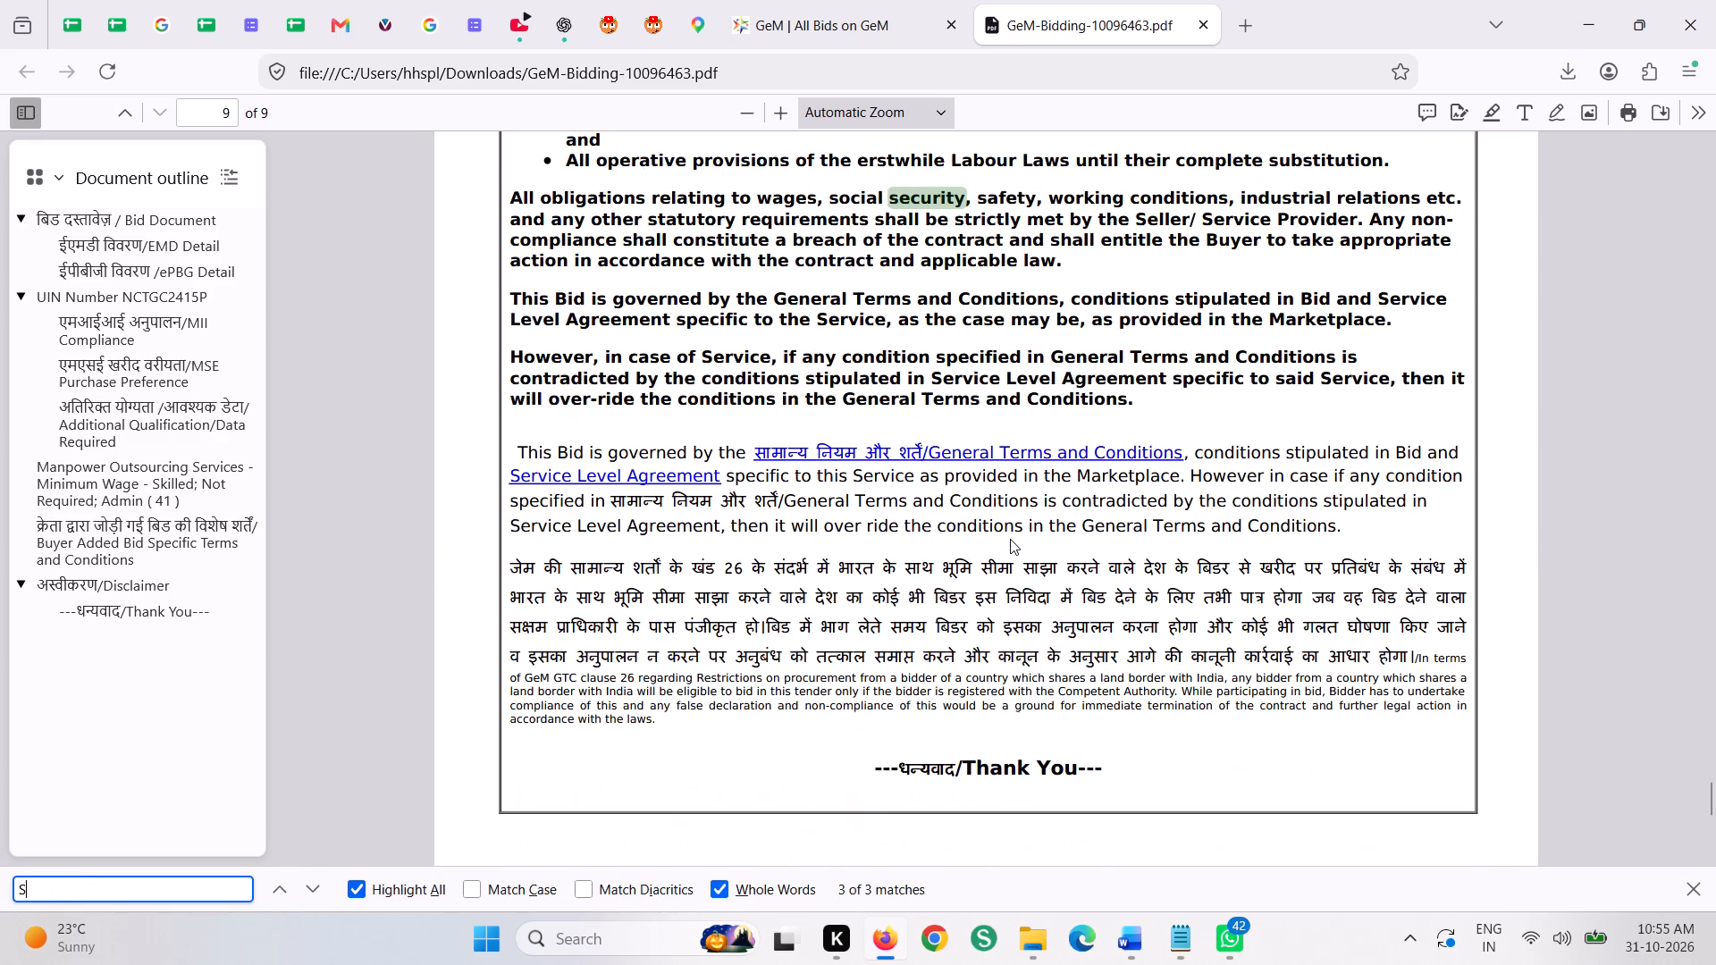
key("BackSpace")
key("BackSpace")
type("WATCHG")
key("BackSpace")
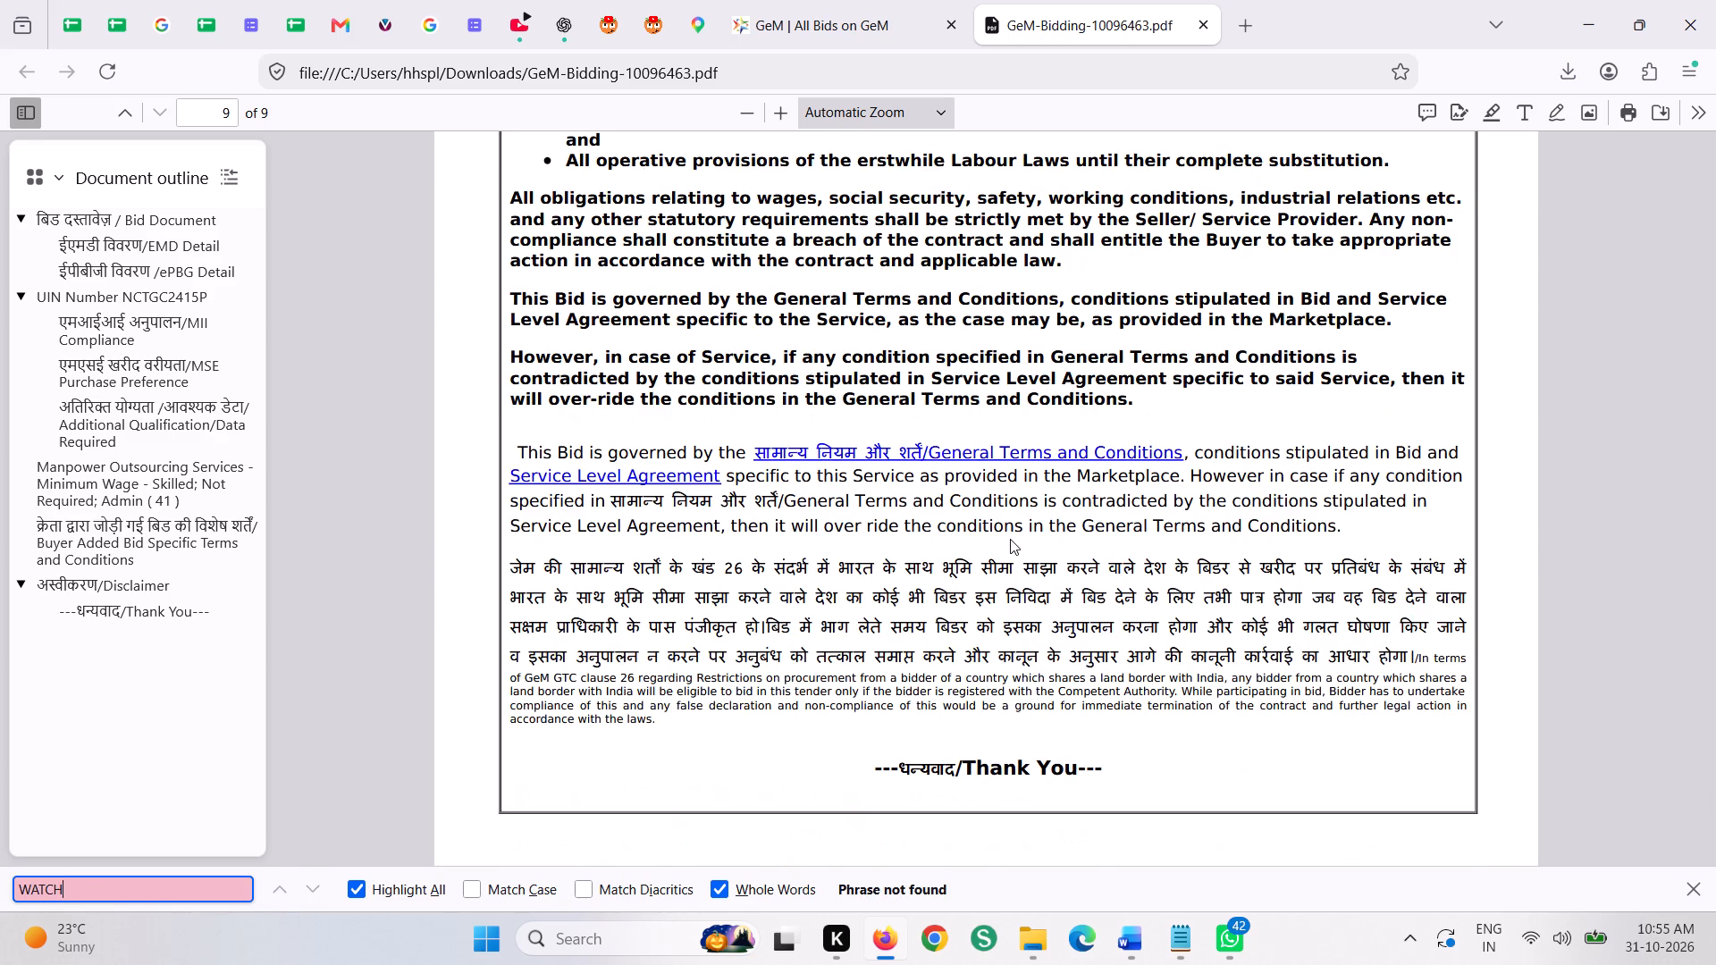
Search the bid document for "CHOWKIDAR" instead.
key("BackSpace")
key("BackSpace")
key("BackSpace")
key("BackSpace")
key("BackSpace")
key("BackSpace")
key("BackSpace")
key("BackSpace")
key("BackSpace")
key("BackSpace")
key("BackSpace")
key("BackSpace")
key("BackSpace")
key("BackSpace")
type("CHOWKIDAR")
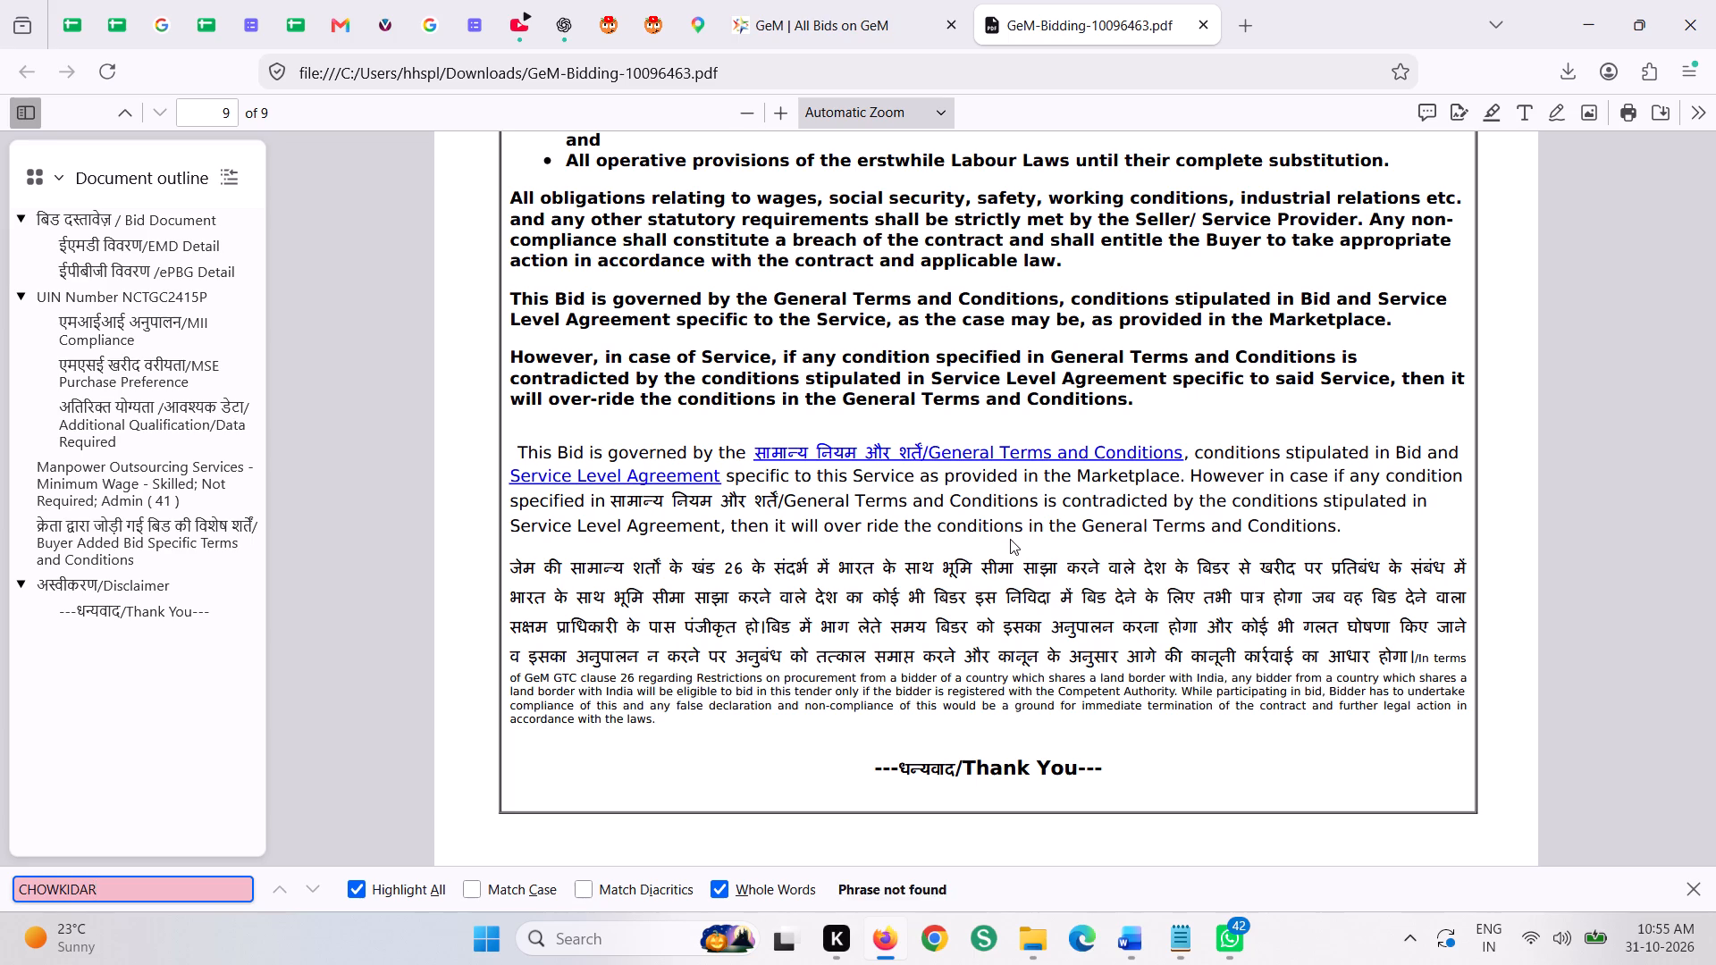
Clear the search term and review the bid details from the first page to the scope of work attachment link.
key("BackSpace")
key("BackSpace")
key("BackSpace")
key("BackSpace")
key("BackSpace")
key("BackSpace")
key("BackSpace")
key("BackSpace")
key("BackSpace")
key("BackSpace")
key("BackSpace")
key("BackSpace")
key("BackSpace")
key("BackSpace")
key("BackSpace")
scroll(1010, 539, "up", 12)
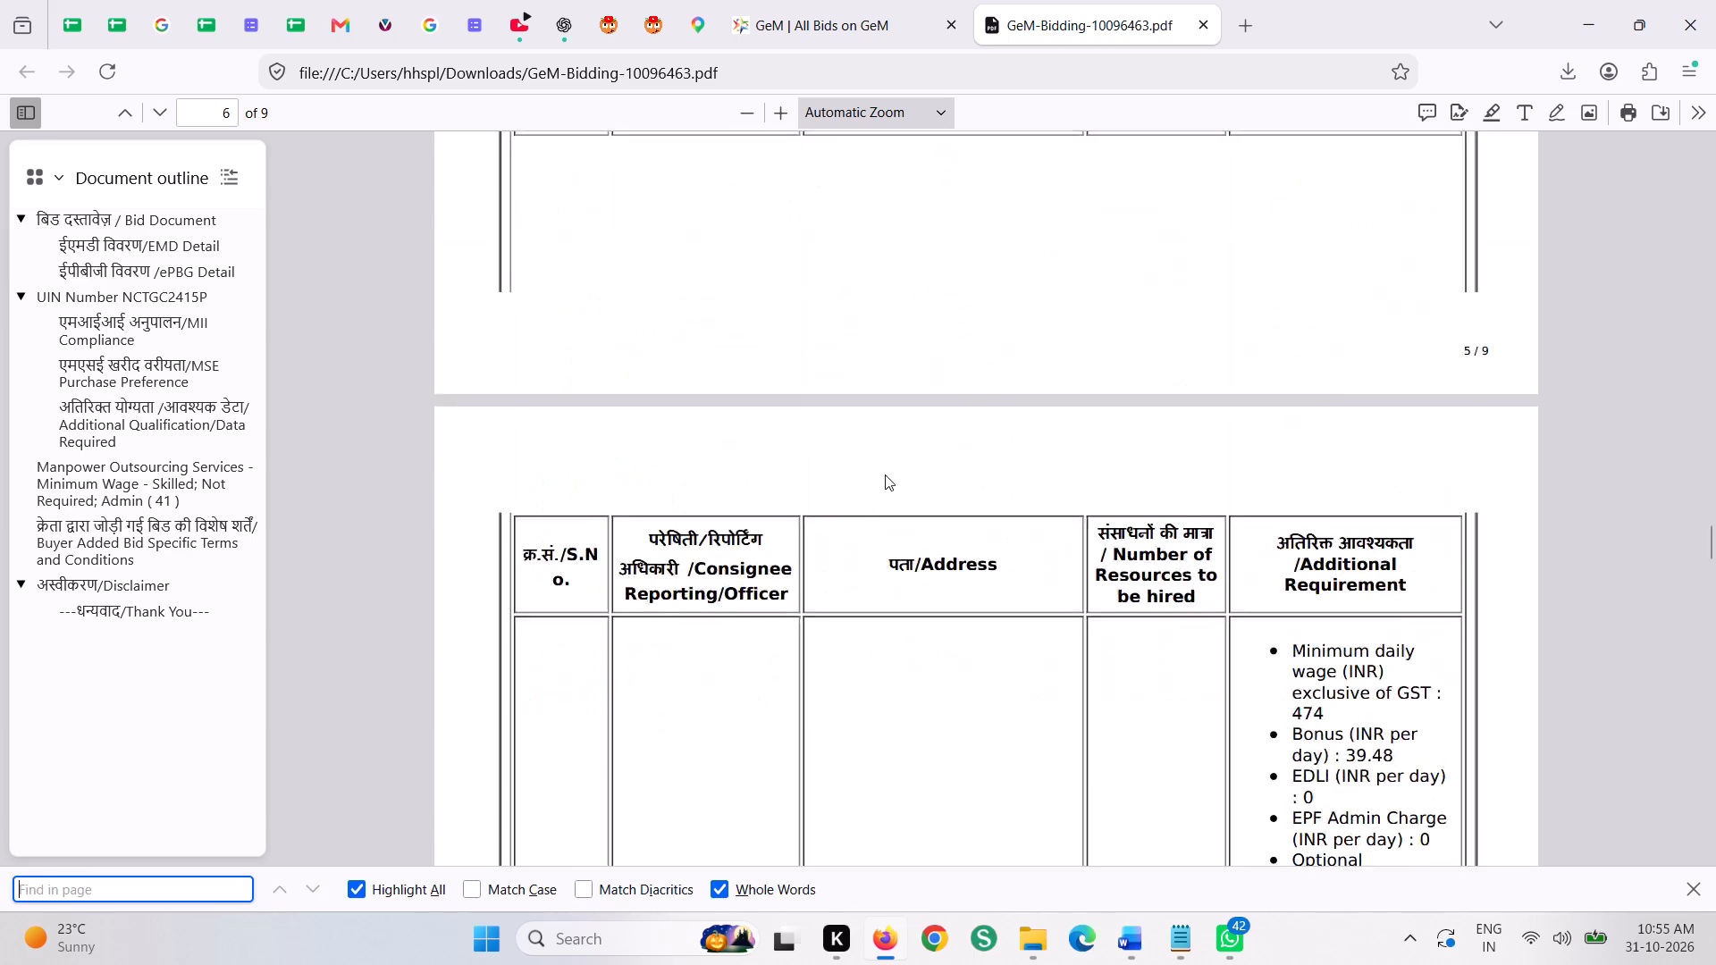
scroll(885, 474, "up", 11)
scroll(988, 289, "up", 2)
scroll(969, 358, "down", 1)
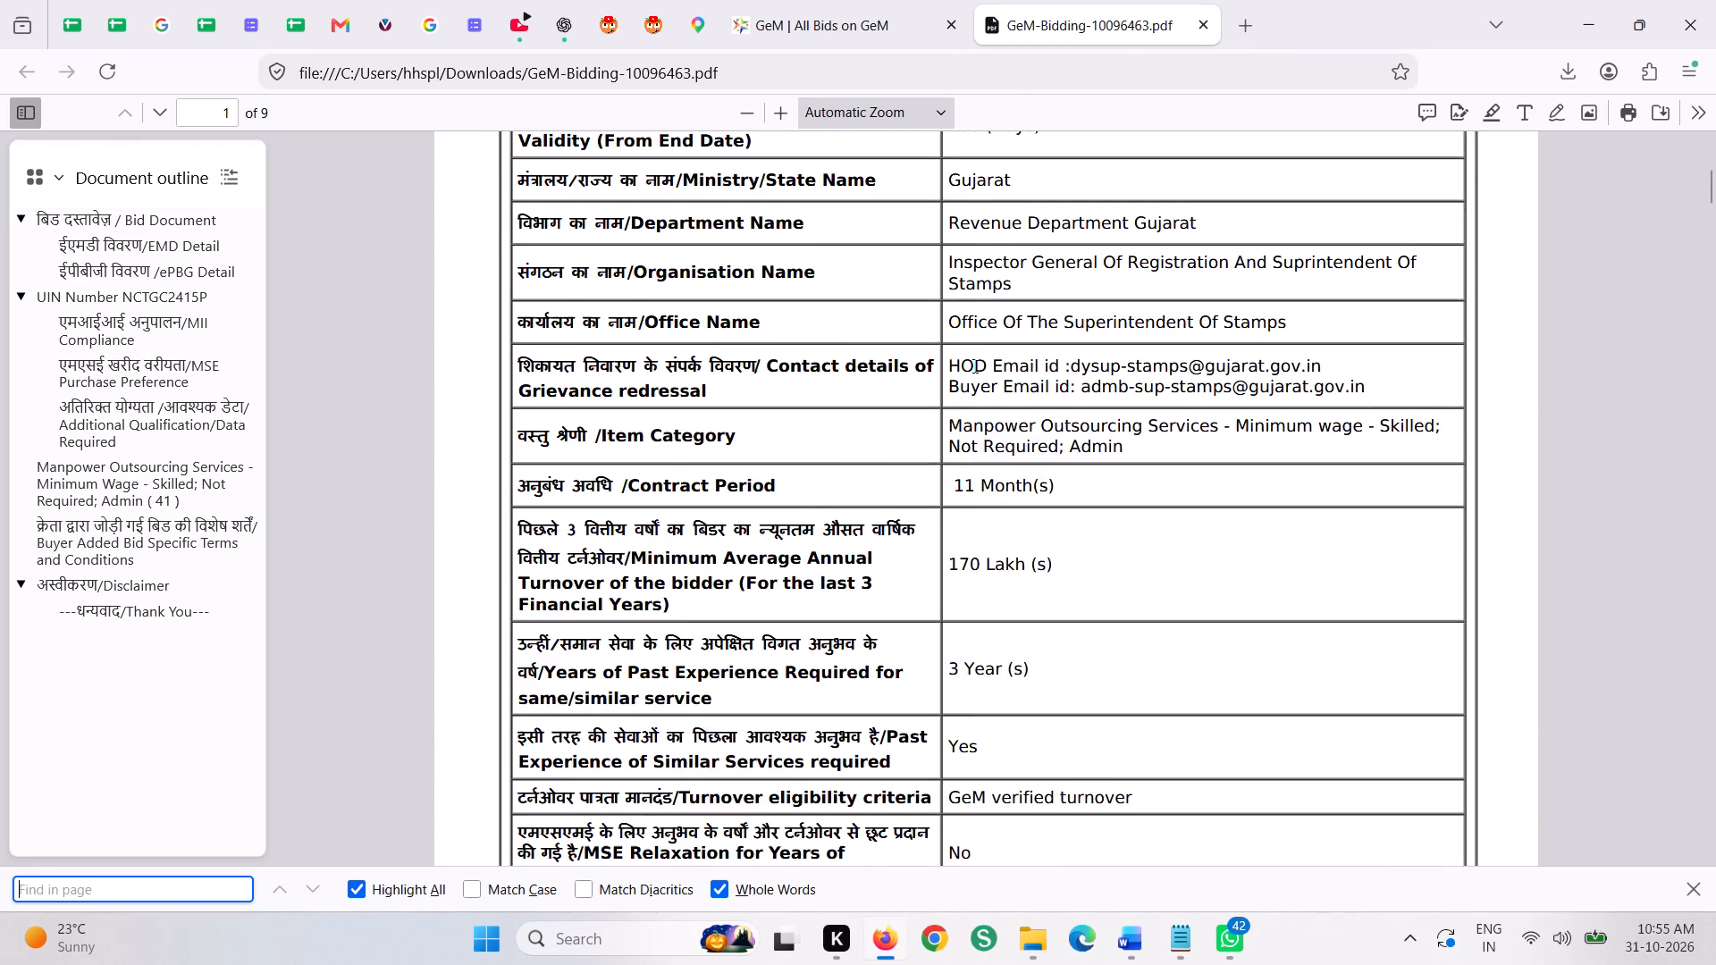
scroll(967, 412, "down", 10)
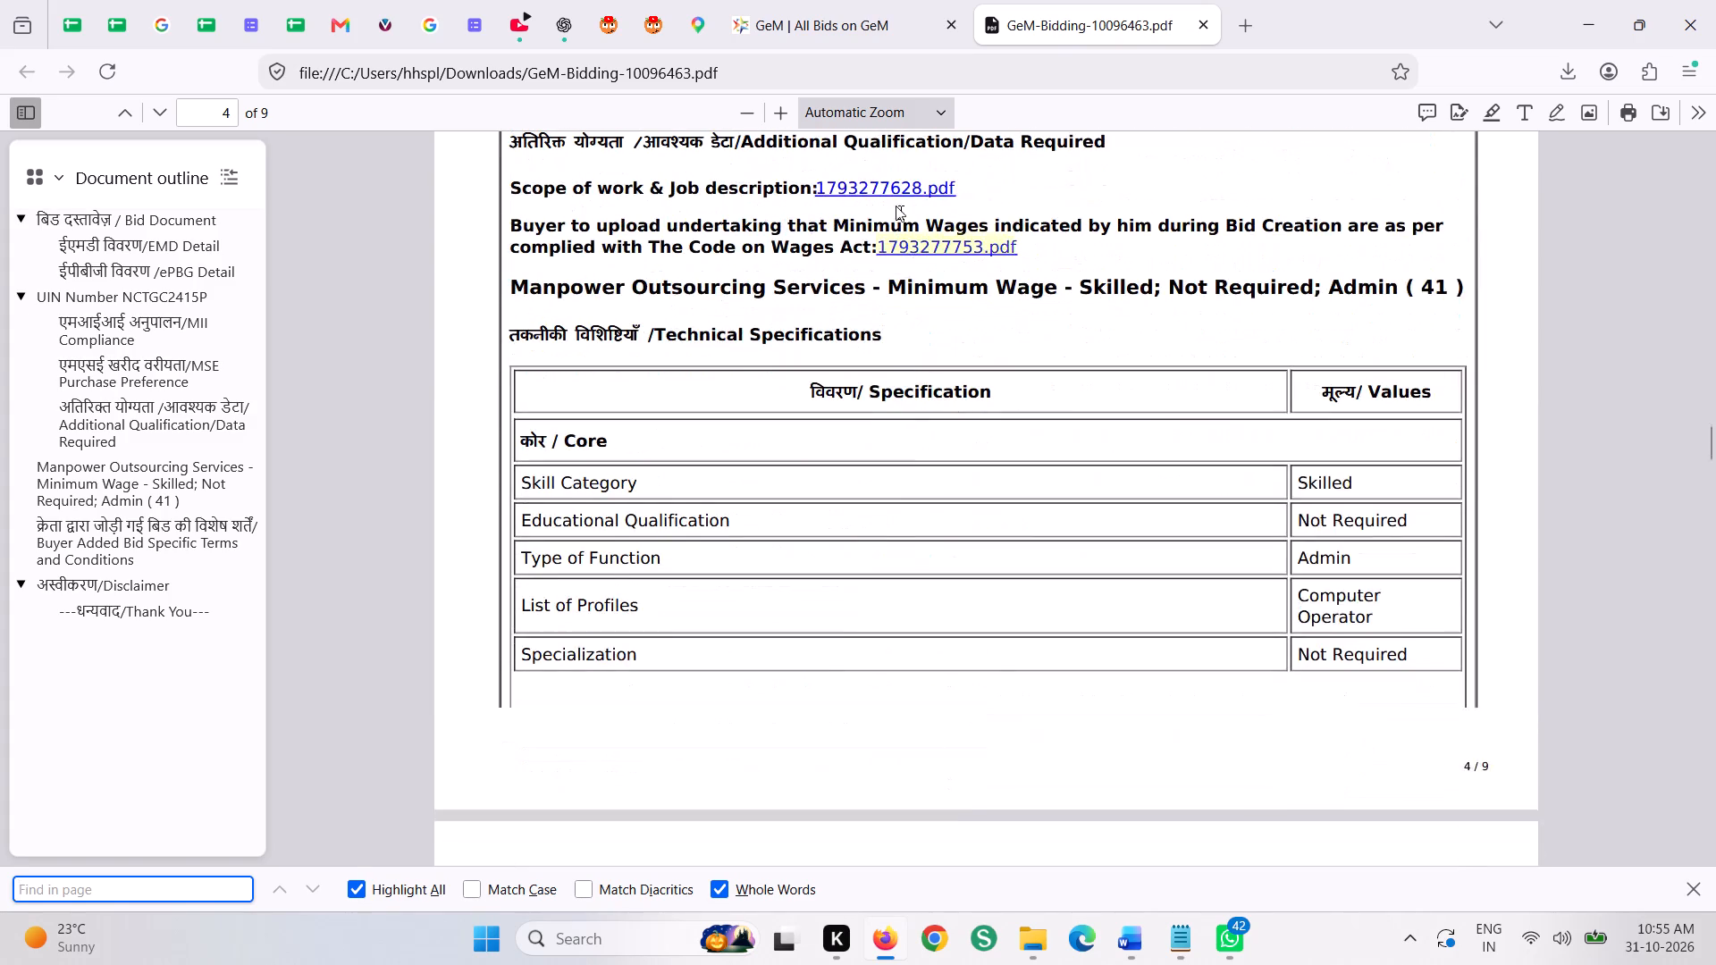
Open the scope of work attachment 1793277628.pdf, dismiss the translation offer, read its conditions and return to the bid document.
left_click(865, 177)
left_click(904, 425)
scroll(906, 426, "down", 9)
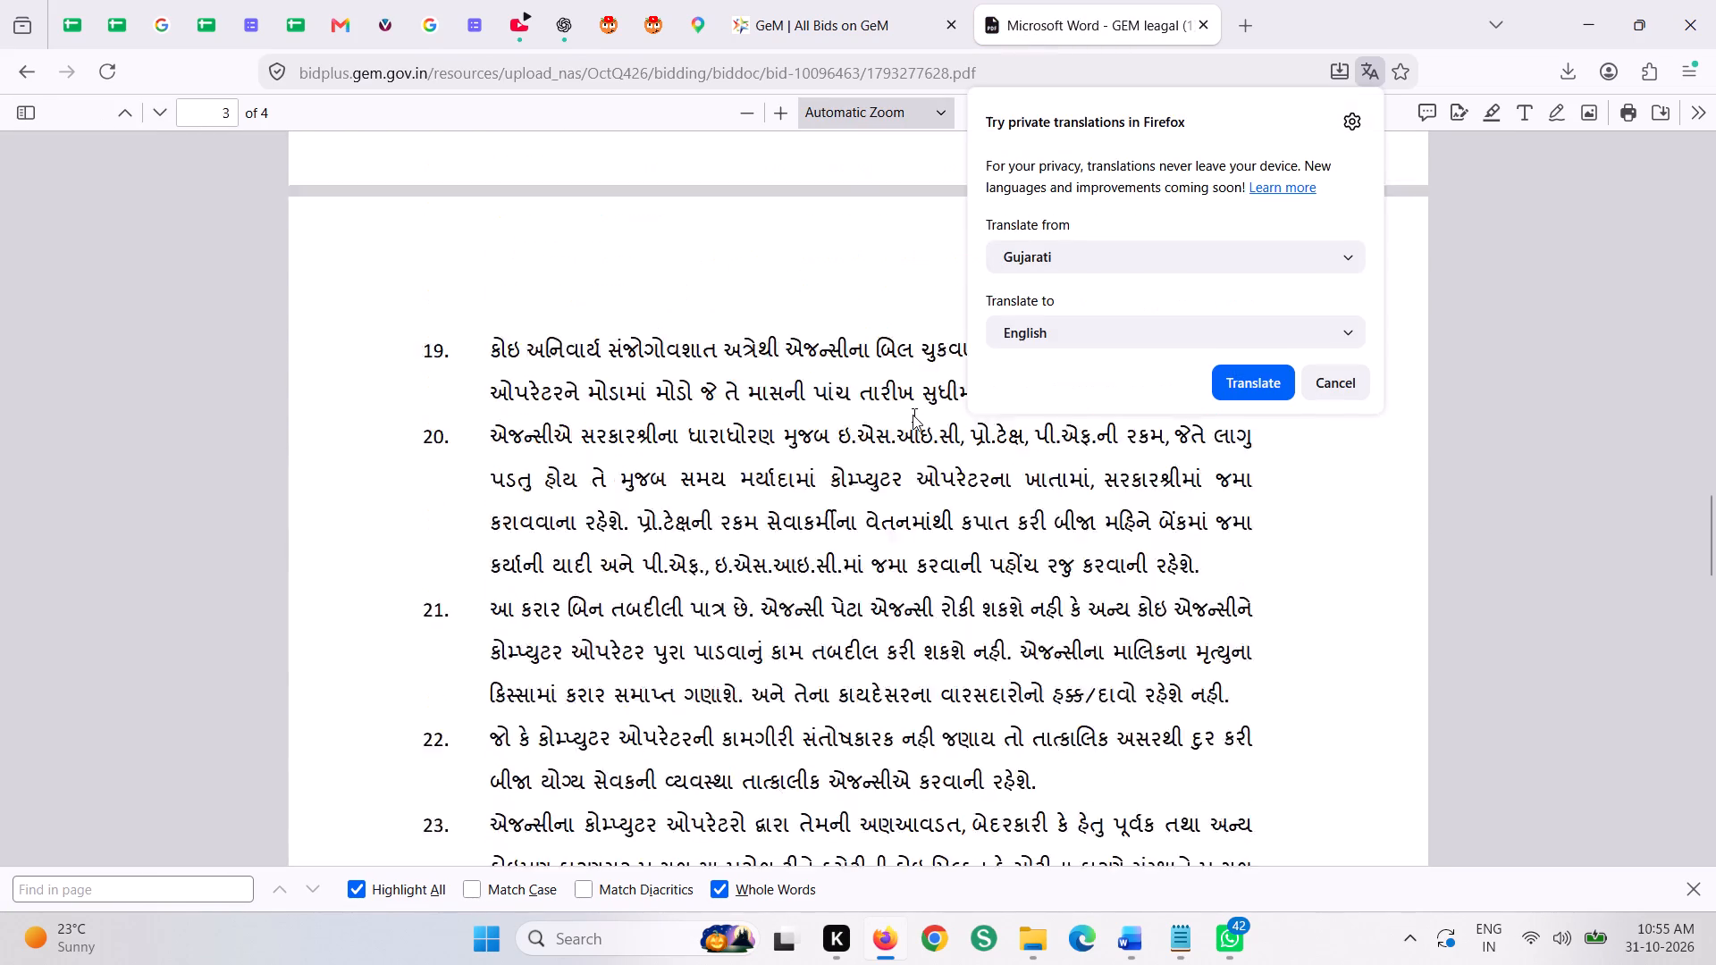
scroll(913, 415, "down", 10)
left_click(1366, 375)
scroll(997, 415, "up", 7)
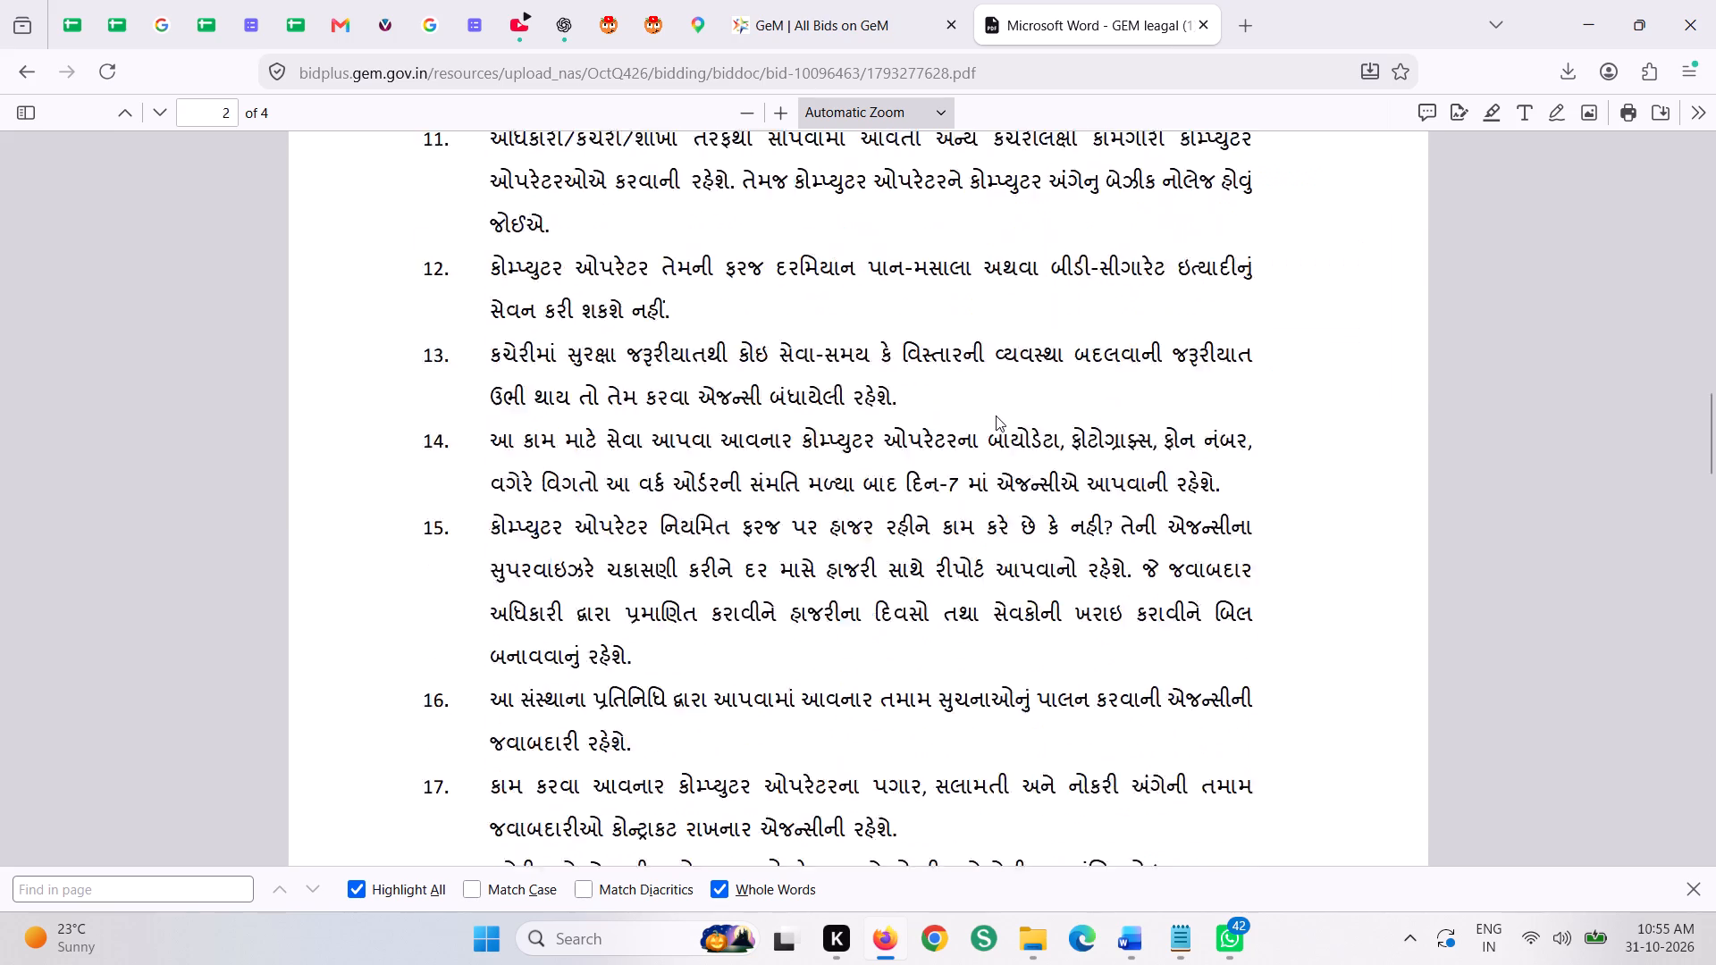
scroll(996, 415, "up", 4)
scroll(997, 417, "down", 18)
scroll(980, 415, "up", 20)
scroll(980, 415, "up", 2)
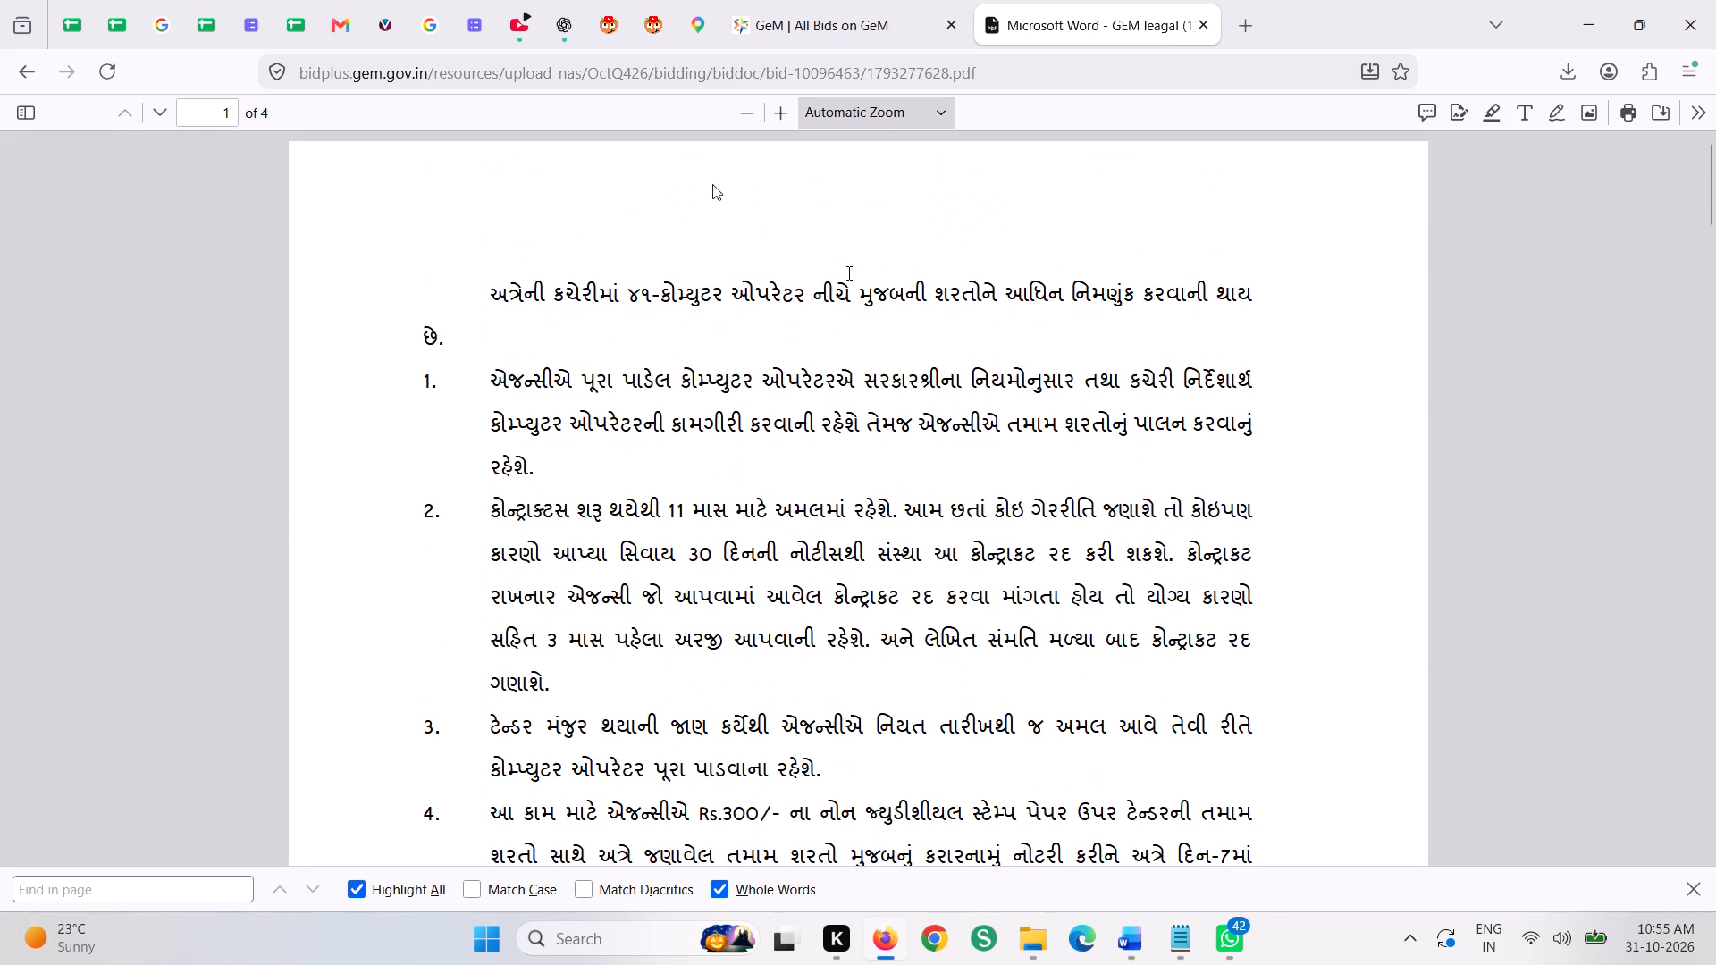
left_click(21, 78)
left_click(843, 0)
left_click(1129, 0)
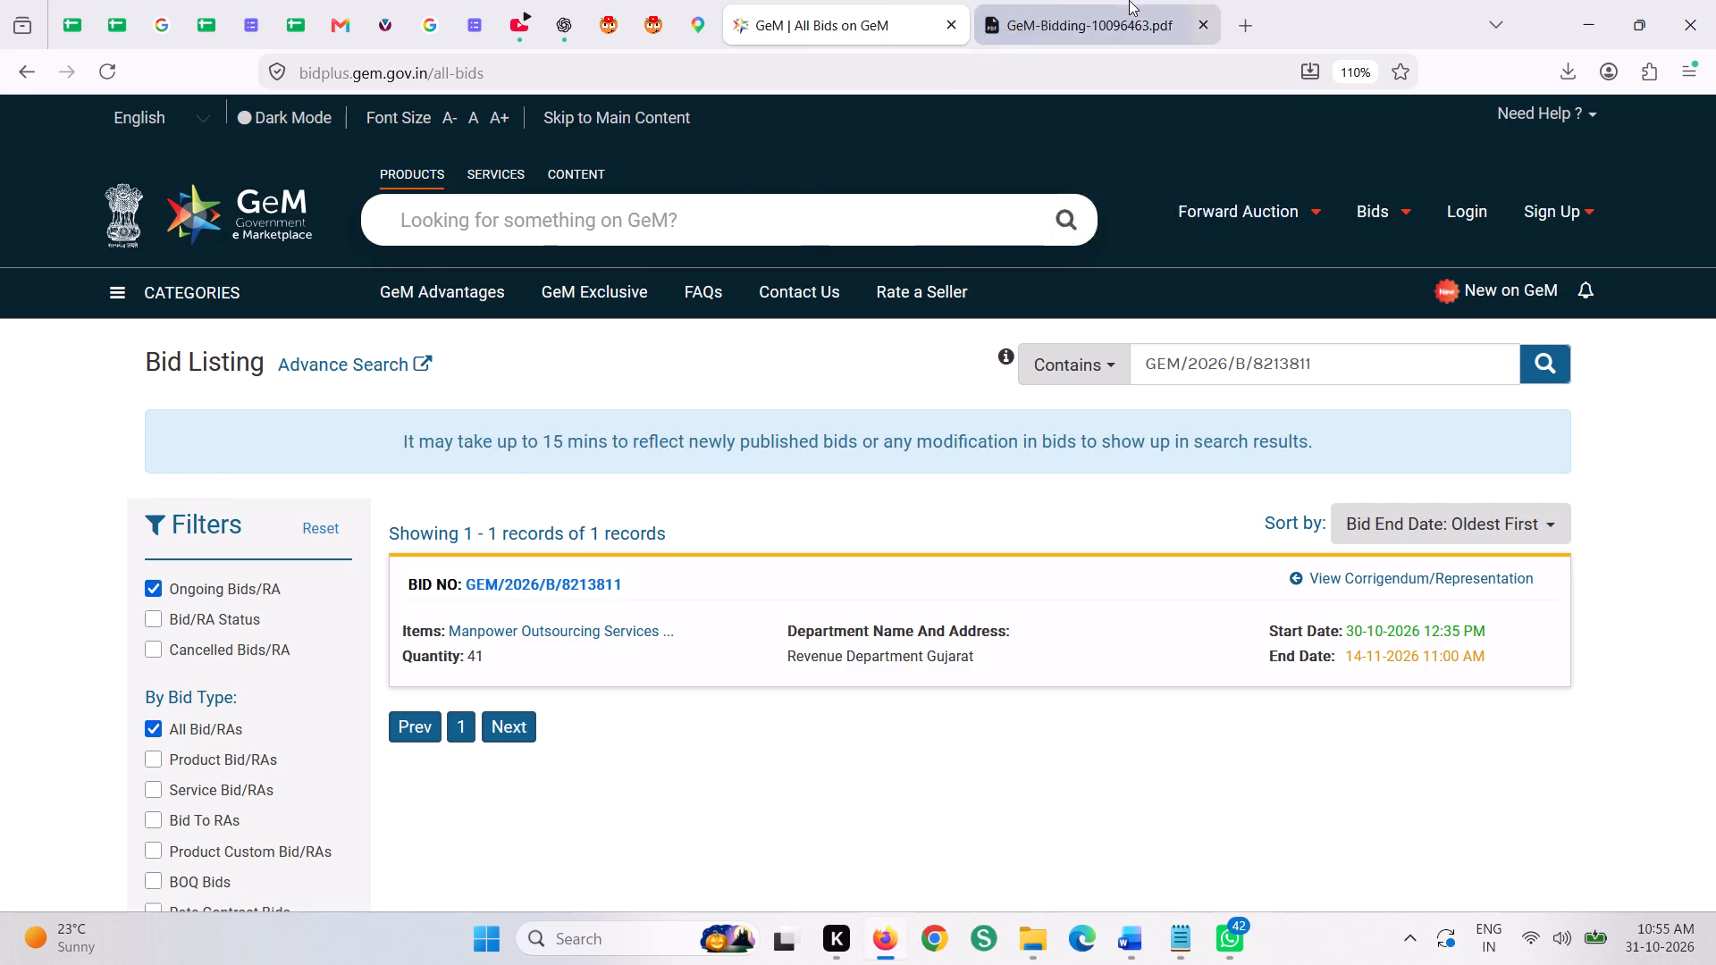
Create a folder named GEM2026B8213811 in the DEV1 folder in File Explorer and open it.
left_click(1034, 931)
right_click(956, 357)
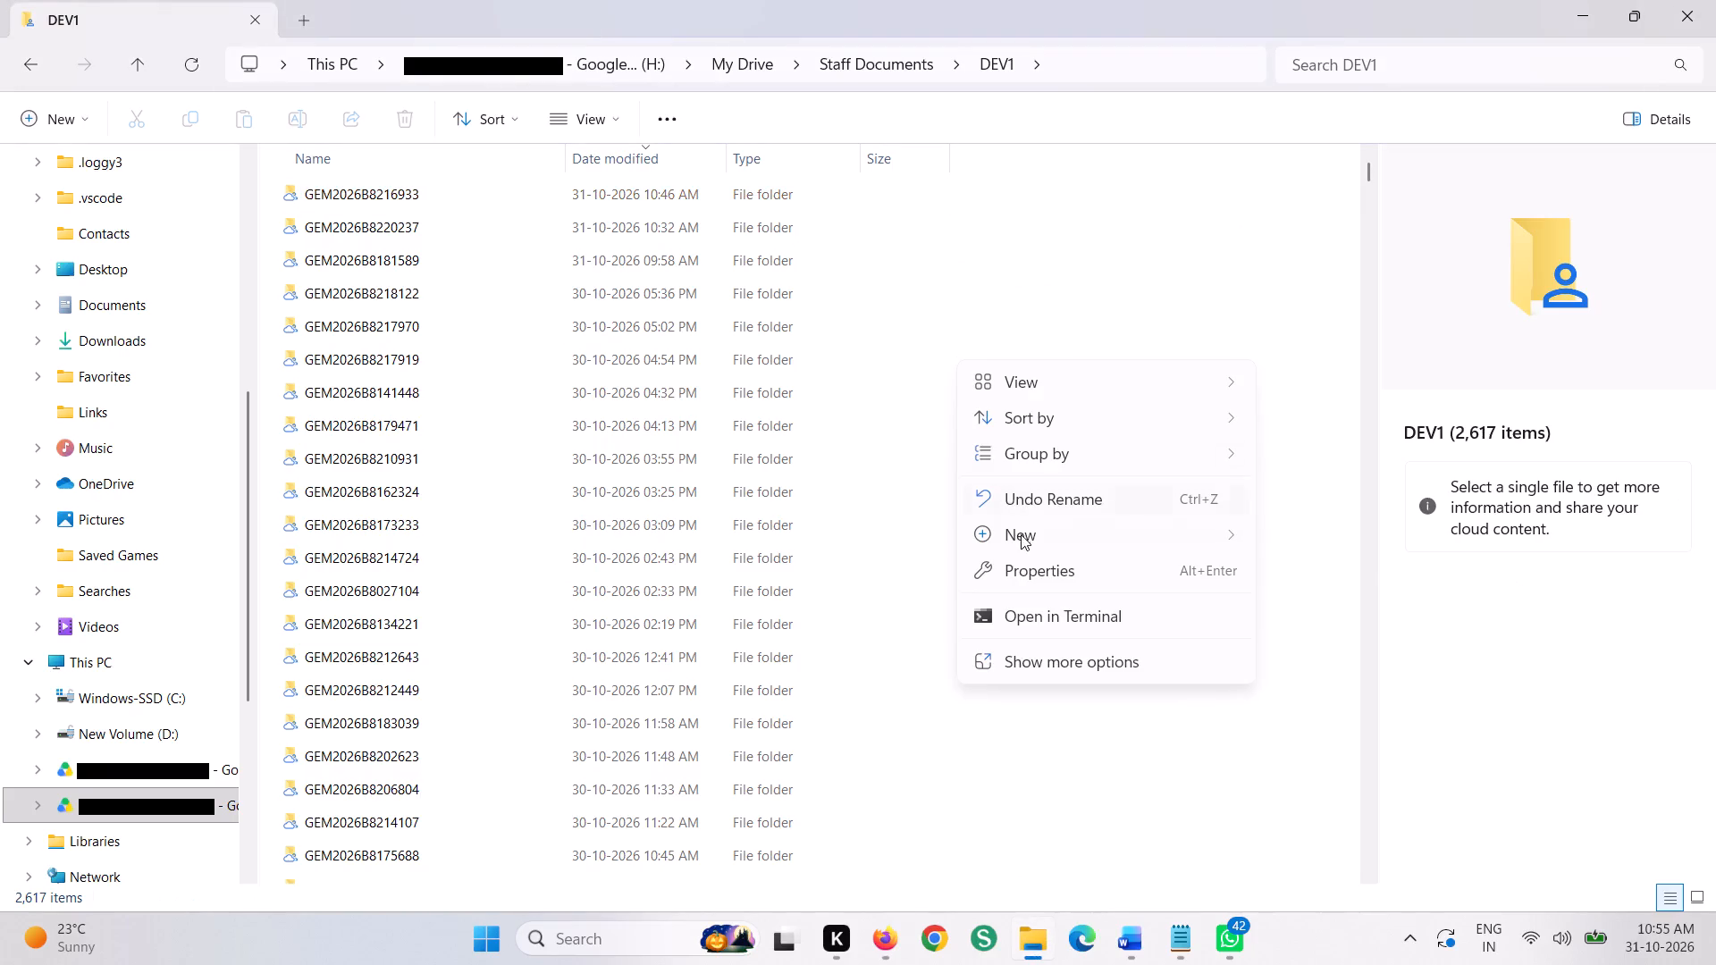
left_click(1022, 540)
left_click(1336, 178)
key("ctrl+v")
key("Return")
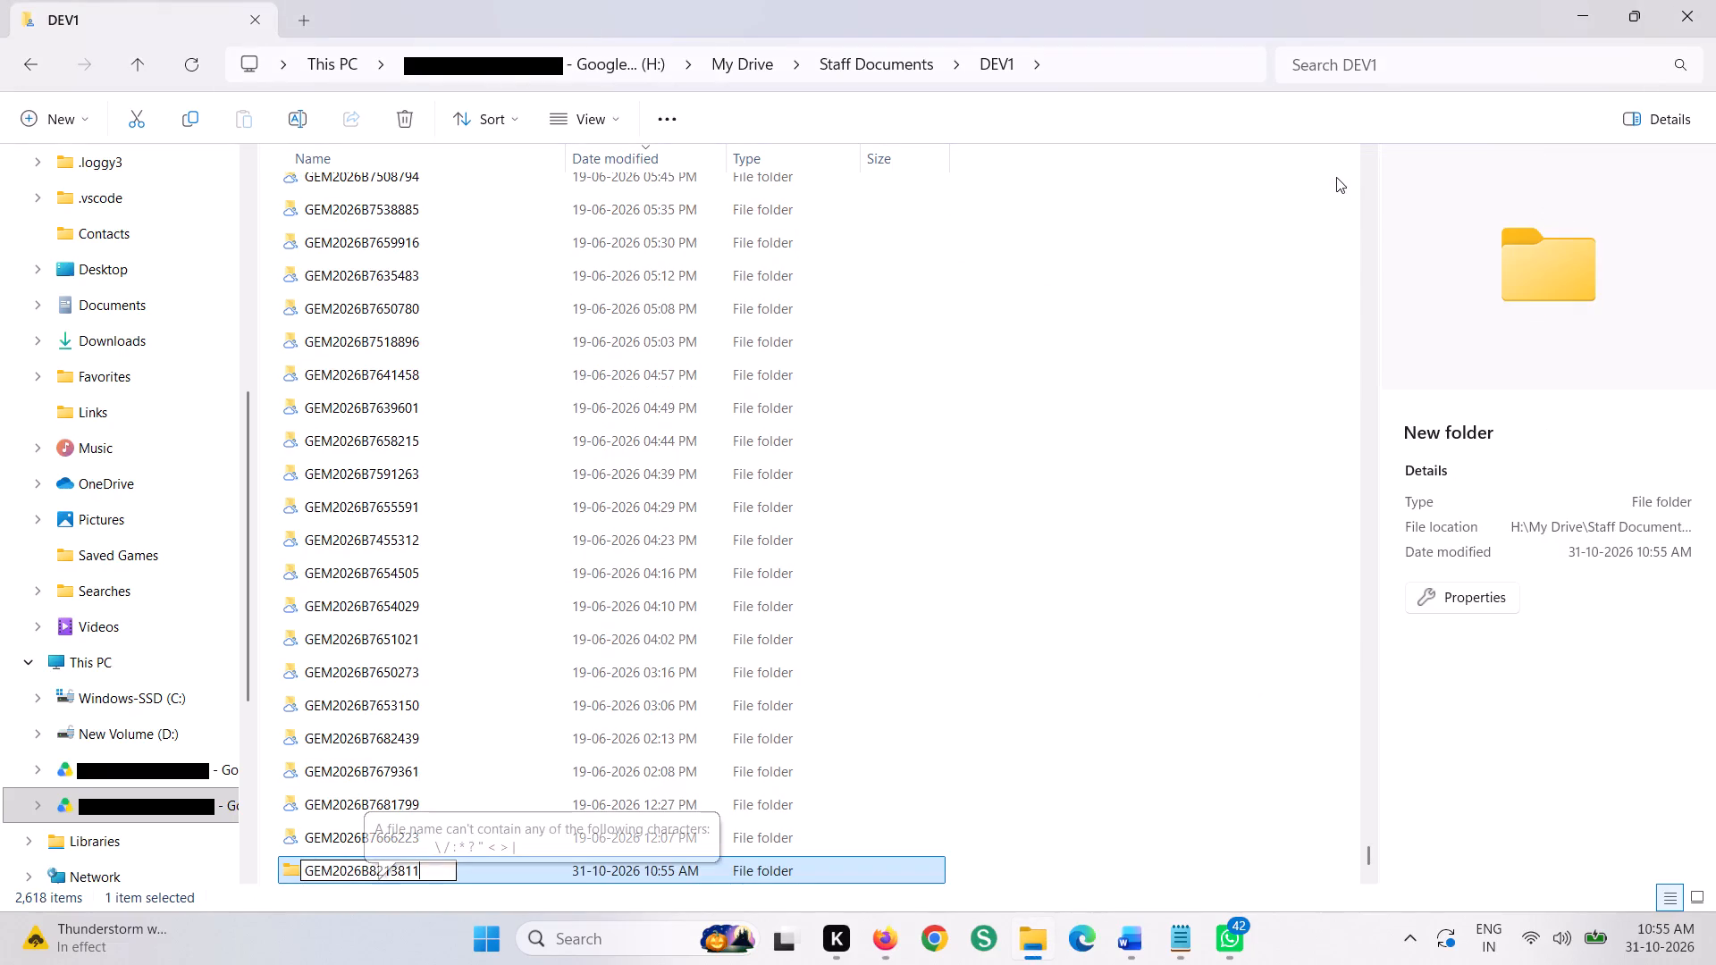
double_click(405, 866)
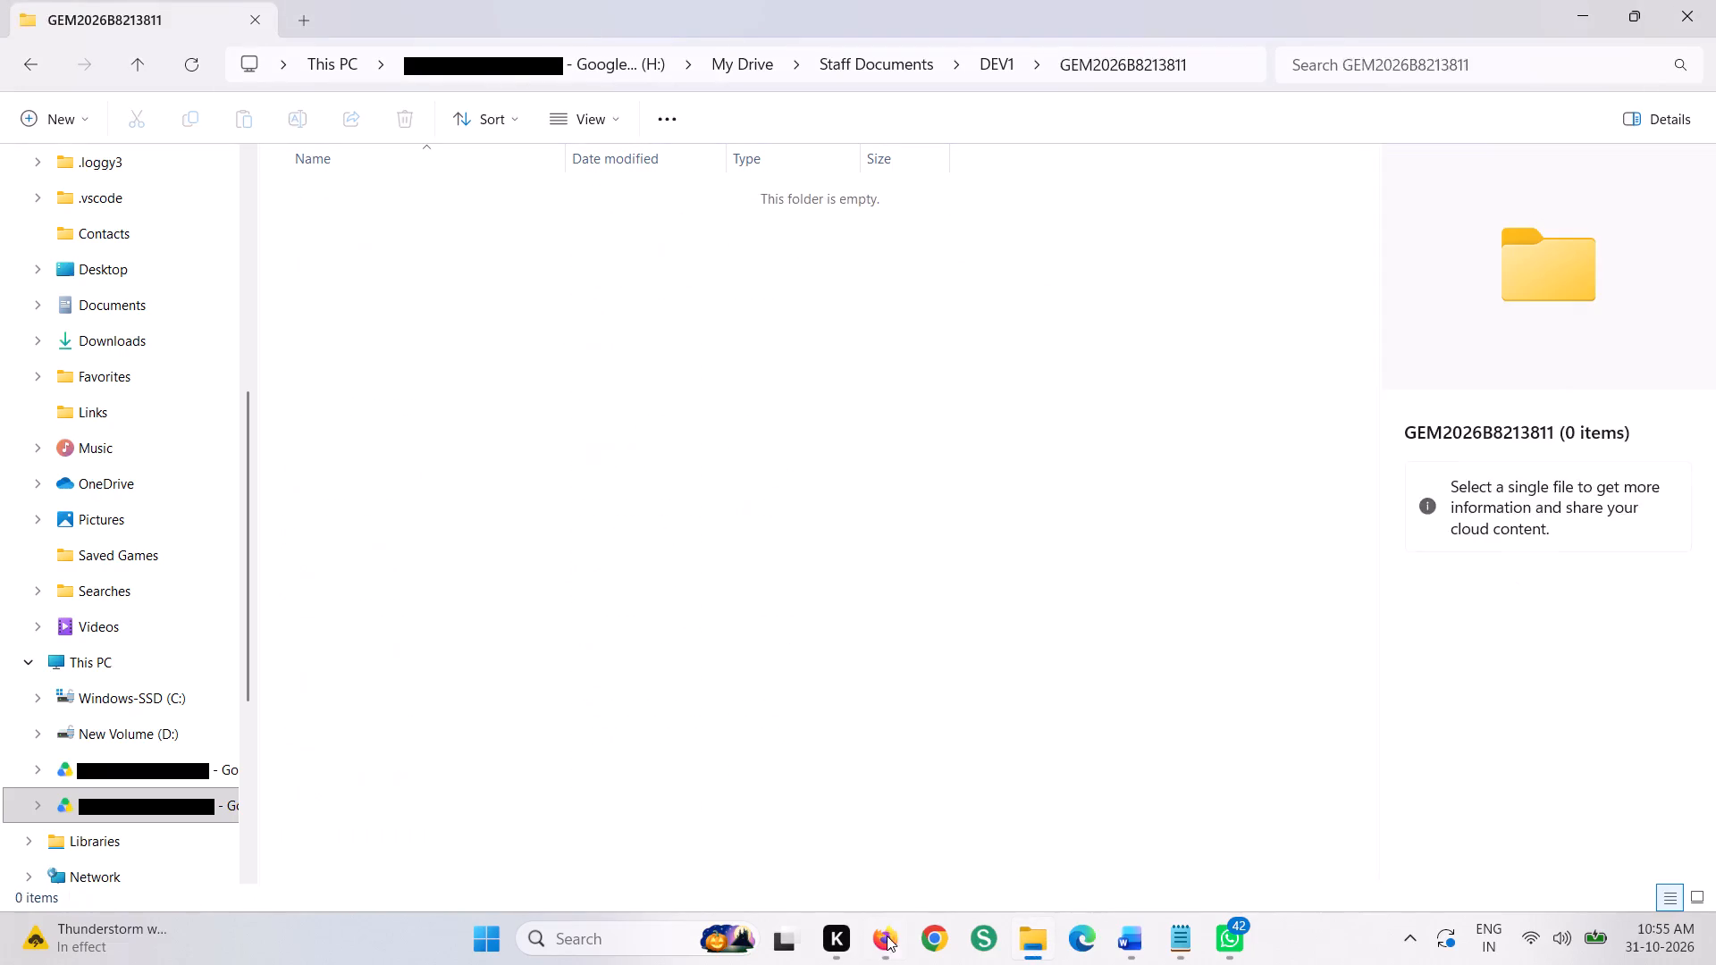
Back in Firefox, save the bid document as GeM-Bidding-10096463 in the GEM2026B8213811 folder.
left_click(887, 936)
scroll(1111, 628, "up", 1)
left_click(1657, 109)
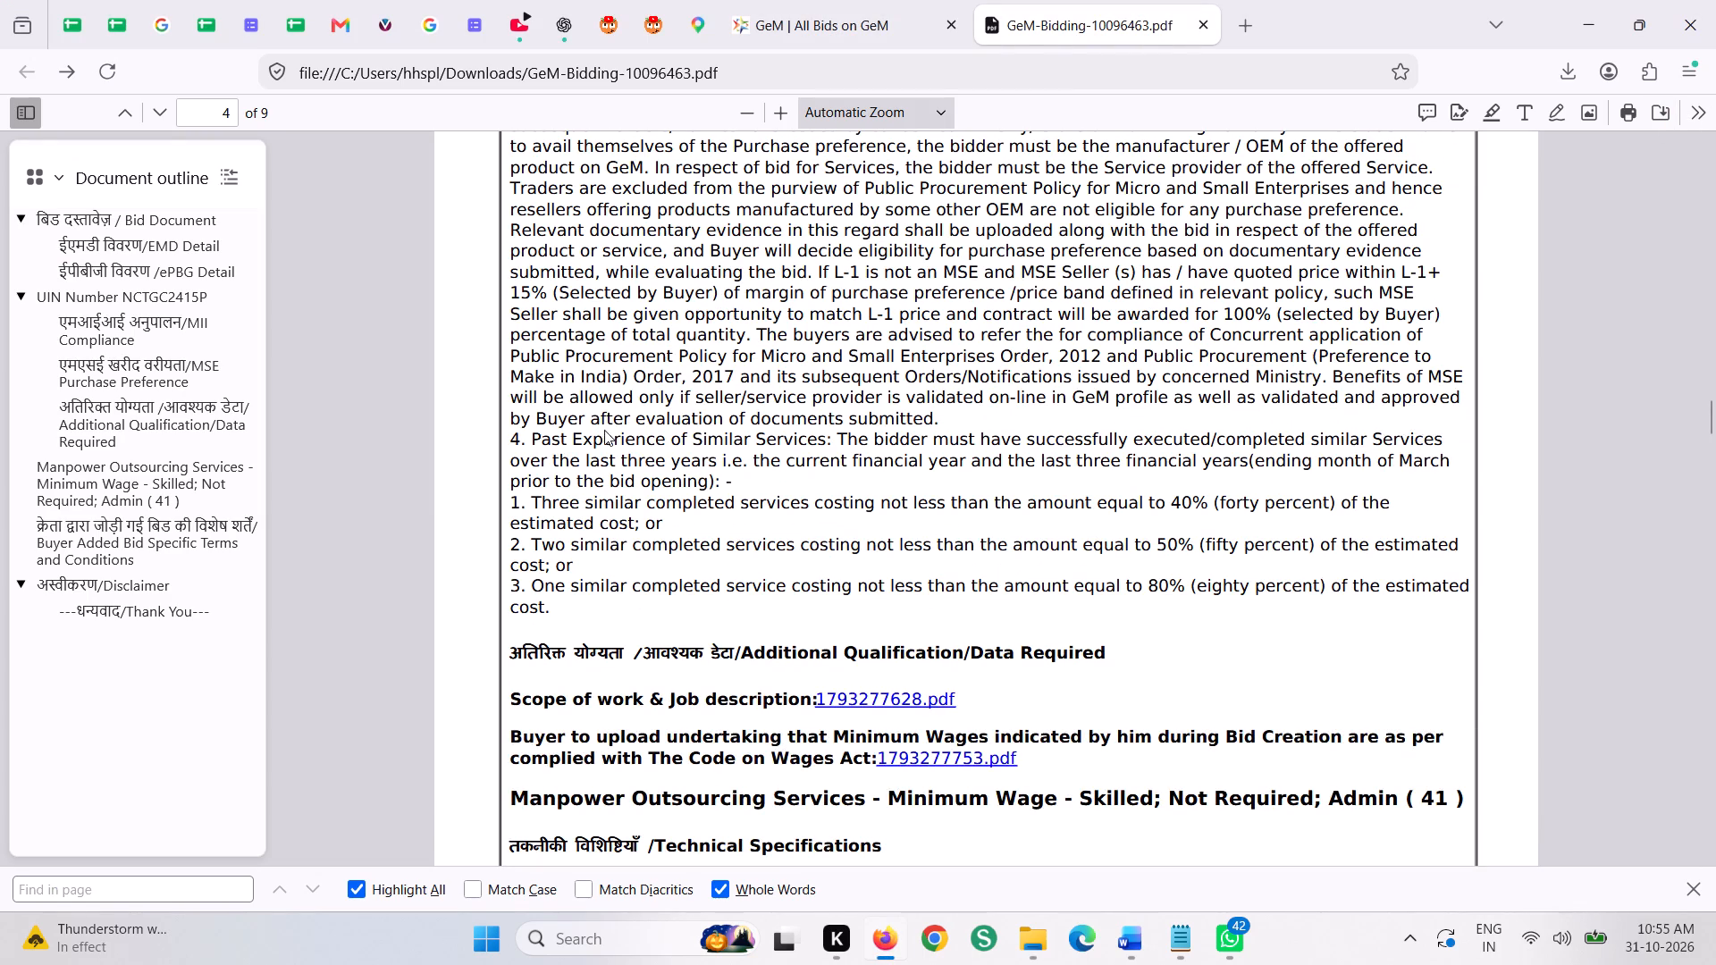
scroll(717, 412, "up", 11)
left_click(391, 120)
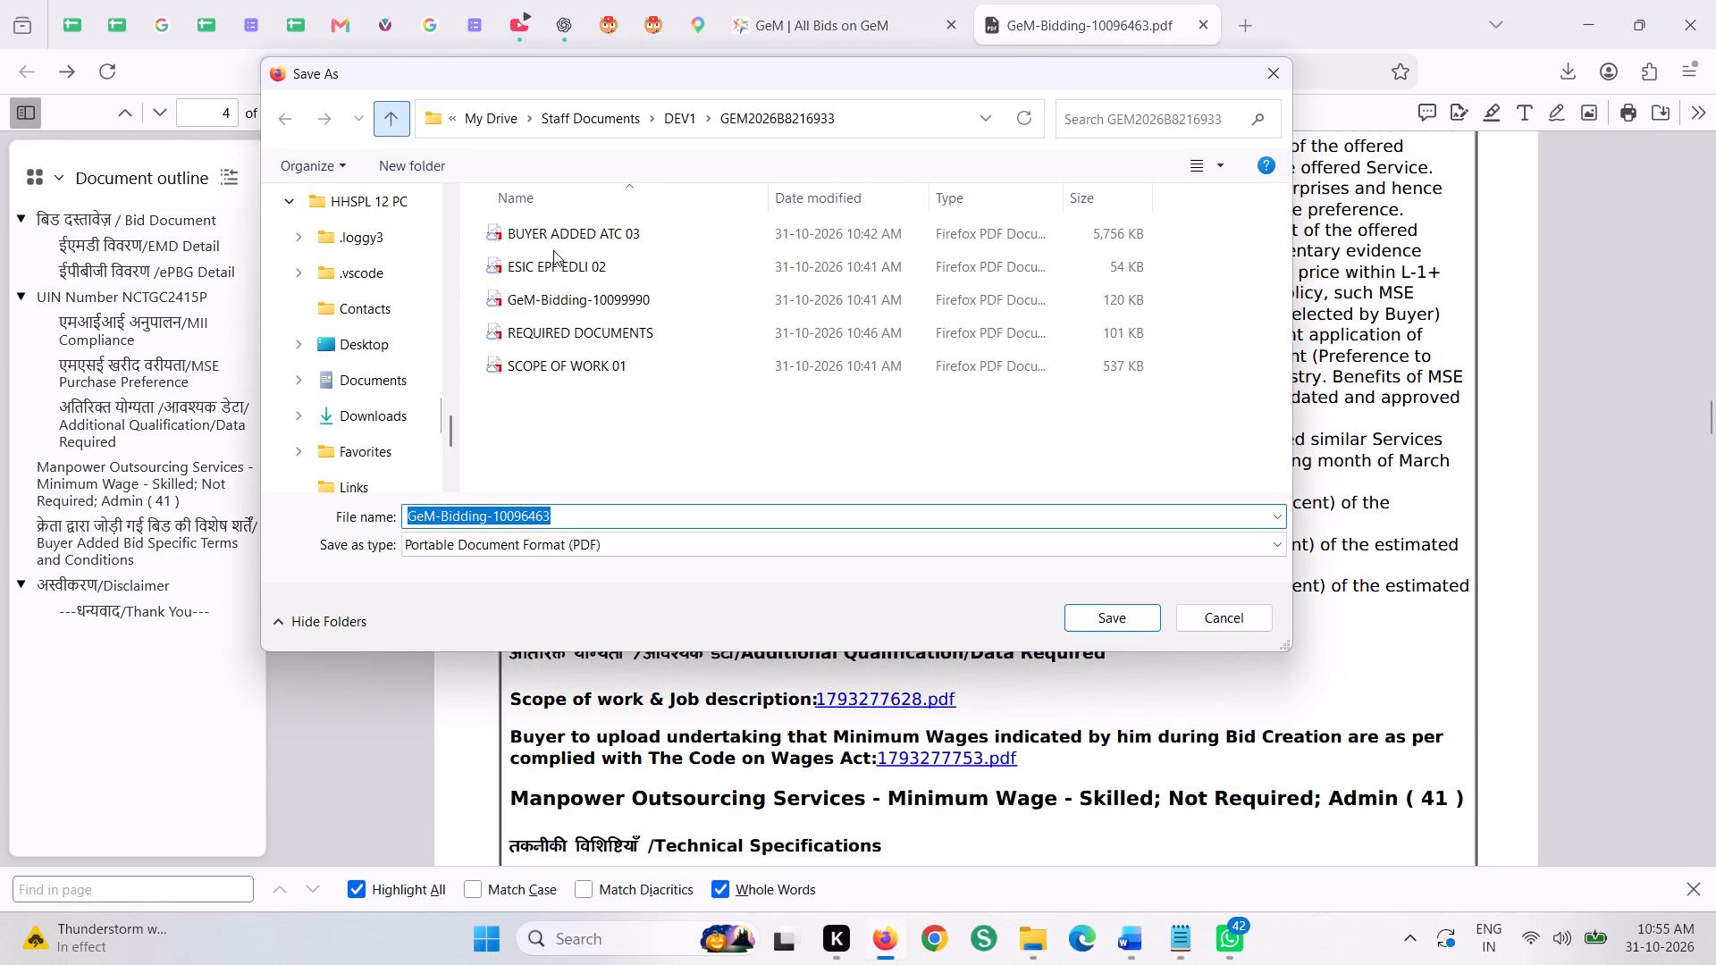
scroll(553, 250, "up", 4)
double_click(595, 241)
left_click(576, 514)
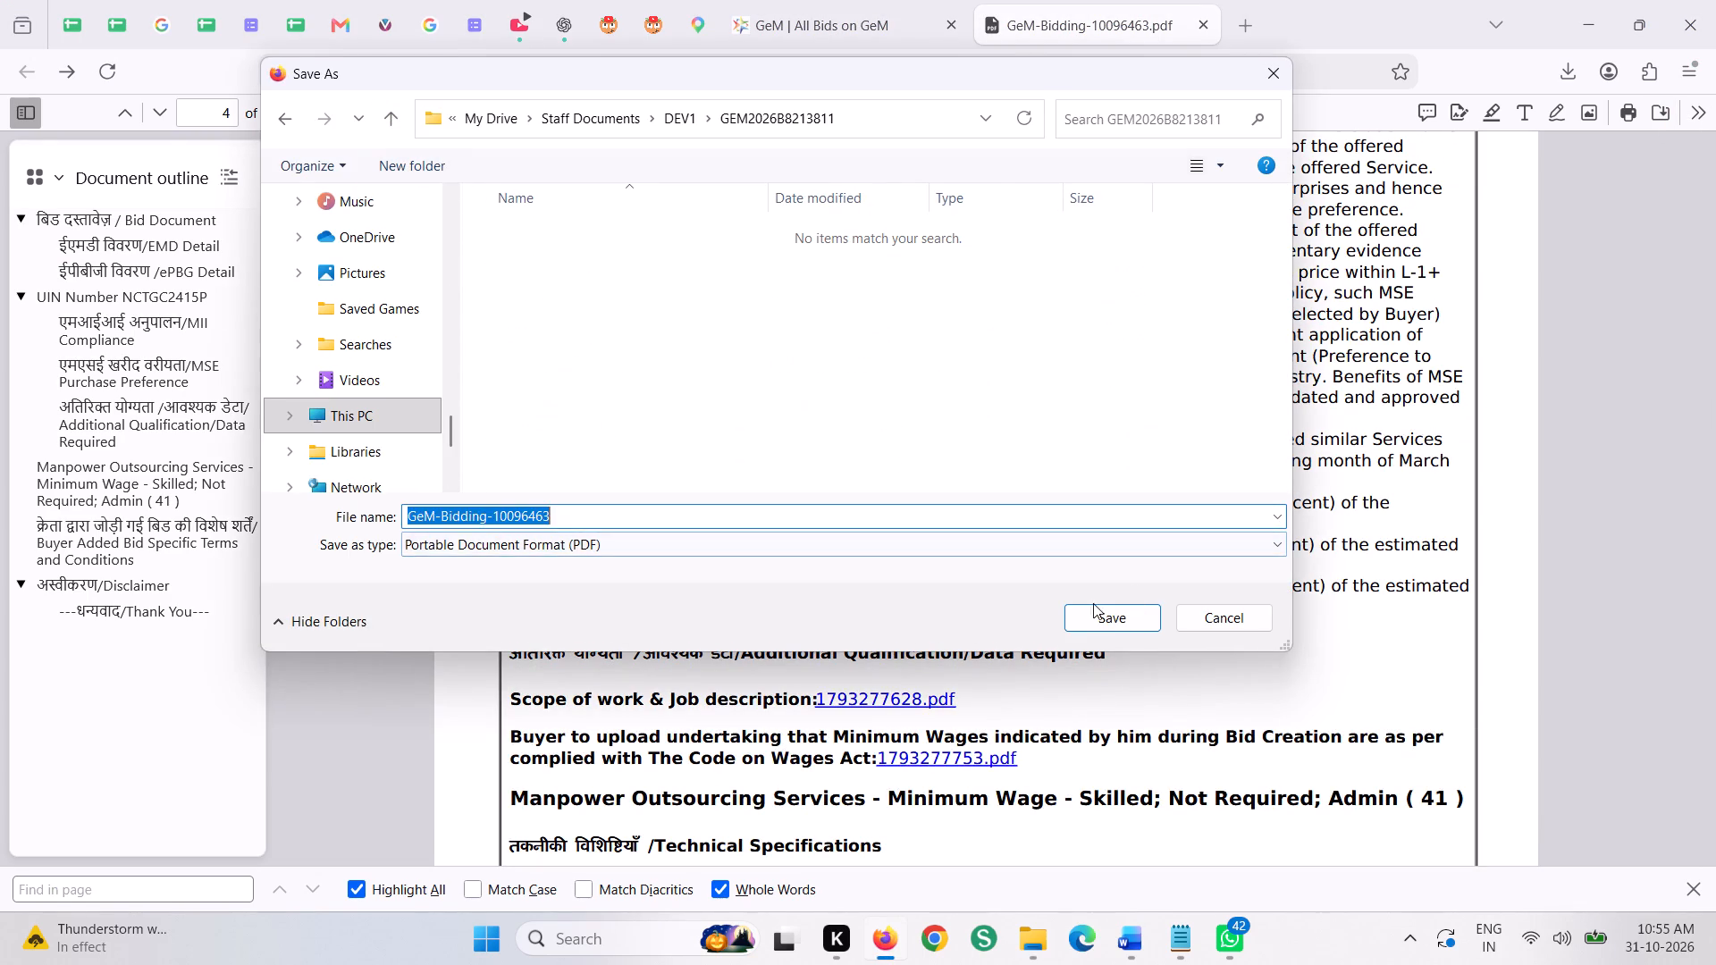
left_click(1093, 605)
Save the scope of work attachment as SCOPE OF WORK 01 in the GEM2026B8213811 folder and return to the bid document.
left_click(913, 697)
scroll(1210, 613, "up", 5)
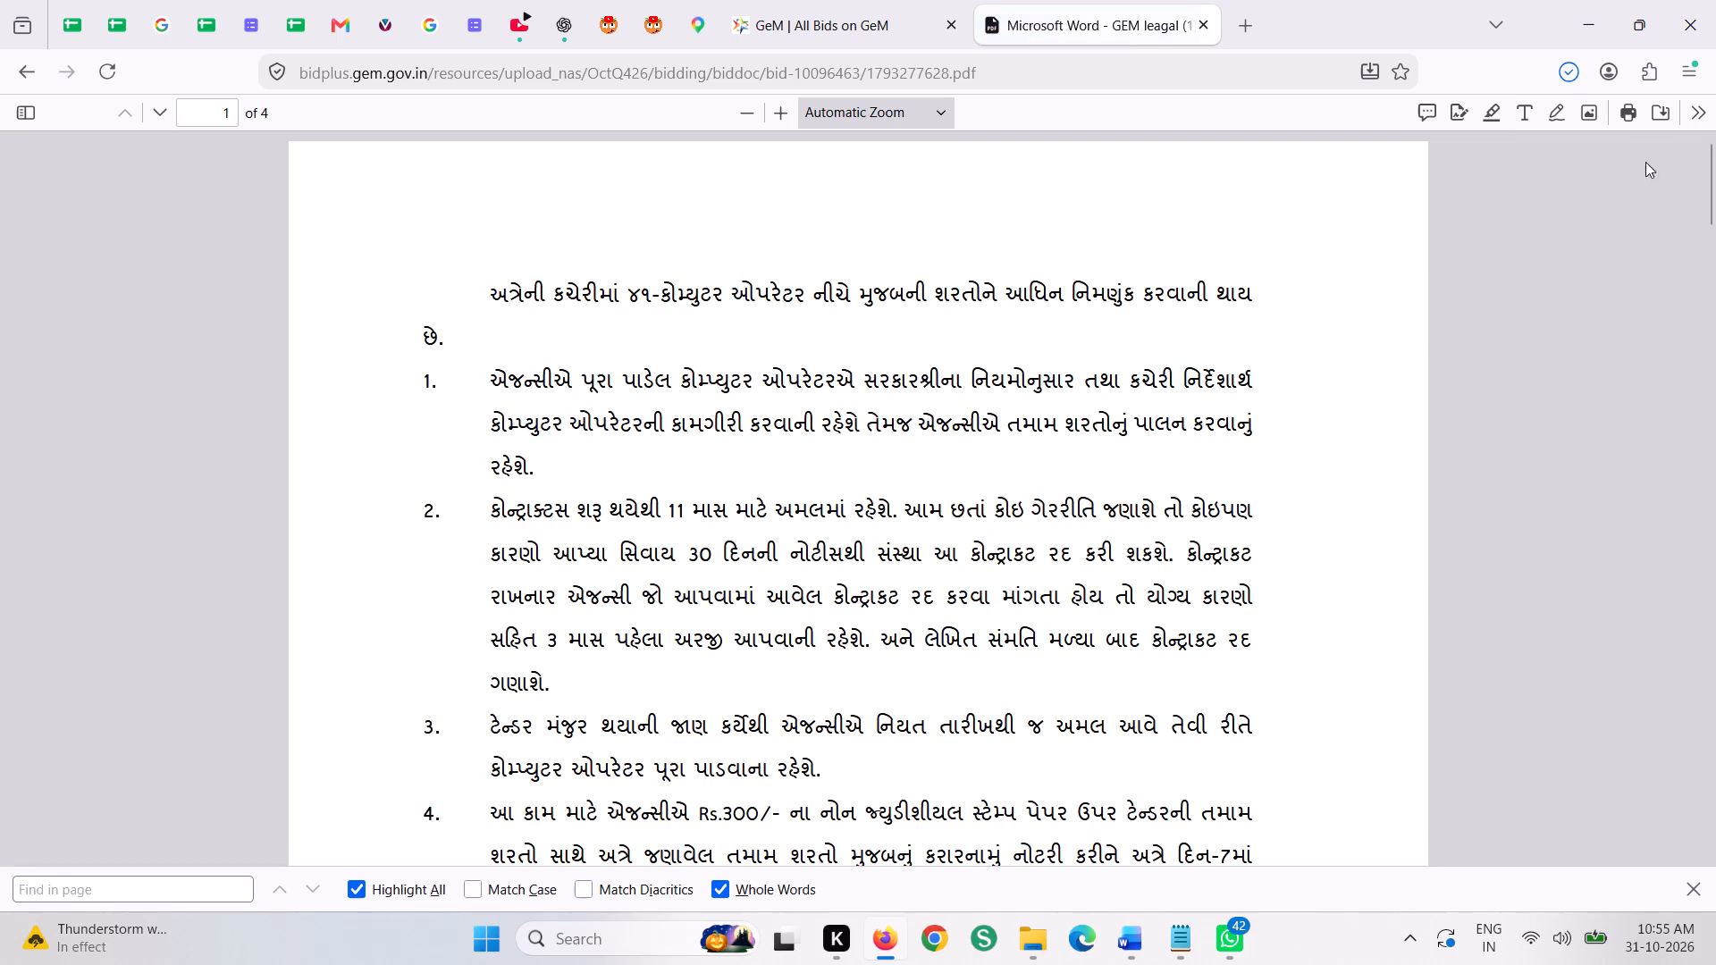
left_click(1651, 118)
scroll(719, 417, "up", 11)
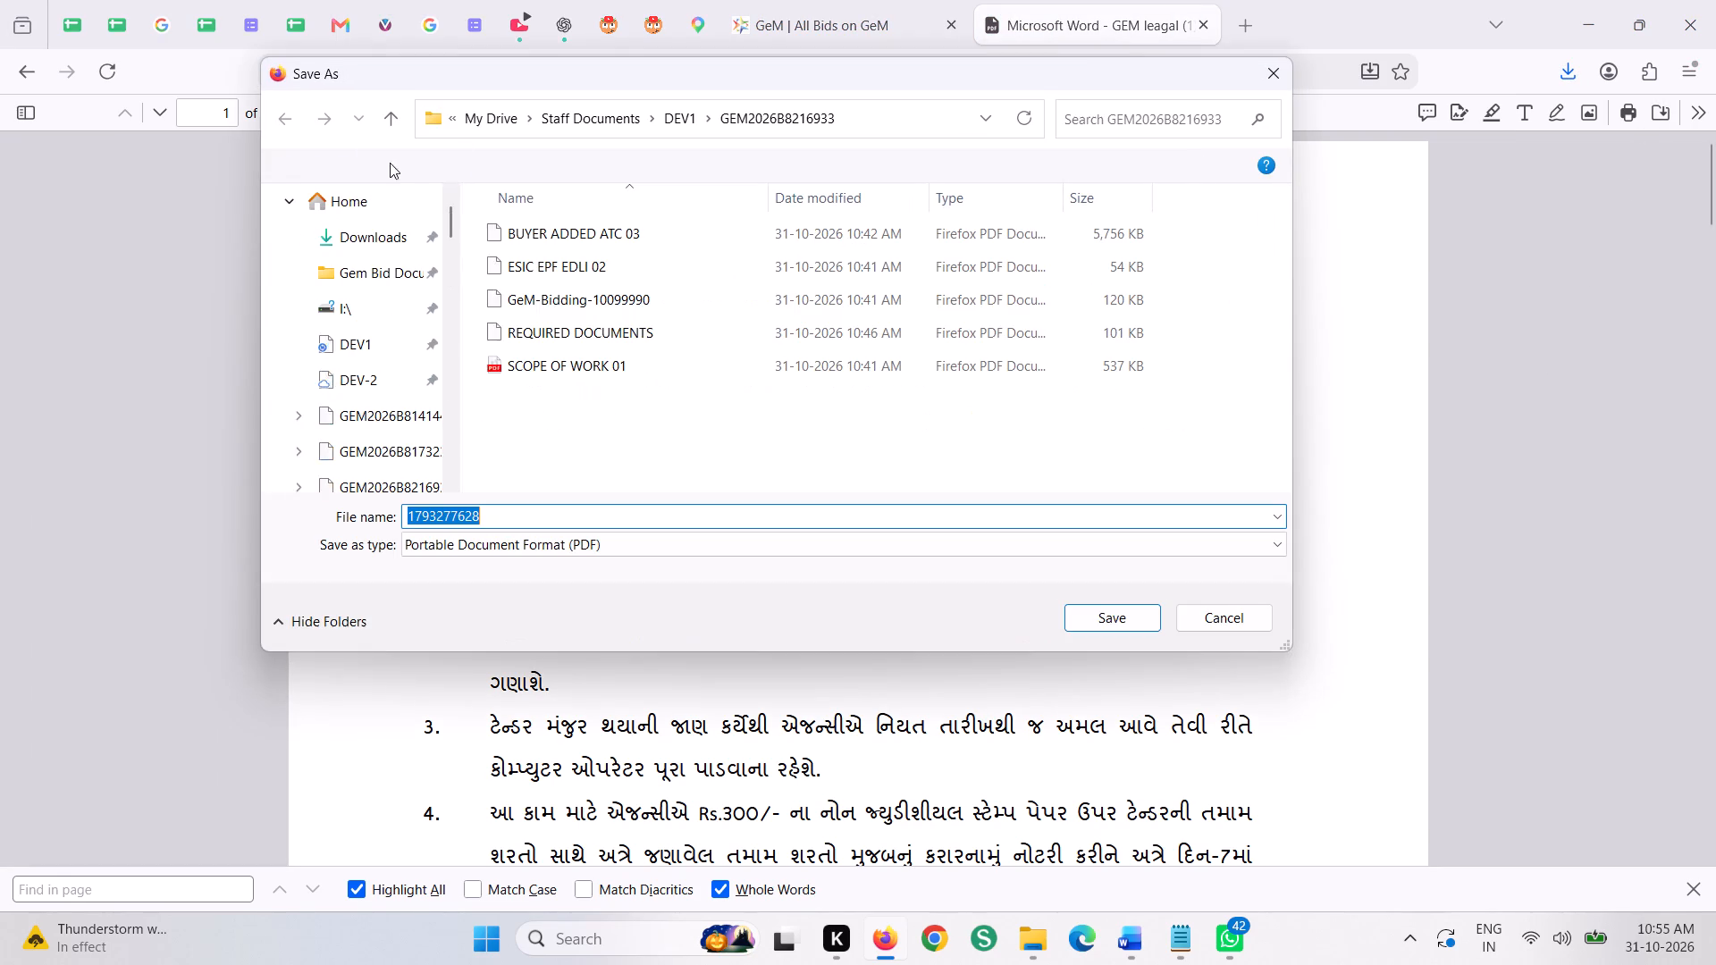
left_click(392, 124)
scroll(588, 279, "up", 5)
double_click(593, 235)
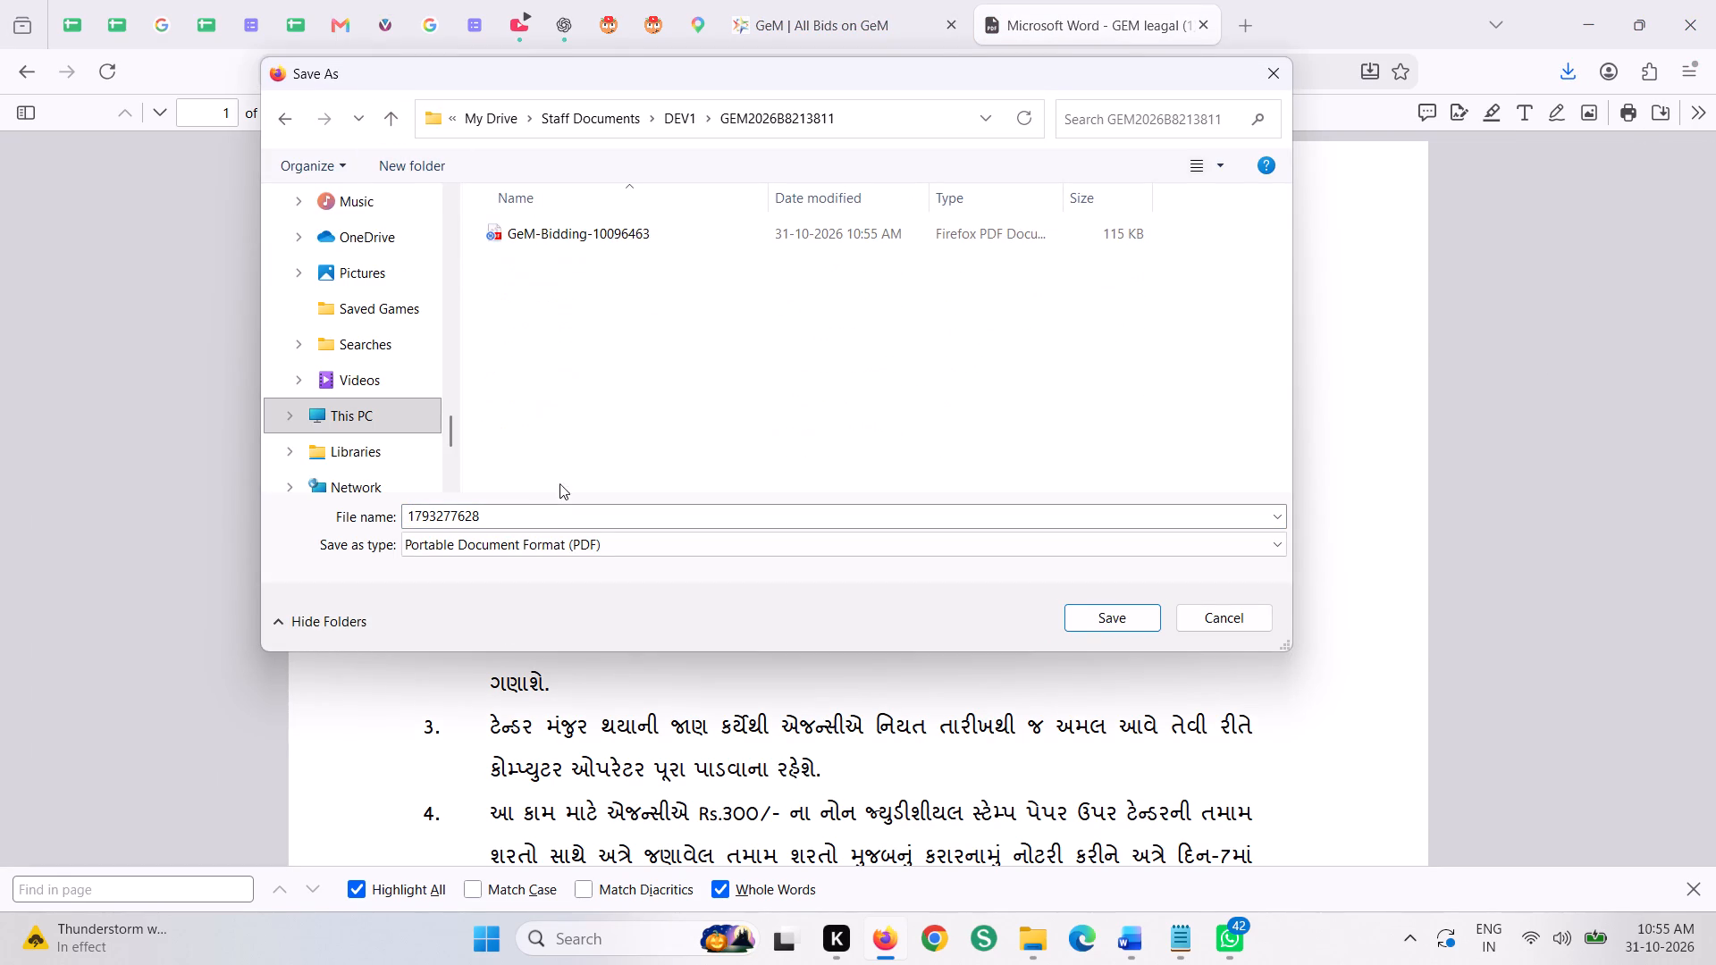
left_click(557, 523)
type("SCOPE OF WORK 01")
key("Return")
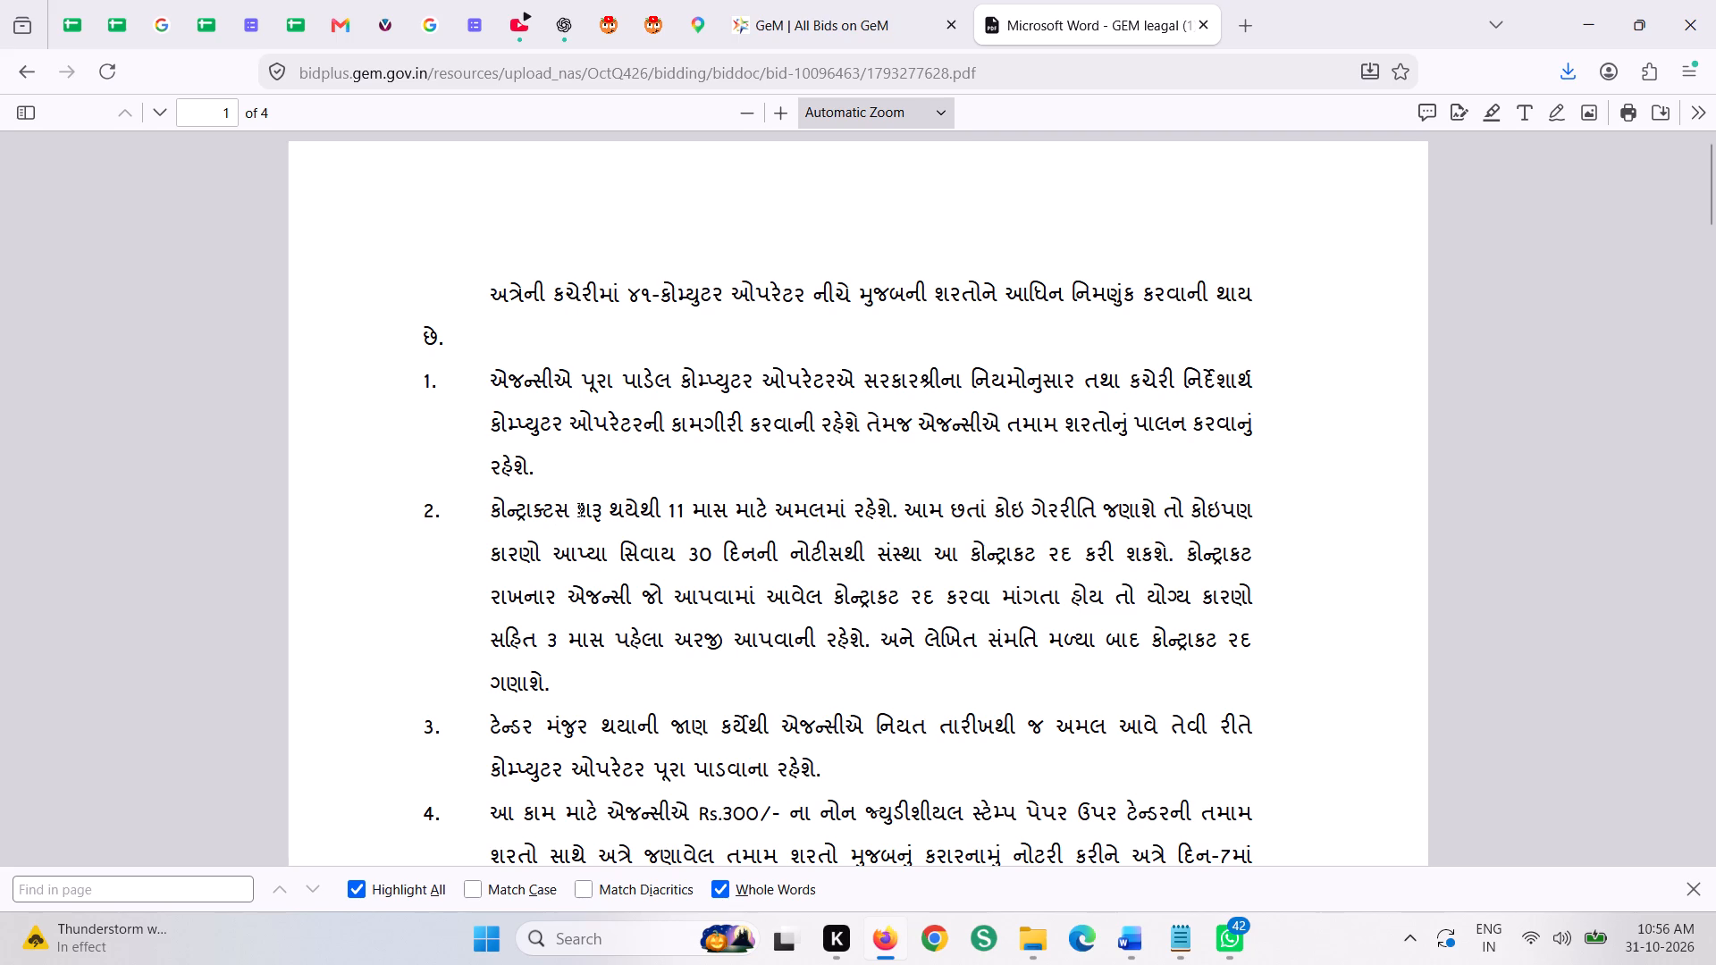
left_click(37, 69)
Open the minimum wages undertaking 1793277753.pdf, look through its pages and return to the bid document.
left_click(1004, 758)
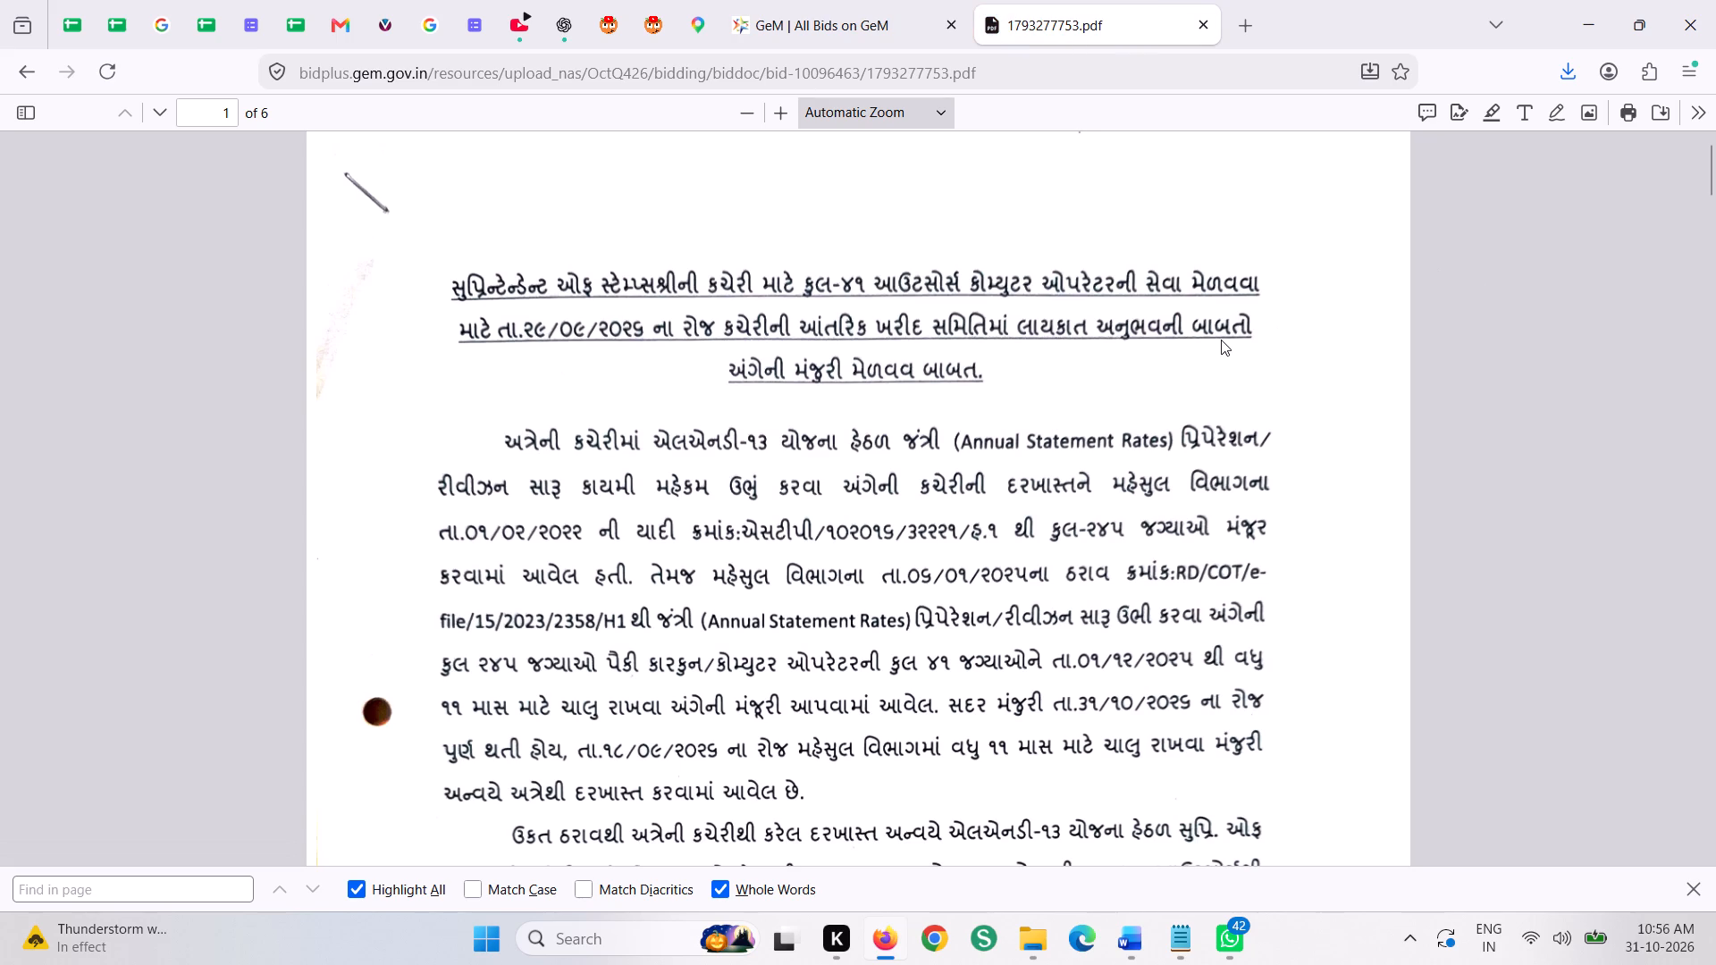
scroll(1207, 353, "up", 7)
scroll(1196, 385, "down", 19)
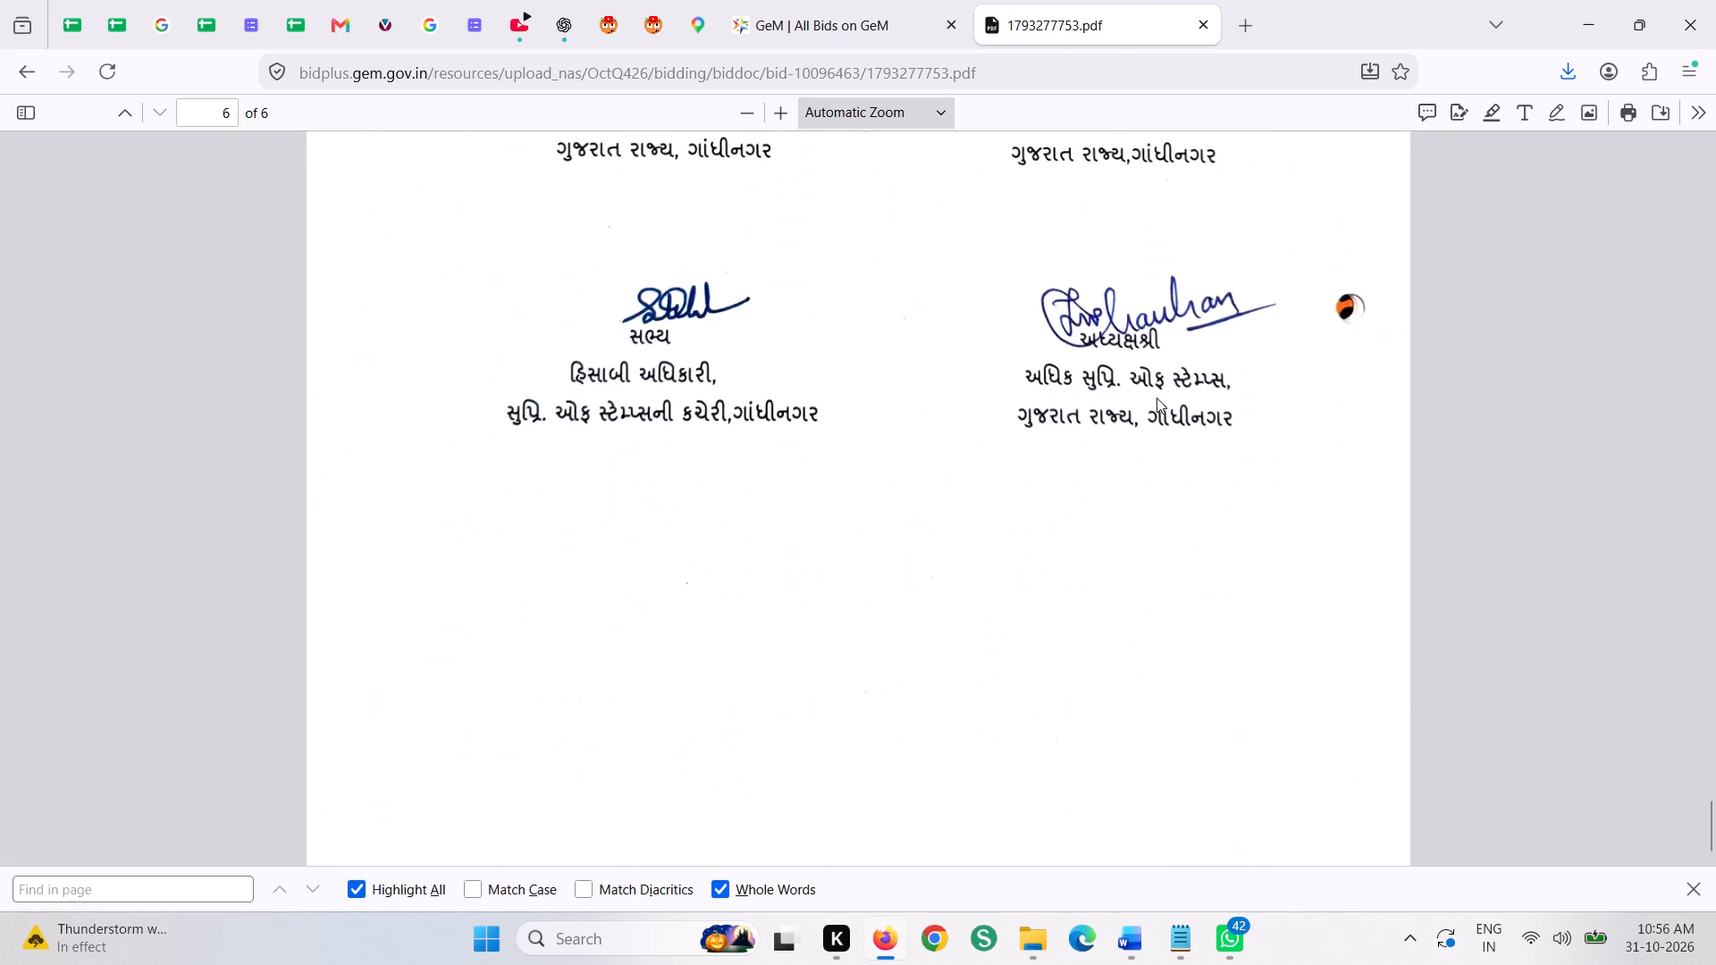
scroll(1157, 398, "down", 5)
scroll(1156, 399, "up", 15)
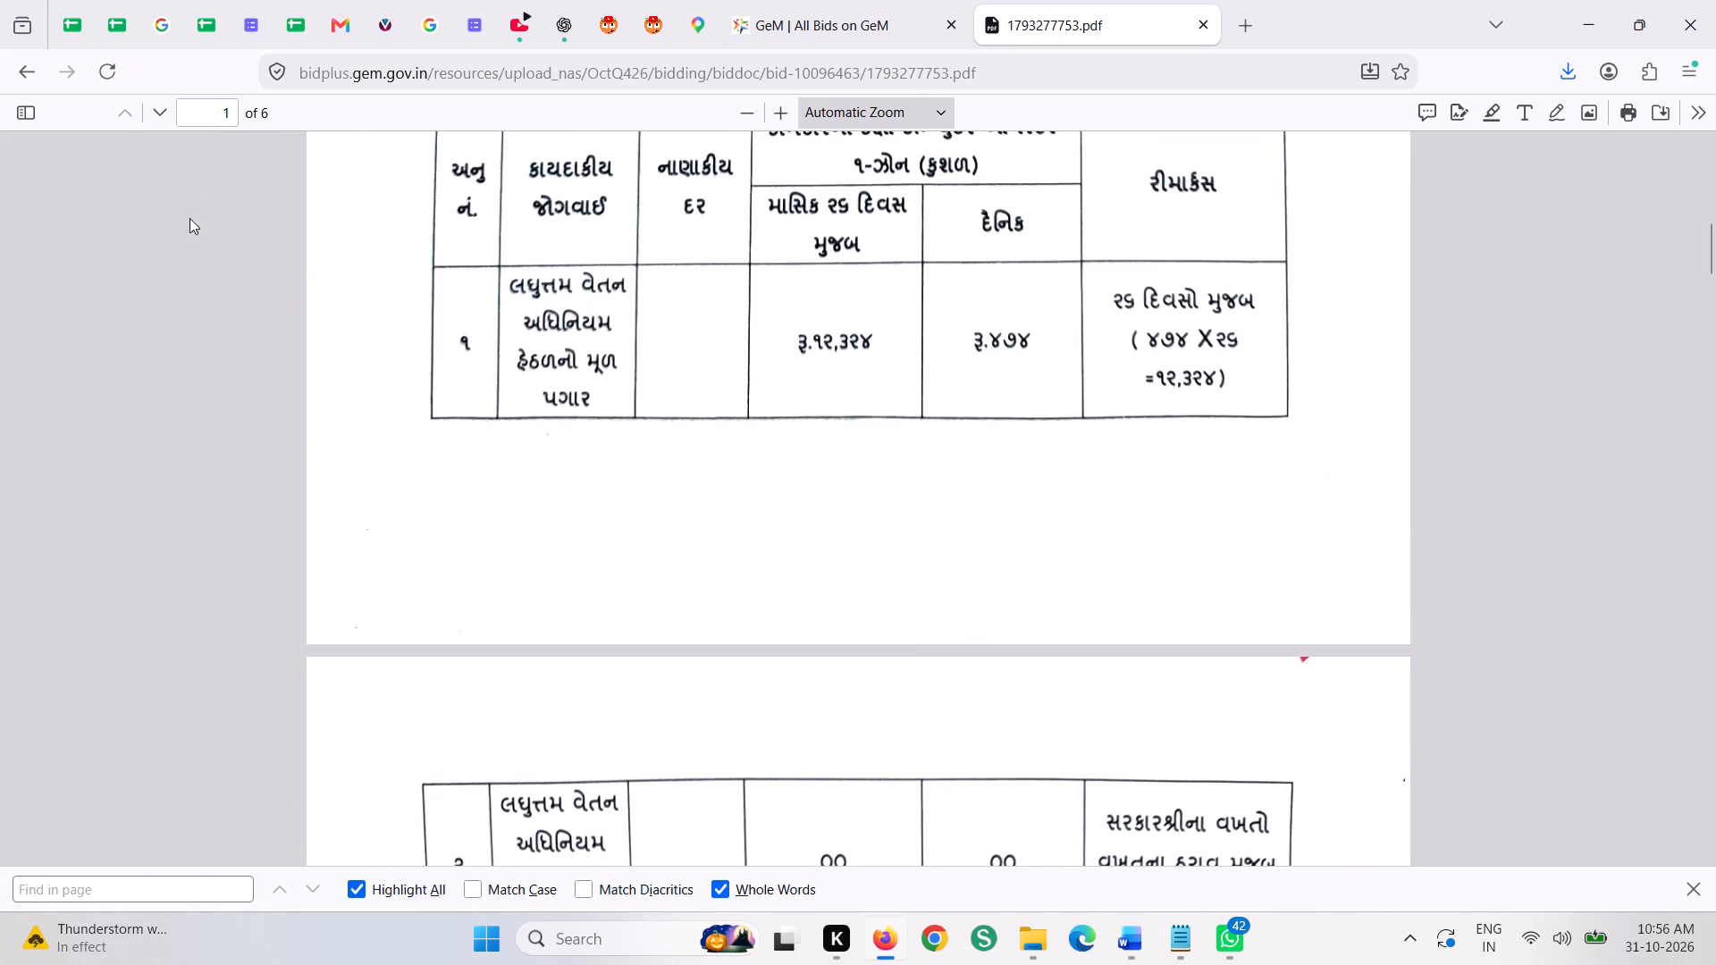
left_click(30, 74)
Briefly recheck the scope of work and minimum wages attachments, returning to the bid document after each.
left_click(860, 694)
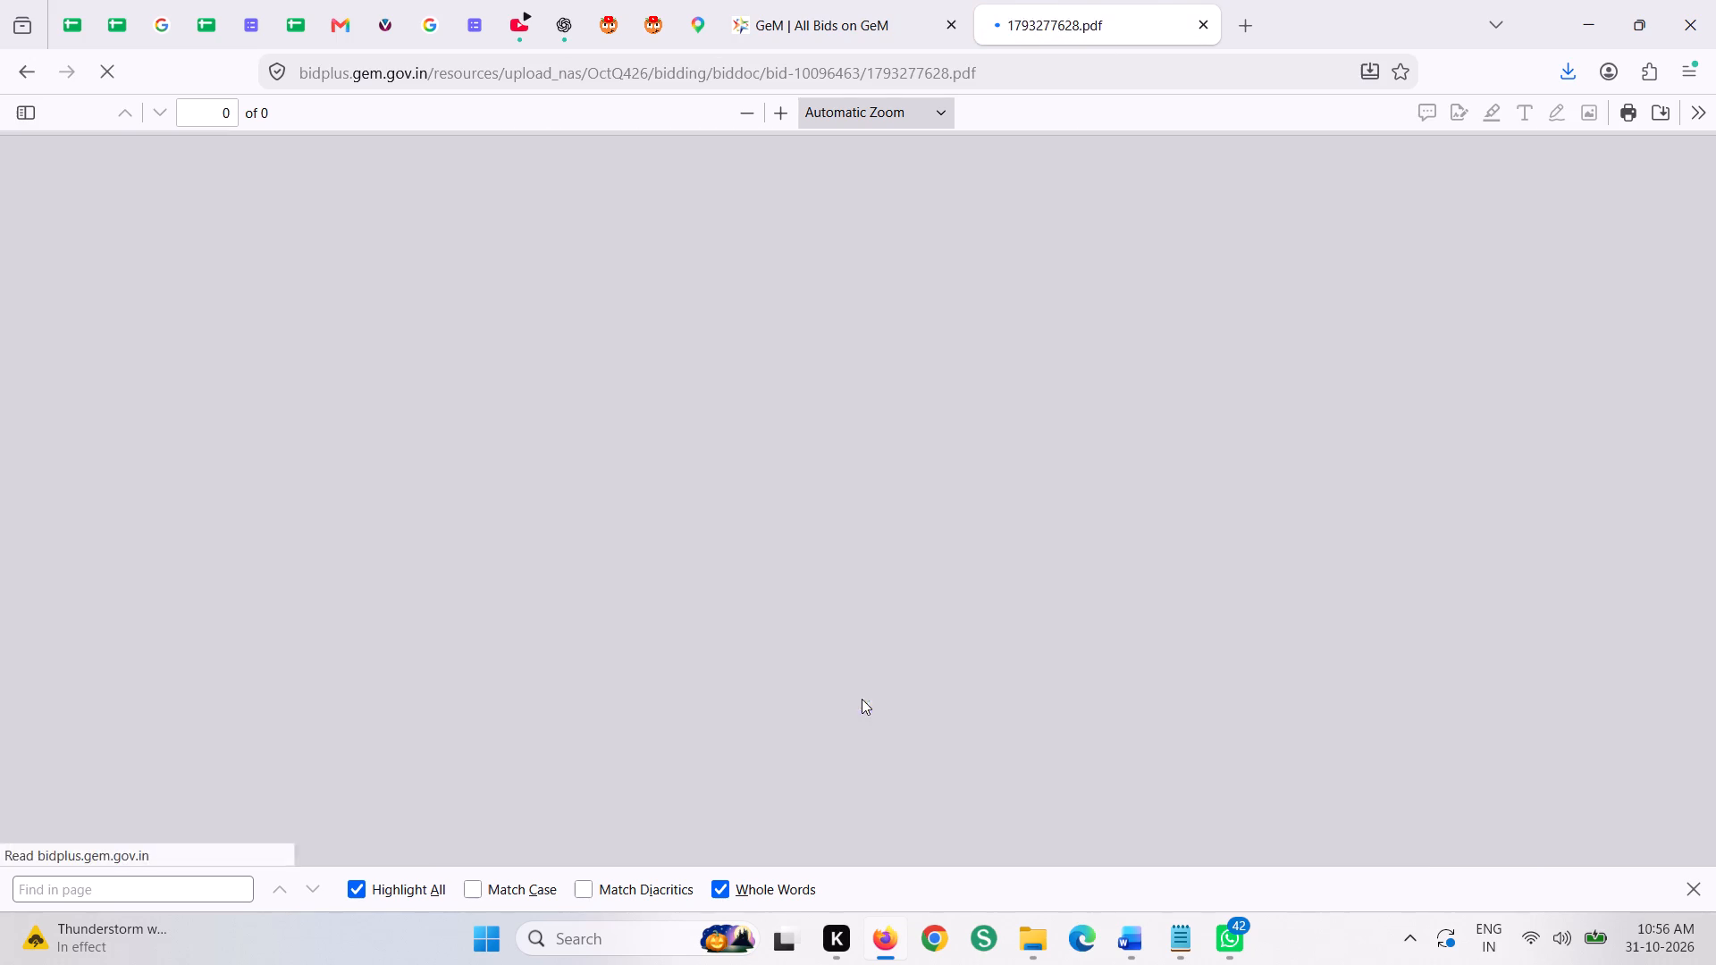
scroll(860, 646, "up", 3)
left_click(24, 69)
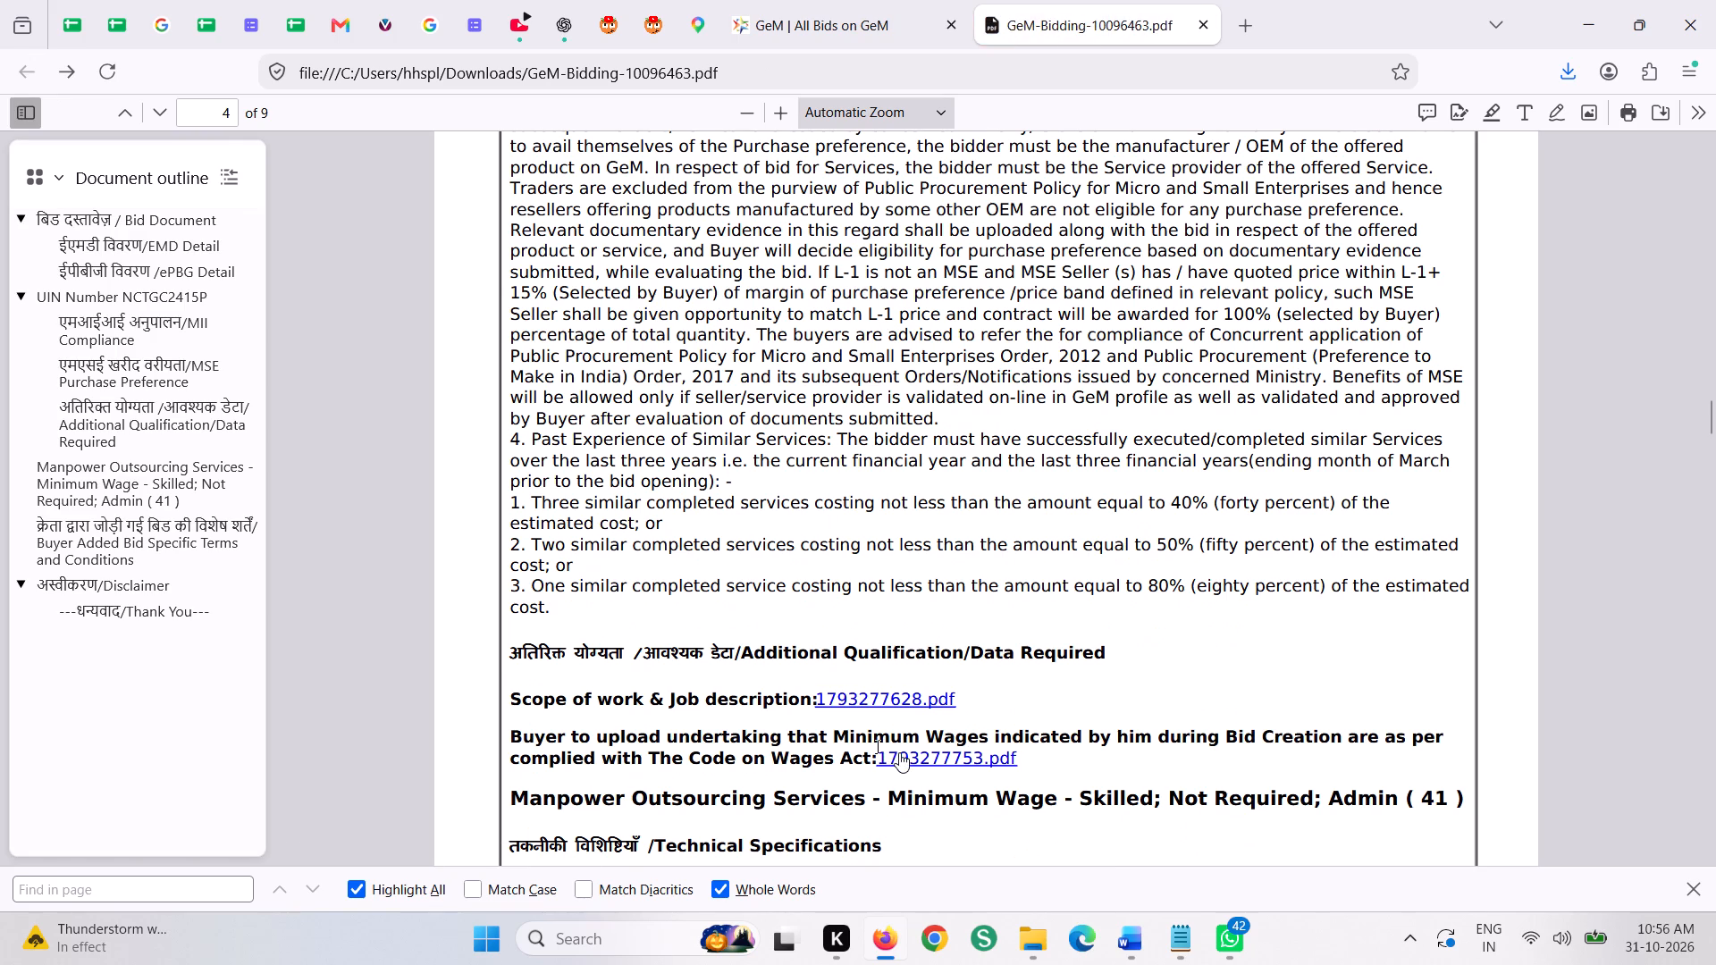
left_click(900, 752)
left_click(21, 63)
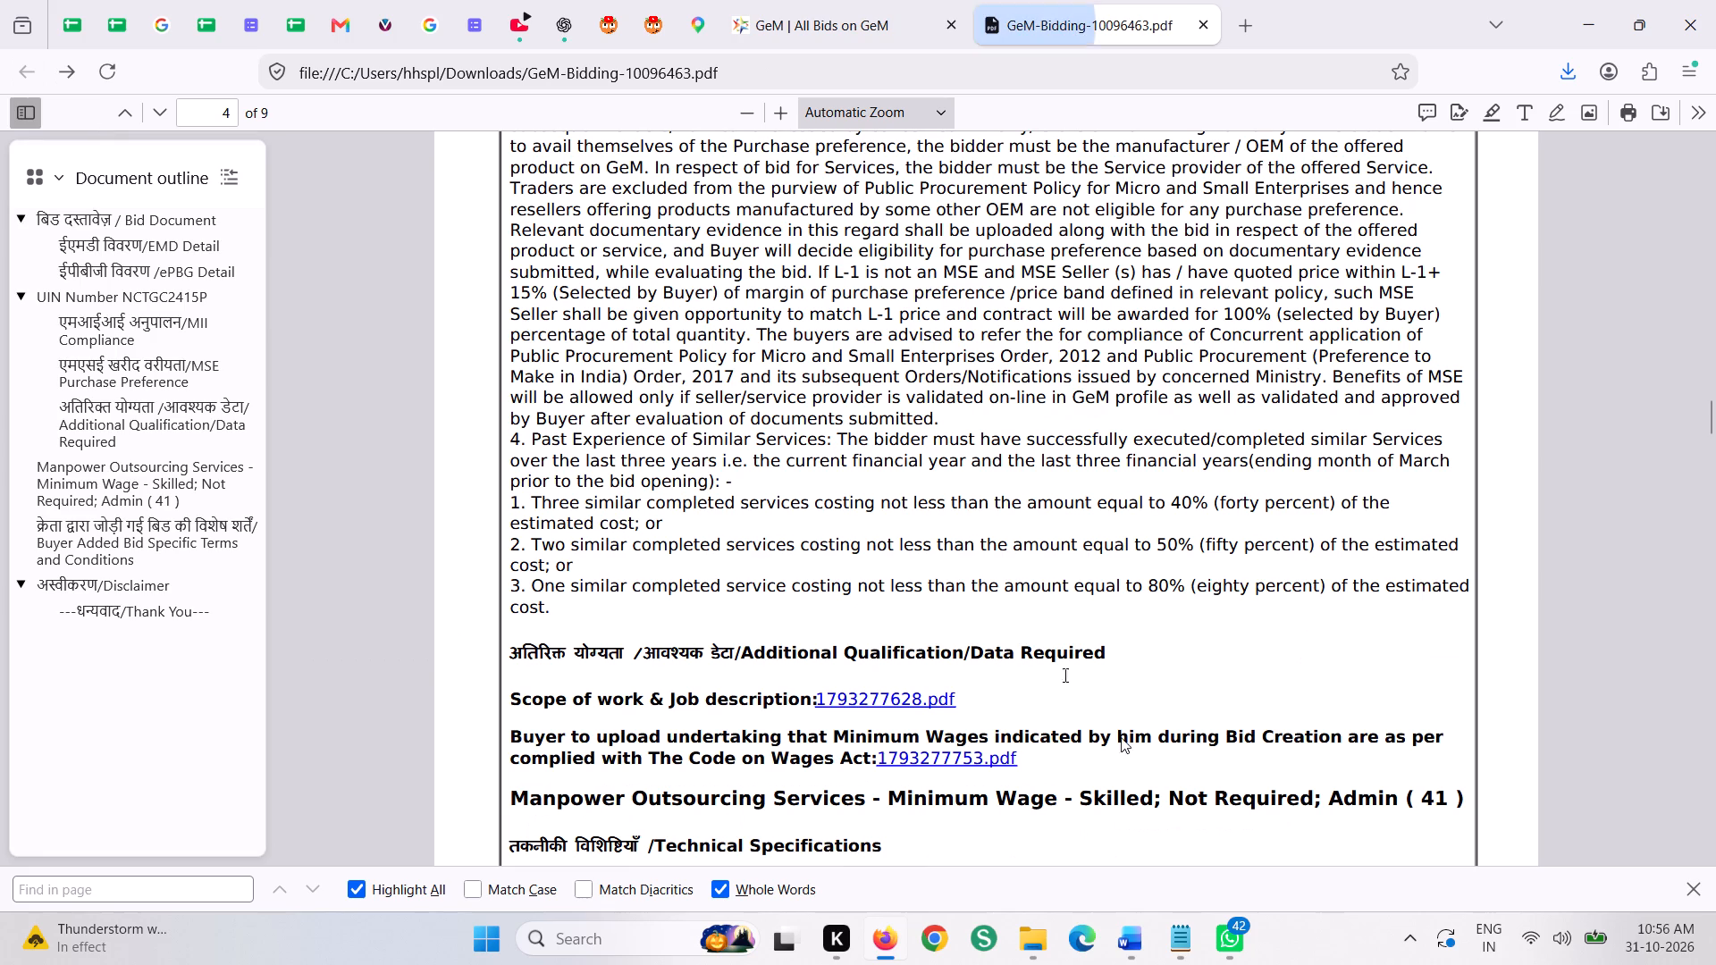
Open the minimum wages undertaking, save it as MINIMUM WAGES 02 in the GEM2026B8213811 folder and return to the bid document.
left_click(939, 760)
left_click(944, 0)
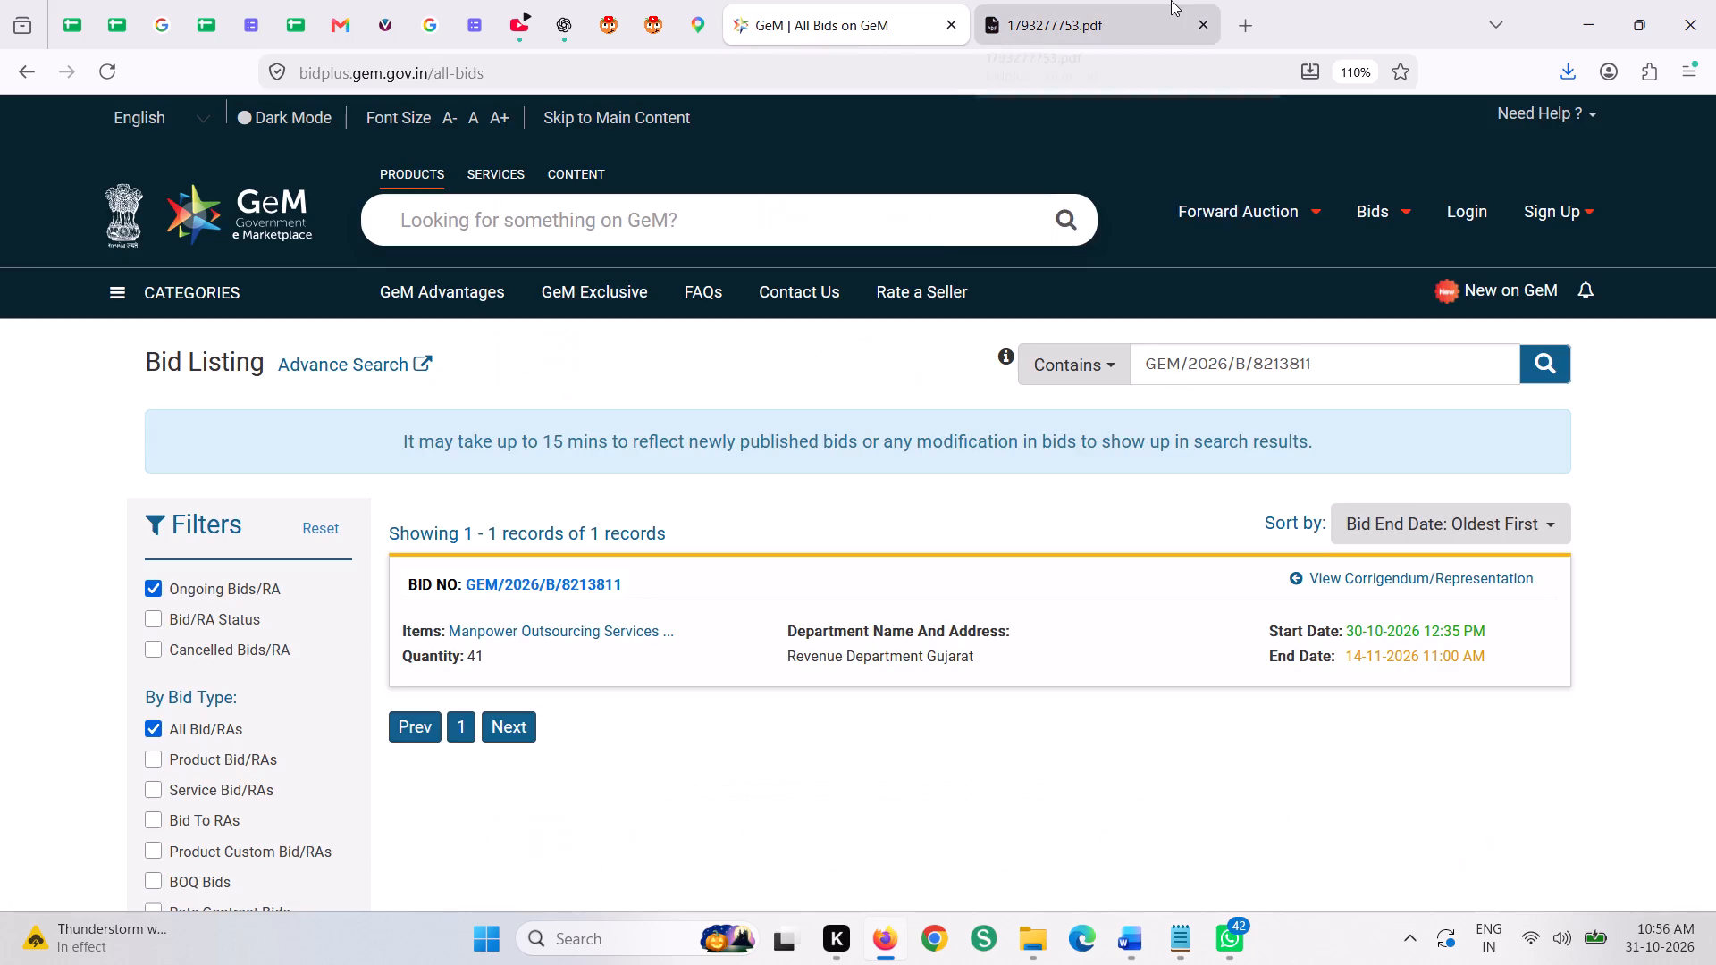
left_click(1169, 0)
left_click(1668, 113)
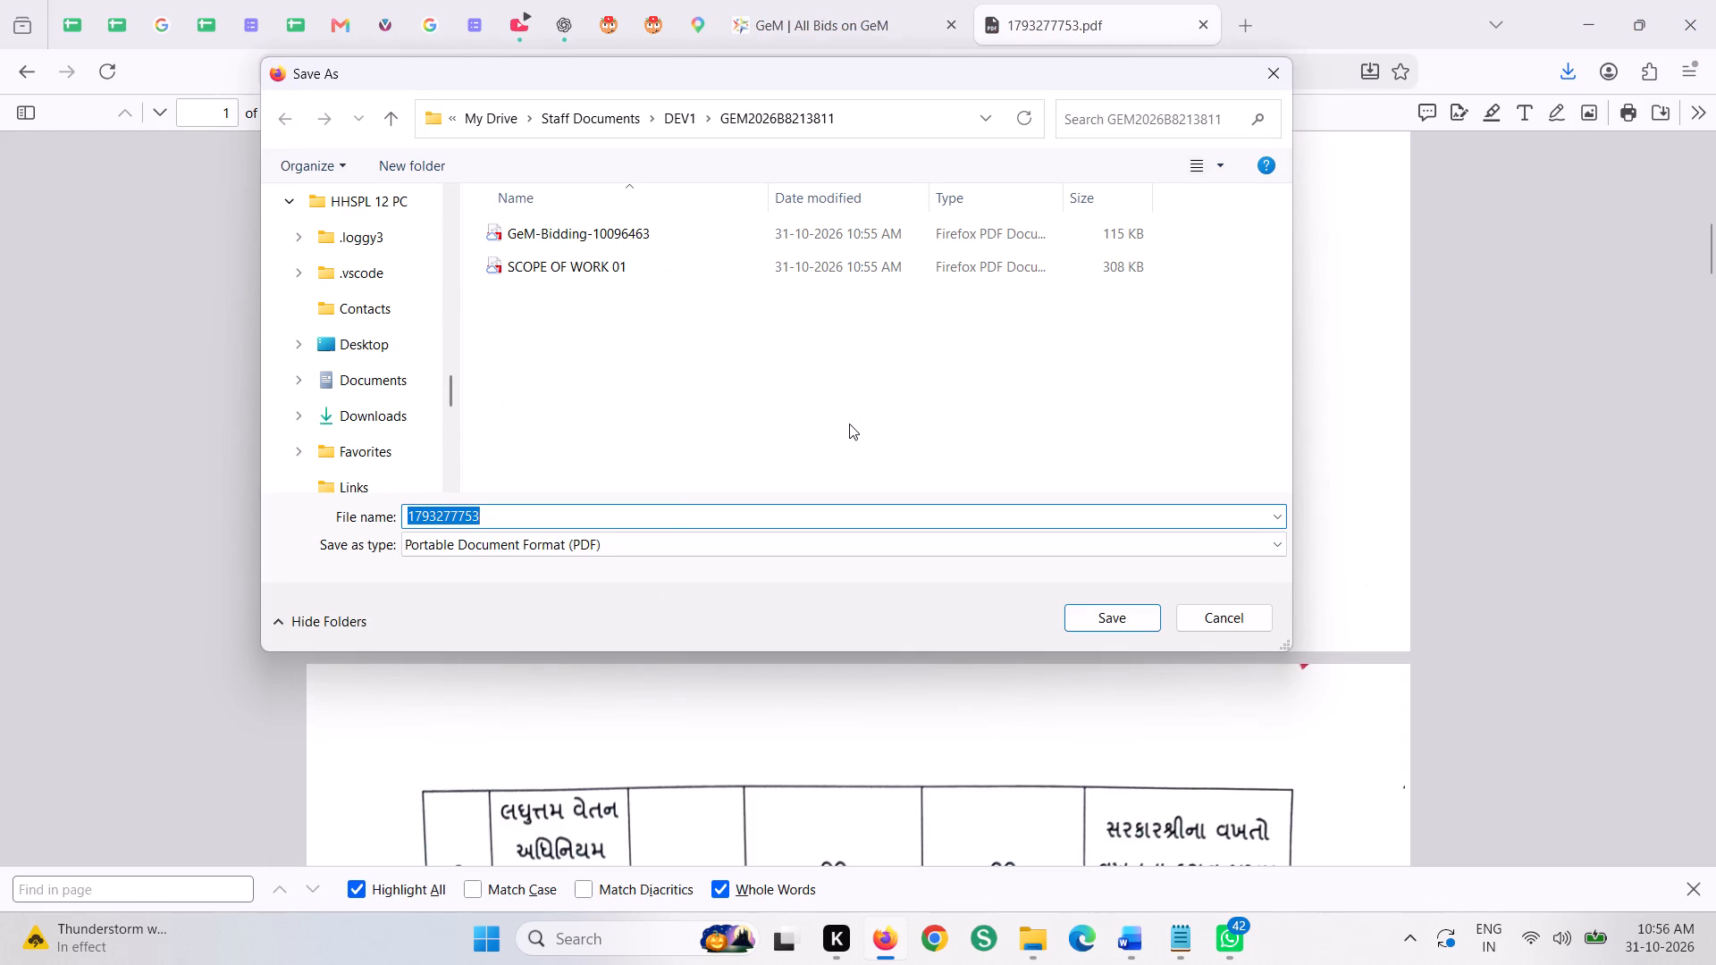
type("MINIMUM WAGES 02")
key("Return")
scroll(803, 385, "down", 2)
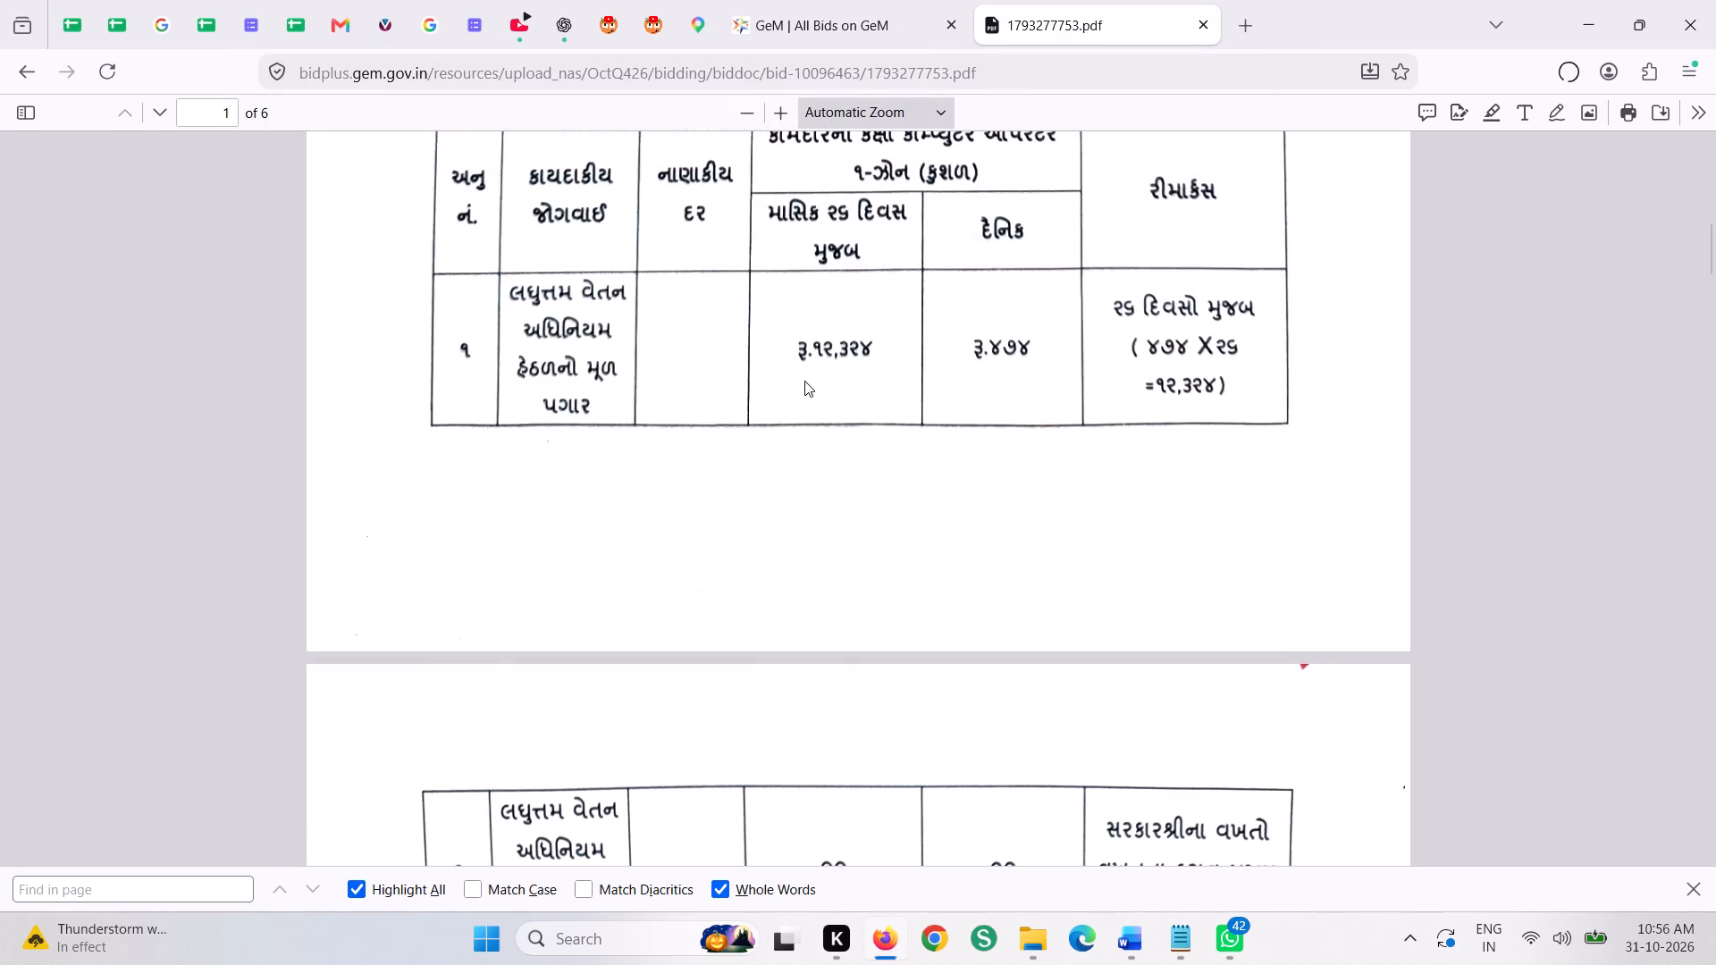
scroll(804, 381, "down", 20)
scroll(804, 381, "down", 6)
left_click(31, 77)
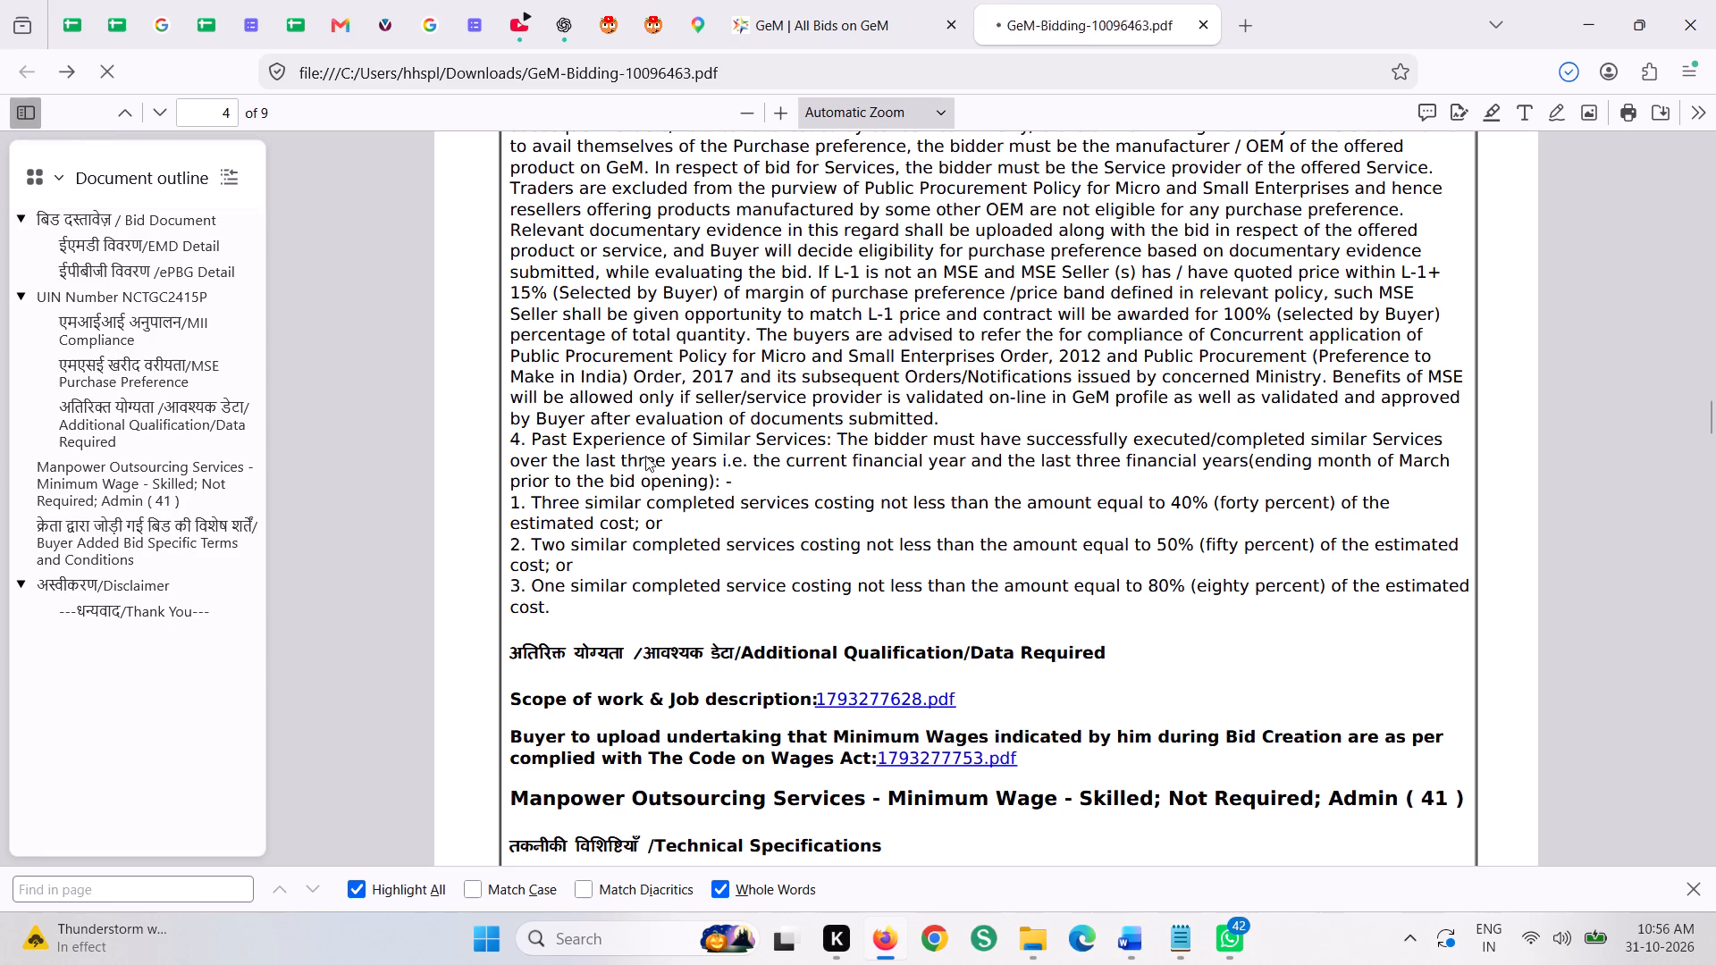
Search Google for the postal code in the consignee's address, copy "Gandhinagar, Gujarat" and close the search.
scroll(987, 659, "down", 6)
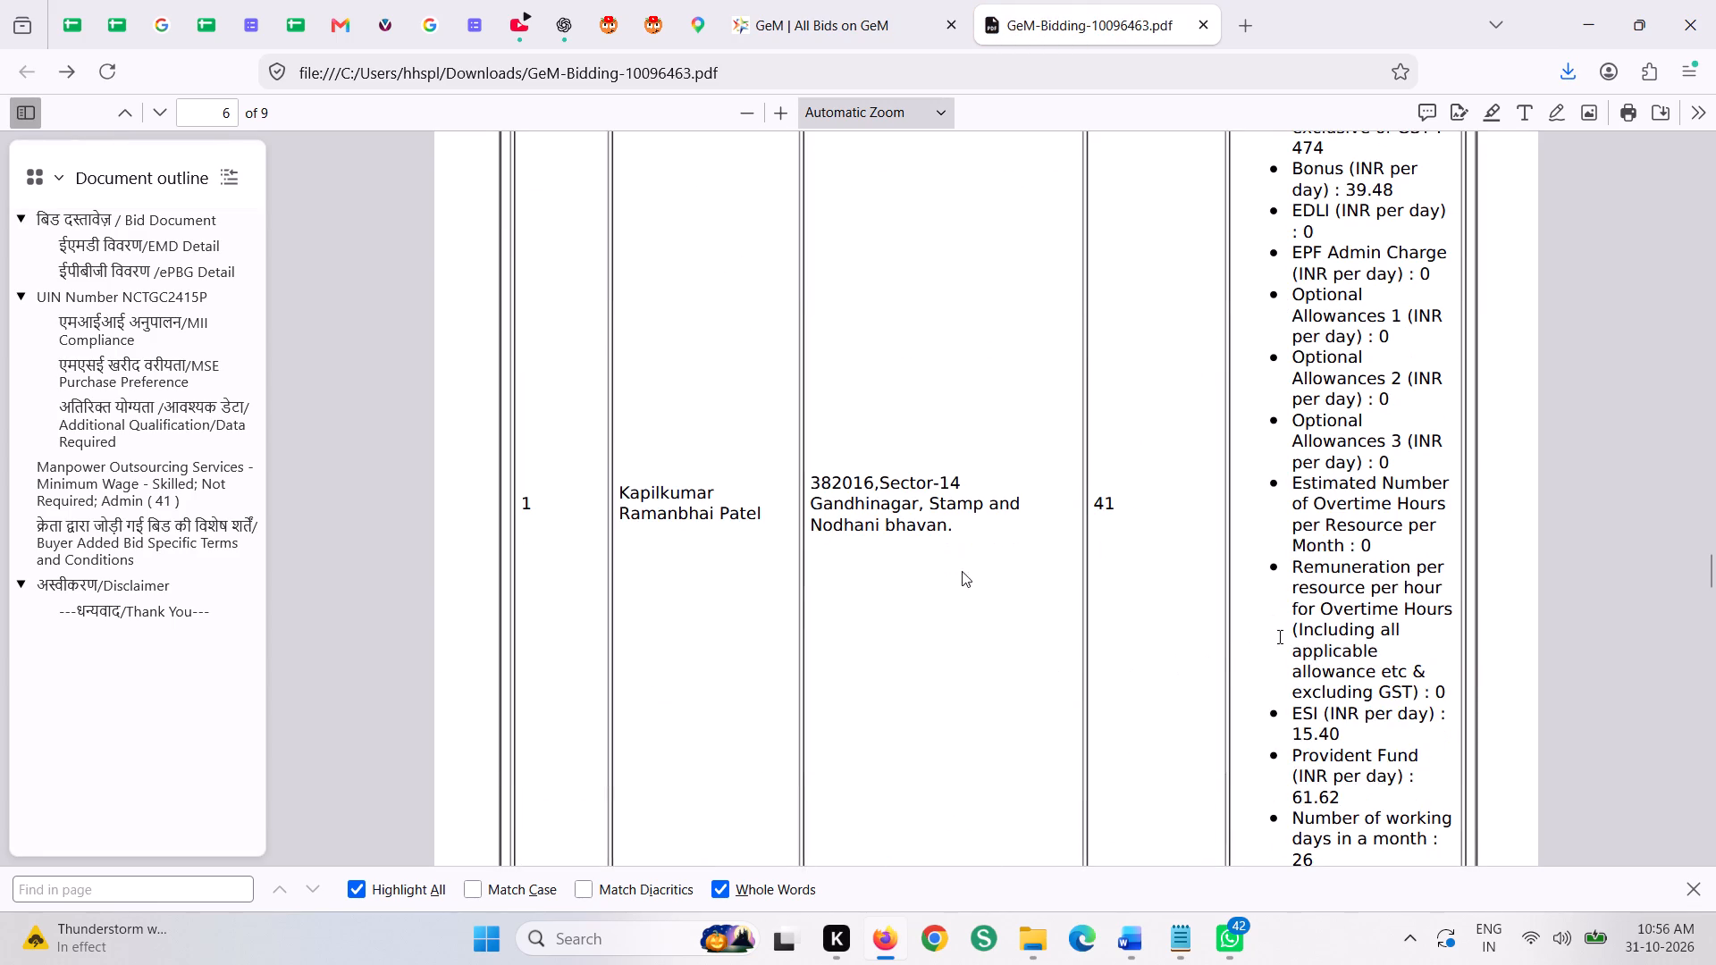
double_click(858, 477)
right_click(859, 477)
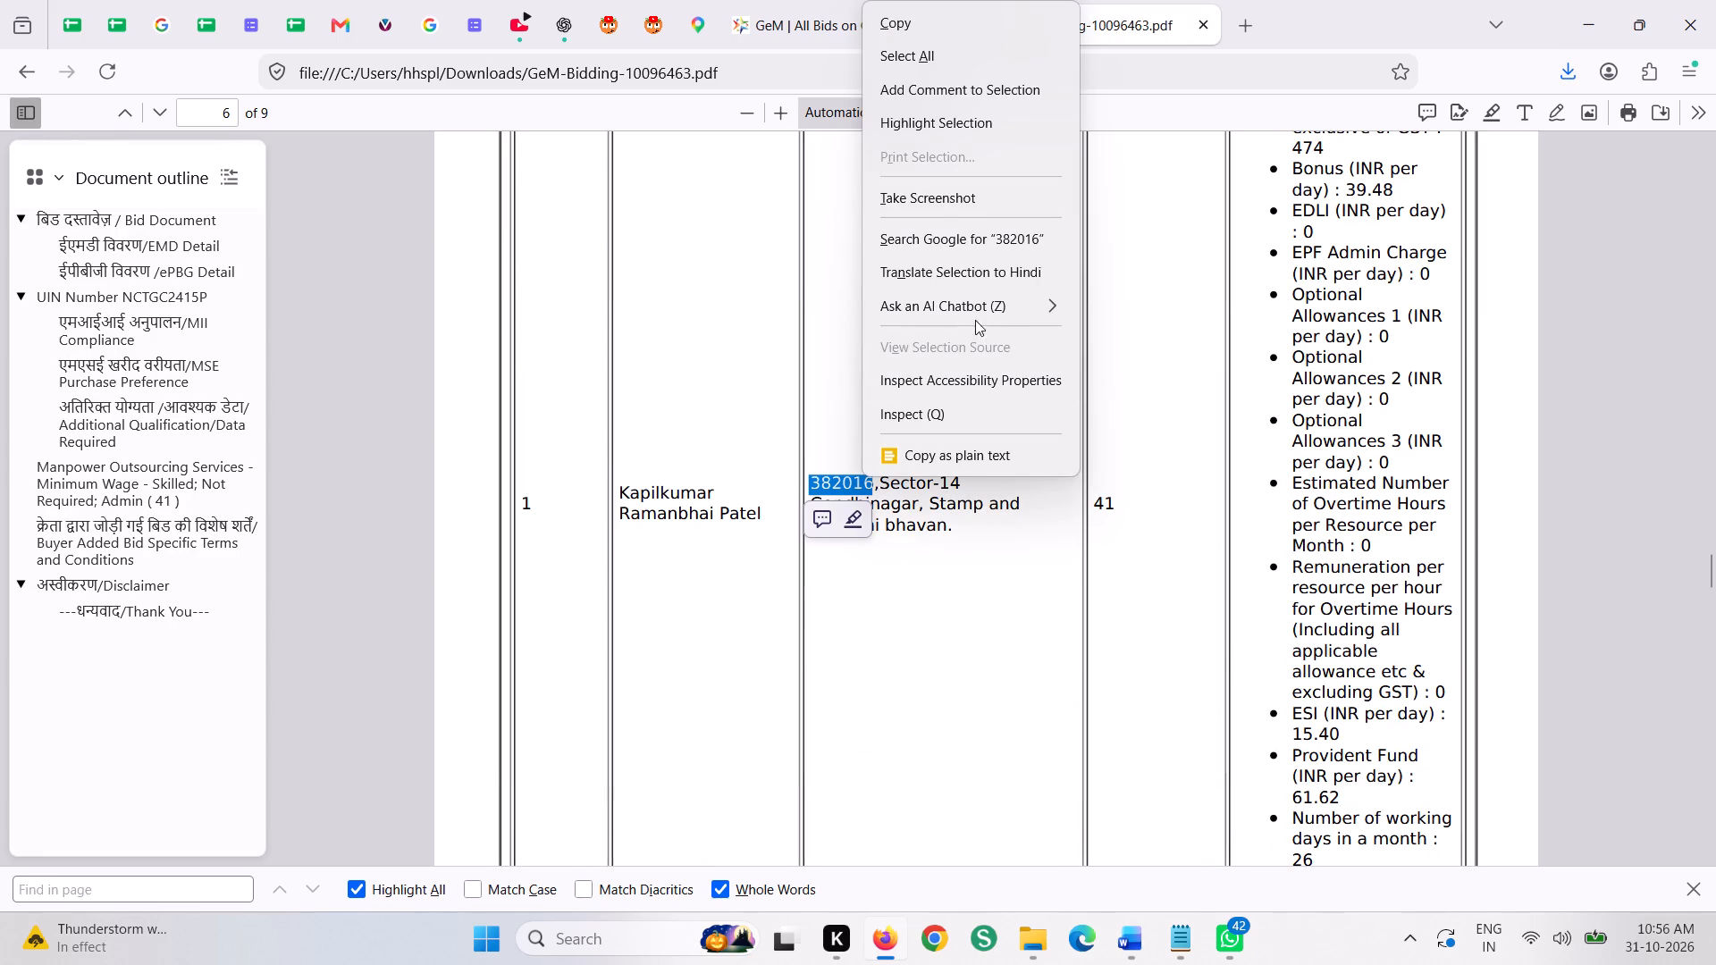
left_click(965, 248)
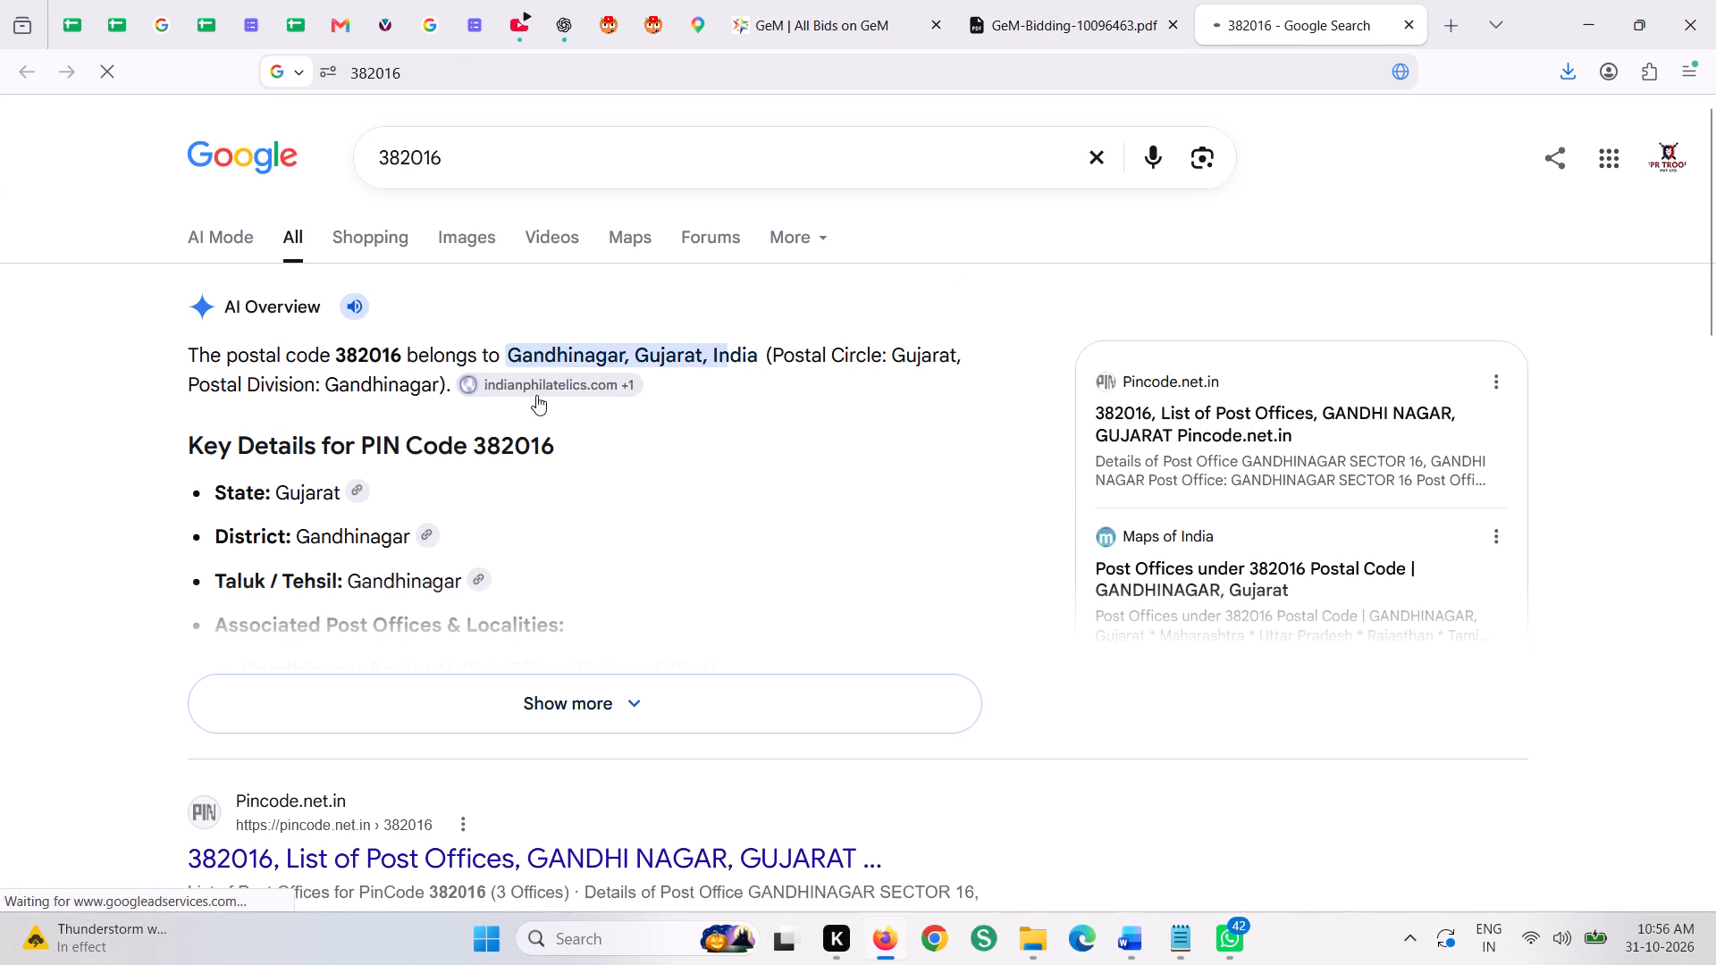
left_click(509, 341)
left_click_drag(509, 341, 649, 356)
key("ctrl+c")
key("ctrl+c")
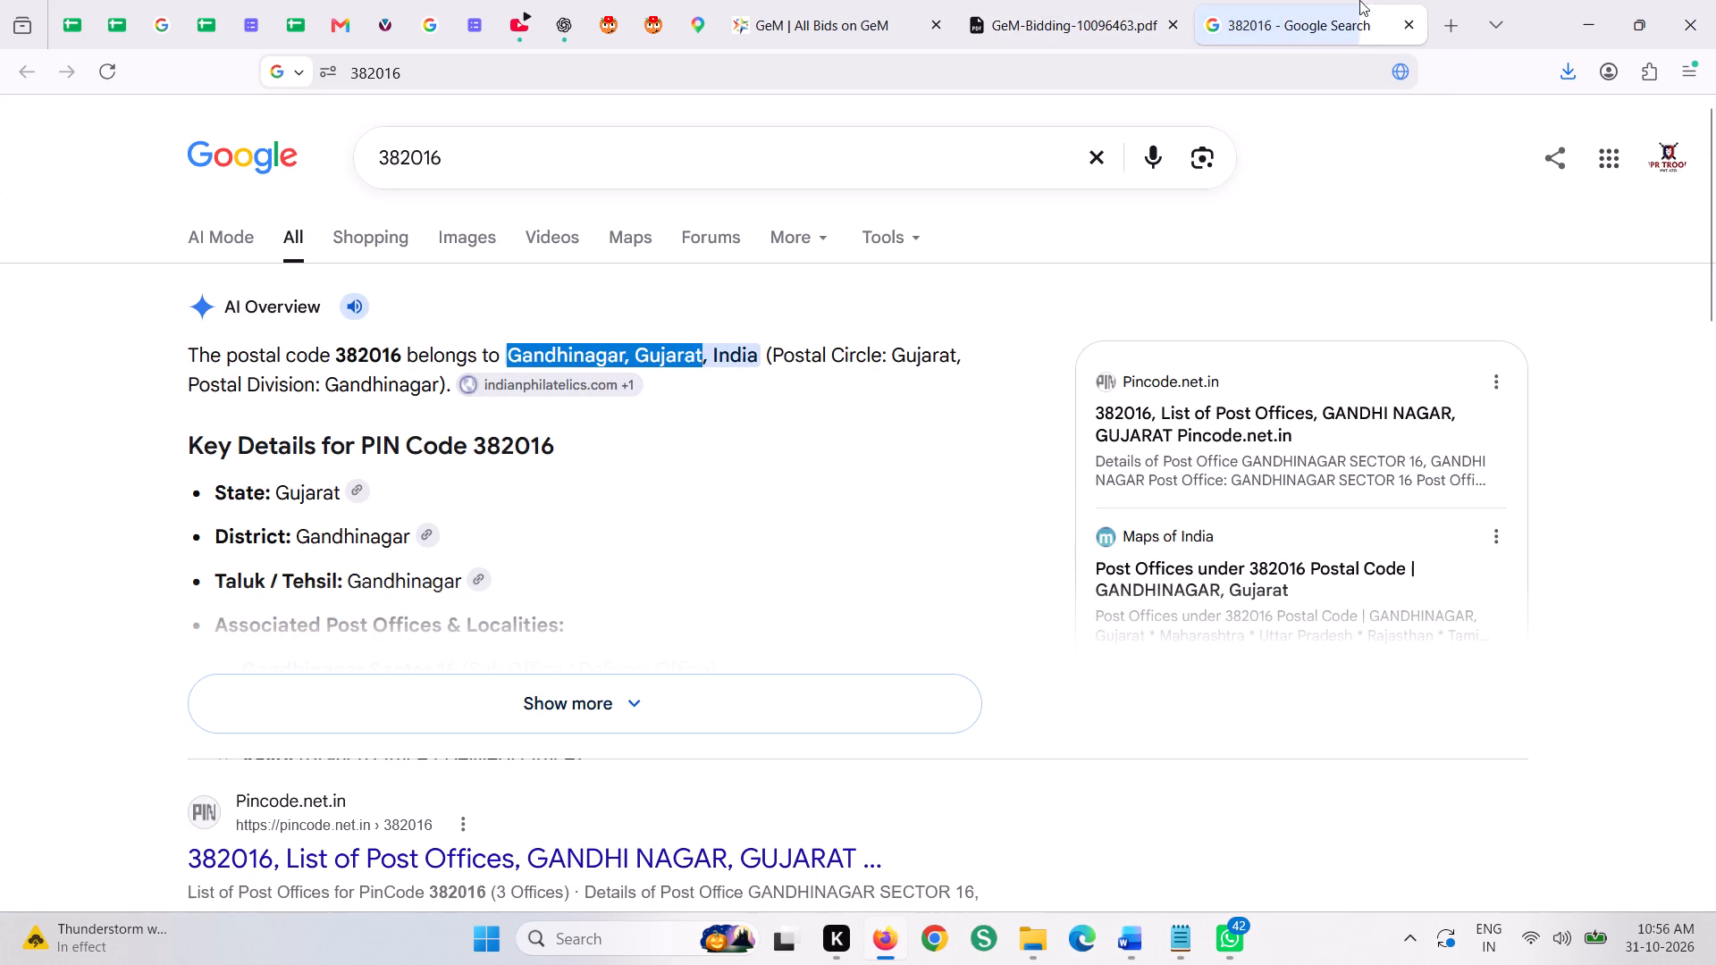
left_click(1367, 0)
left_click(1402, 15)
In Word's REQUIRED DOCUMENTS, replace everything following "SHOPACT –" with the copied Gandhinagar, Gujarat, and start item 2.
left_click(1136, 931)
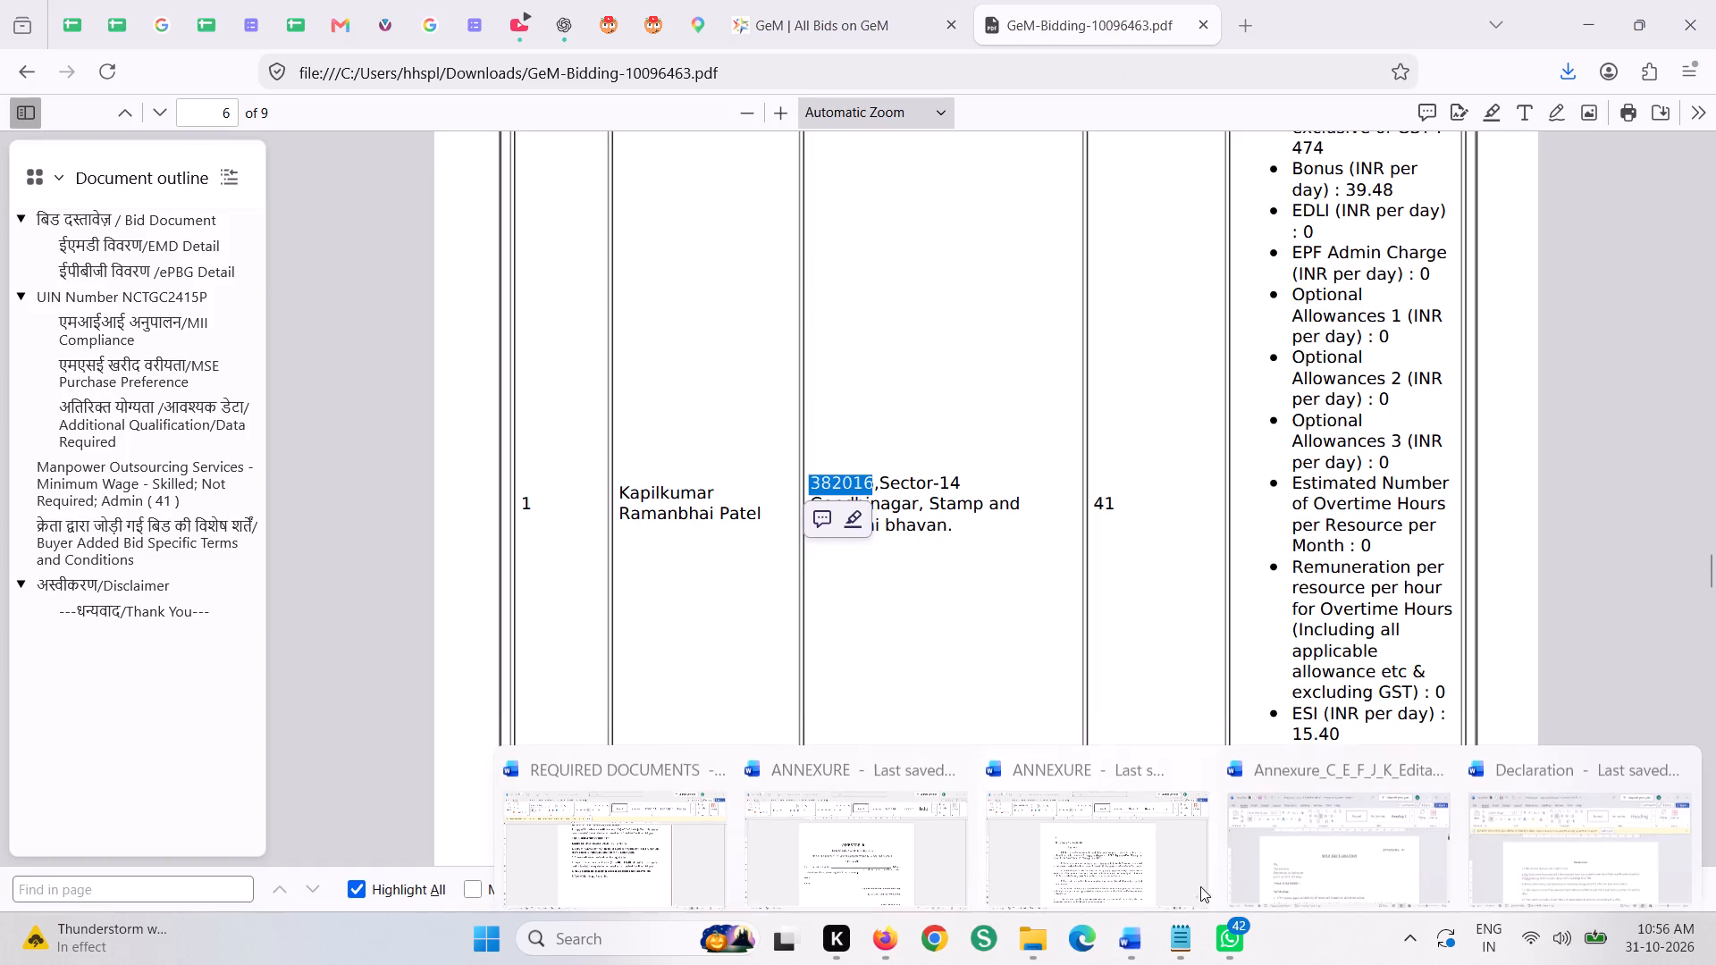
left_click(615, 835)
scroll(748, 540, "up", 2)
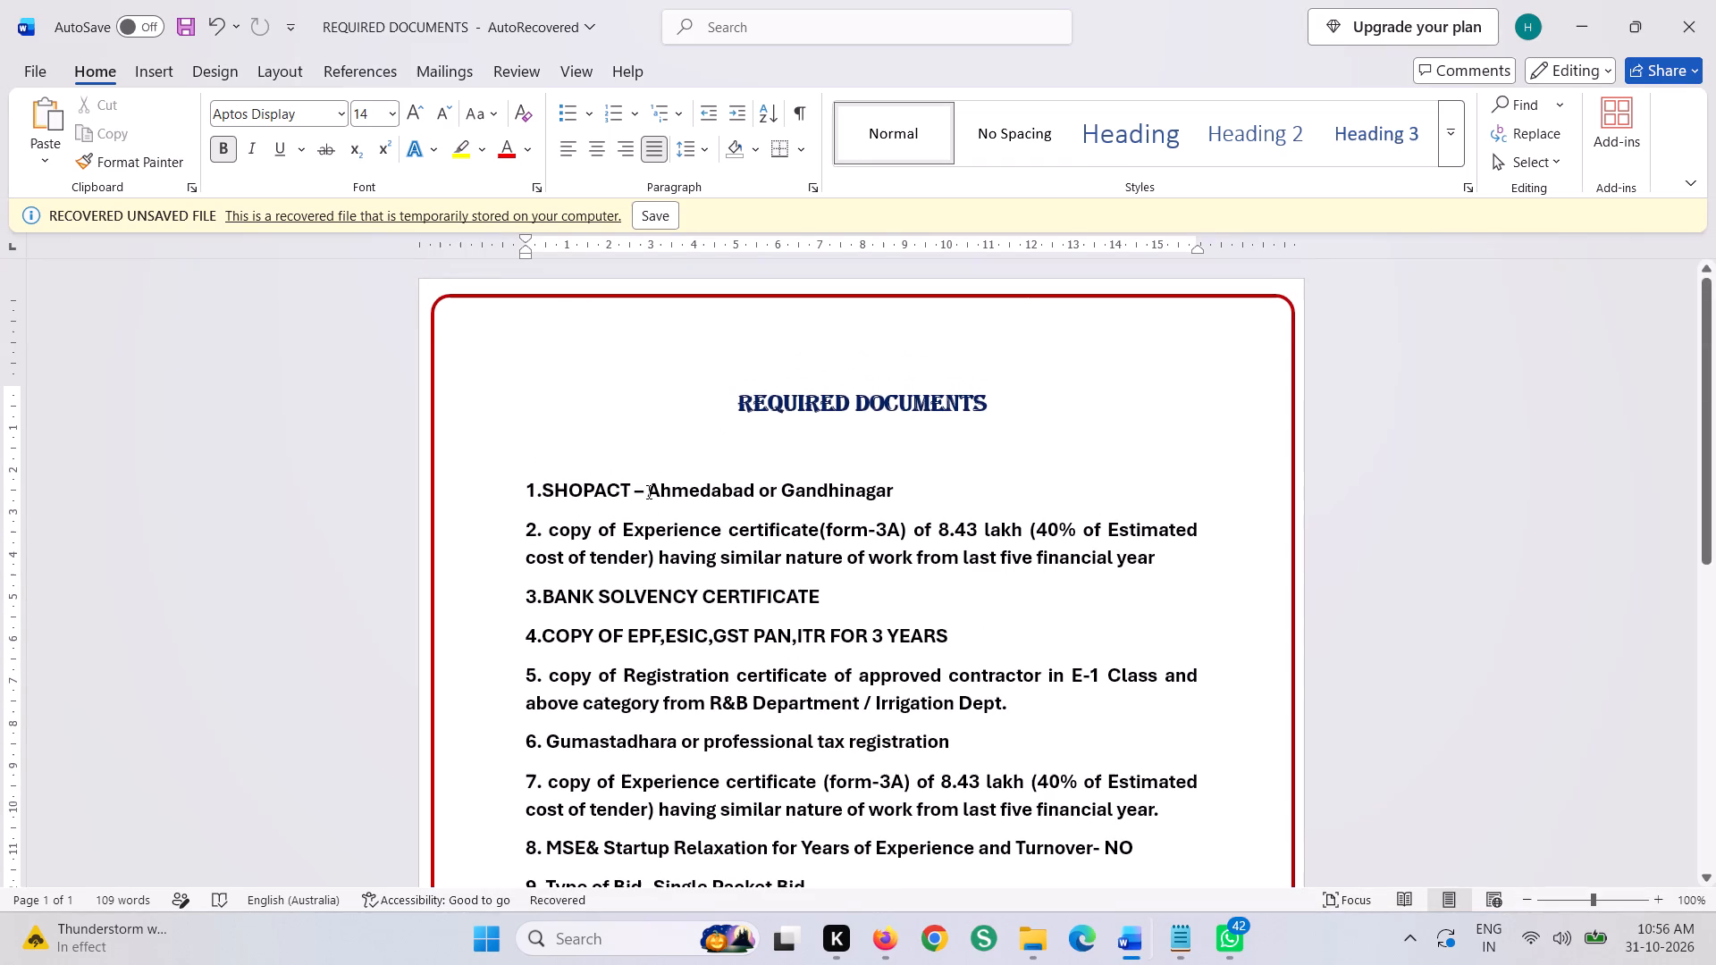
left_click_drag(653, 493, 955, 899)
key("ctrl+v")
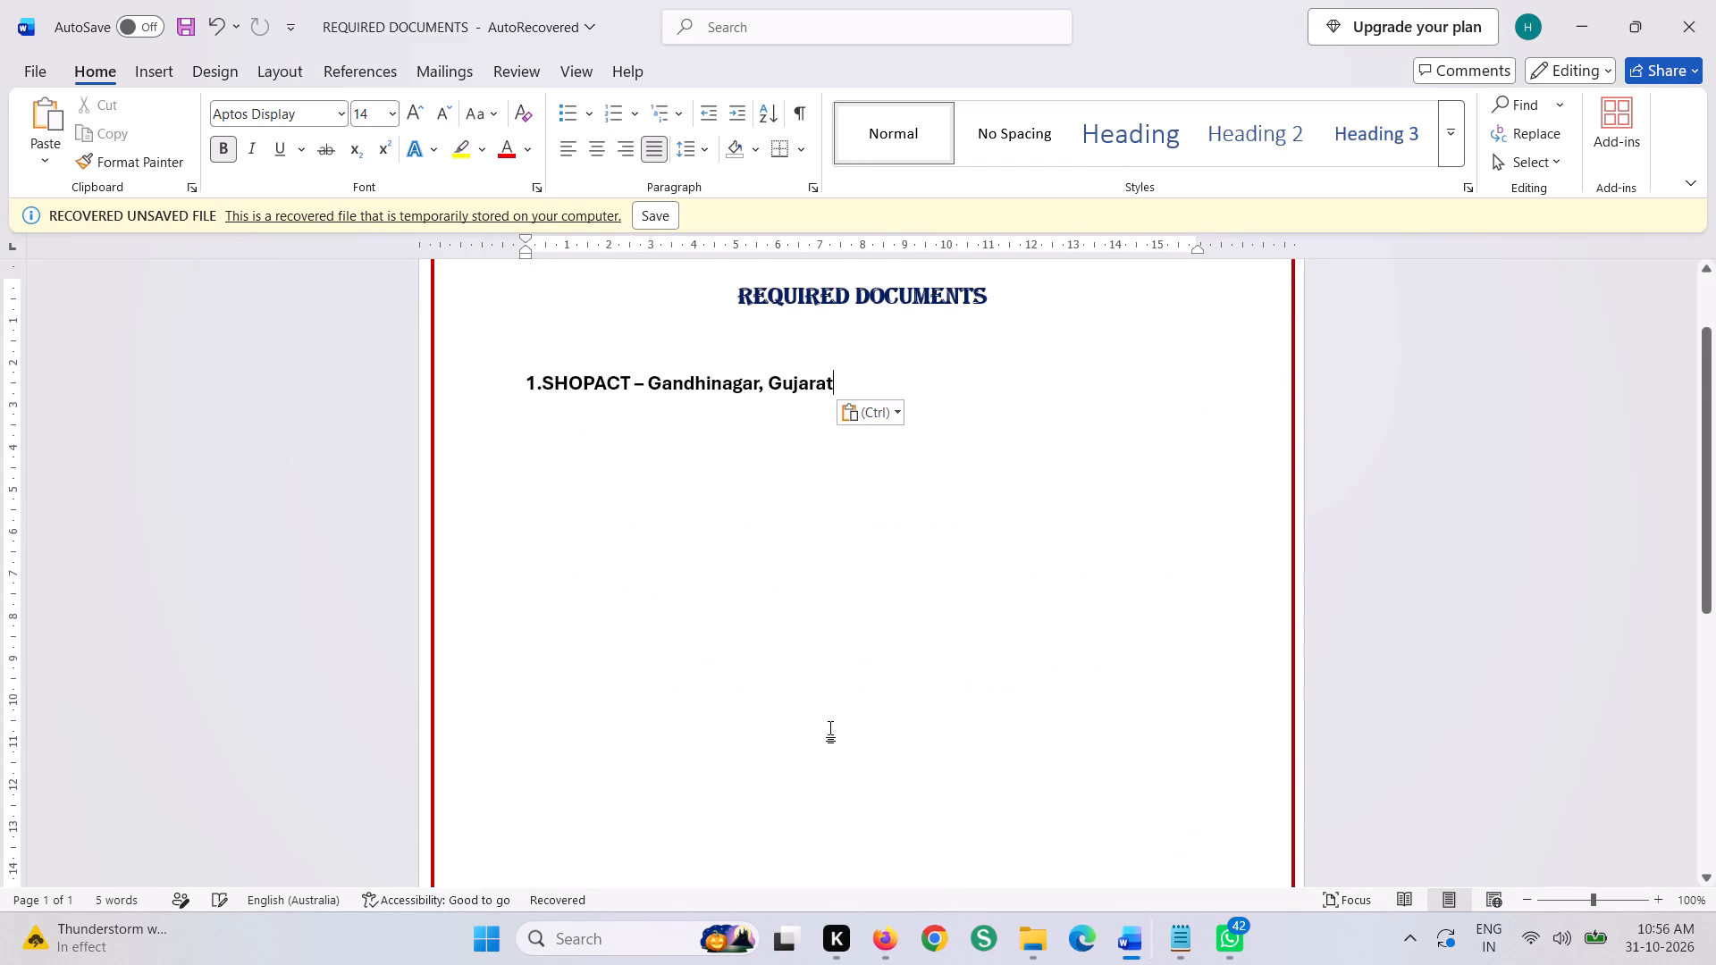
key("Return")
key("2")
key("alt+Tab")
key("alt+Tab")
key("period")
Copy "Bidder financial standing" from the bid document into the required documents list as item 2 and start item 3.
key("alt+Tab")
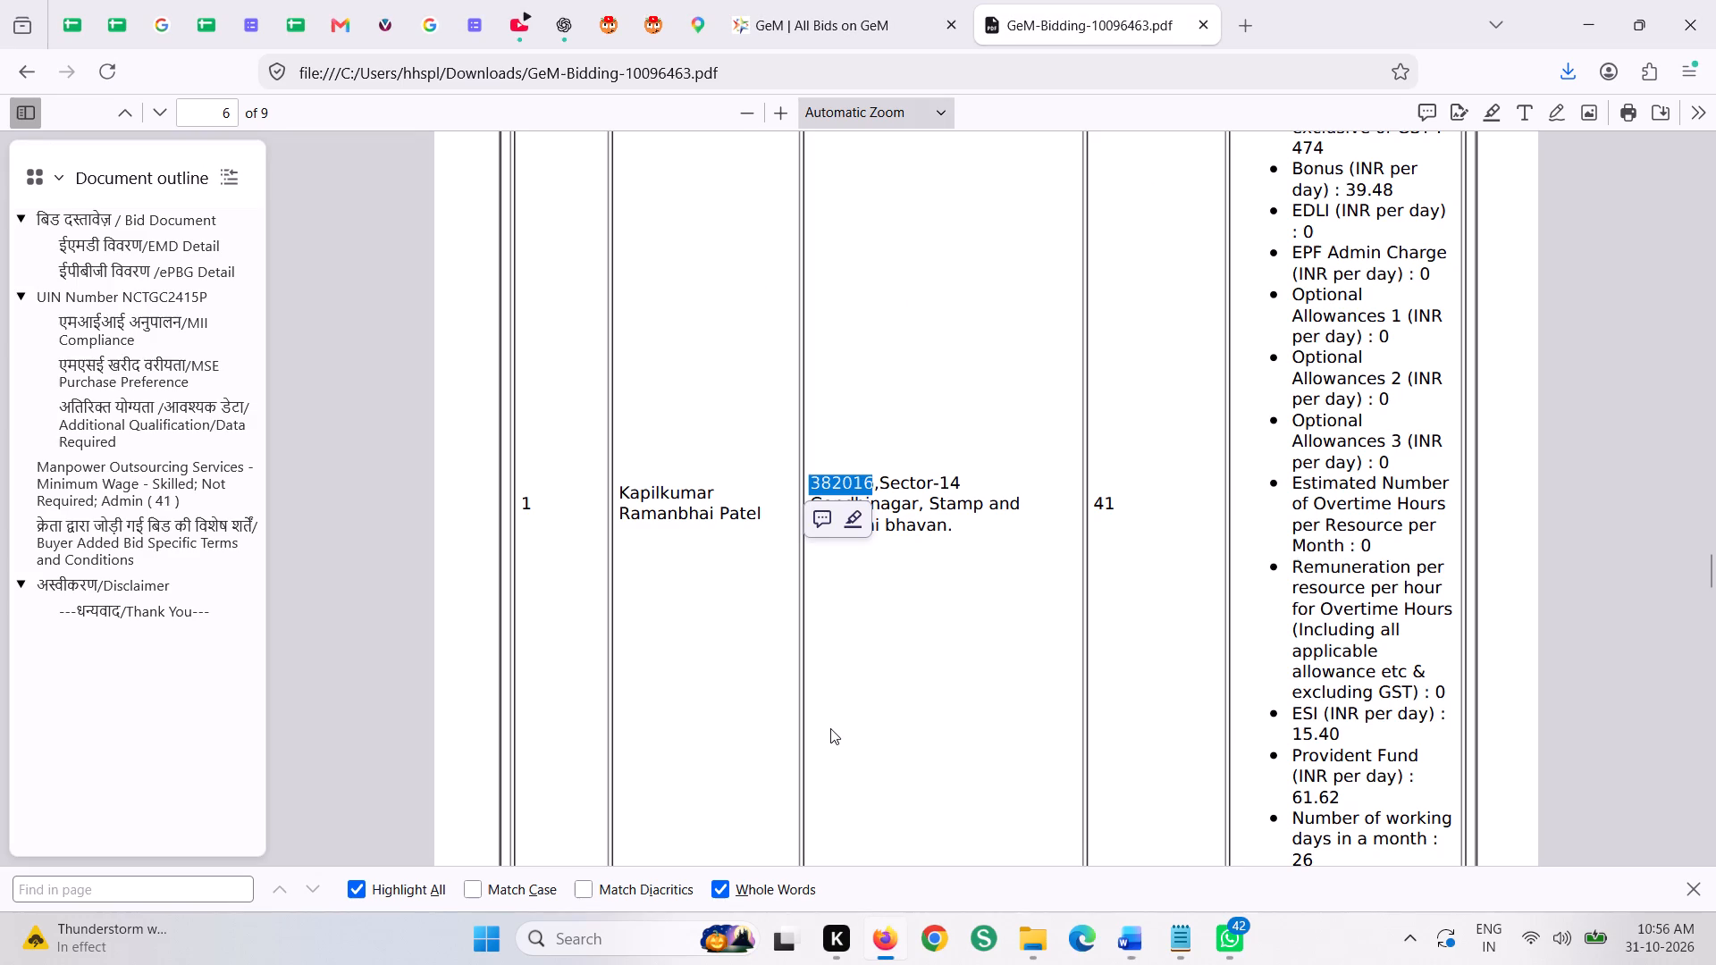
scroll(832, 716, "down", 5)
scroll(805, 634, "up", 2)
scroll(733, 470, "up", 1)
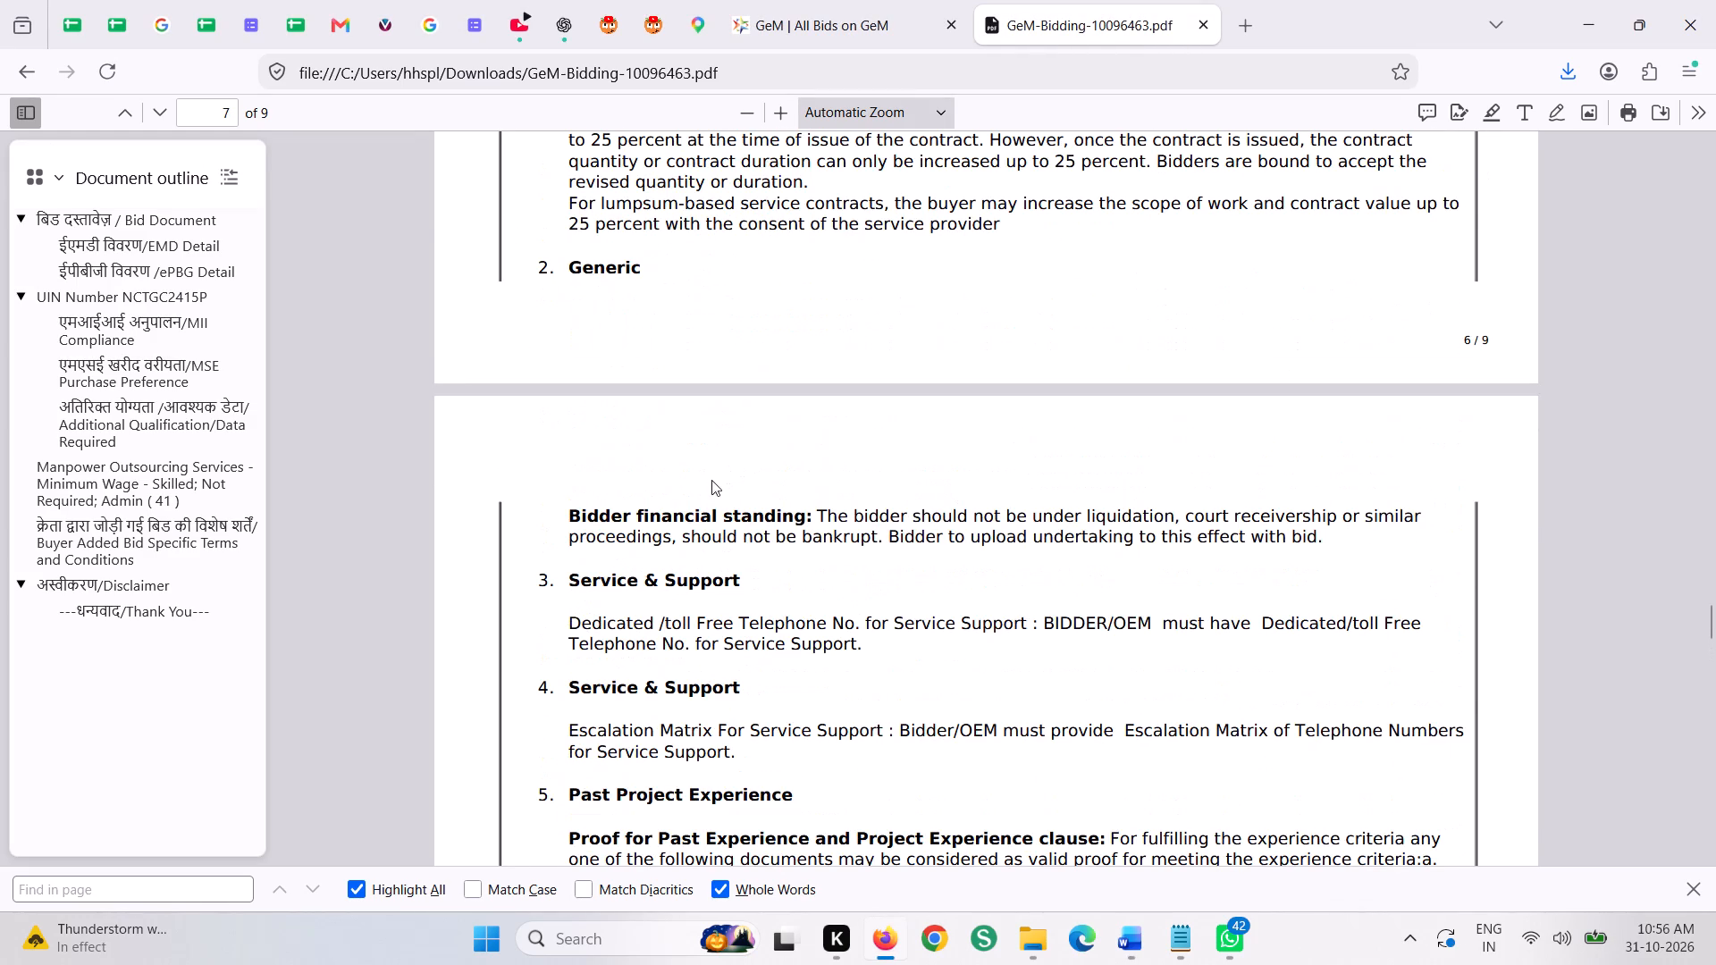
left_click(580, 516)
left_click_drag(580, 516, 753, 509)
key("ctrl+c")
key("ctrl+c")
key("alt+Tab")
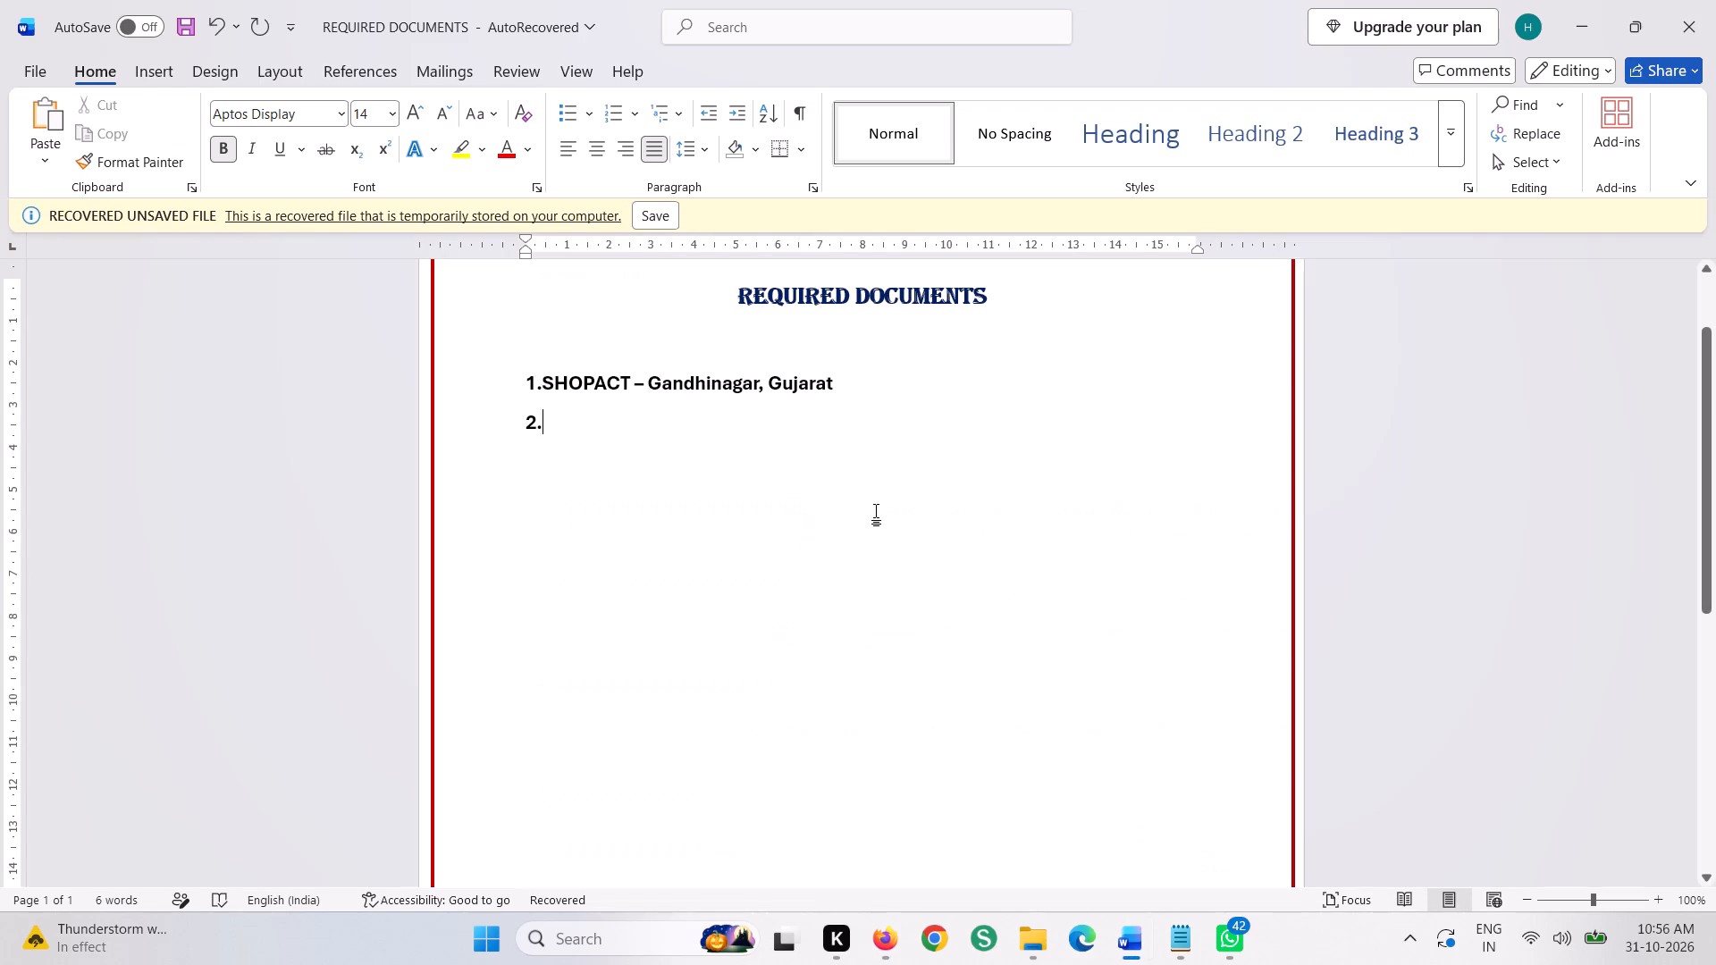
key("ctrl+v")
key("Return")
type("3.")
Copy the "Past Project Experience" heading from the bid document into the list as item 3 and start item 4.
key("alt+Tab")
scroll(822, 593, "down", 1)
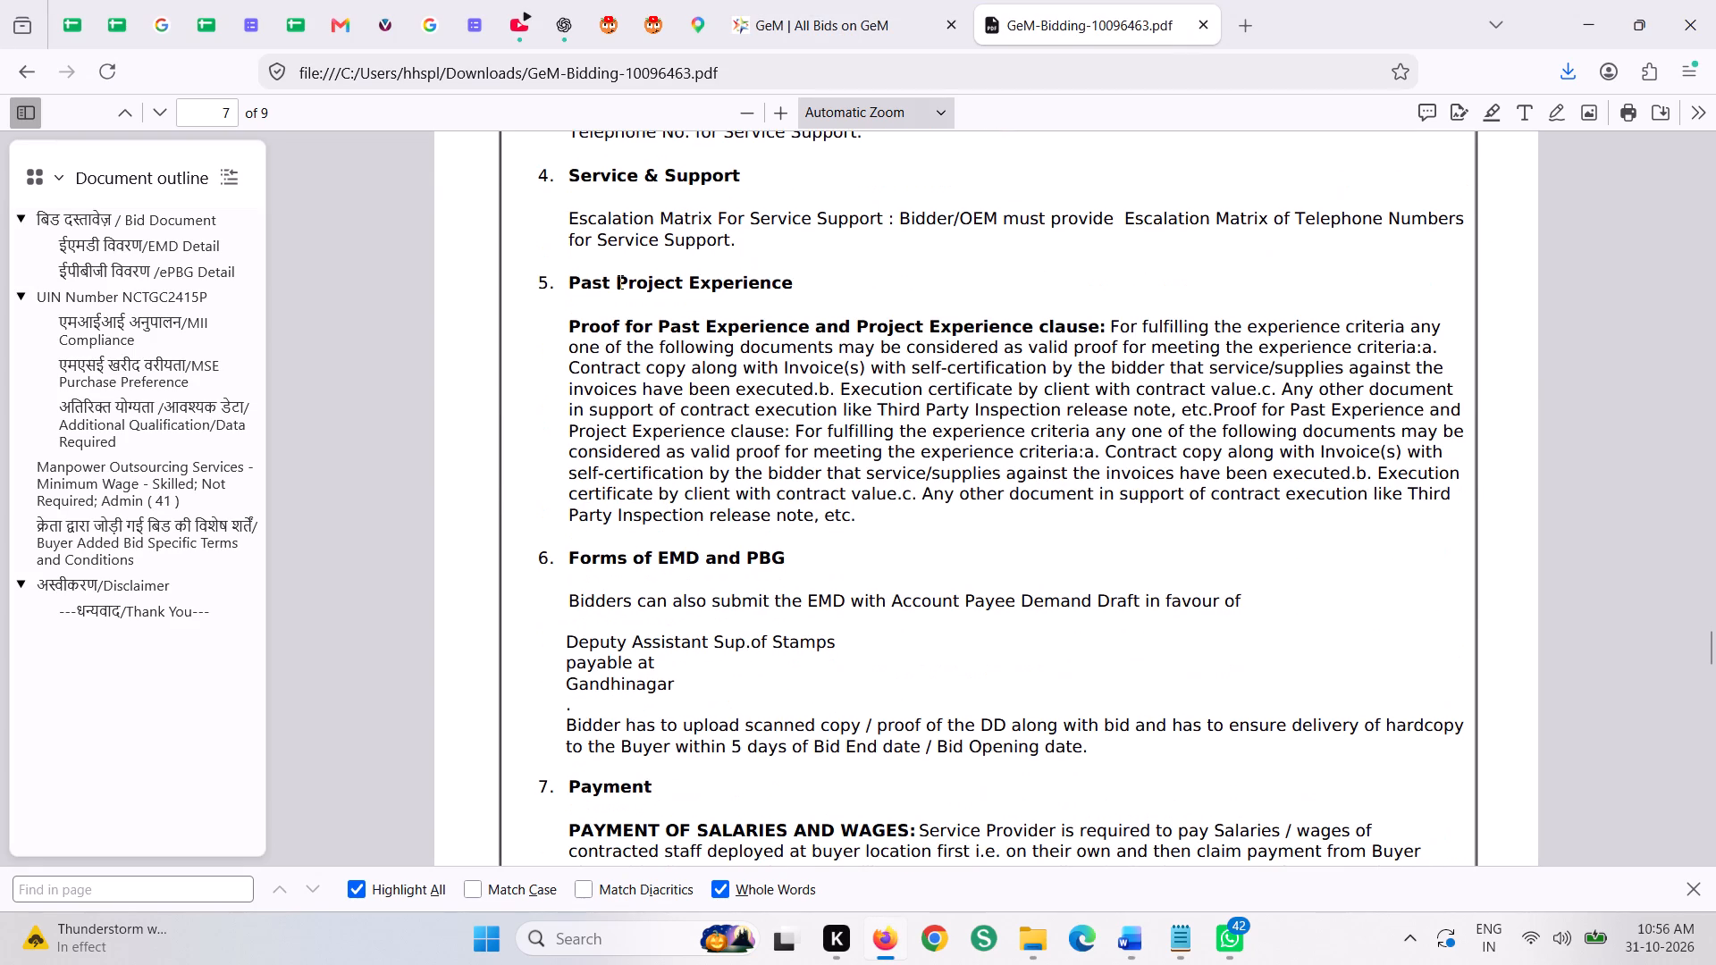
left_click(565, 272)
left_click(580, 285)
left_click_drag(580, 285, 770, 279)
key("ctrl+c")
key("ctrl+c")
key("alt+Tab")
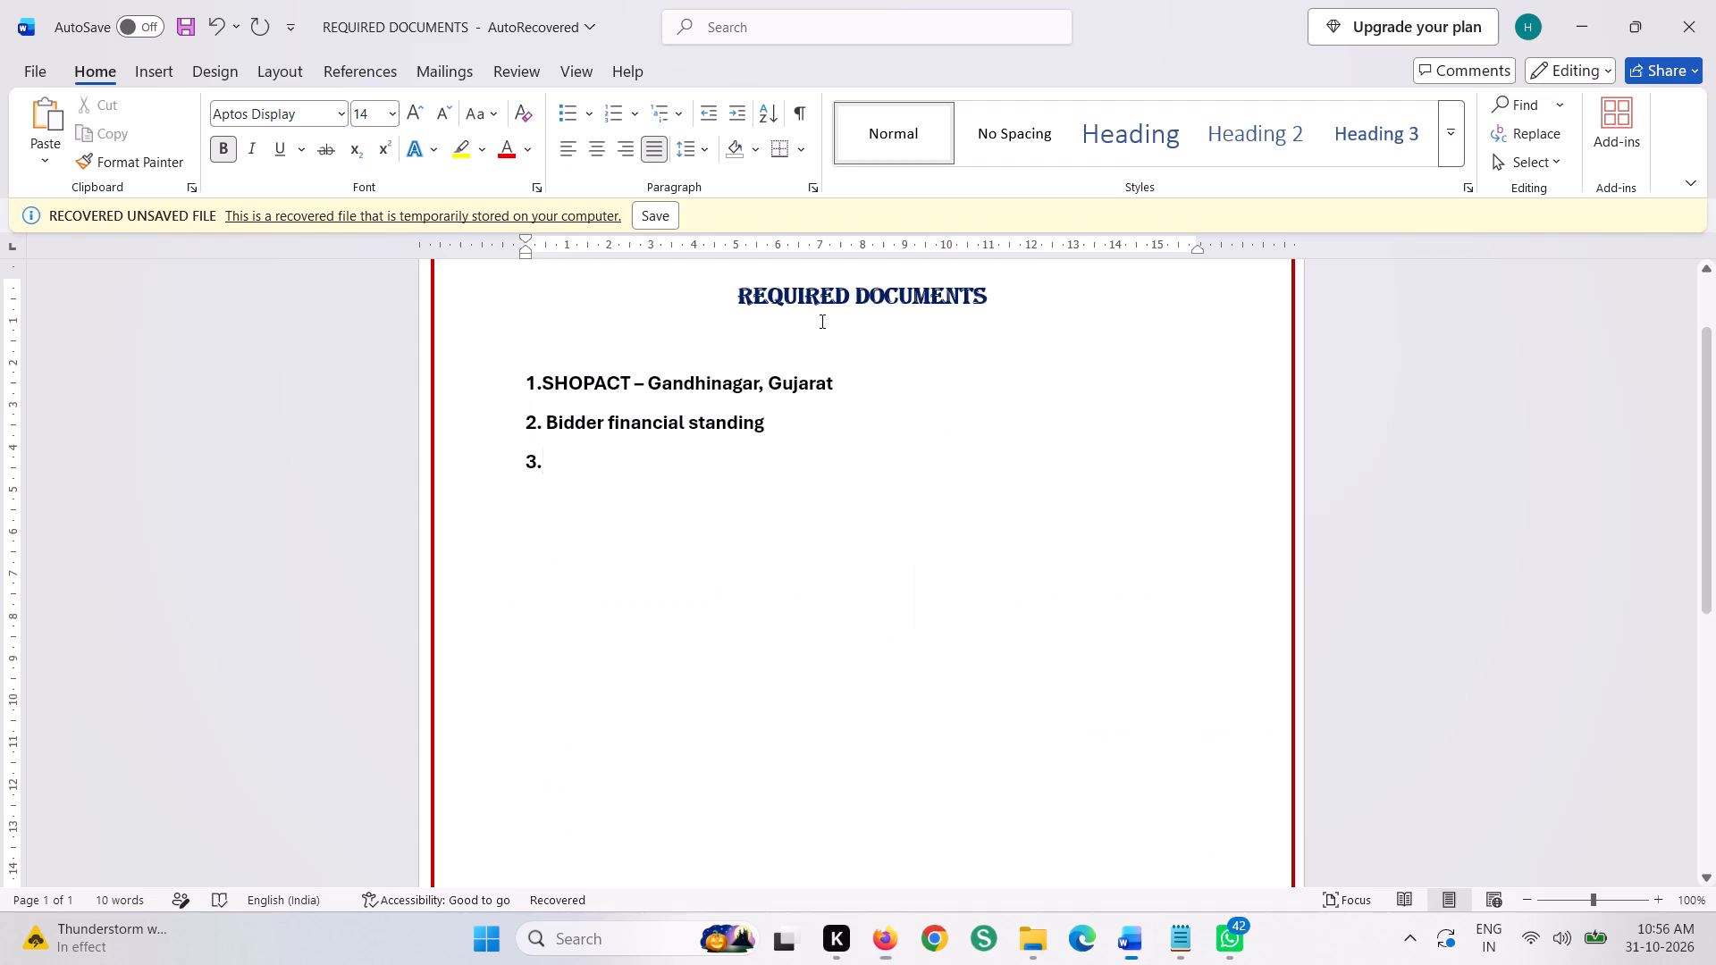
key("ctrl+v")
key("Return")
type("4.")
Open the buyer uploaded ATC document from the bid's terms, enable editing in Word and look through its conditions.
key("alt+Tab")
scroll(820, 306, "up", 1)
scroll(740, 535, "down", 1)
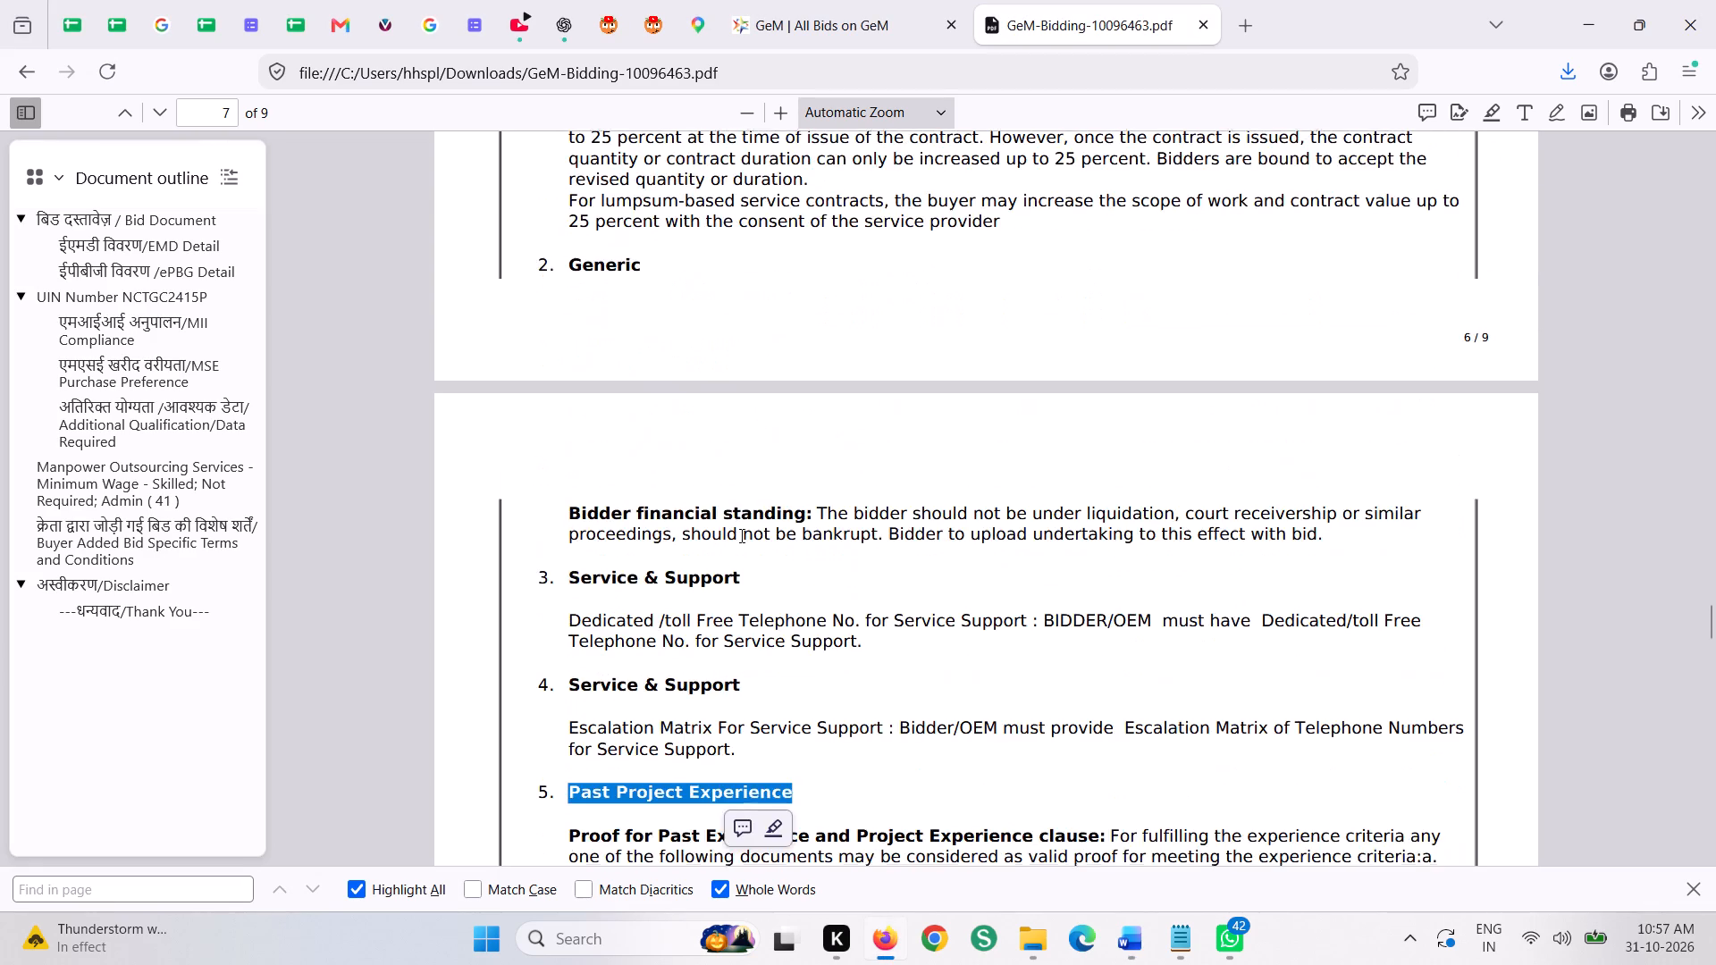
scroll(744, 491, "down", 1)
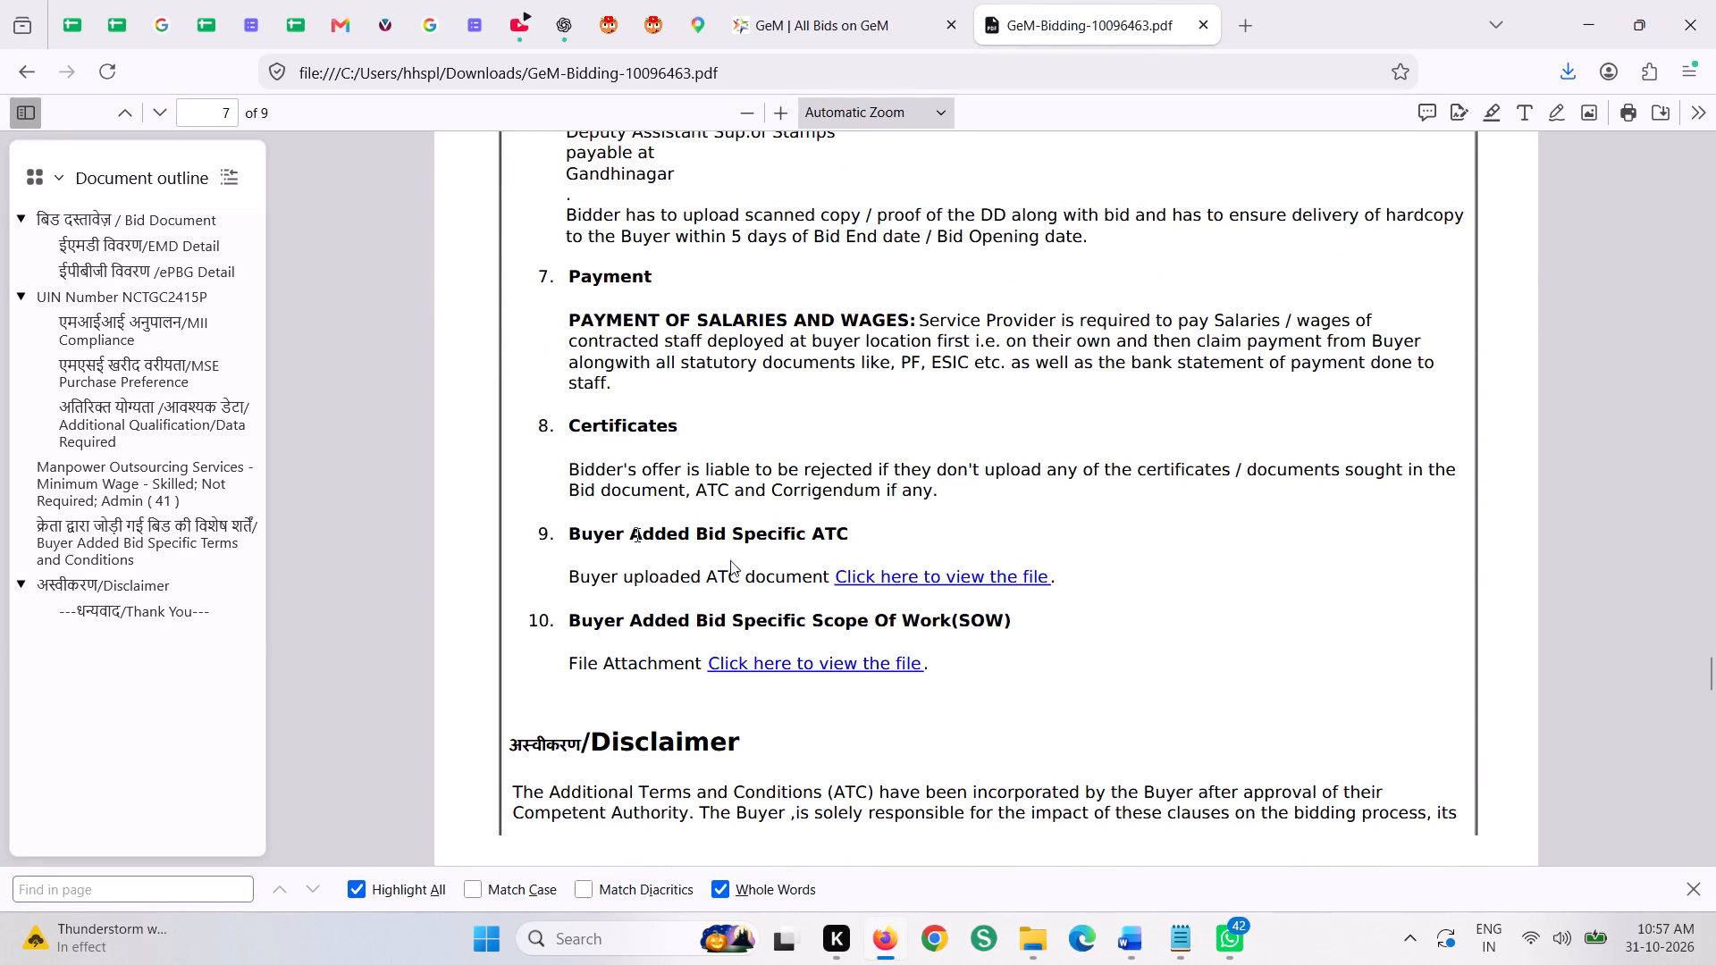
left_click(861, 572)
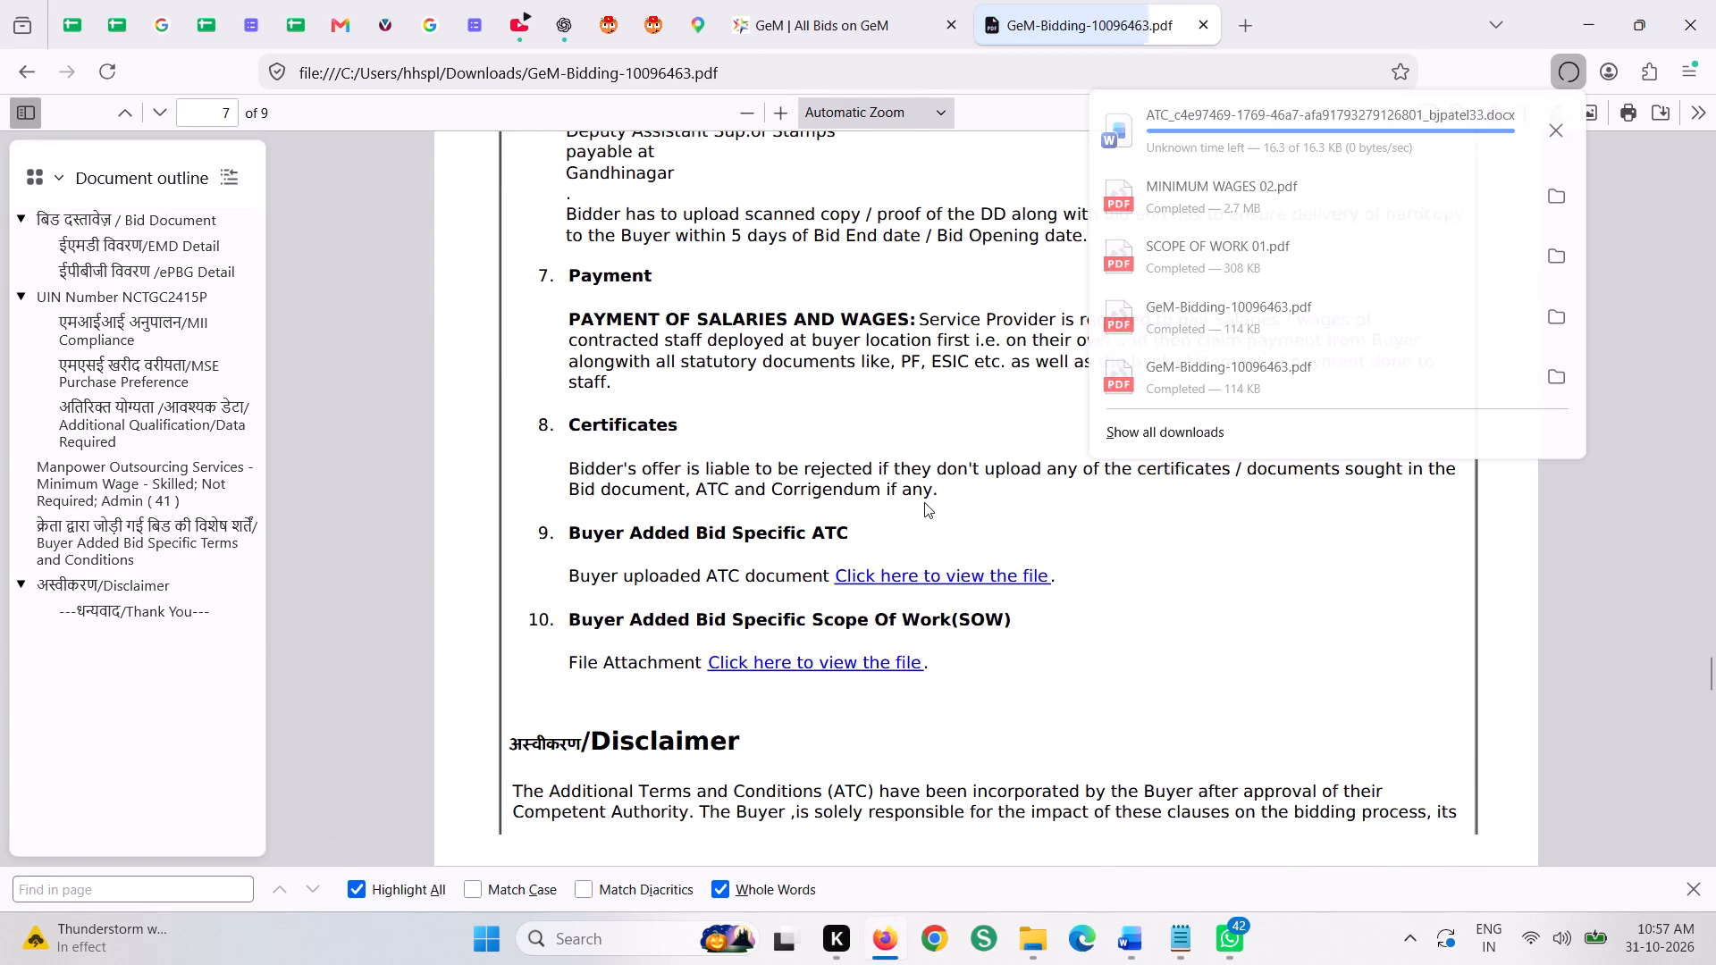
left_click(1172, 113)
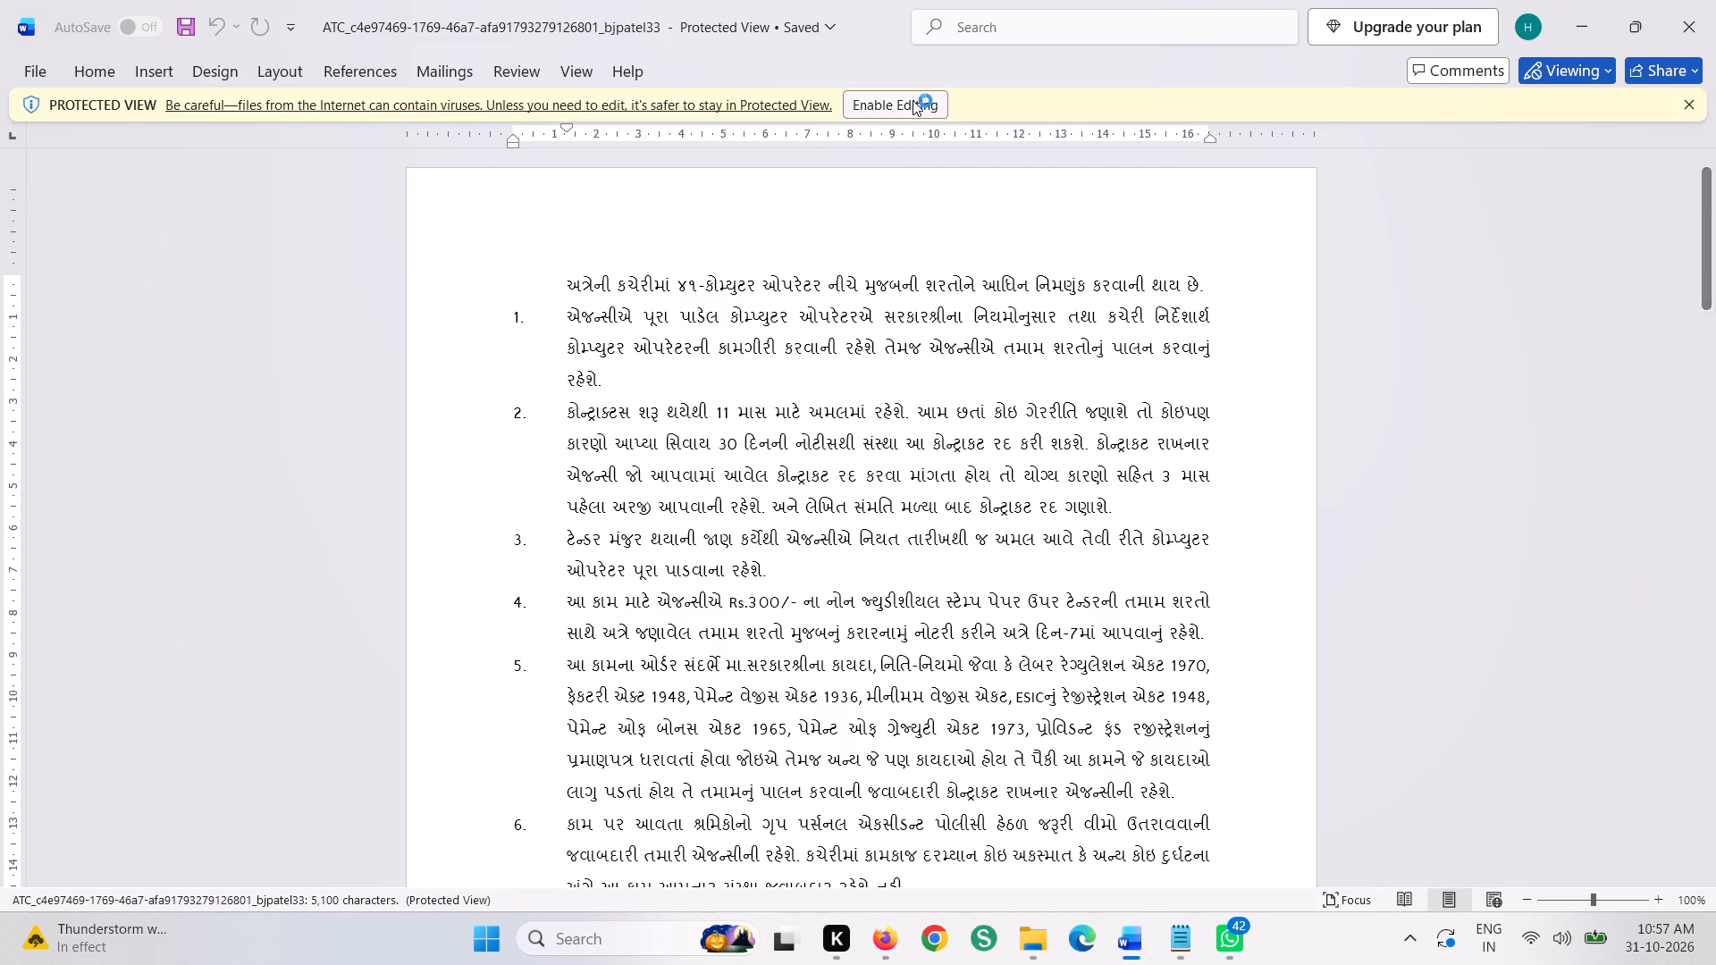
left_click(913, 100)
left_click(890, 560)
scroll(879, 586, "down", 11)
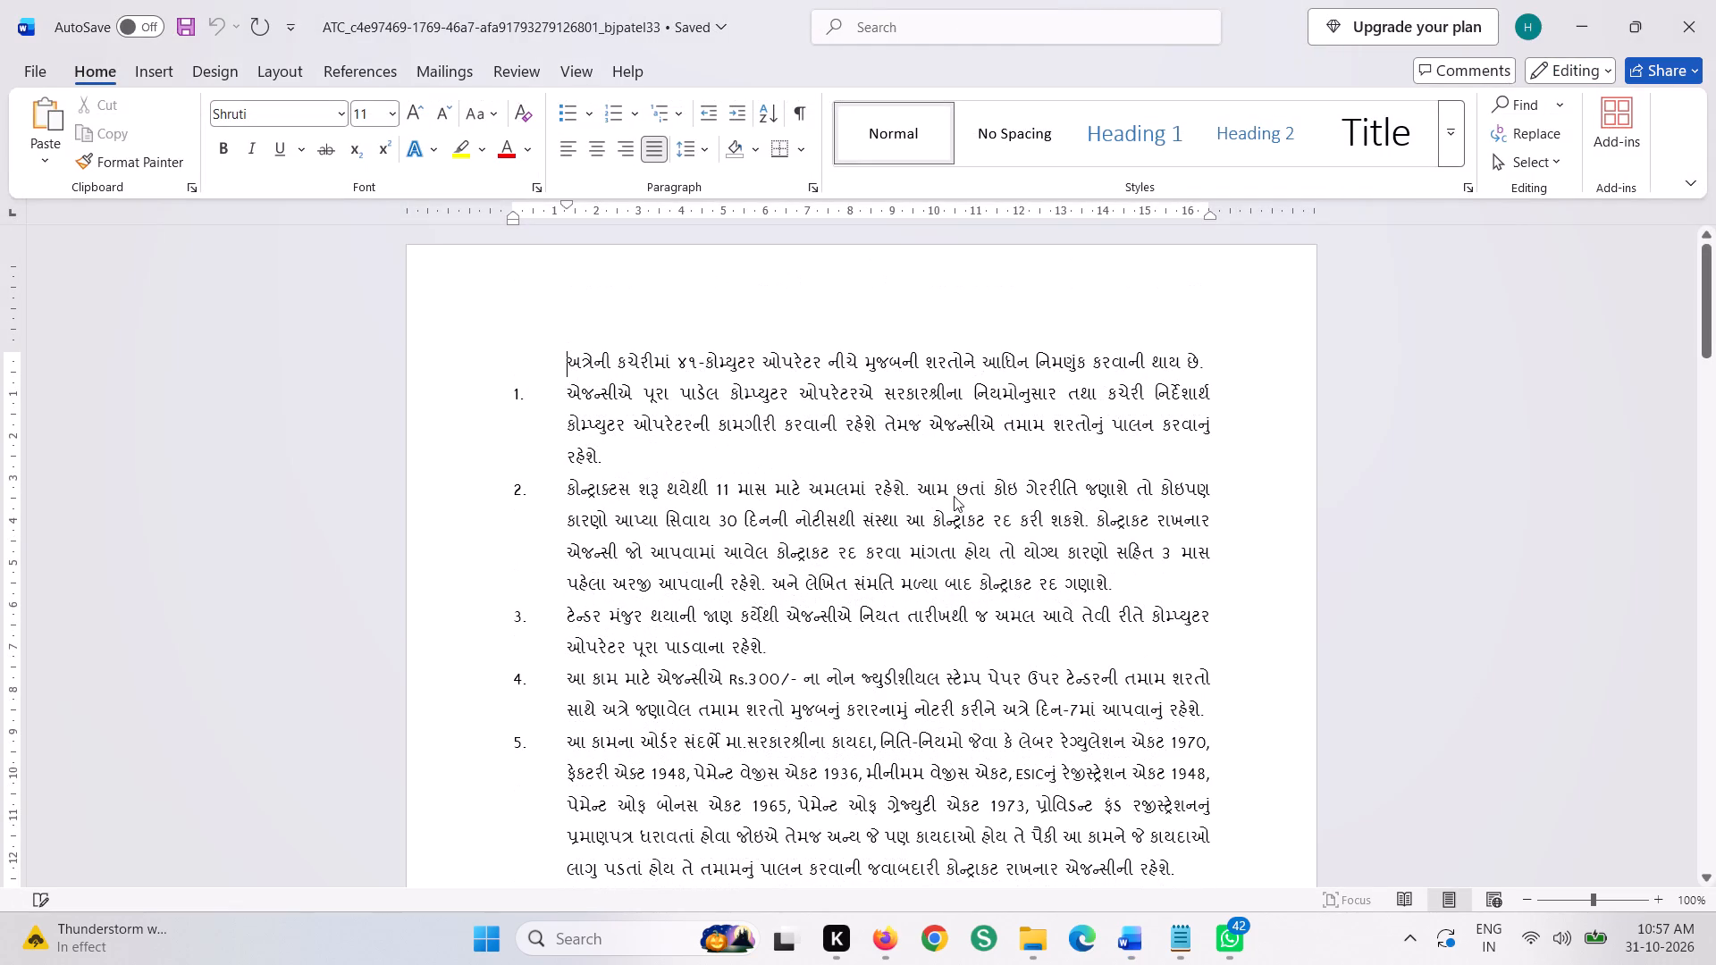
scroll(954, 496, "down", 14)
scroll(880, 649, "up", 20)
scroll(880, 649, "up", 3)
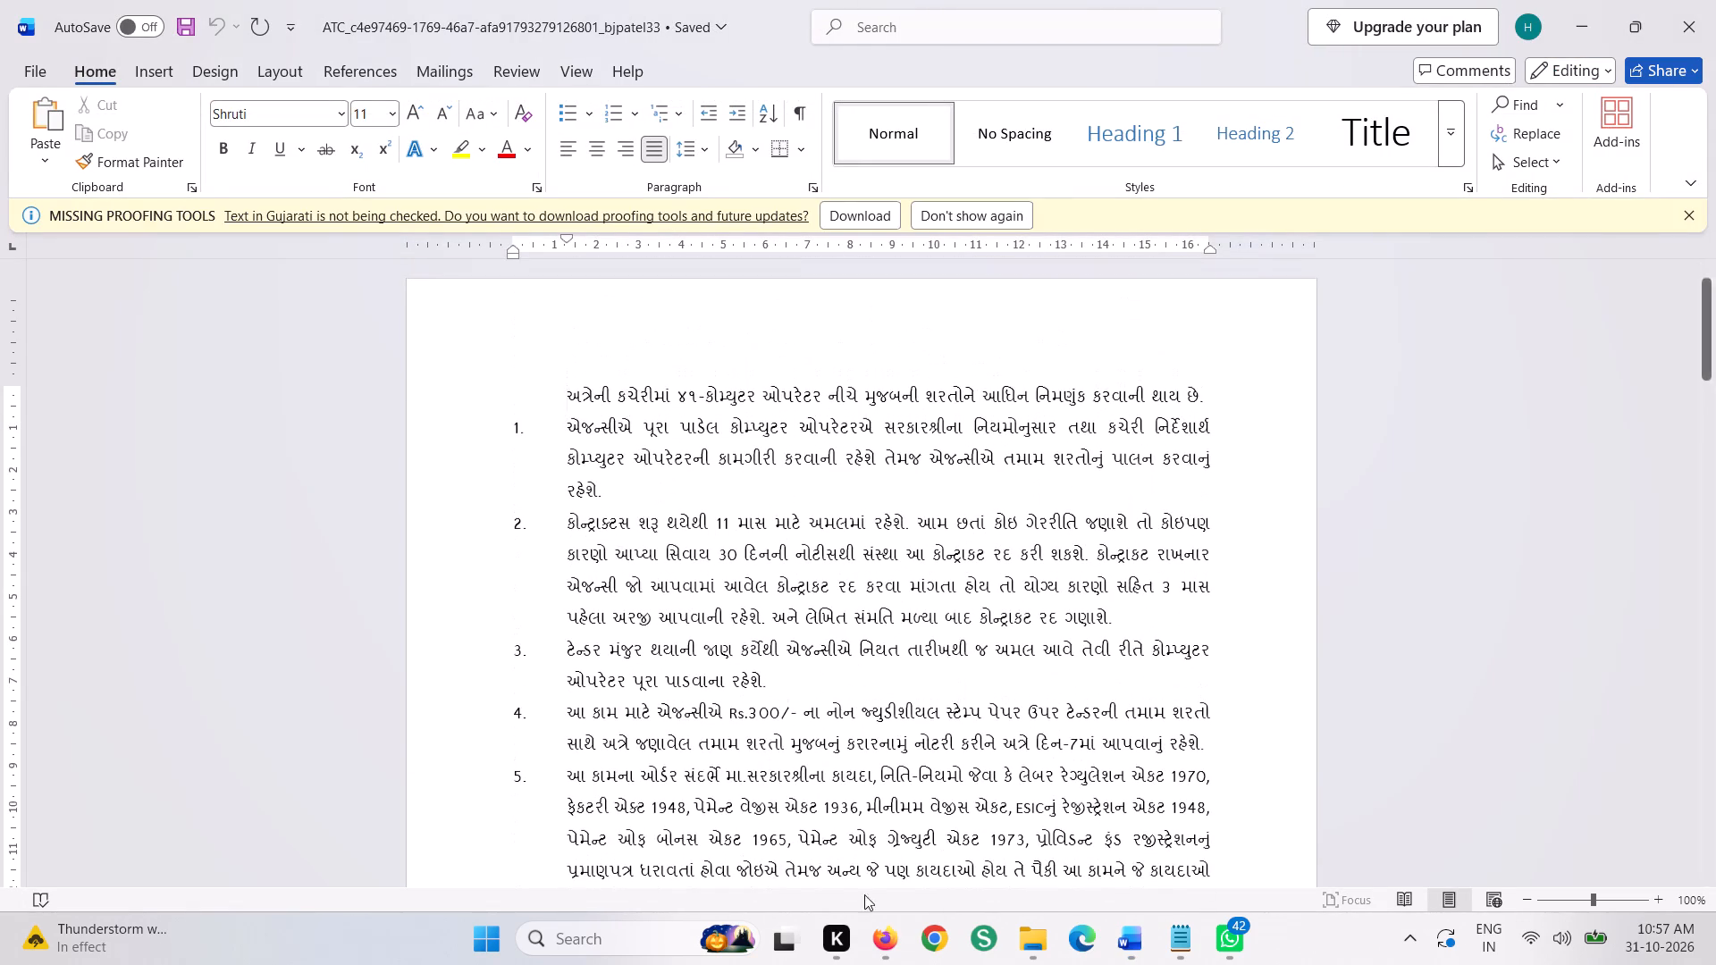
Back in Firefox, open the buyer added scope of work attachment and look over the operator job description.
left_click(885, 944)
left_click(796, 664)
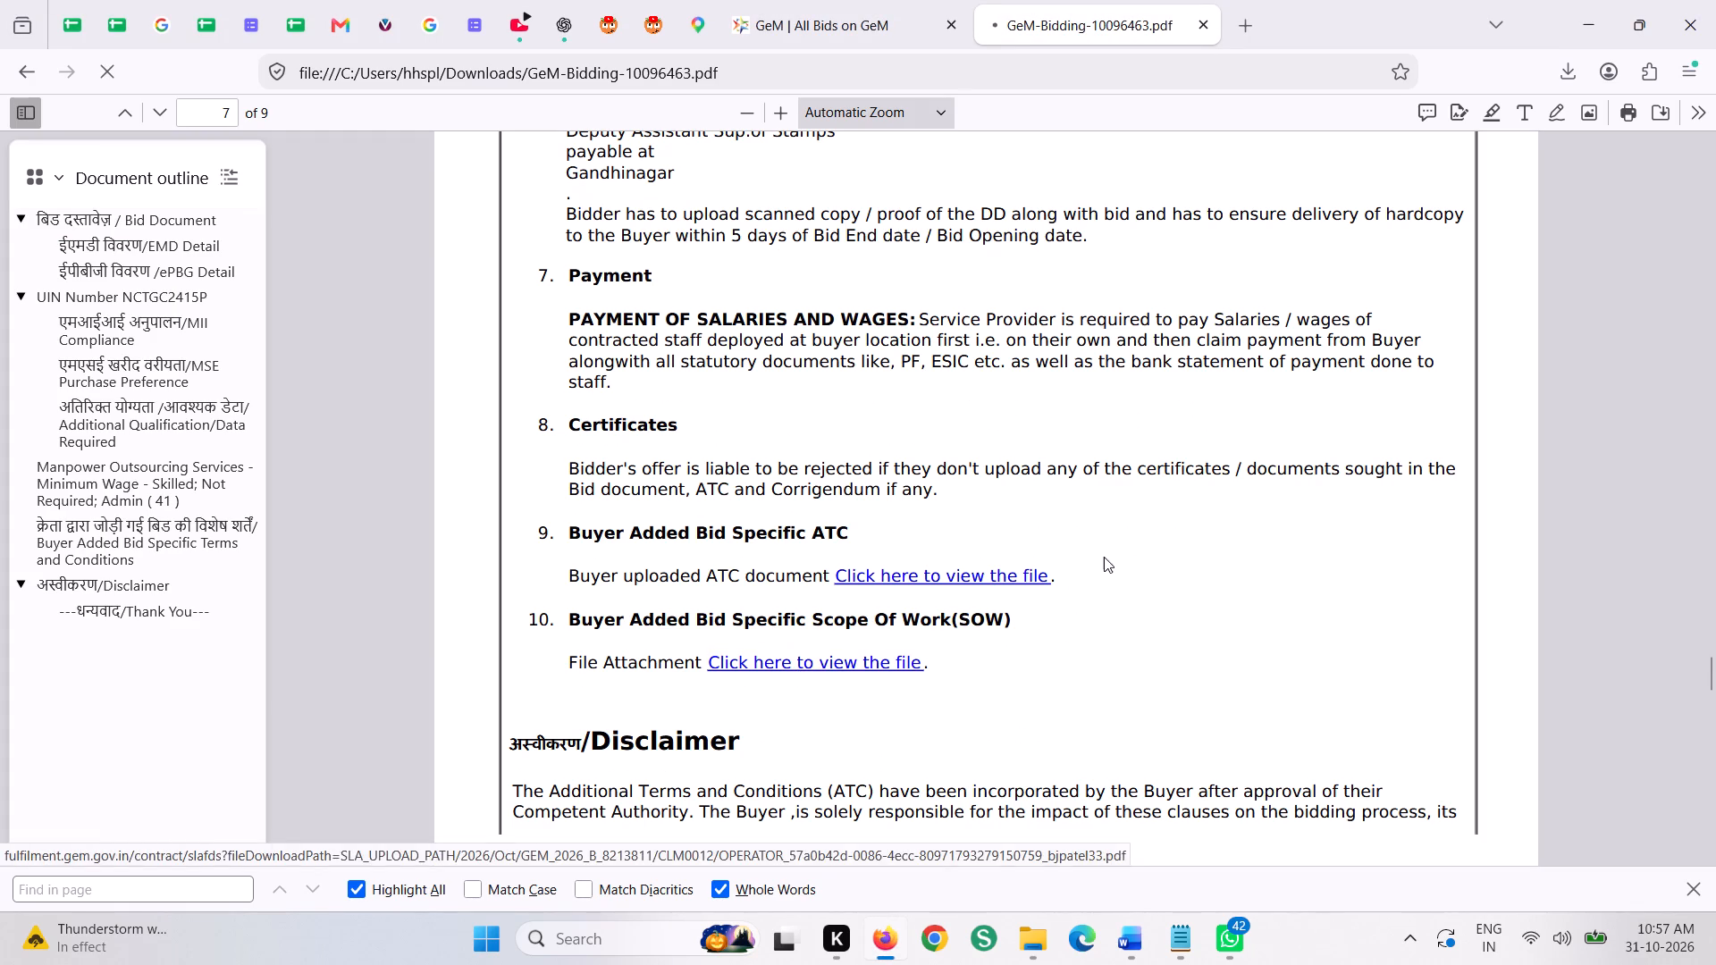
left_click(544, 408)
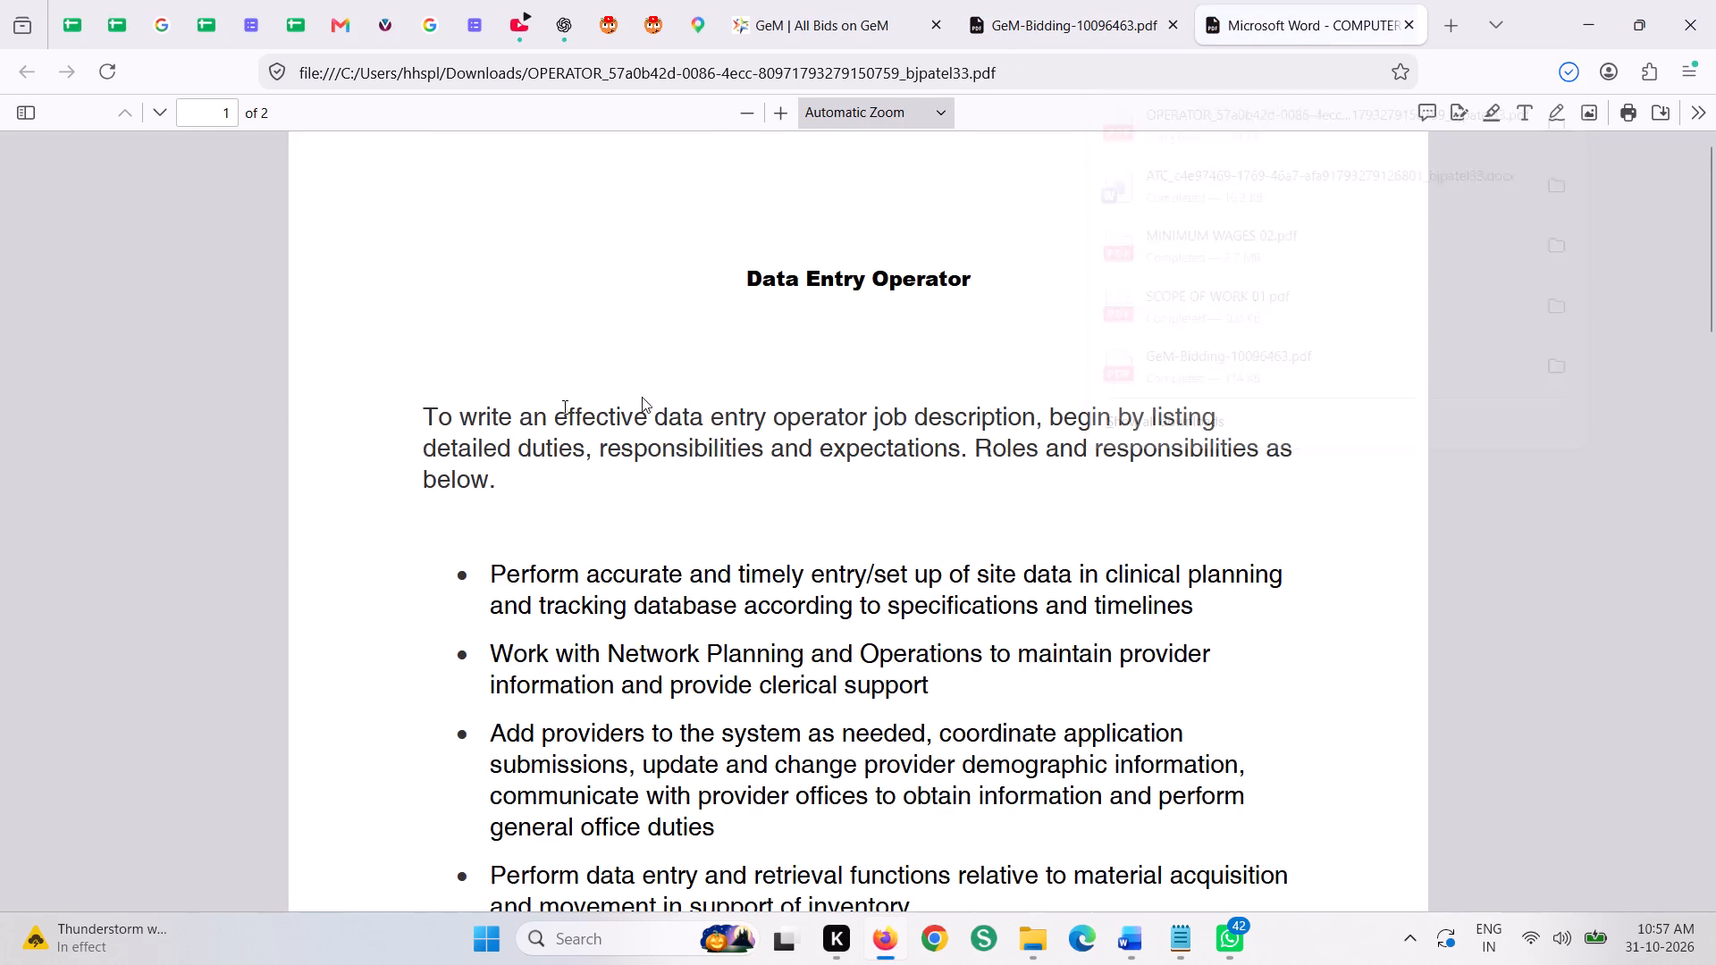
scroll(734, 380, "up", 1)
scroll(736, 382, "down", 9)
scroll(833, 422, "up", 10)
Find the core percentage in the bid document, enter it in REQUIRED DOCUMENTS as item 4, service charge 3.85%, and start item 5.
left_click(1083, 0)
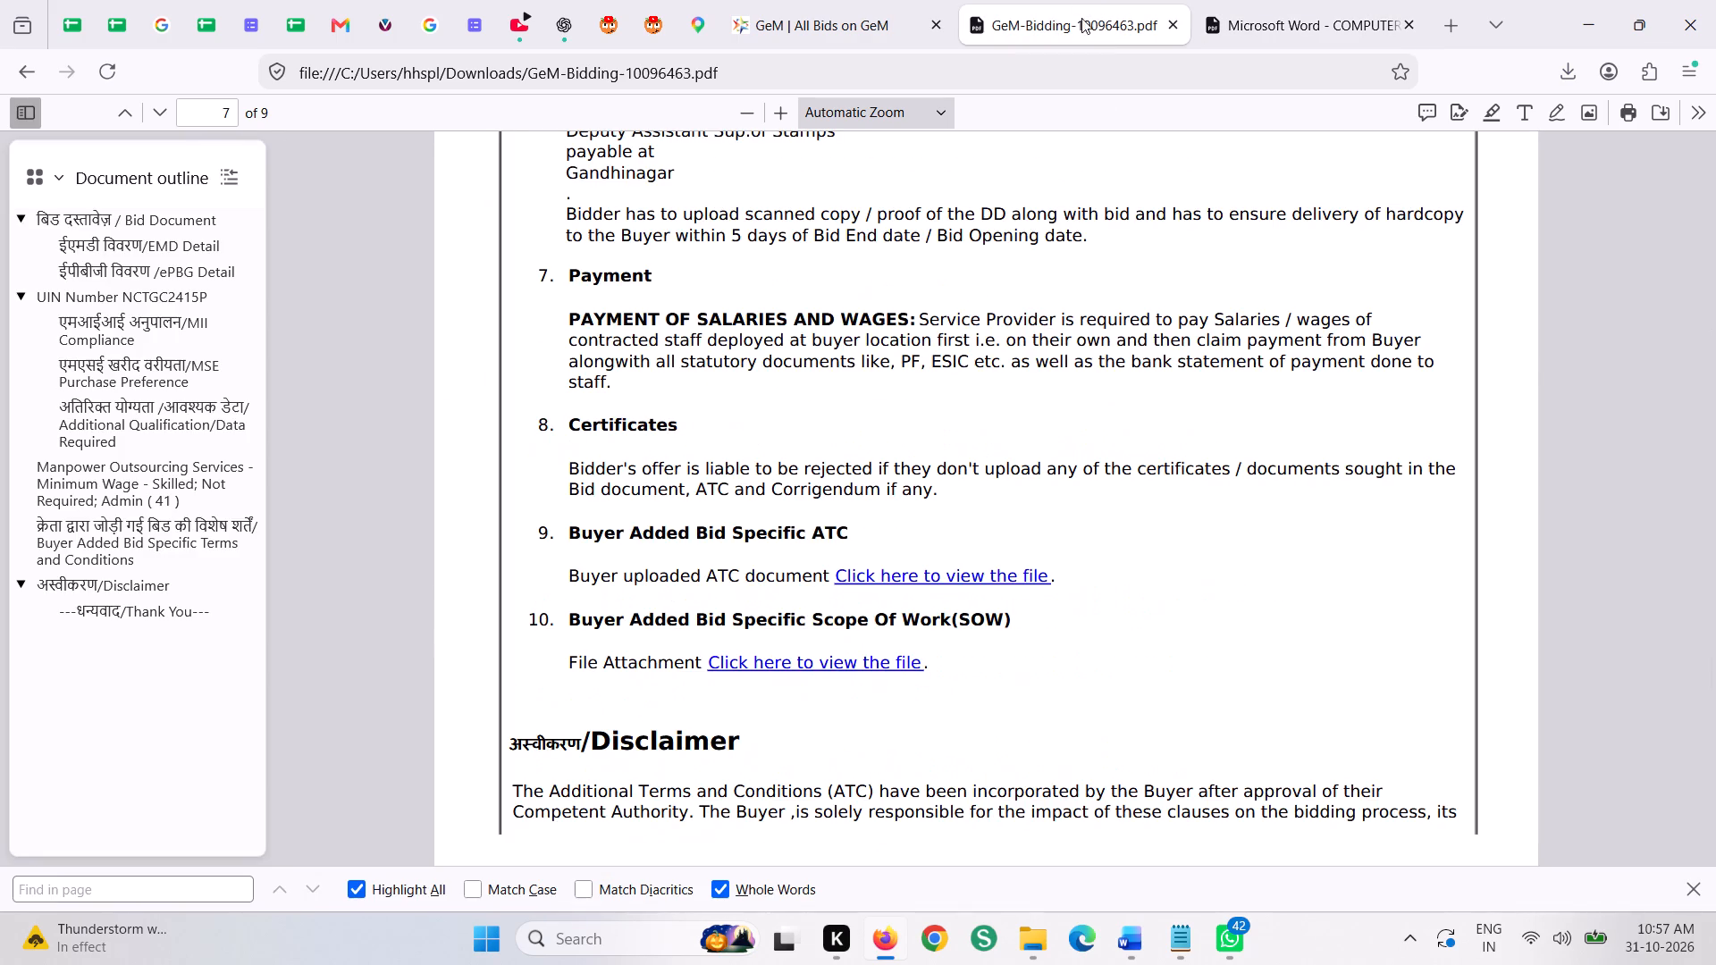
scroll(946, 712, "up", 11)
scroll(946, 712, "down", 1)
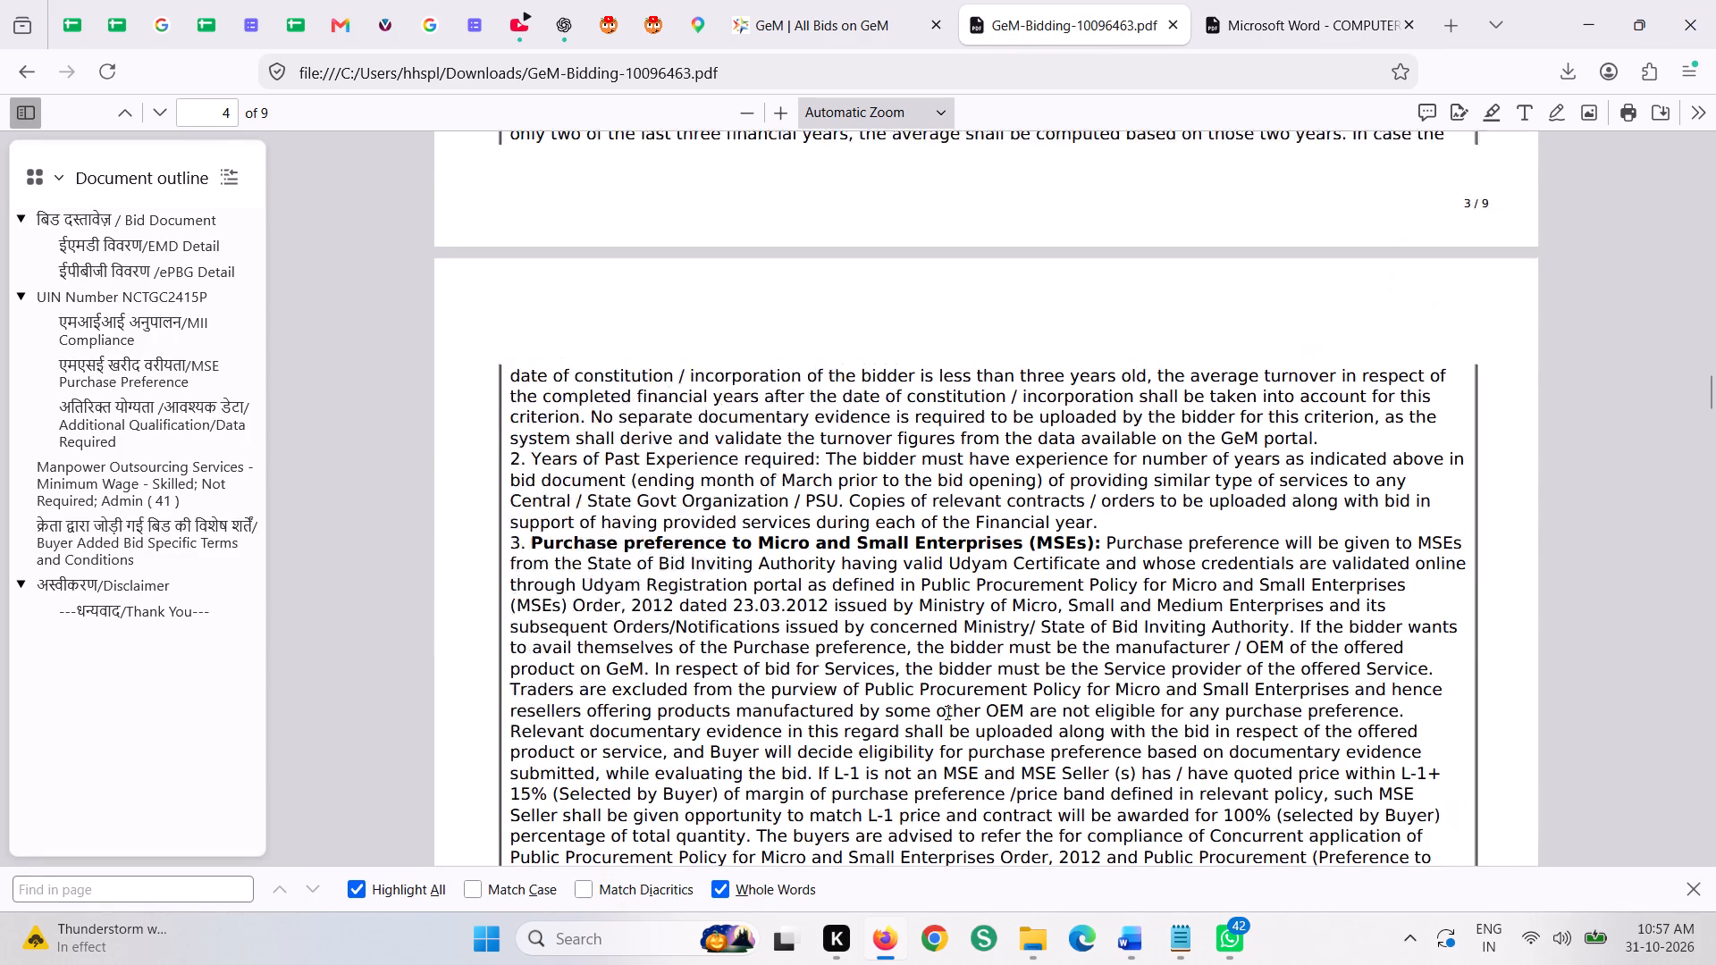
scroll(946, 712, "down", 4)
key("alt+Tab")
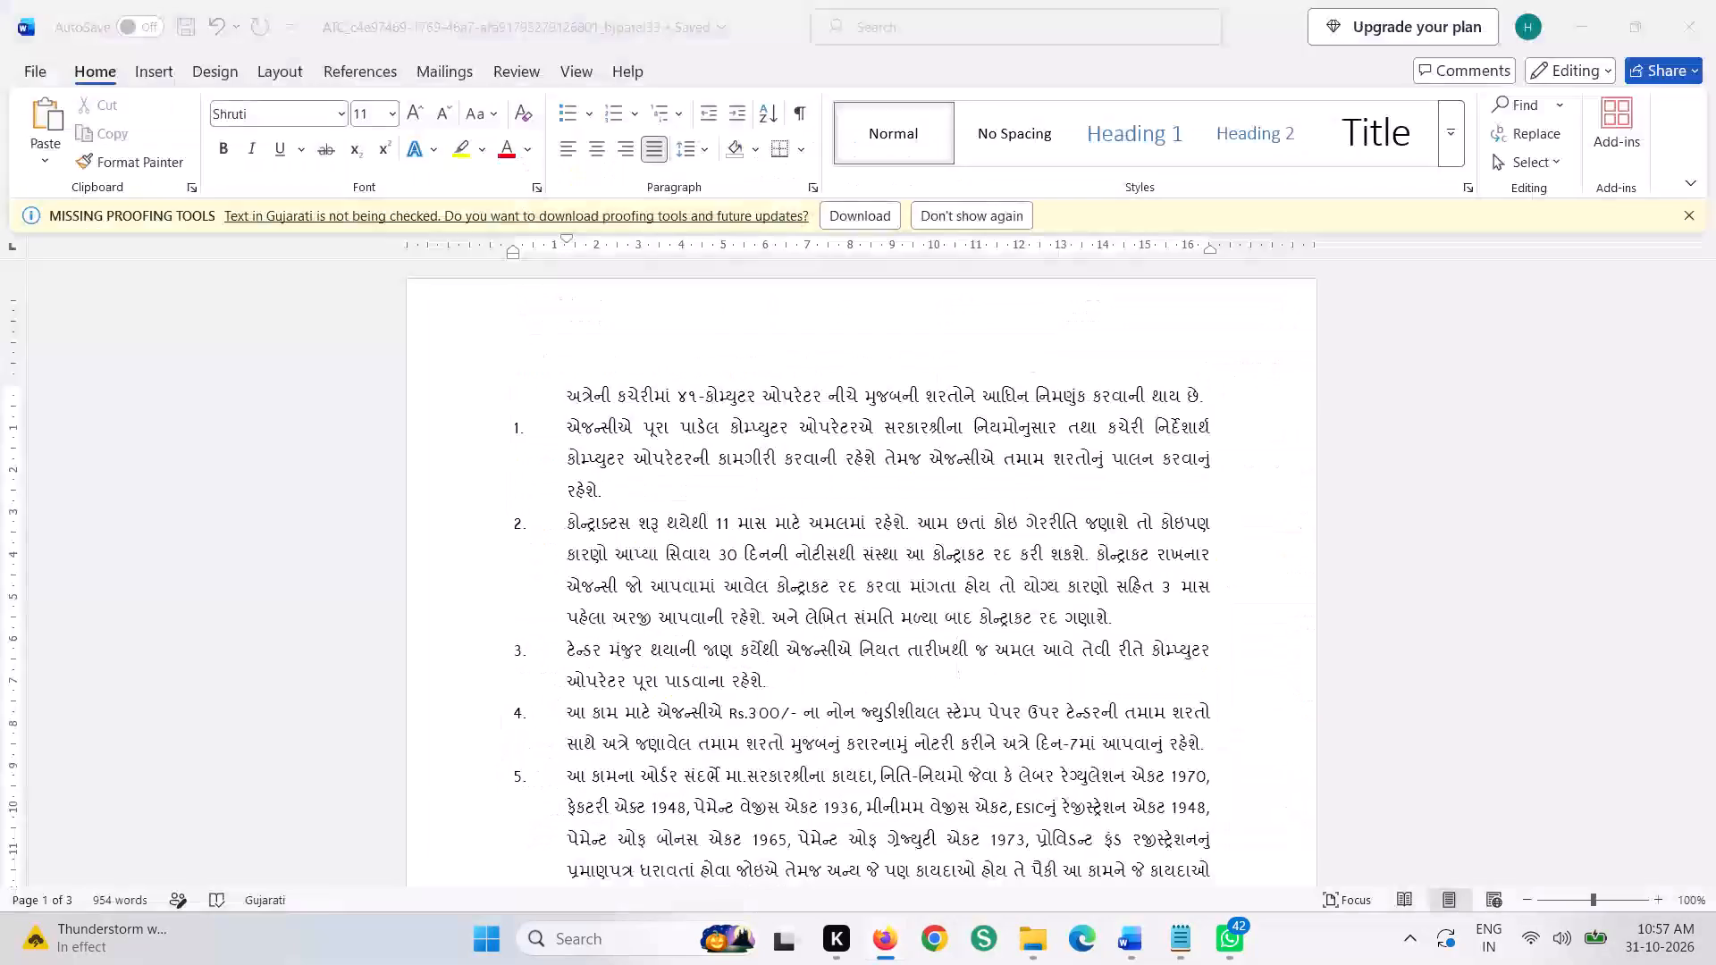
key("alt+Tab")
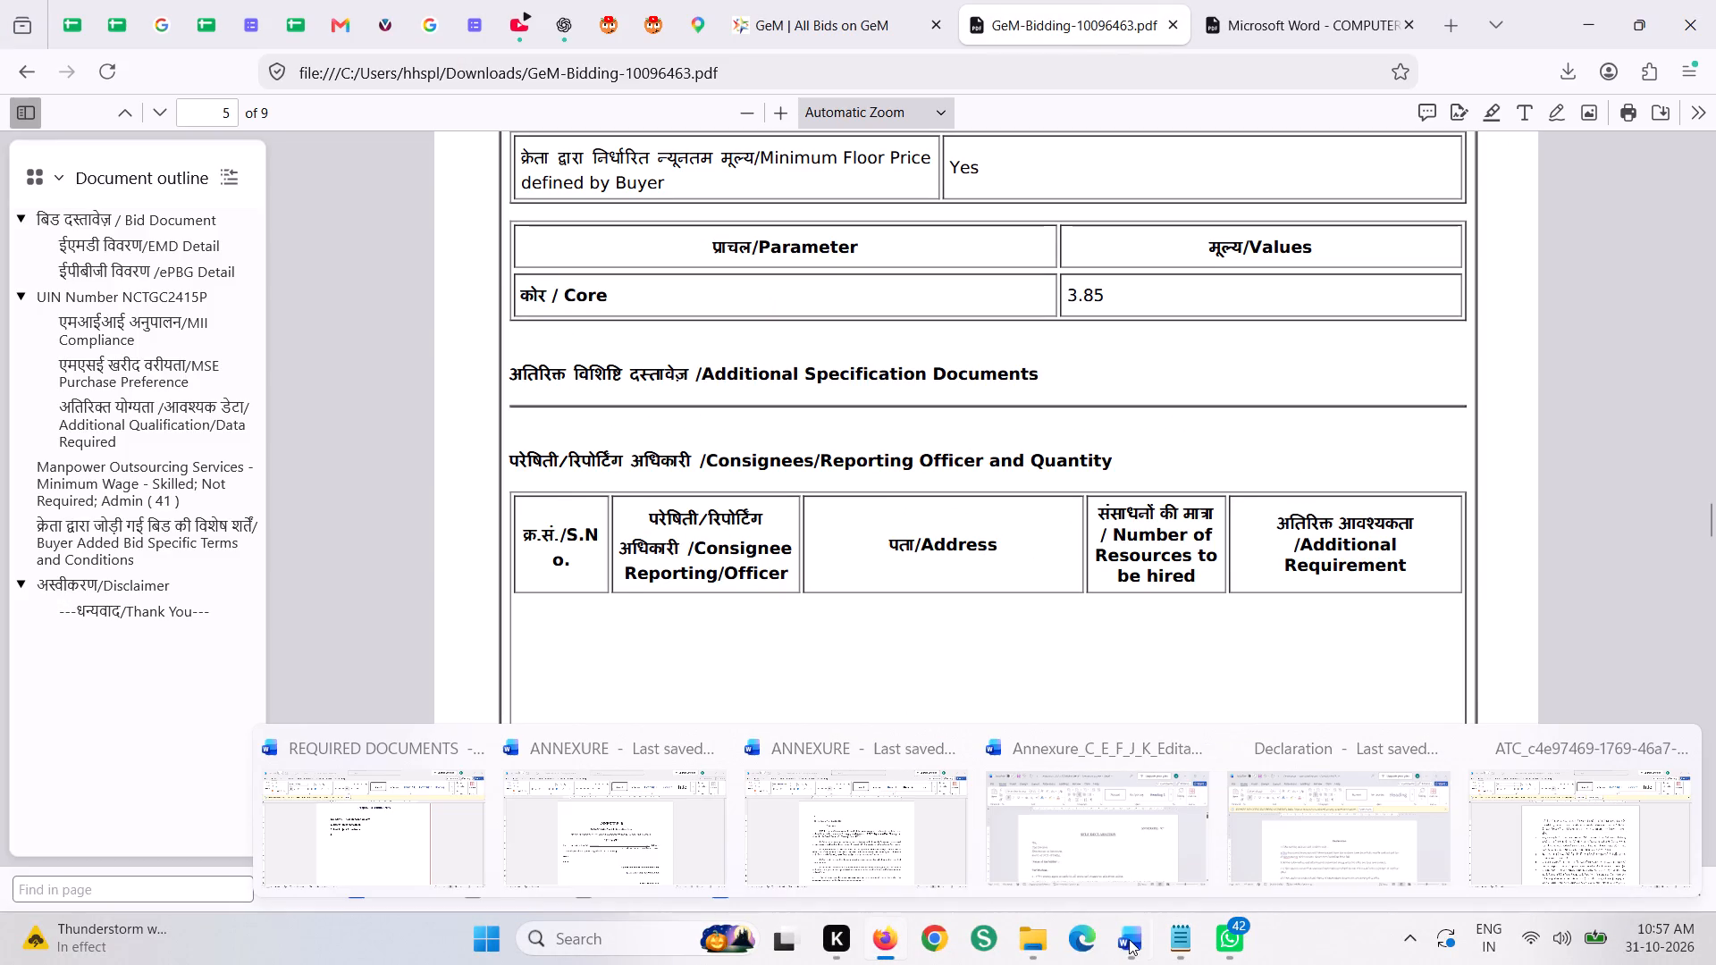
left_click(1129, 939)
left_click(332, 830)
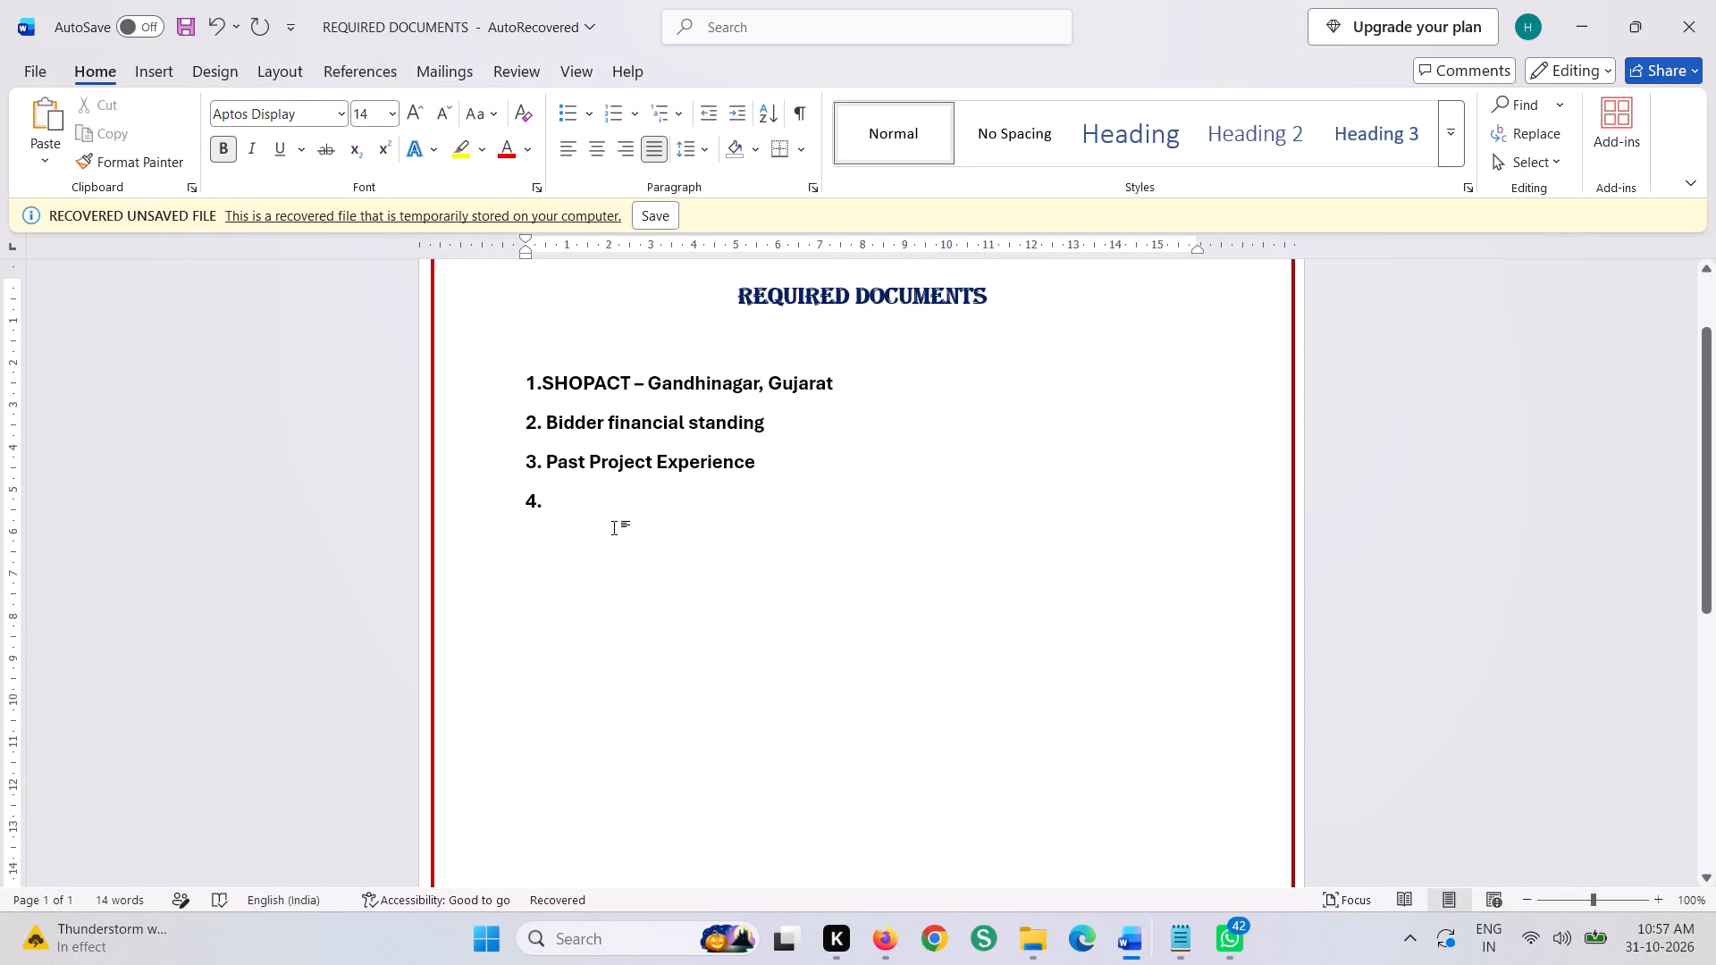
key("s")
key("e")
key("r")
key("v")
key("i")
key("c")
key("space")
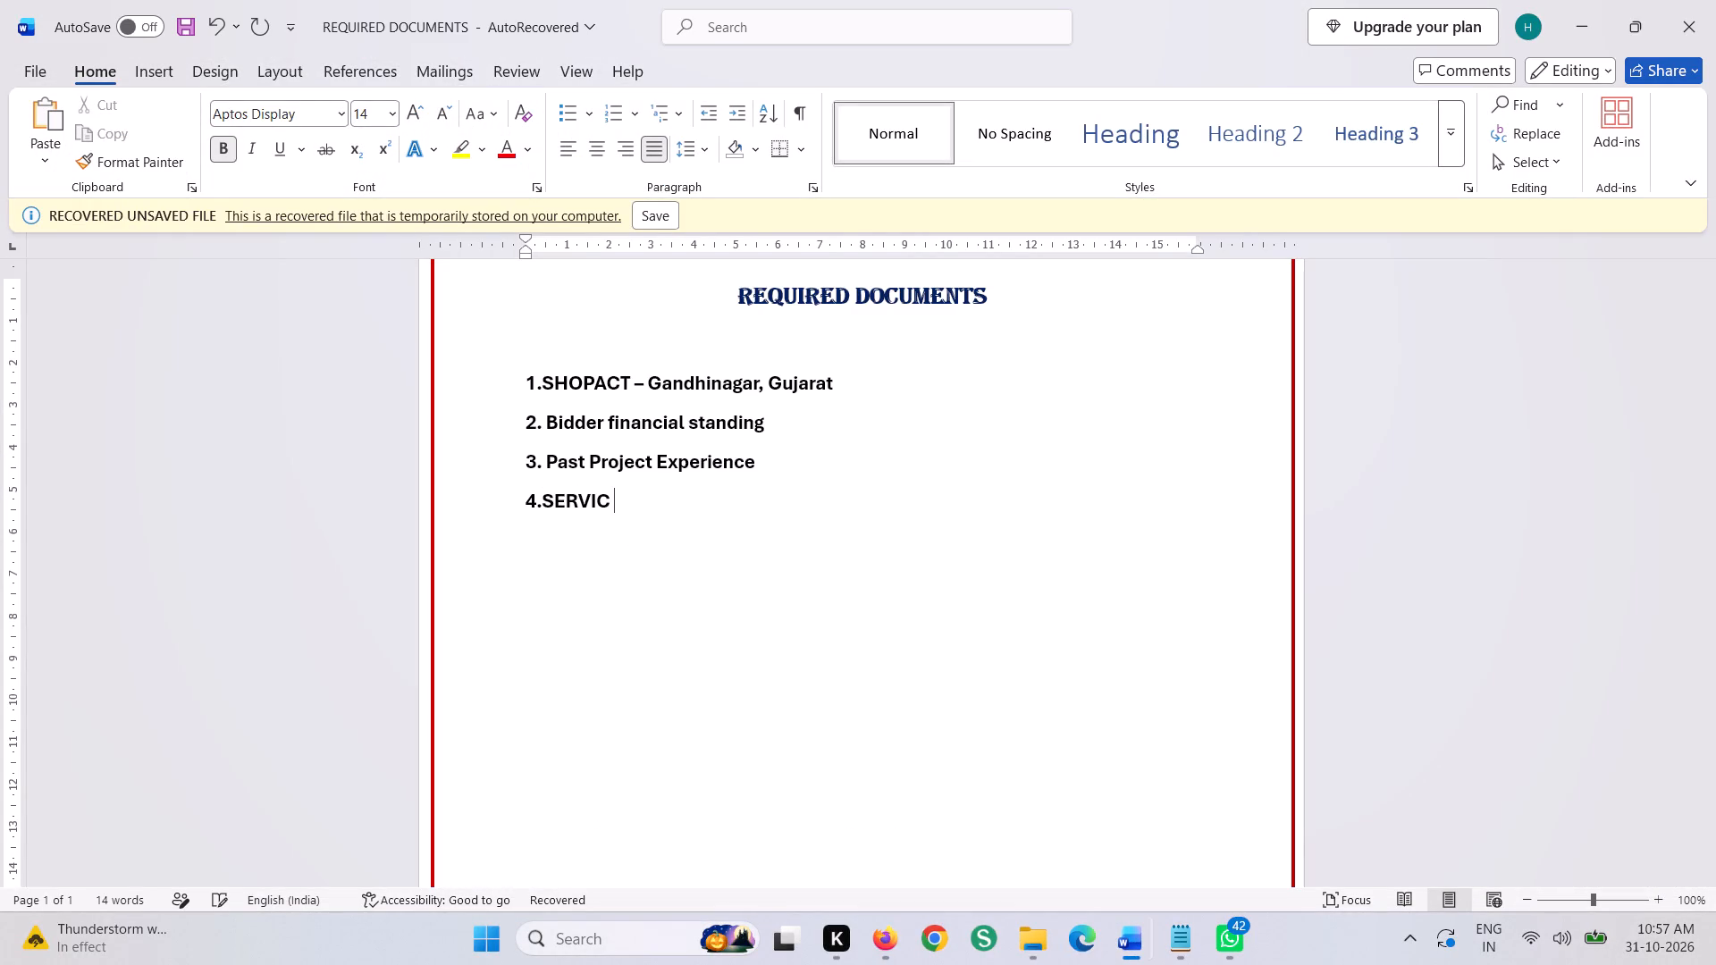
key("c")
key("h")
key("a")
key("r")
key("g")
key("e")
key("minus")
key("3")
key("period")
key("slash")
key("BackSpace")
key("8")
key("5")
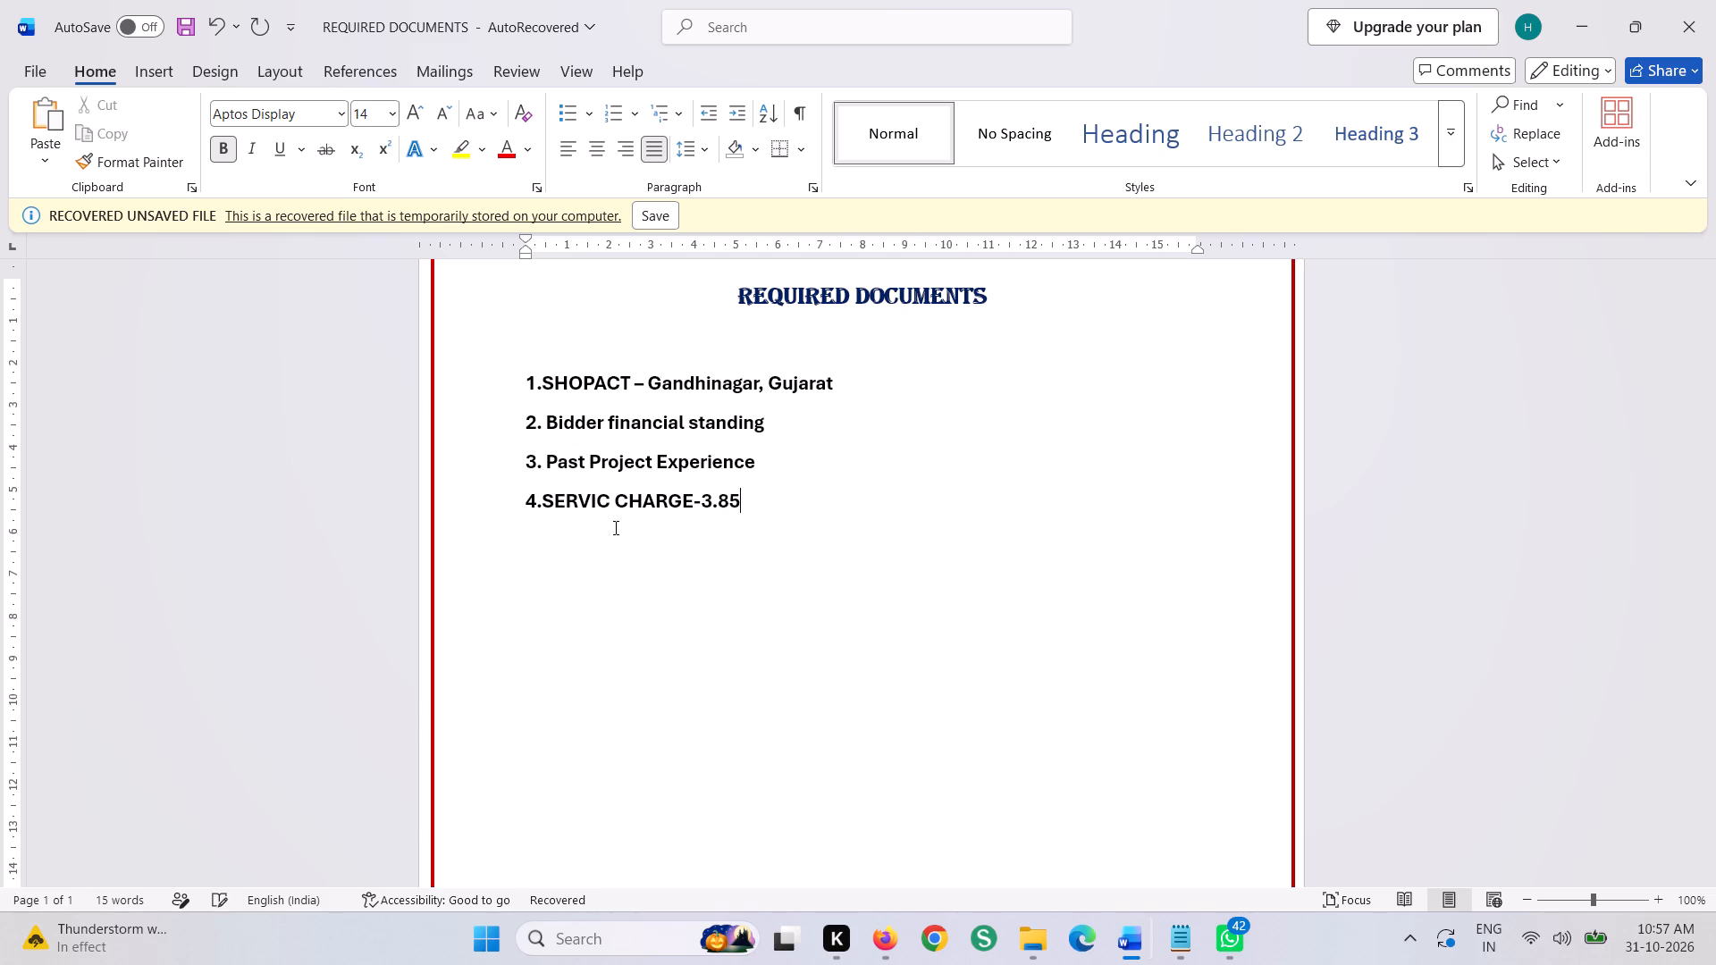
key("shift+percent")
key("Return")
key("5")
key("period")
Correct the spelling in item 4 to SERVICE, place the cursor at item 5 and return to the bid document.
left_click(608, 497)
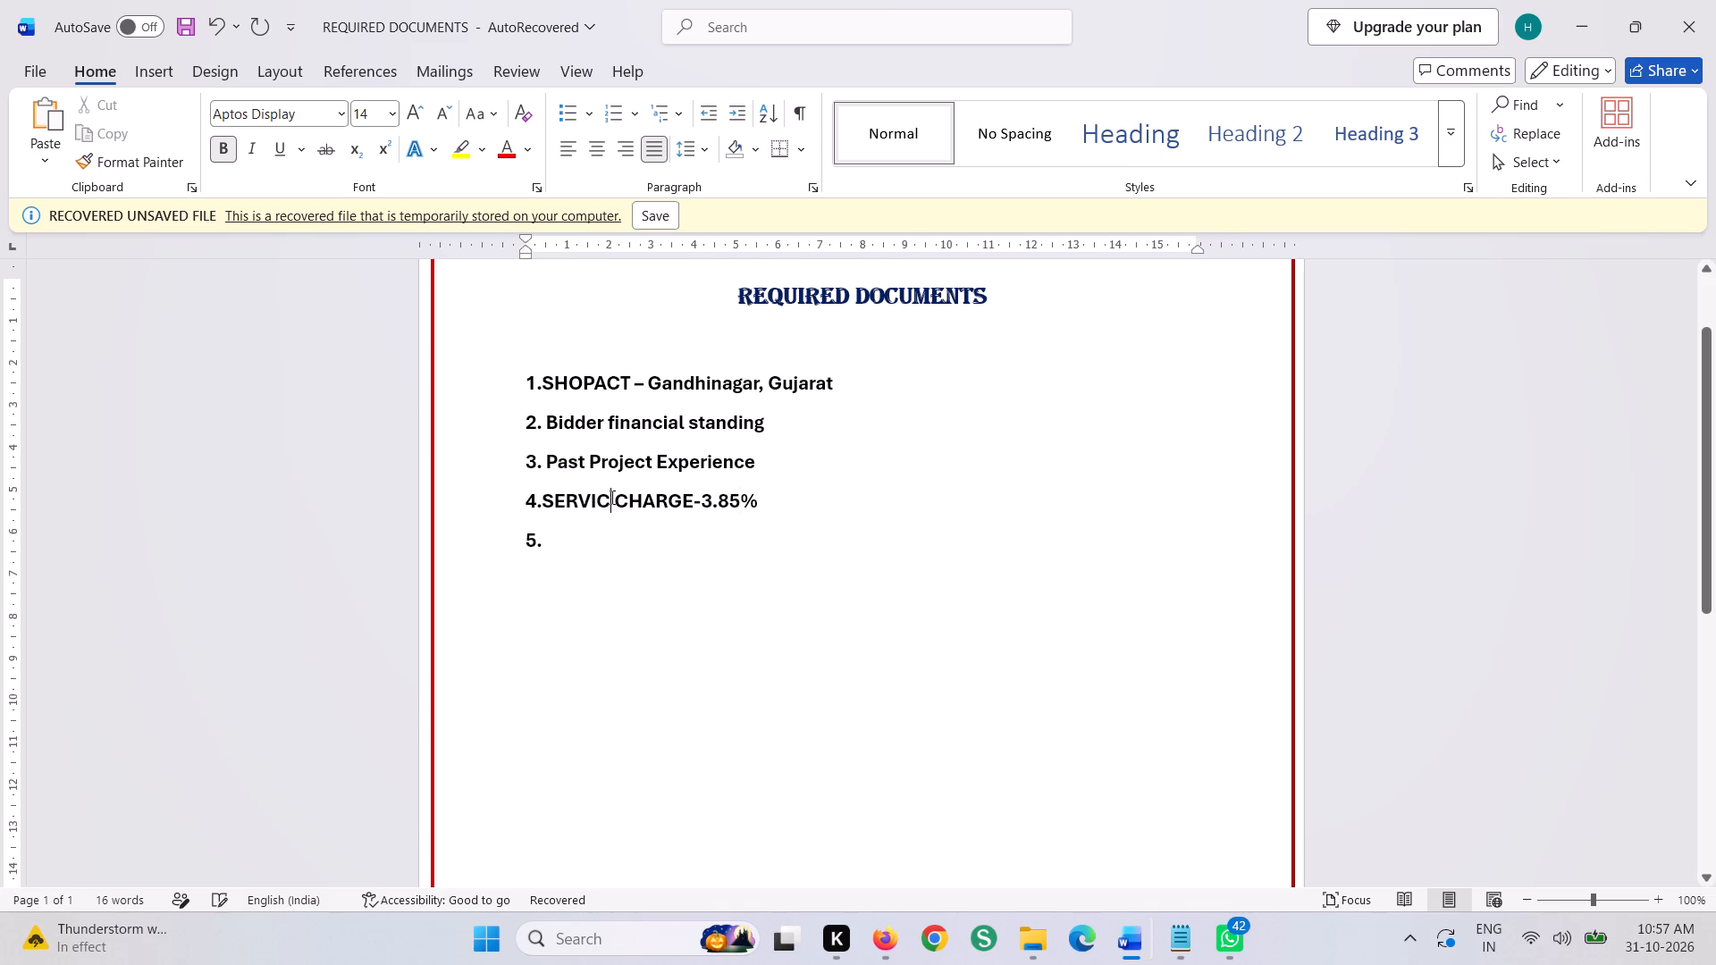
key("e")
left_click(570, 537)
key("alt+Tab")
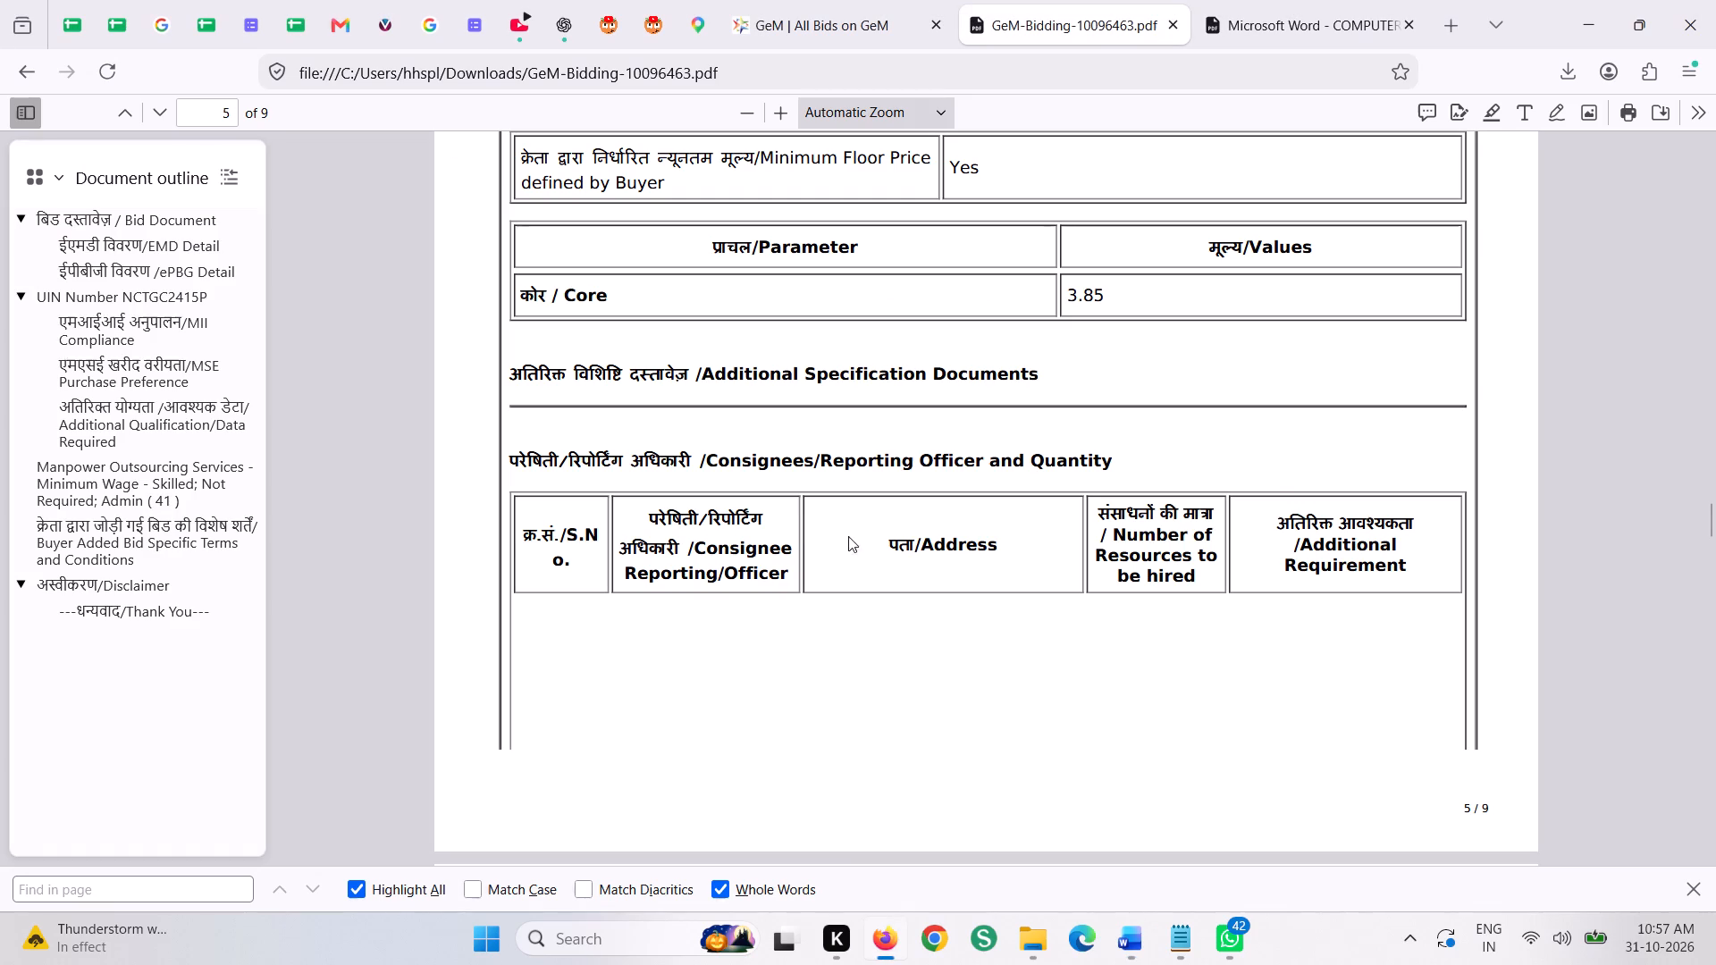
Review the bid's scope of work and minimum wages attachments, along with the separately opened data entry operator job description.
scroll(803, 516, "up", 5)
scroll(951, 540, "down", 1)
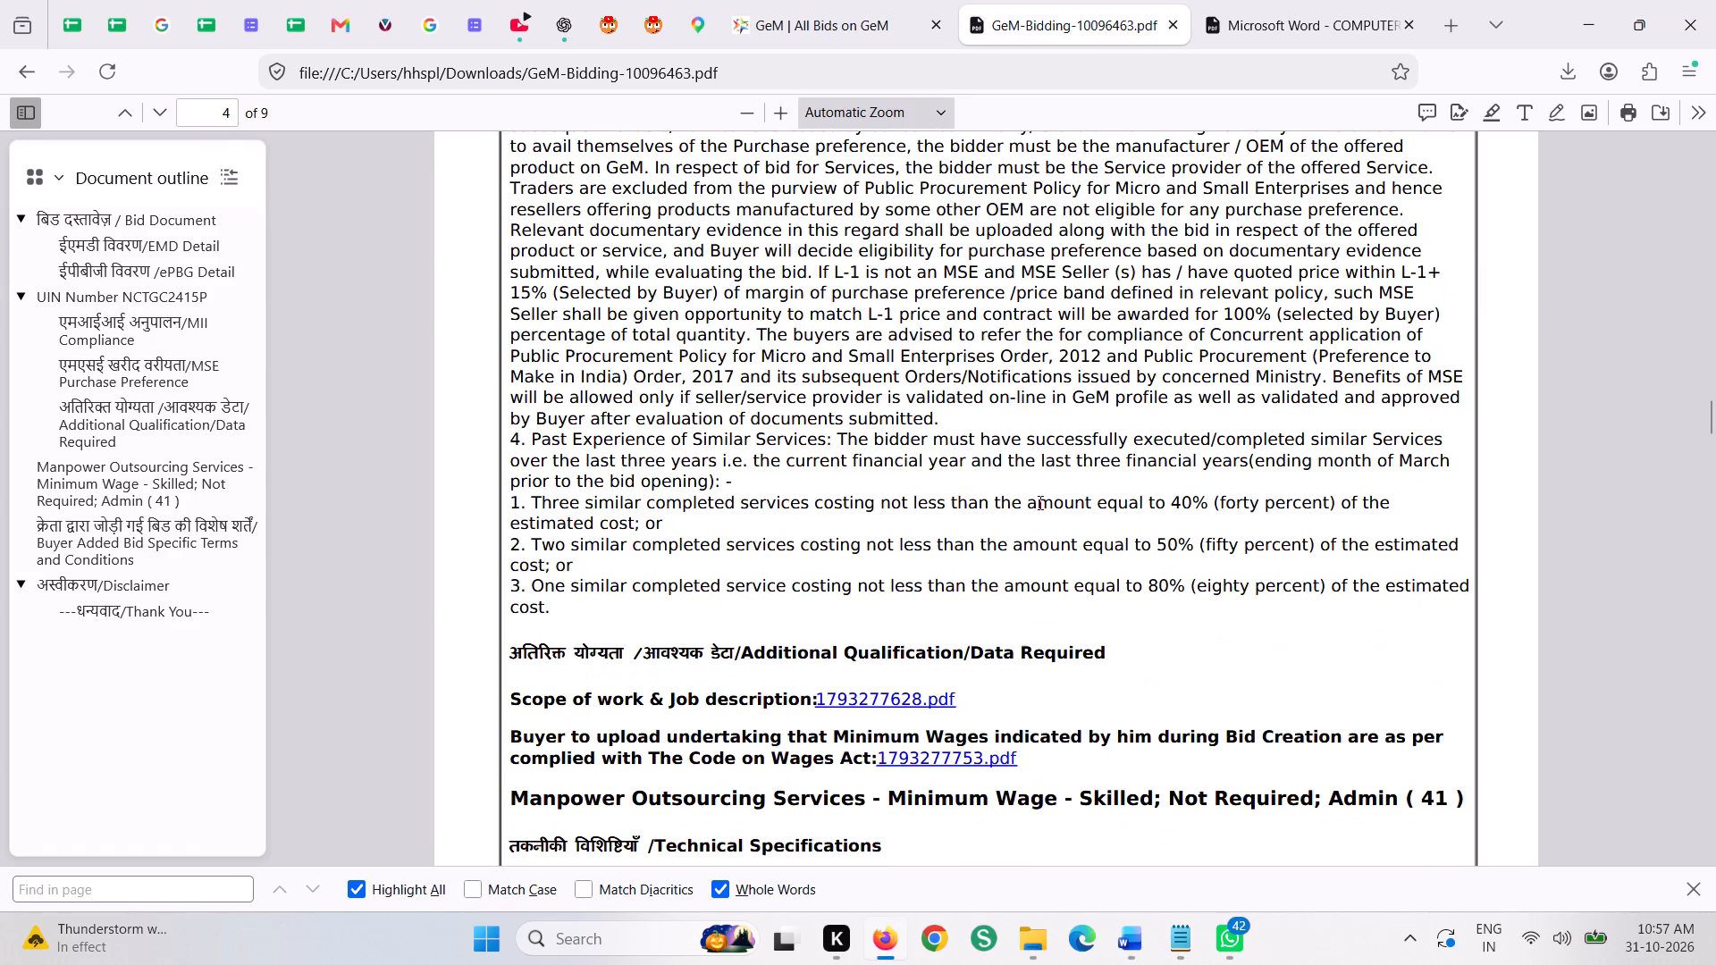
left_click(880, 691)
scroll(894, 607, "up", 8)
scroll(896, 609, "down", 6)
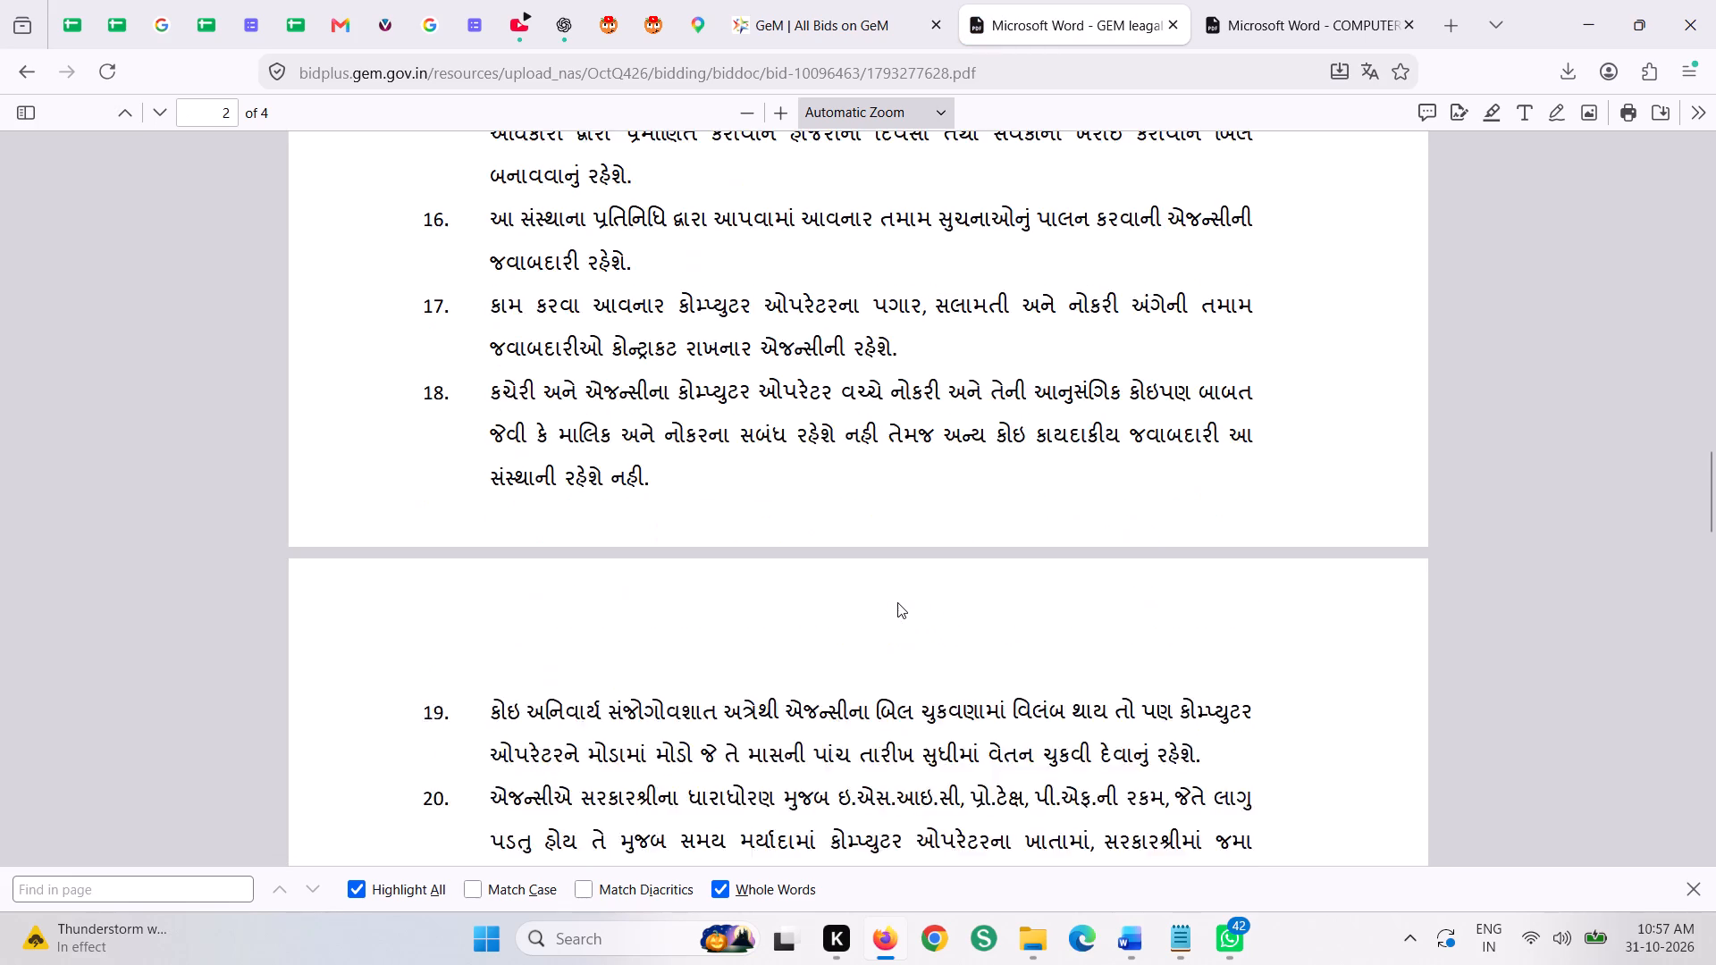
scroll(897, 602, "down", 13)
scroll(875, 468, "up", 5)
left_click(18, 65)
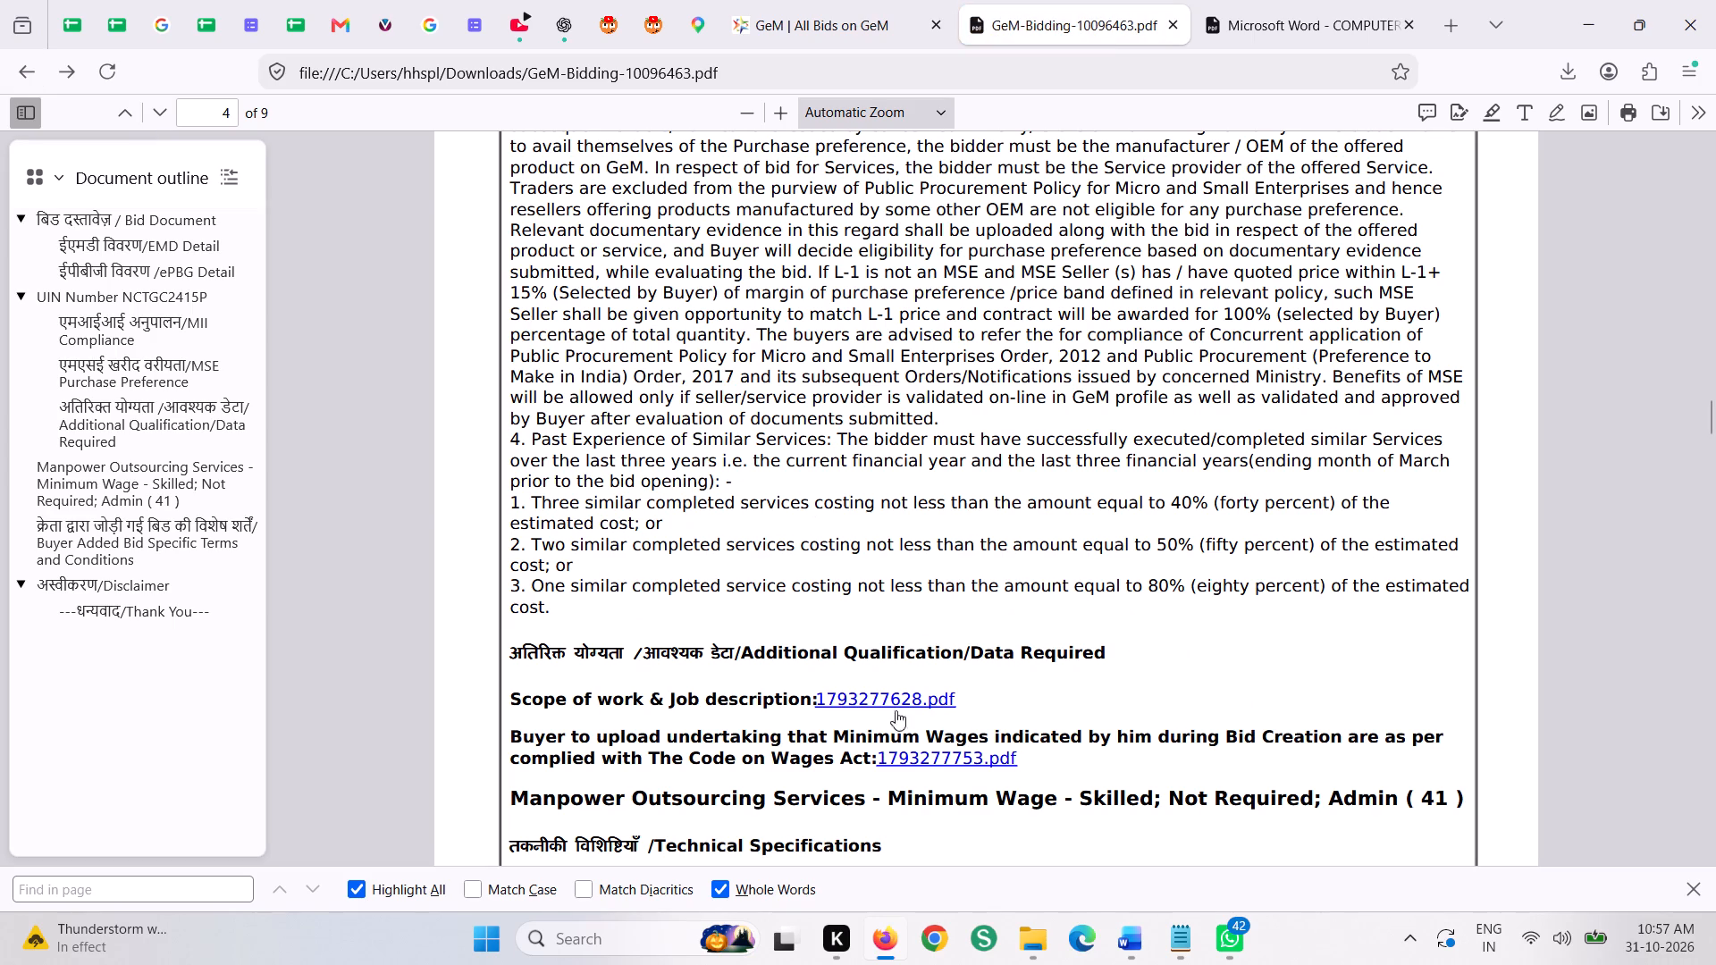
left_click(916, 750)
scroll(892, 616, "up", 6)
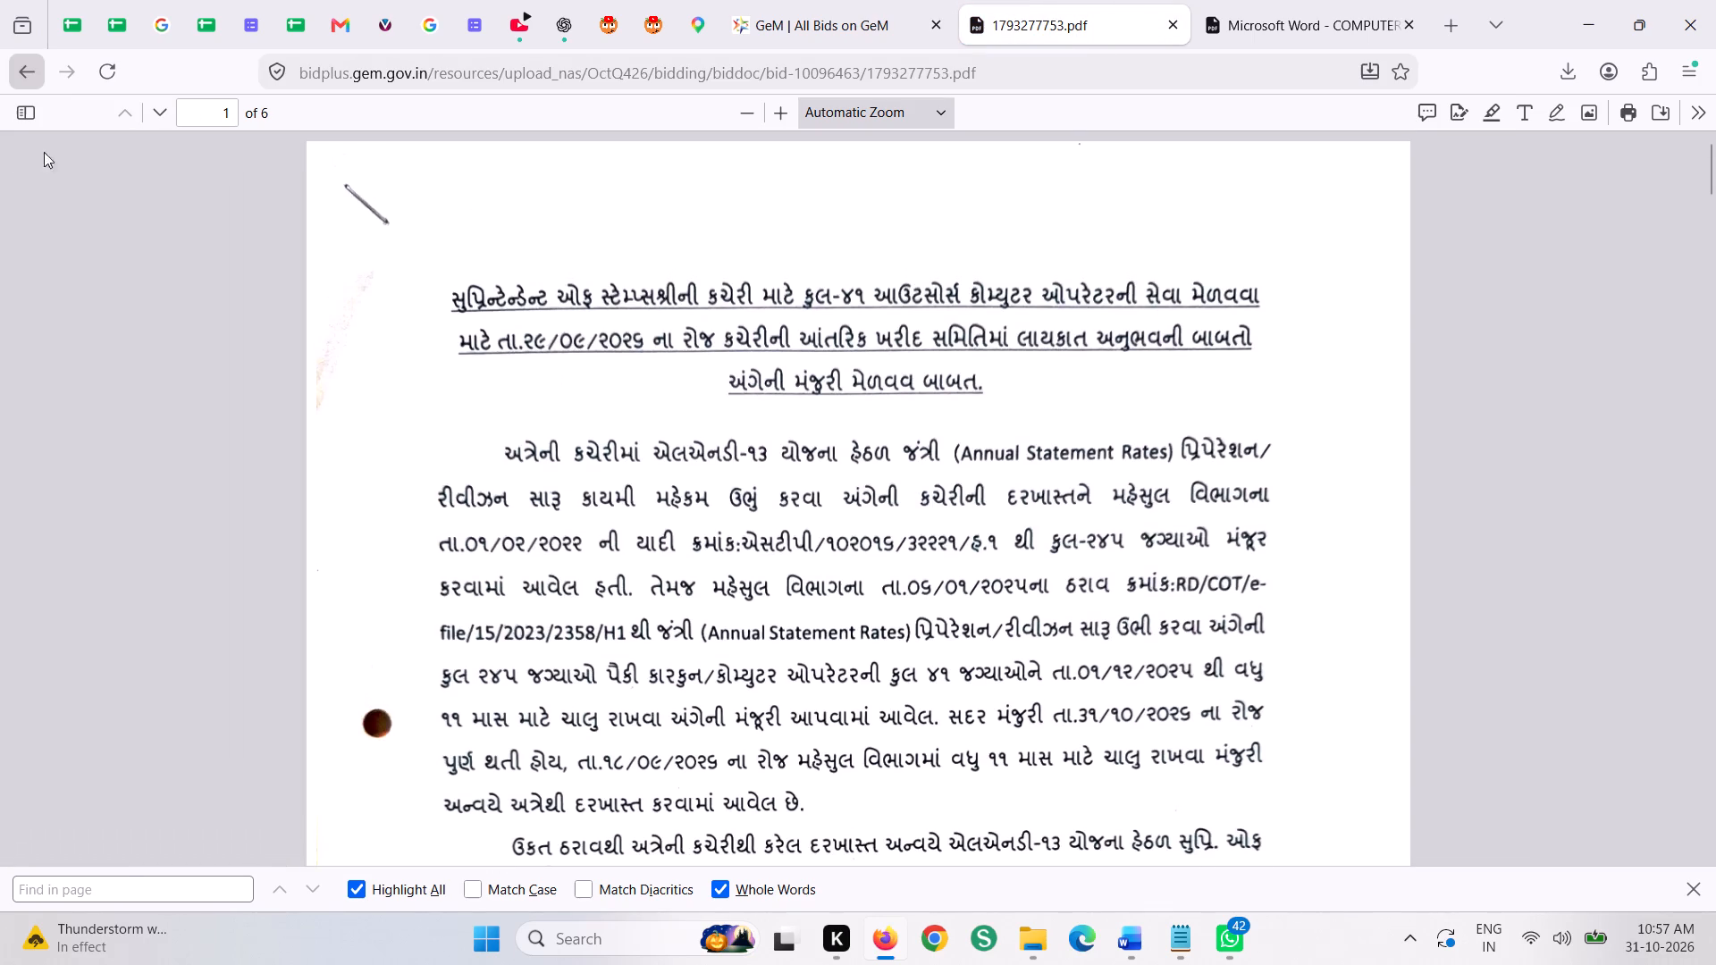
left_click(21, 81)
left_click(1264, 0)
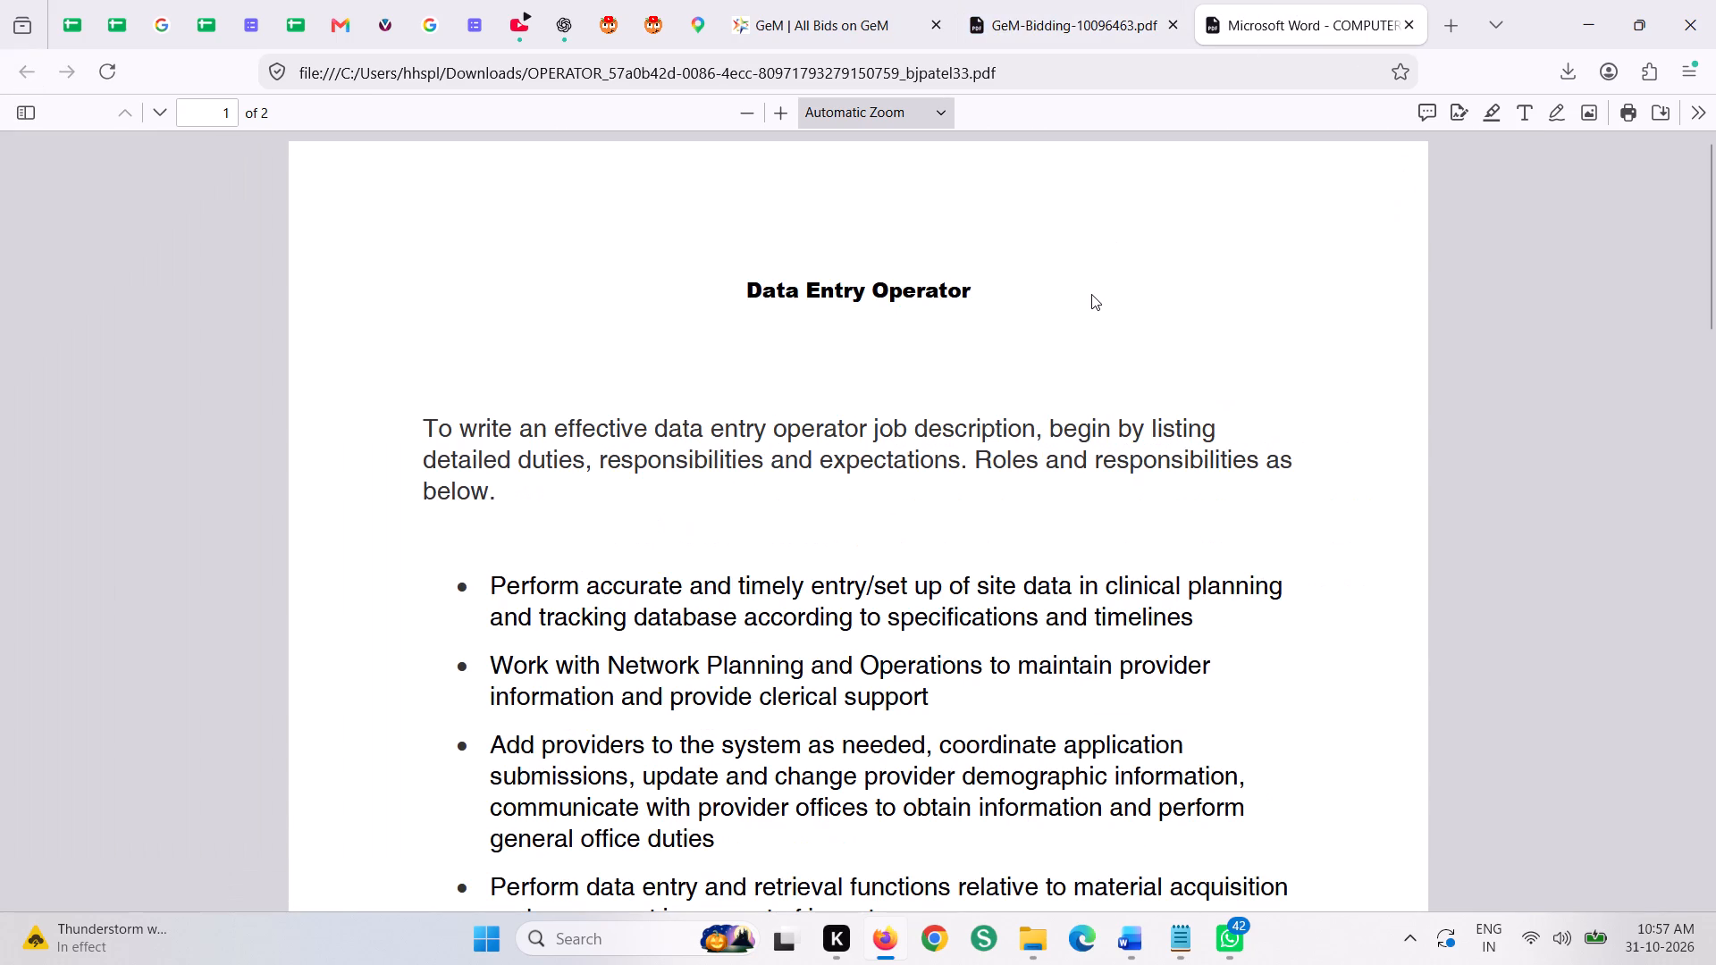
scroll(1091, 294, "up", 2)
From the bid's buyer added terms, open the buyer uploaded ATC document again in Word, enable editing and look through its conditions.
left_click(1070, 0)
scroll(1069, 539, "down", 8)
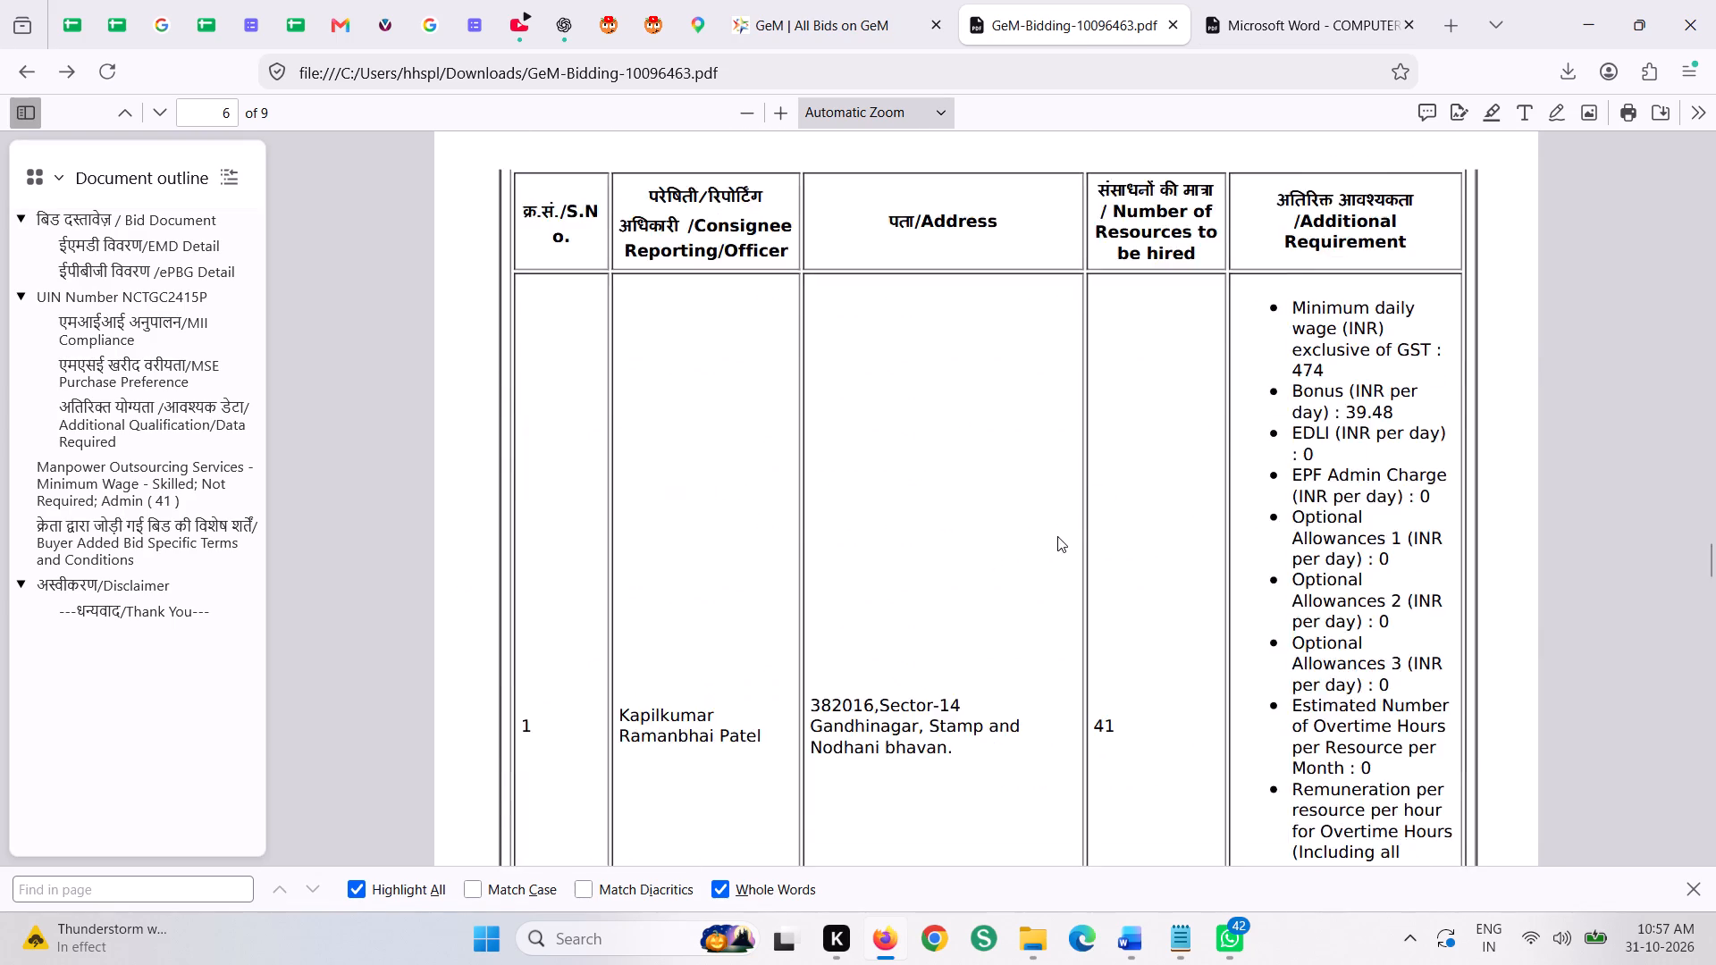
scroll(1057, 536, "down", 11)
scroll(1007, 524, "up", 6)
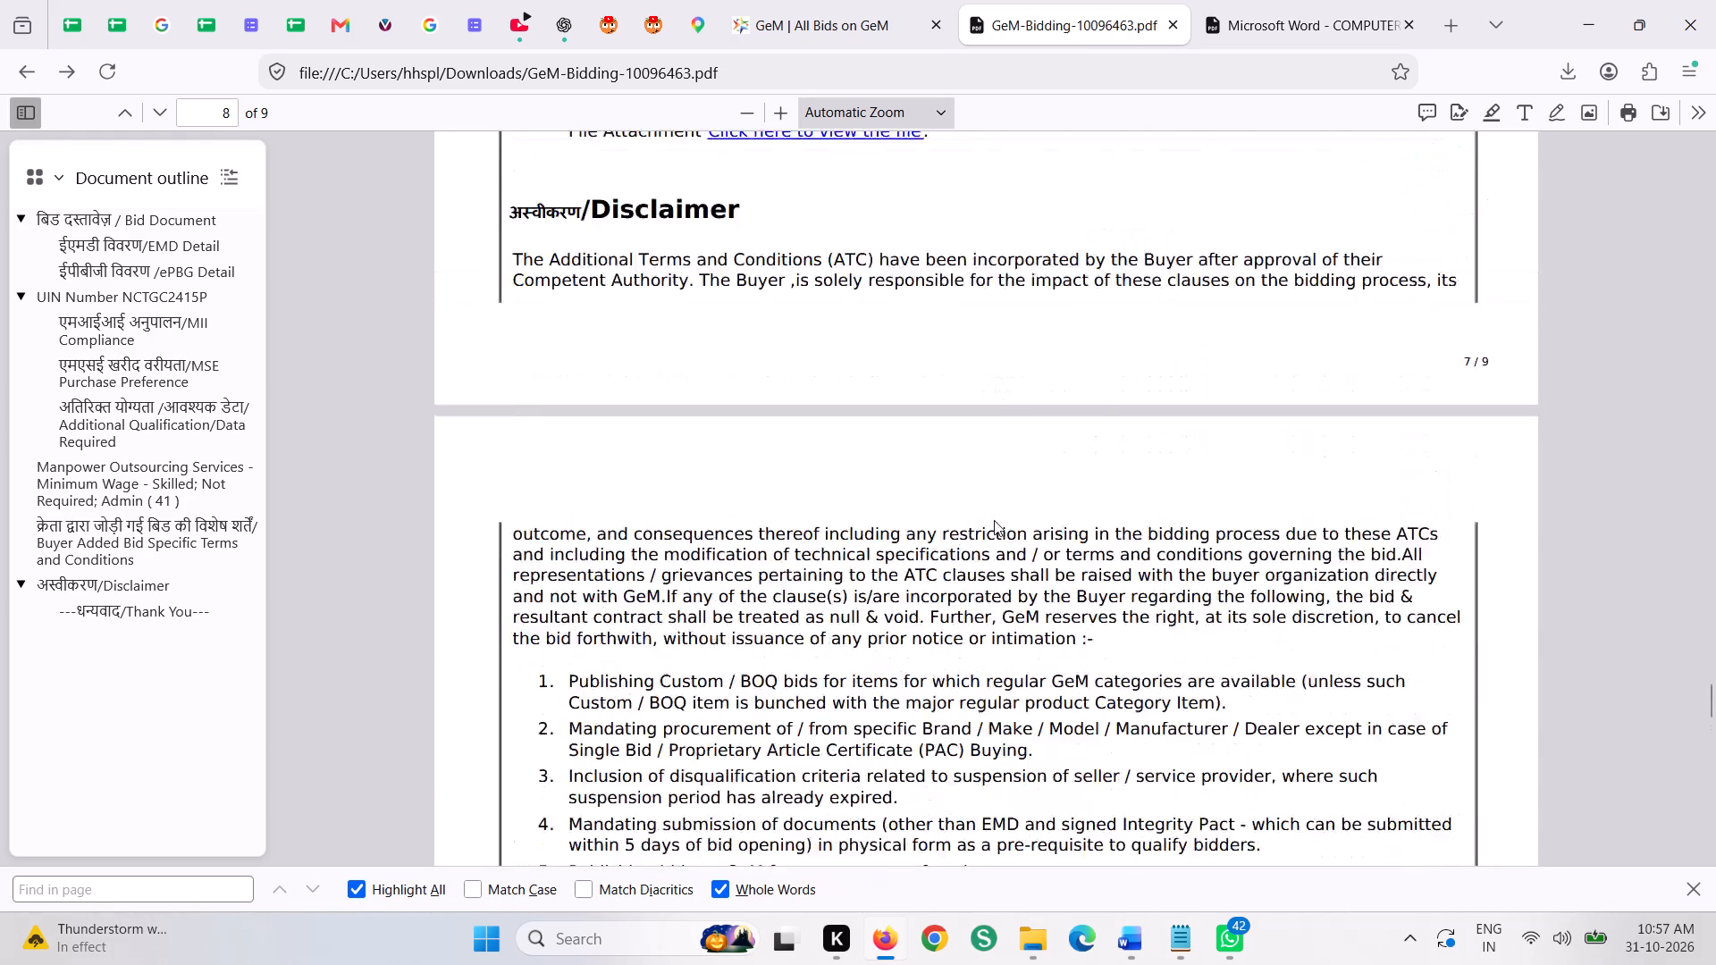
left_click(860, 409)
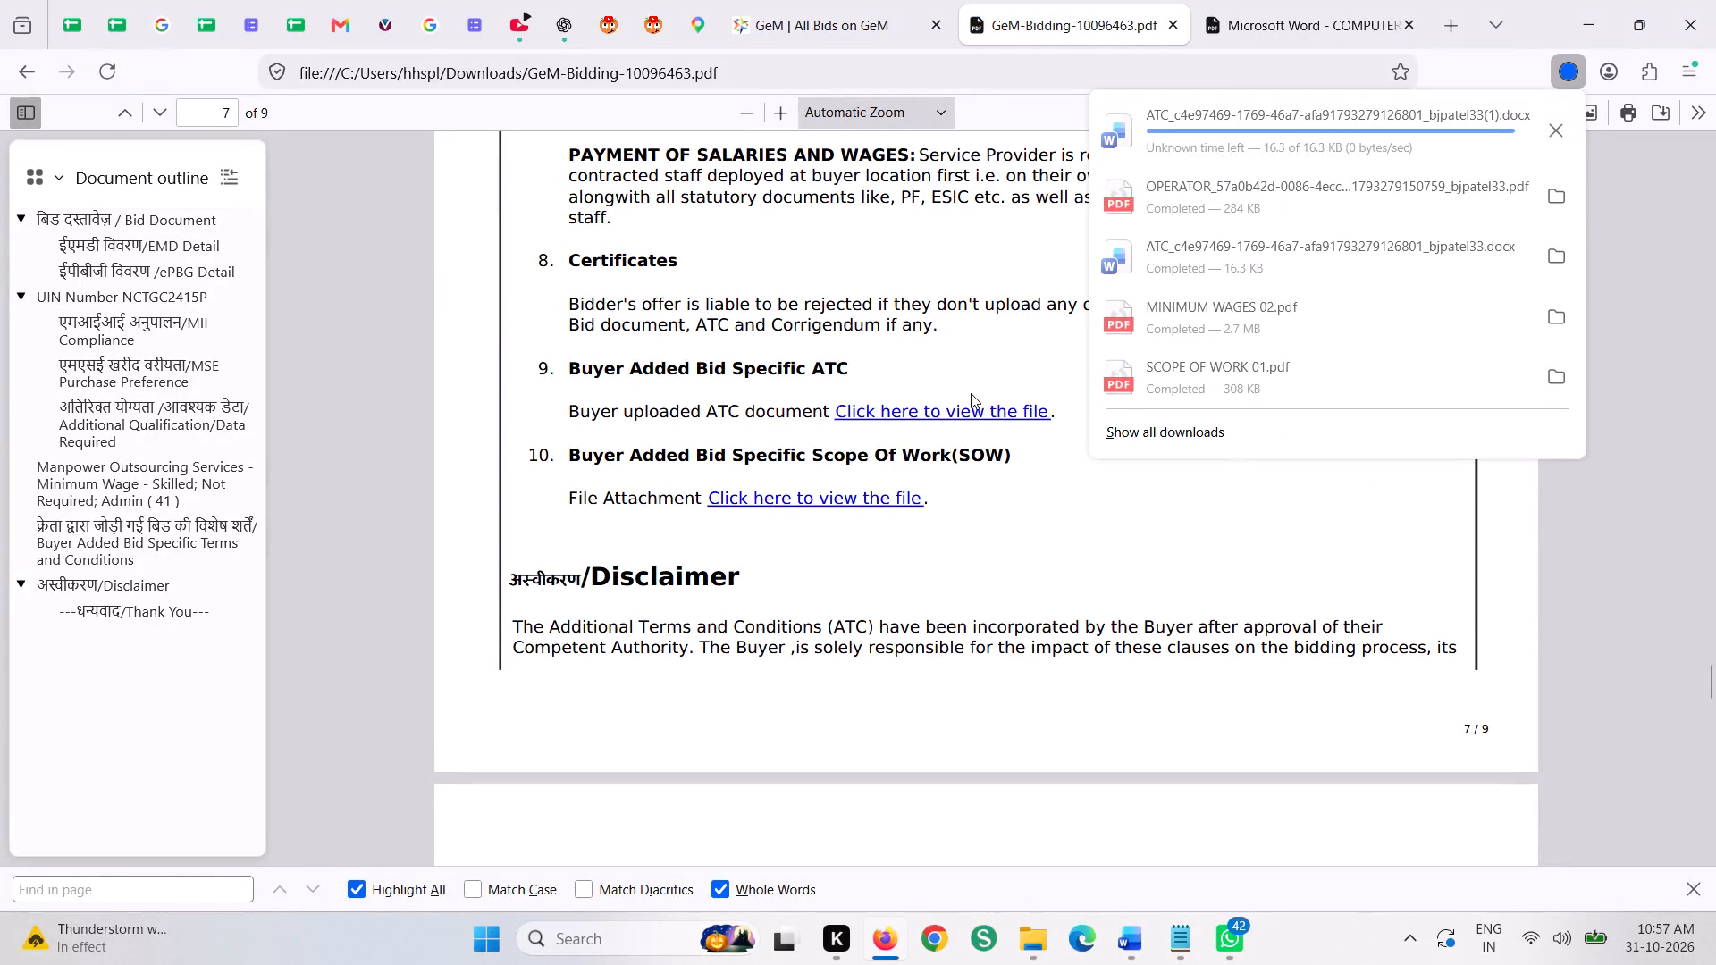
left_click(1161, 134)
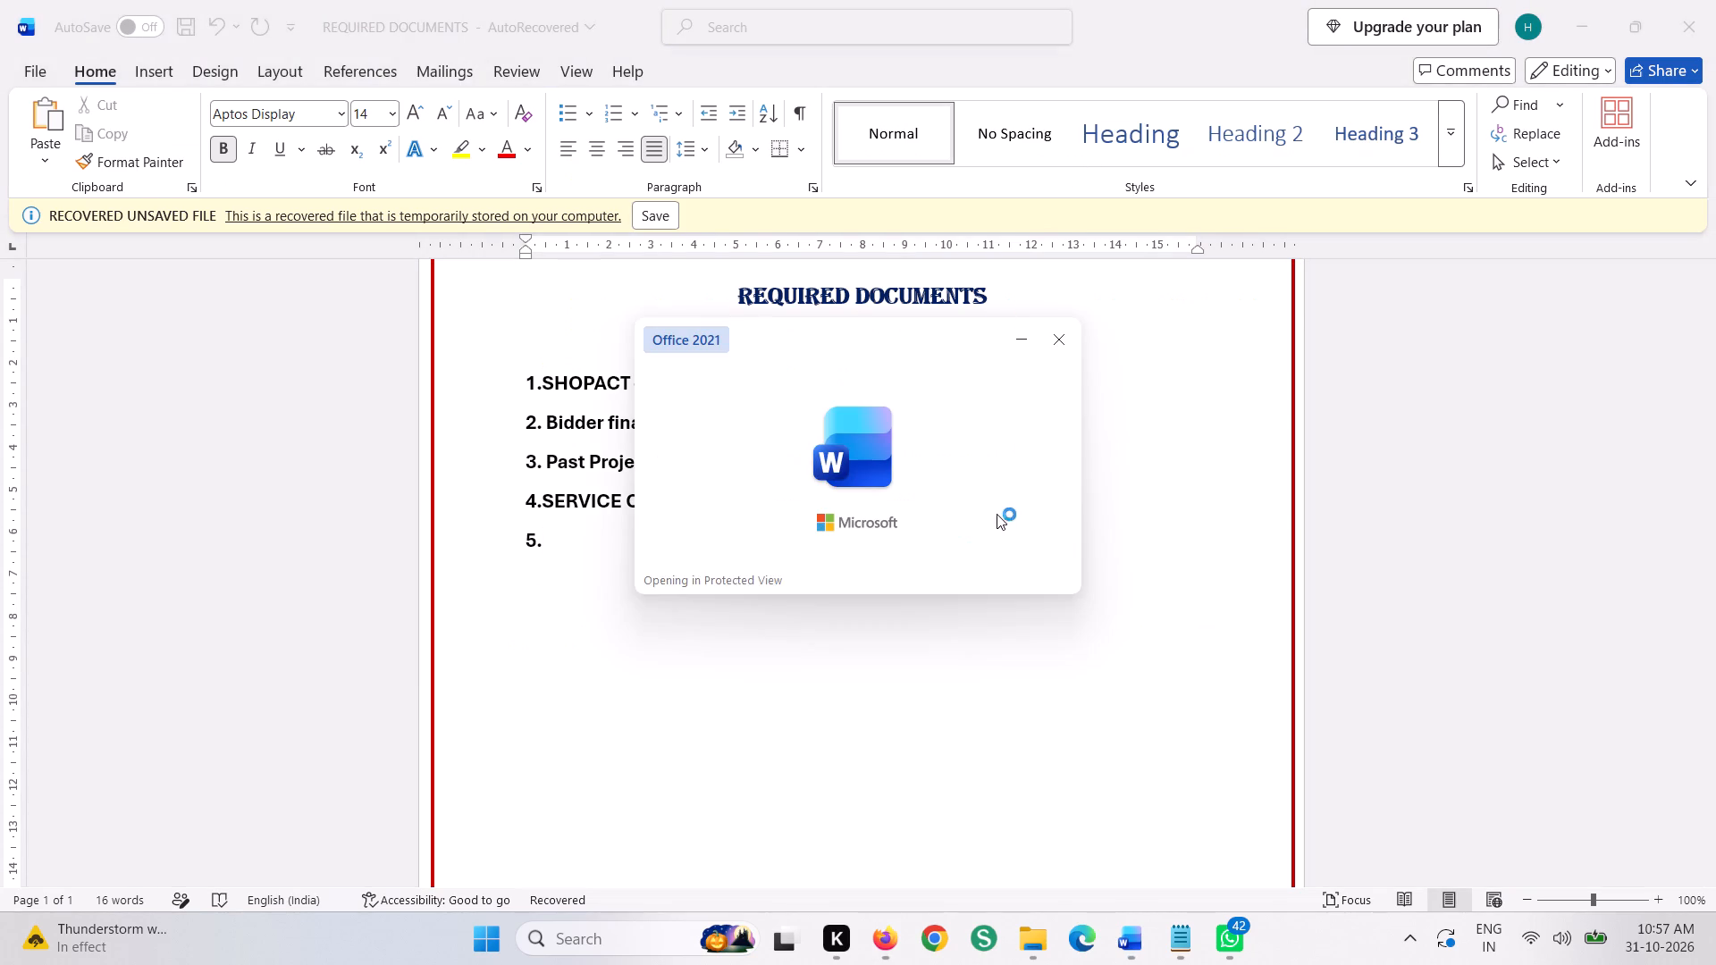
left_click(879, 105)
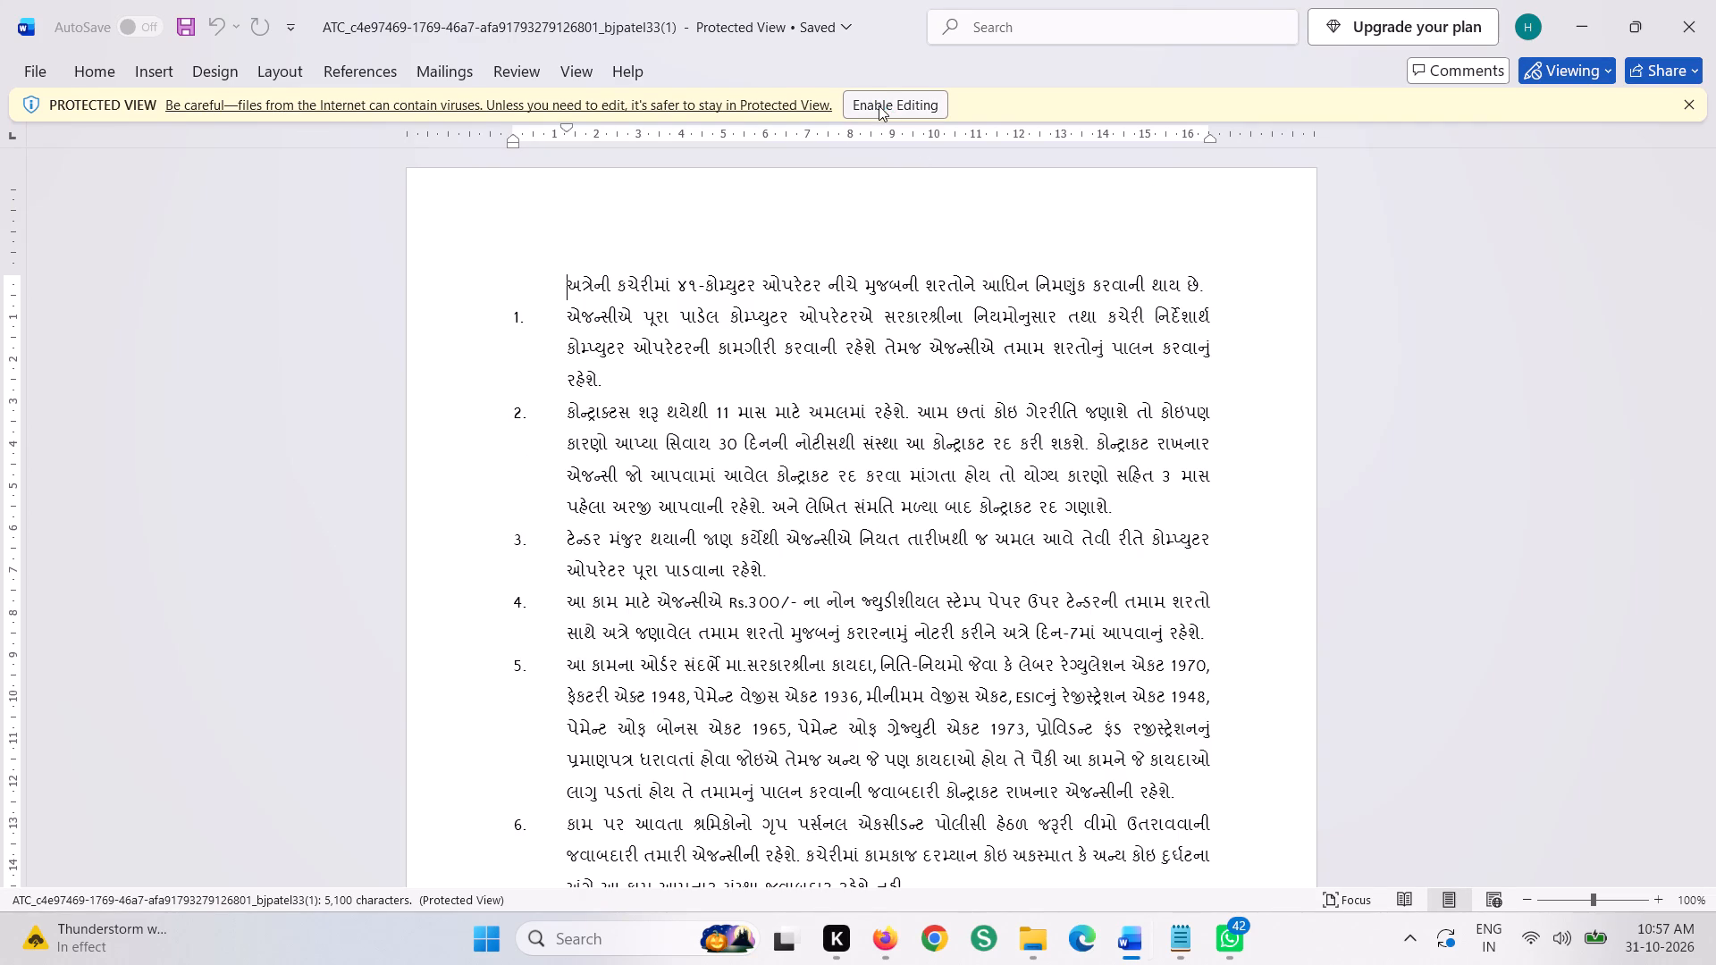
left_click(803, 526)
scroll(899, 559, "down", 5)
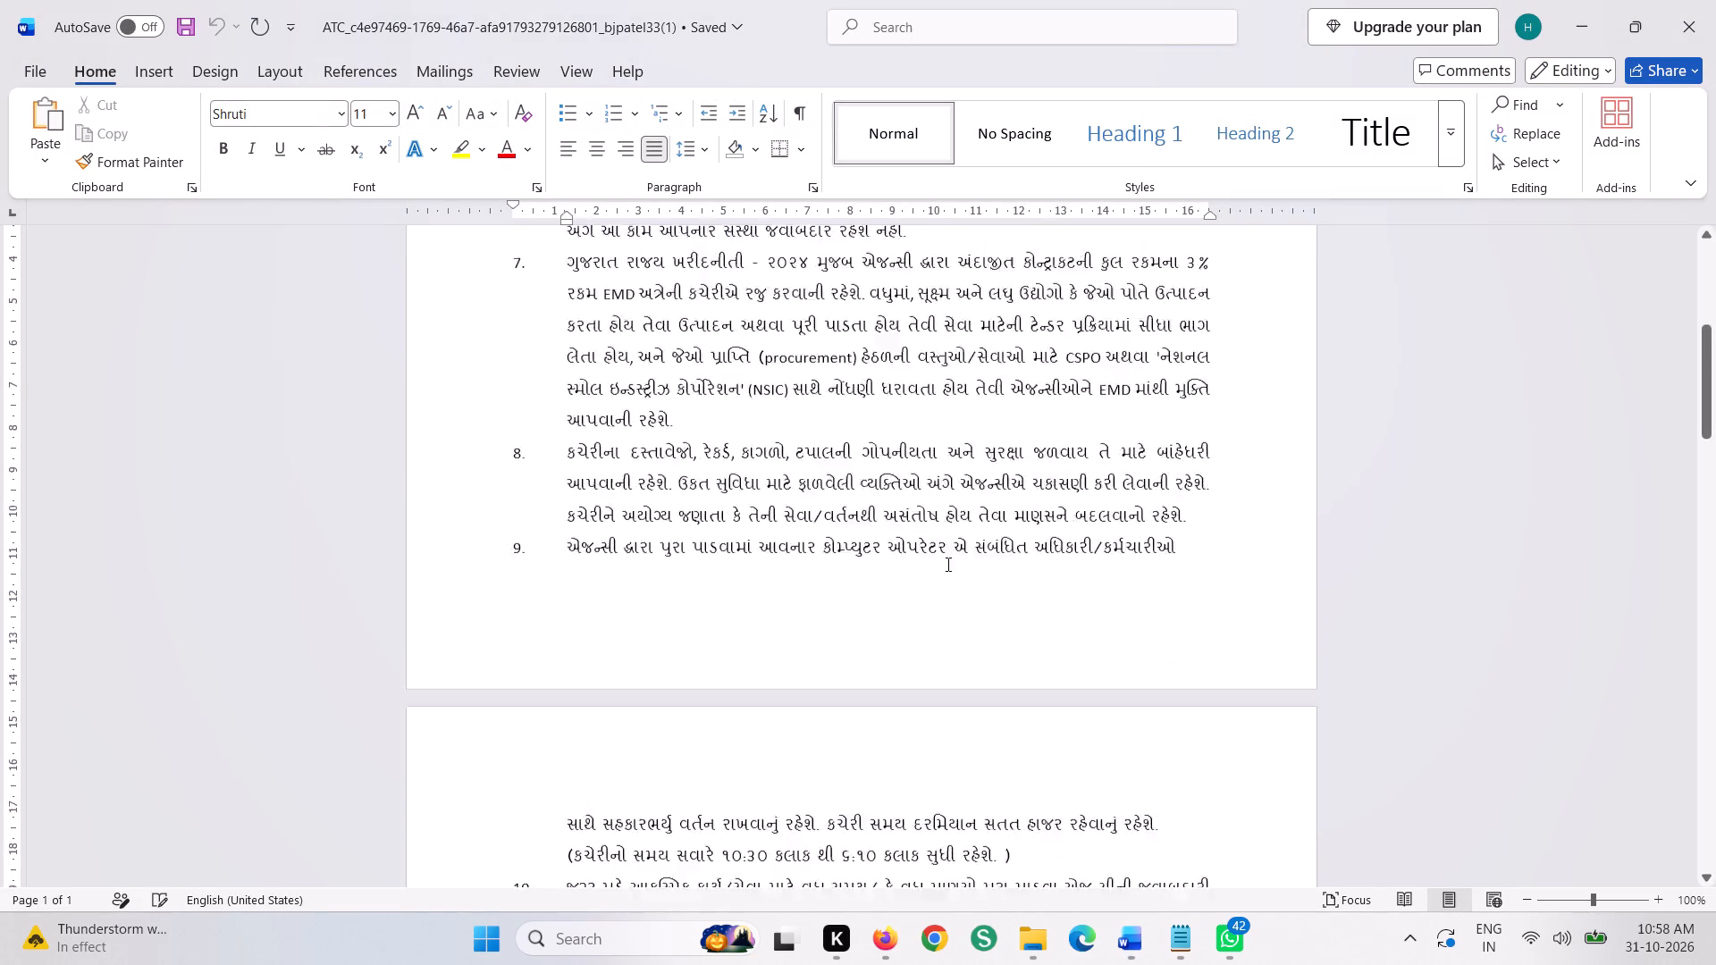
scroll(946, 564, "down", 17)
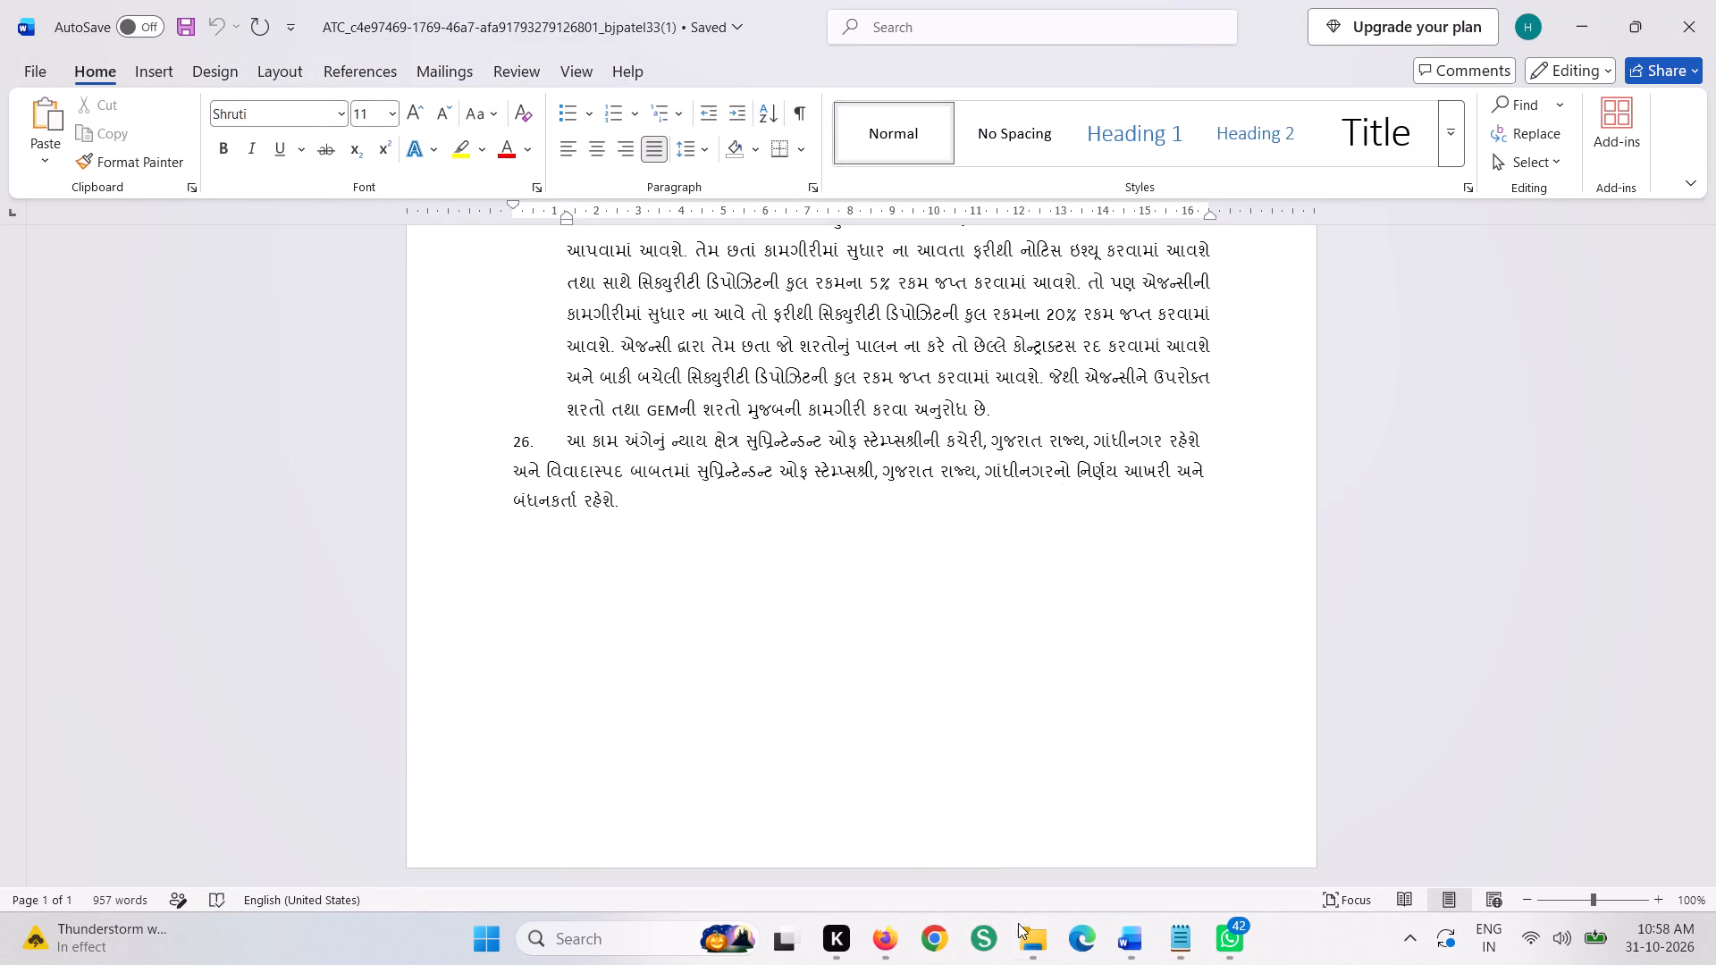
Export the ATC document as a PDF, choosing the GEM2026B8213811 folder in DEV1 as the destination.
left_click(1029, 940)
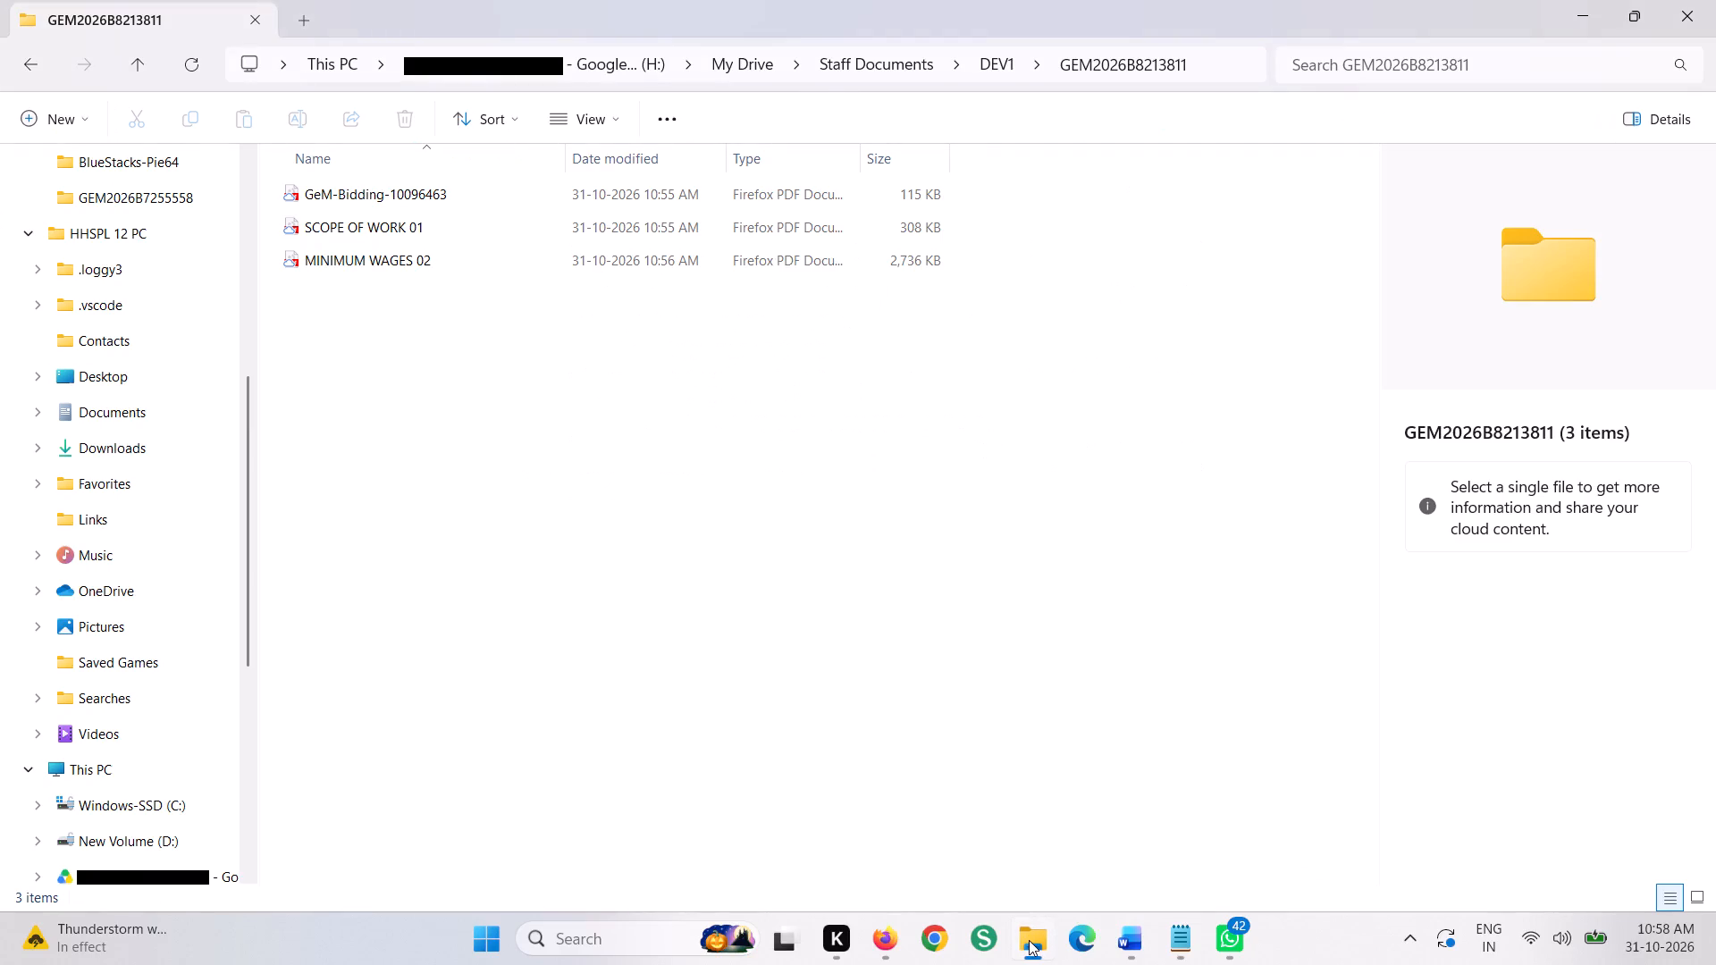
left_click(1029, 940)
left_click(34, 75)
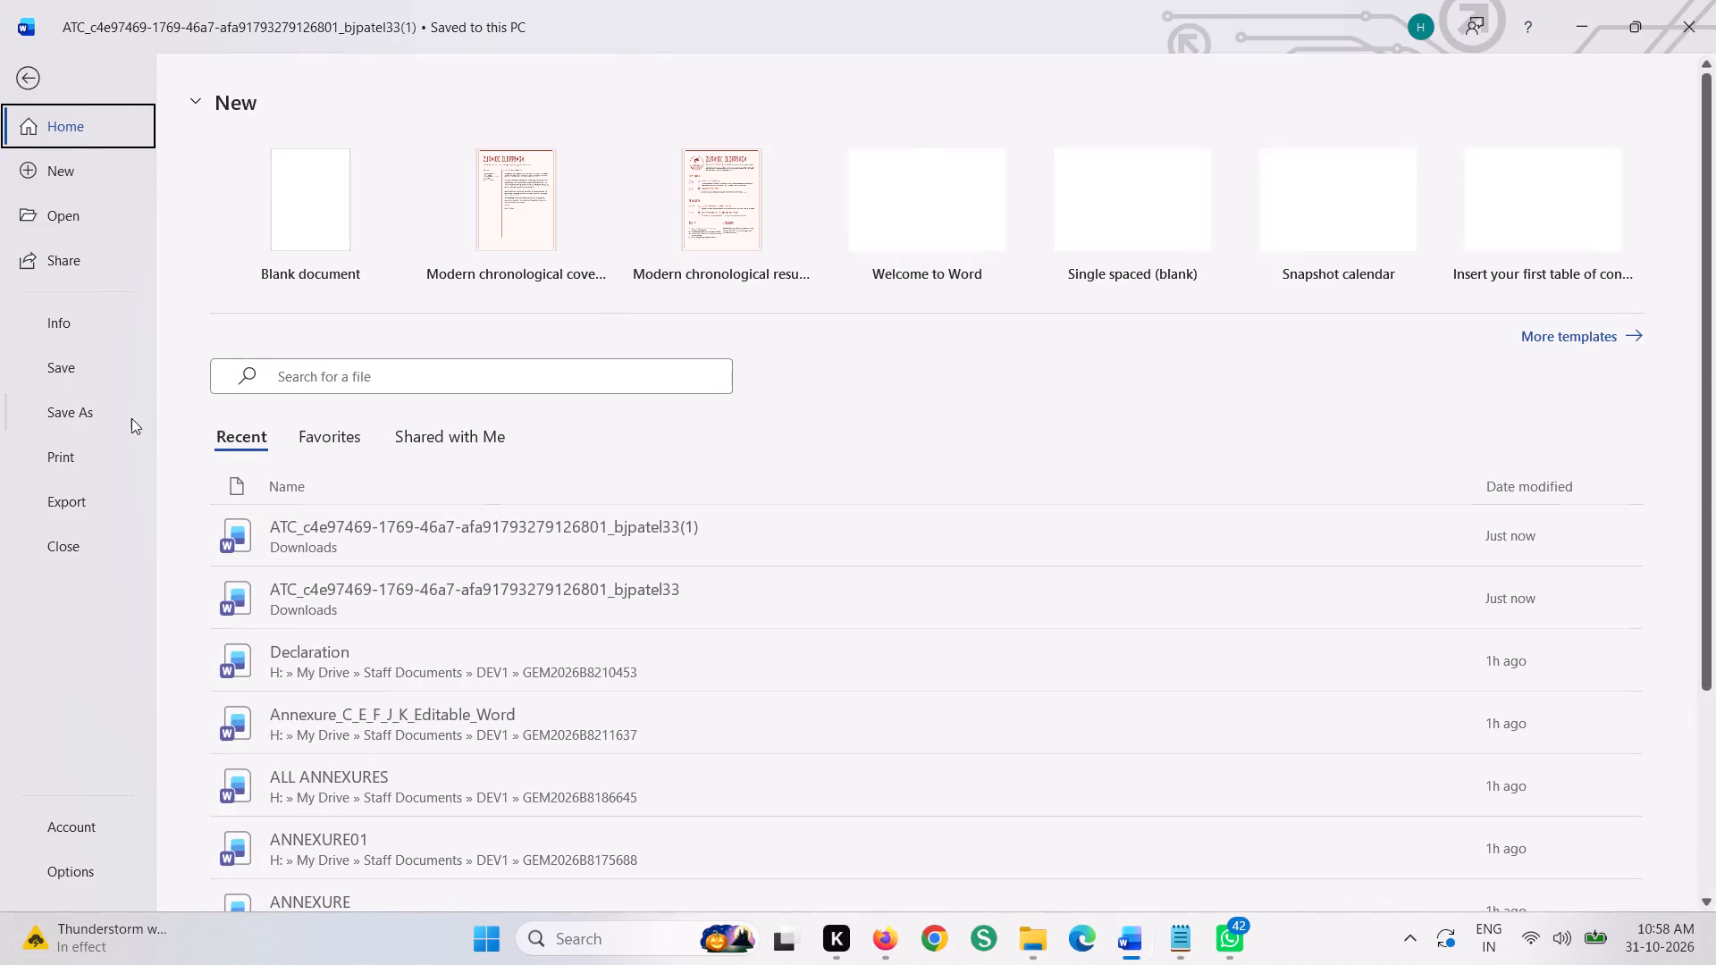
left_click(82, 499)
left_click(590, 320)
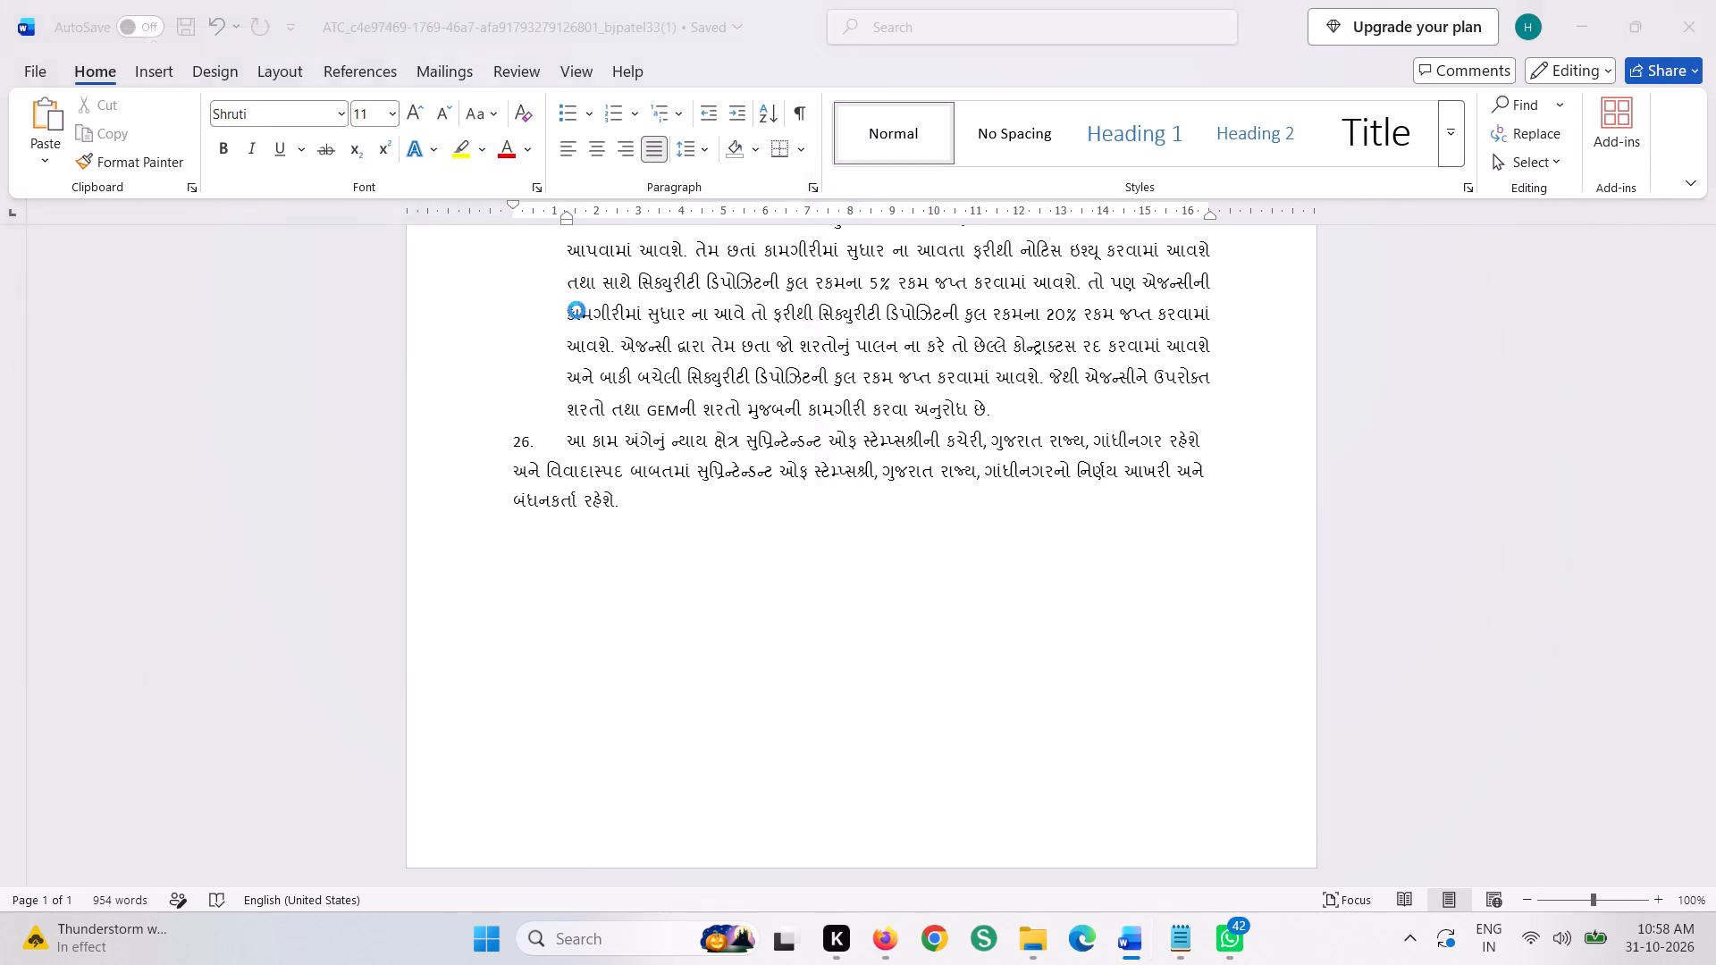
left_click(100, 291)
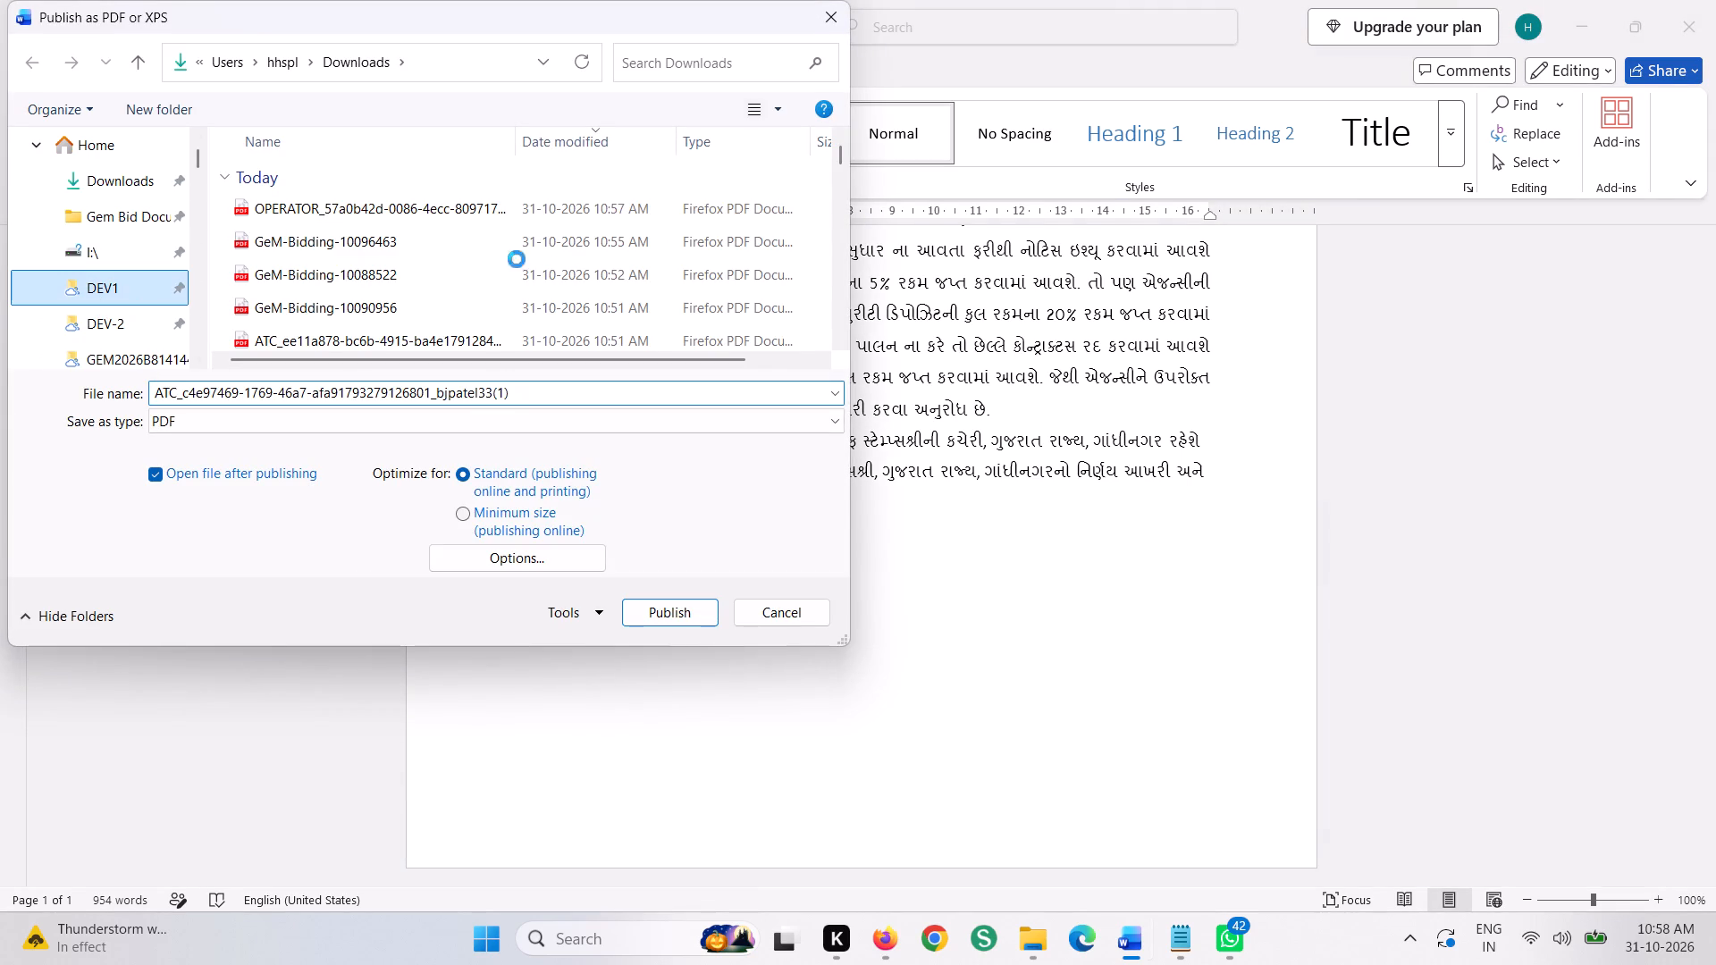
scroll(443, 278, "up", 11)
double_click(341, 182)
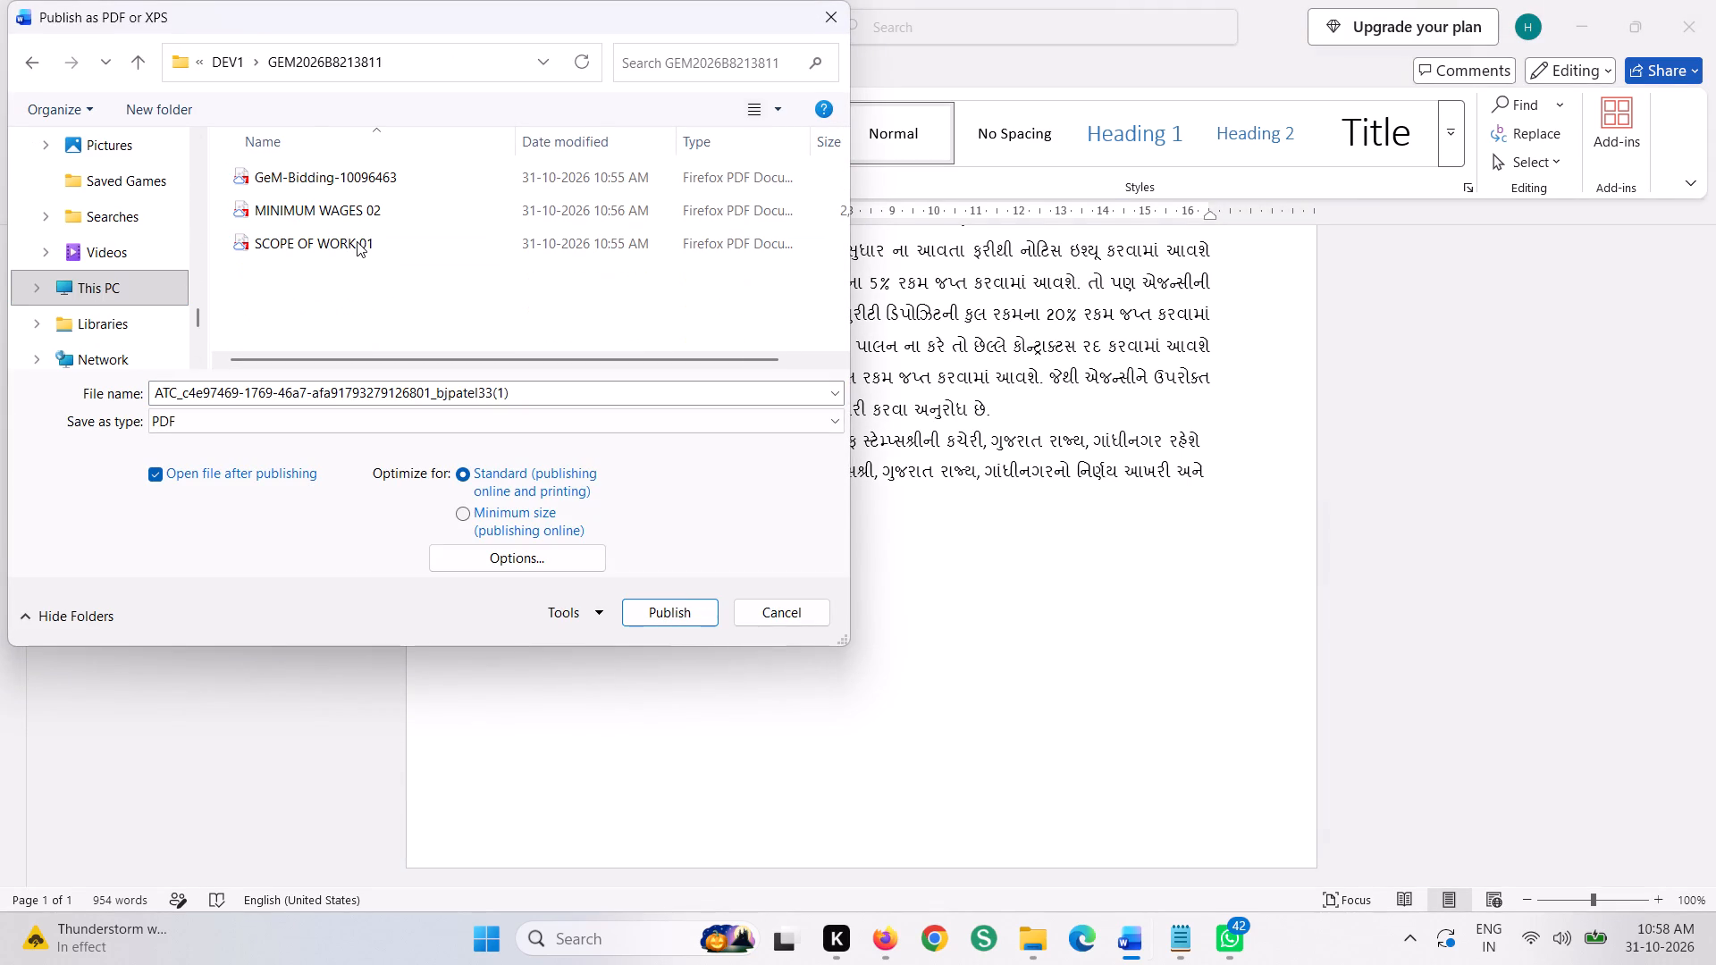
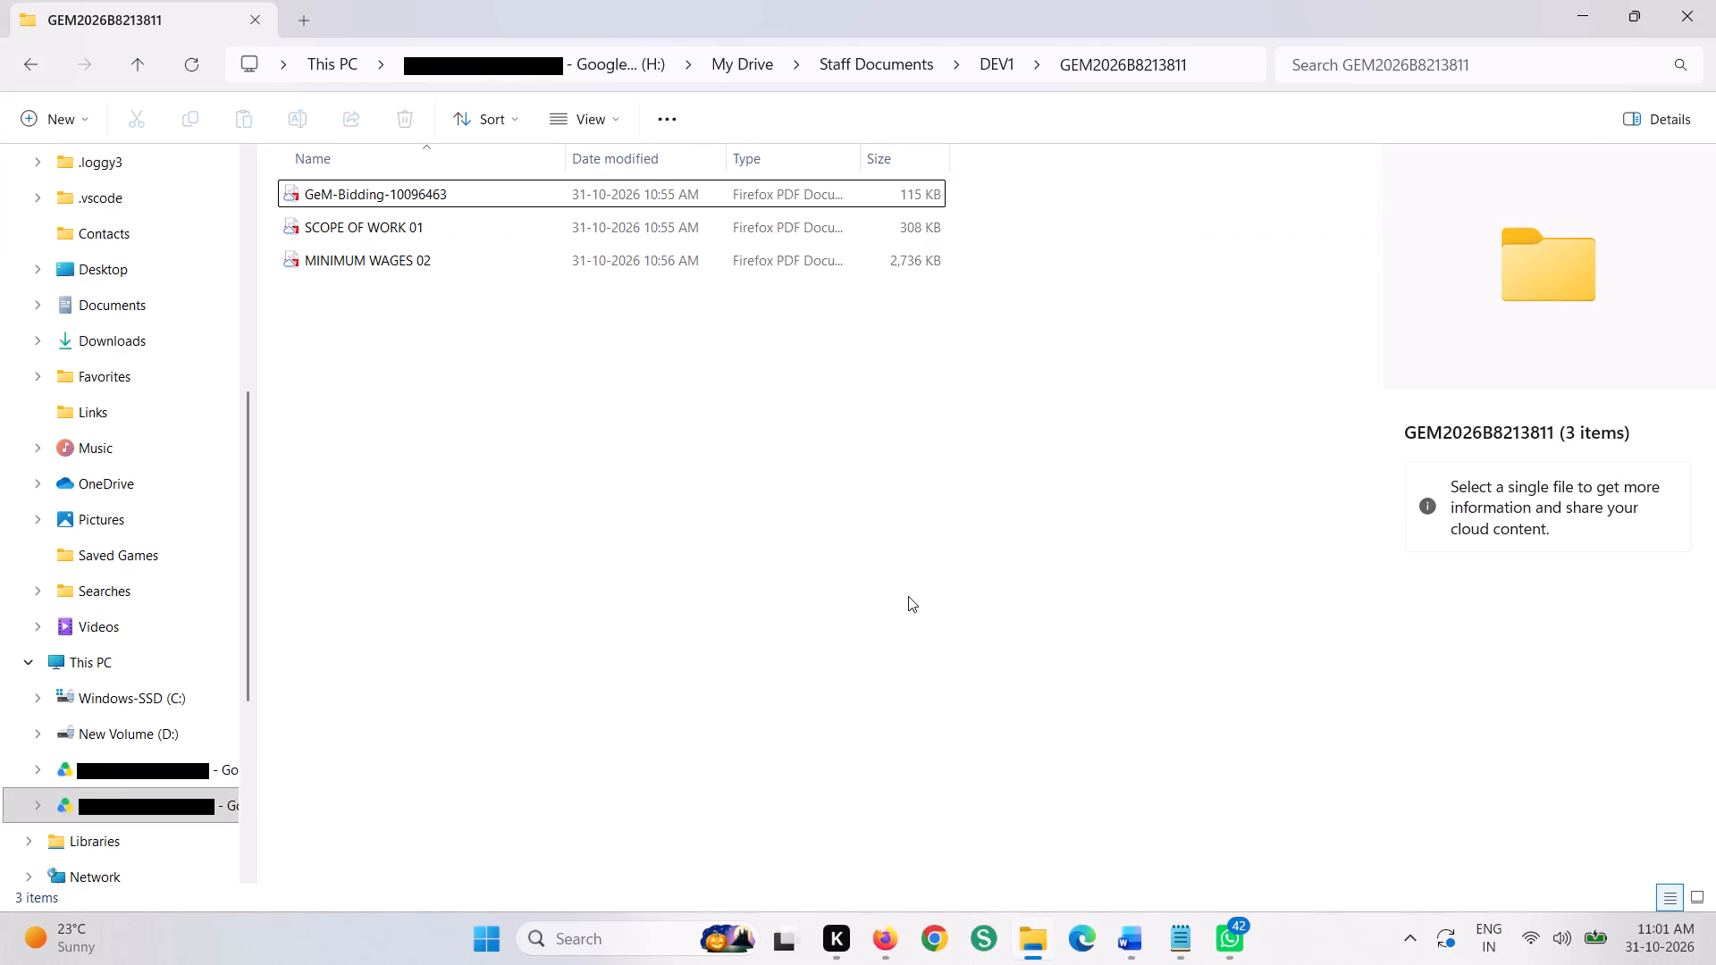
Review the bid document's qualification section, its scope of work attachment, the data entry operator description and the bid listing.
left_click(887, 933)
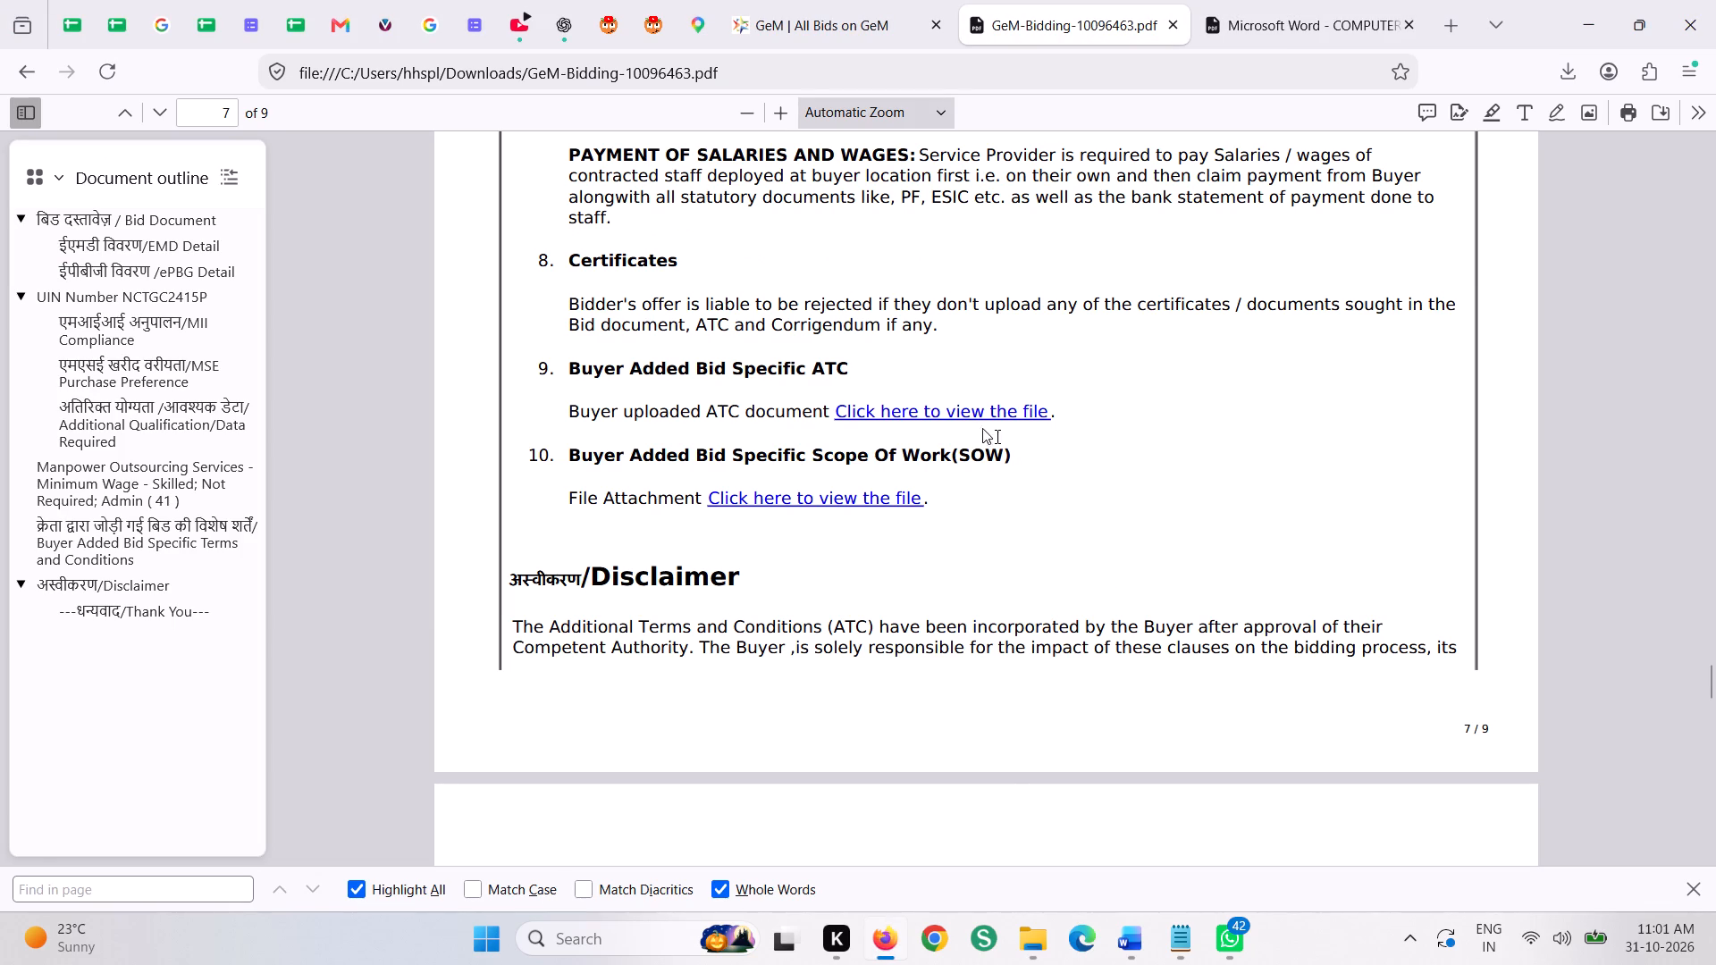
scroll(1002, 339, "up", 5)
scroll(1070, 369, "up", 8)
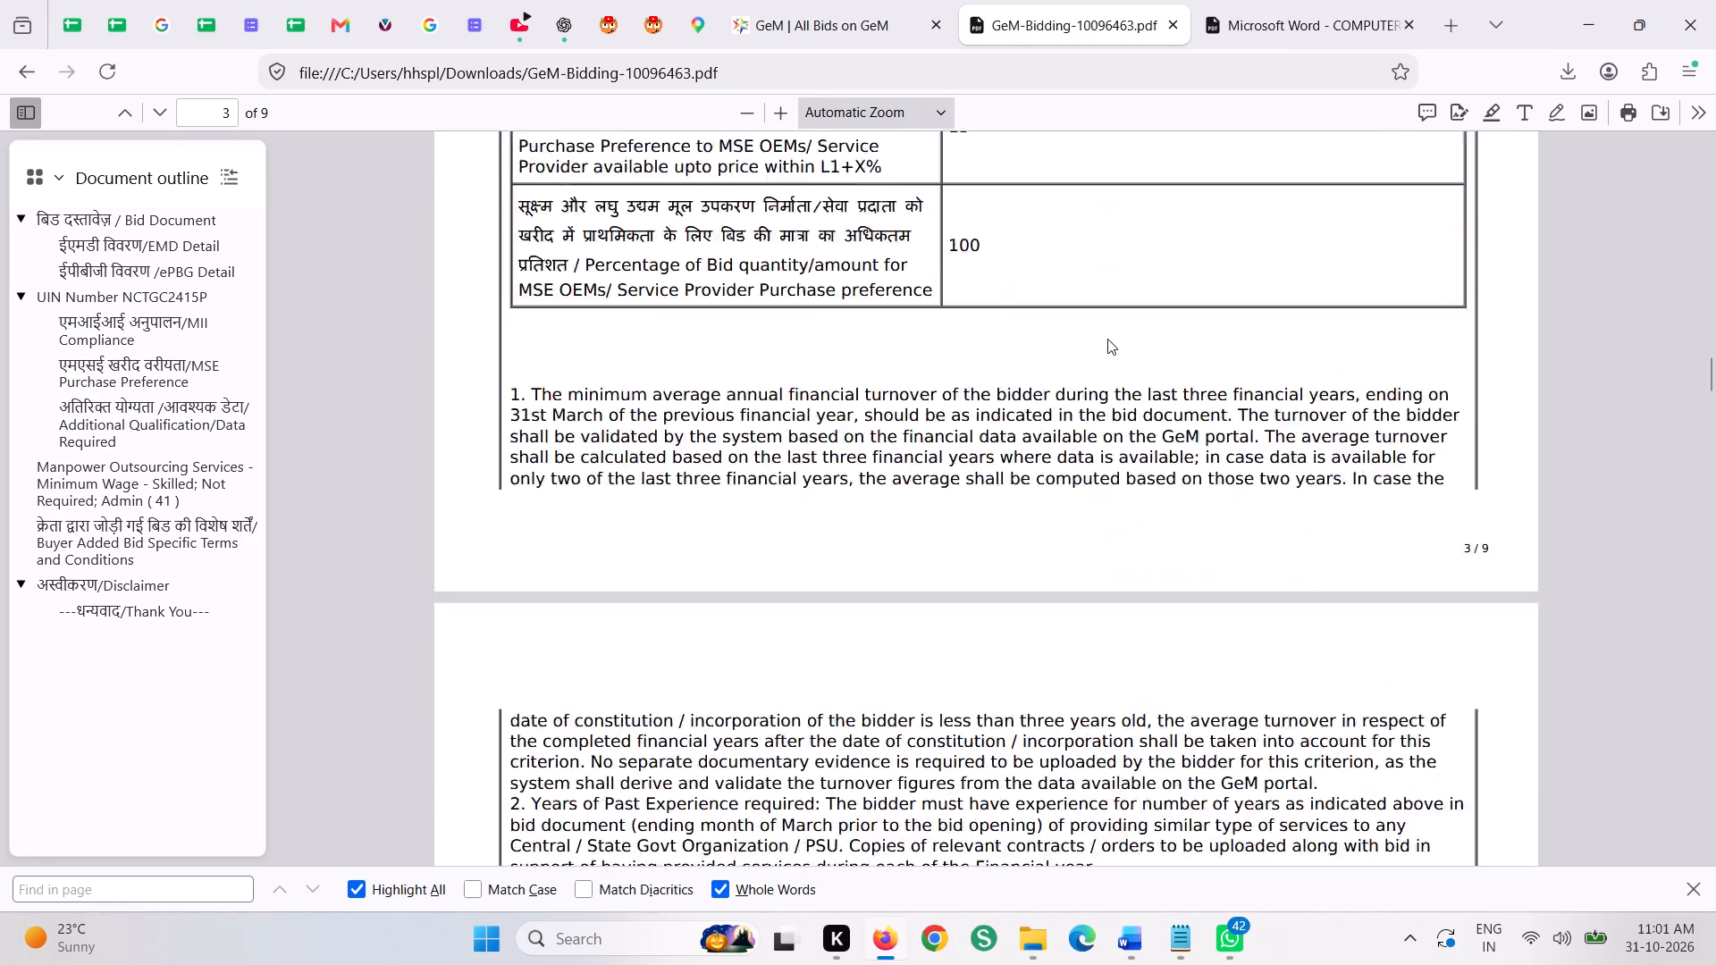
scroll(1092, 337, "down", 4)
scroll(1040, 321, "up", 1)
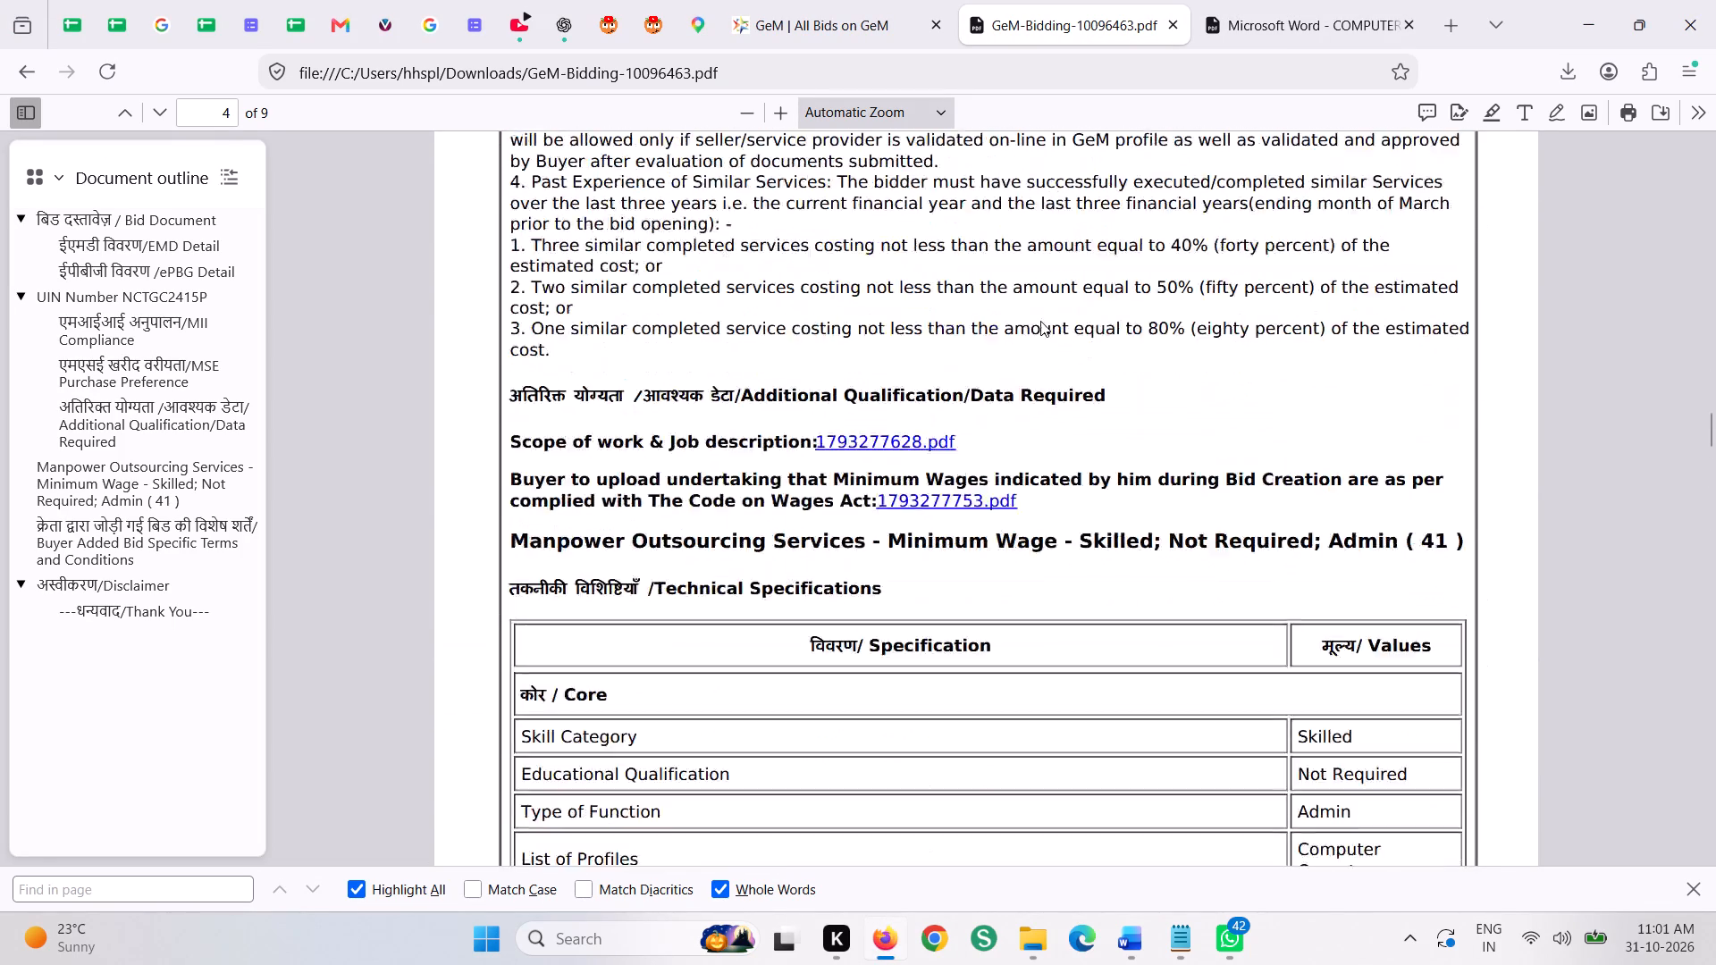
left_click(893, 531)
scroll(1051, 482, "up", 3)
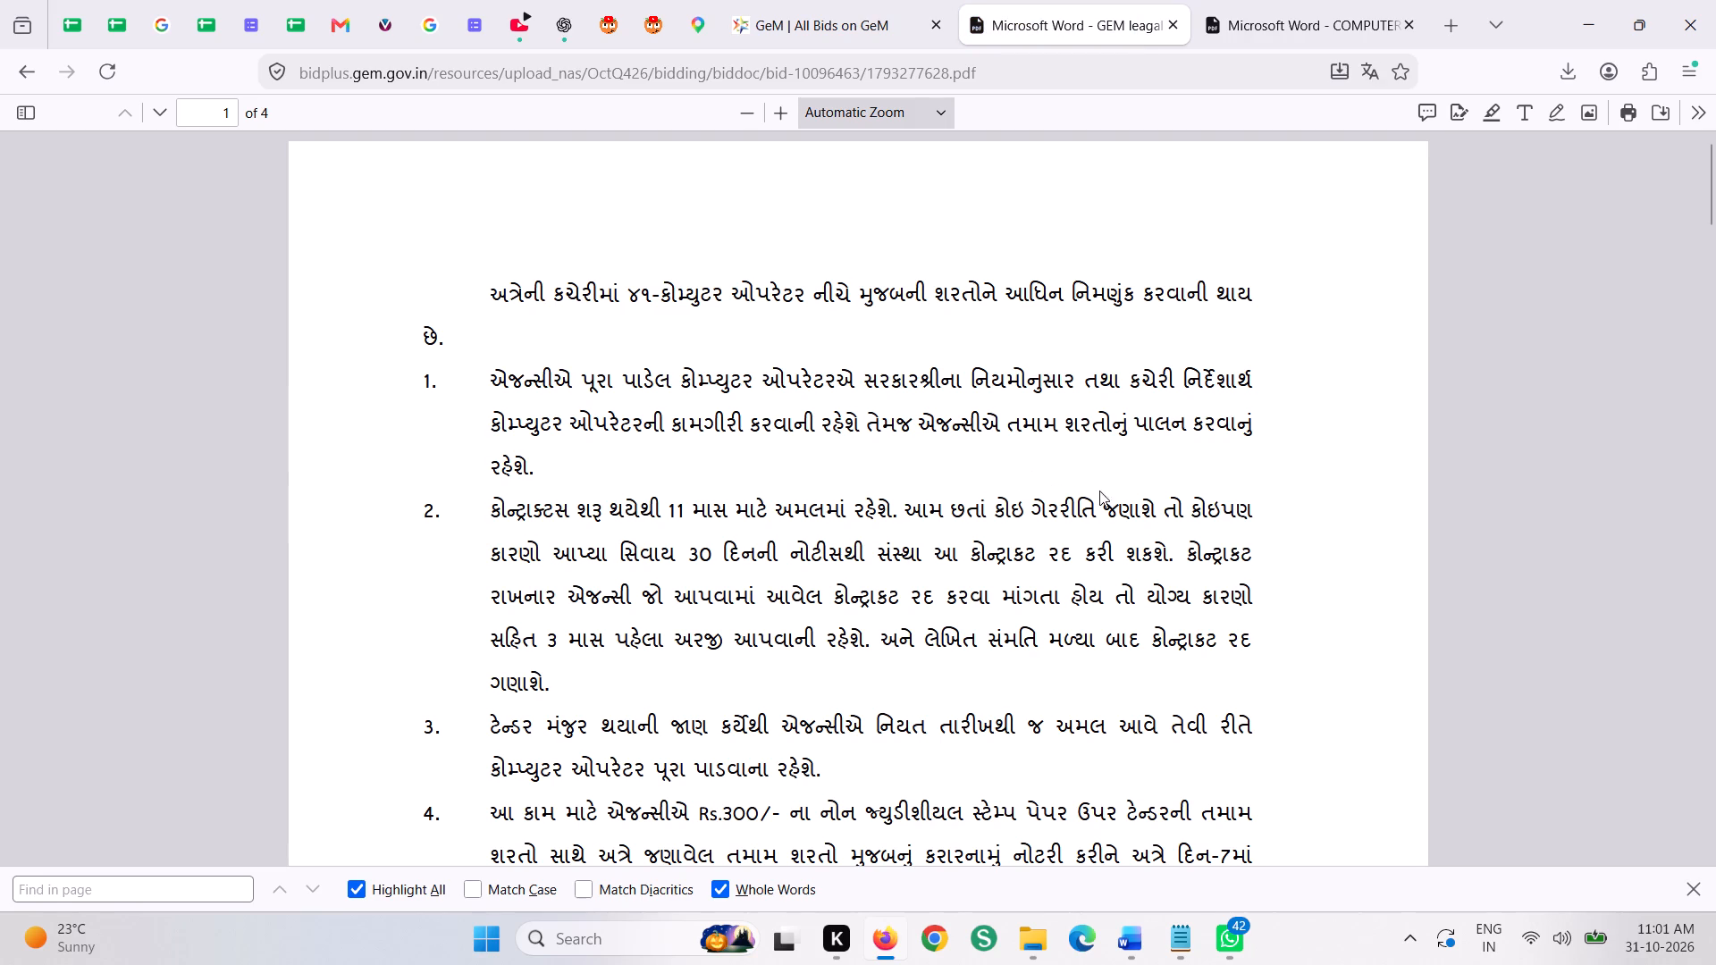
left_click(21, 78)
left_click(1285, 15)
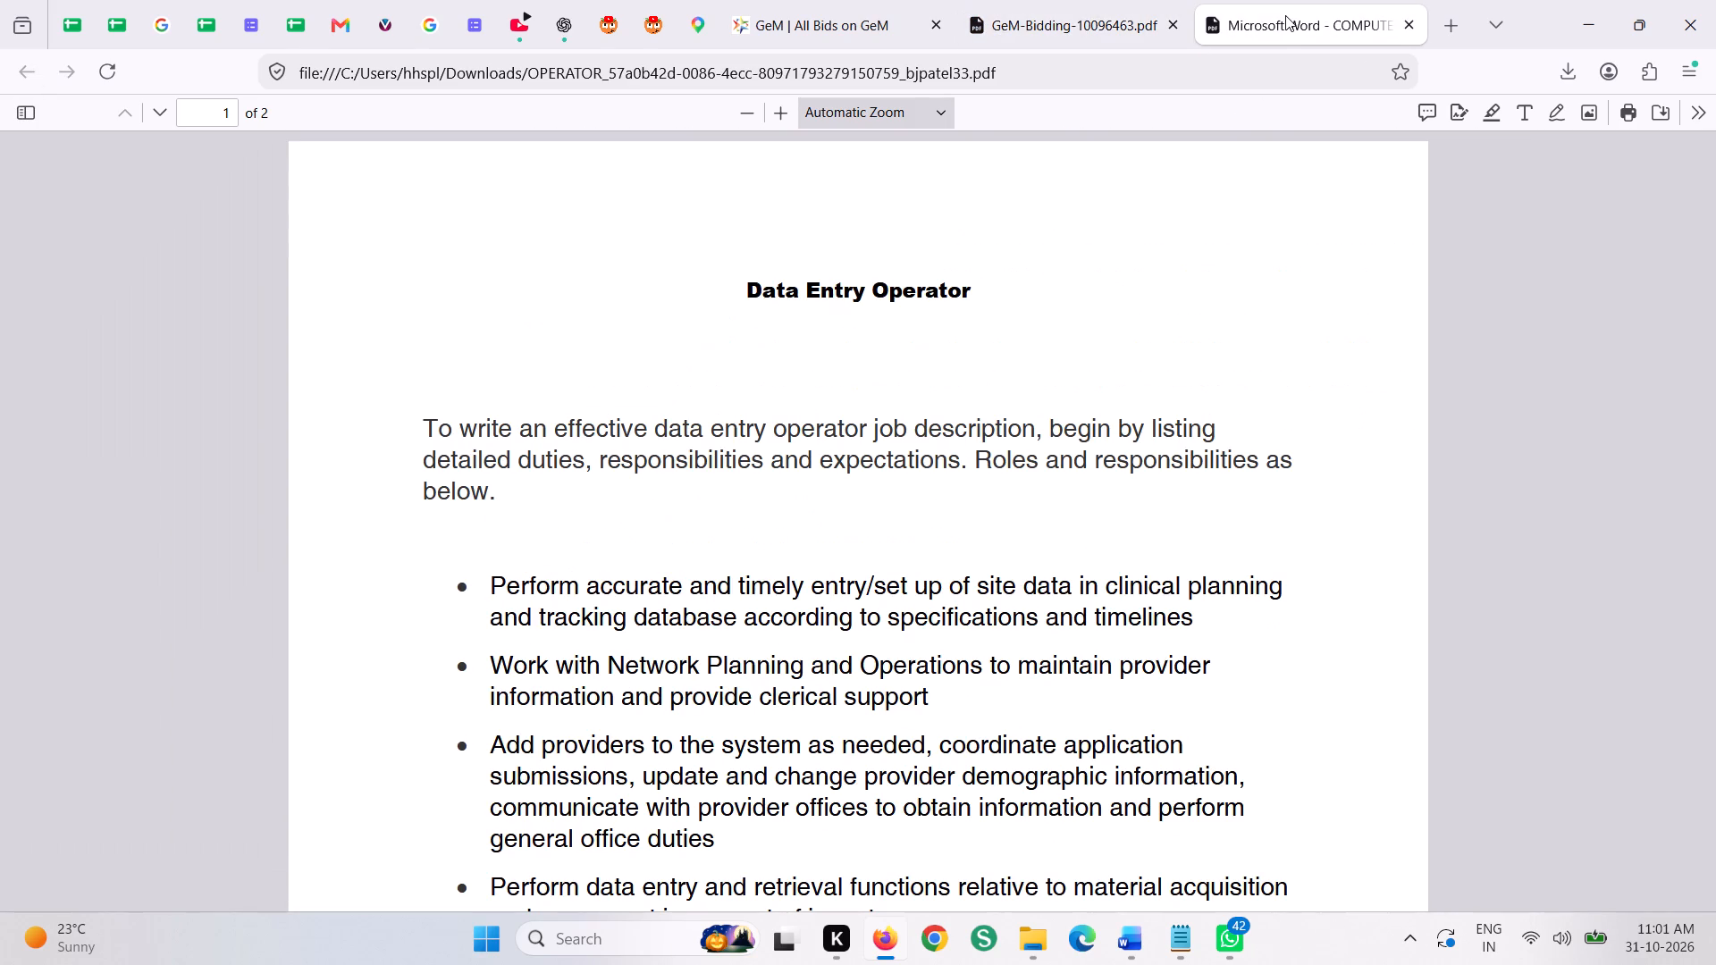
left_click(1112, 0)
left_click(845, 0)
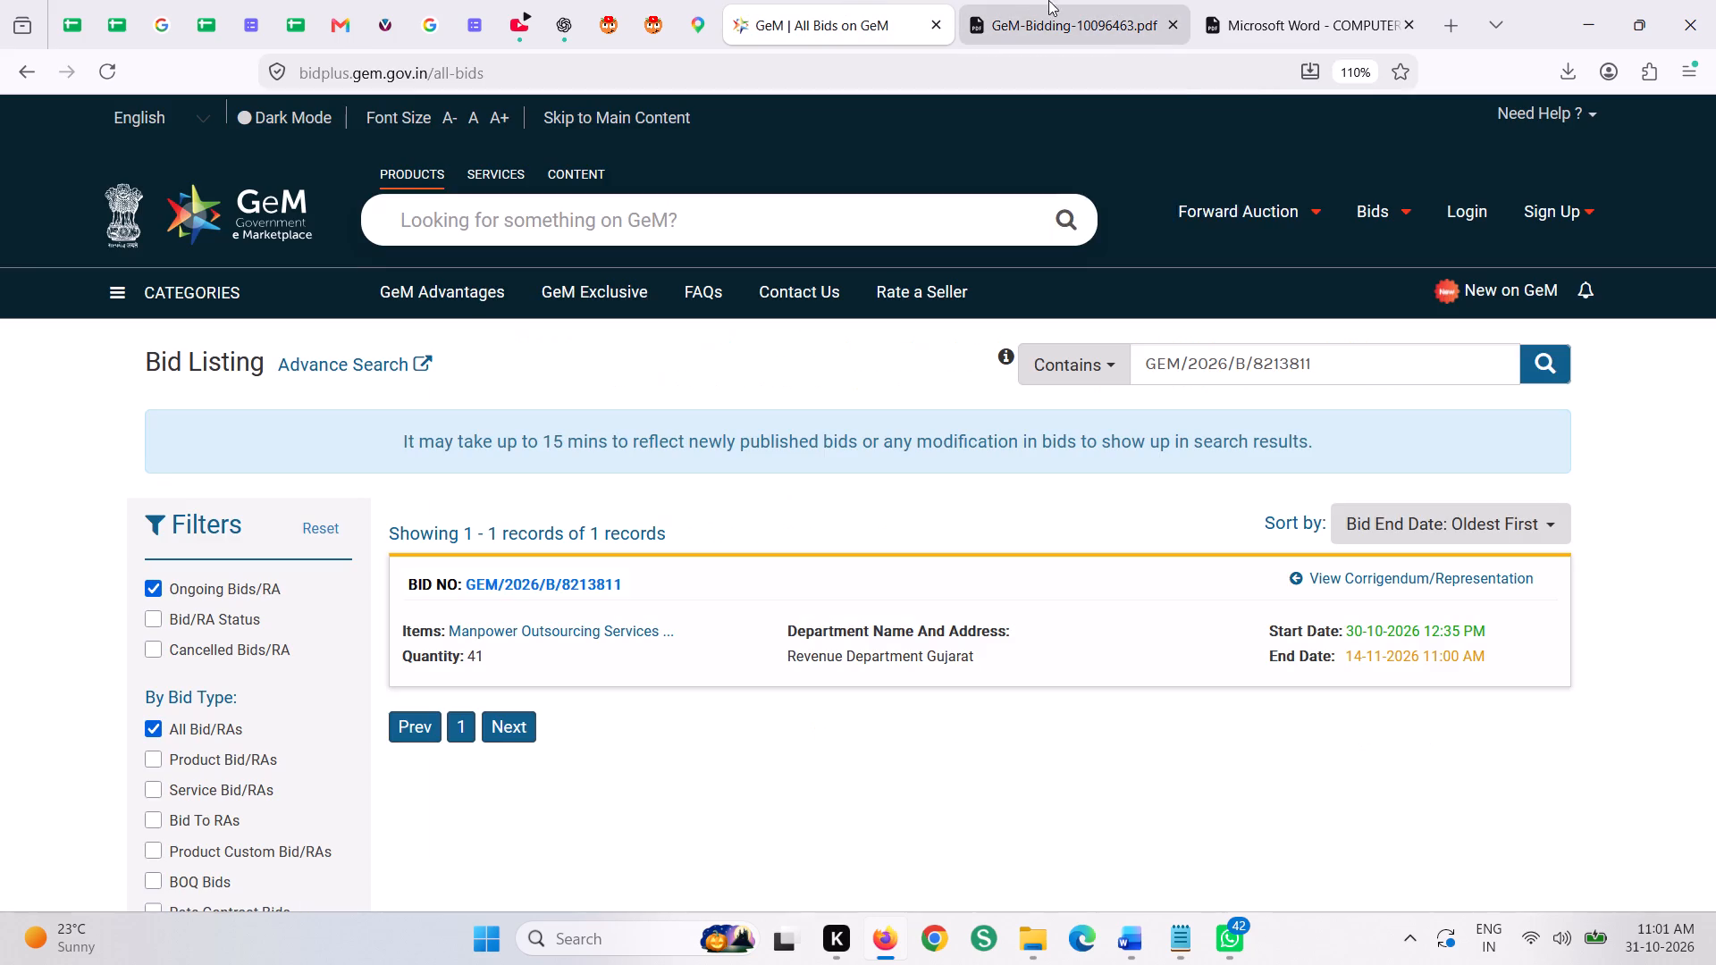
left_click(1072, 0)
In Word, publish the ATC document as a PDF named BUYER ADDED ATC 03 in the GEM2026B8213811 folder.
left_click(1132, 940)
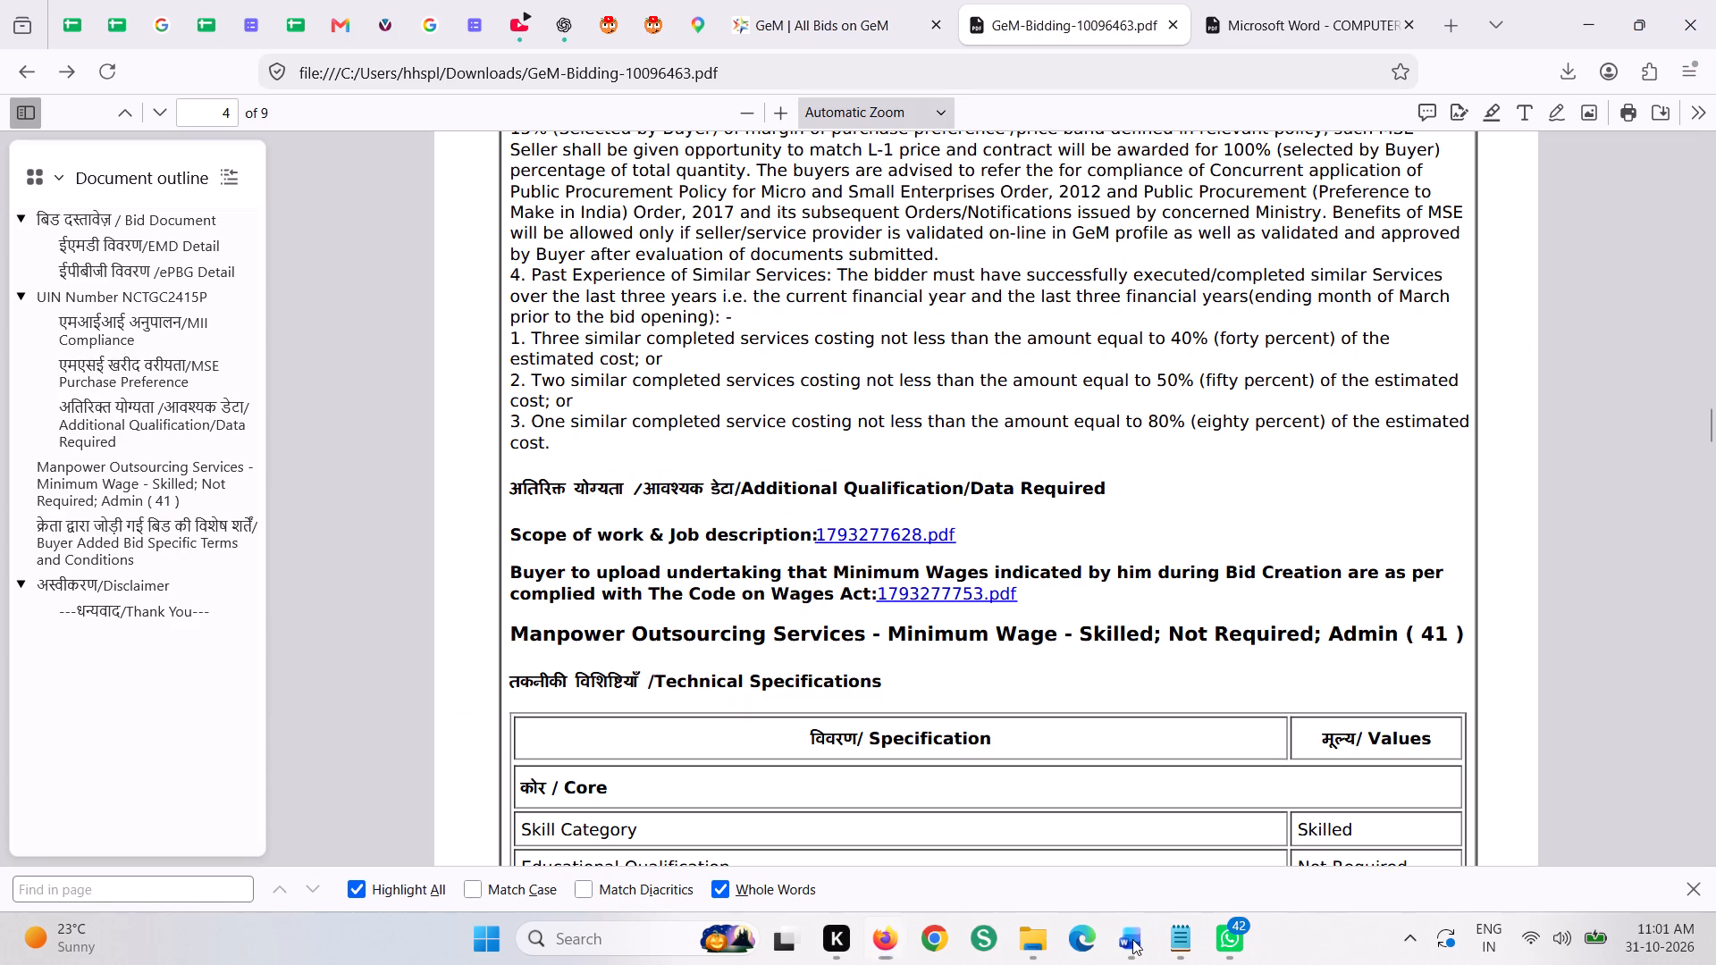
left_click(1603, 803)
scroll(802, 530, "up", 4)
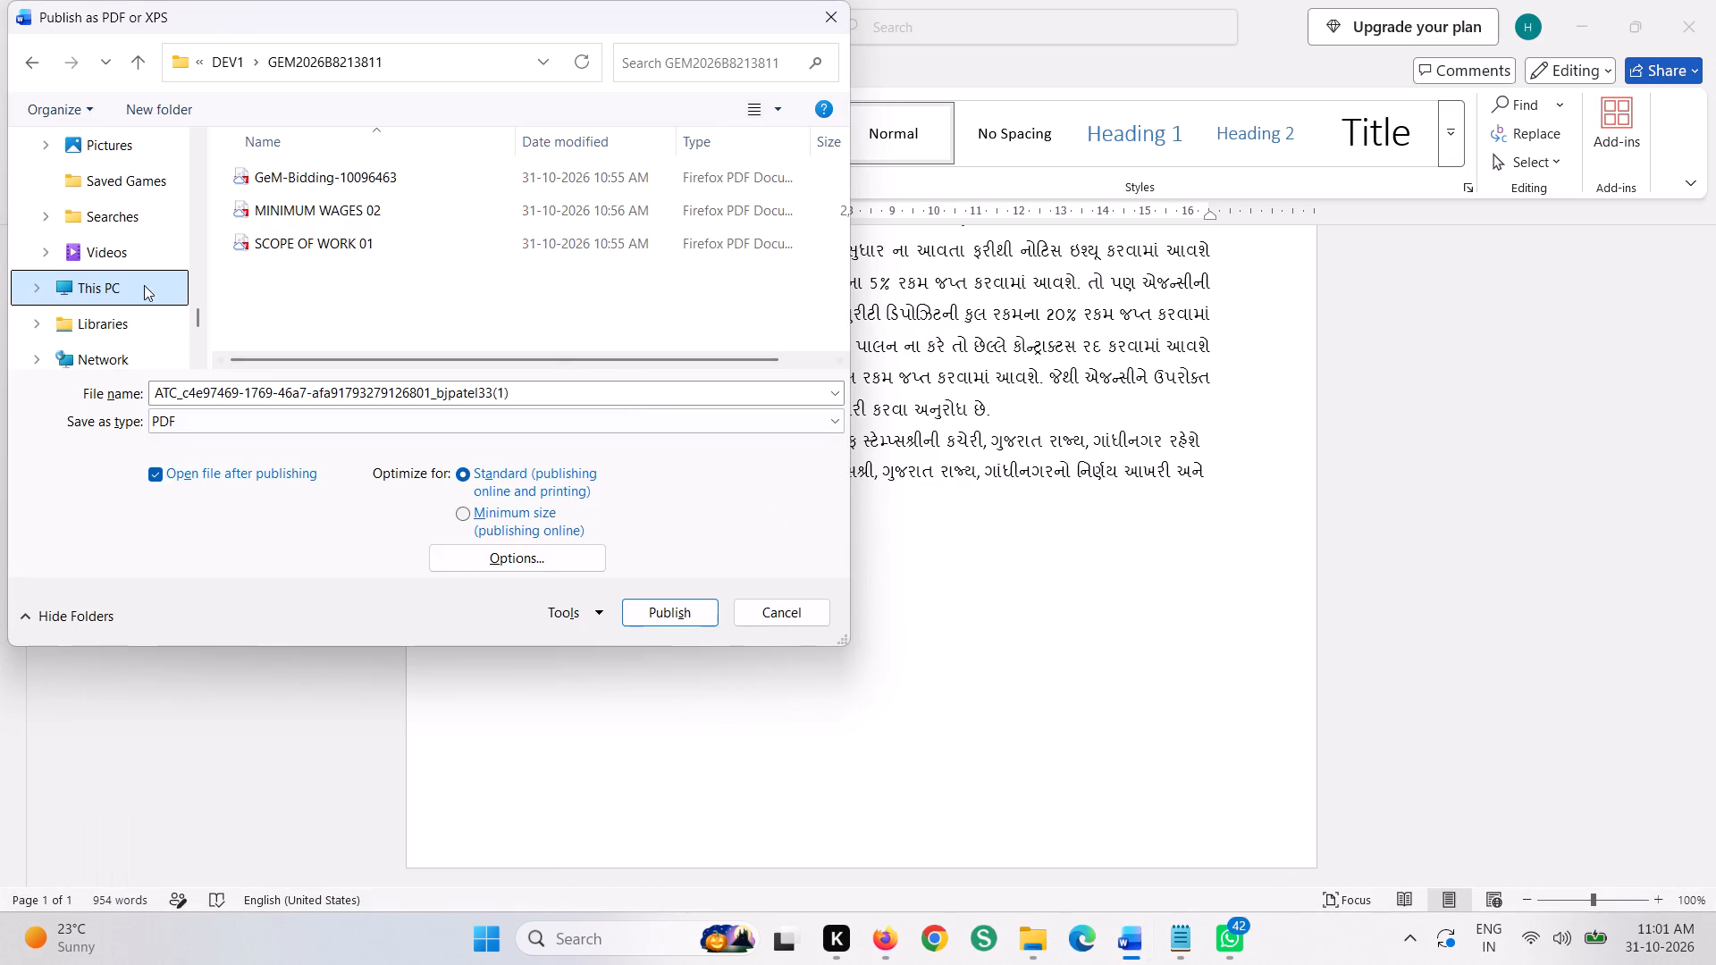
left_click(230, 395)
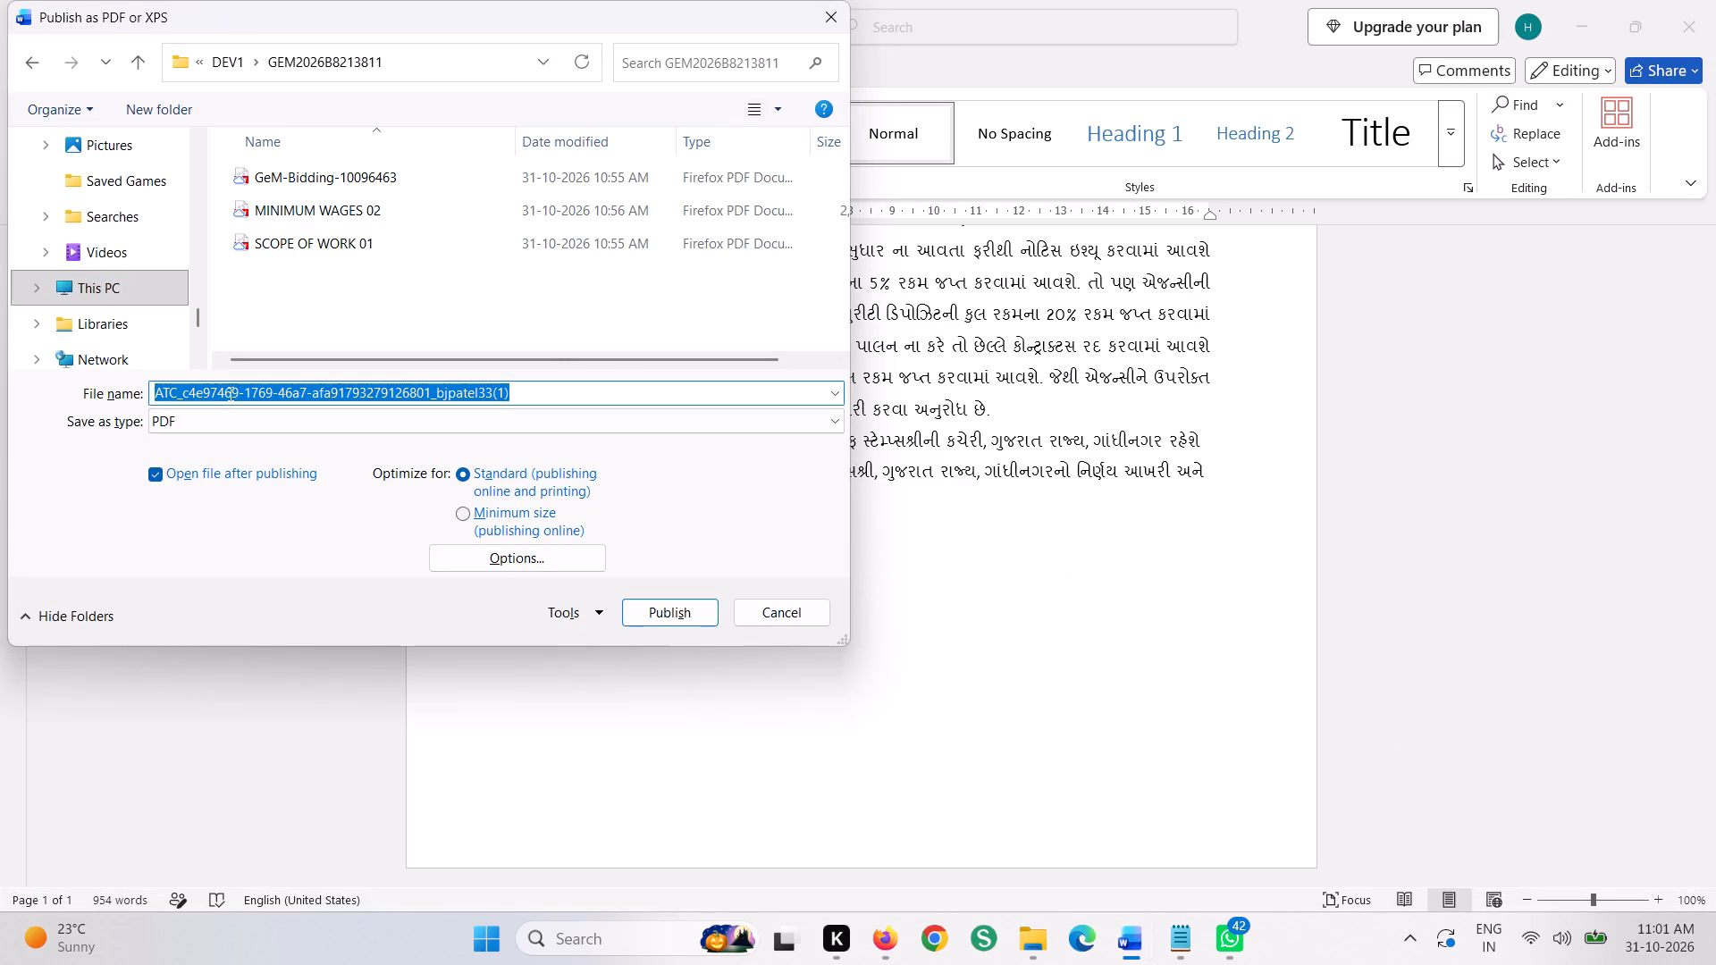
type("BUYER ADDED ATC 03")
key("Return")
Look through the published ATC PDF, open the bid's scope of work attachment and compare the first pages of both.
scroll(538, 496, "down", 5)
scroll(676, 547, "up", 2)
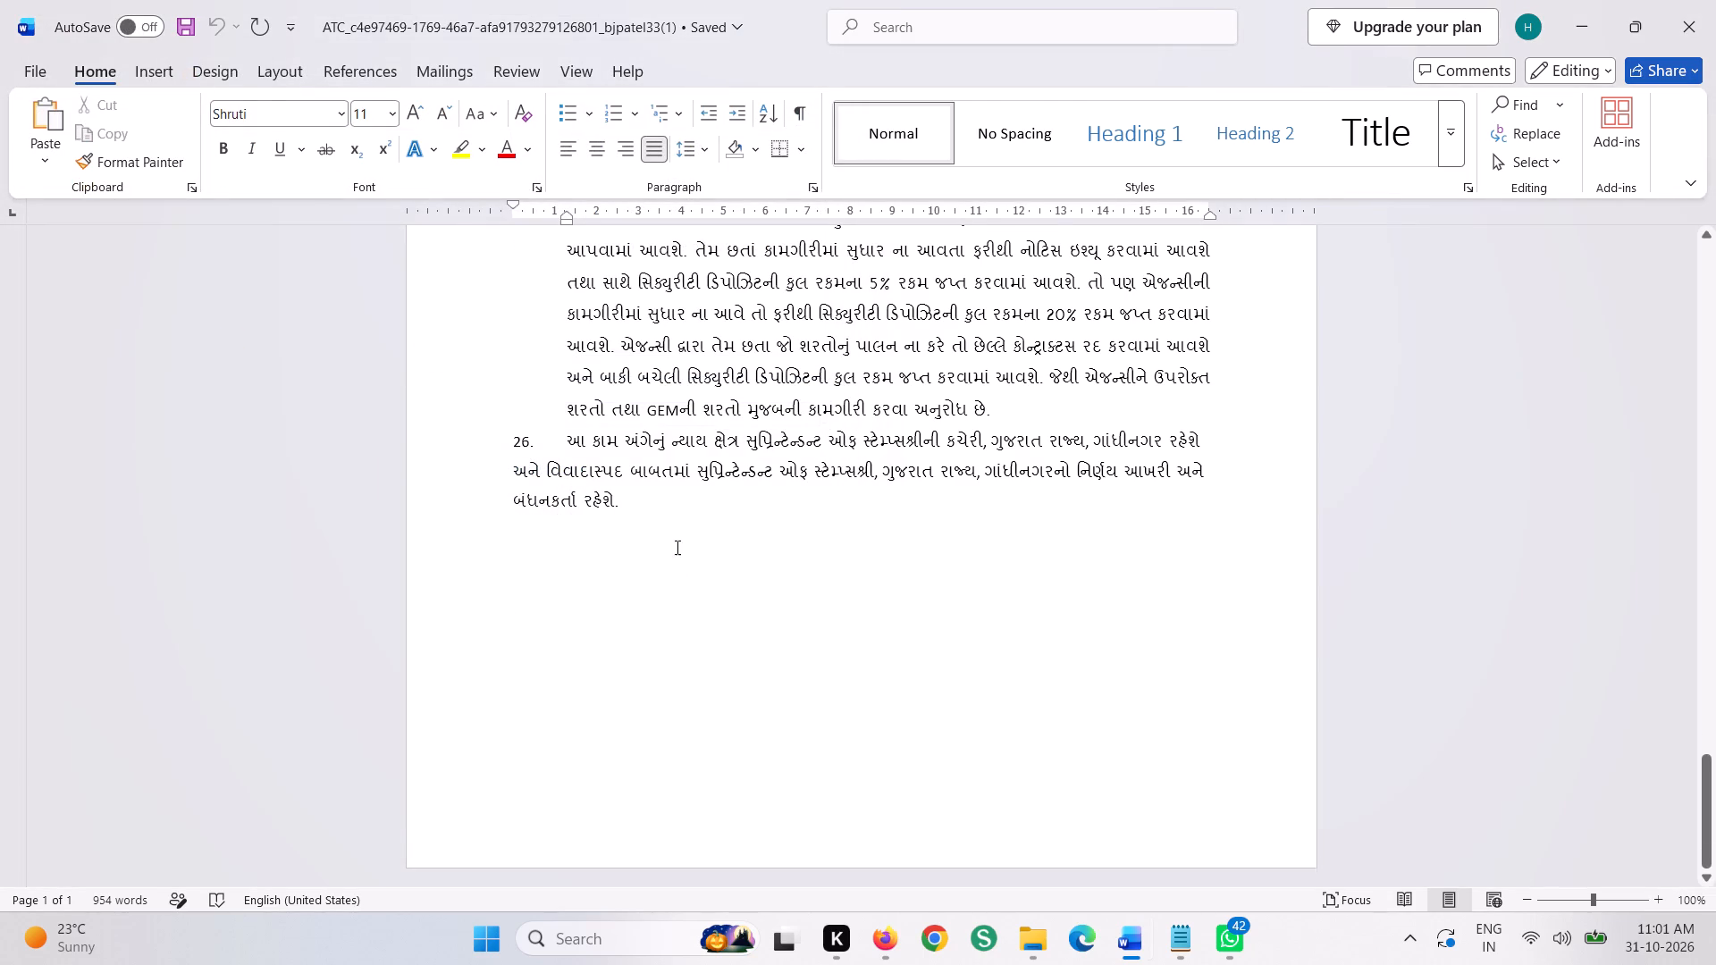
scroll(677, 544, "up", 1)
scroll(878, 483, "down", 13)
scroll(903, 401, "up", 2)
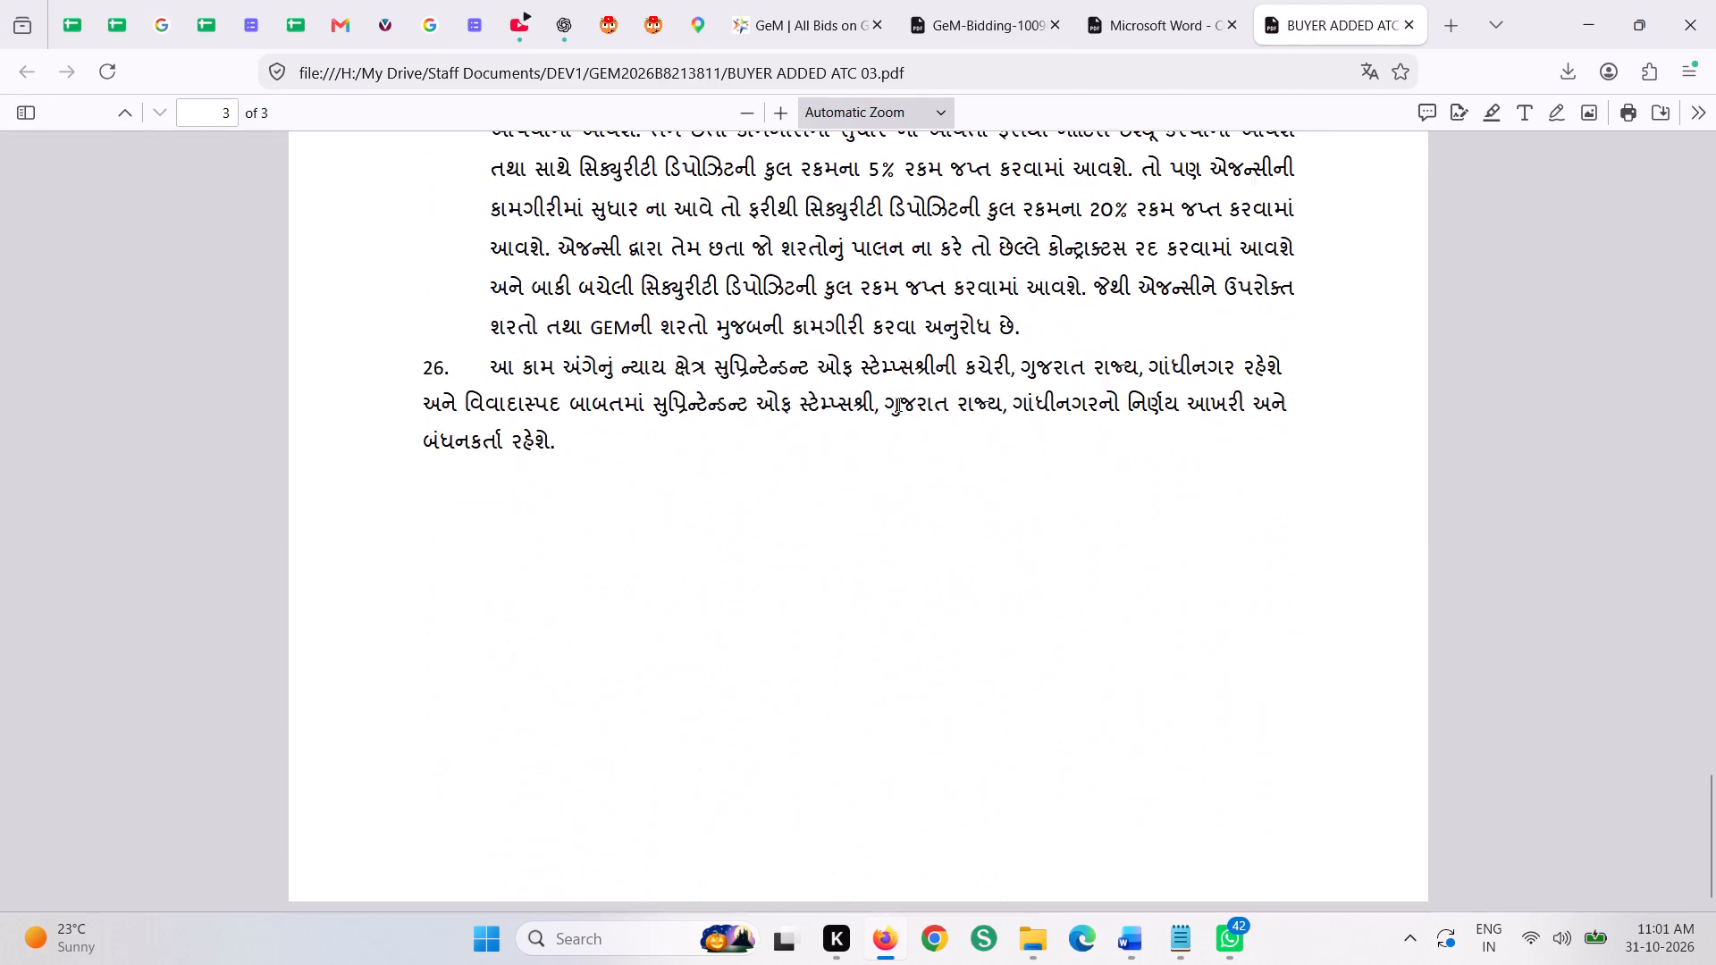
scroll(897, 404, "up", 16)
left_click(1146, 0)
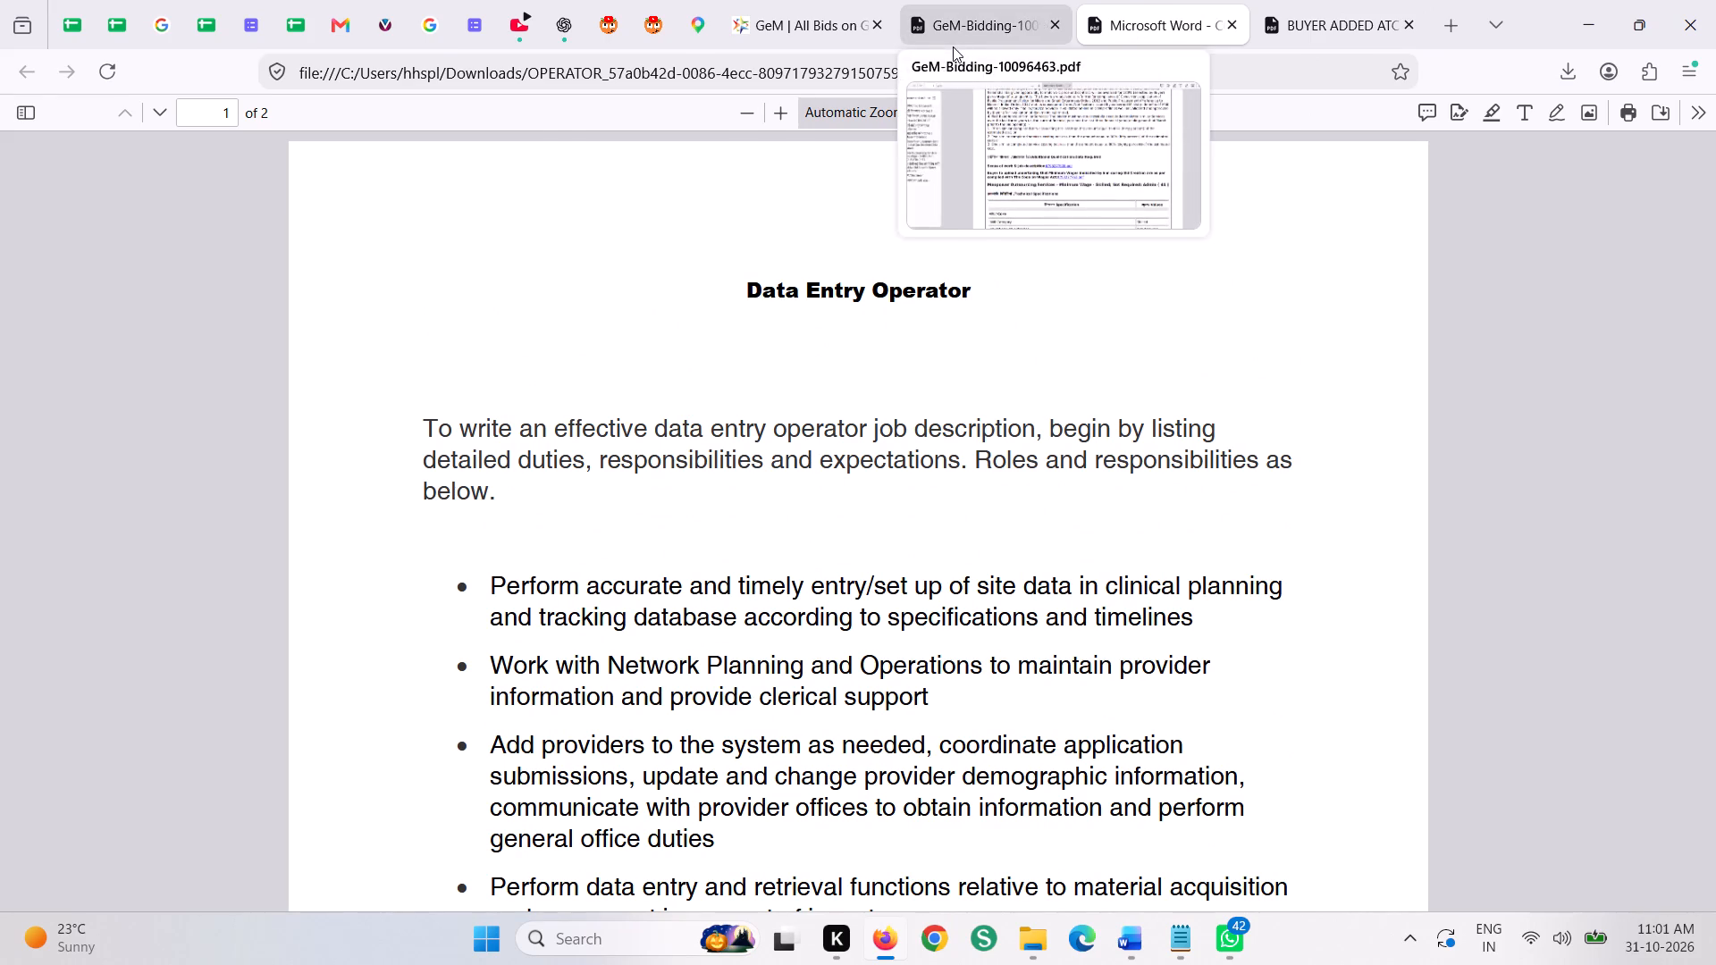
left_click(1024, 0)
scroll(929, 423, "up", 4)
scroll(930, 426, "down", 4)
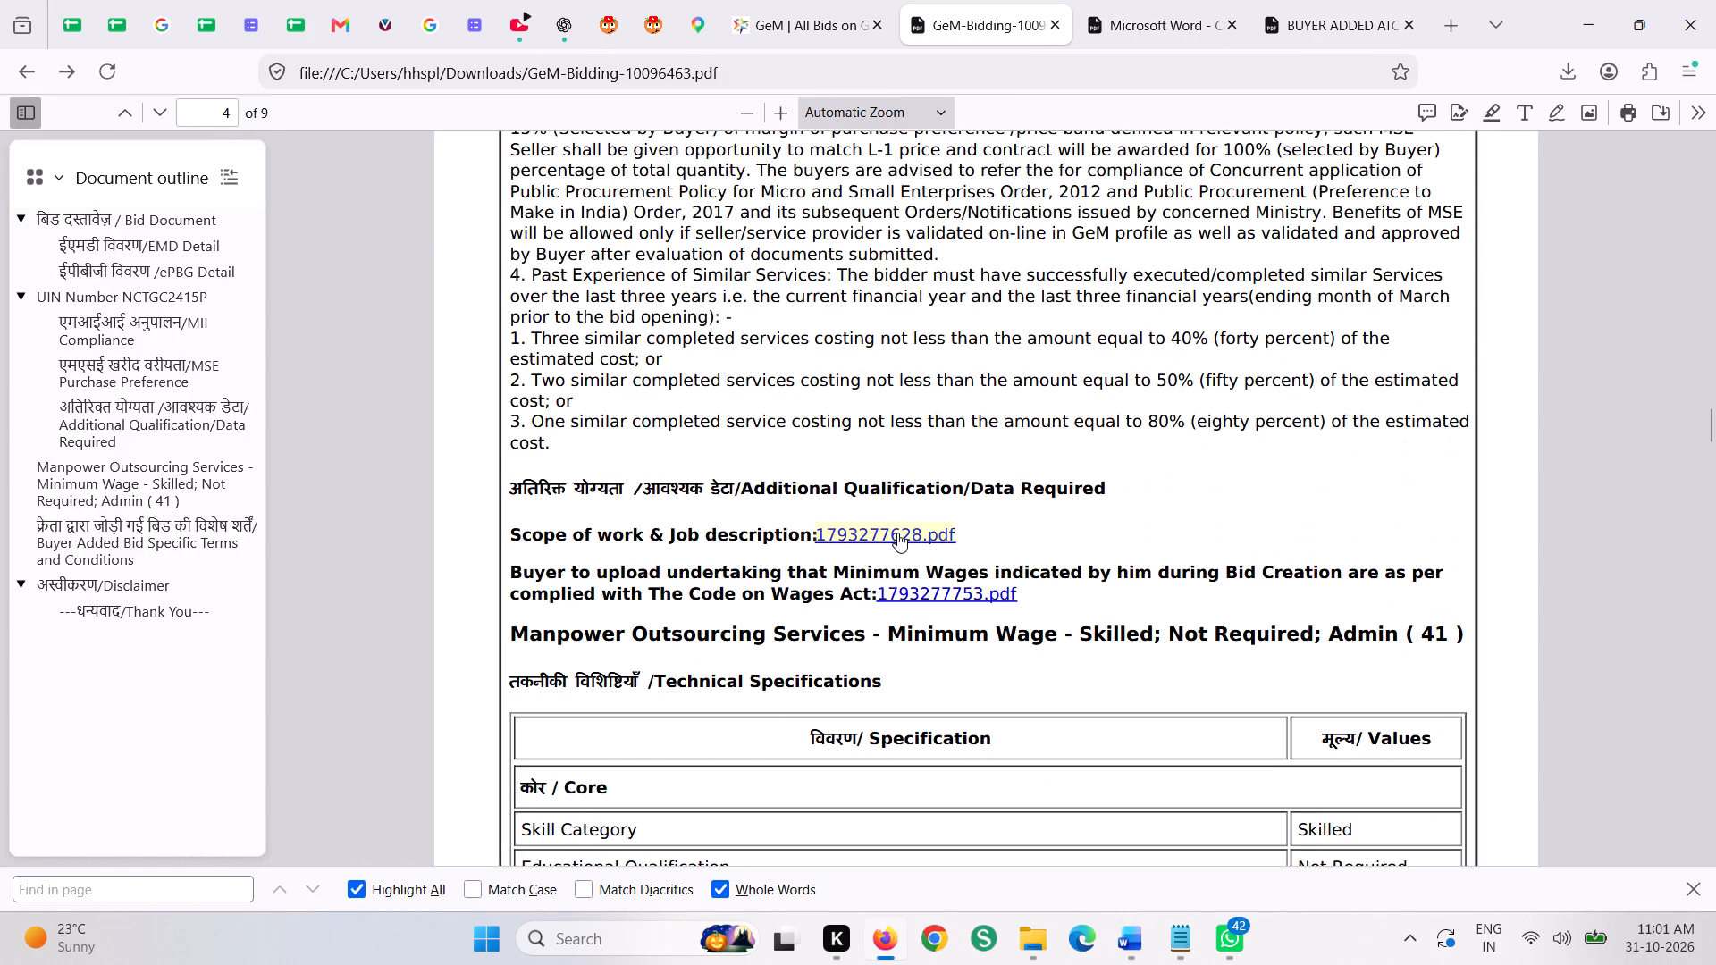
left_click(897, 533)
scroll(963, 516, "up", 5)
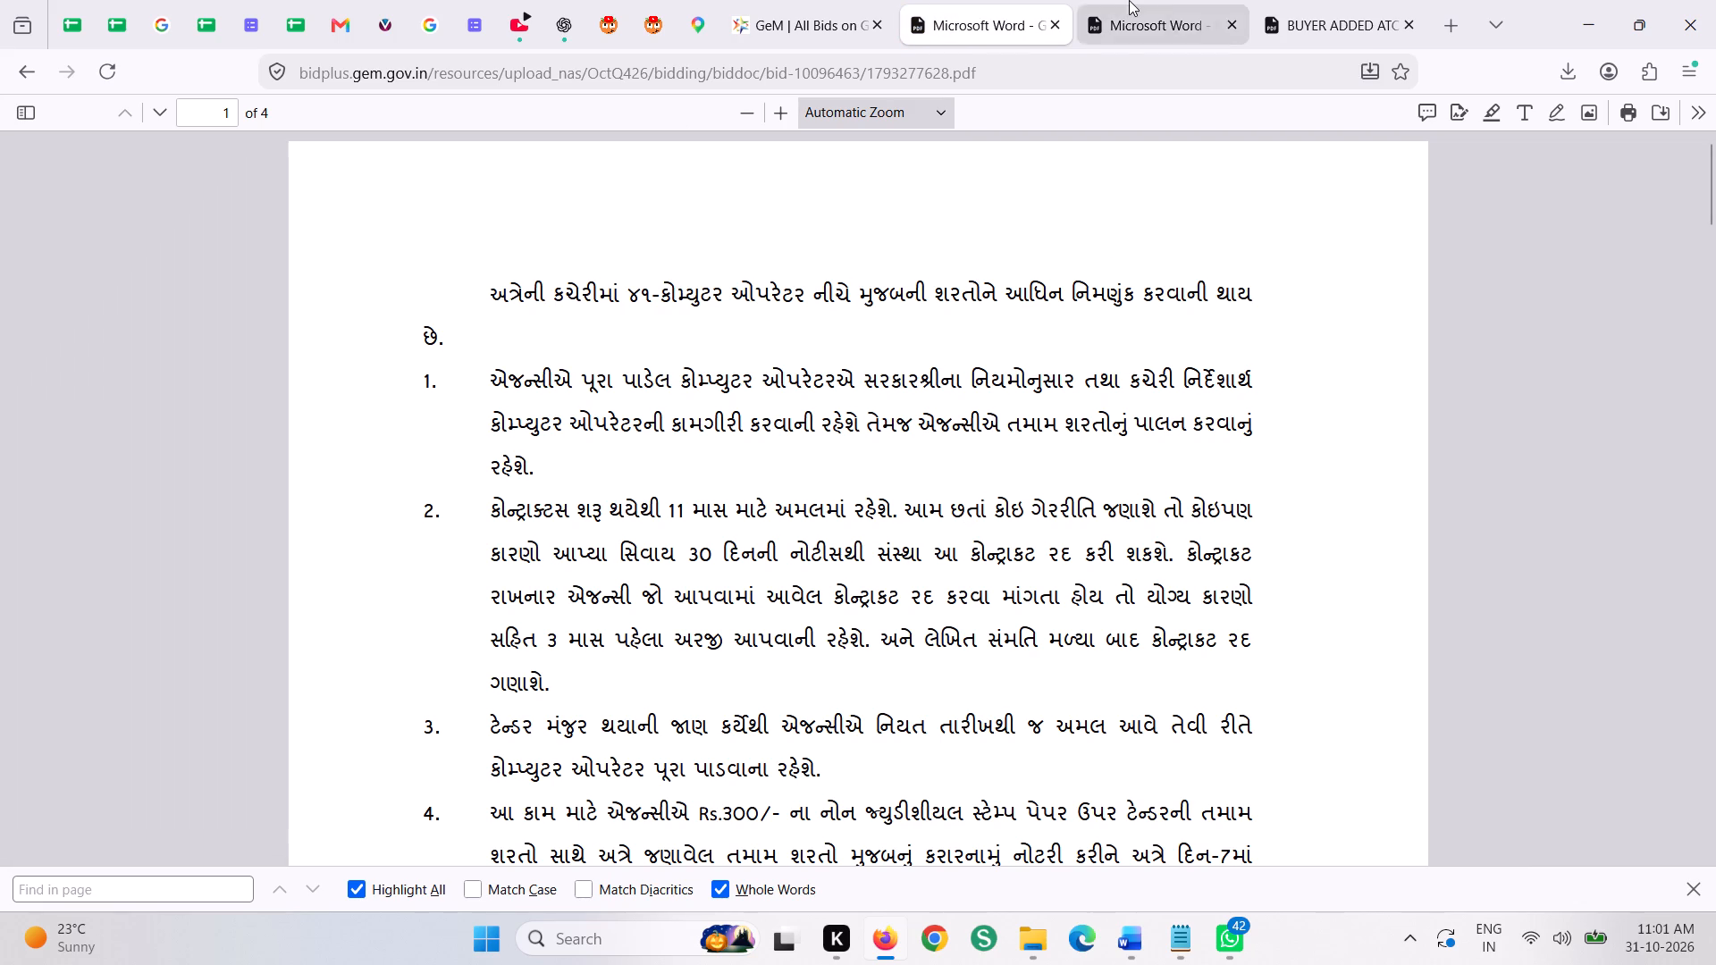
left_click(1129, 0)
left_click(1319, 0)
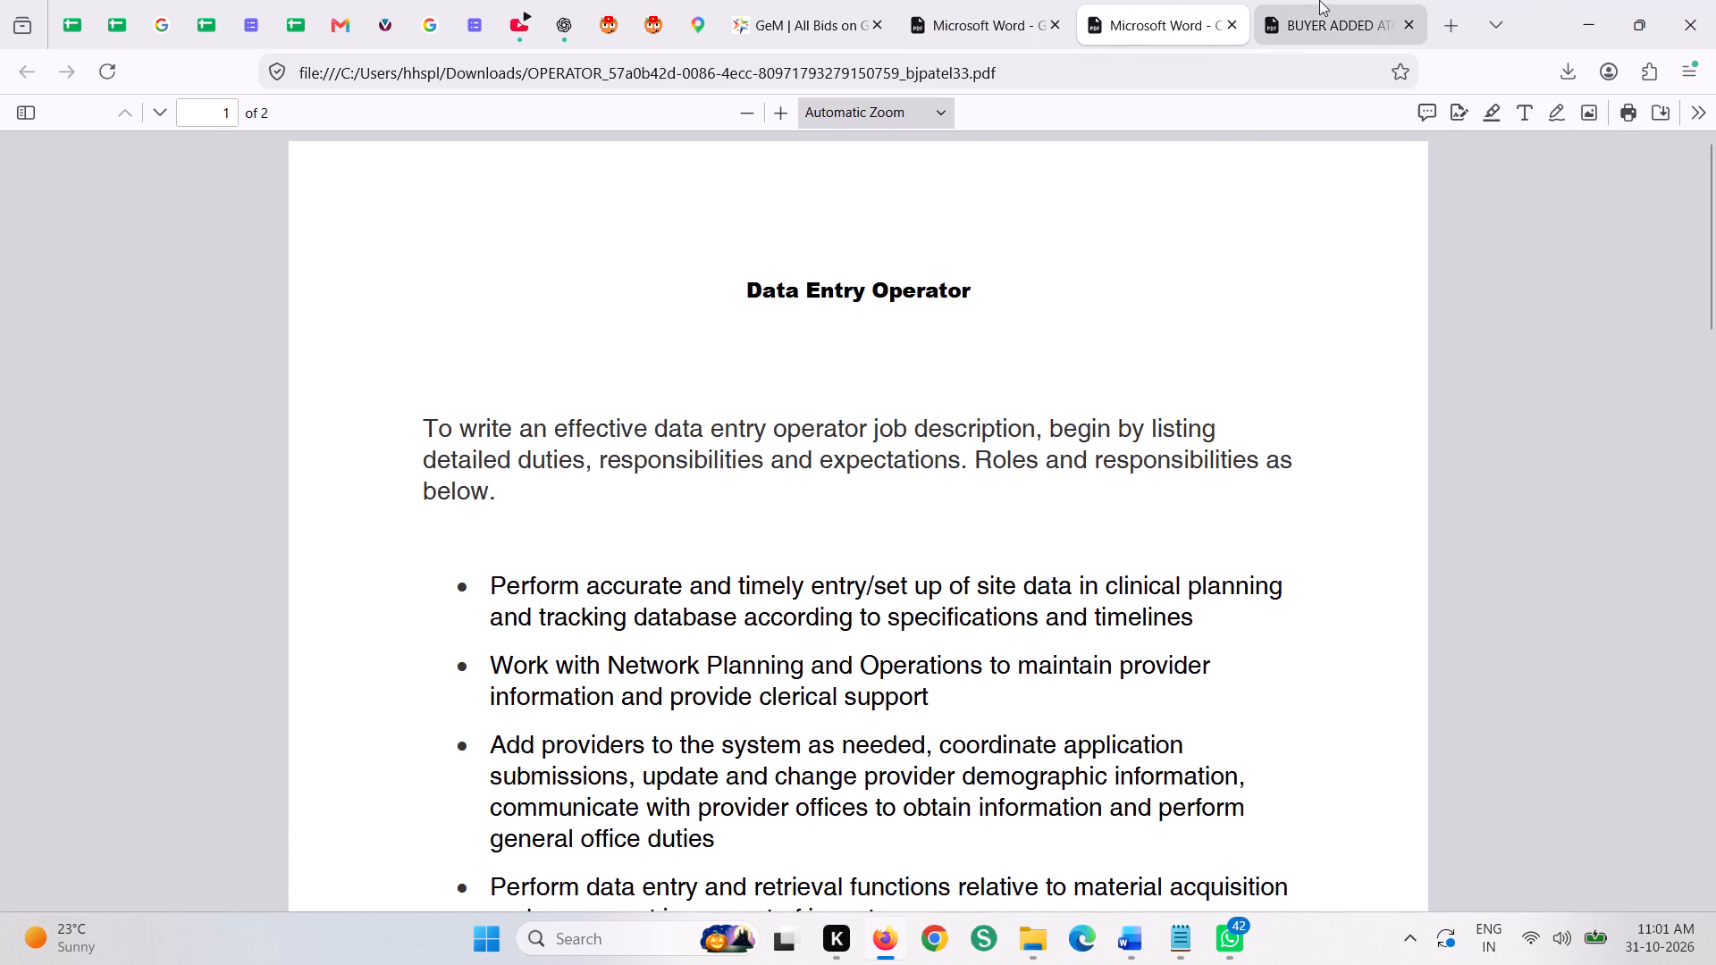
left_click(1010, 0)
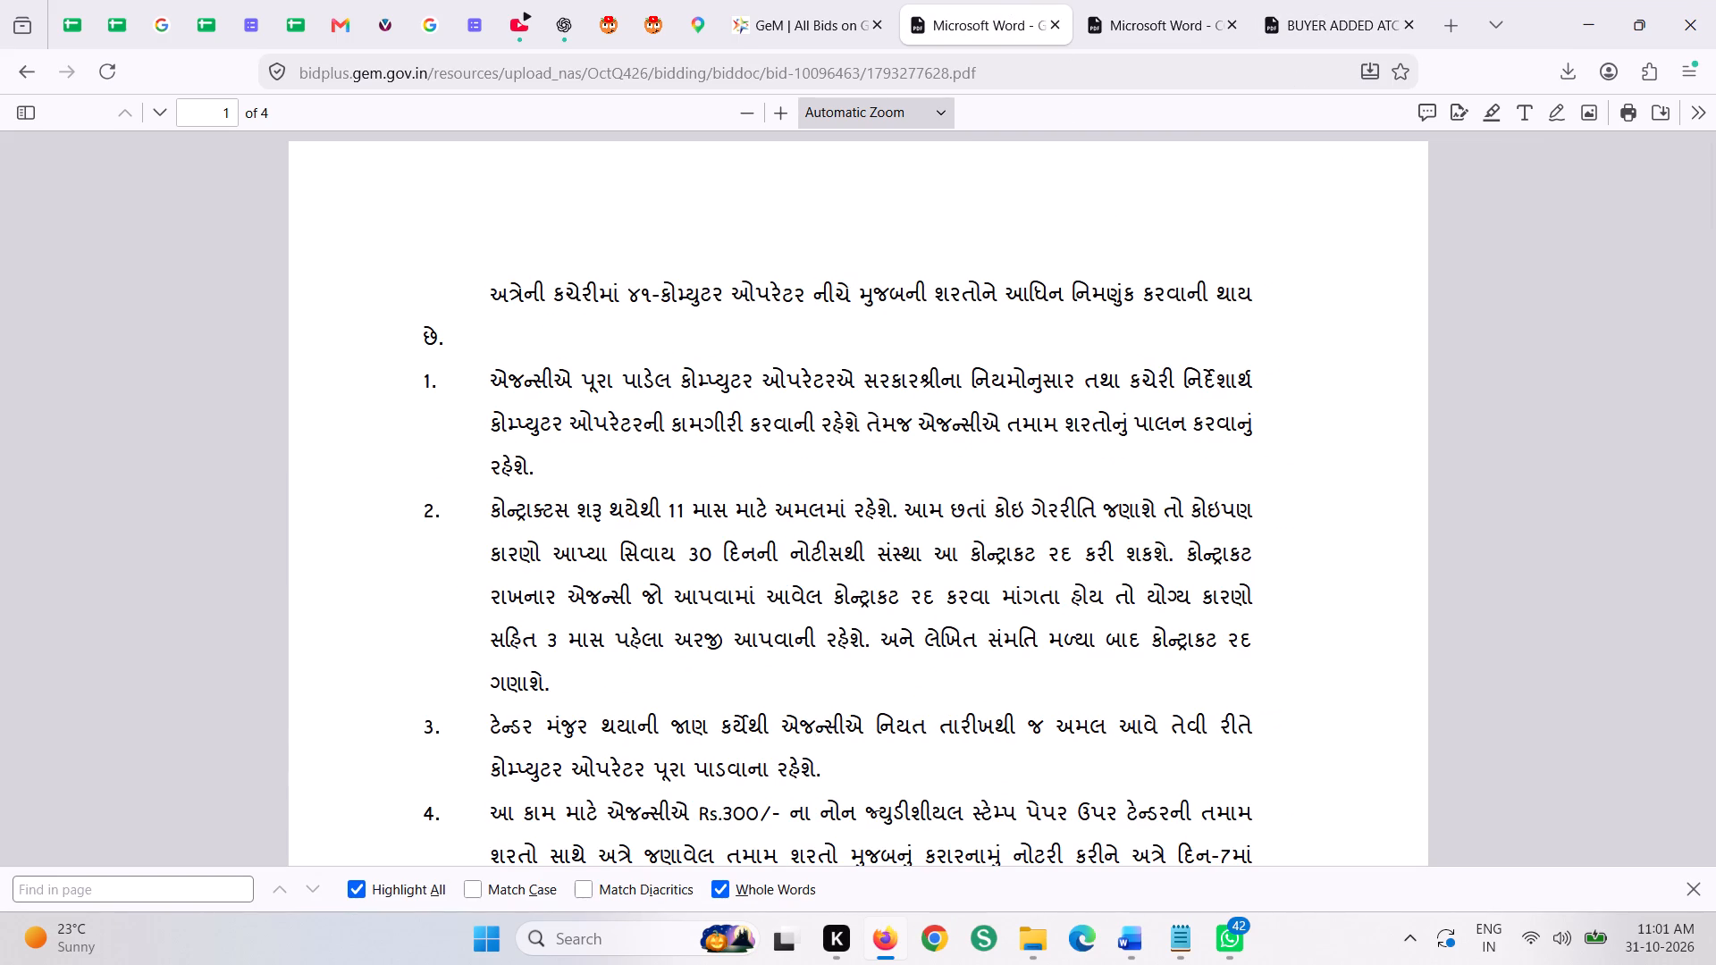
scroll(847, 410, "up", 1)
left_click(1343, 21)
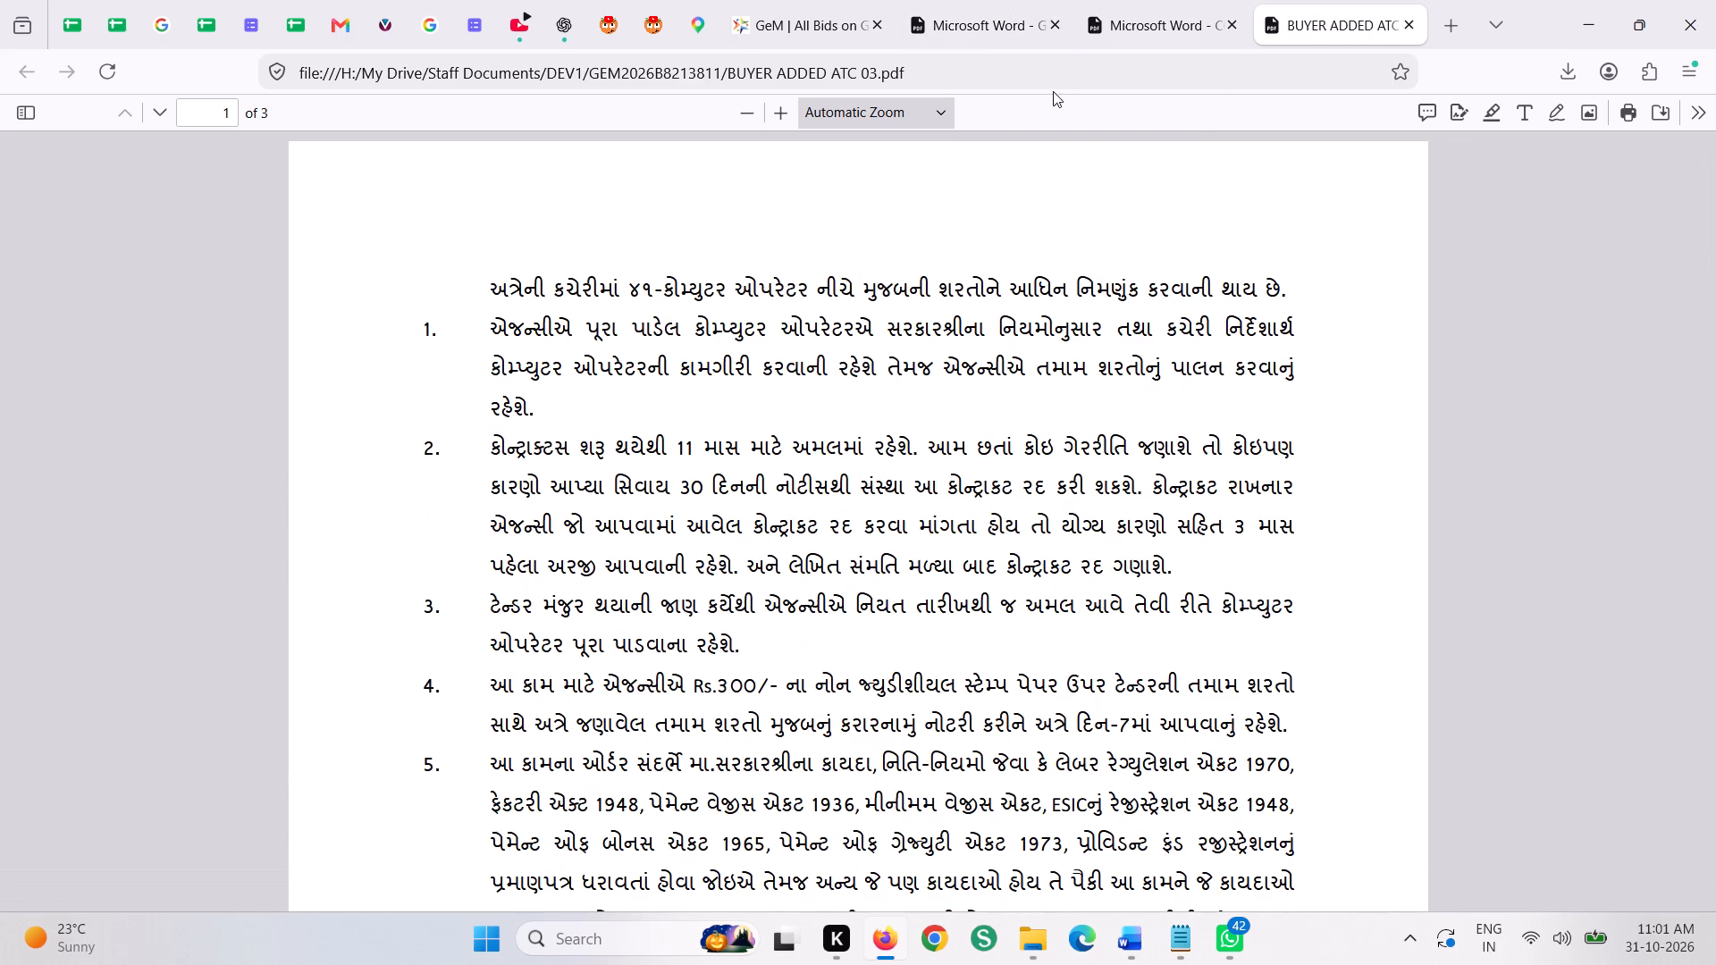
Compare the remaining clauses of the scope of work attachment and the ATC PDF, and close the ATC PDF.
left_click(987, 0)
scroll(858, 430, "down", 15)
scroll(858, 434, "up", 1)
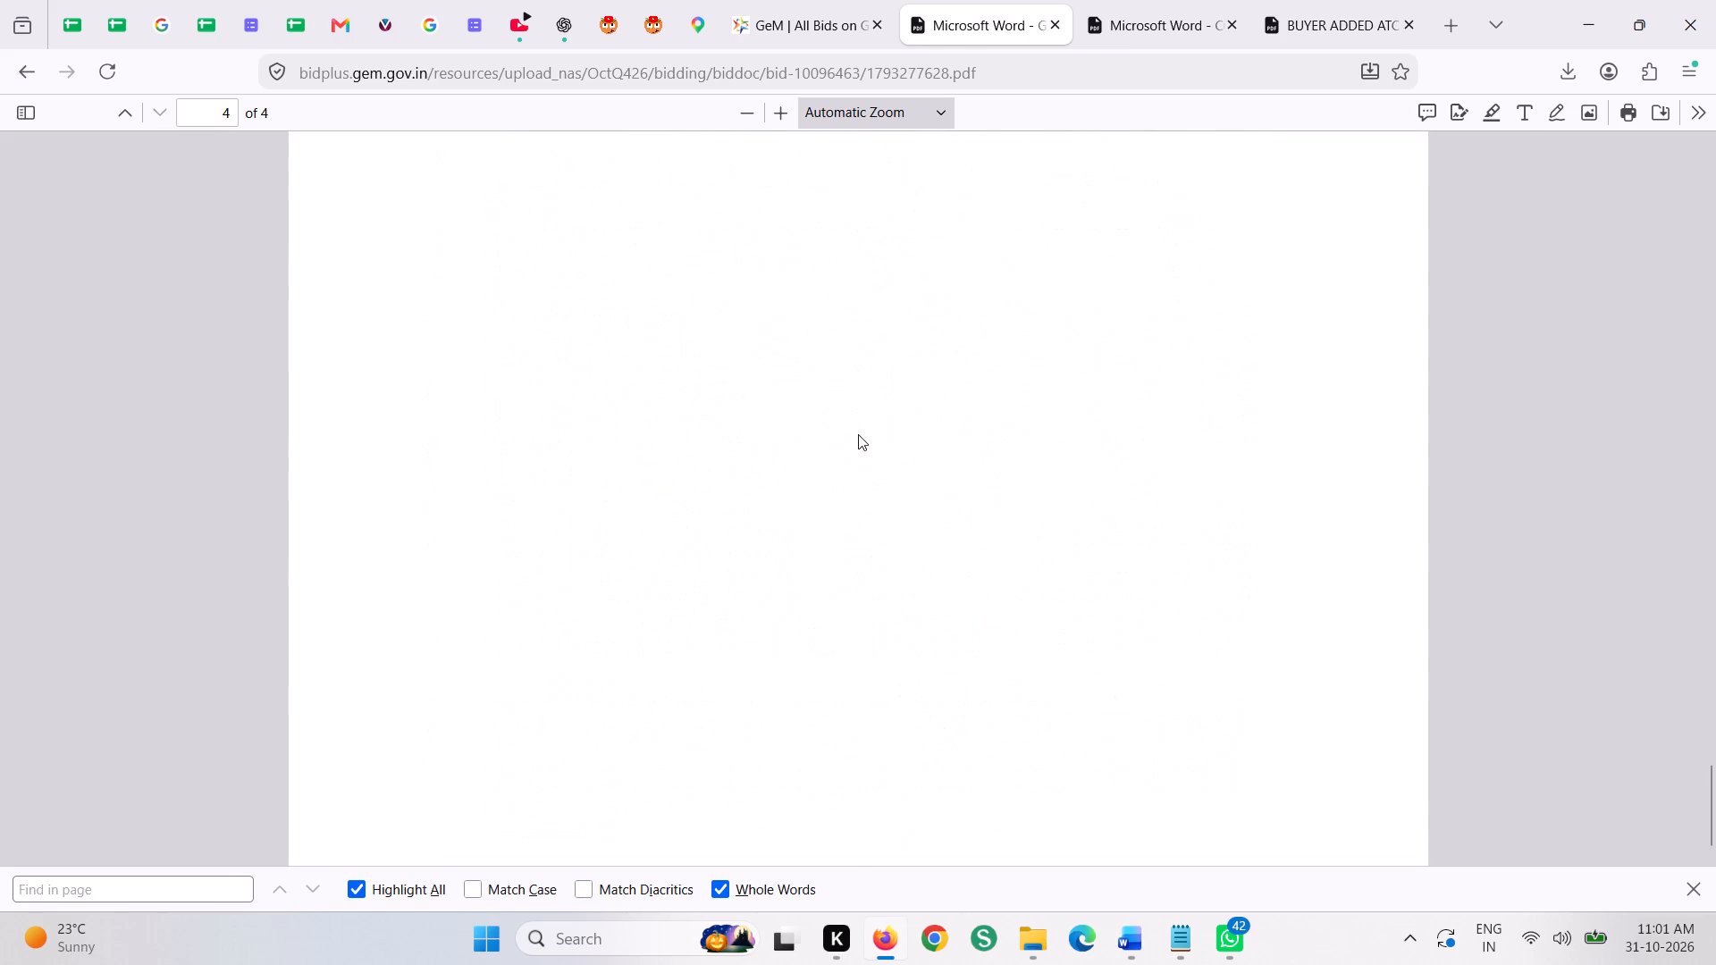
scroll(862, 436, "up", 3)
left_click(1346, 0)
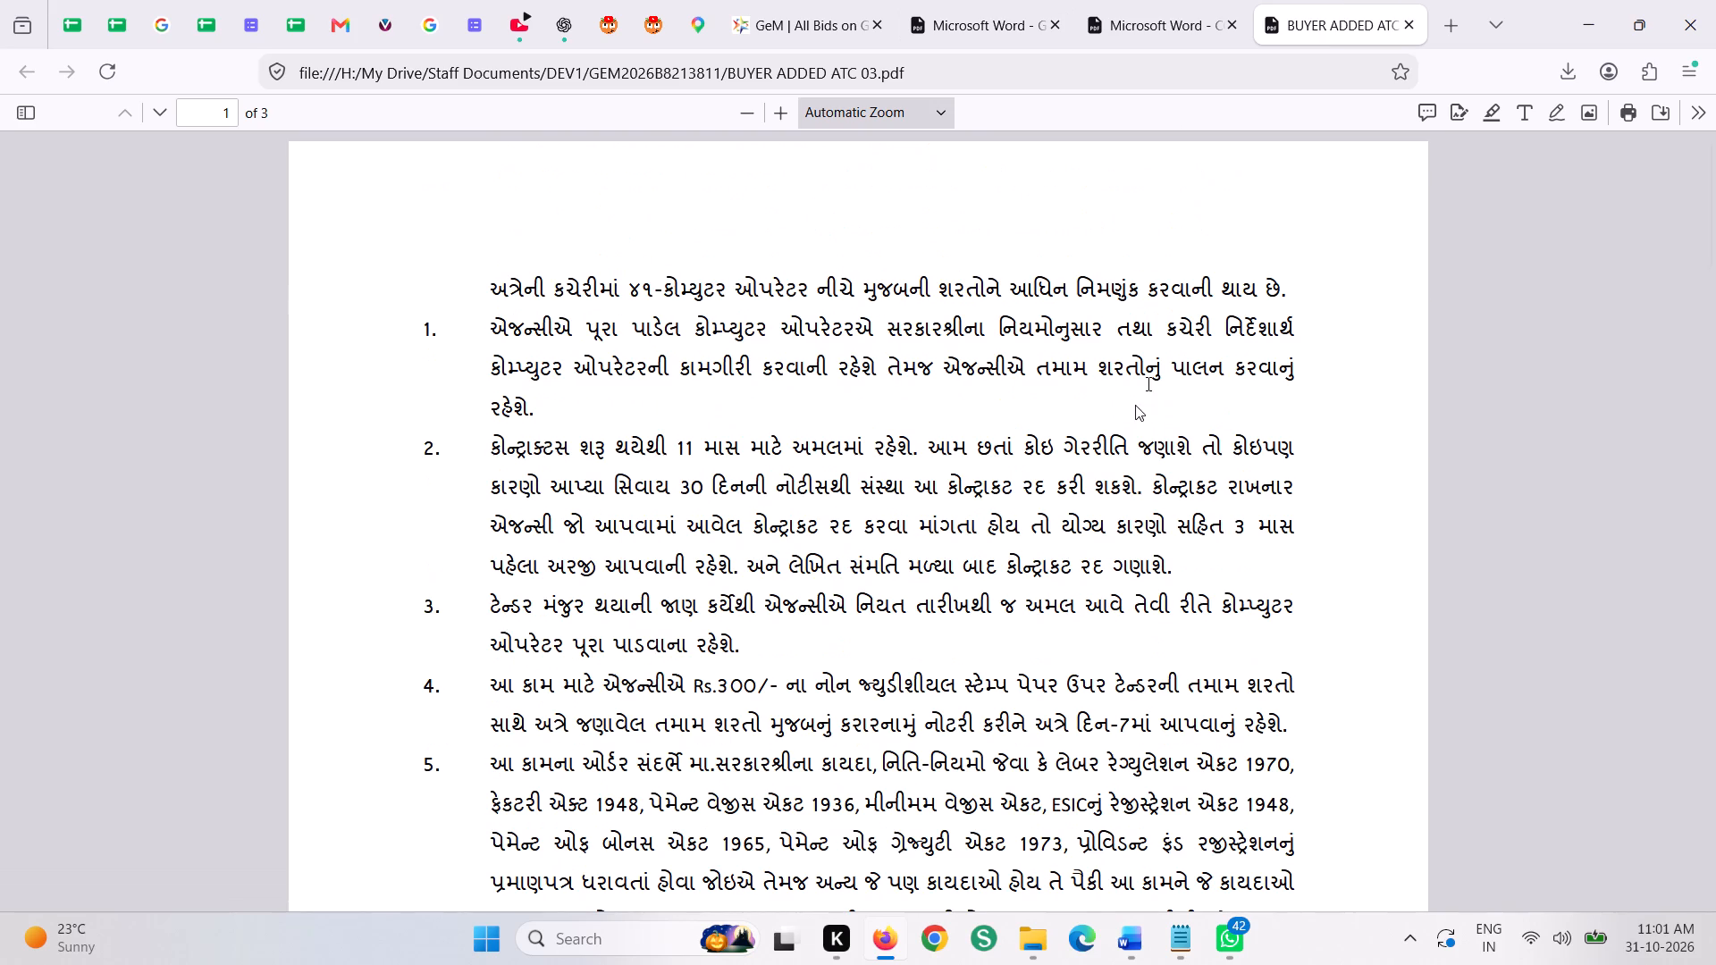
scroll(1135, 406, "down", 12)
scroll(1067, 431, "up", 1)
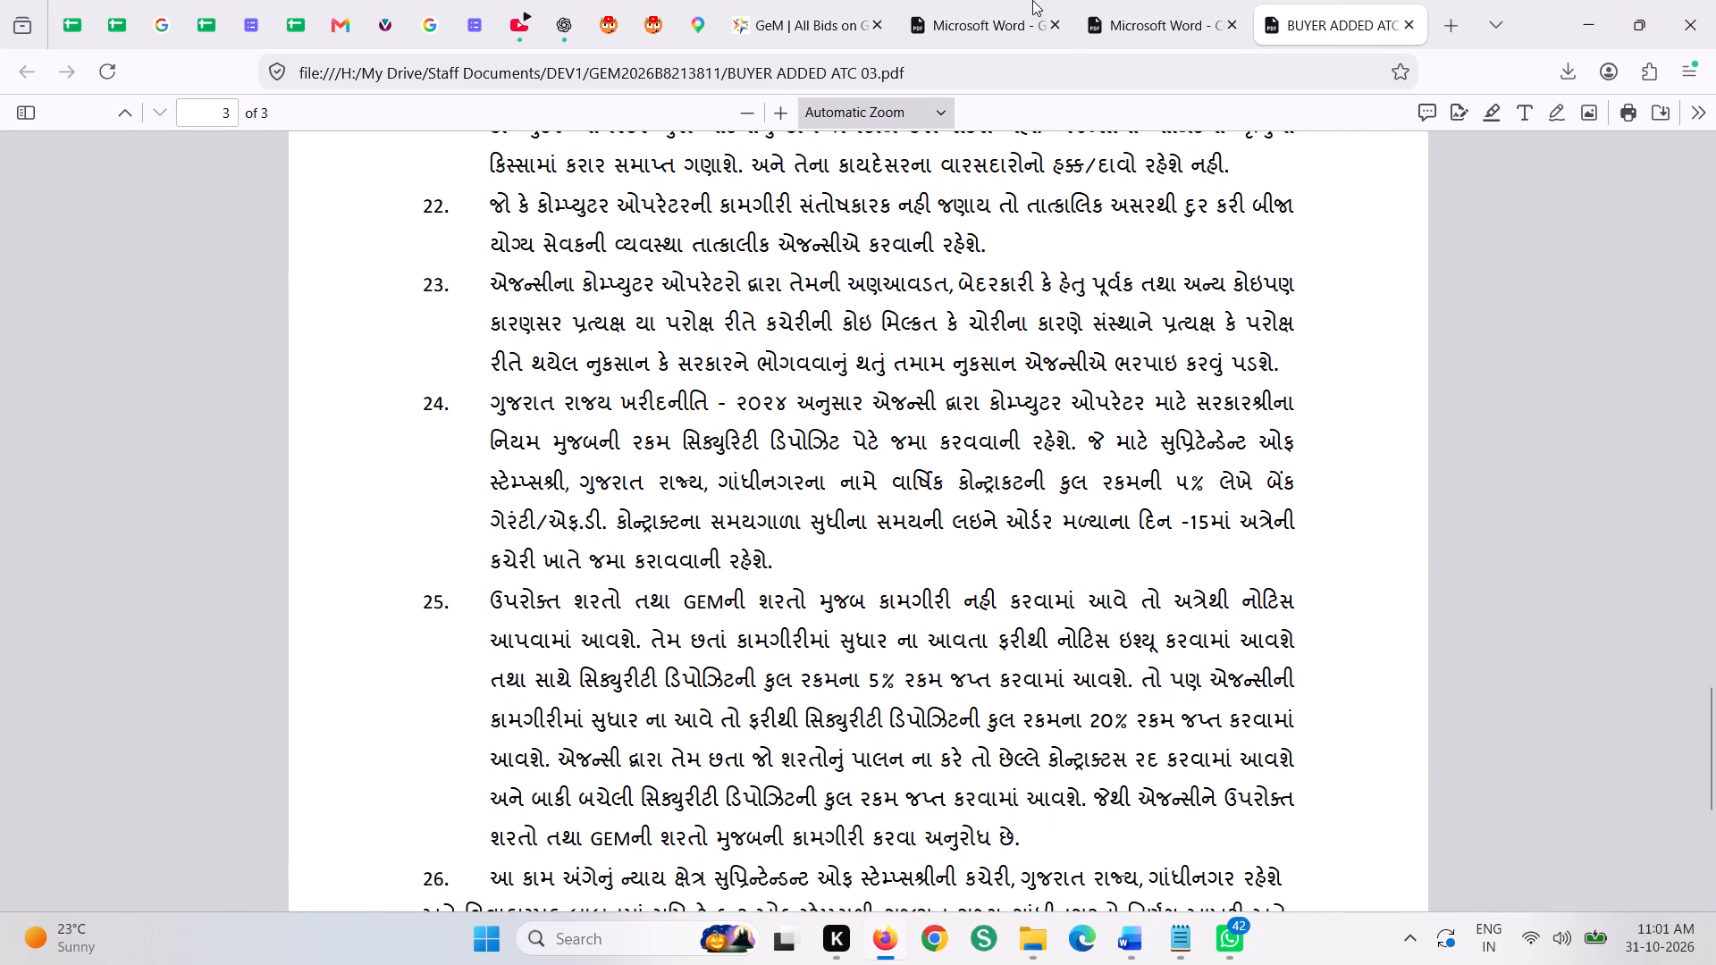
left_click(980, 0)
scroll(799, 447, "down", 3)
scroll(799, 447, "up", 1)
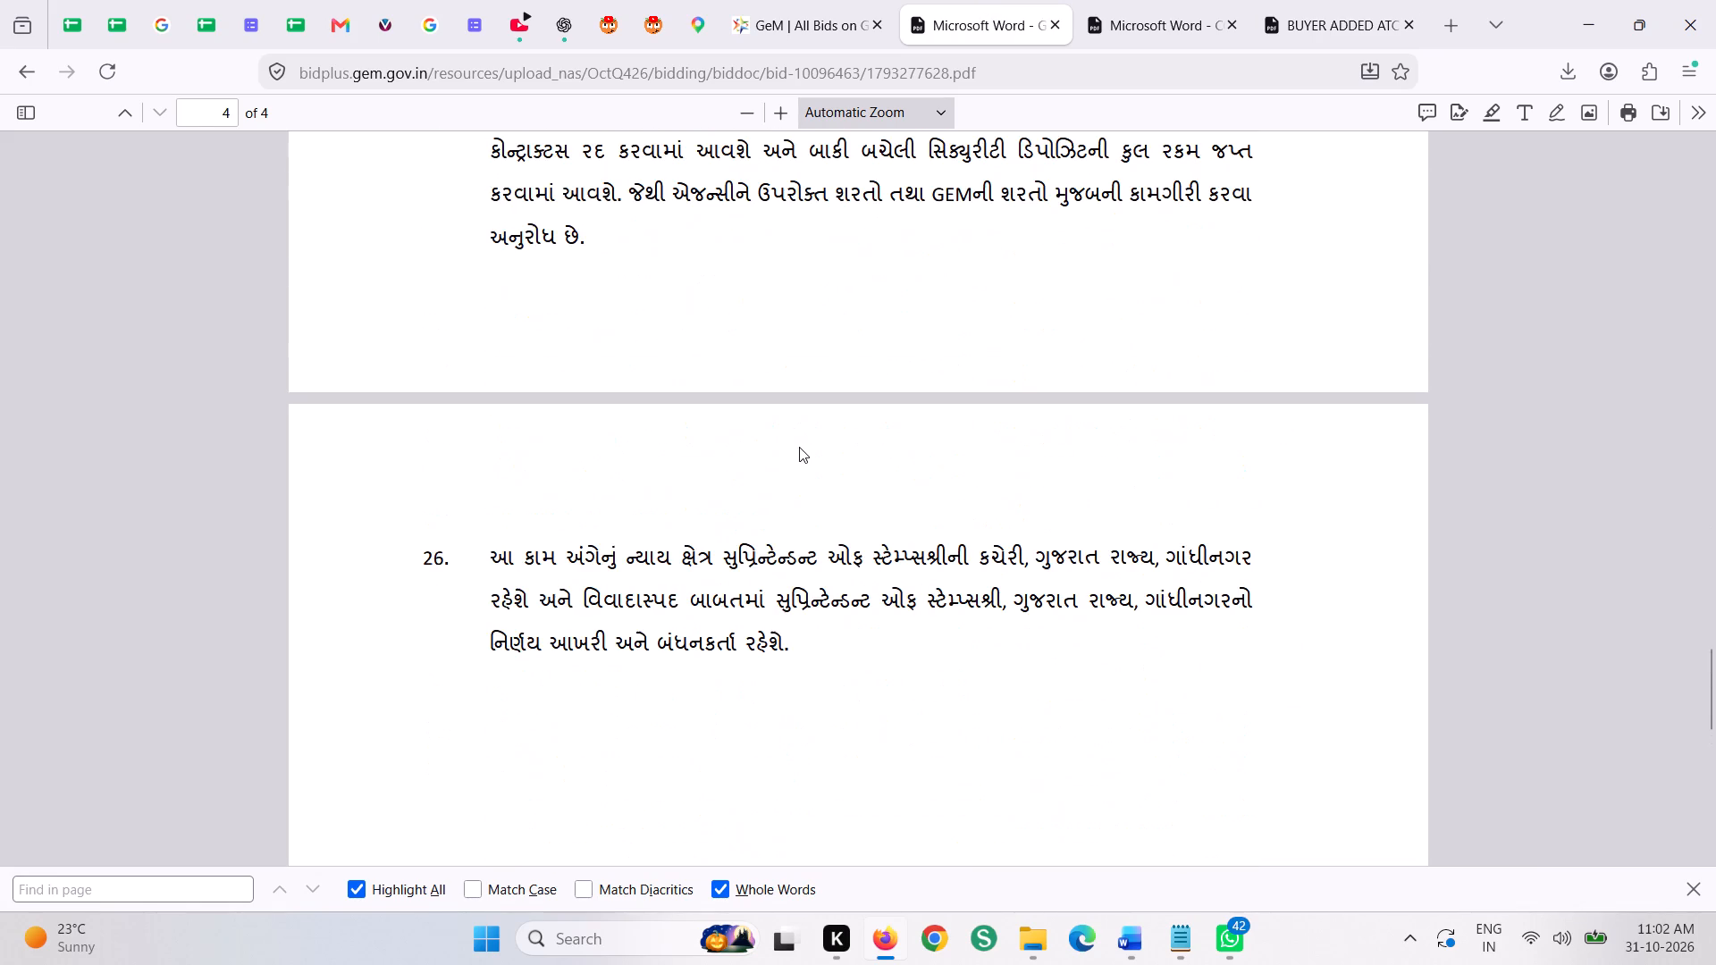
scroll(1178, 268, "down", 4)
scroll(1079, 350, "up", 9)
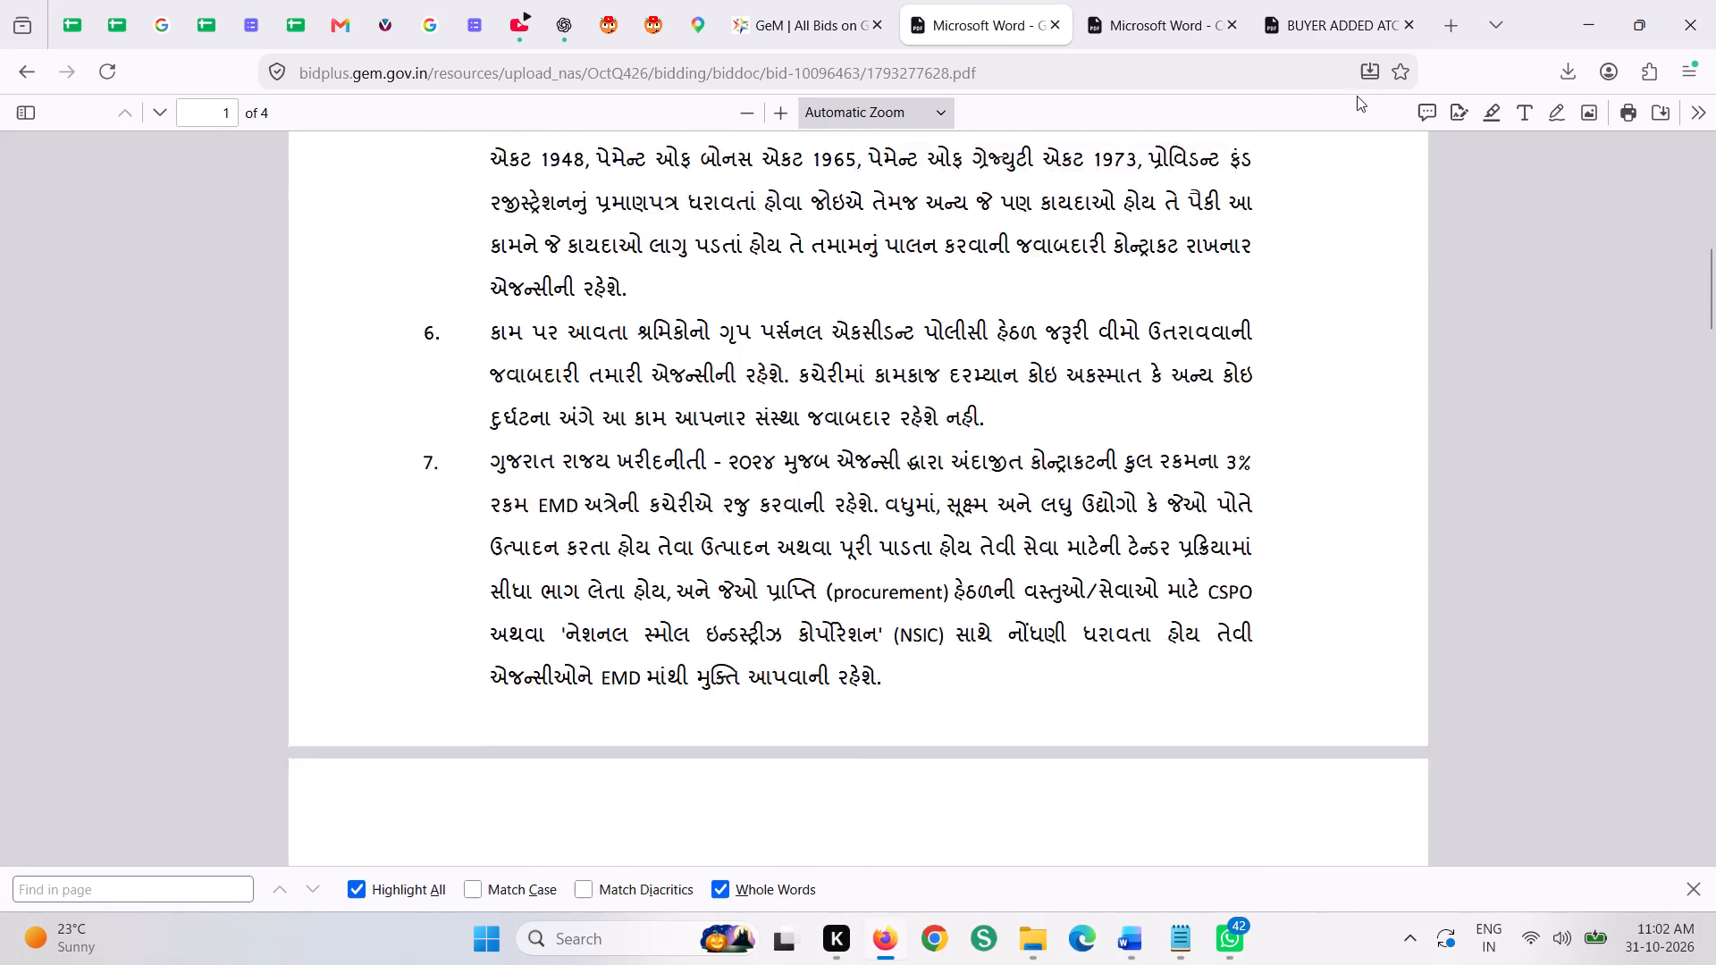
left_click(1338, 0)
left_click(1409, 24)
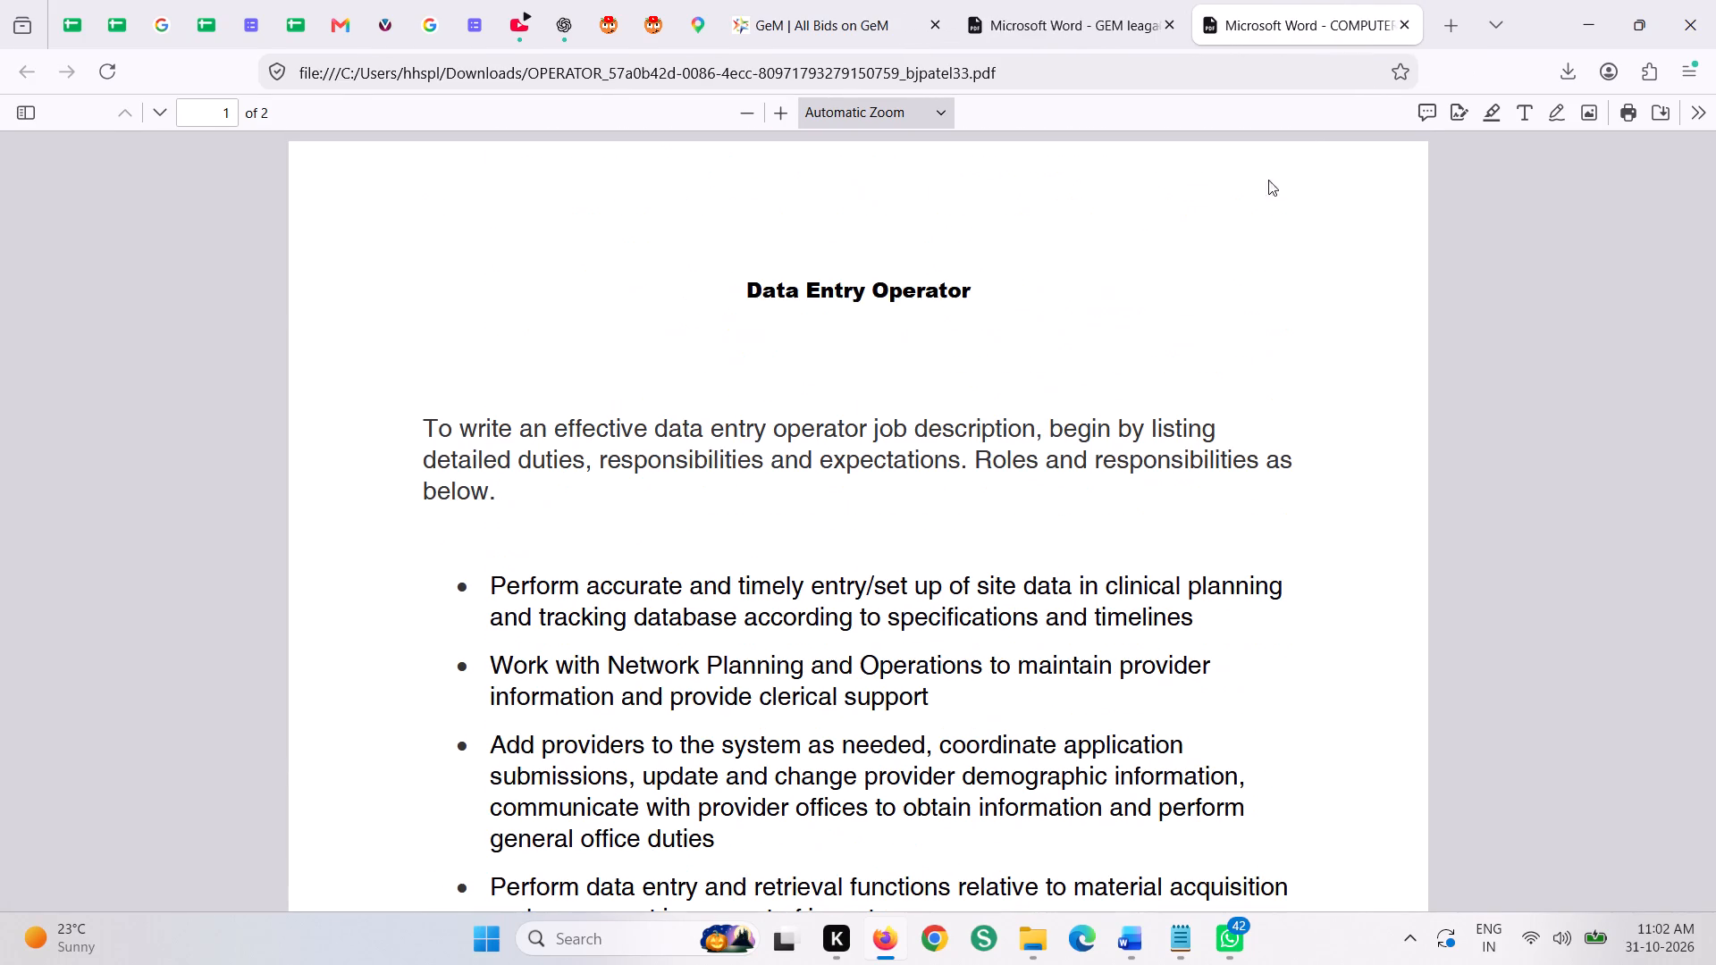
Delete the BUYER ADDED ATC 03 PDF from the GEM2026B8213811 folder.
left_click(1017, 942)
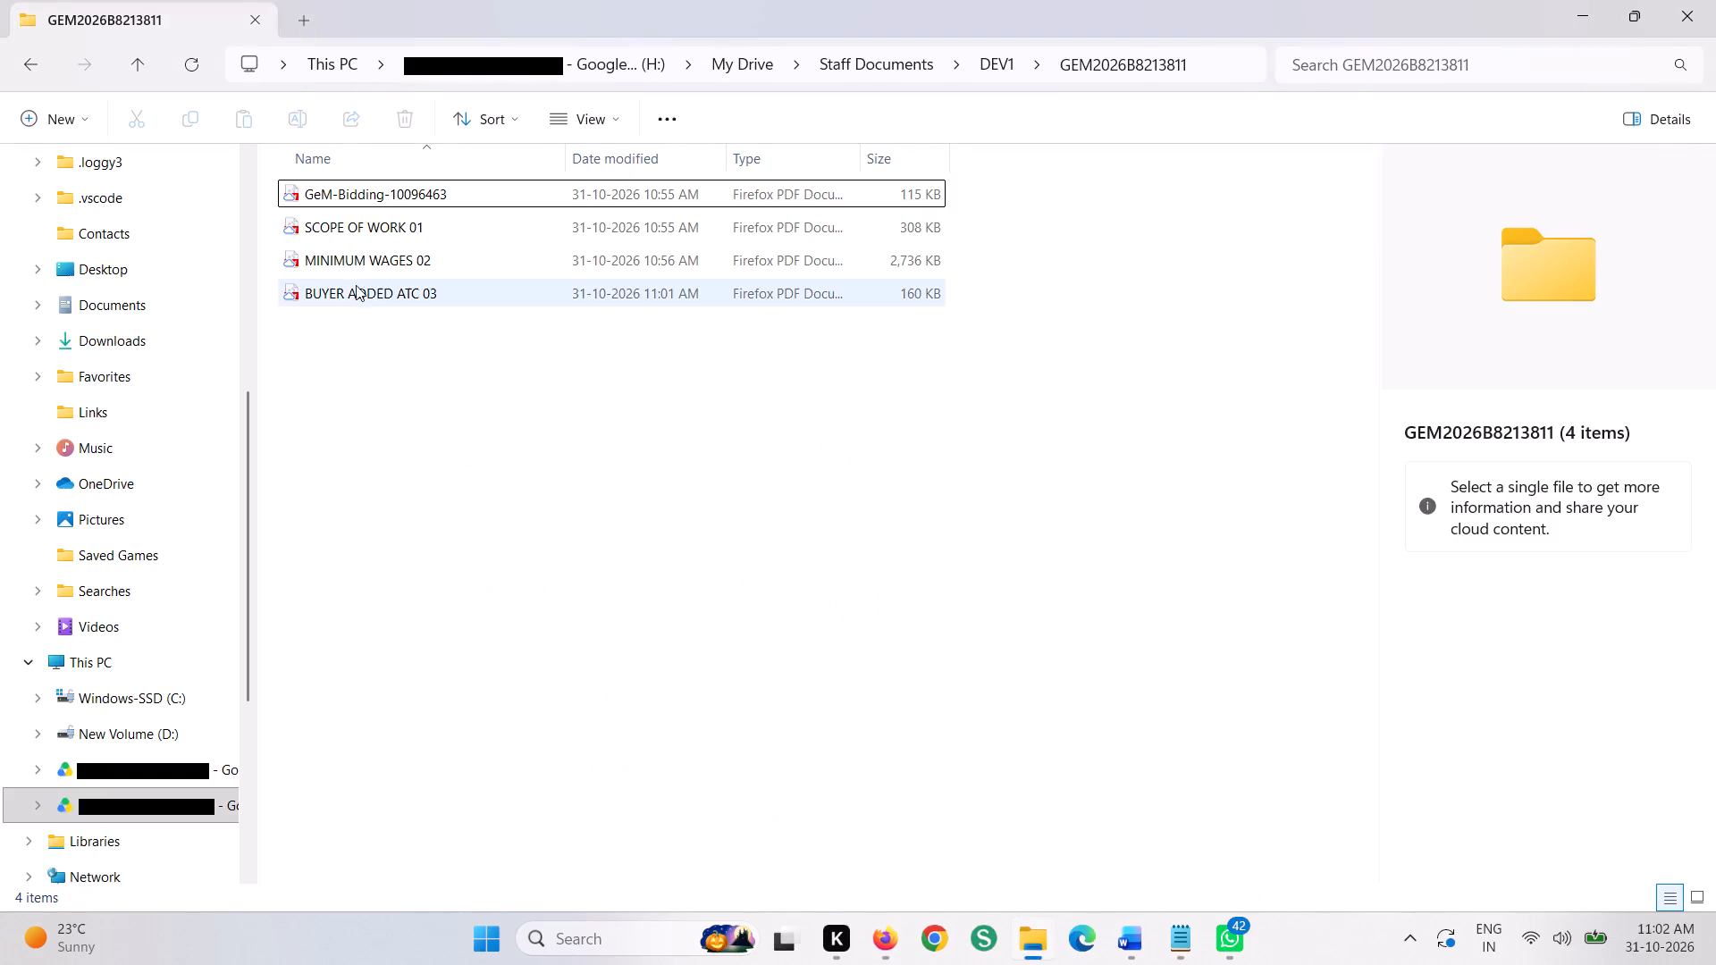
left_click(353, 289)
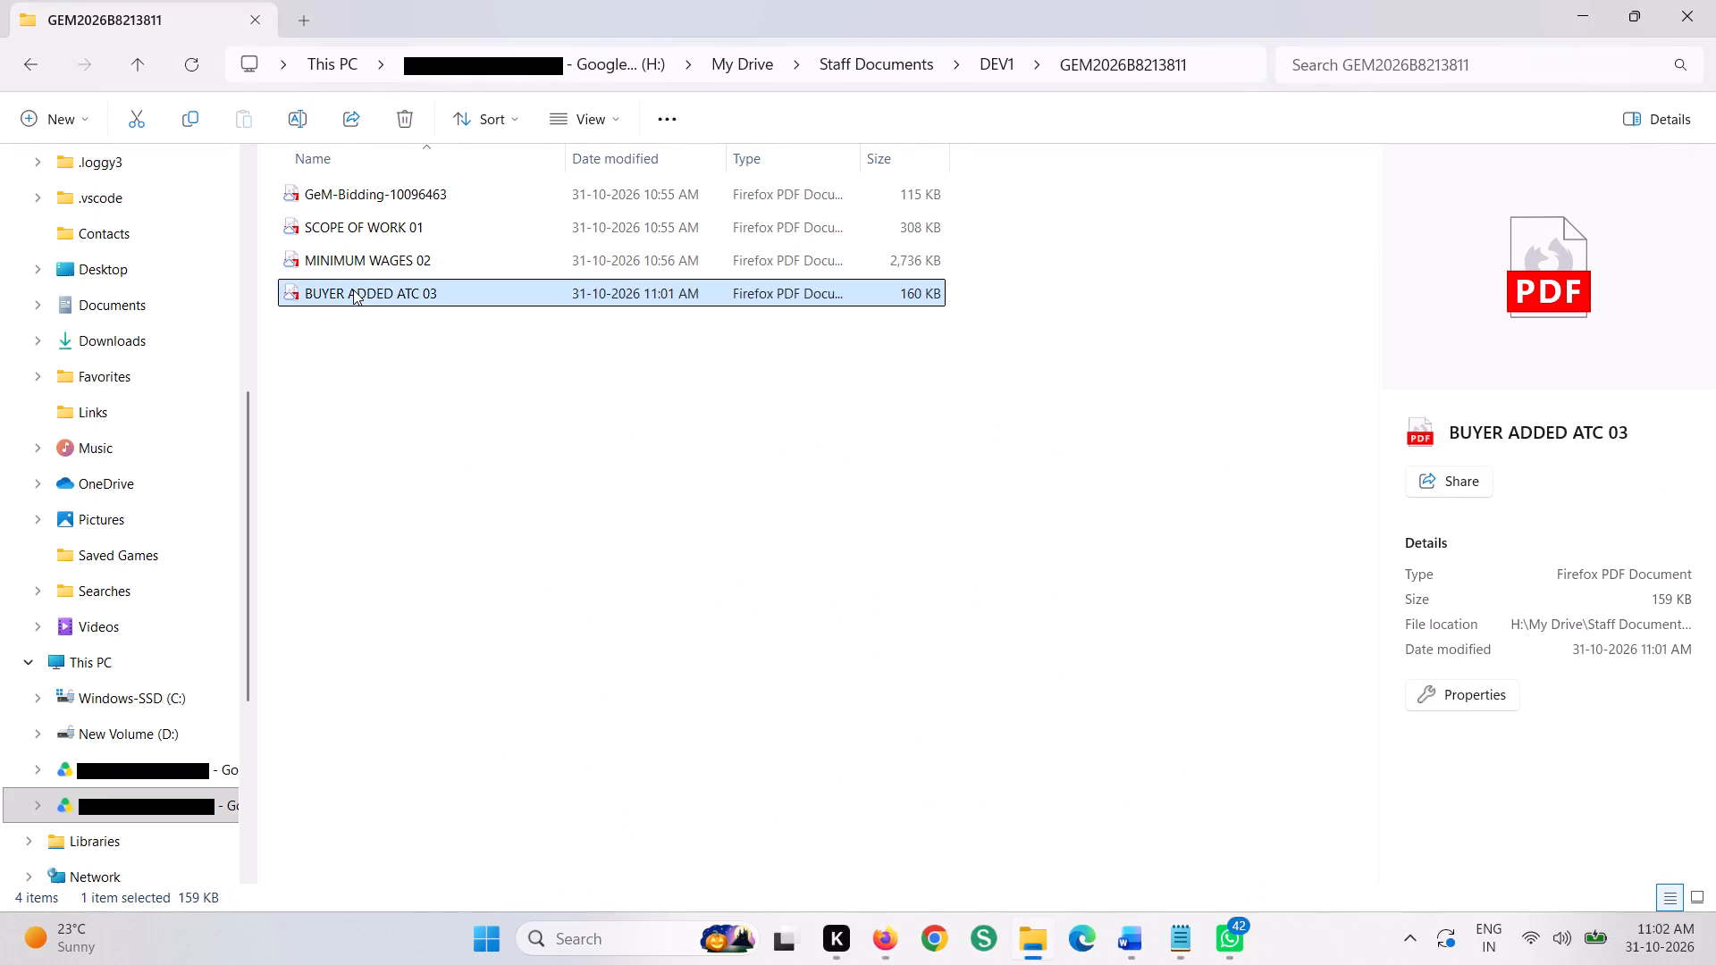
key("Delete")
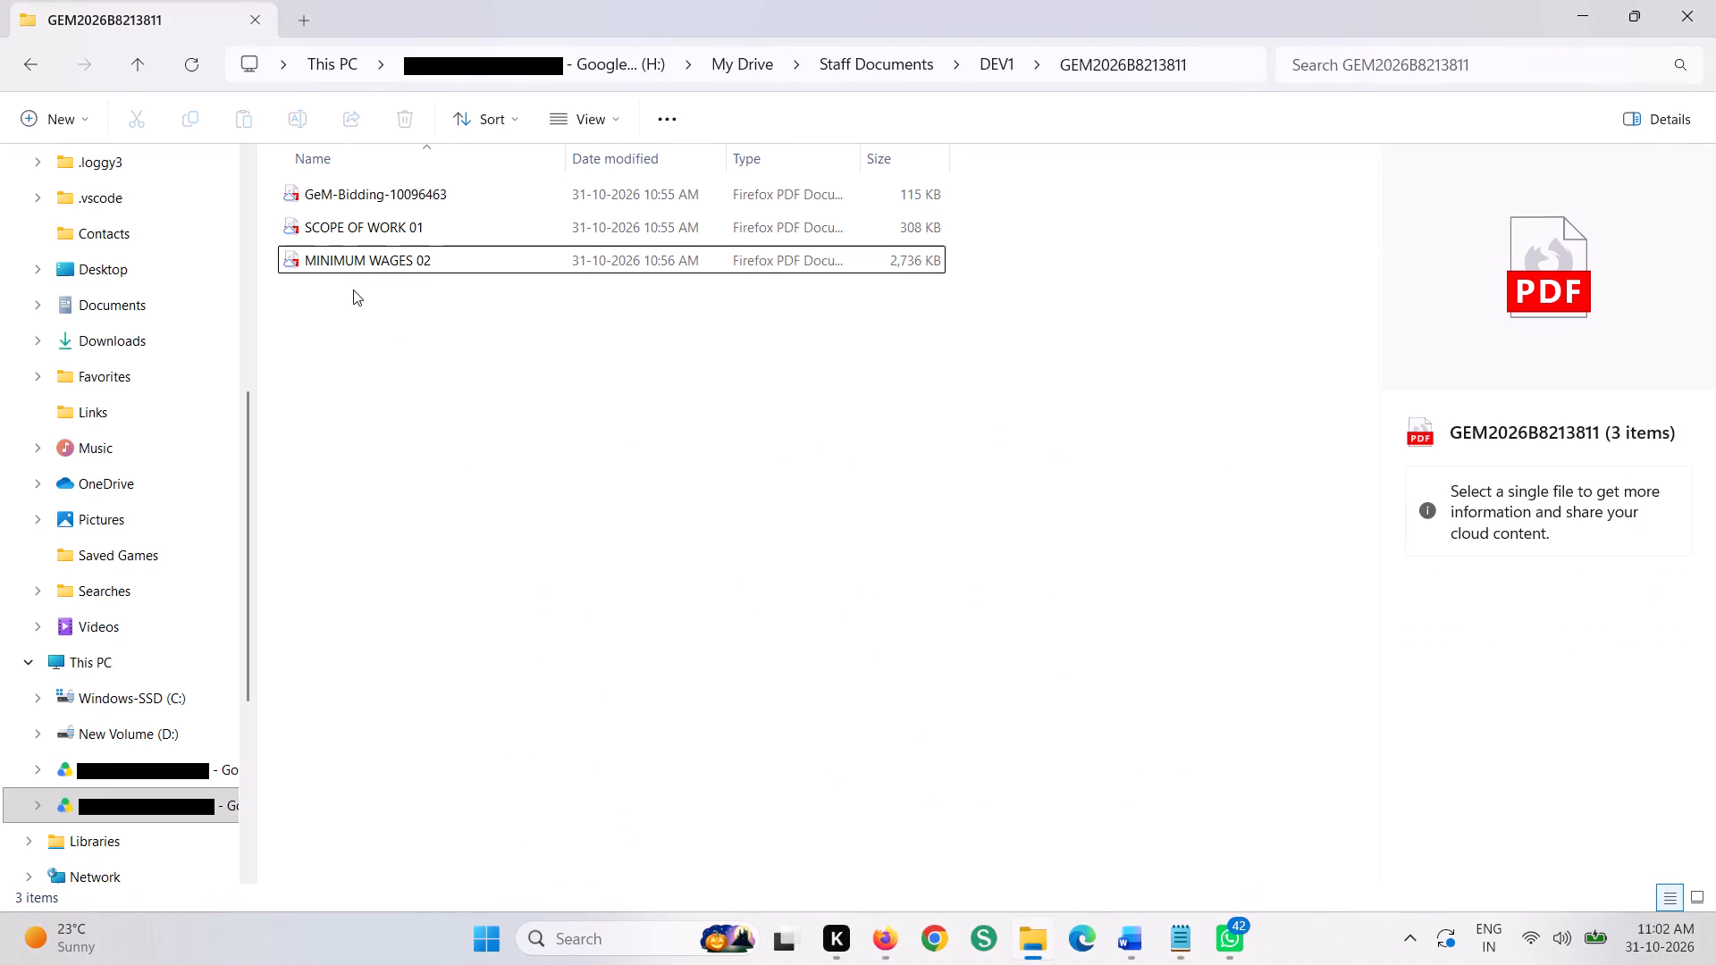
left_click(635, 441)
Return to the bid document, open the Buyer Added Bid Specific Scope Of Work attachment and close the older data entry operator PDF.
left_click(878, 919)
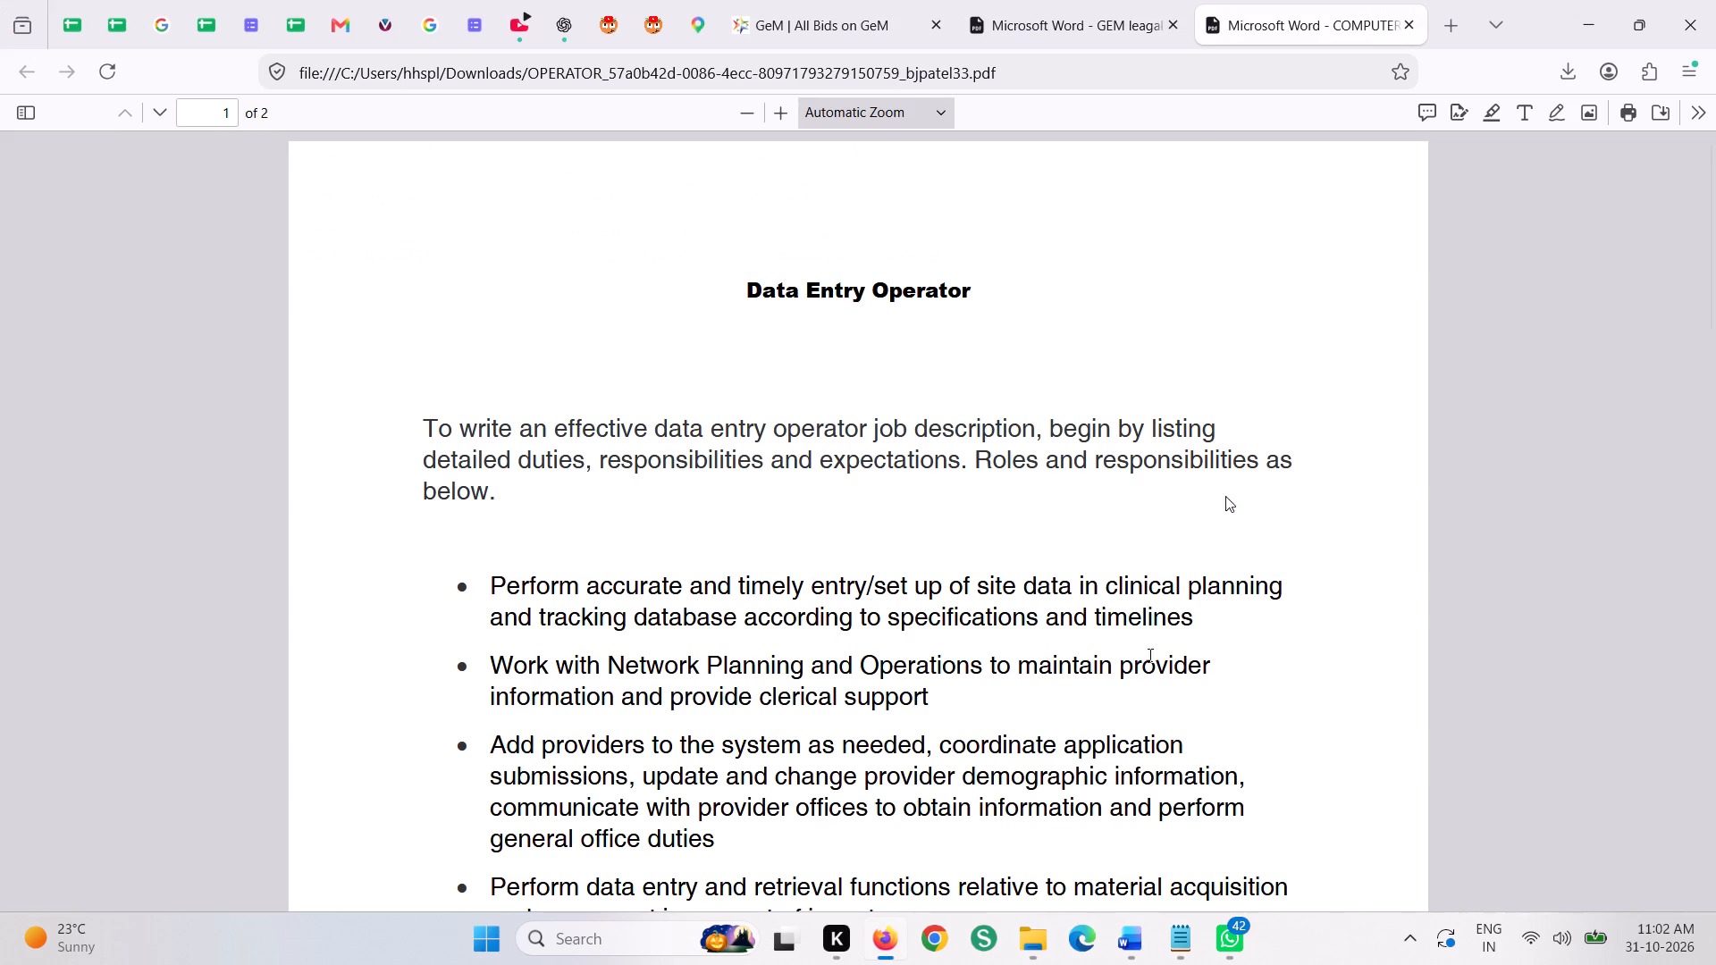
left_click(1313, 0)
left_click(1071, 0)
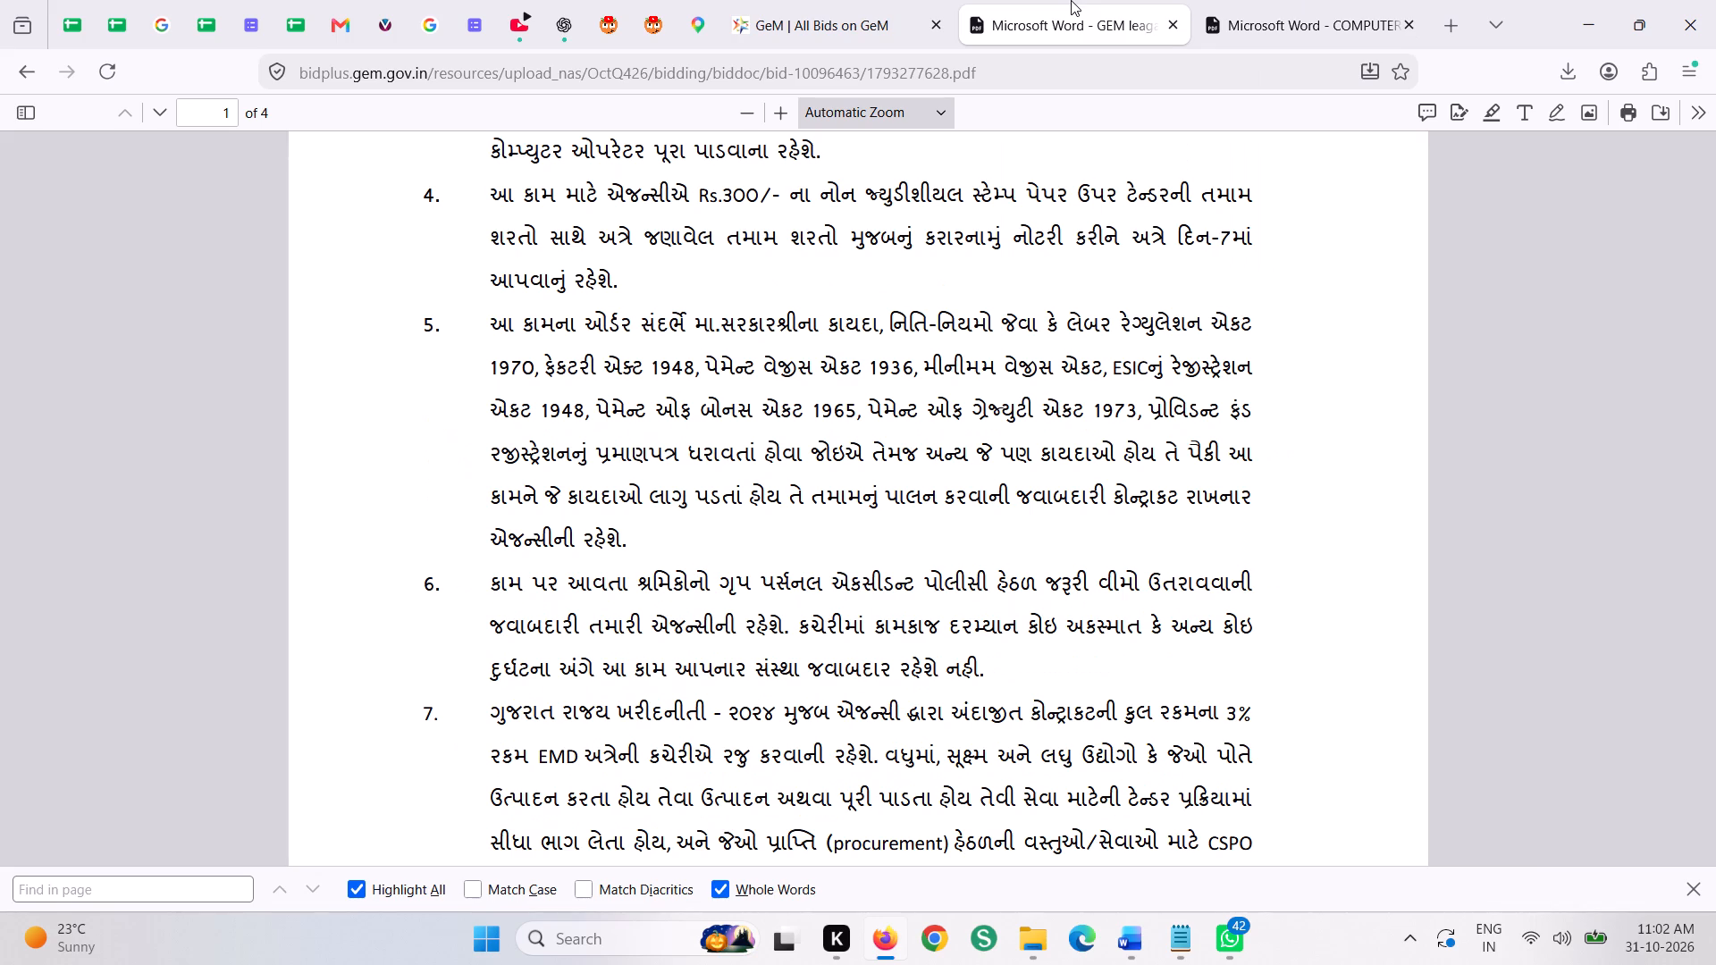
left_click(27, 66)
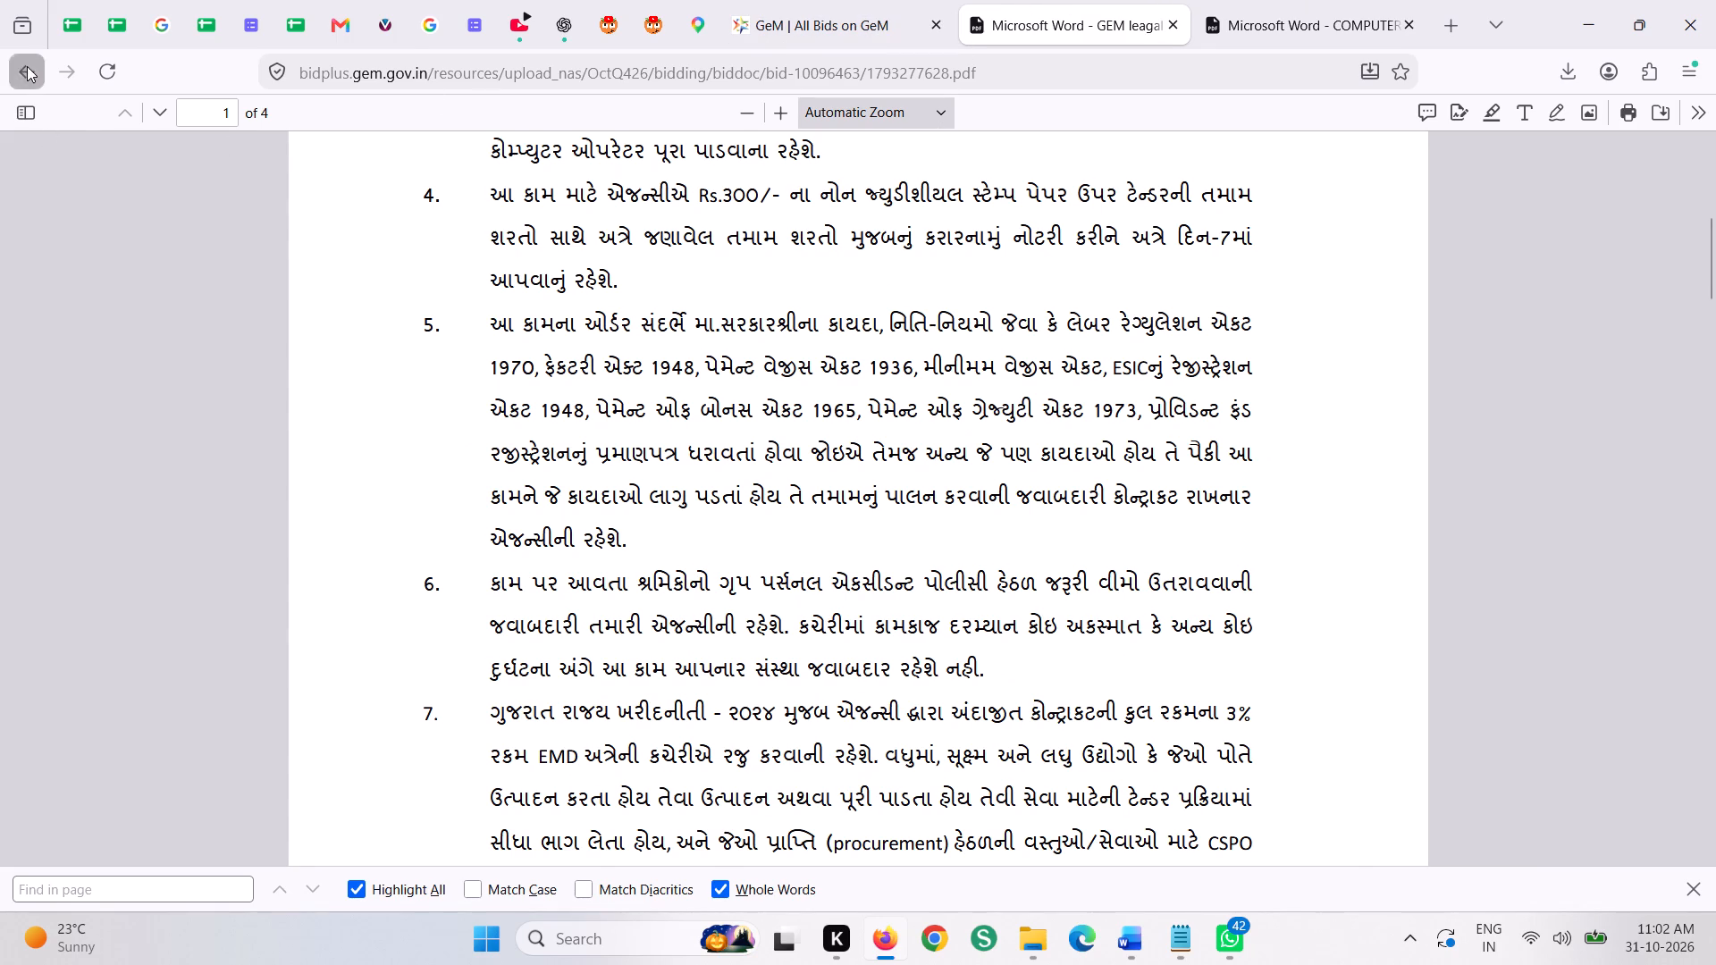
scroll(973, 526, "down", 15)
scroll(903, 508, "up", 5)
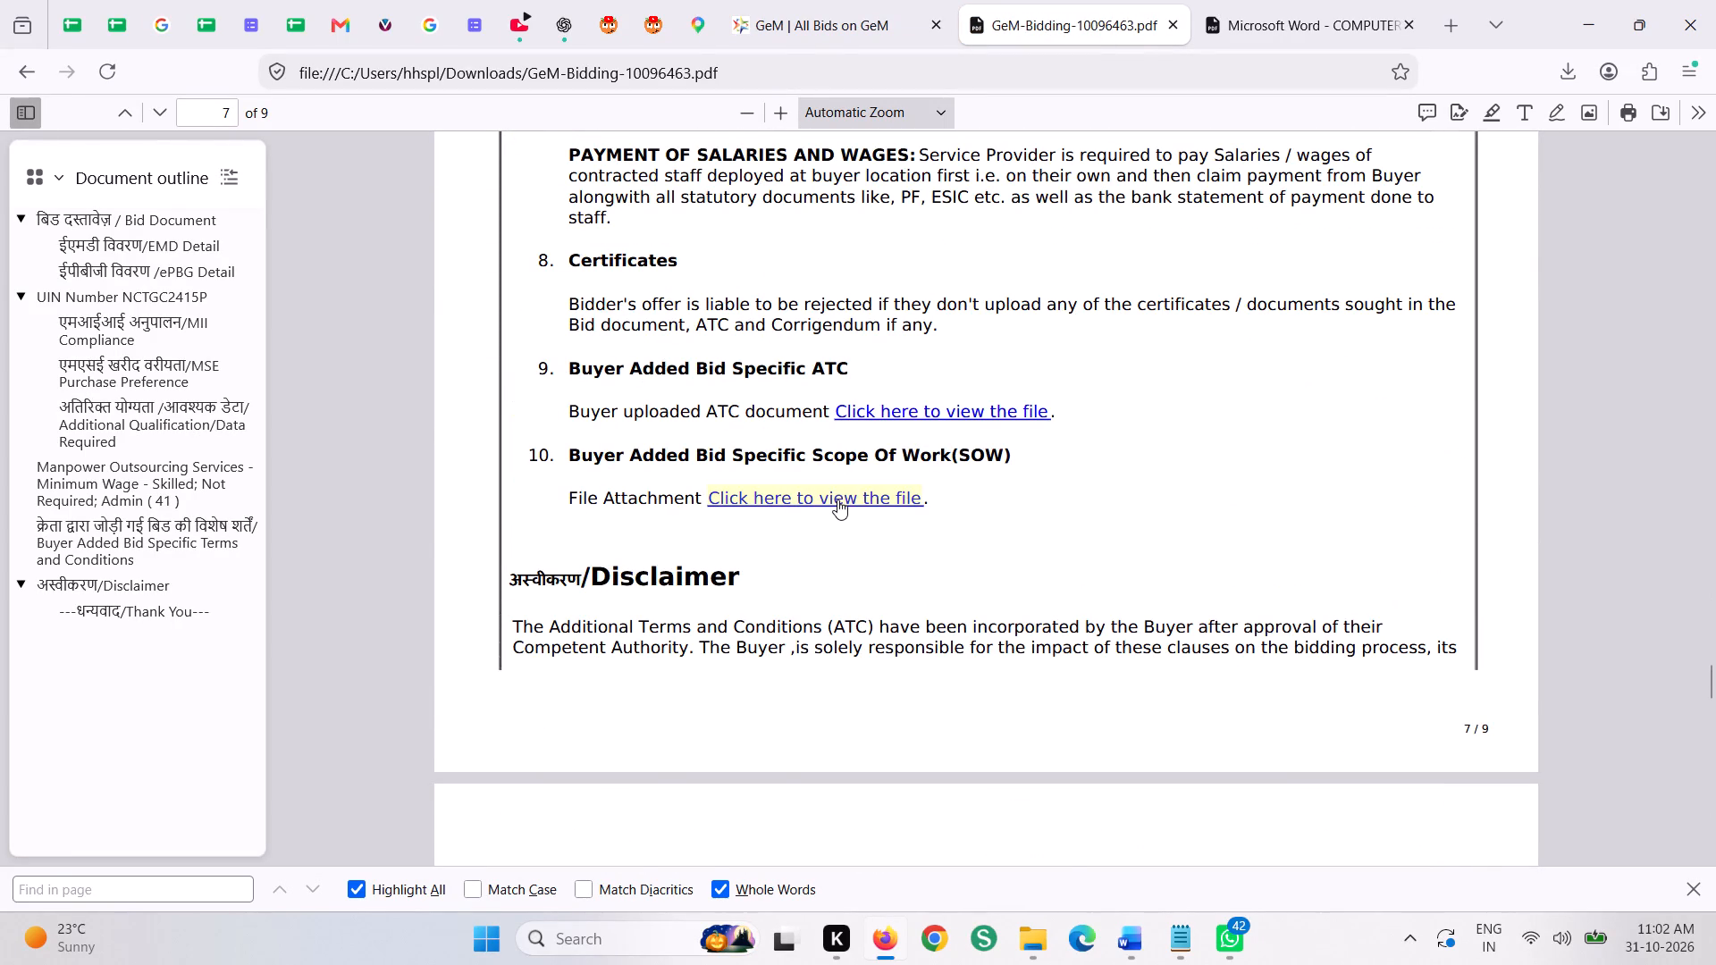
left_click(837, 499)
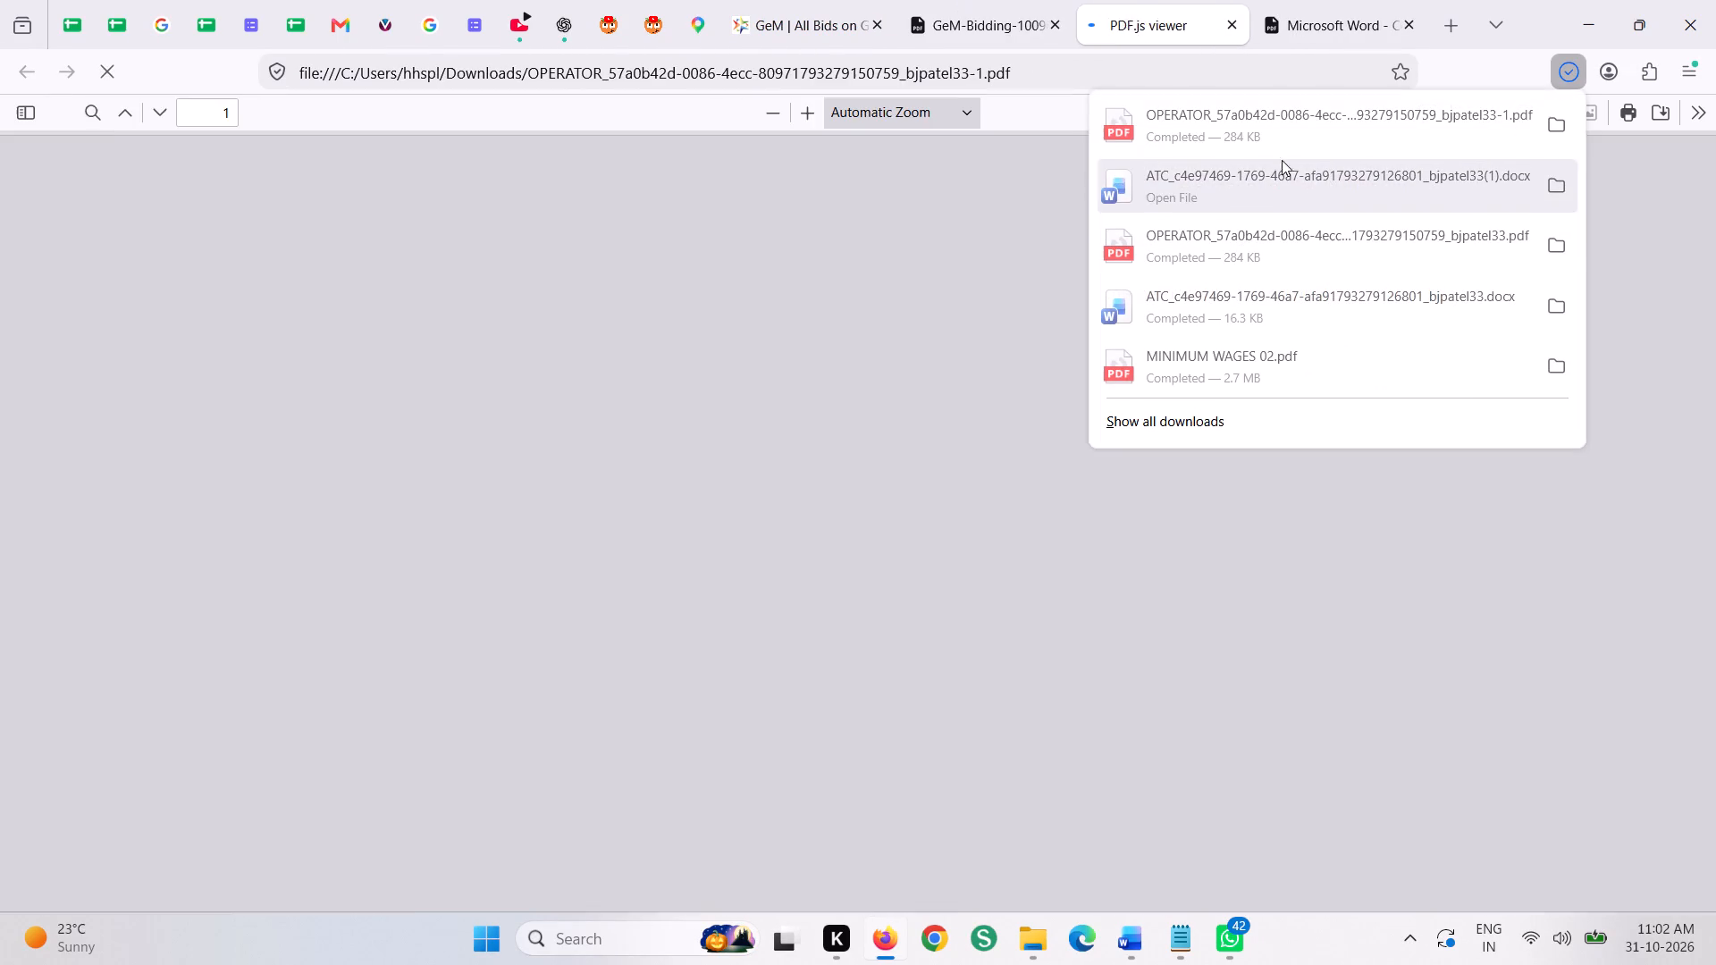
left_click(1349, 0)
left_click(1414, 25)
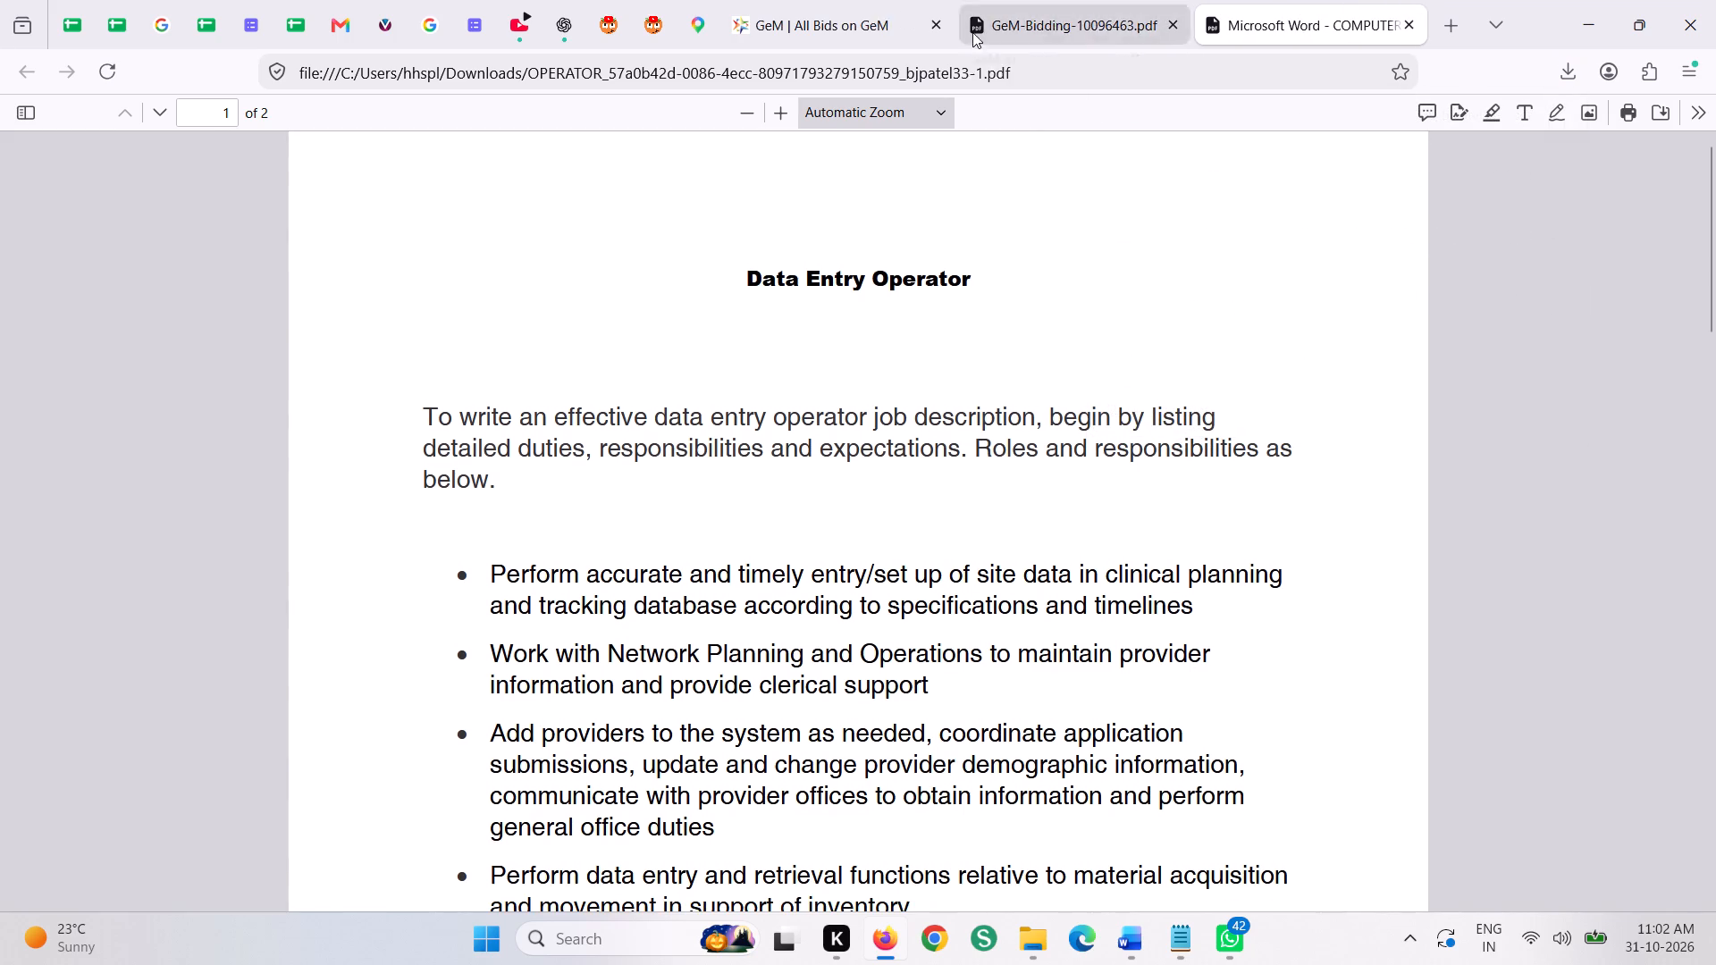
Save the data entry operator PDF as BUYER ADDED SOW03 in the GEM2026B8213811 folder.
left_click(843, 0)
left_click(1244, 0)
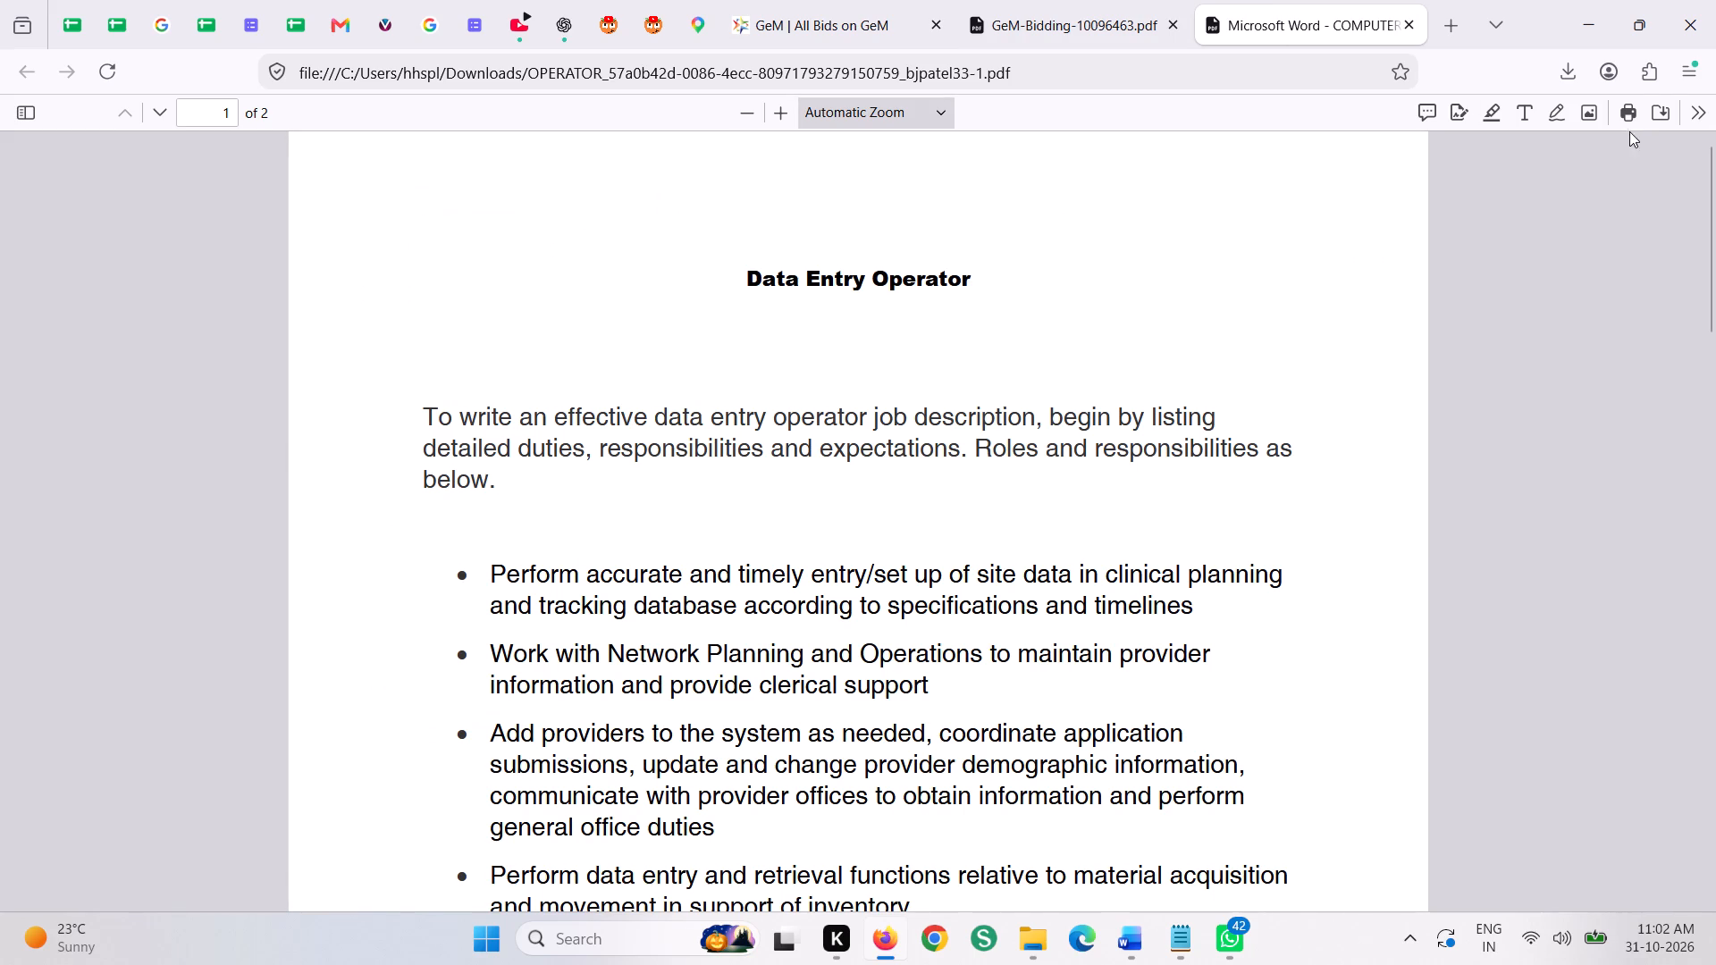
left_click(1654, 107)
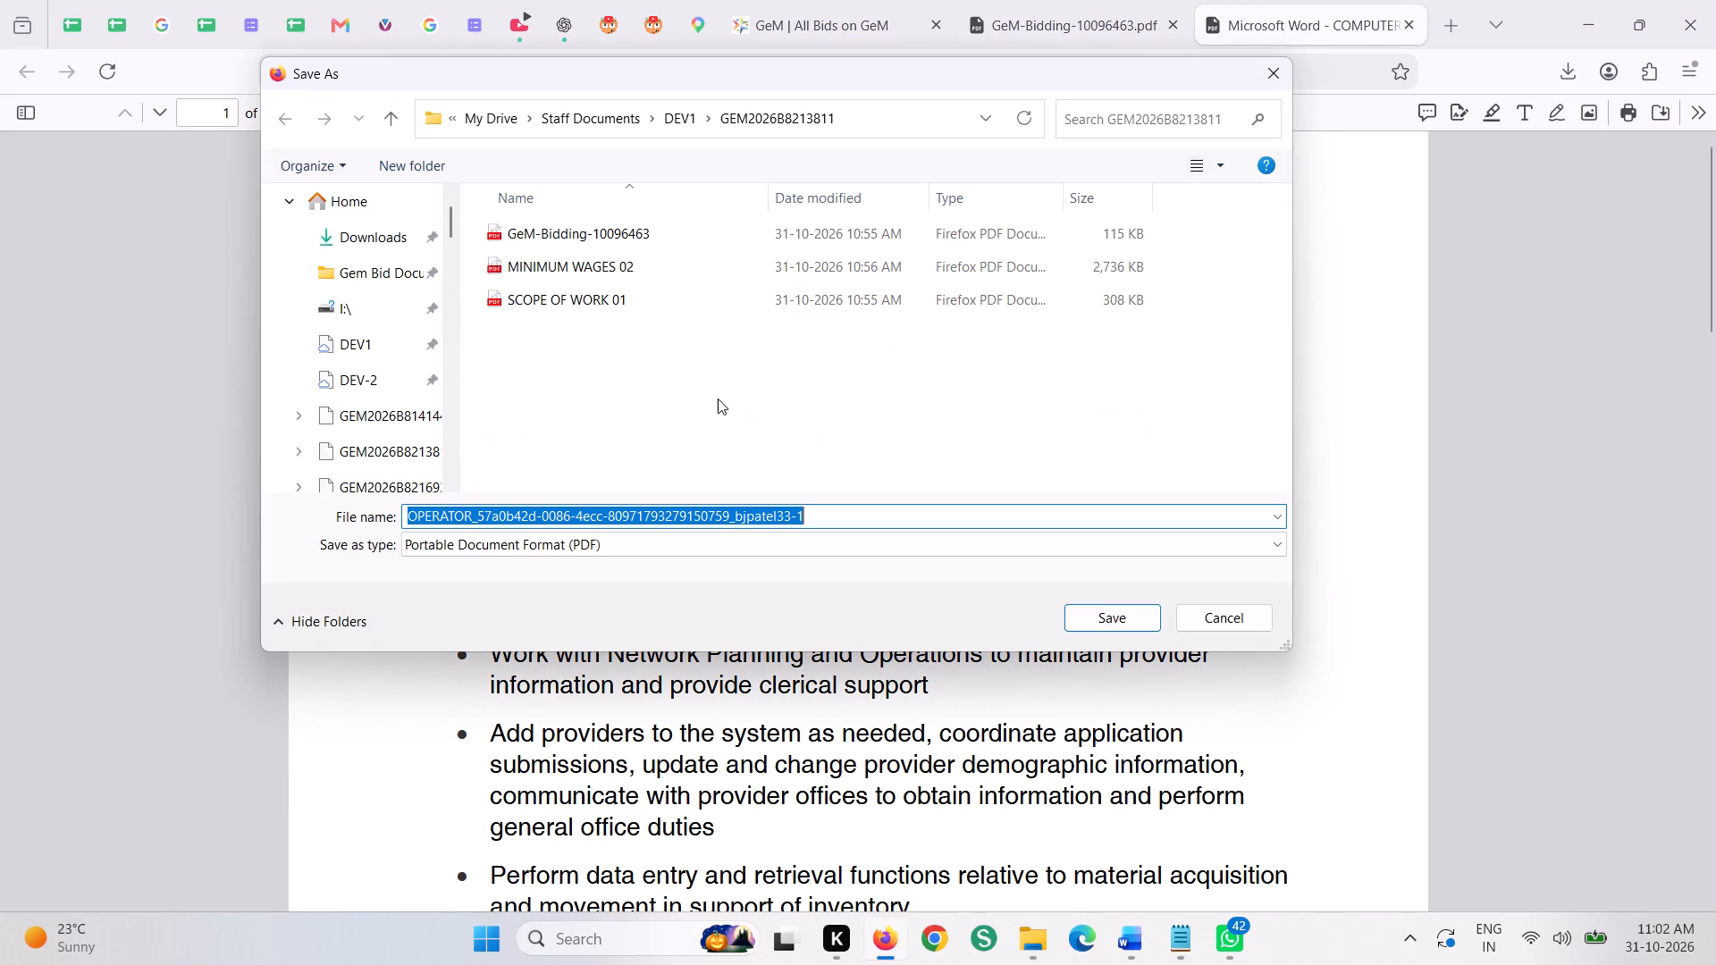
type("BUYER ADDED SOE")
key("space")
key("BackSpace")
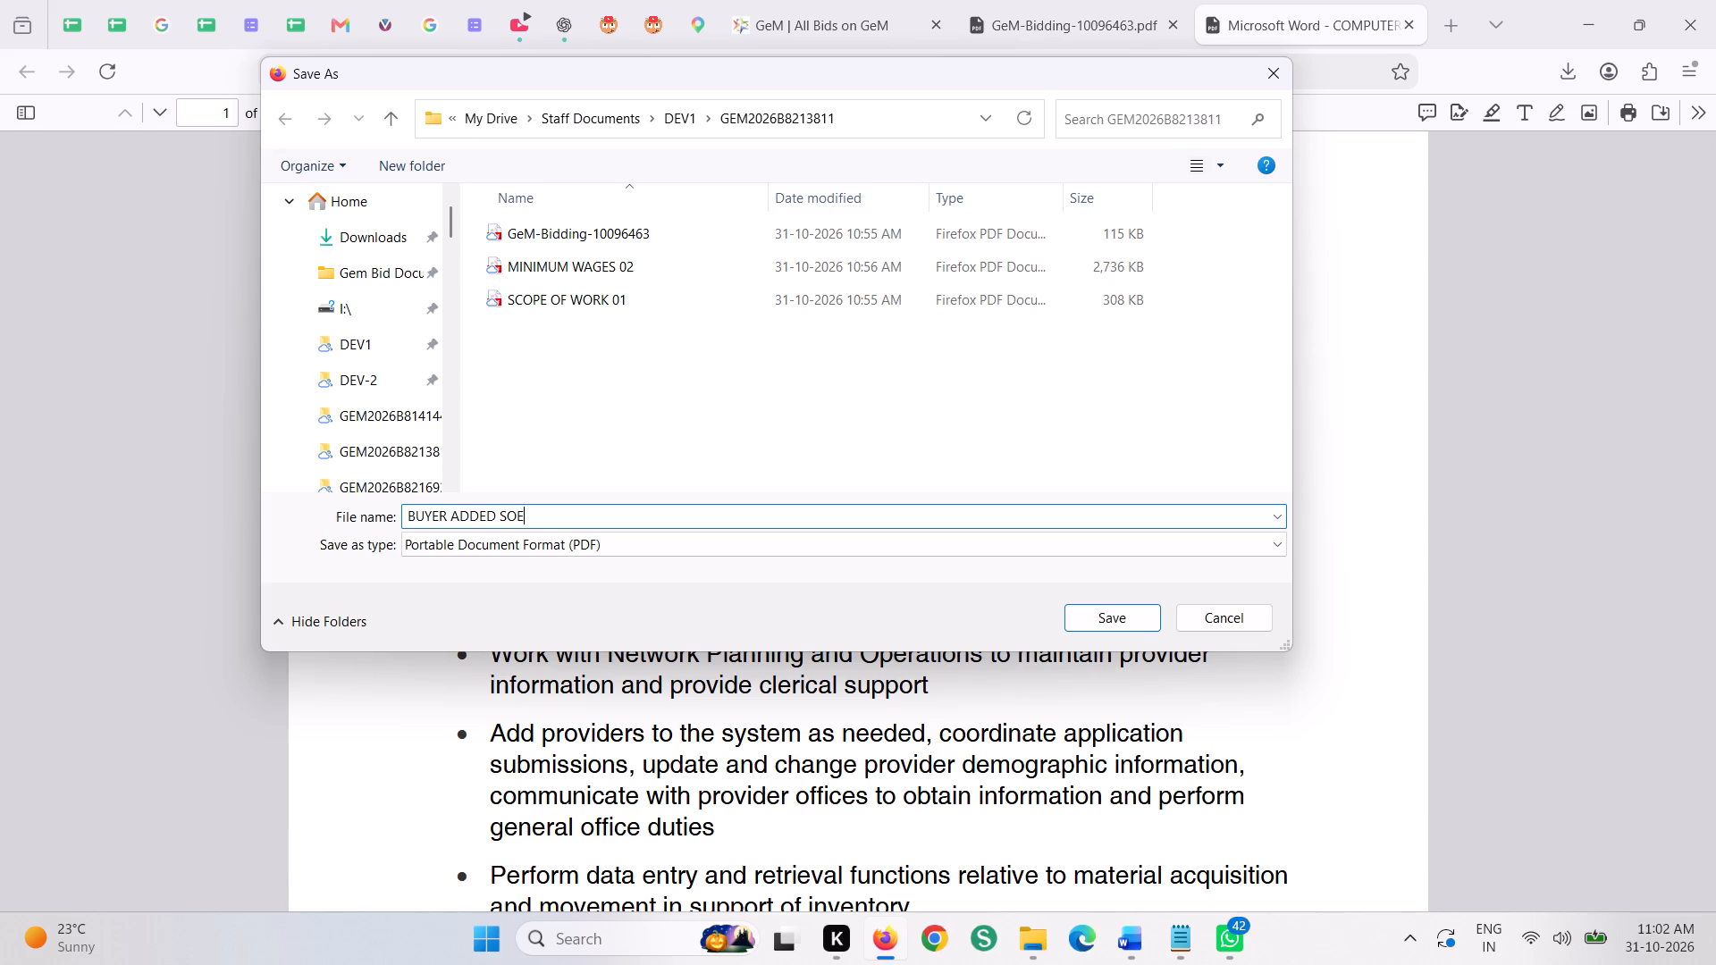
key("BackSpace")
key("w")
type("03")
key("Return")
Skim both pages of the data entry operator attachment and close it.
scroll(728, 457, "down", 4)
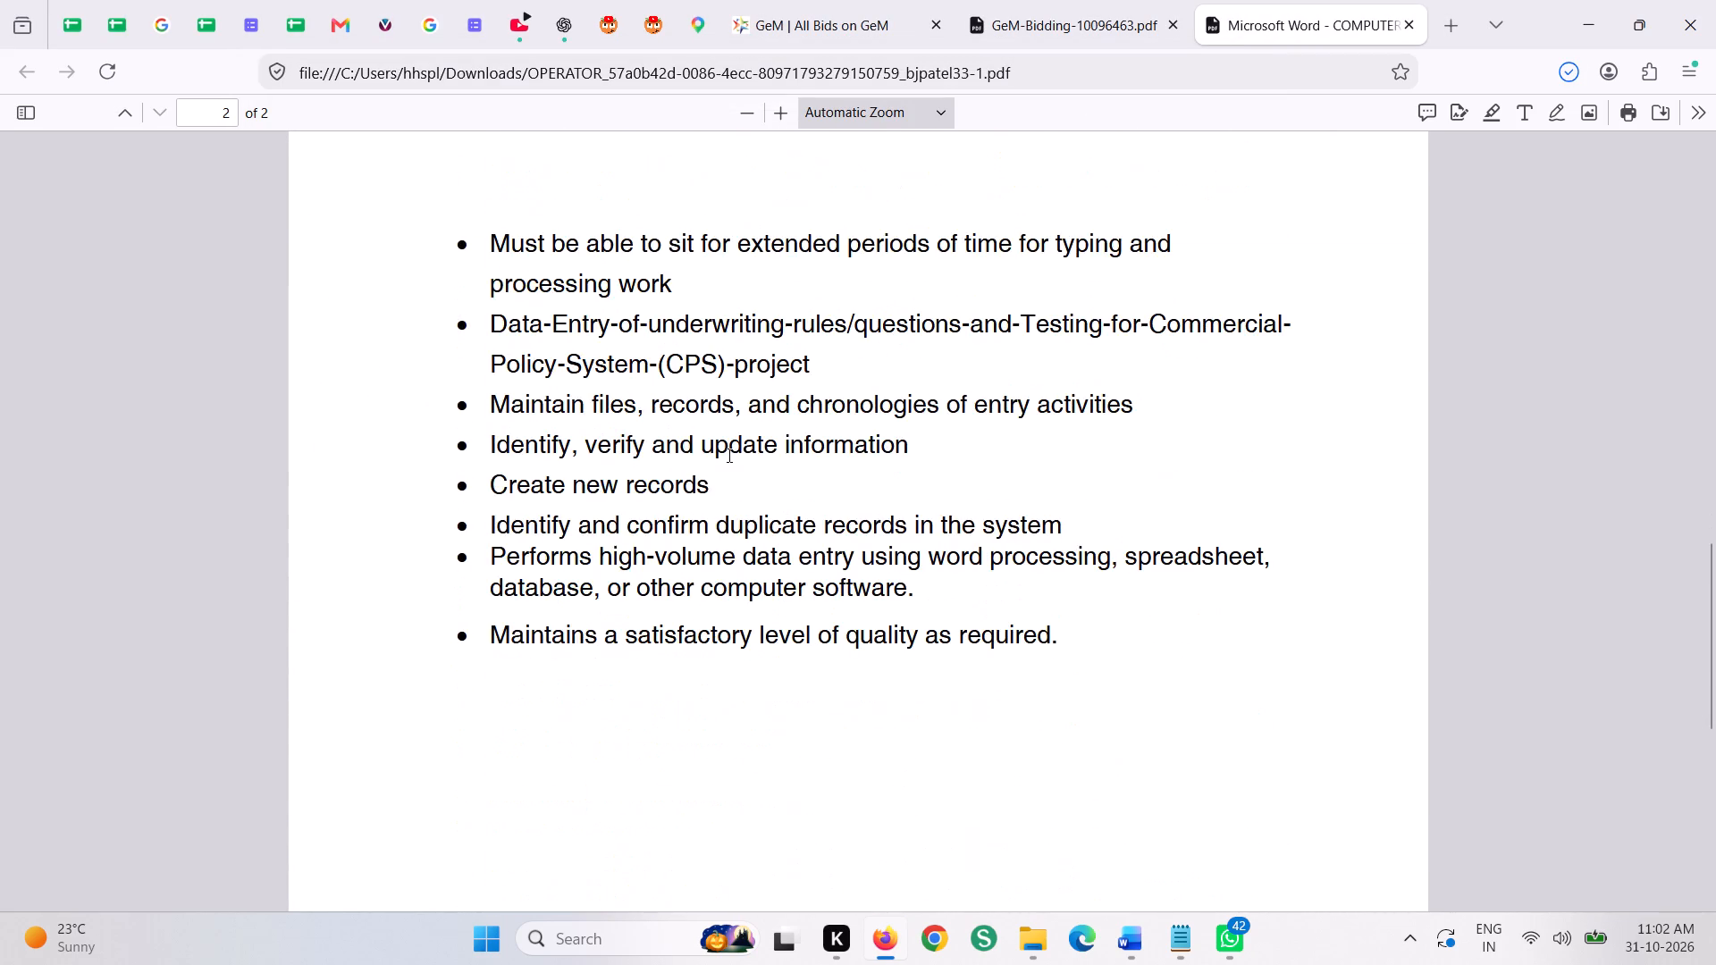
scroll(701, 519, "up", 1)
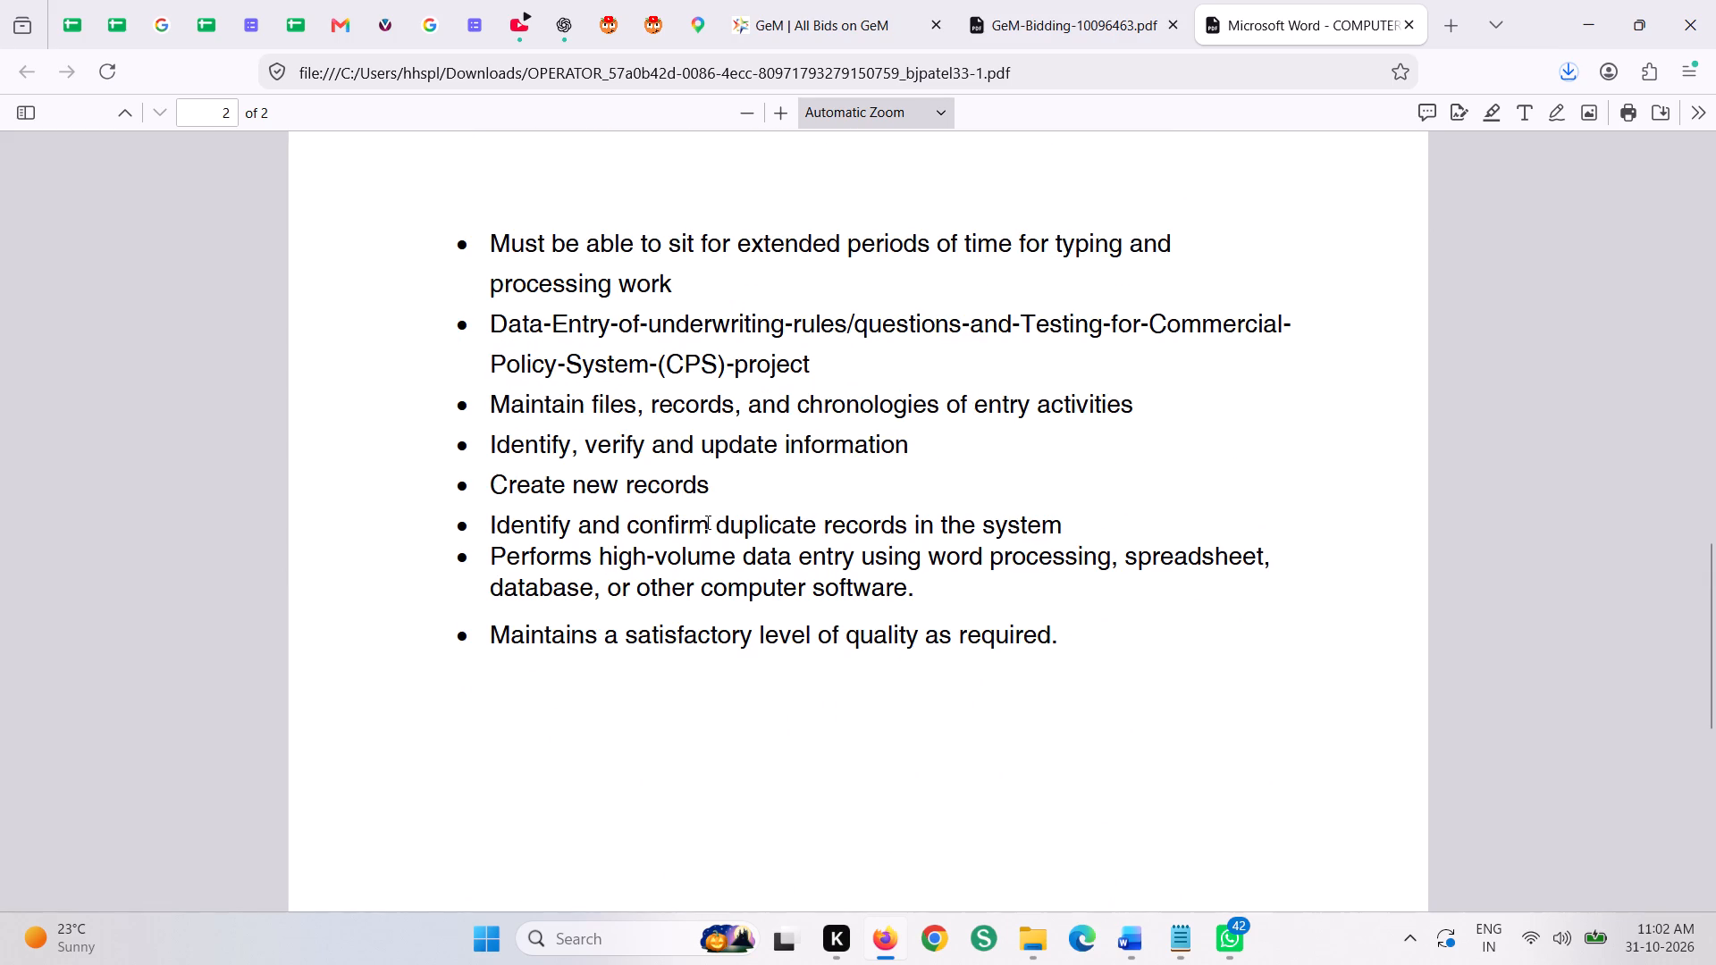
scroll(708, 522, "down", 10)
scroll(709, 525, "up", 11)
left_click(1353, 0)
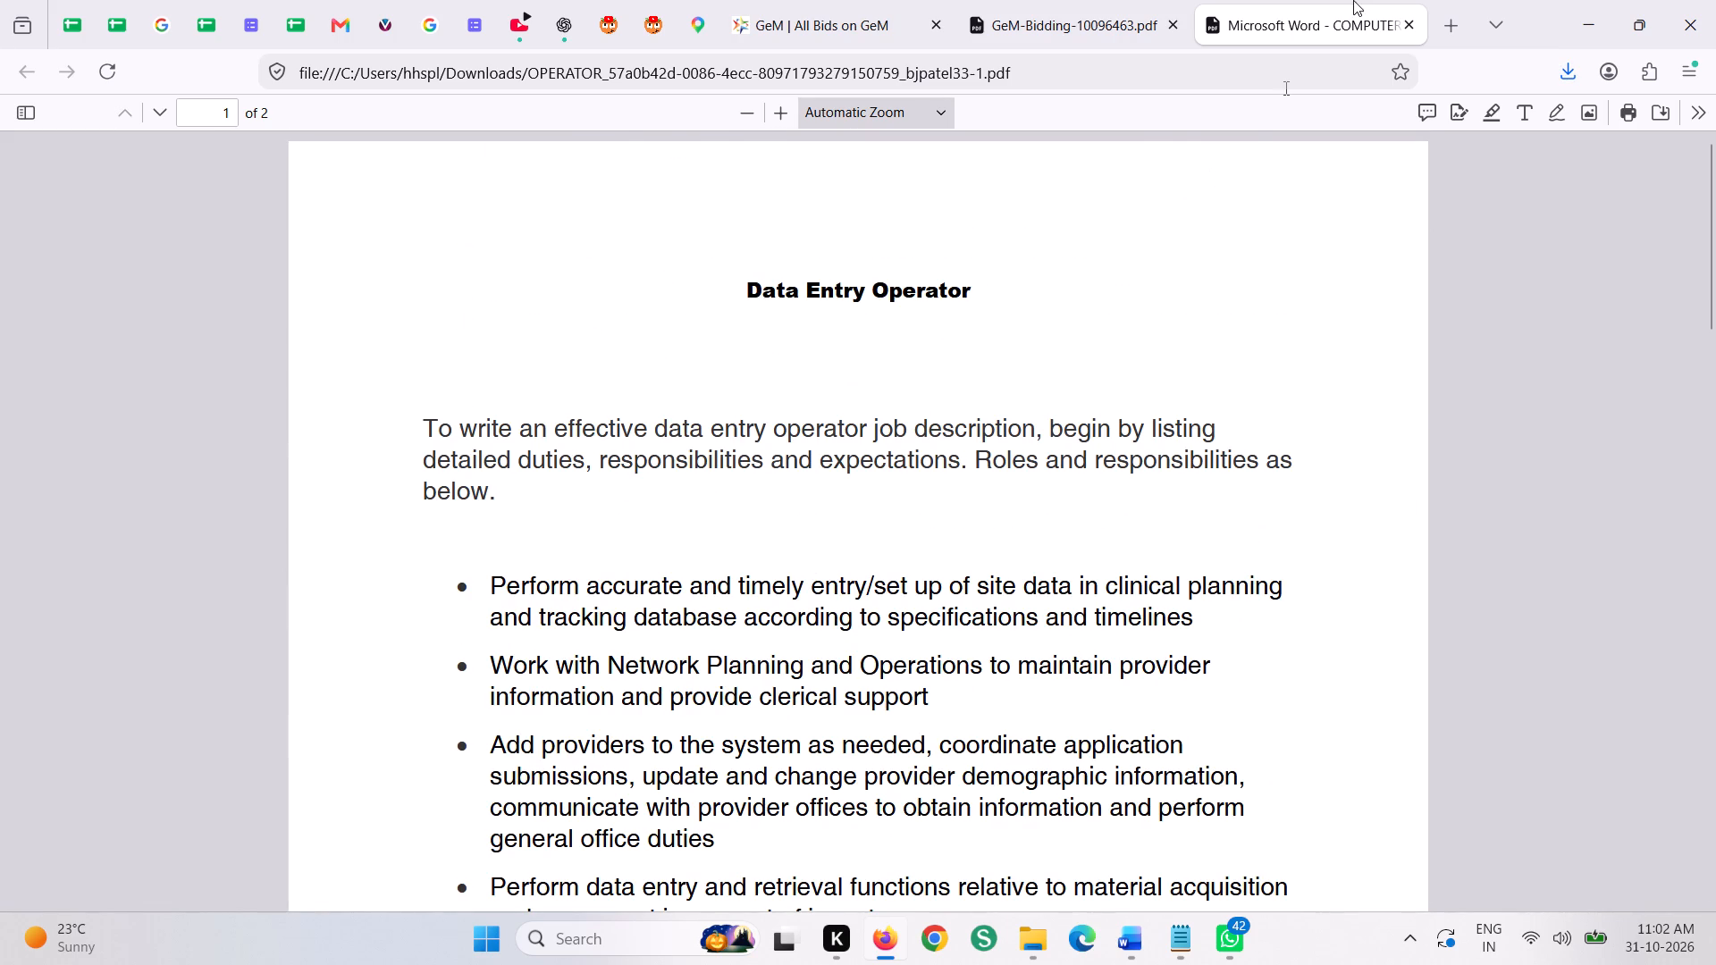
left_click(1414, 30)
Copy the Type of Bid label from the bid document into item 5 of the REQUIRED DOCUMENTS list in Word, followed by a hyphen.
scroll(1022, 274, "up", 13)
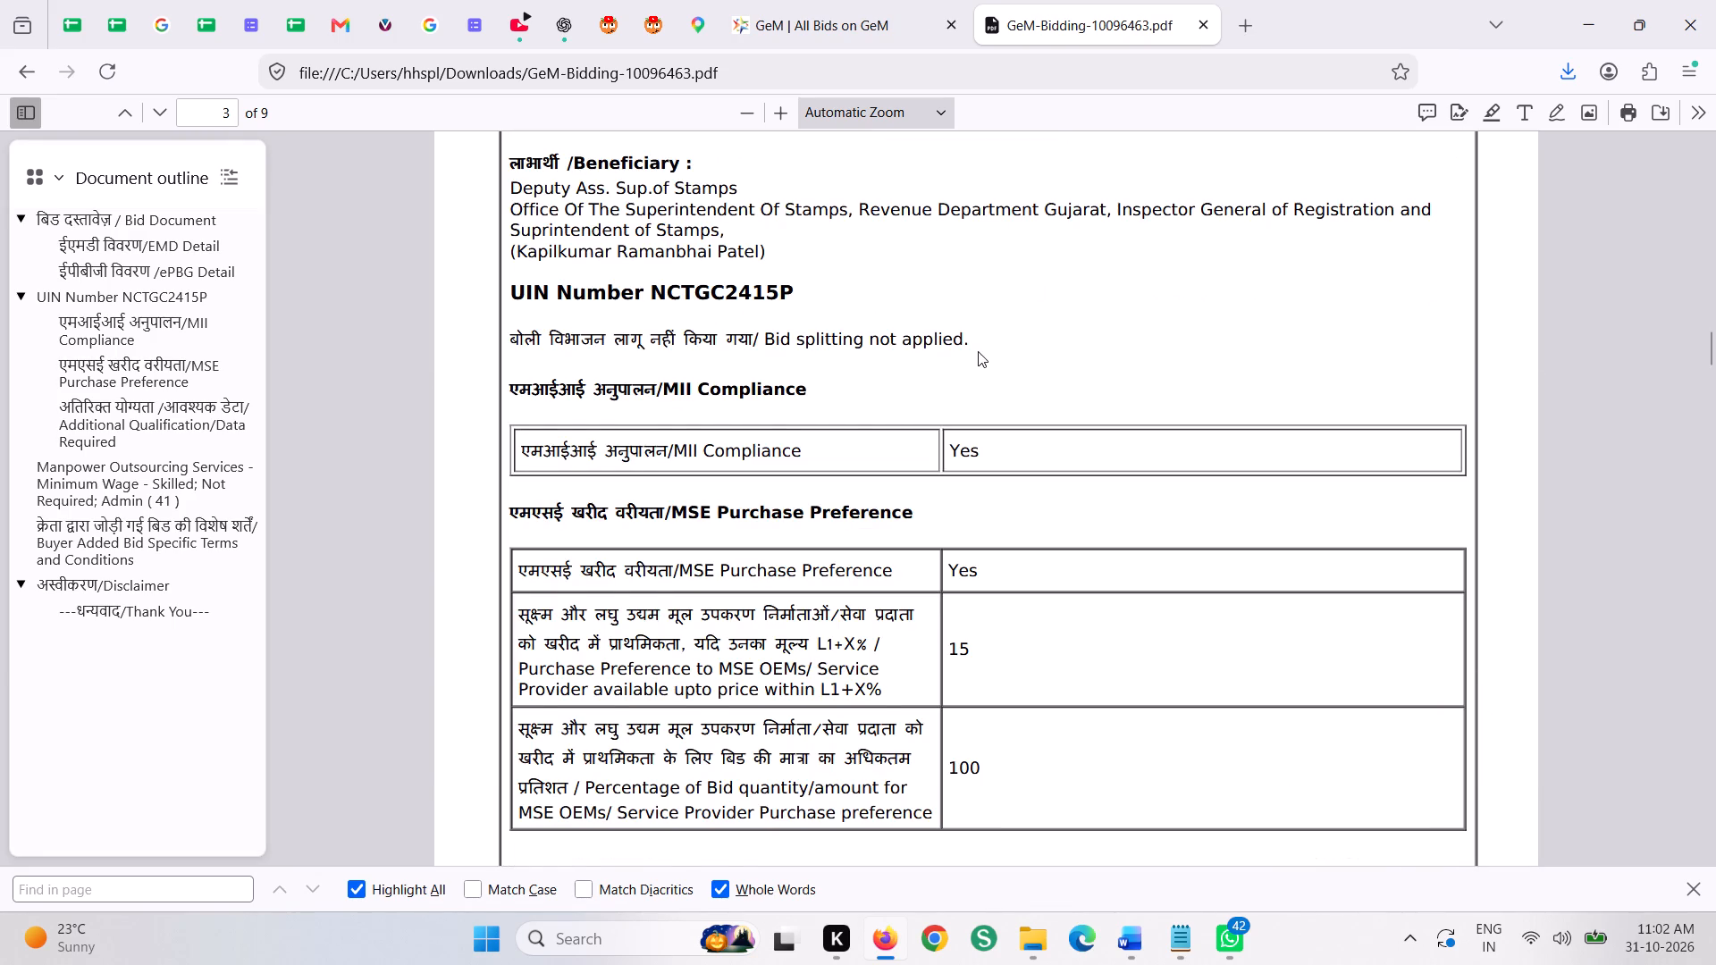
scroll(977, 351, "up", 4)
scroll(904, 419, "down", 1)
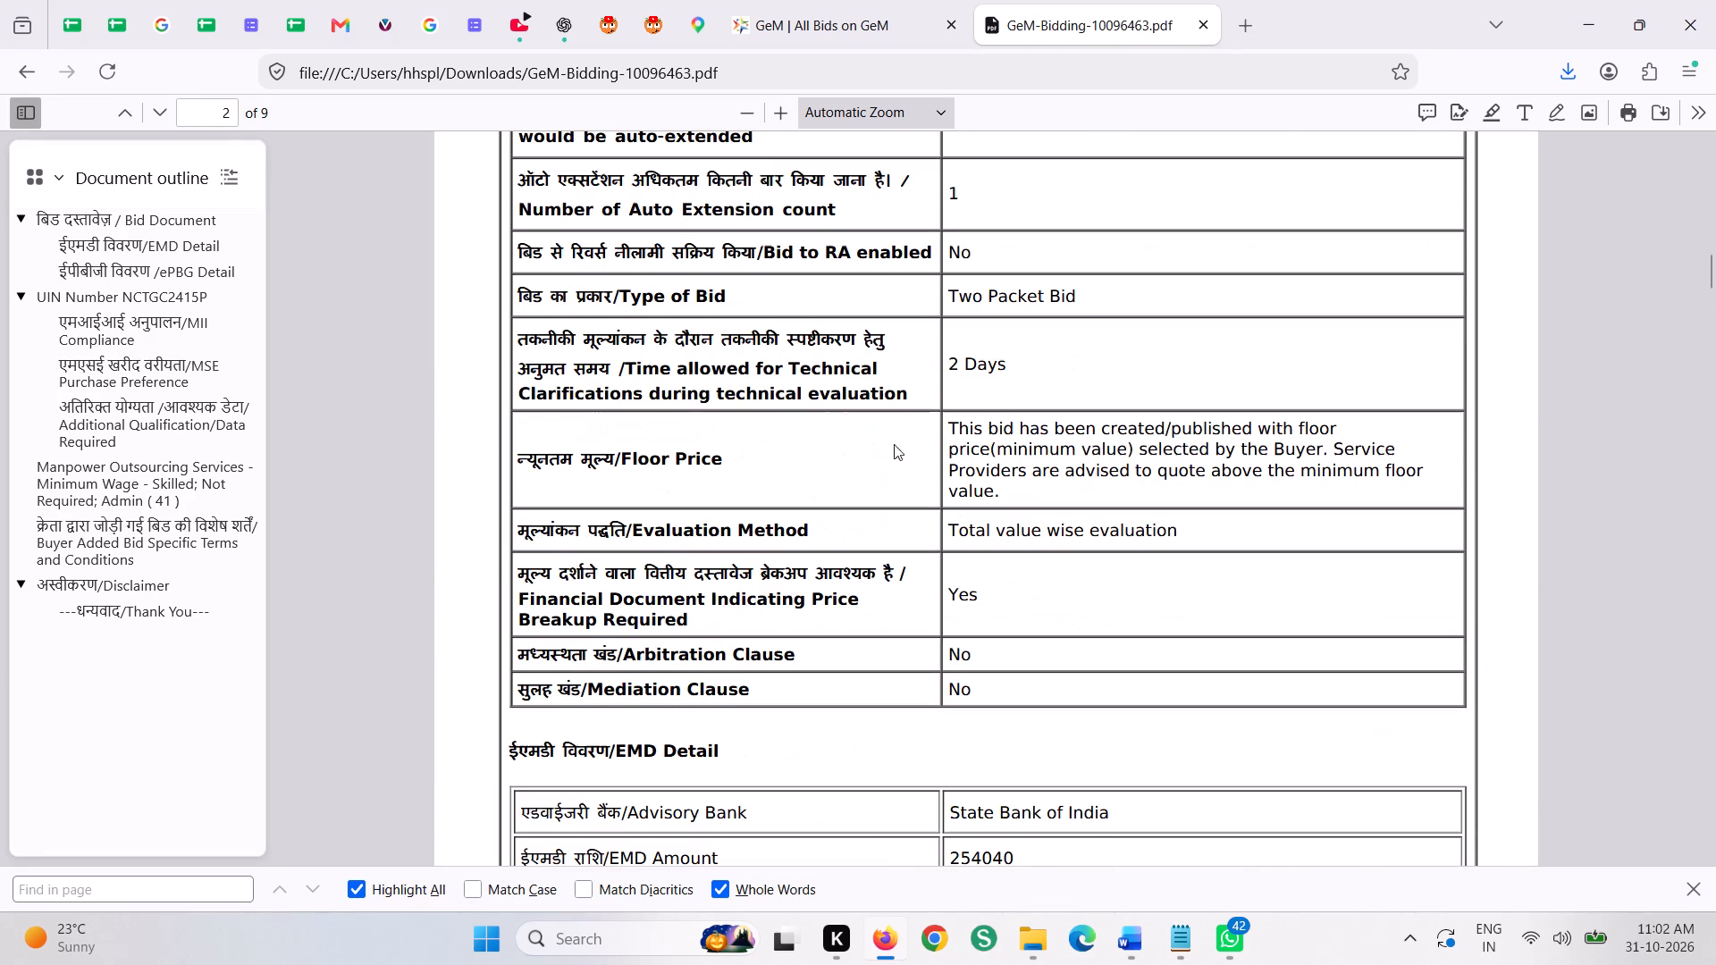
left_click(635, 287)
left_click_drag(635, 287, 702, 289)
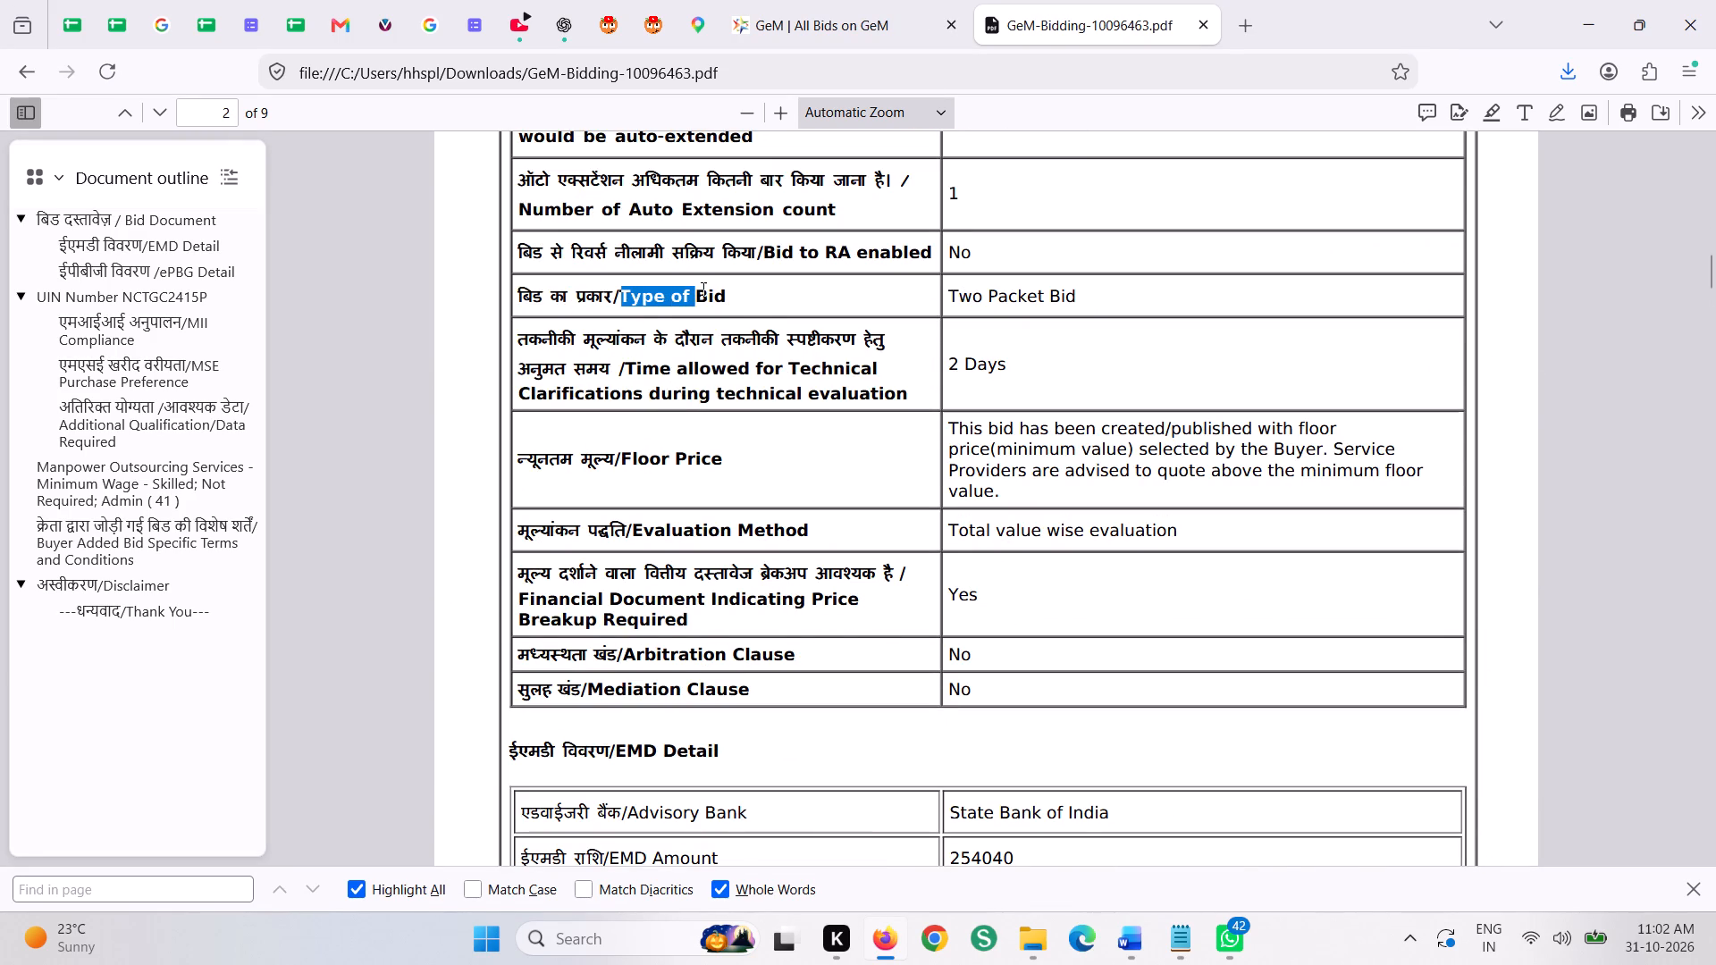
key("ctrl+c")
left_click_drag(702, 289, 705, 287)
key("ctrl+c")
key("ctrl+c")
left_click(1136, 932)
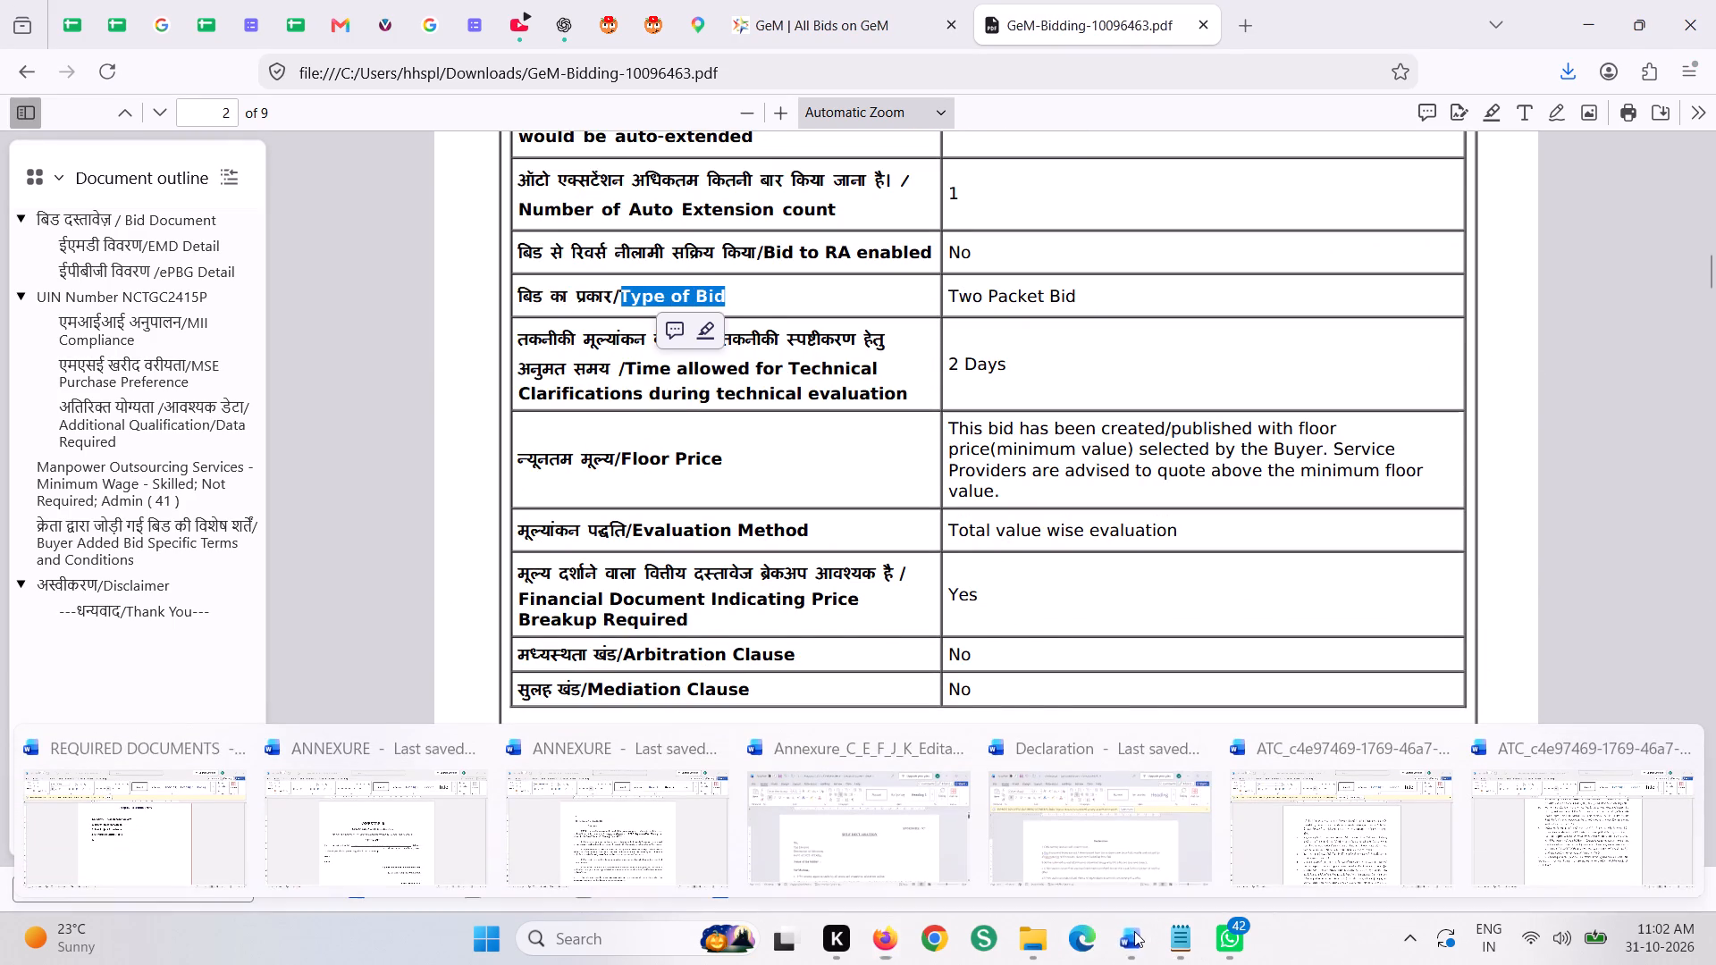
left_click(156, 843)
scroll(560, 578, "up", 2)
key("ctrl+v")
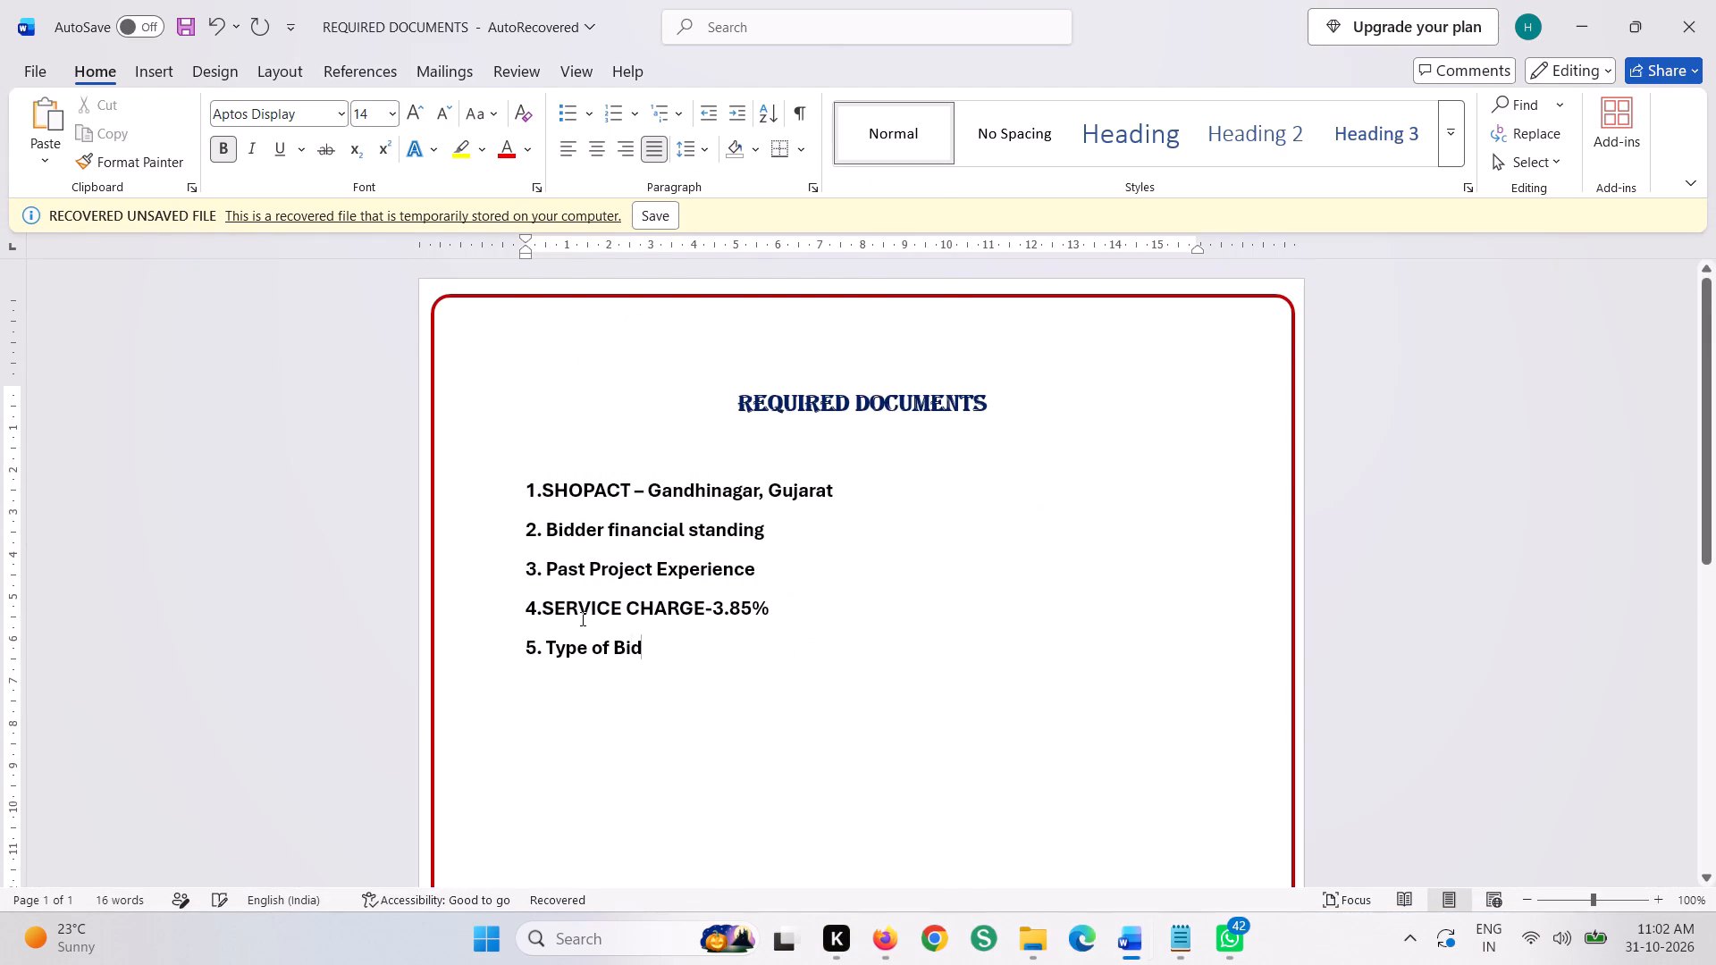
key("minus")
Complete item 5 with the bid type copied from the bid document, Two Packet Bid.
key("alt+Tab")
key("alt+Tab")
key("alt+Tab")
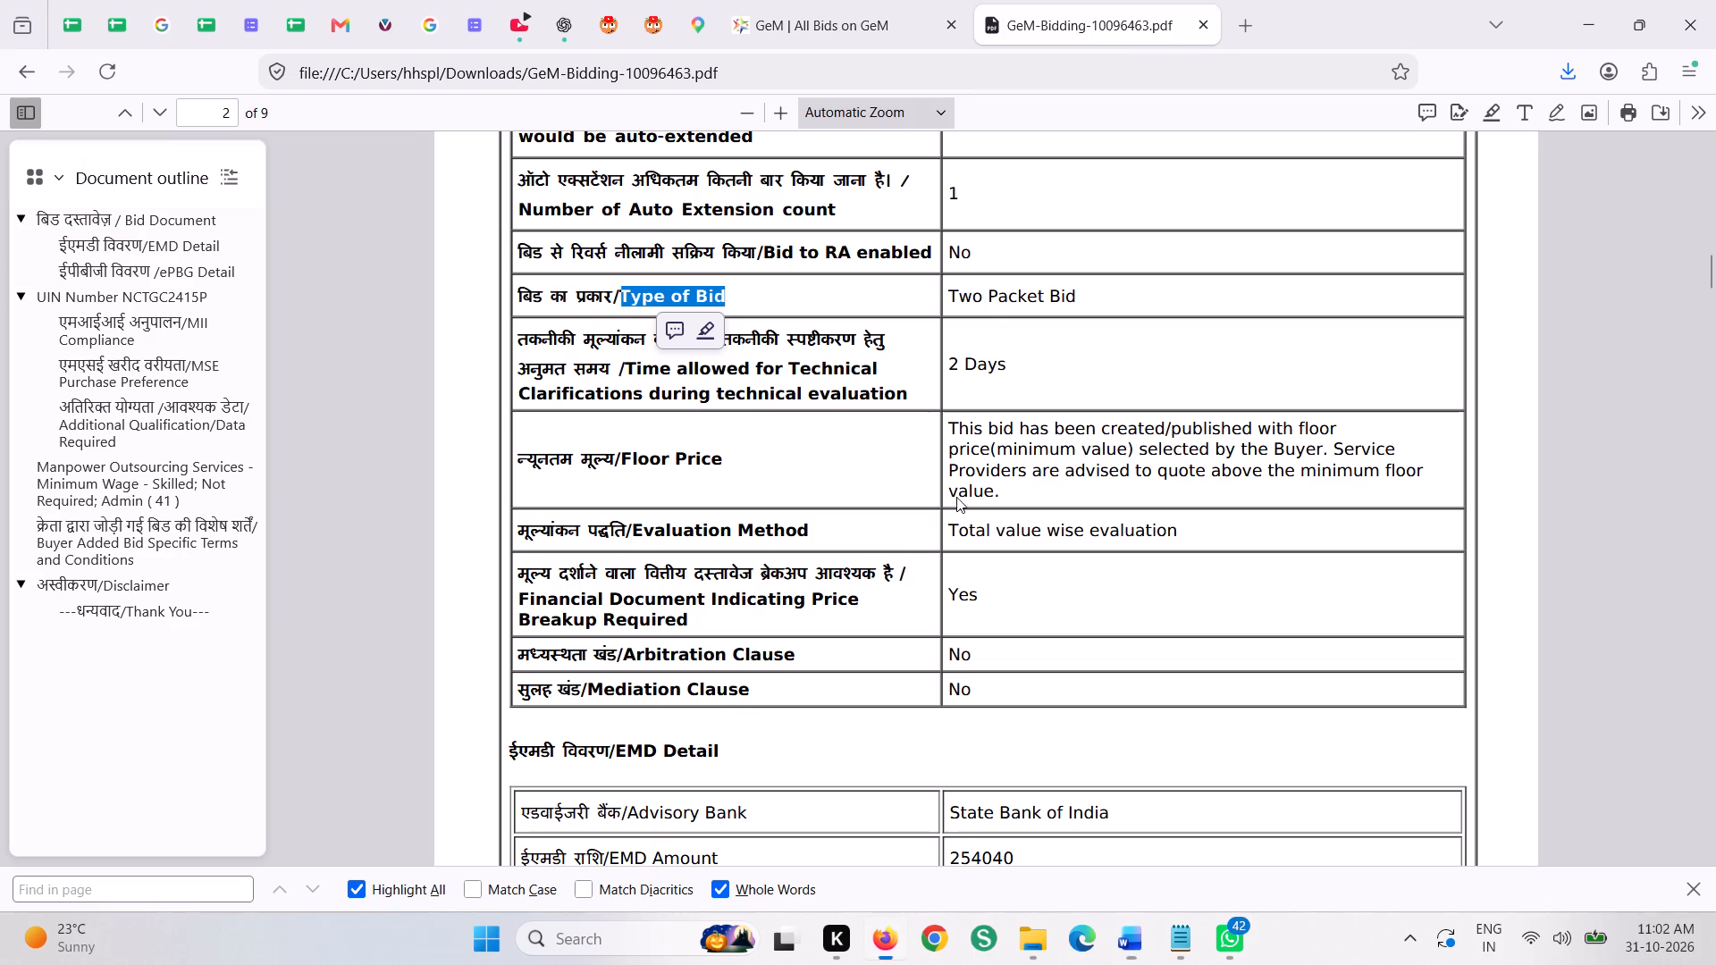
triple_click(993, 305)
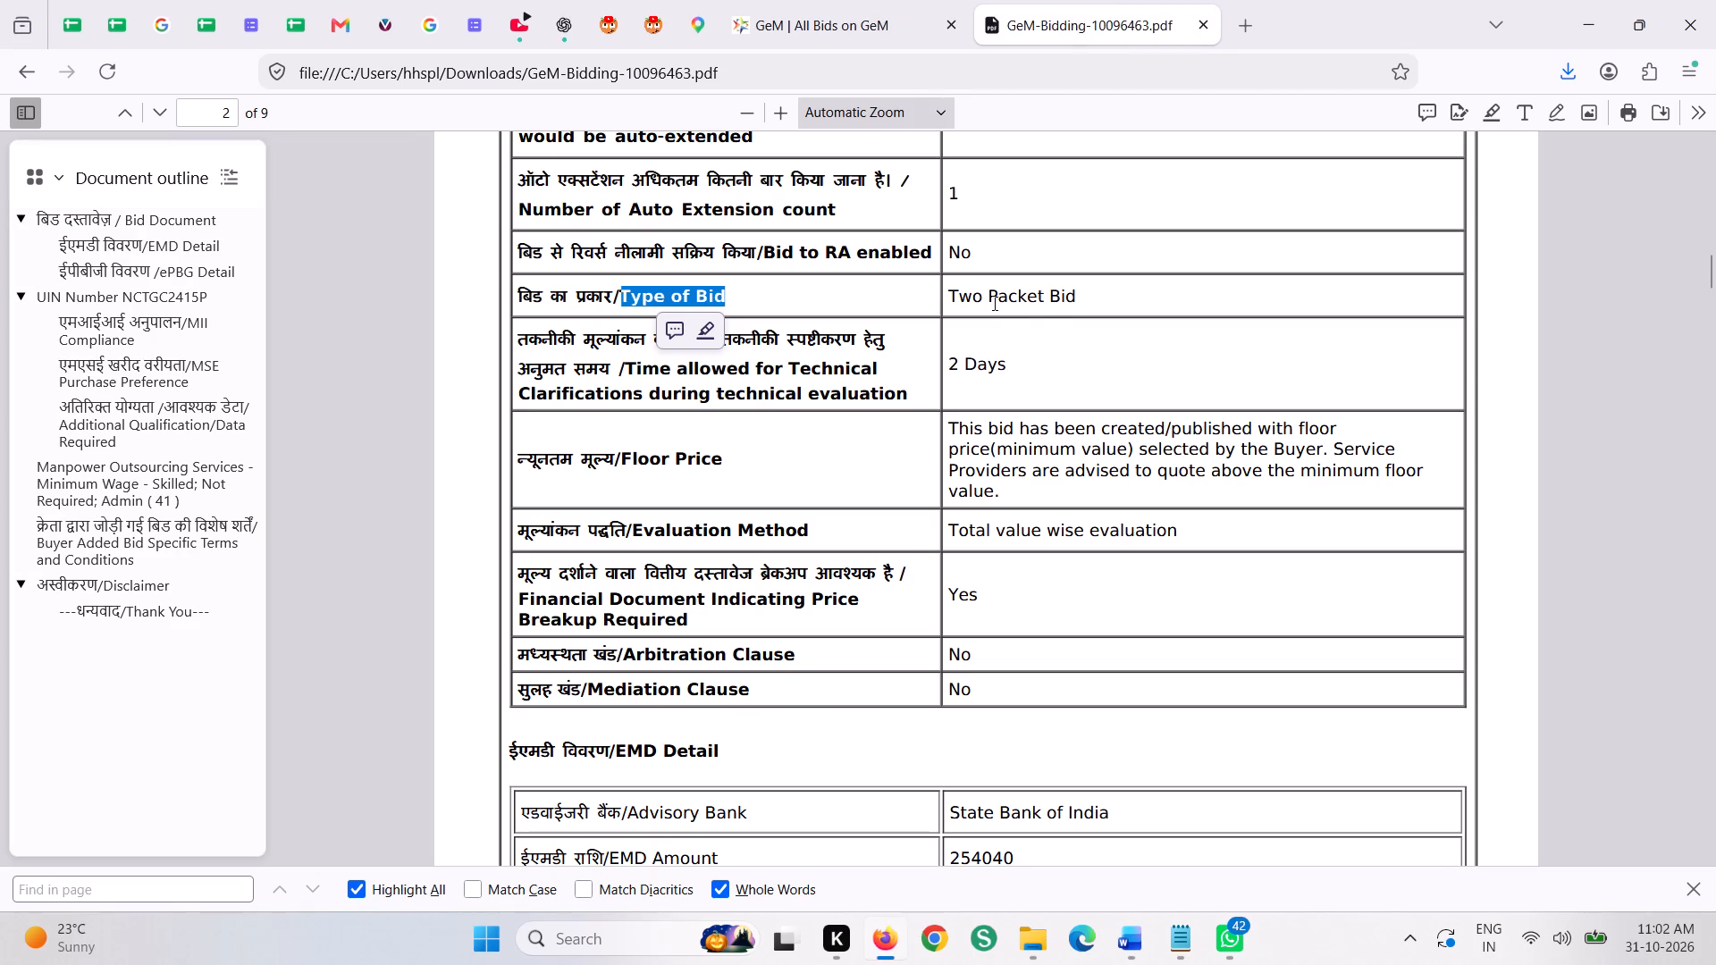
triple_click(993, 299)
key("ctrl+c")
key("ctrl+c")
key("alt+Tab")
key("ctrl+v")
Start item 6 in the Word list with the word Turnover copied from the bid document's minimum average annual turnover row.
key("Return")
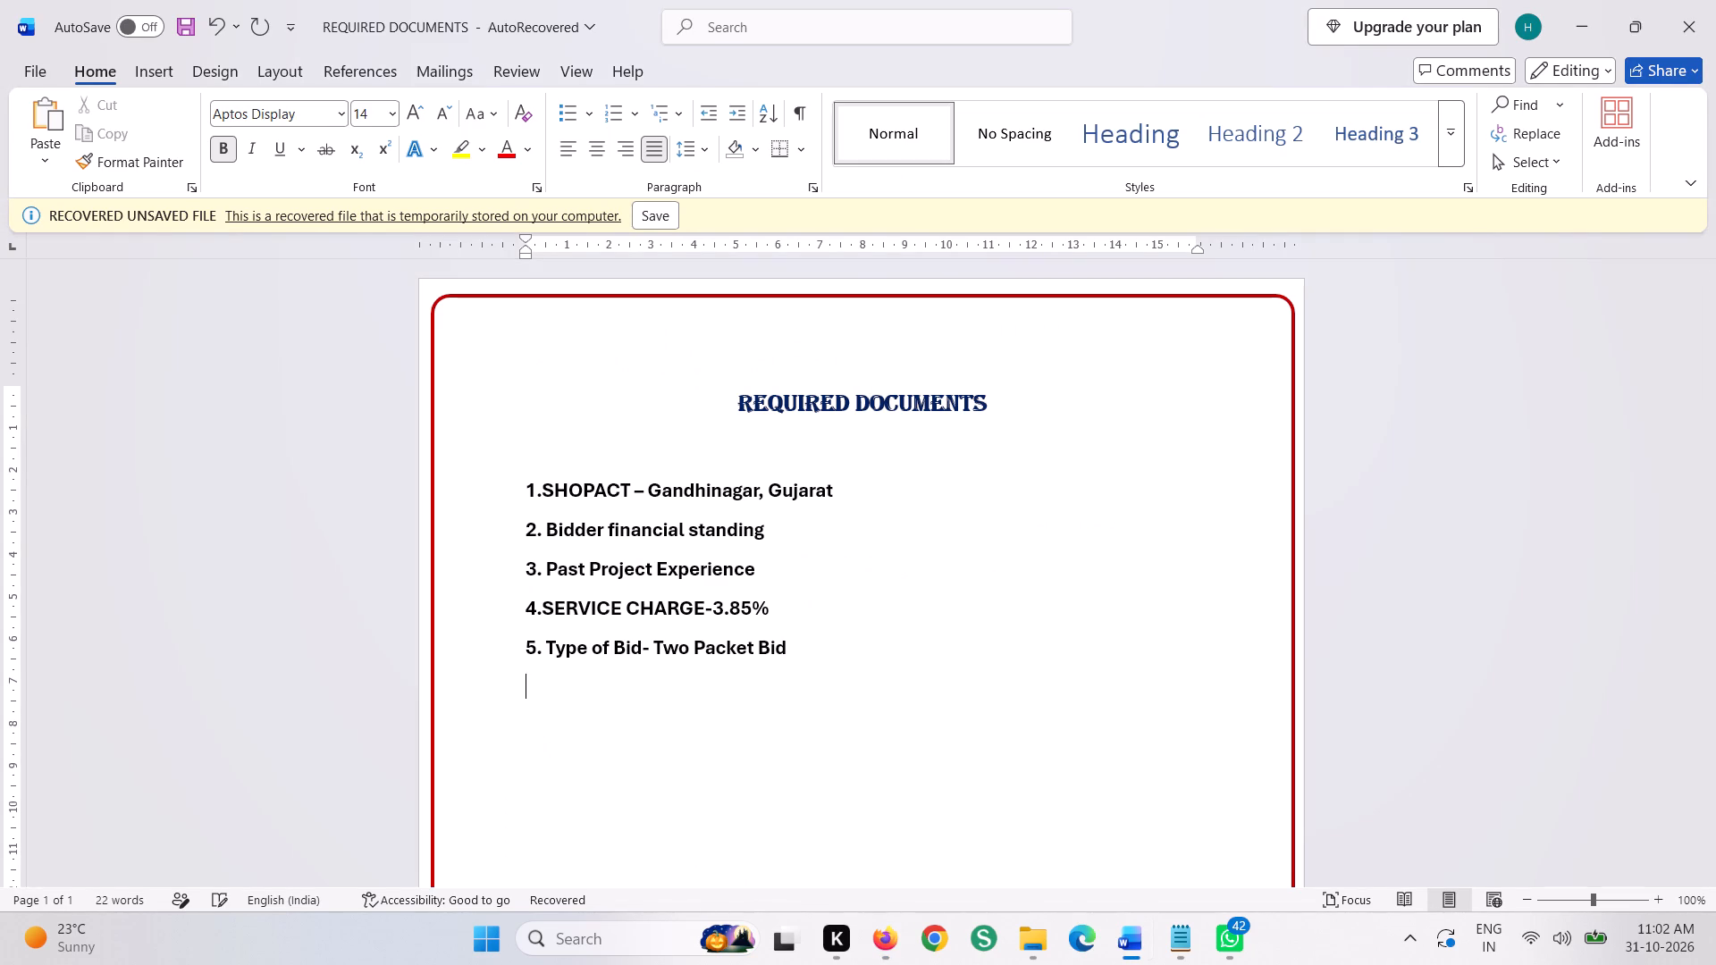
type("9.")
key("alt+Tab")
key("alt+Tab")
key("BackSpace")
key("BackSpace")
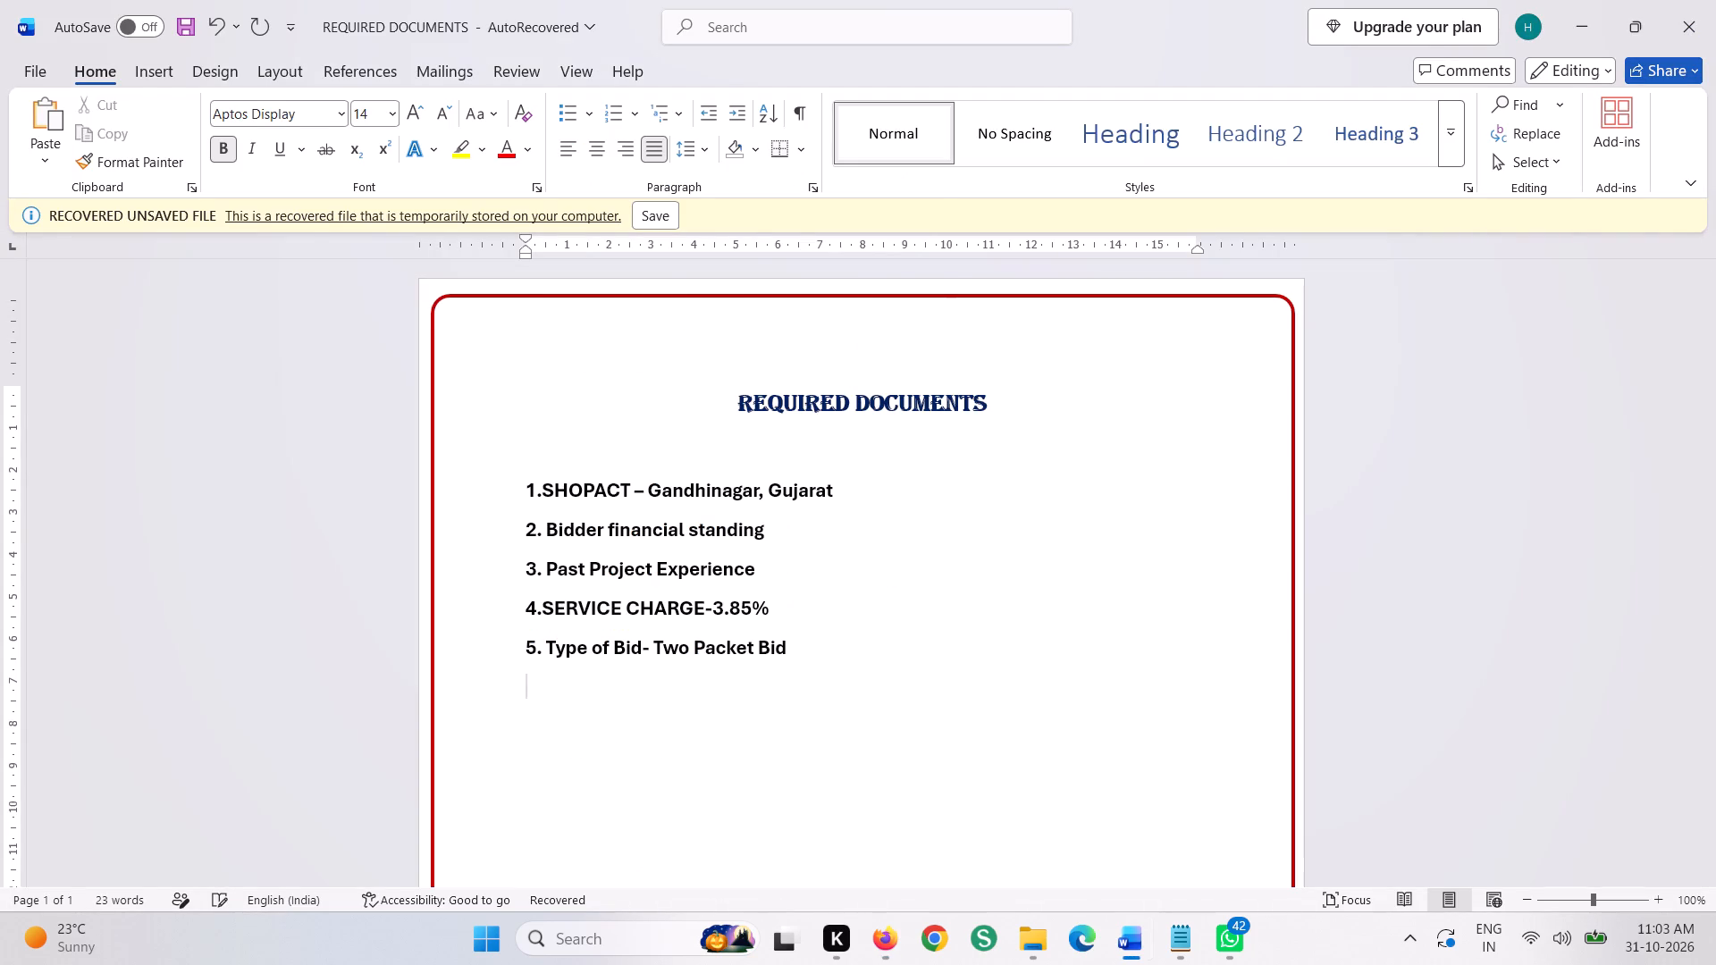
type("6.")
key("alt+Tab")
scroll(933, 467, "down", 1)
scroll(849, 501, "down", 1)
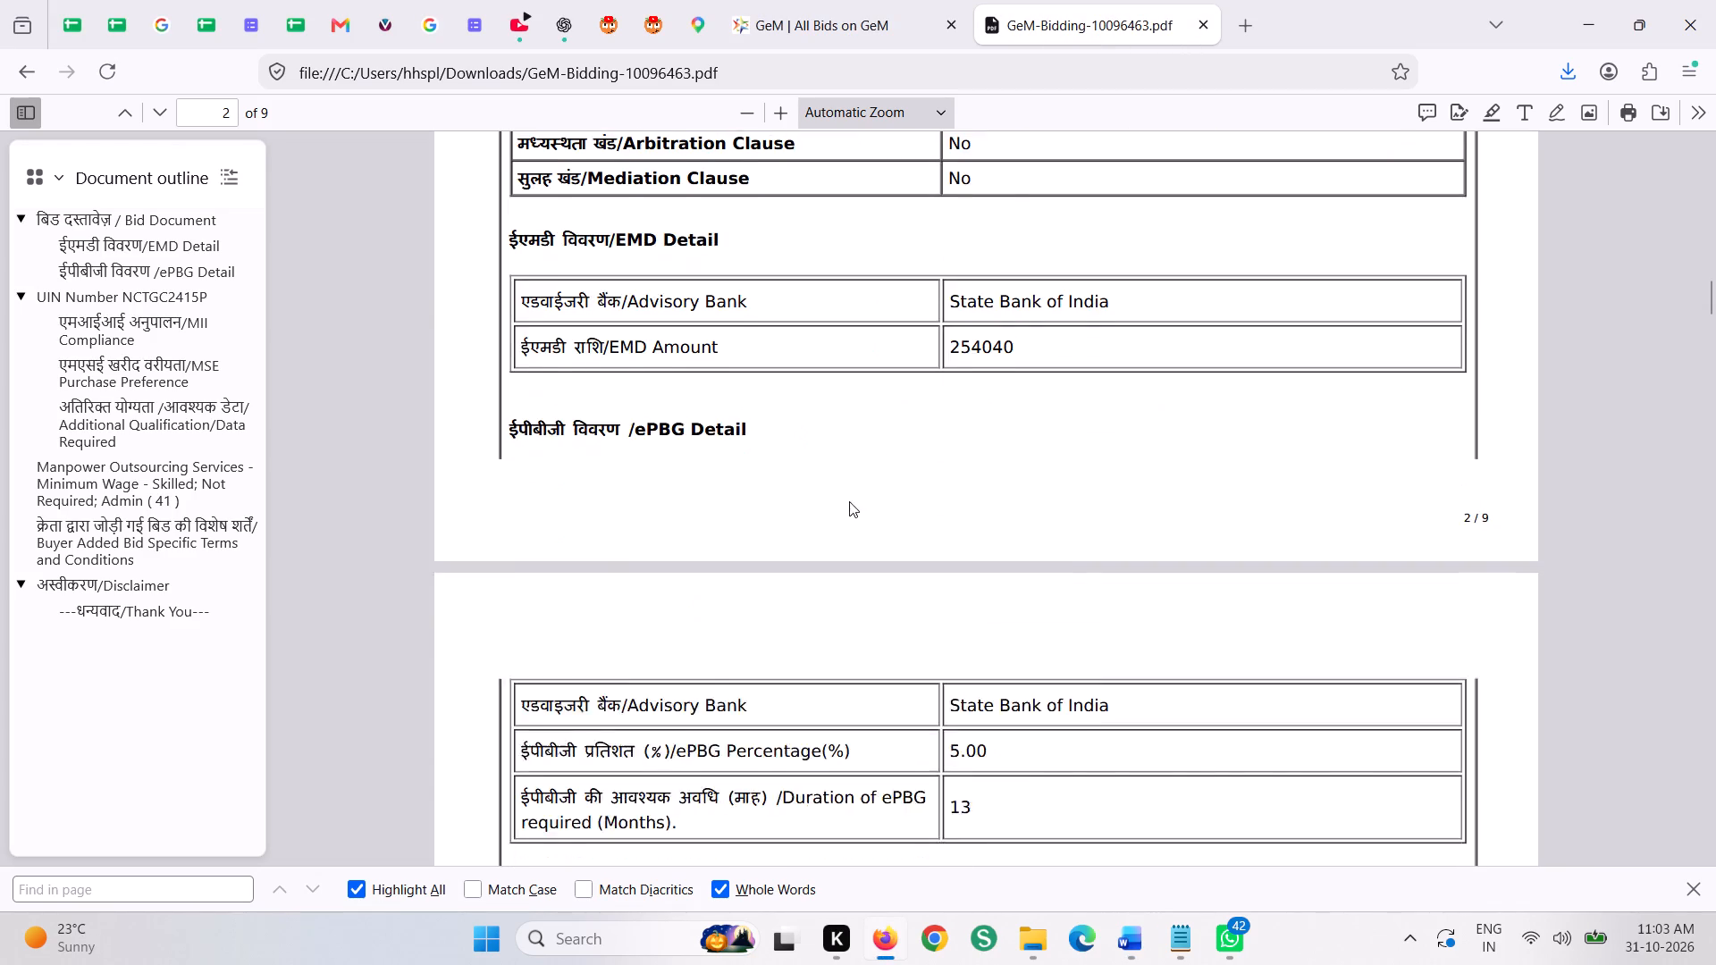
scroll(923, 452, "down", 1)
scroll(922, 445, "up", 6)
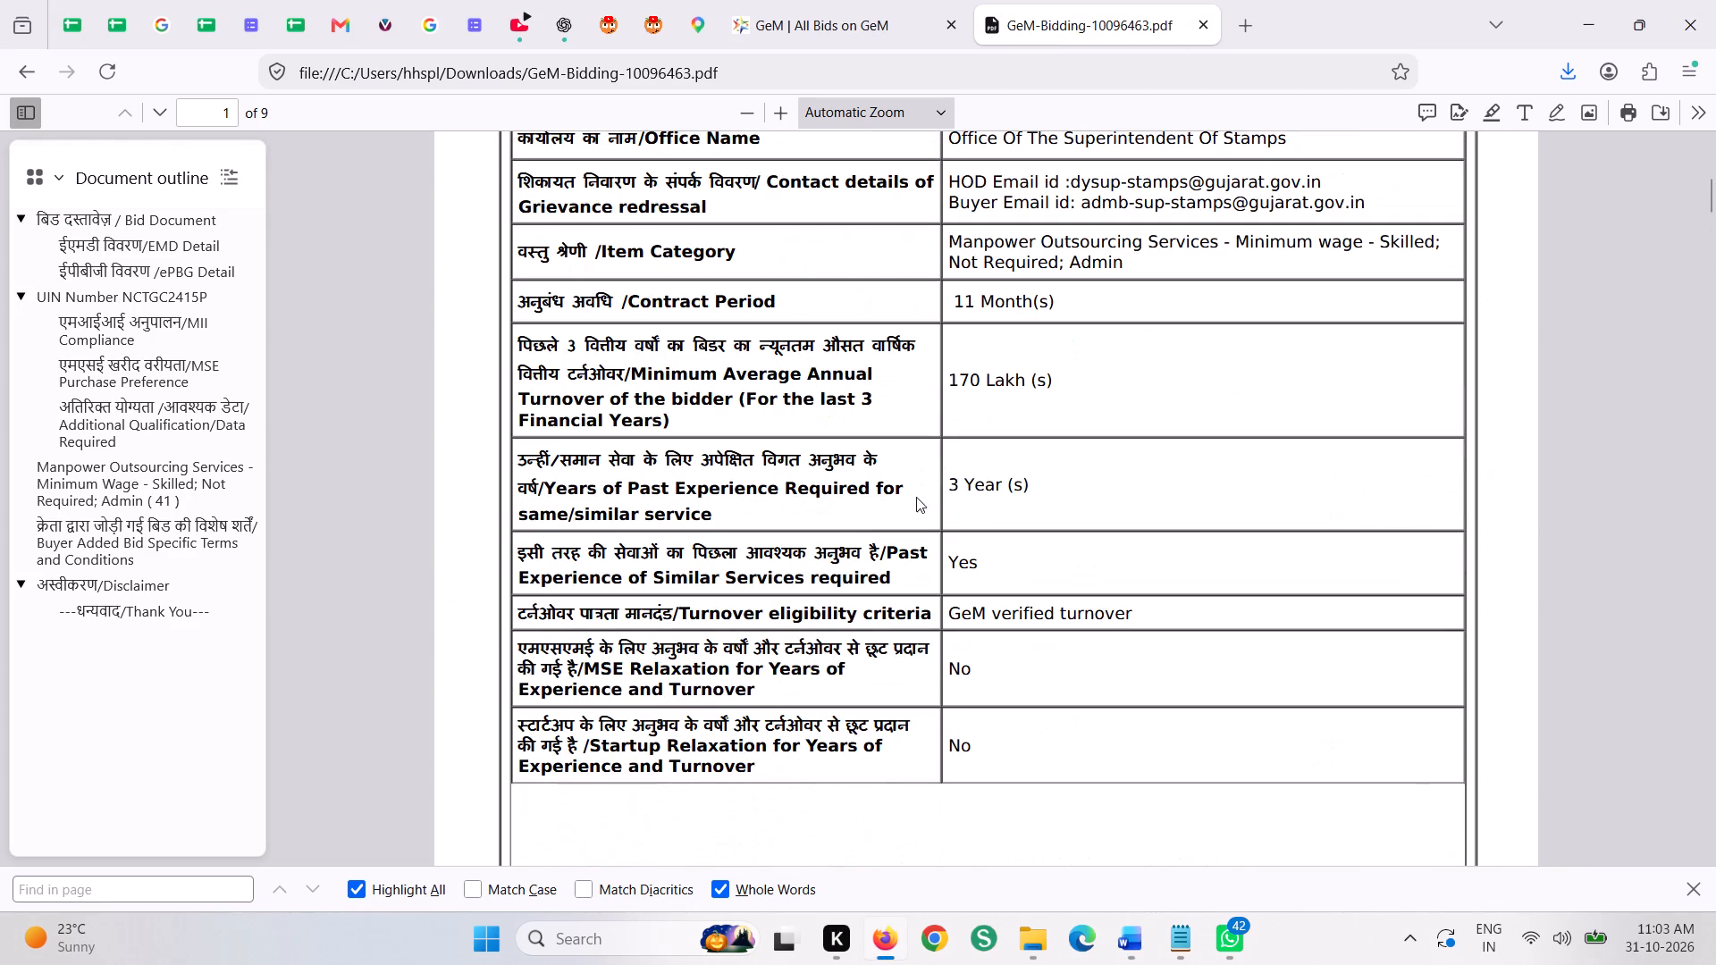
double_click(585, 426)
key("ctrl+c")
key("ctrl+c")
key("alt+Tab")
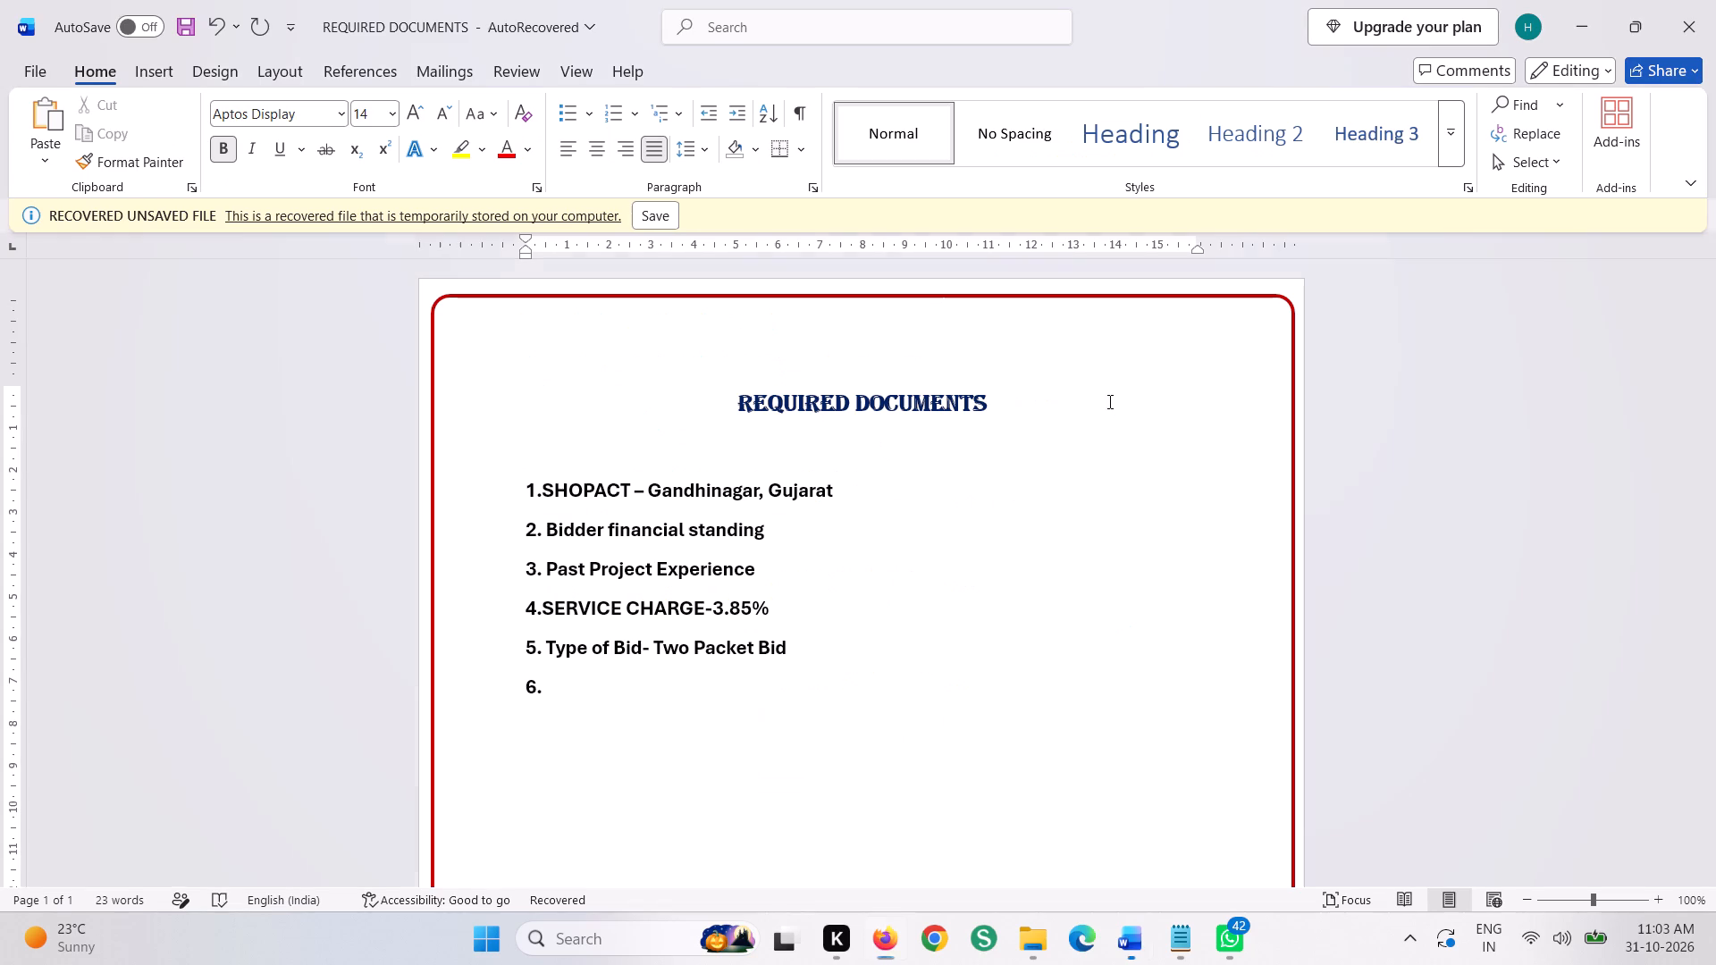
key("ctrl+v")
Complete item 6 with the turnover requirement "-170 LAKH FOR 3 YEARS".
type("-170 LAKH")
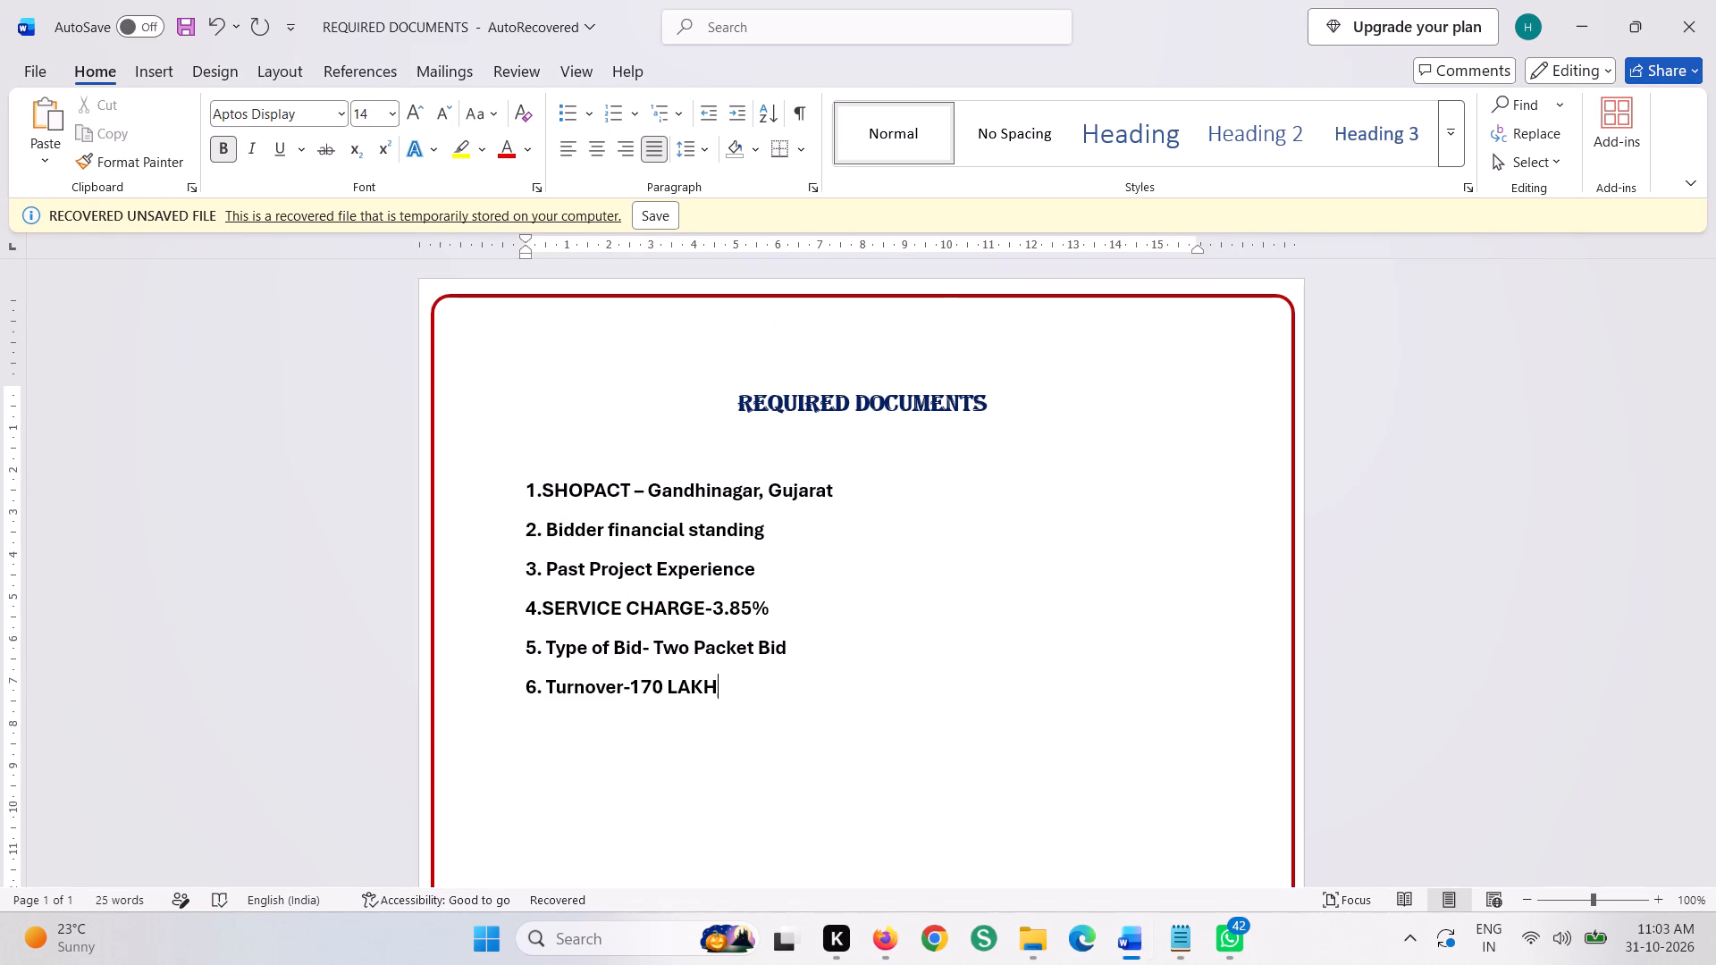
key("space")
type("FOR 3 U")
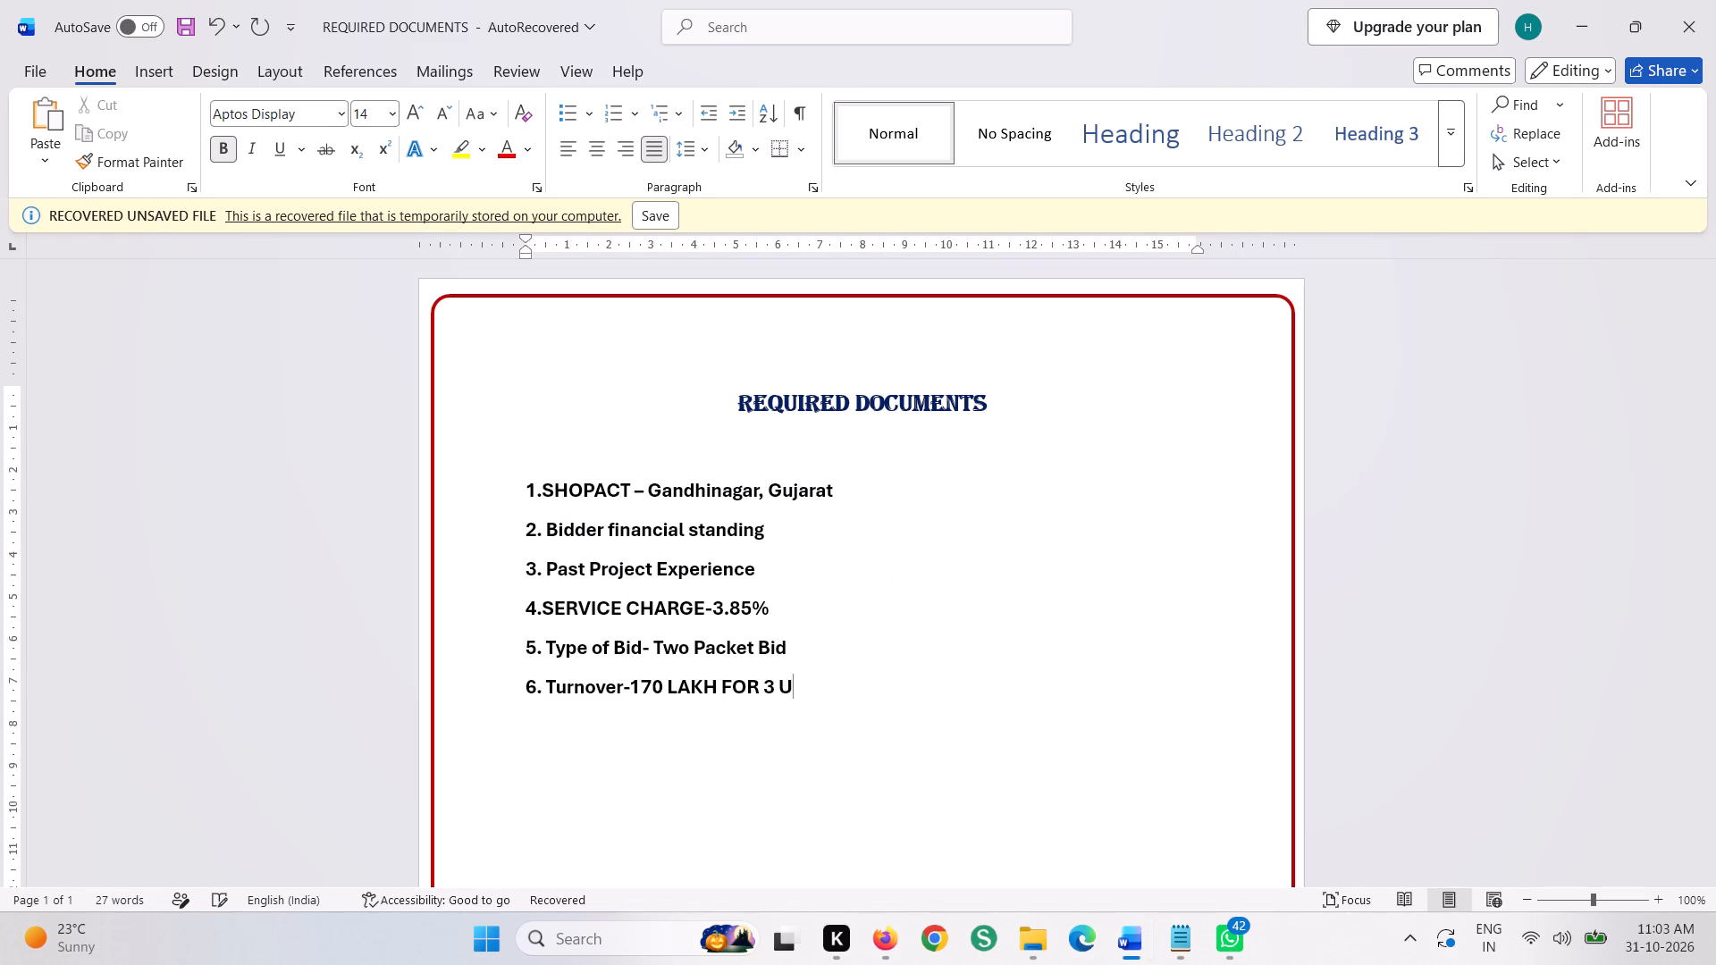
key("BackSpace")
type("YEARS")
key("space")
Add item 7 with "MSE Relaxation for Years of Experience and Turnover" copied from the bid document, joined into one line.
key("Return")
type("7.")
key("alt+Tab")
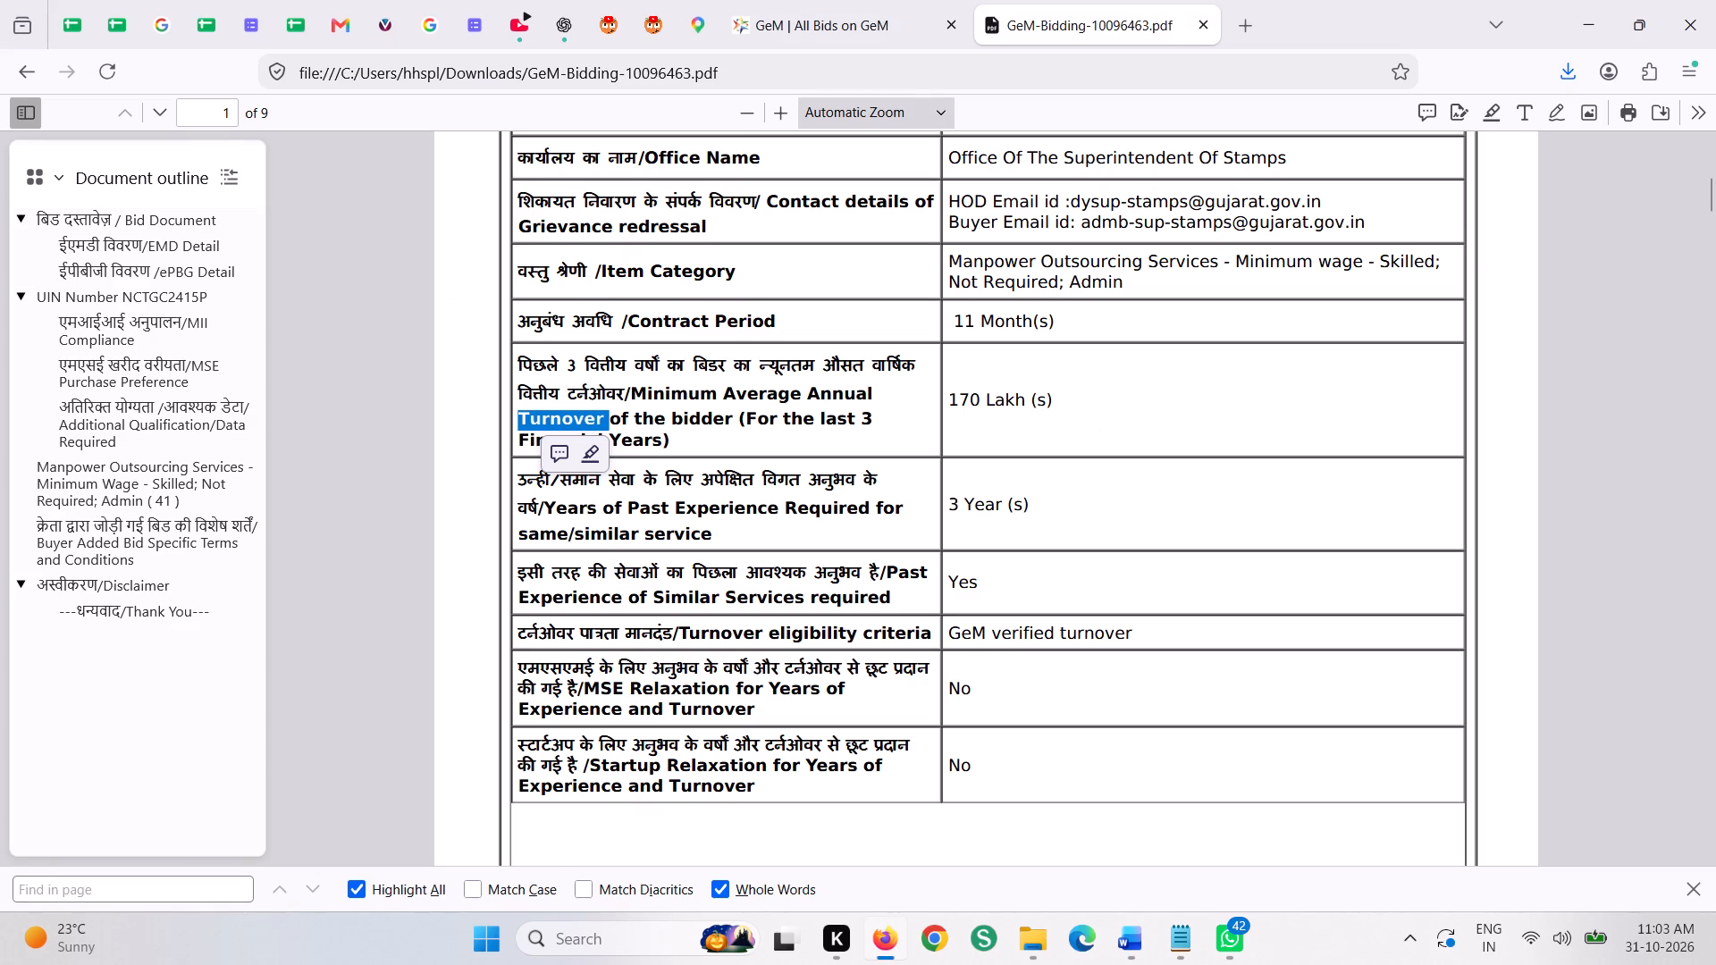
left_click(605, 691)
left_click_drag(605, 691, 773, 718)
key("ctrl+c")
key("ctrl+c")
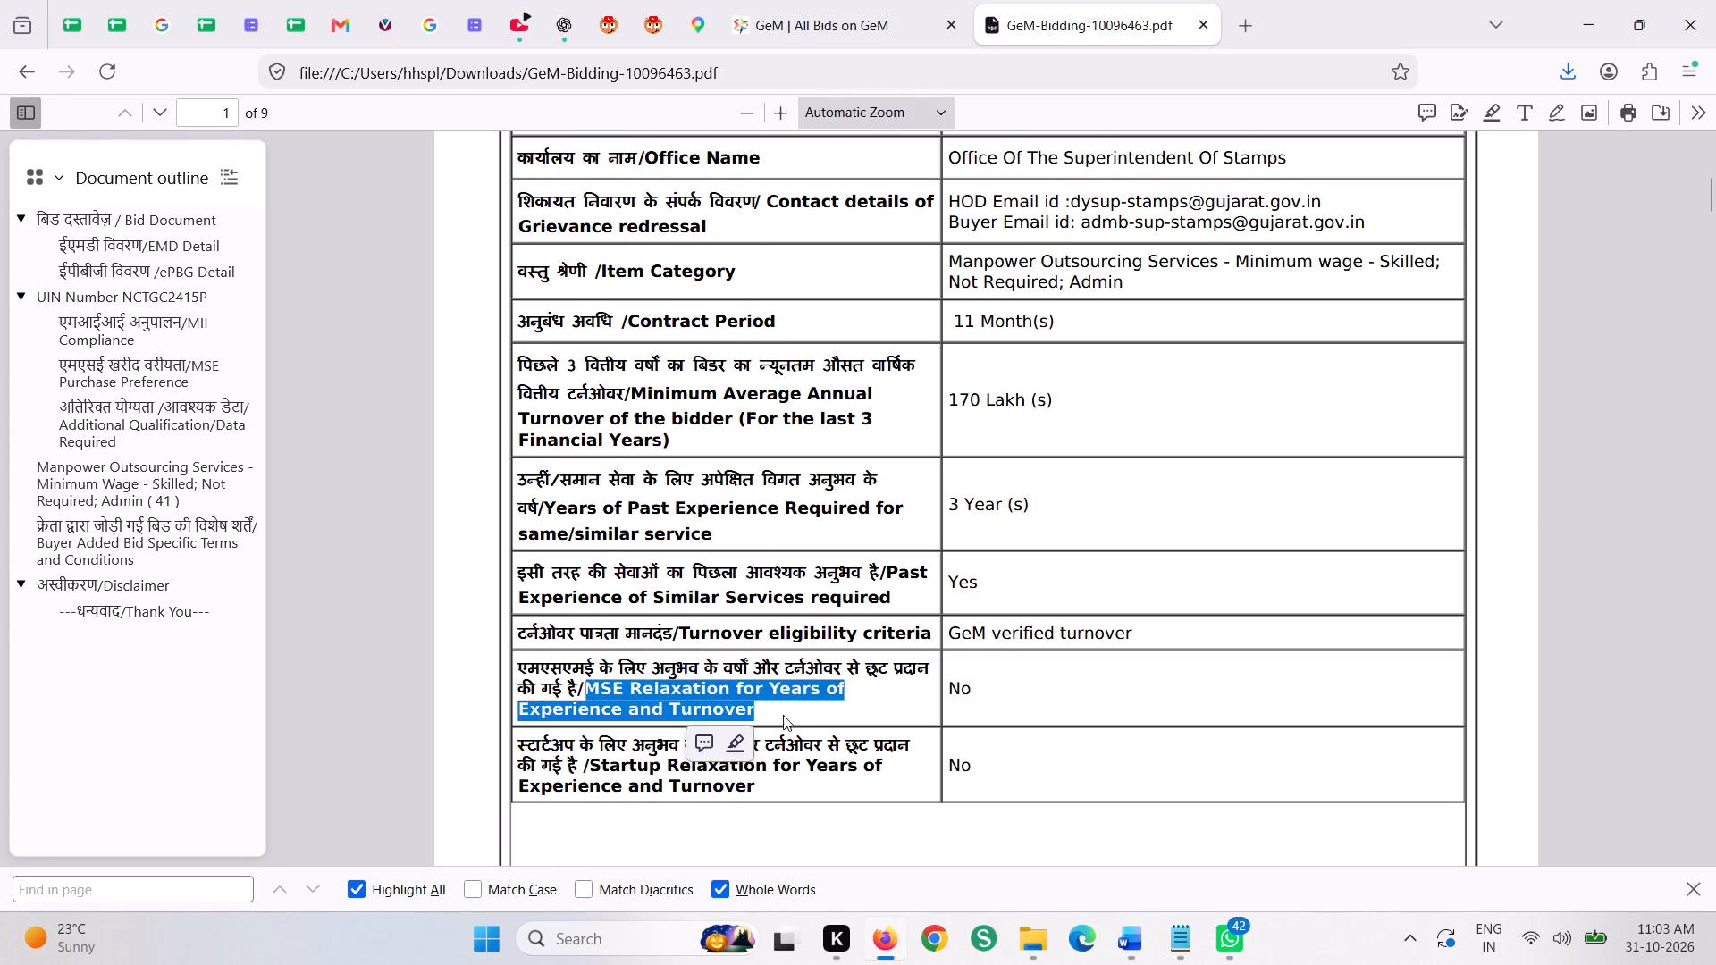
key("alt+Tab")
key("ctrl+v")
left_click(521, 768)
key("BackSpace")
key("space")
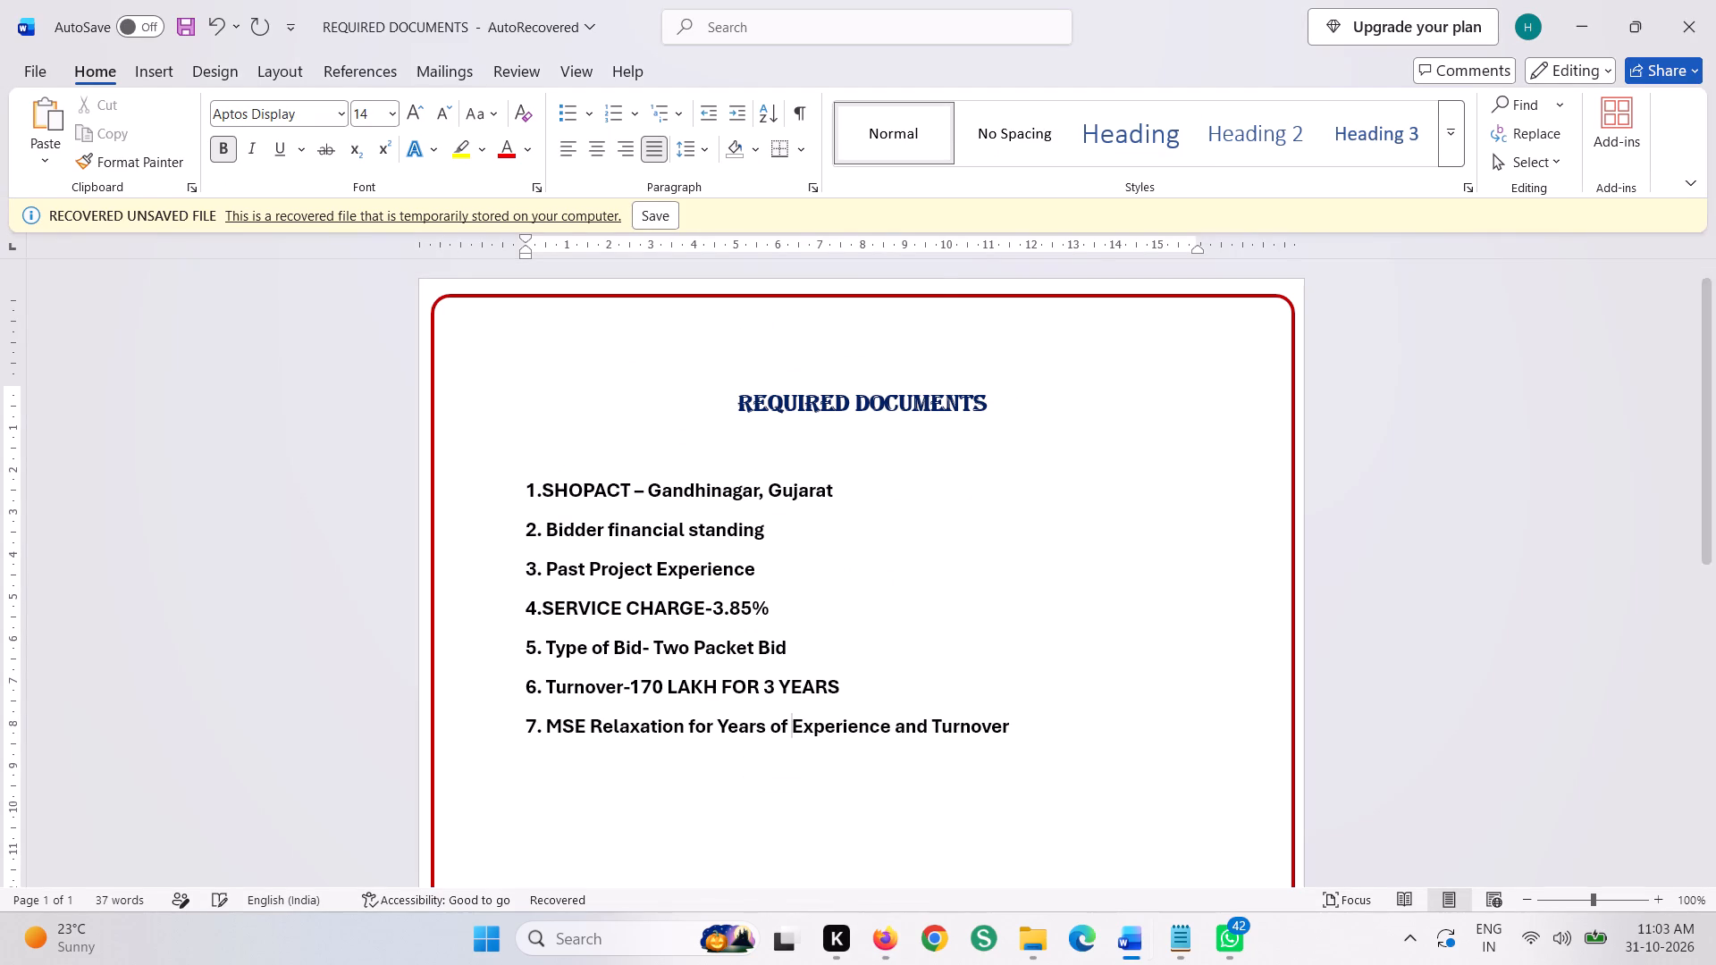
Insert "& Startup" after MSE in item 7, copying the word Startup from the bid's startup relaxation row.
key("alt+Tab")
double_click(601, 766)
key("ctrl+c")
key("ctrl+c")
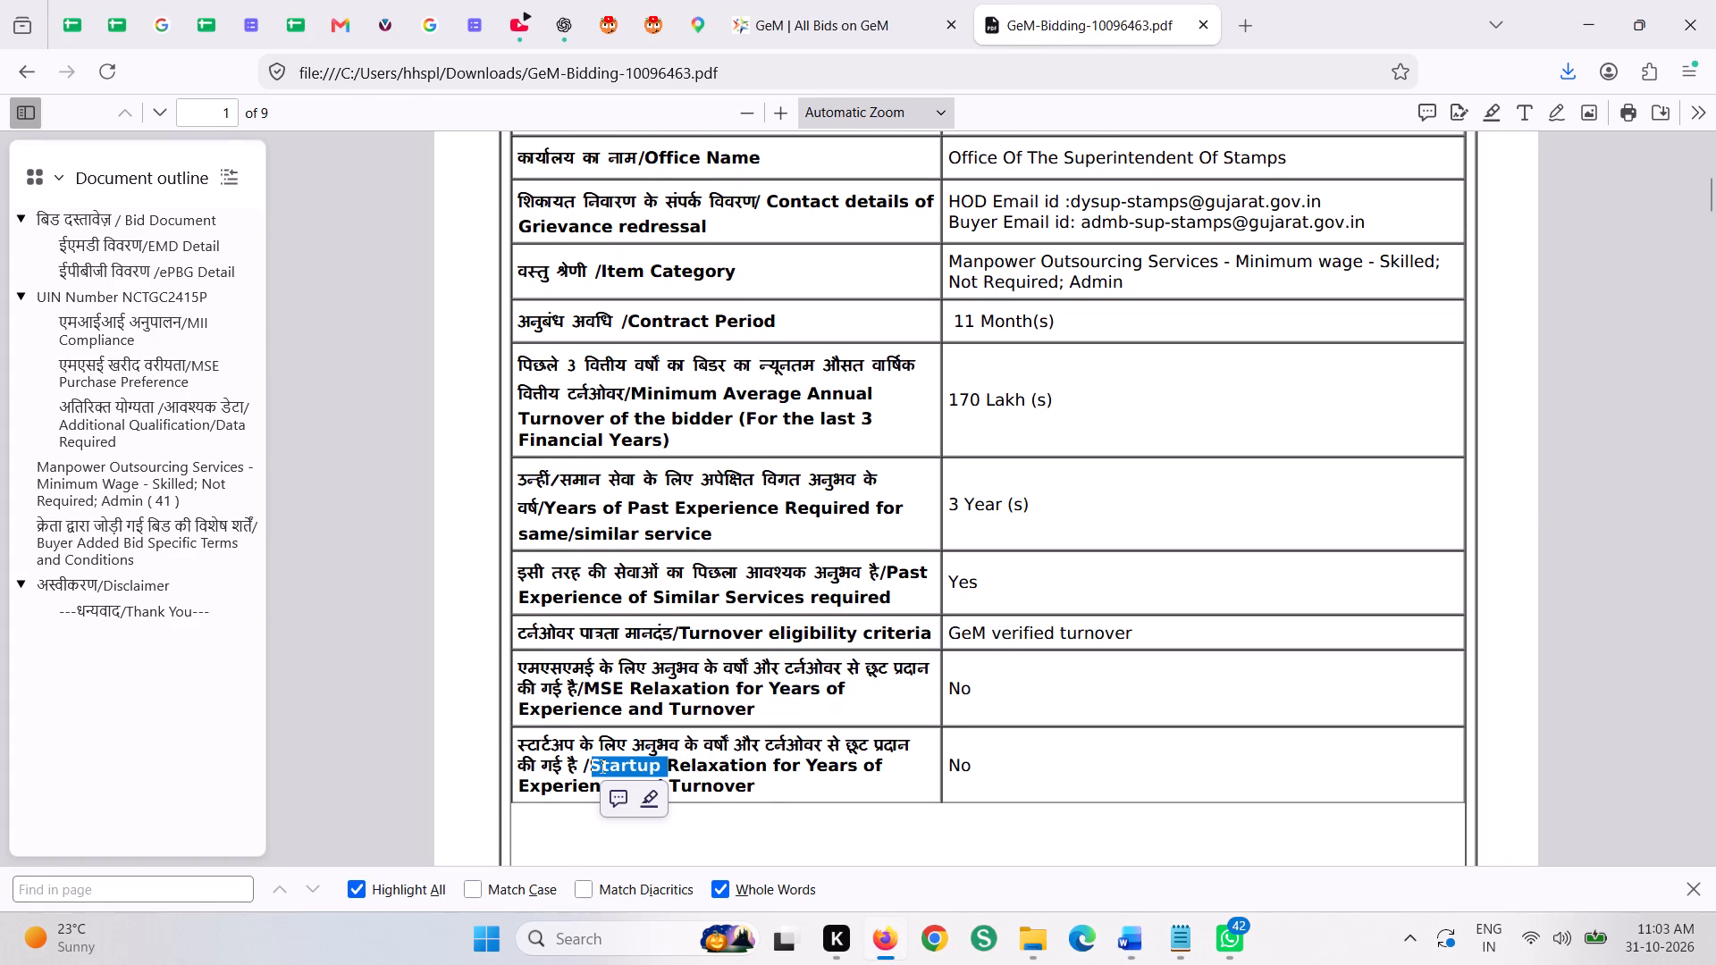
key("alt+Tab")
left_click(586, 719)
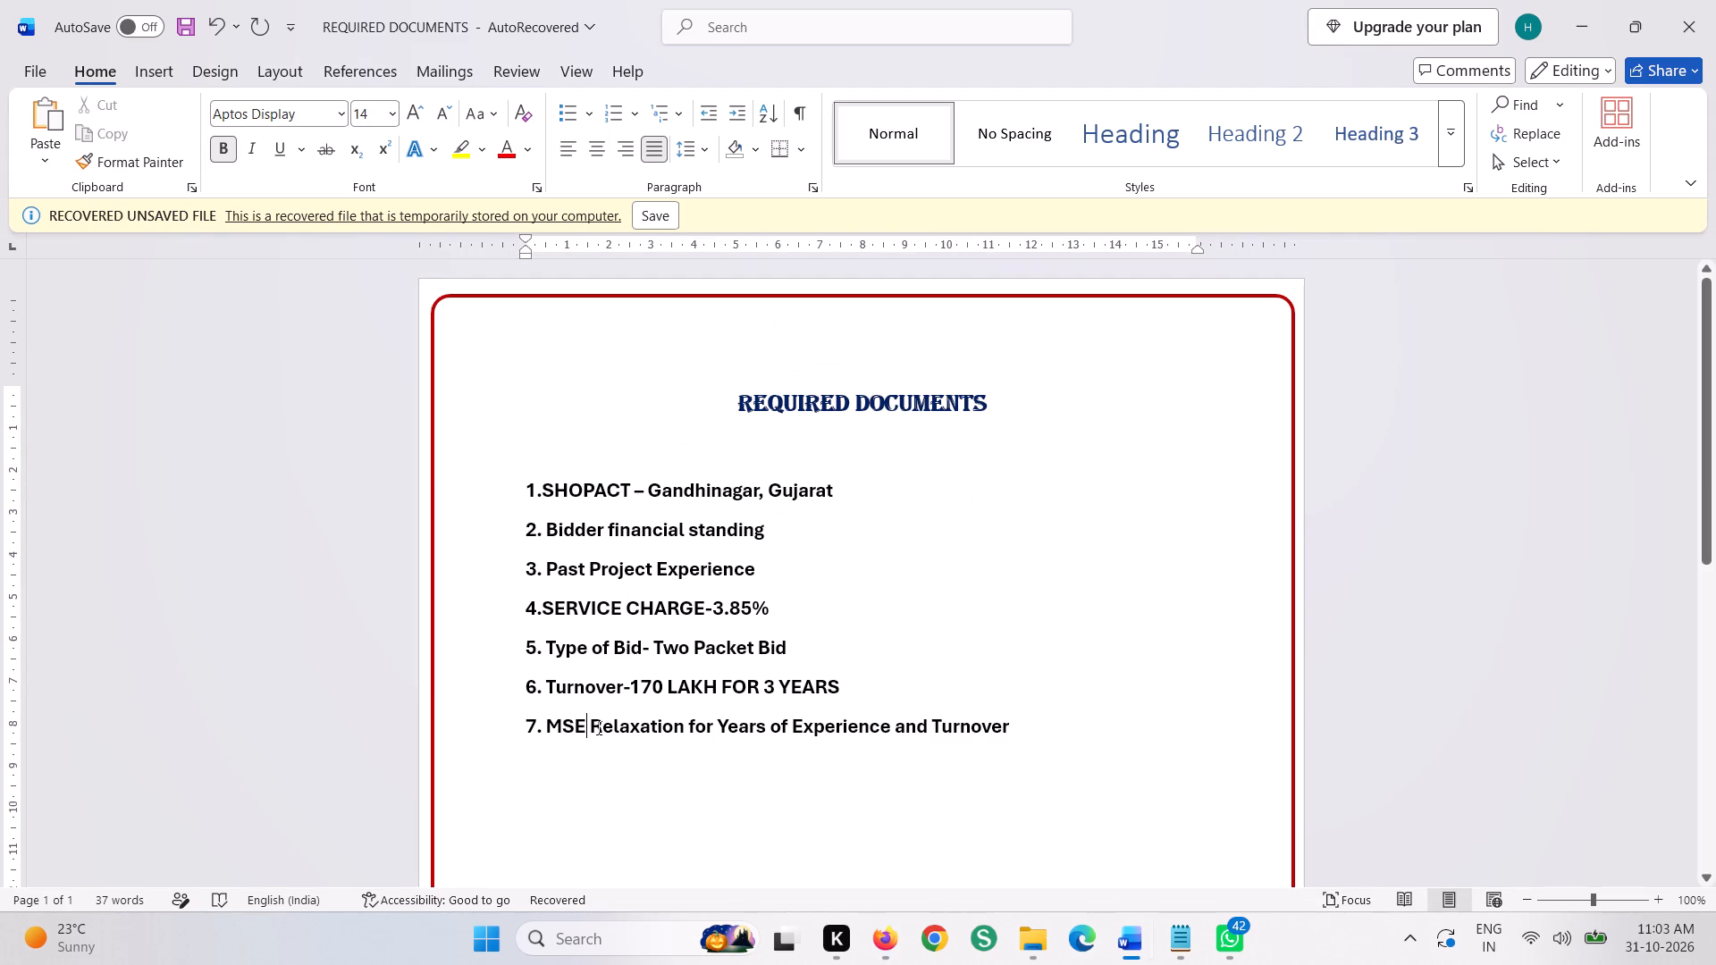
type("&")
key("space")
key("ctrl+v")
Append "- NO" at the end of item 7.
left_click(1106, 732)
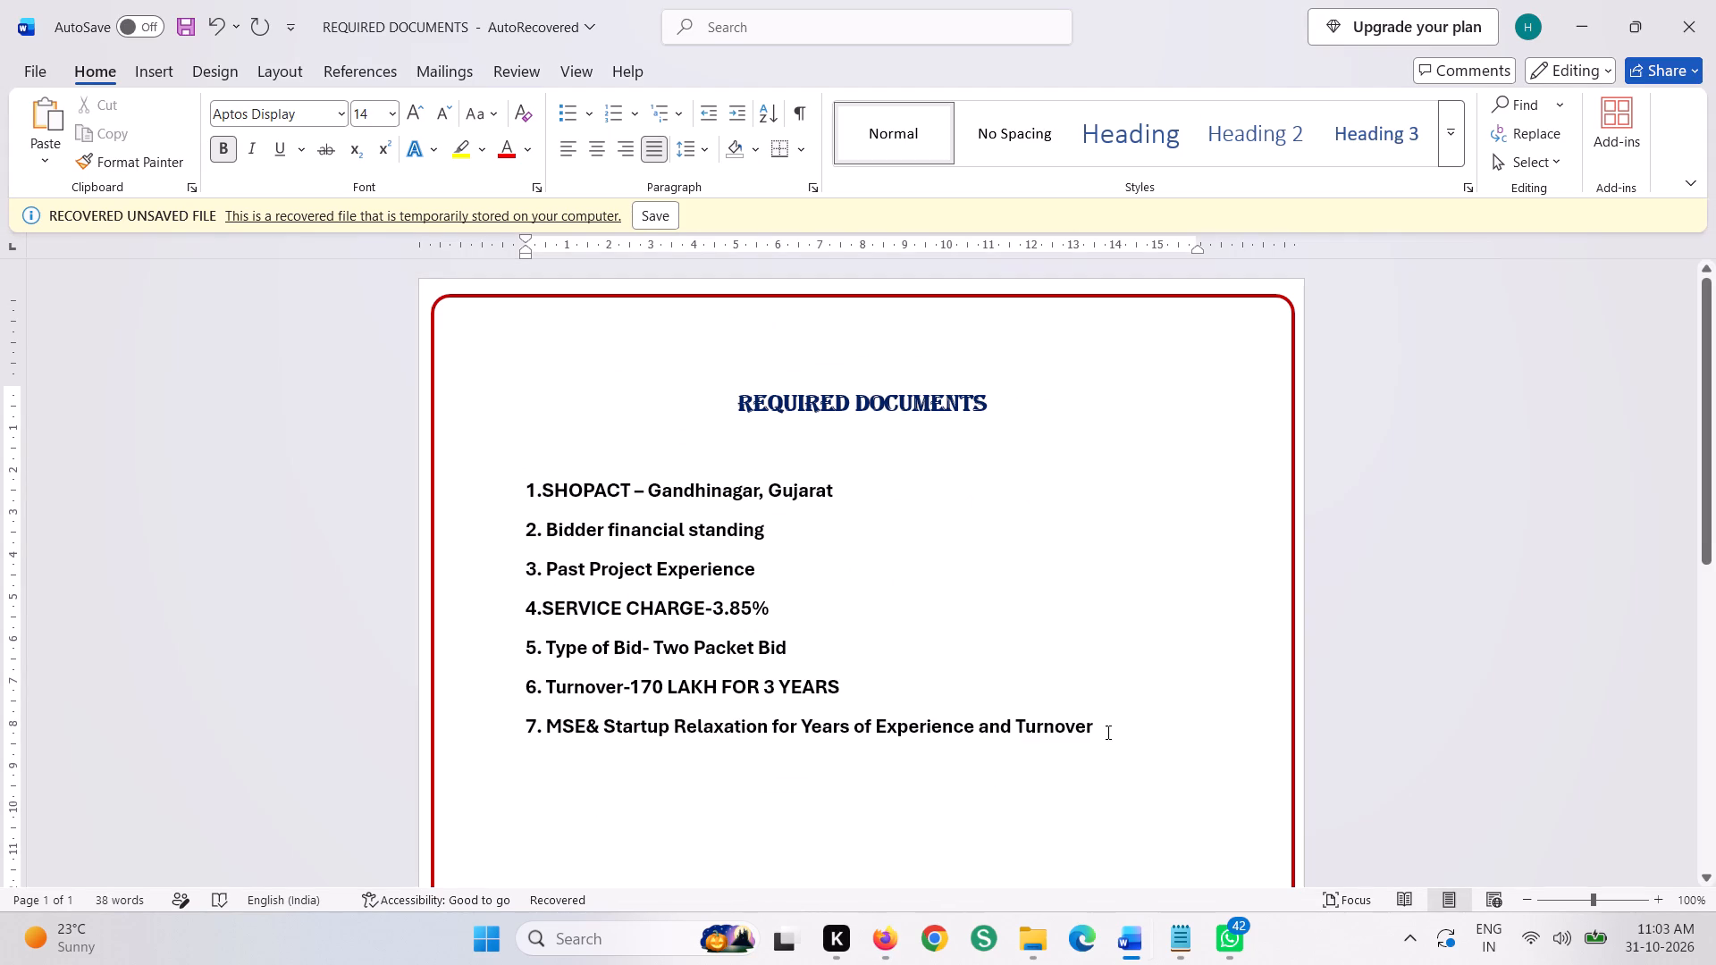
type("- NO")
key("space")
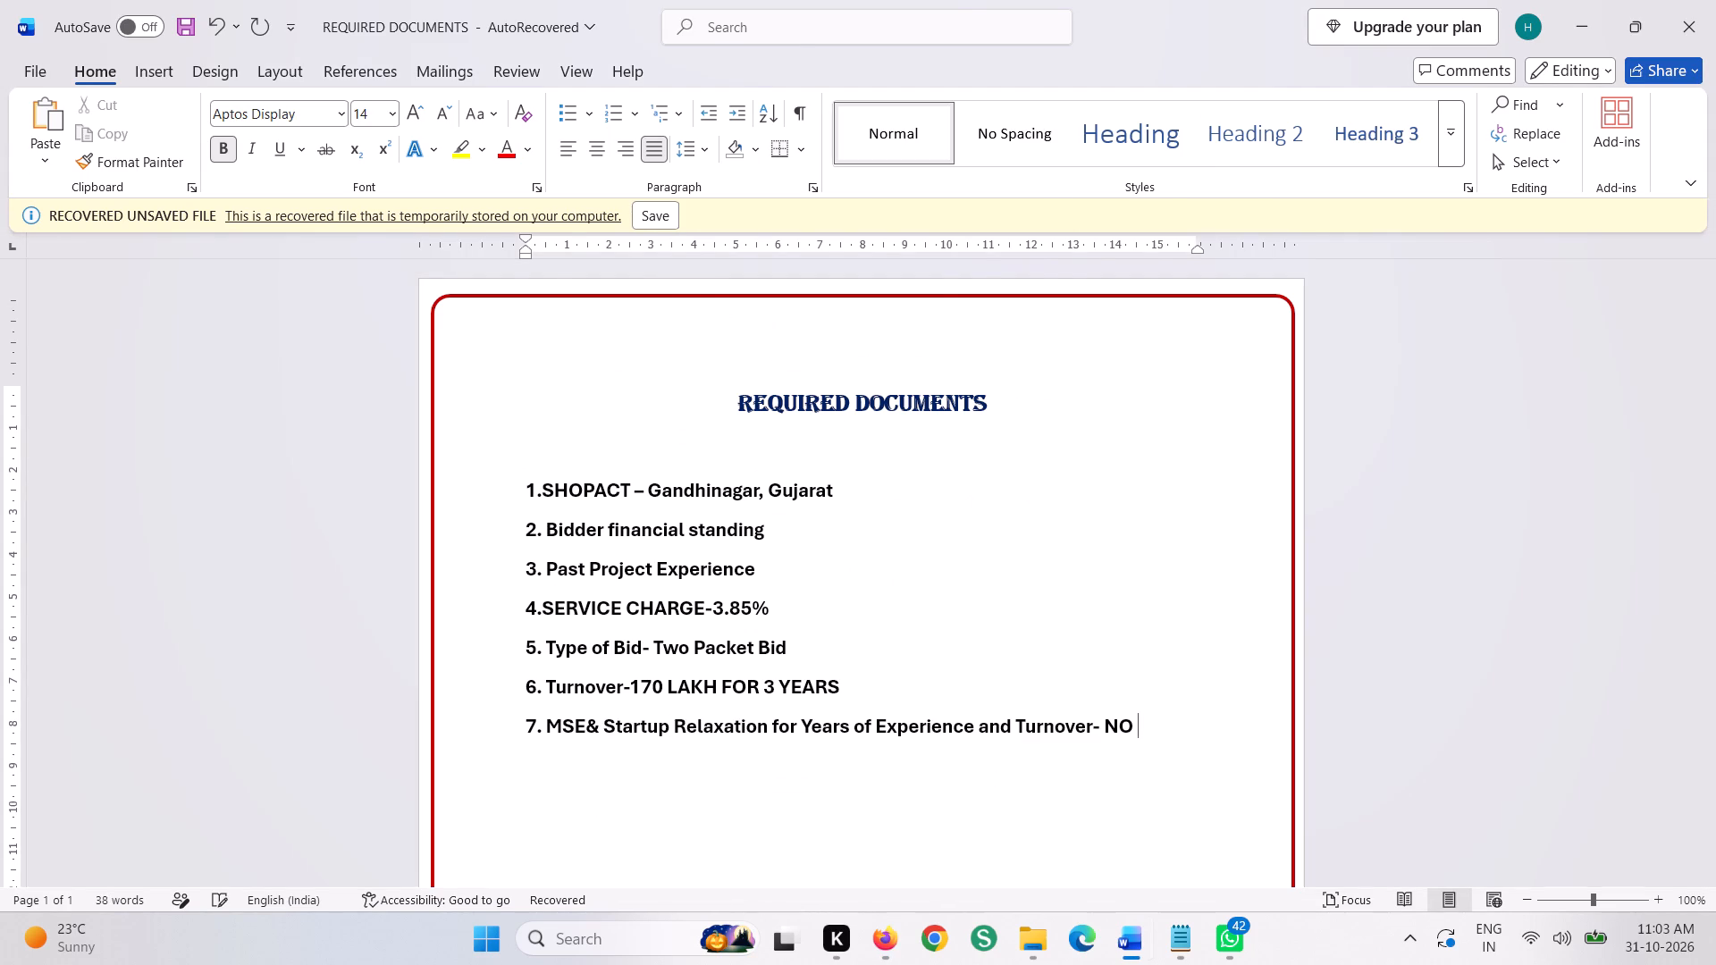
Add item 8 "Past Project Experience" in Word, copied from the bid document's buyer added terms, and start item 9.
key("alt+Tab")
key("alt+Tab")
key("alt+Tab")
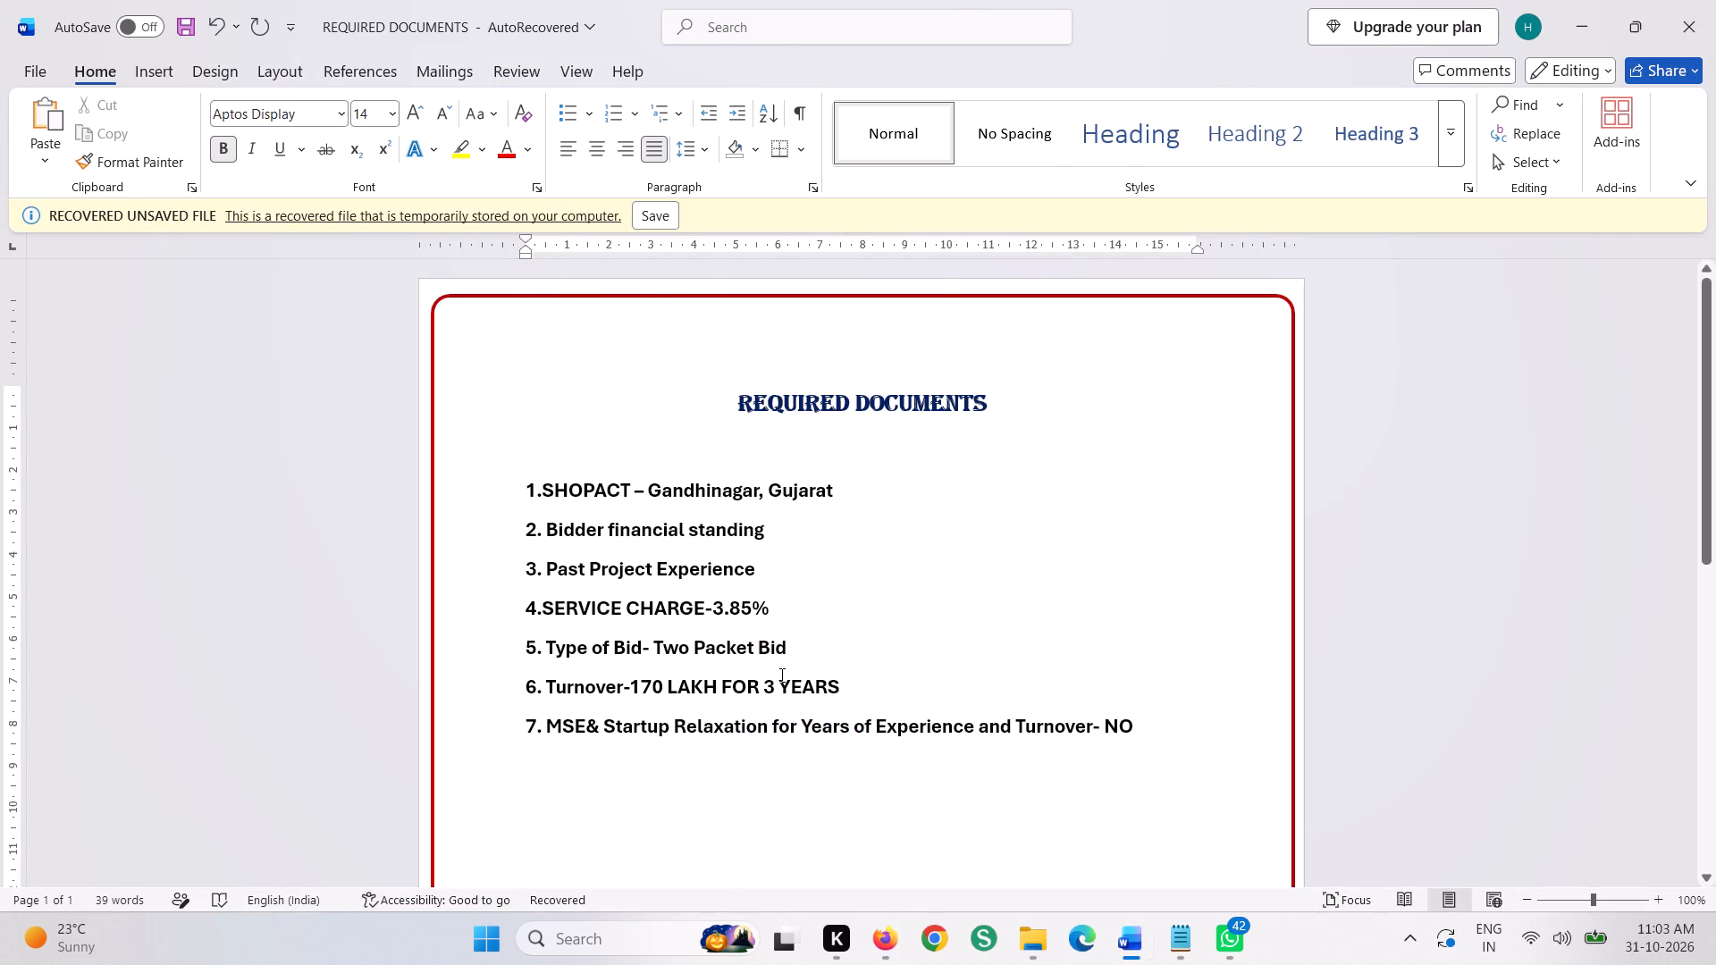
scroll(829, 633, "down", 7)
scroll(915, 544, "down", 9)
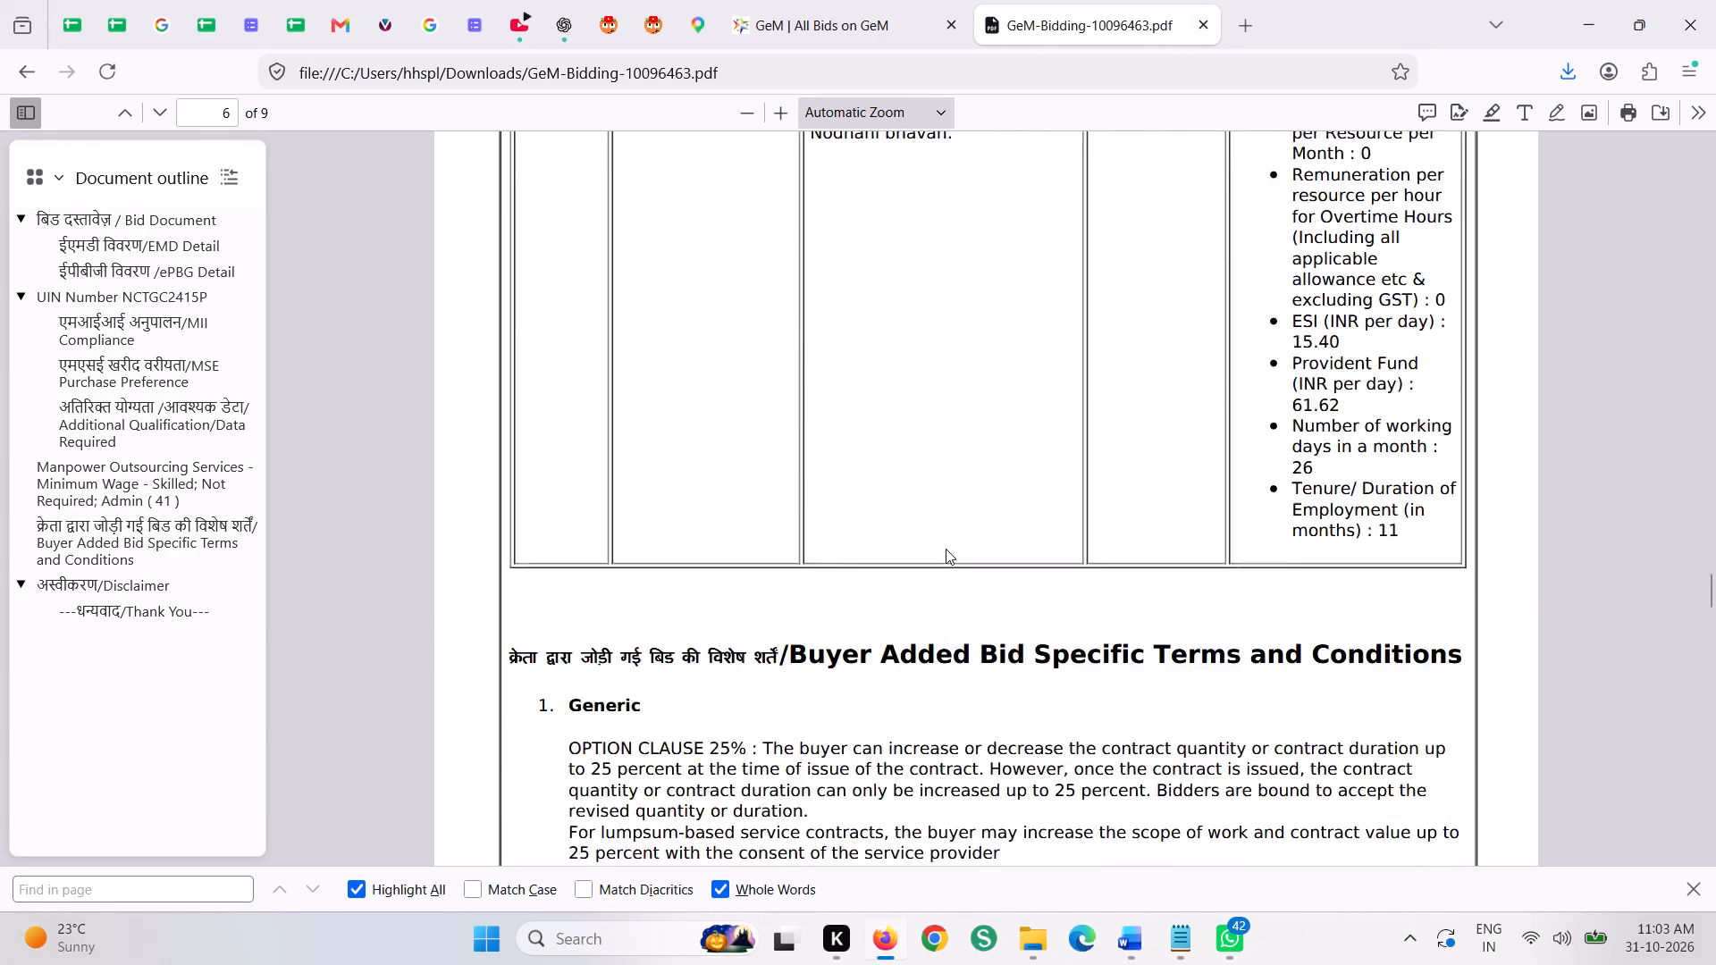
scroll(946, 549, "down", 1)
key("alt+Tab")
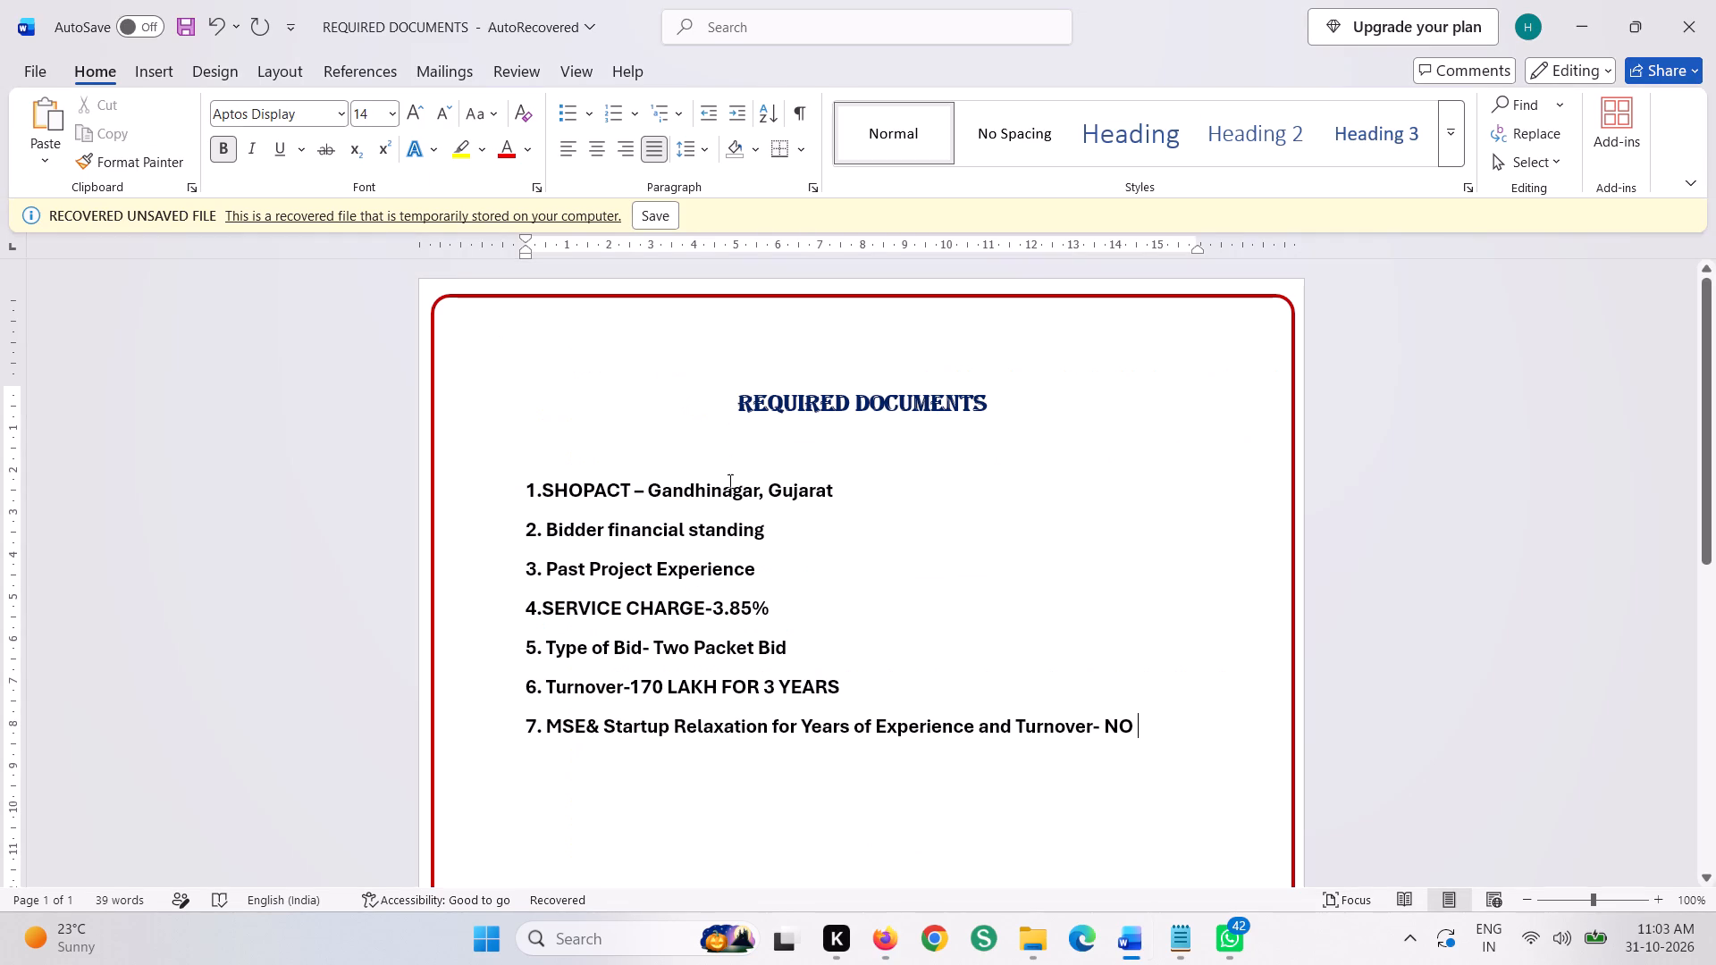
key("alt+Tab")
scroll(821, 516, "down", 1)
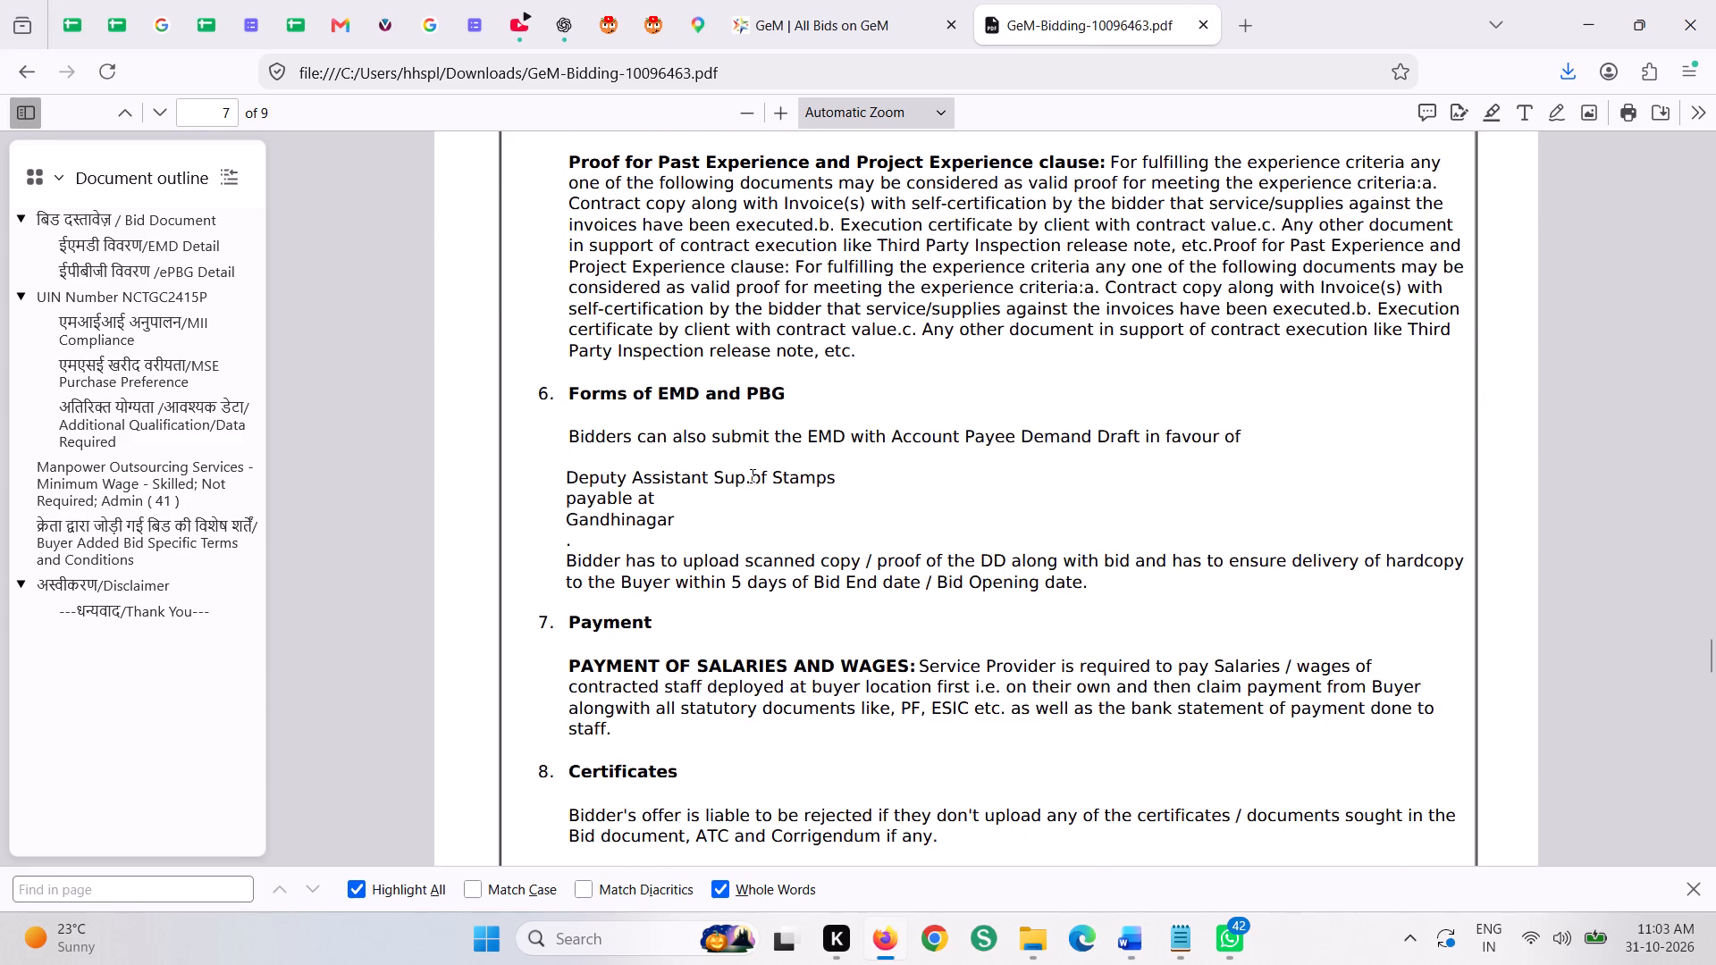
scroll(747, 469, "up", 1)
left_click(576, 625)
left_click_drag(576, 625, 812, 634)
key("ctrl+c")
key("ctrl+c")
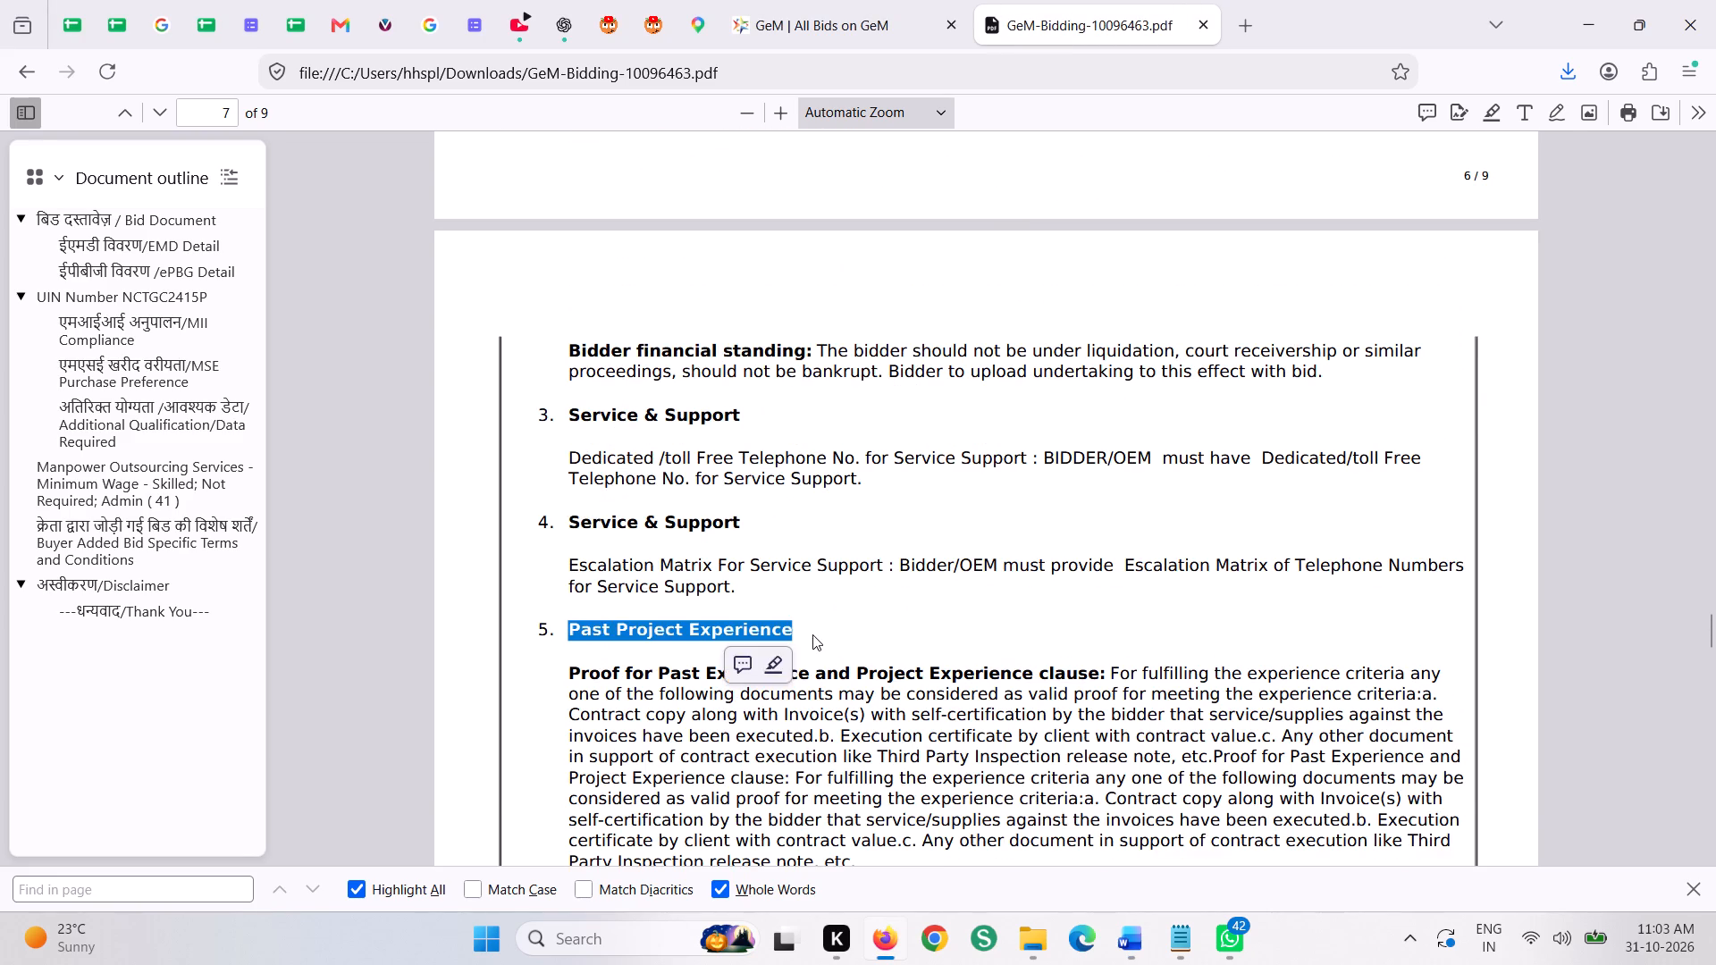
key("alt+Tab")
left_click(715, 258)
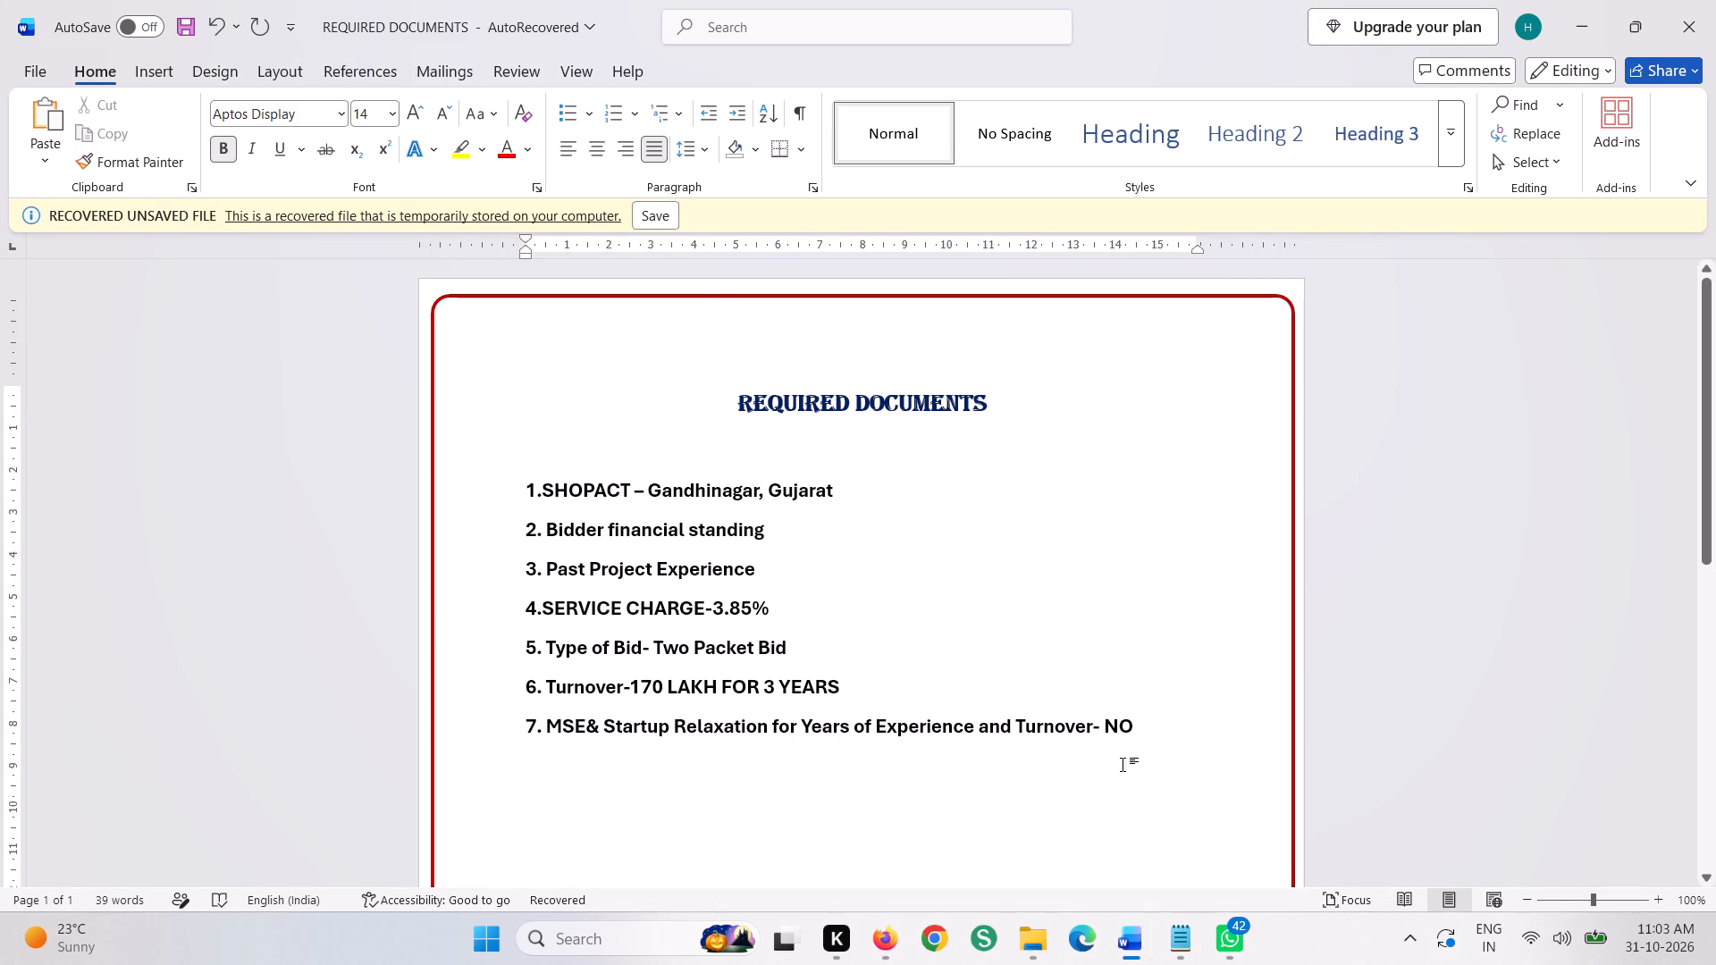
key("Return")
type("8.")
key("ctrl+v")
key("Return")
type("9.")
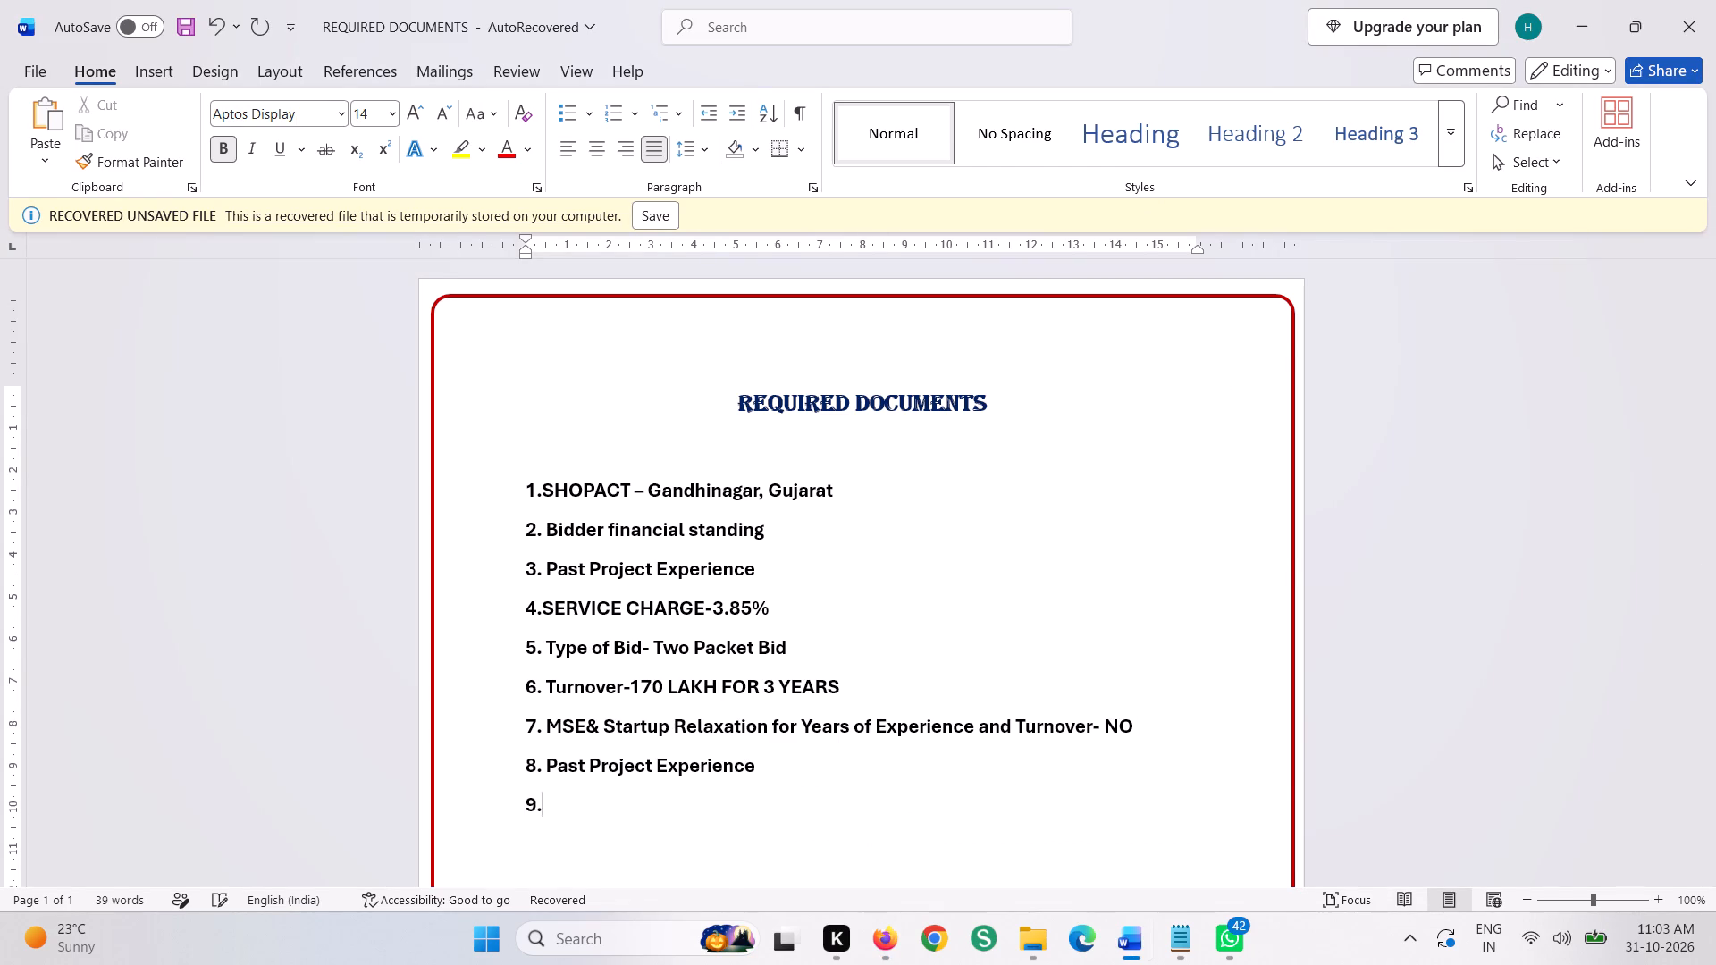
Open the buyer uploaded ATC document from the bid's terms, enable editing on it, and close it after viewing.
key("alt+Tab")
scroll(1117, 749, "down", 1)
scroll(871, 594, "down", 1)
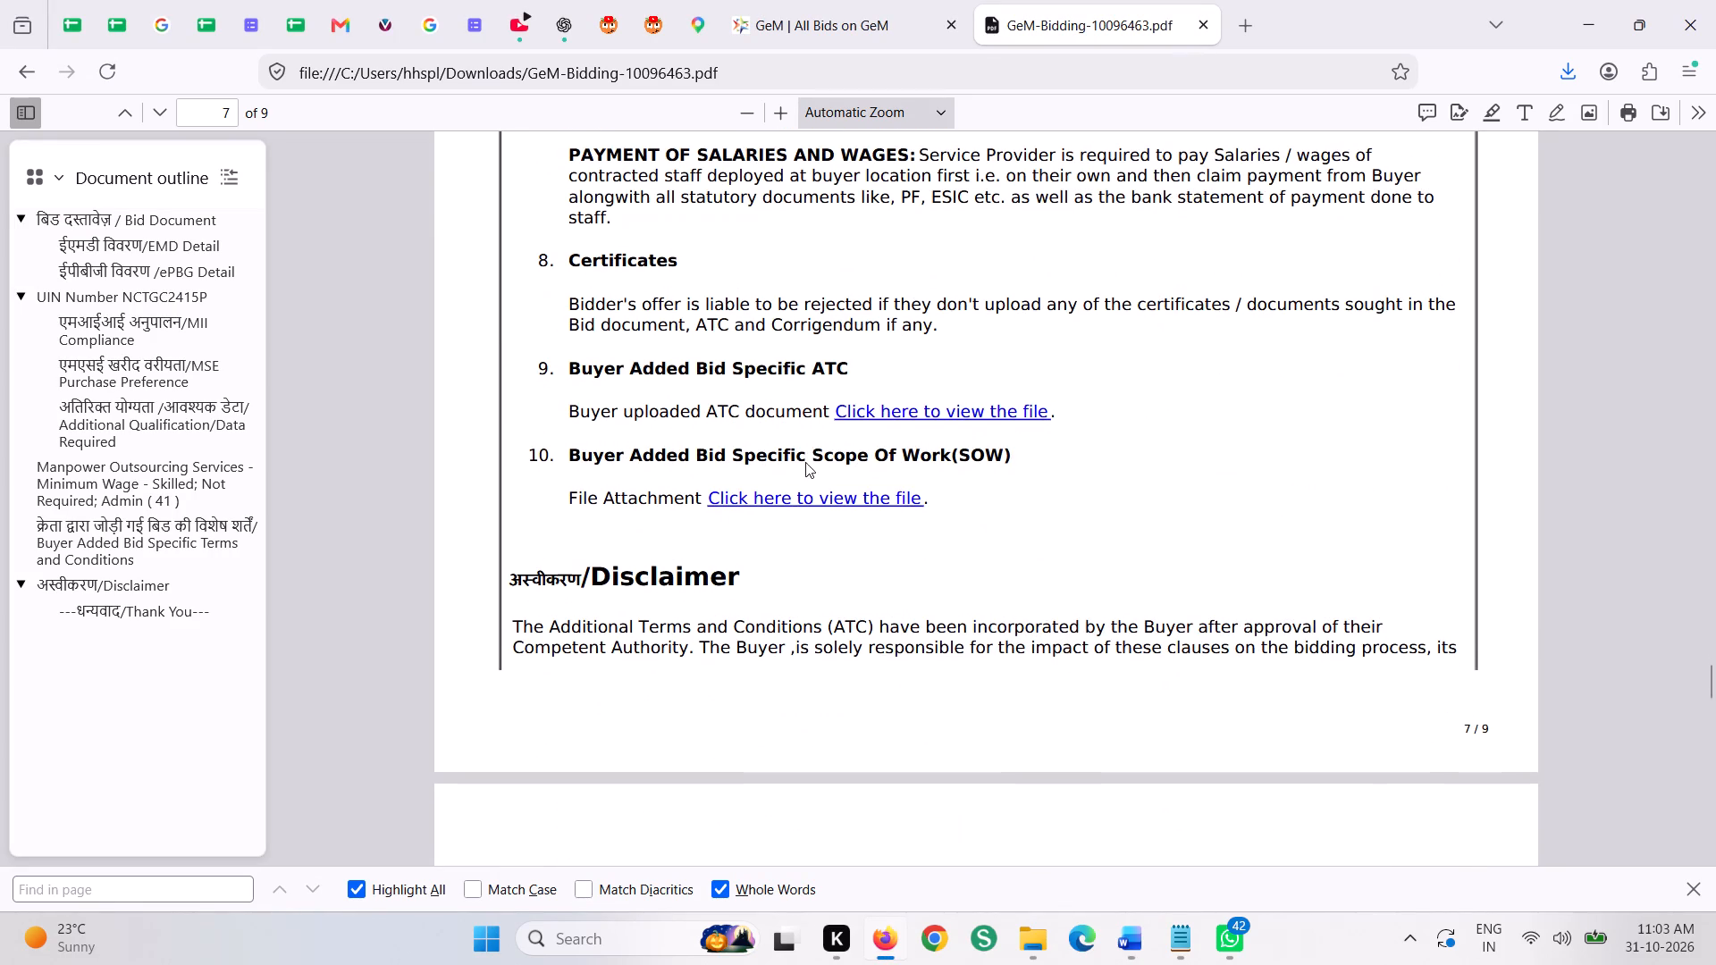
left_click(885, 411)
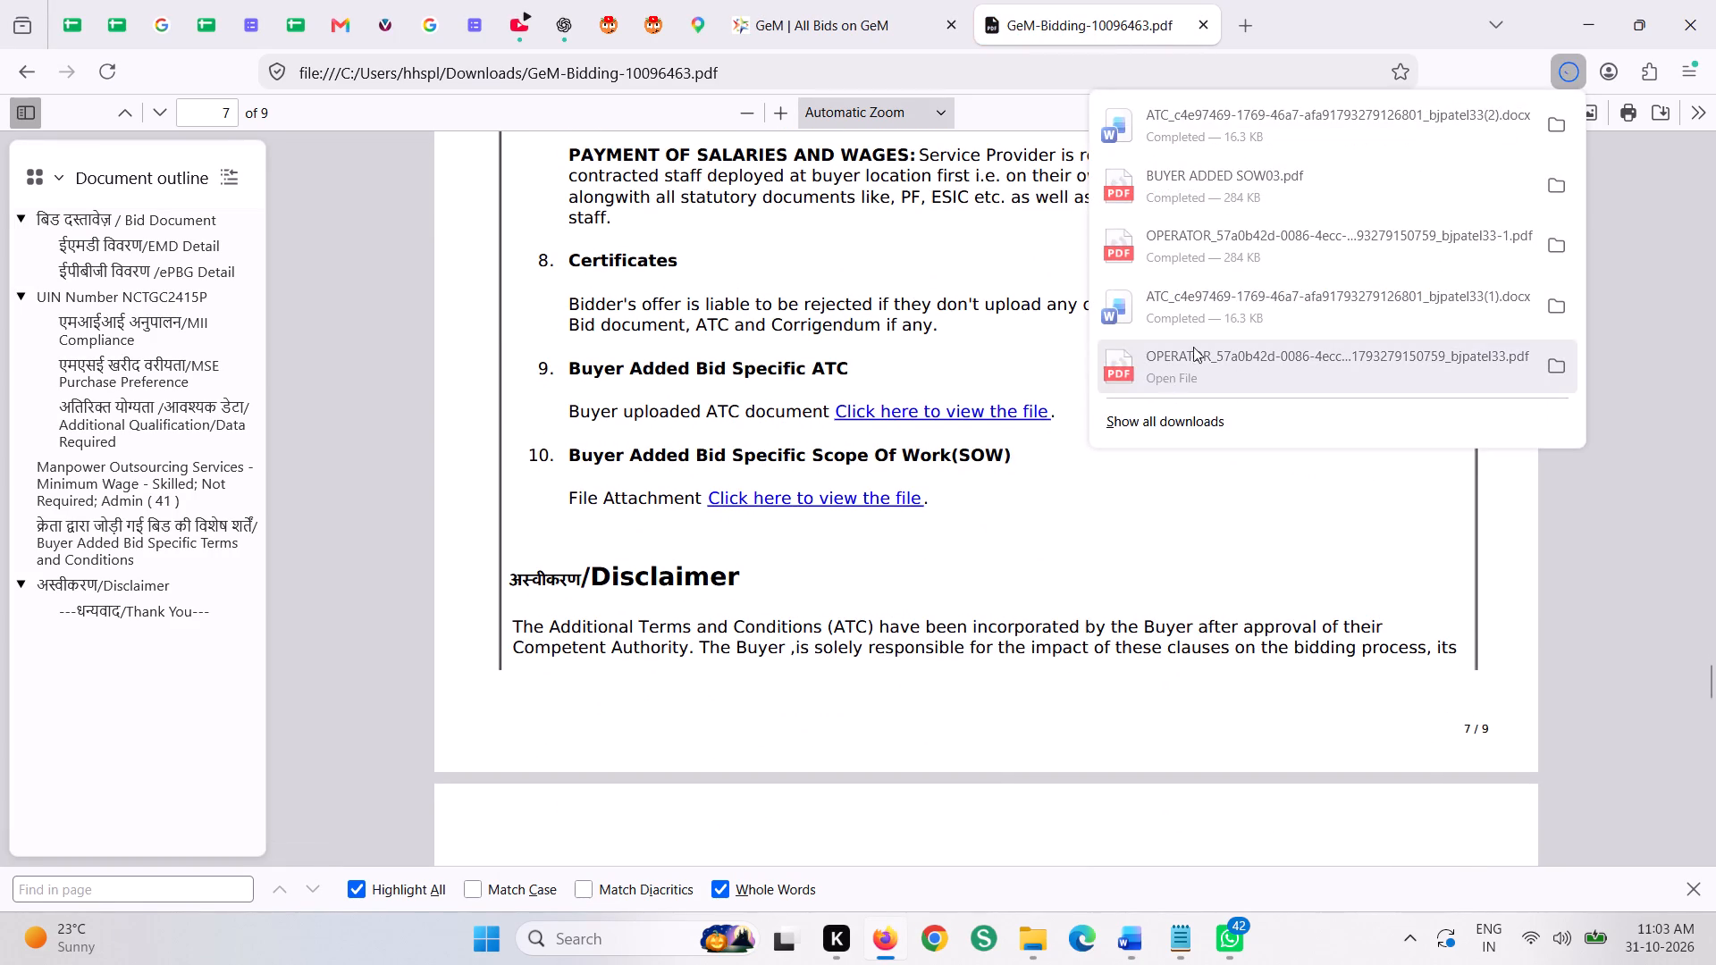
left_click(1191, 99)
left_click(1189, 119)
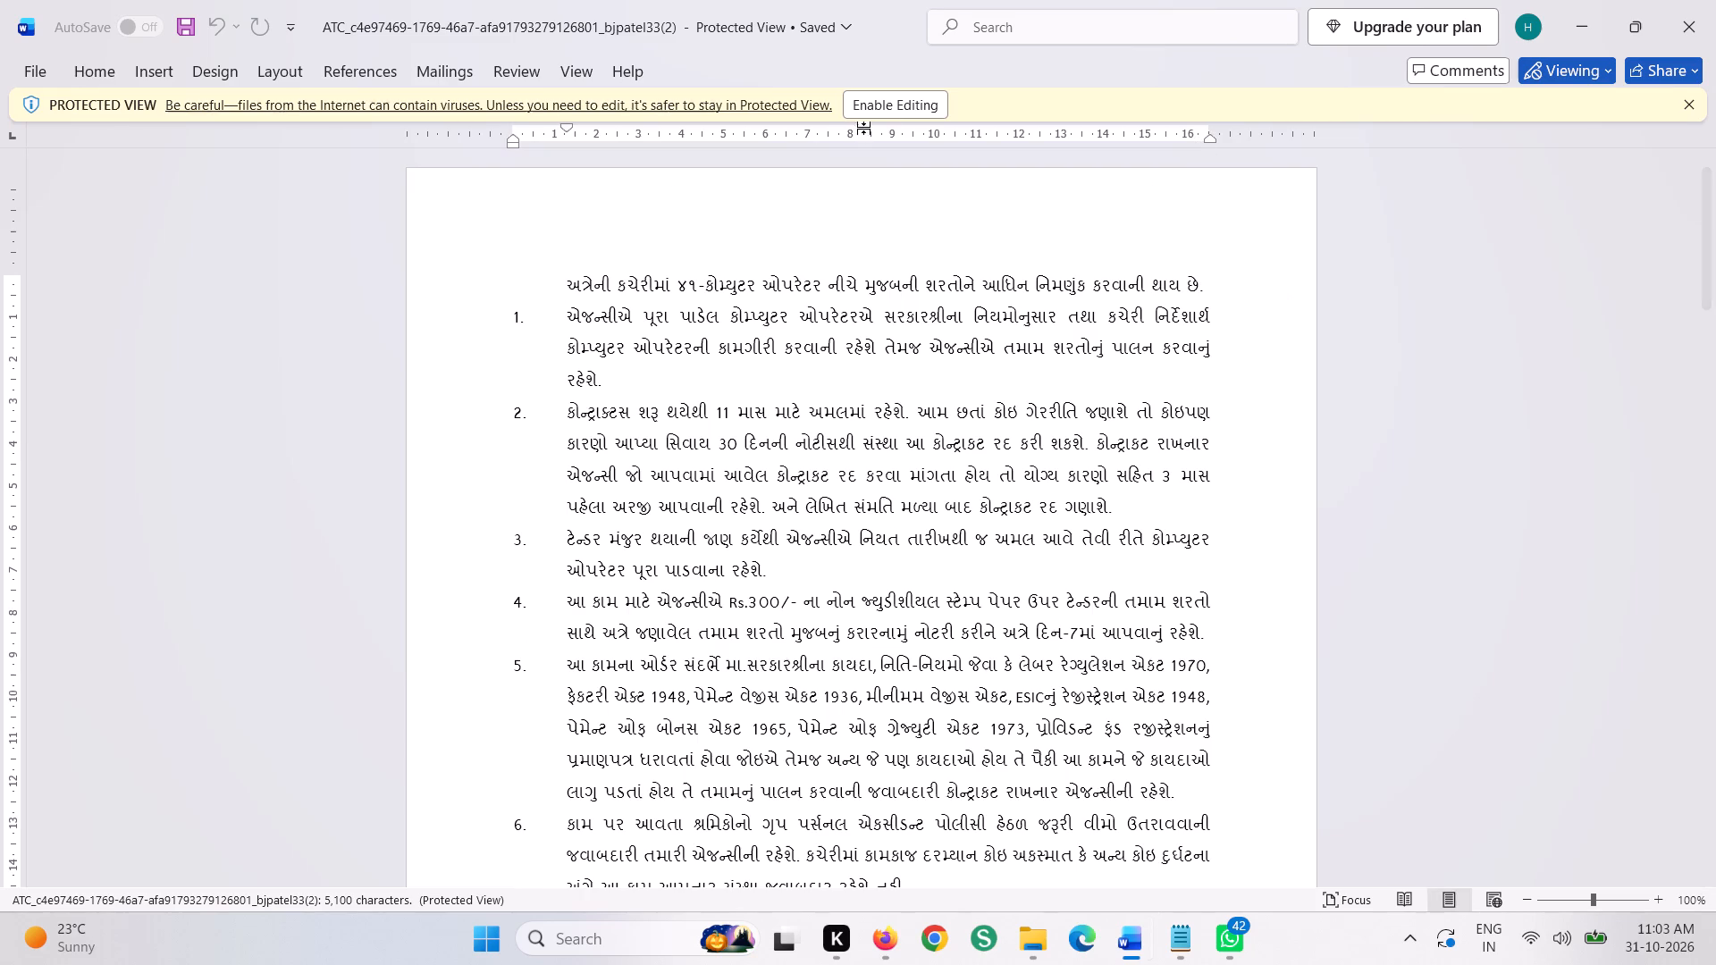
left_click(887, 98)
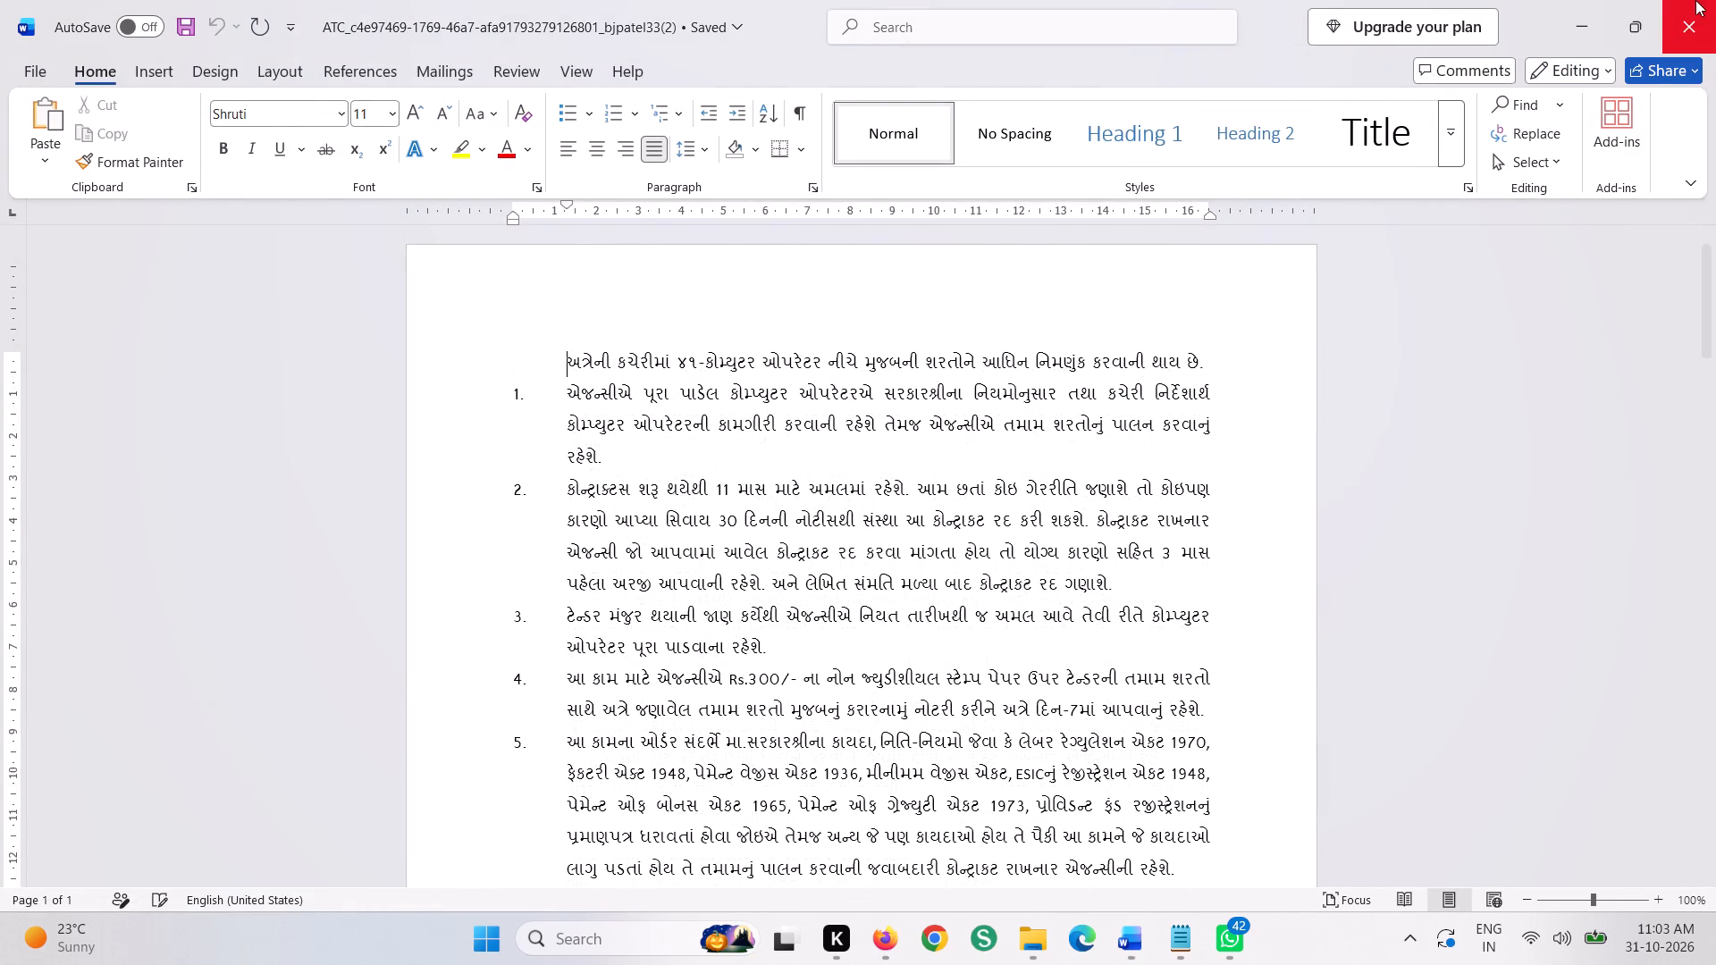
left_click(1695, 0)
scroll(861, 666, "down", 1)
Open the Scope of work & Job description PDF linked in the bid's Additional Qualification/Data Required section.
left_click(886, 939)
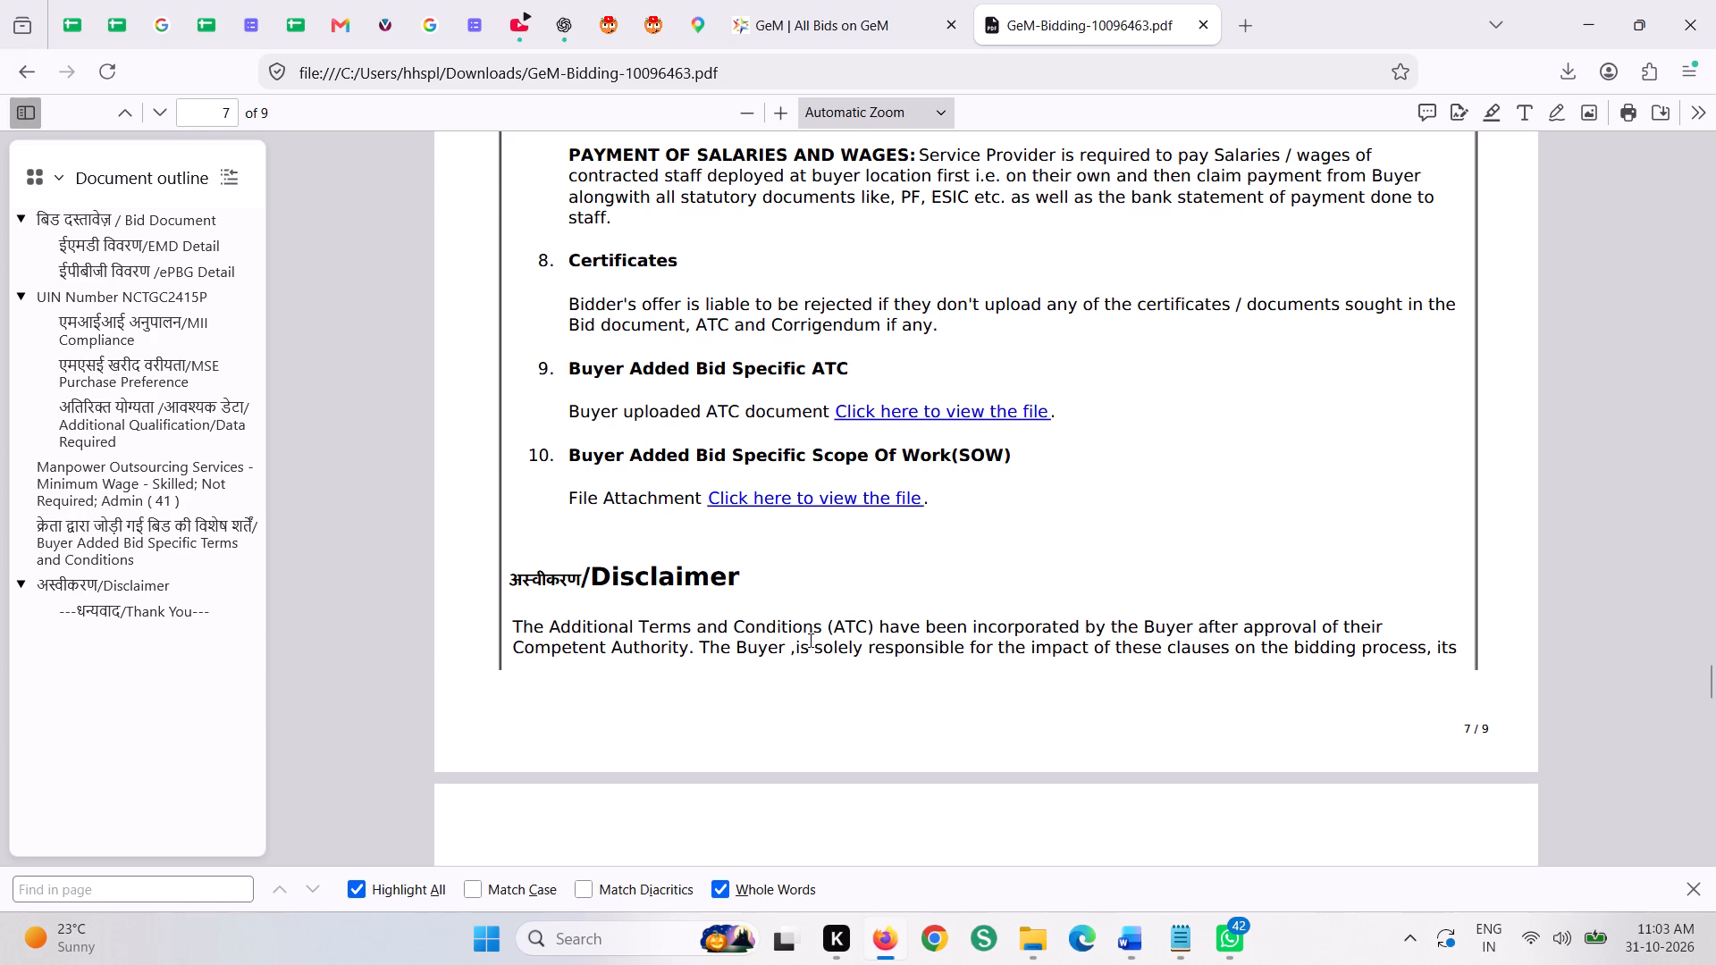
scroll(820, 526, "down", 2)
scroll(838, 530, "up", 13)
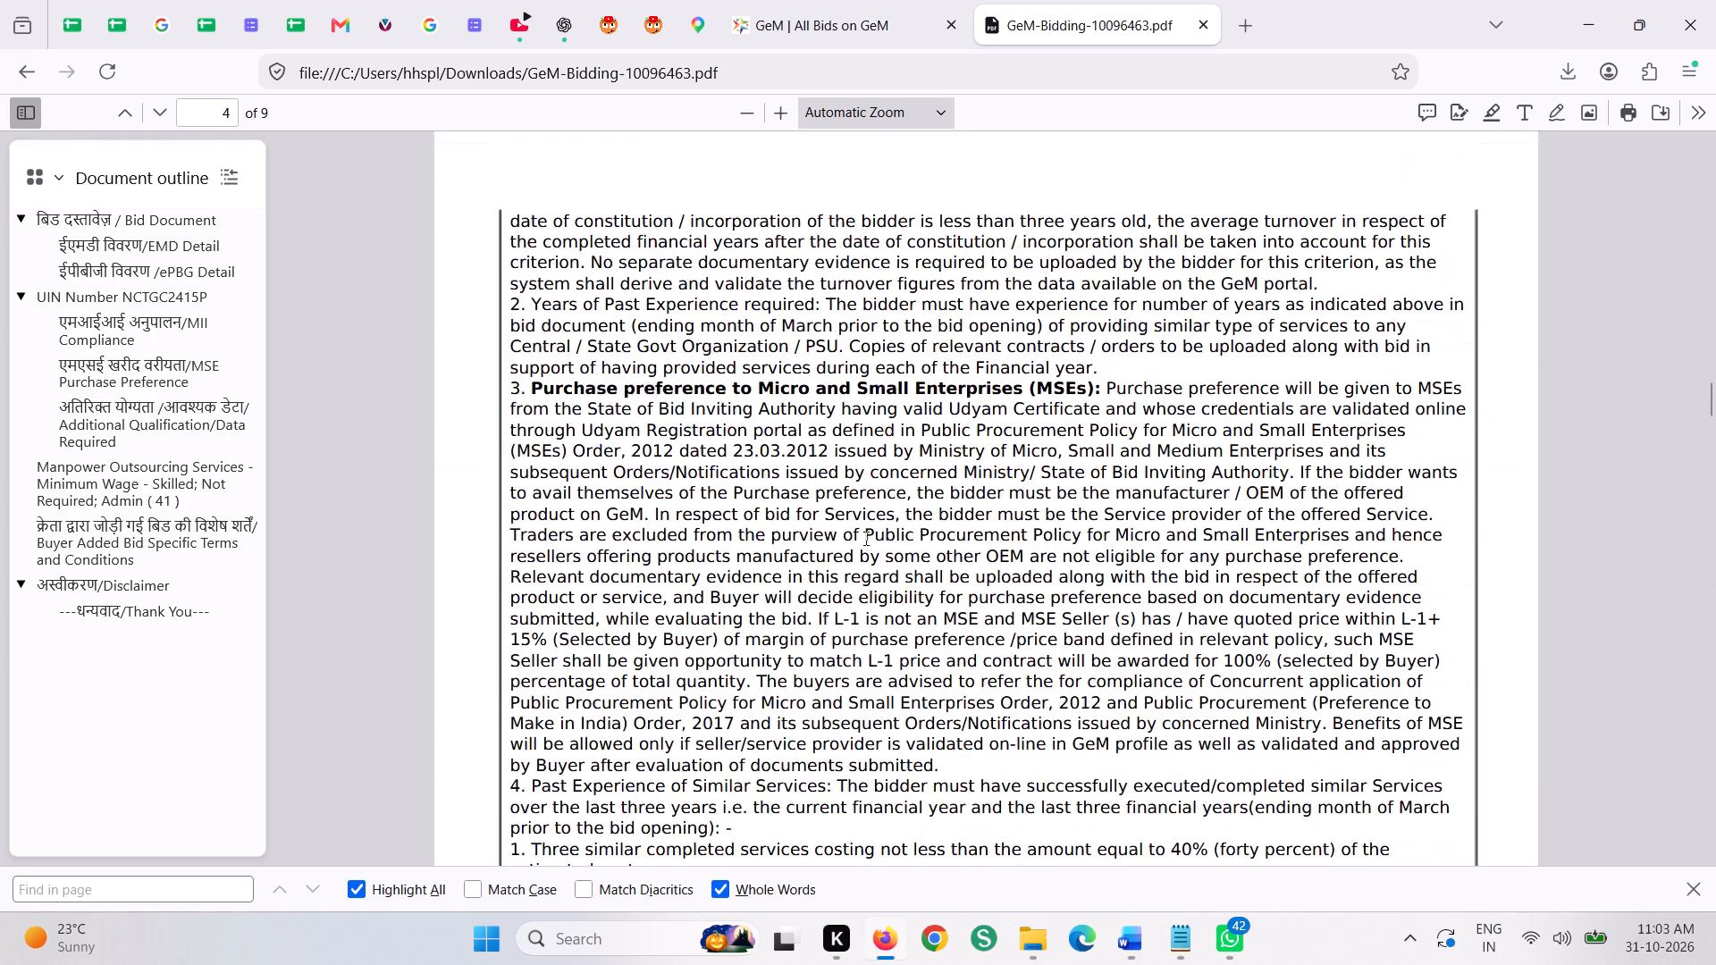
scroll(864, 538, "down", 2)
scroll(928, 491, "up", 1)
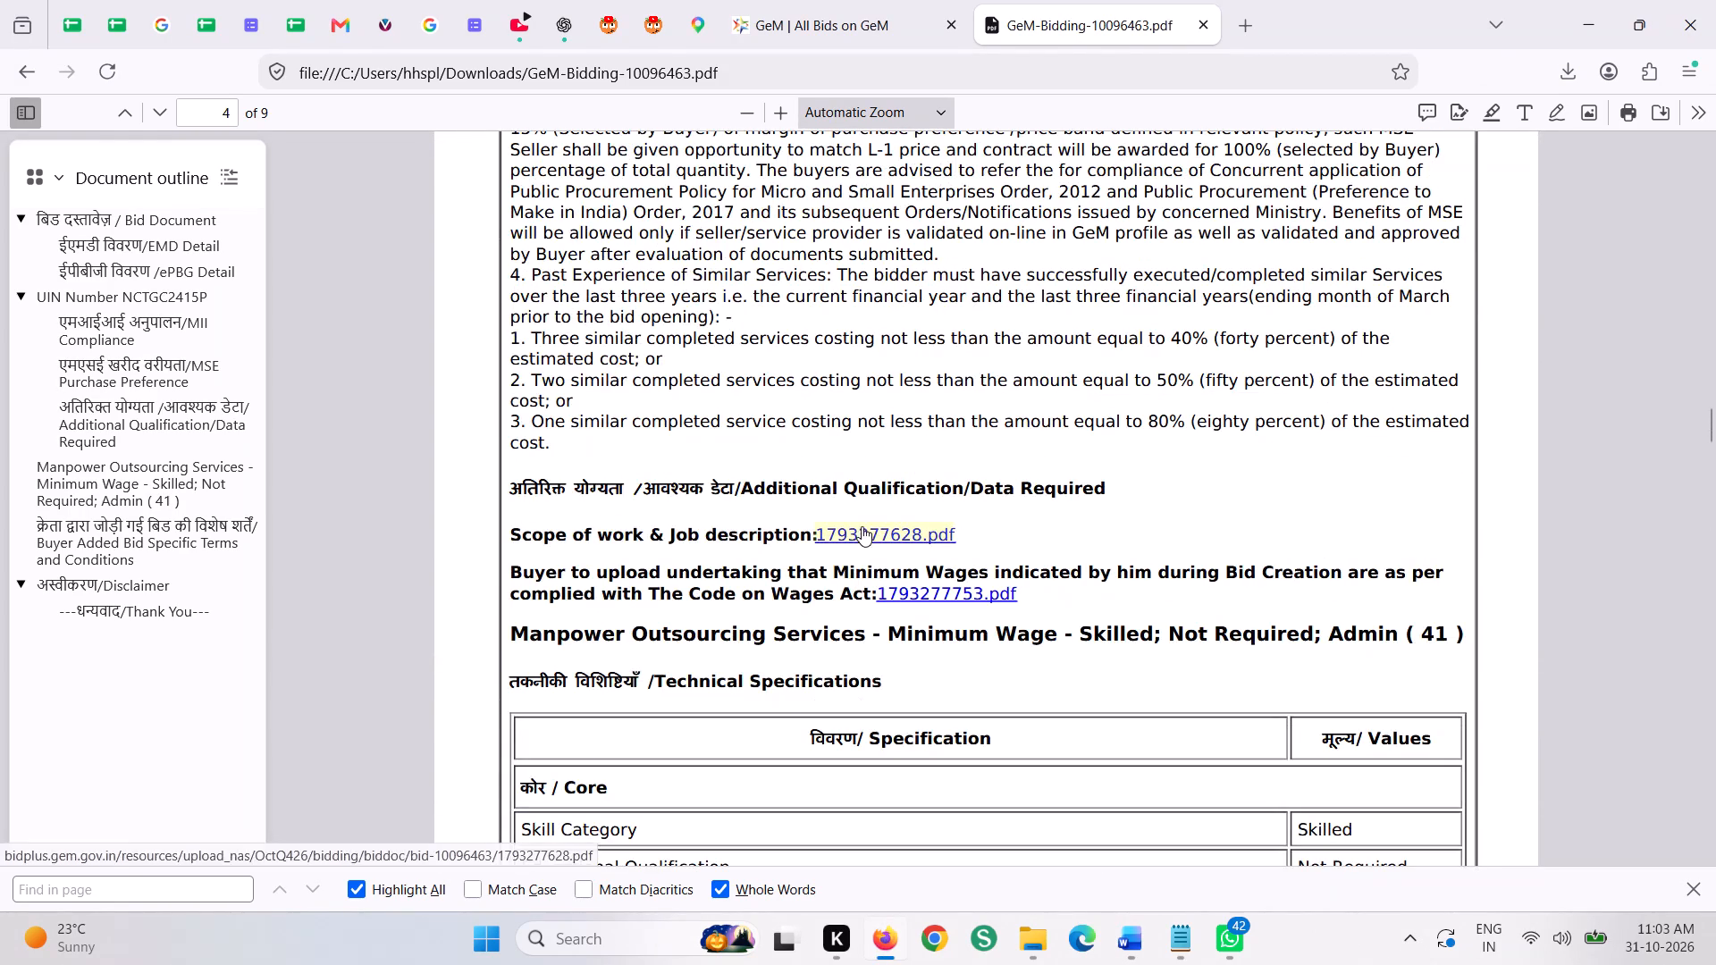
left_click(862, 526)
left_click(673, 496)
Examine the Gujarati conditions in the Scope of work PDF for documents the bidder must submit.
scroll(789, 489, "down", 3)
scroll(907, 413, "down", 7)
scroll(909, 416, "up", 4)
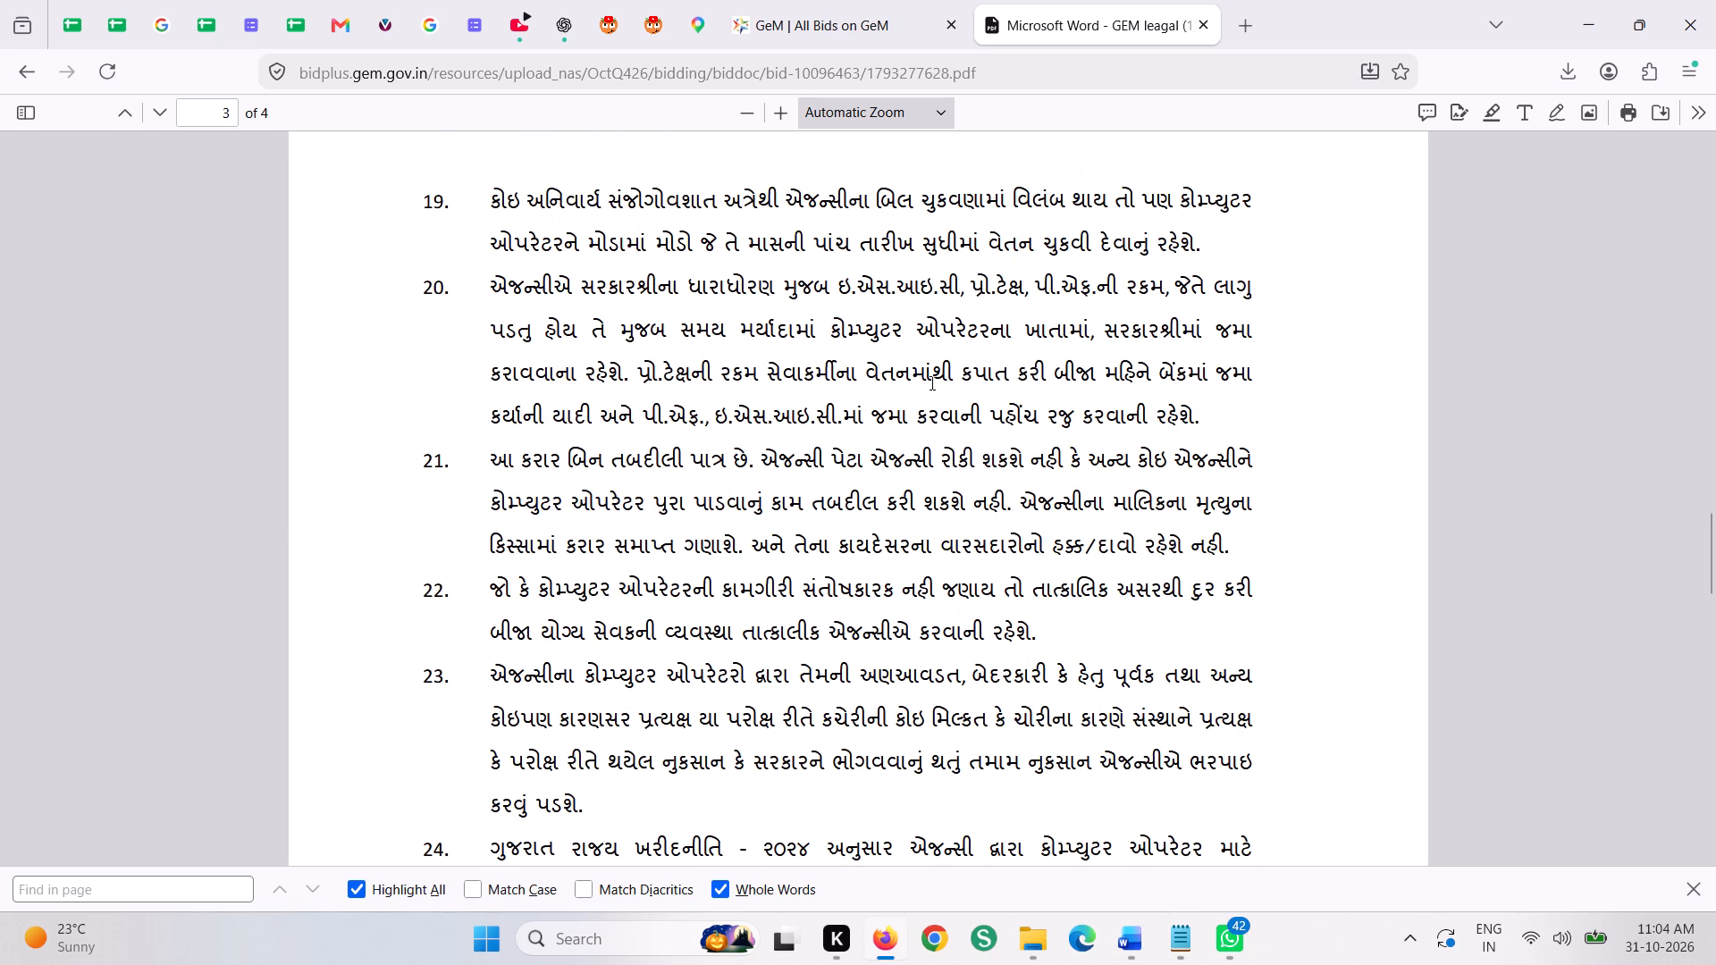
scroll(929, 396, "up", 2)
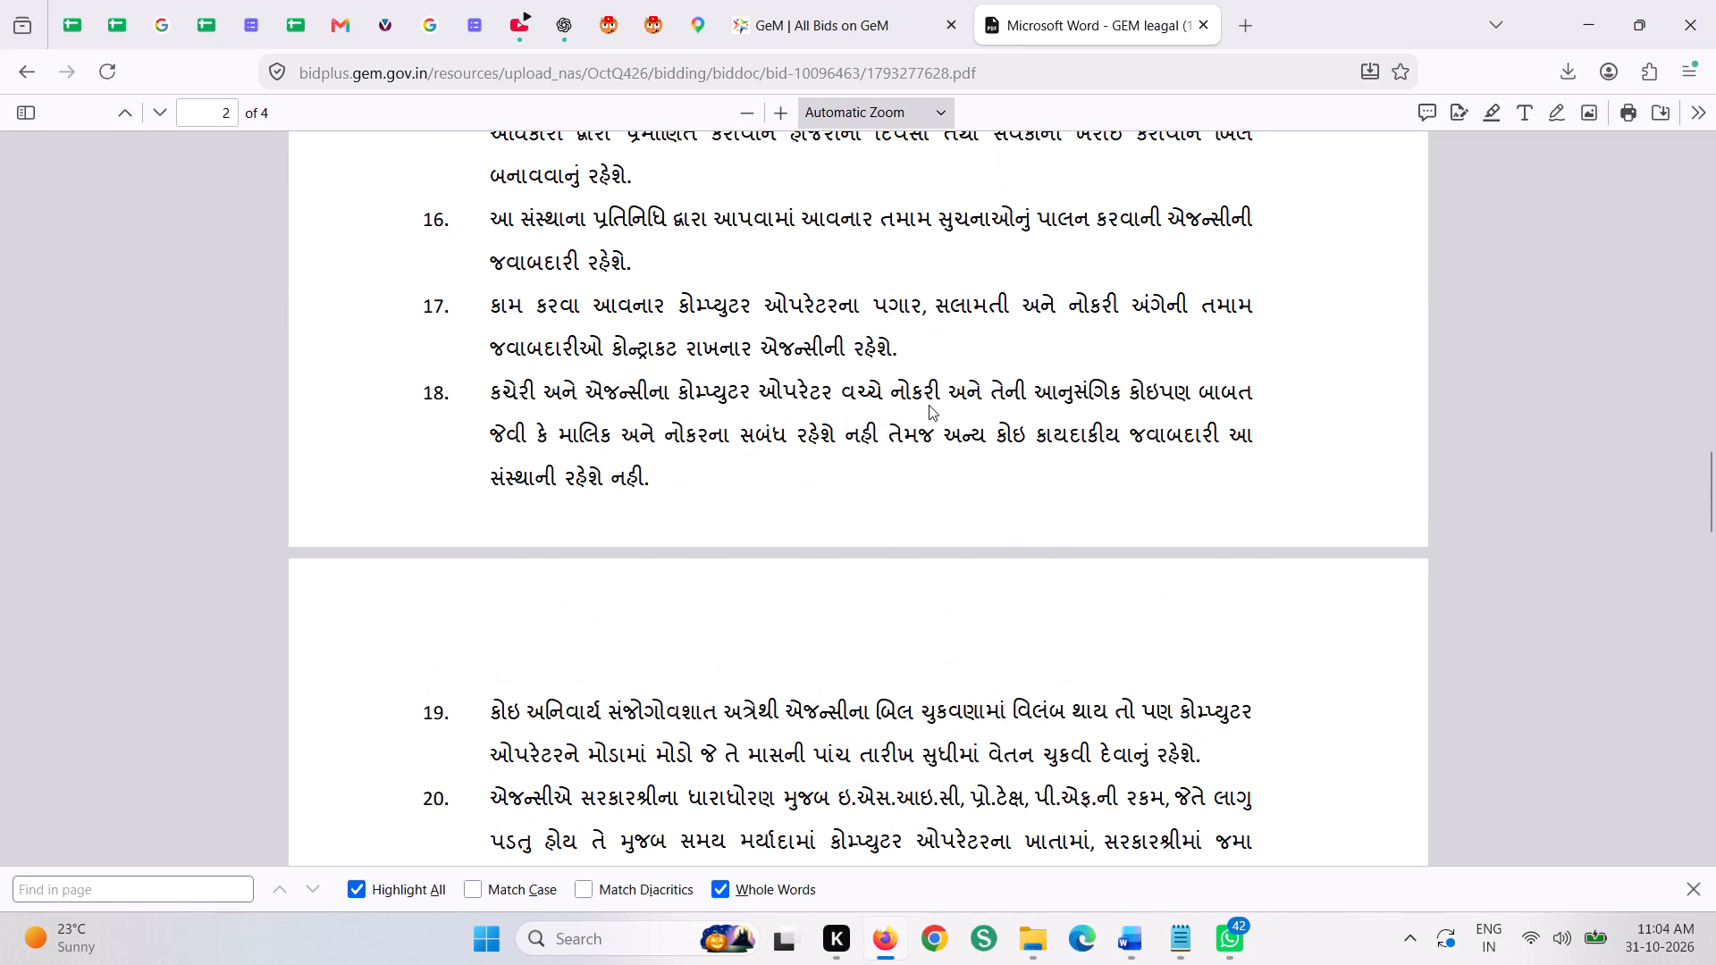
scroll(929, 405, "up", 4)
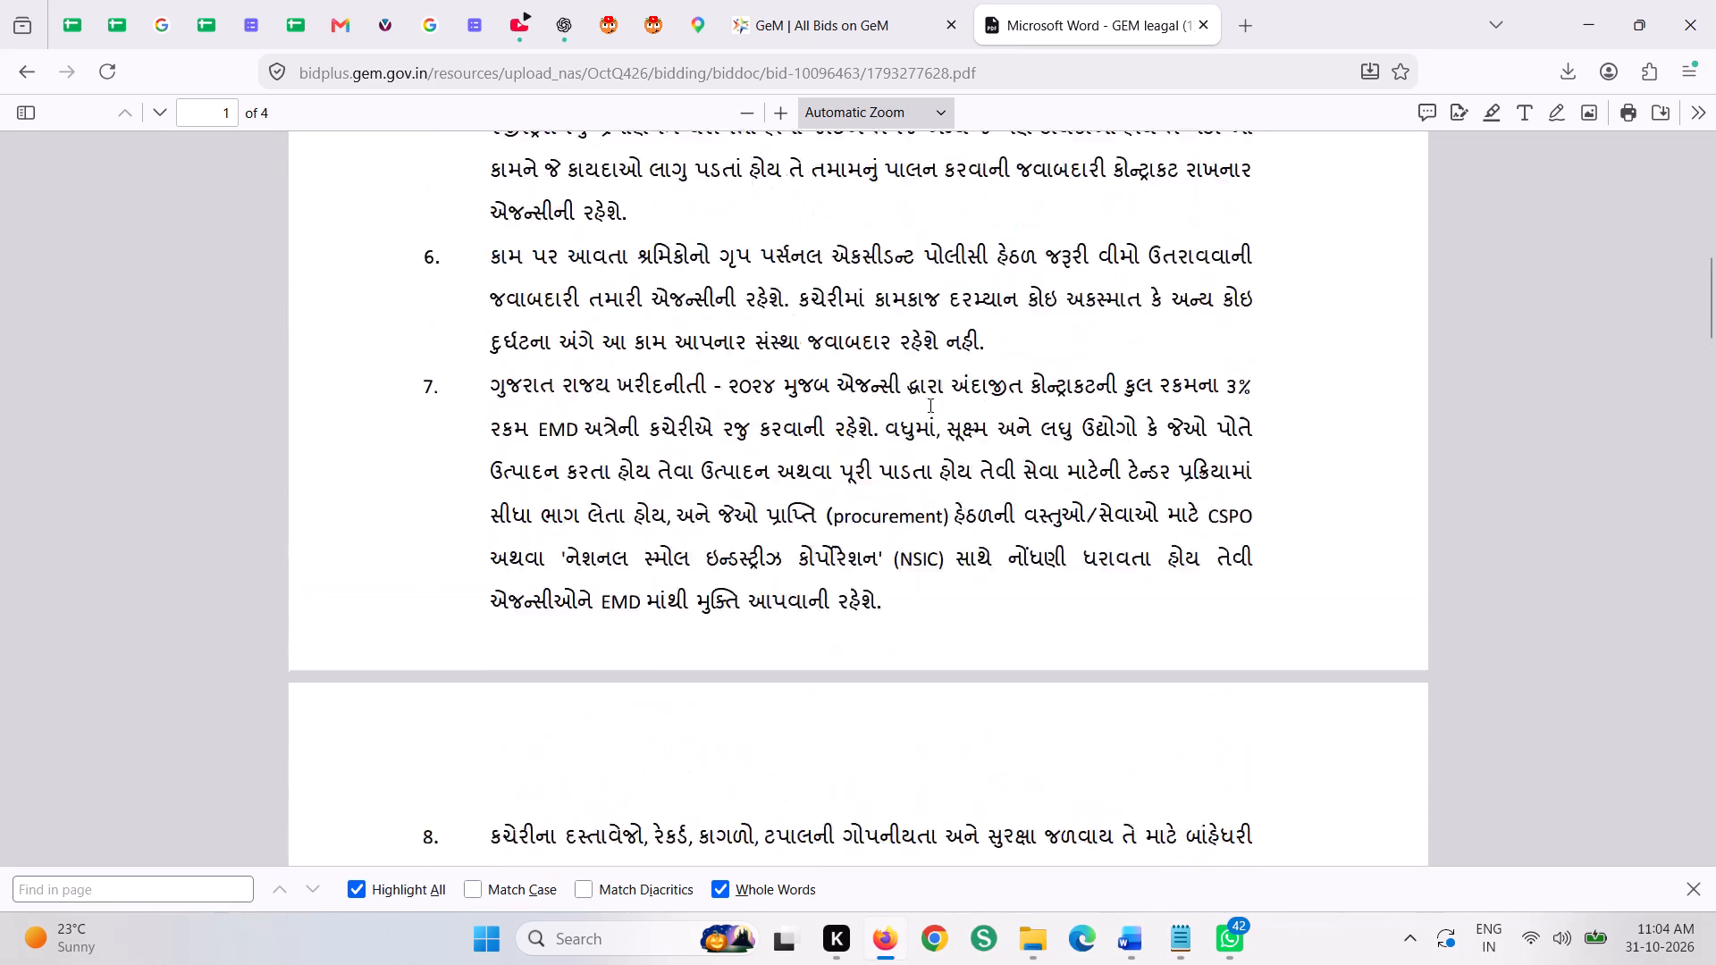
scroll(929, 405, "up", 4)
scroll(929, 405, "down", 4)
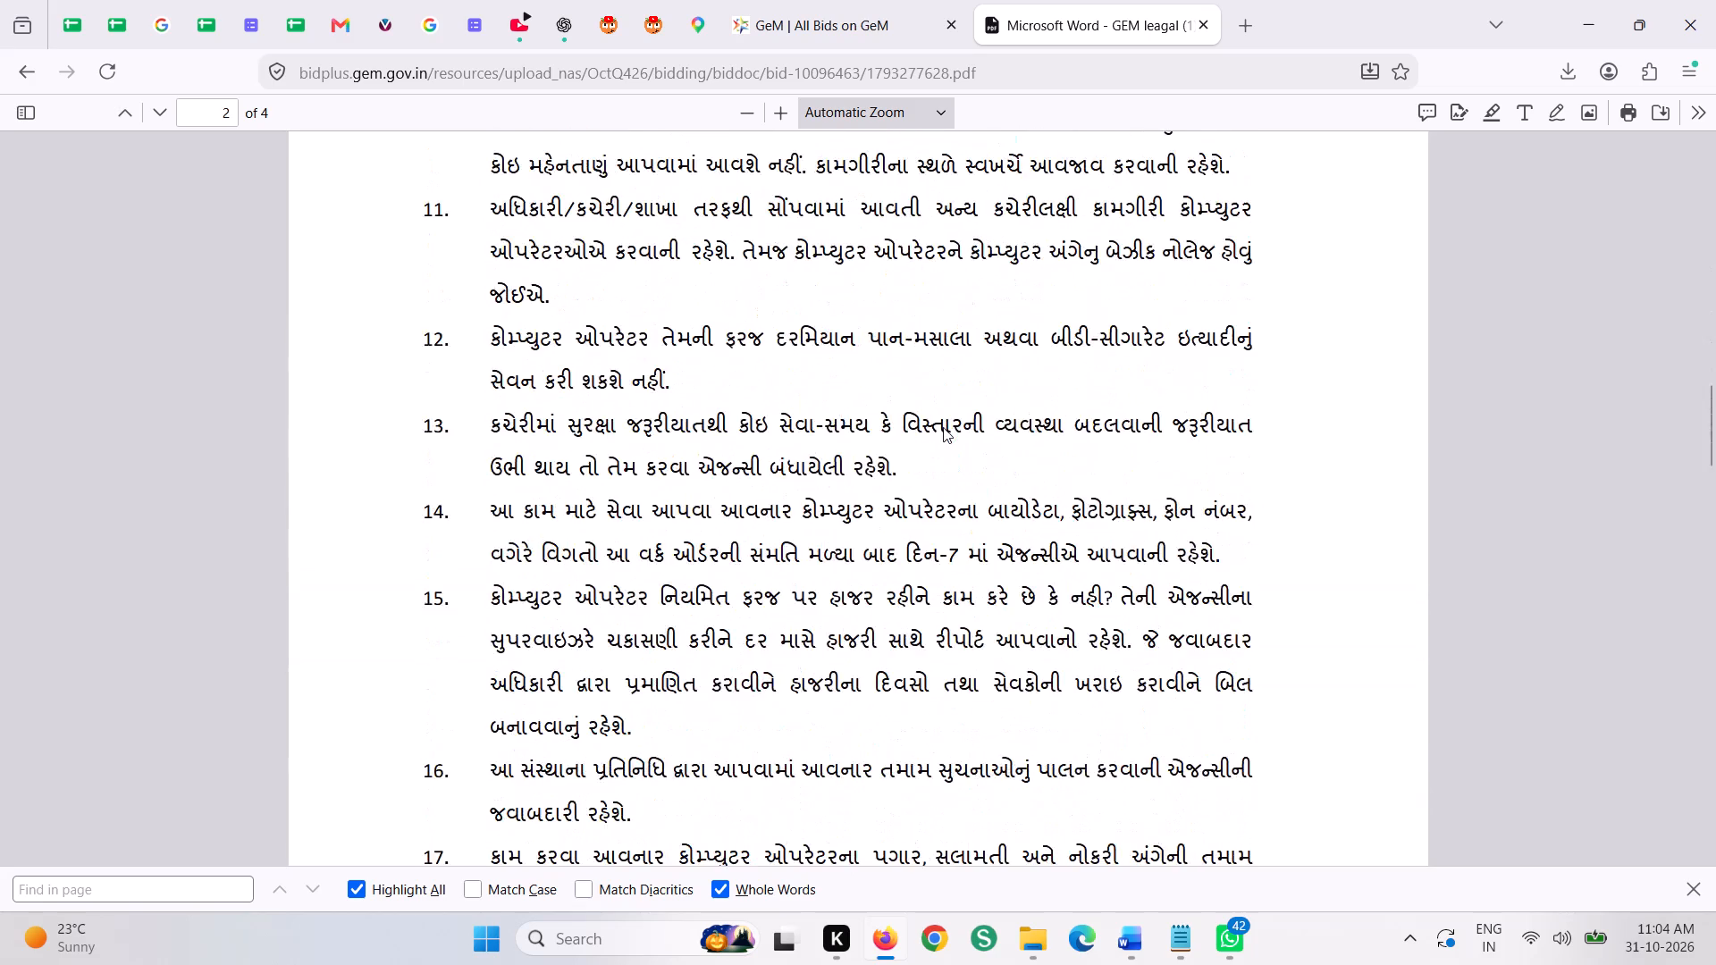
scroll(943, 427, "up", 3)
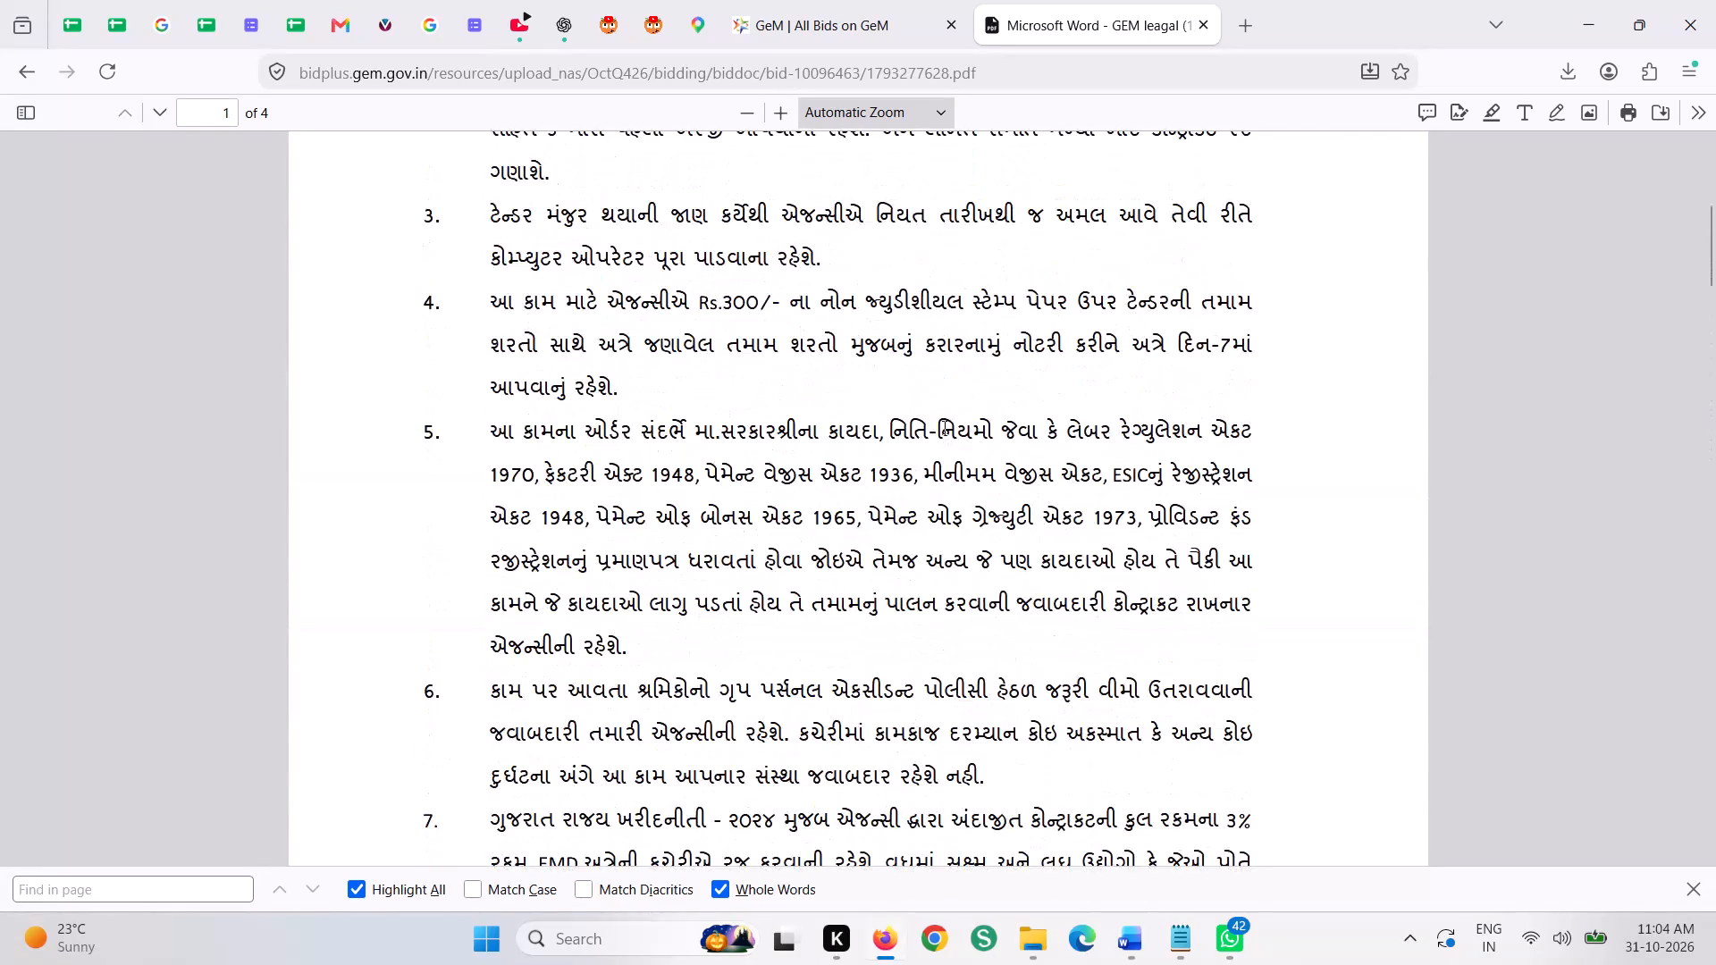
Reduce the PDF to 70% and copy a screenshot of the first page's numbered conditions, from the opening line to condition 7.
triple_click(743, 122)
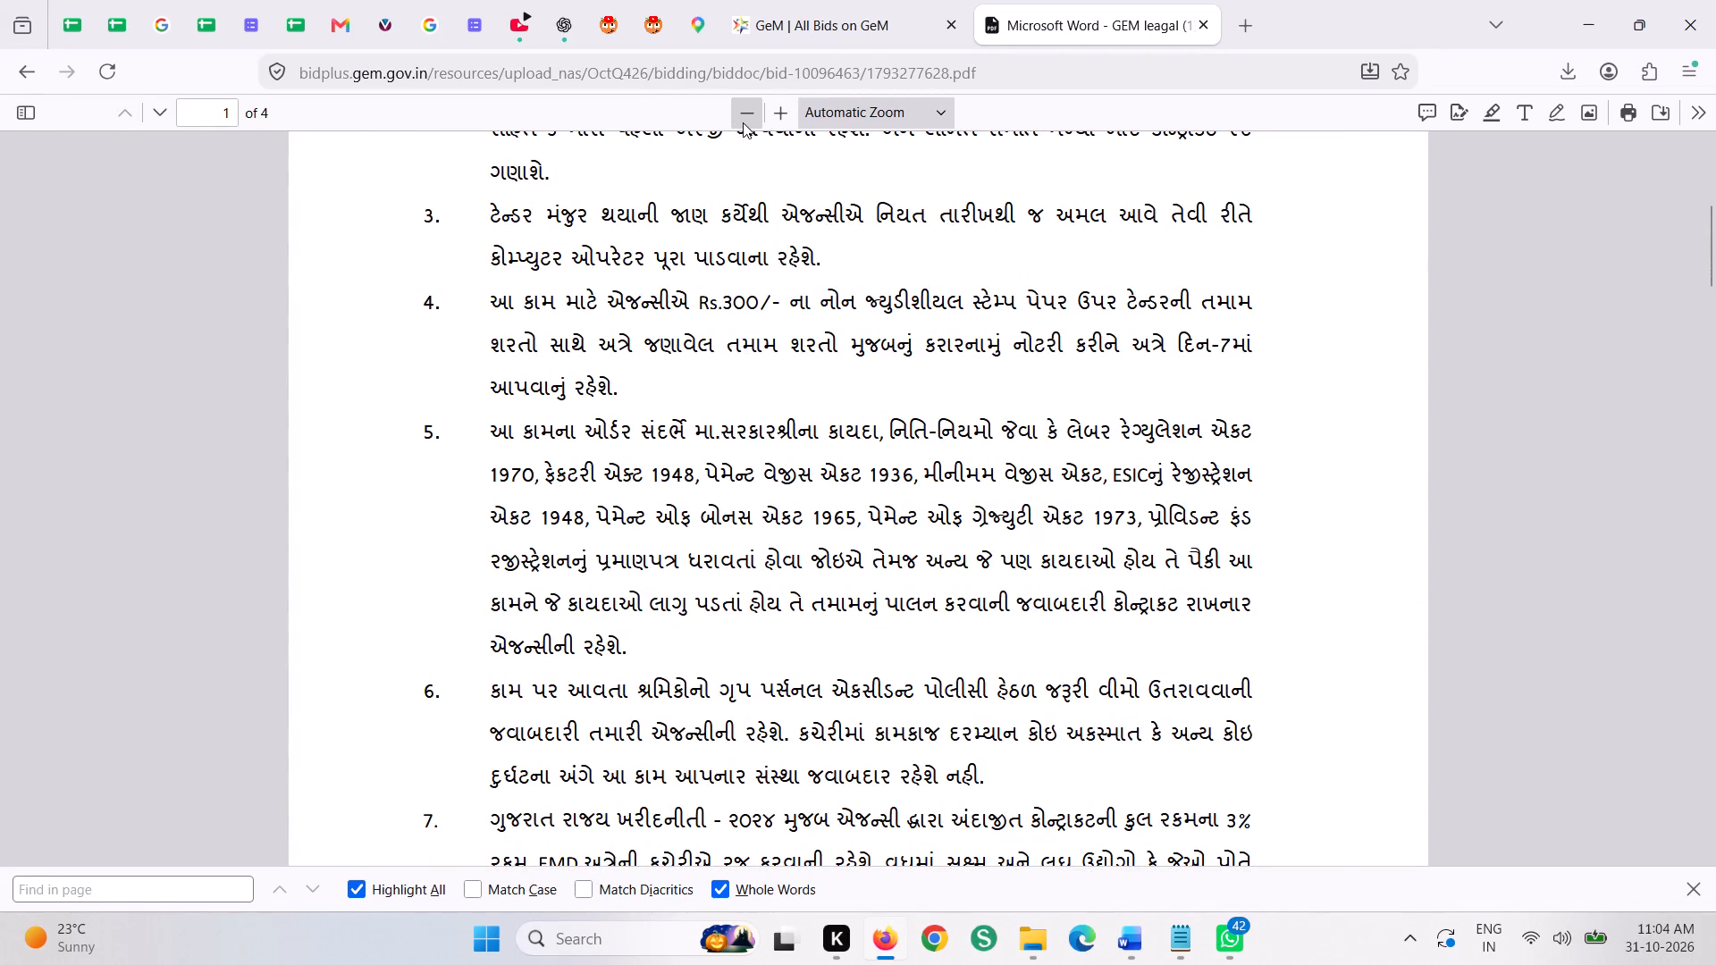
double_click(744, 124)
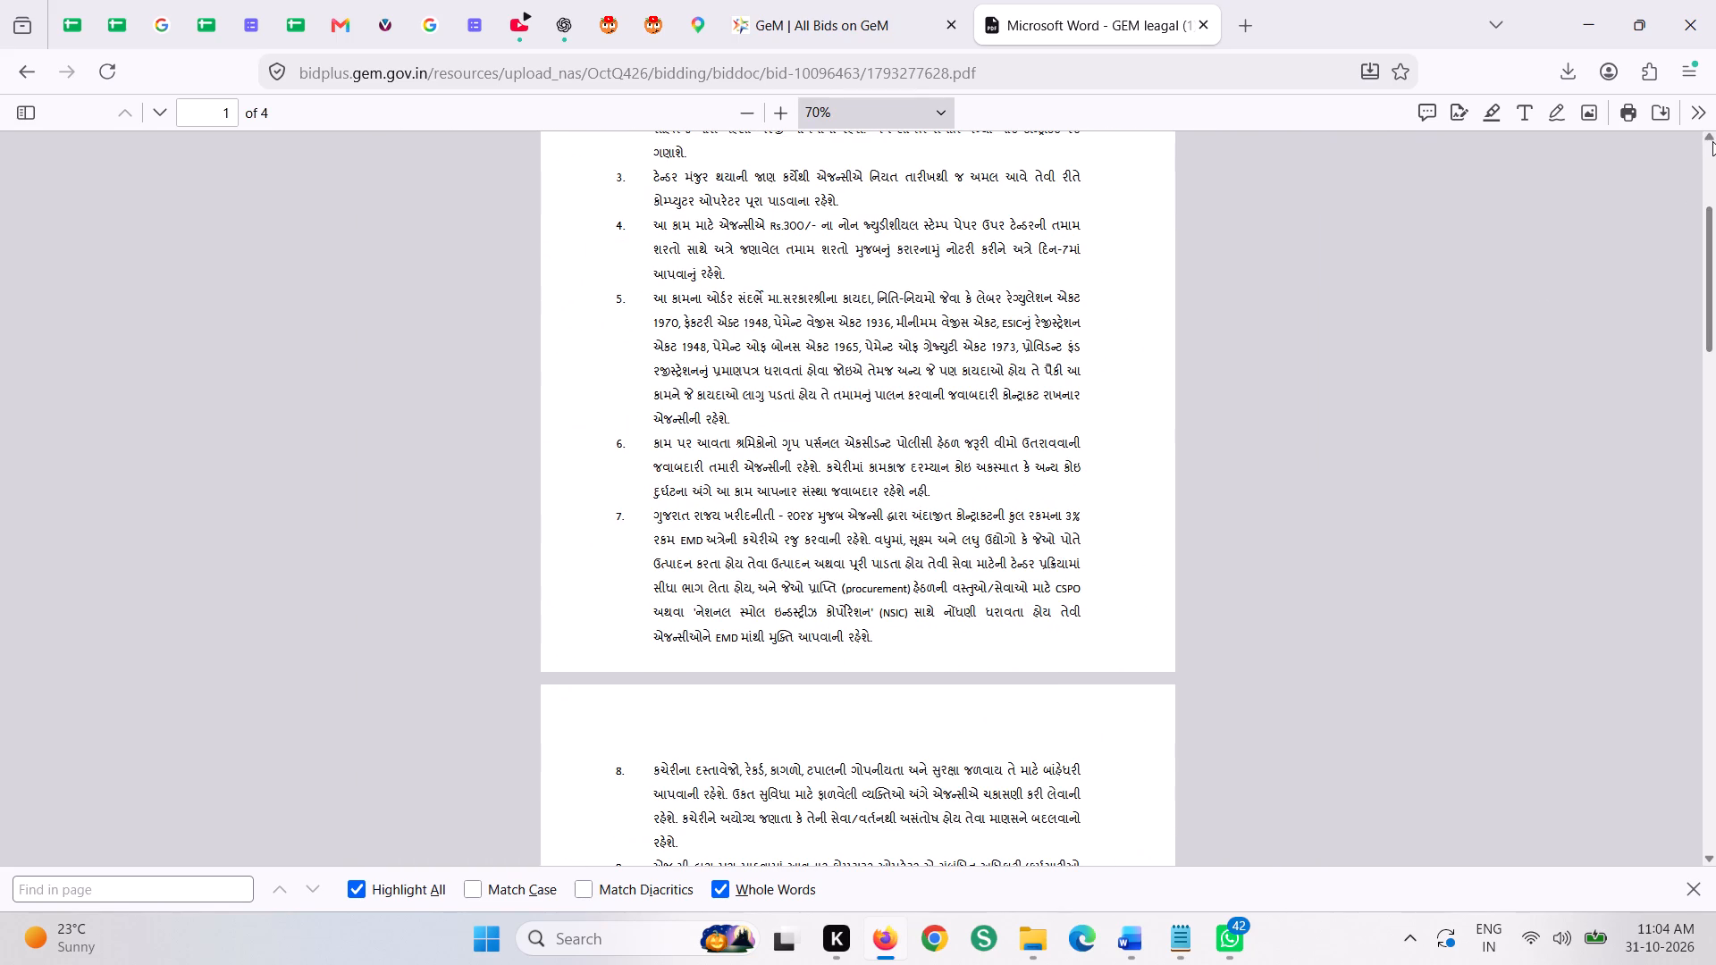
triple_click(1712, 141)
left_click(1712, 141)
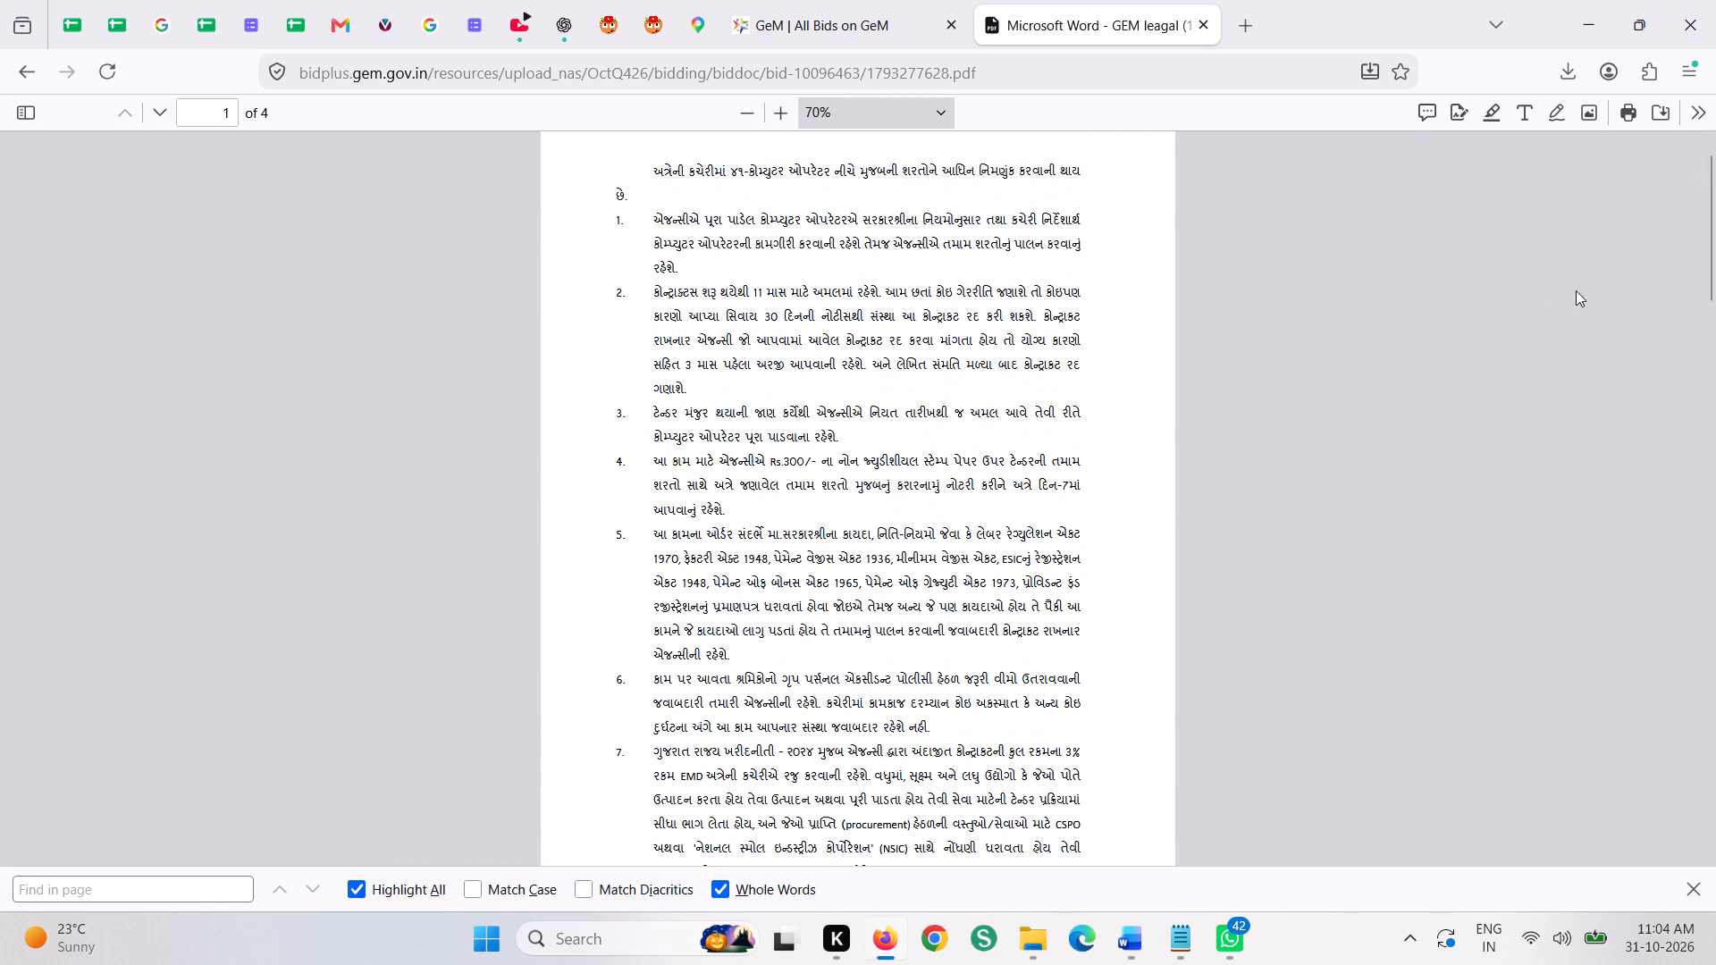
key("ctrl+shift+s")
left_click_drag(583, 162, 1211, 849)
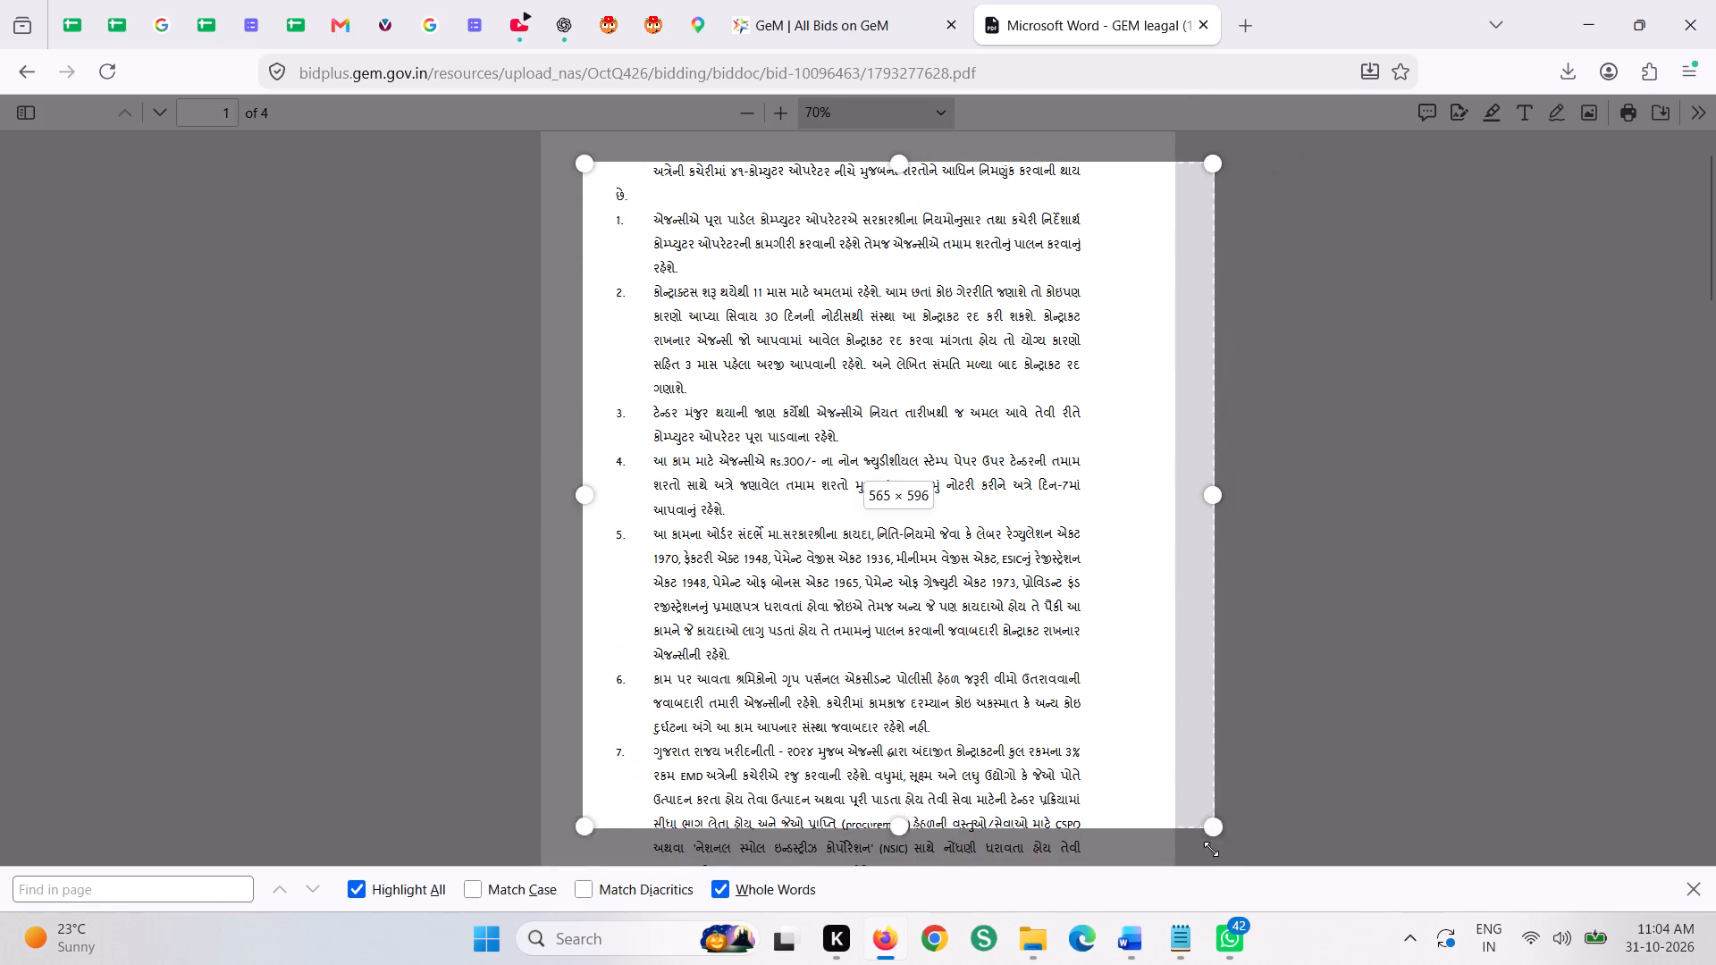
left_click_drag(1211, 849, 1204, 884)
left_click(1004, 834)
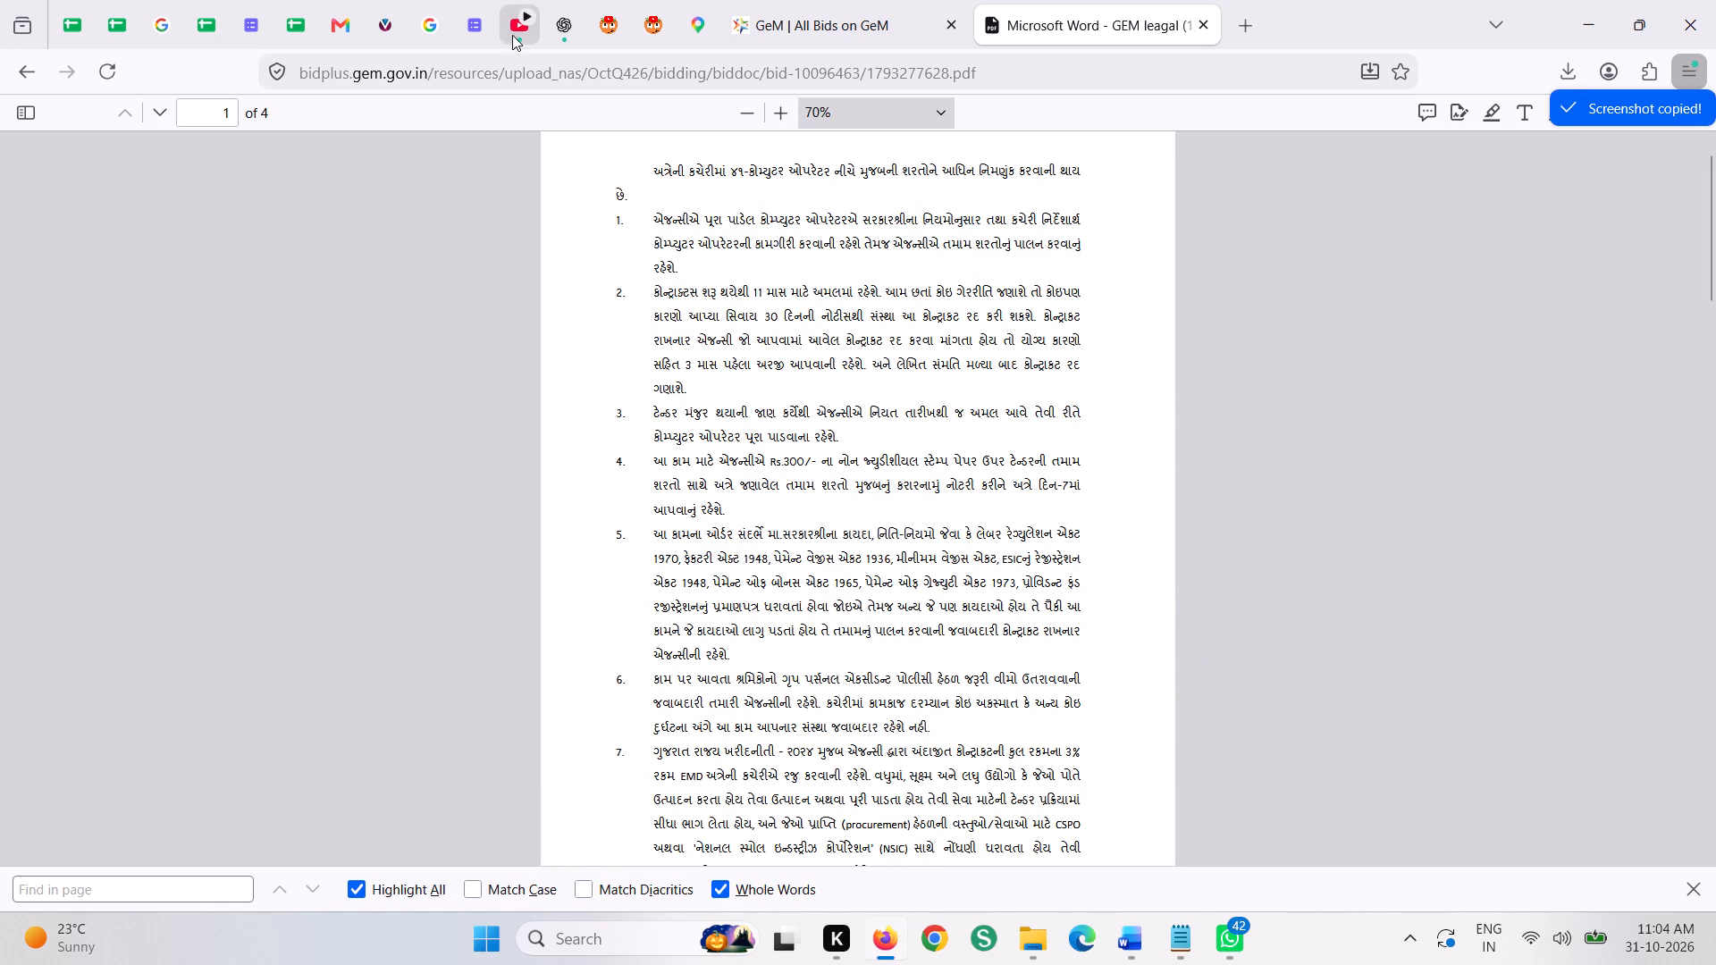
Run a Google image search on the copied screenshot and translate its Gujarati text into English.
left_click(426, 27)
left_click(1191, 148)
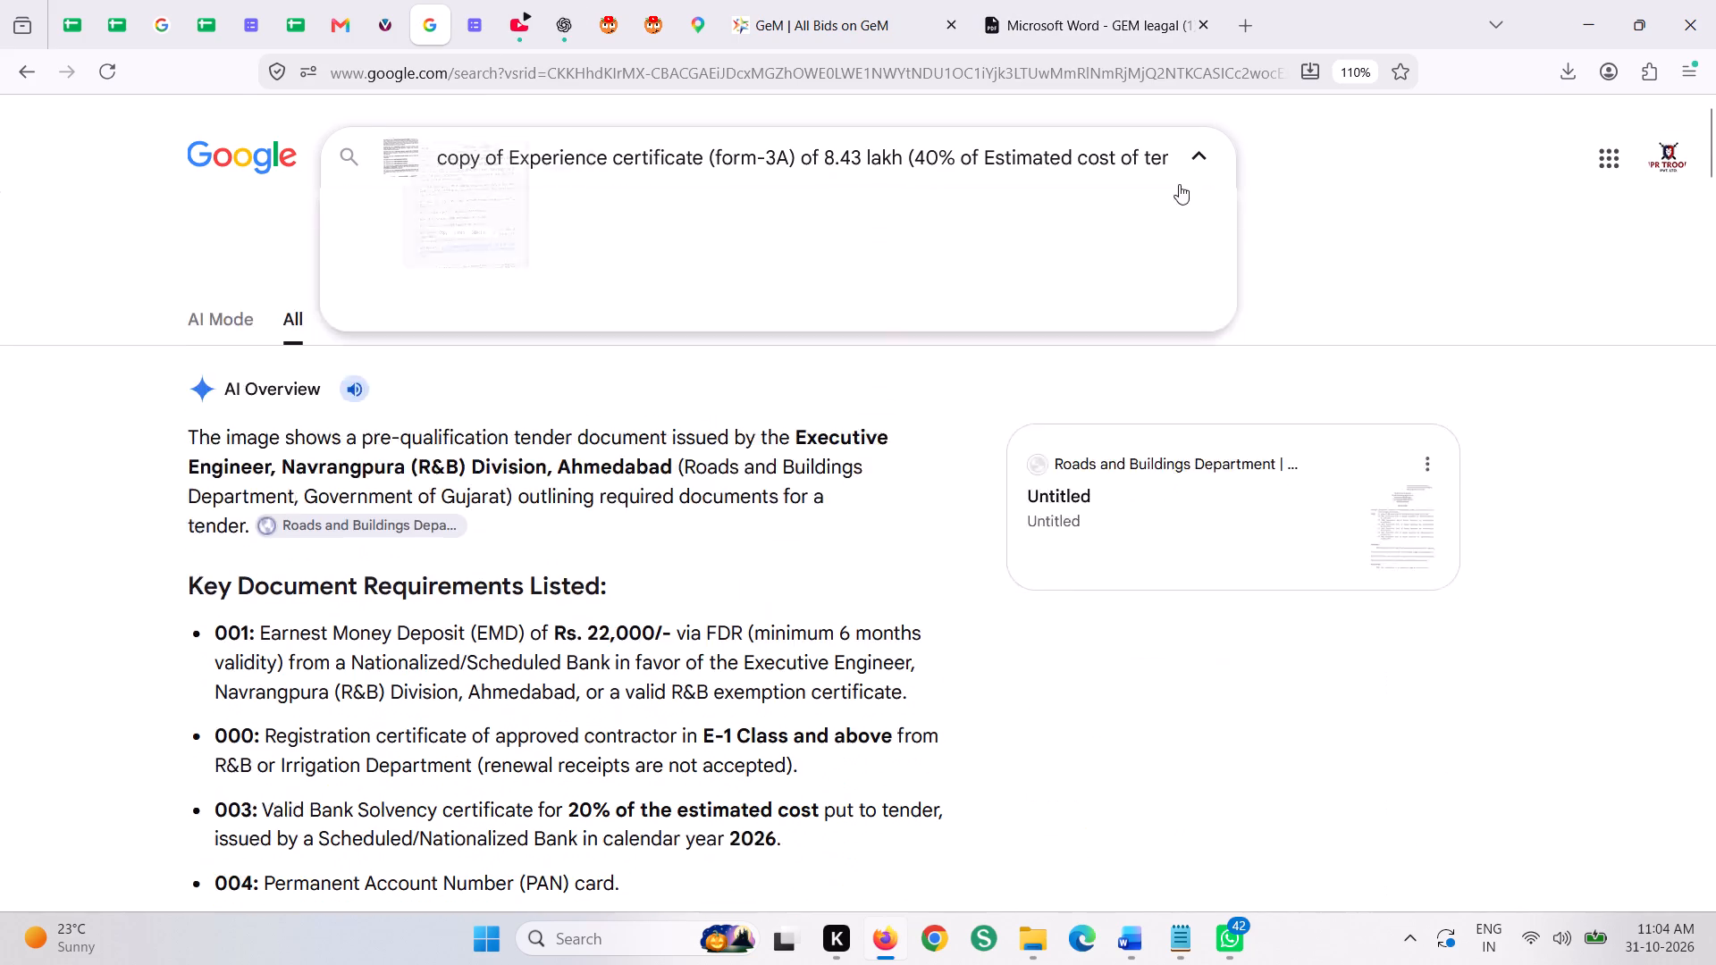
left_click(1153, 161)
left_click(843, 473)
key("ctrl+v")
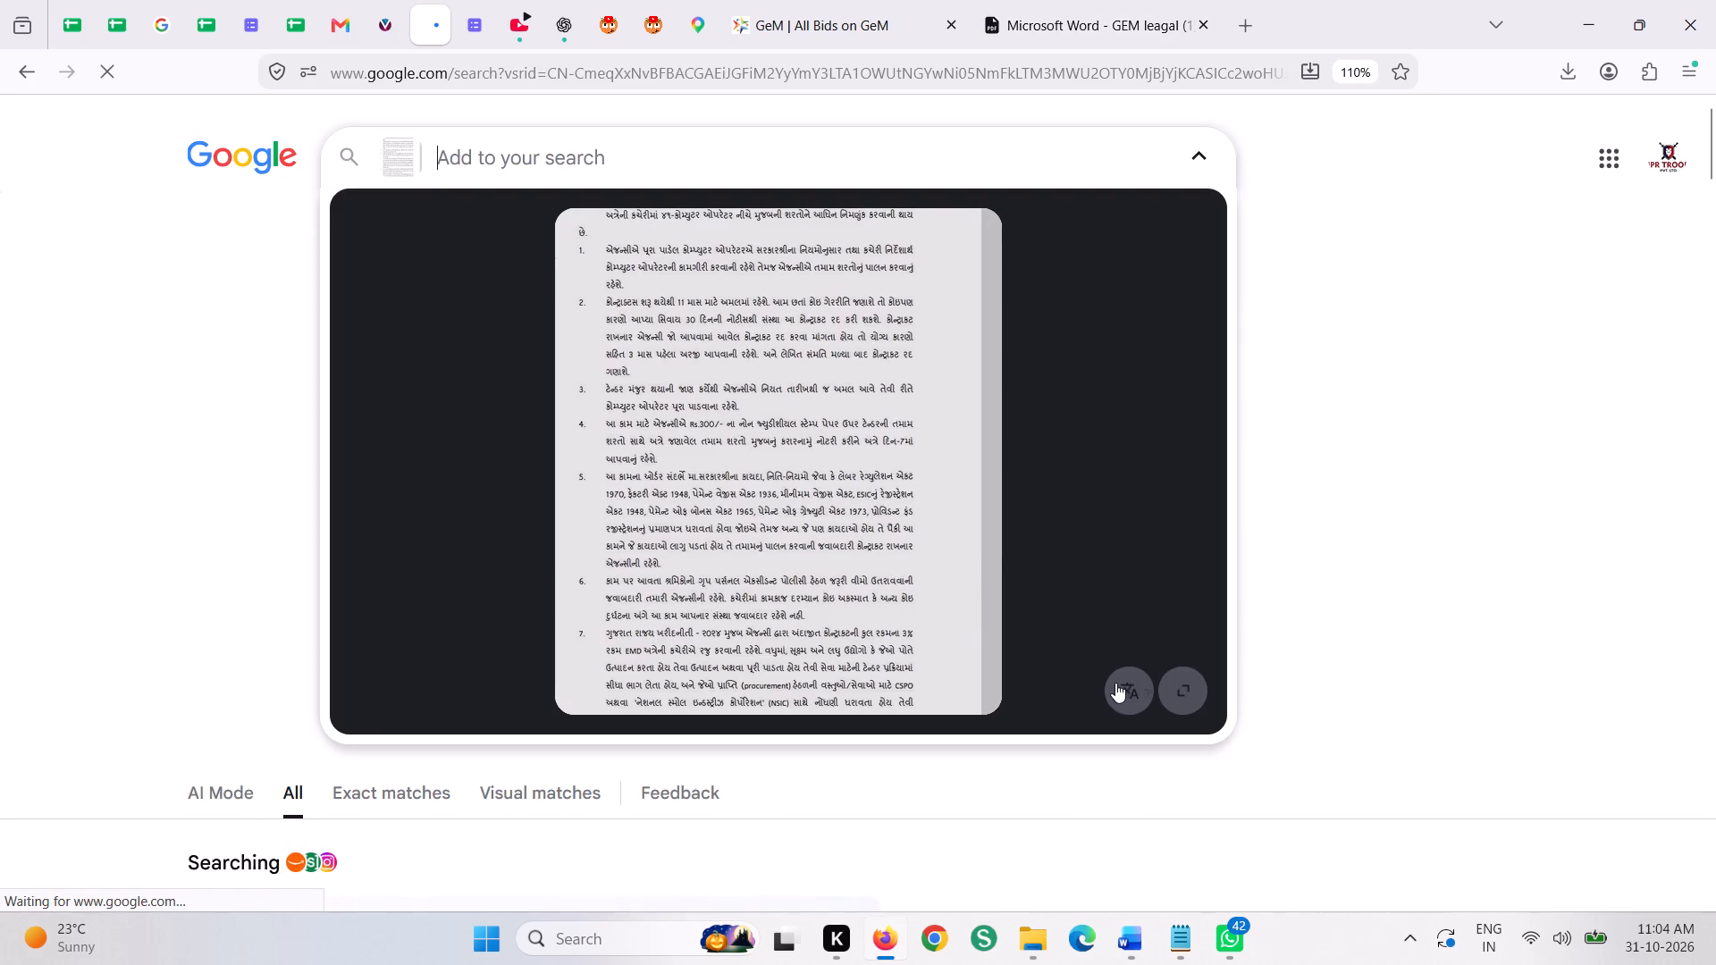
left_click(1115, 683)
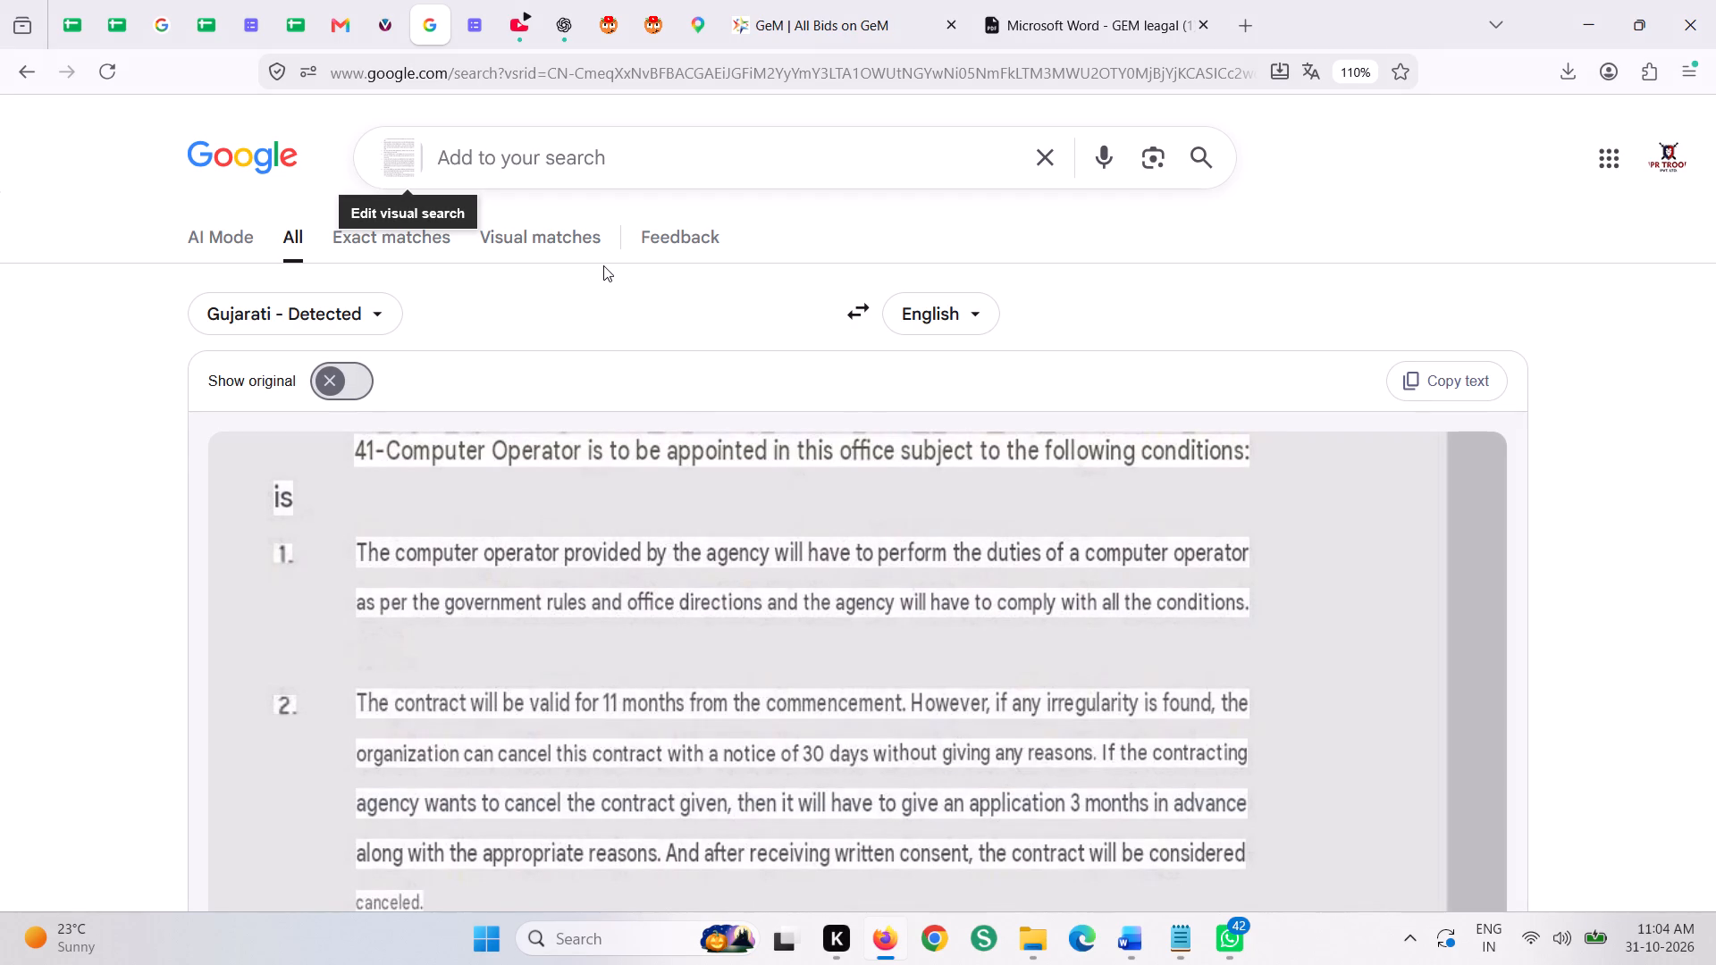
Complete item 9 in Word with translated condition 4 on the notarized Rs.300/- stamp paper agreement, and start item 10.
scroll(604, 265, "down", 1)
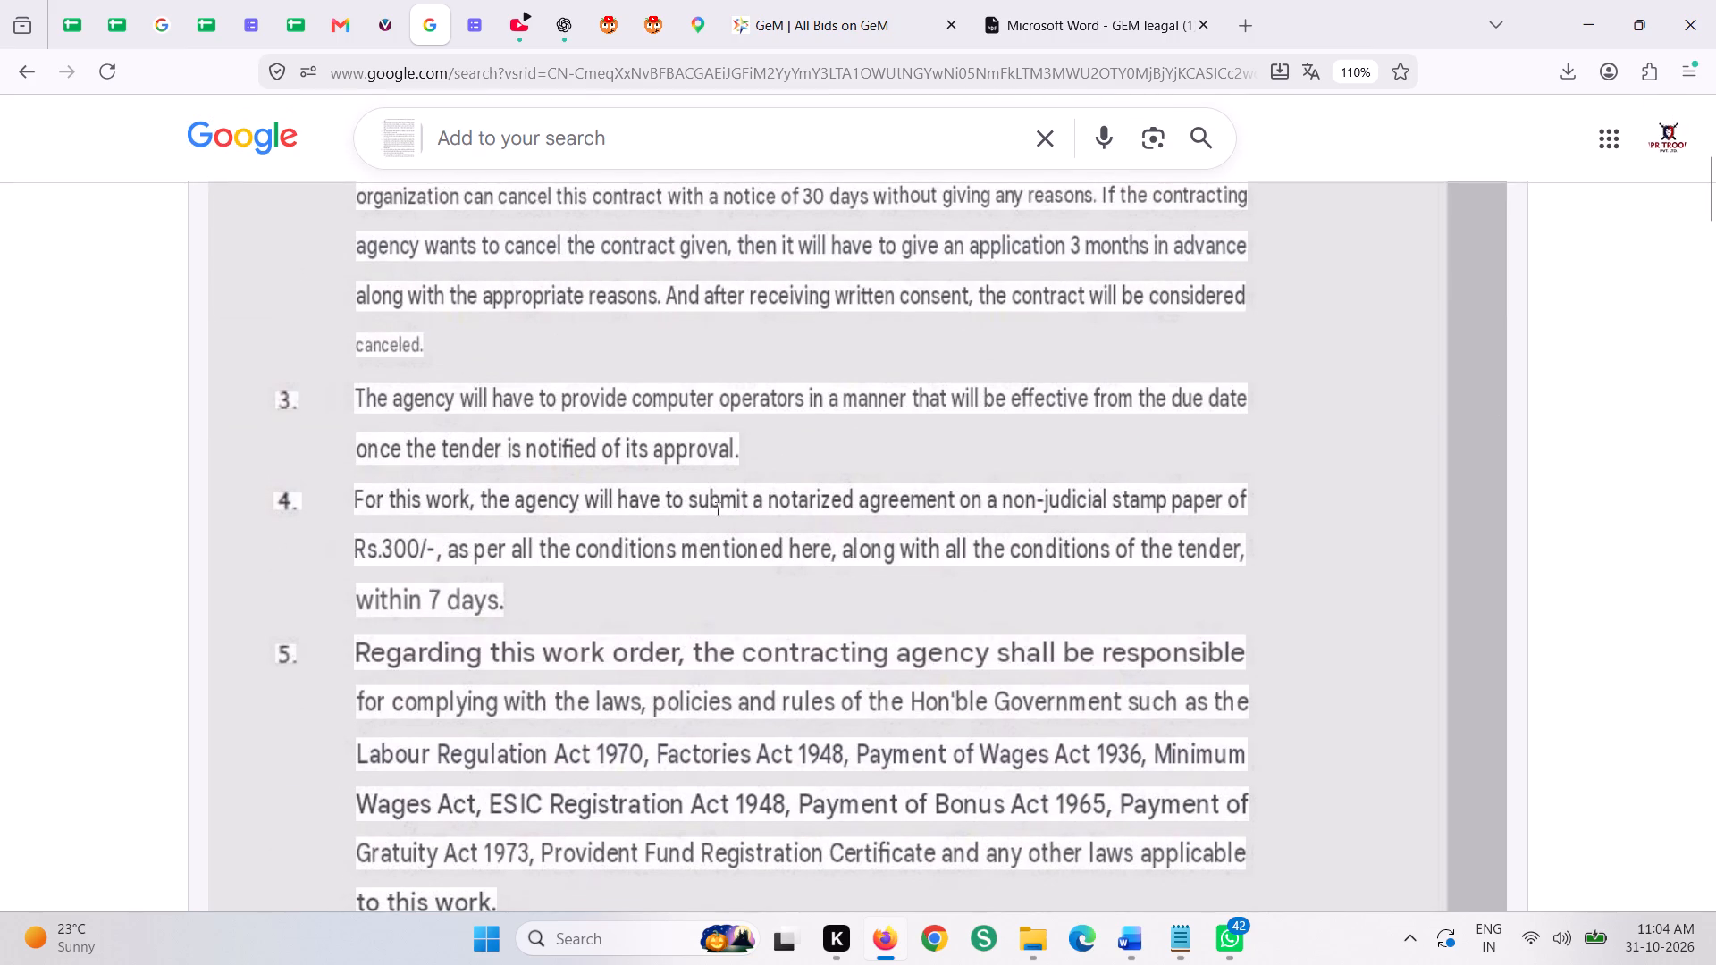
left_click_drag(1009, 499, 910, 551)
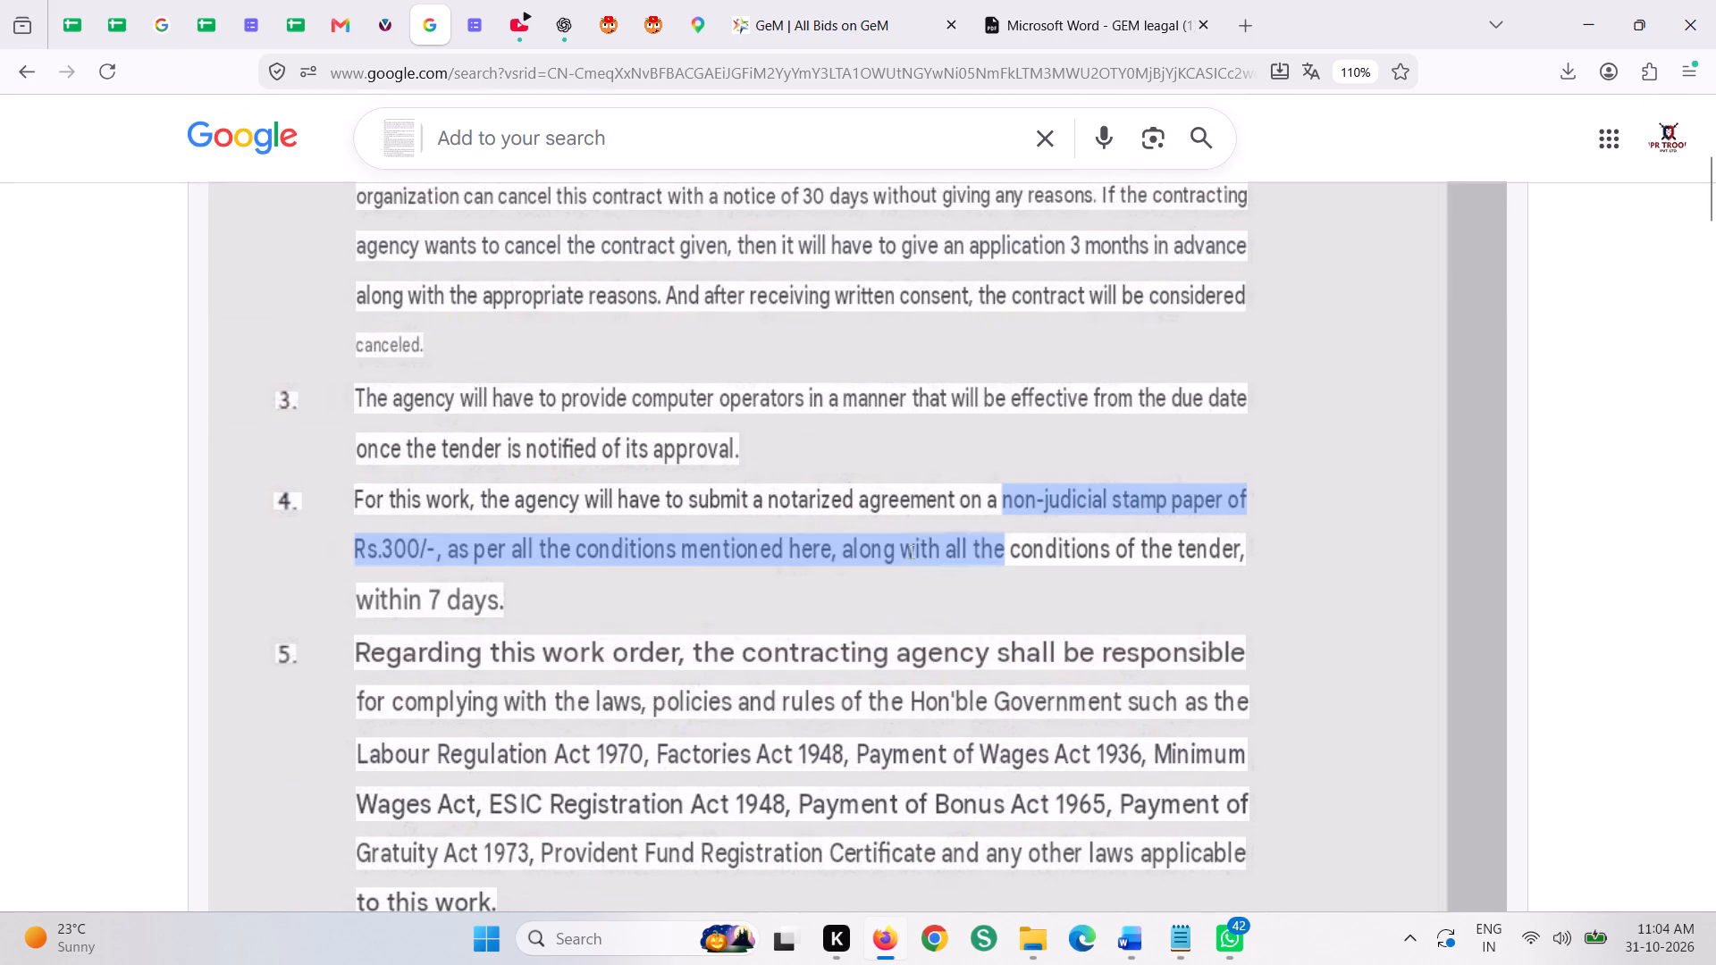
left_click_drag(910, 551, 738, 562)
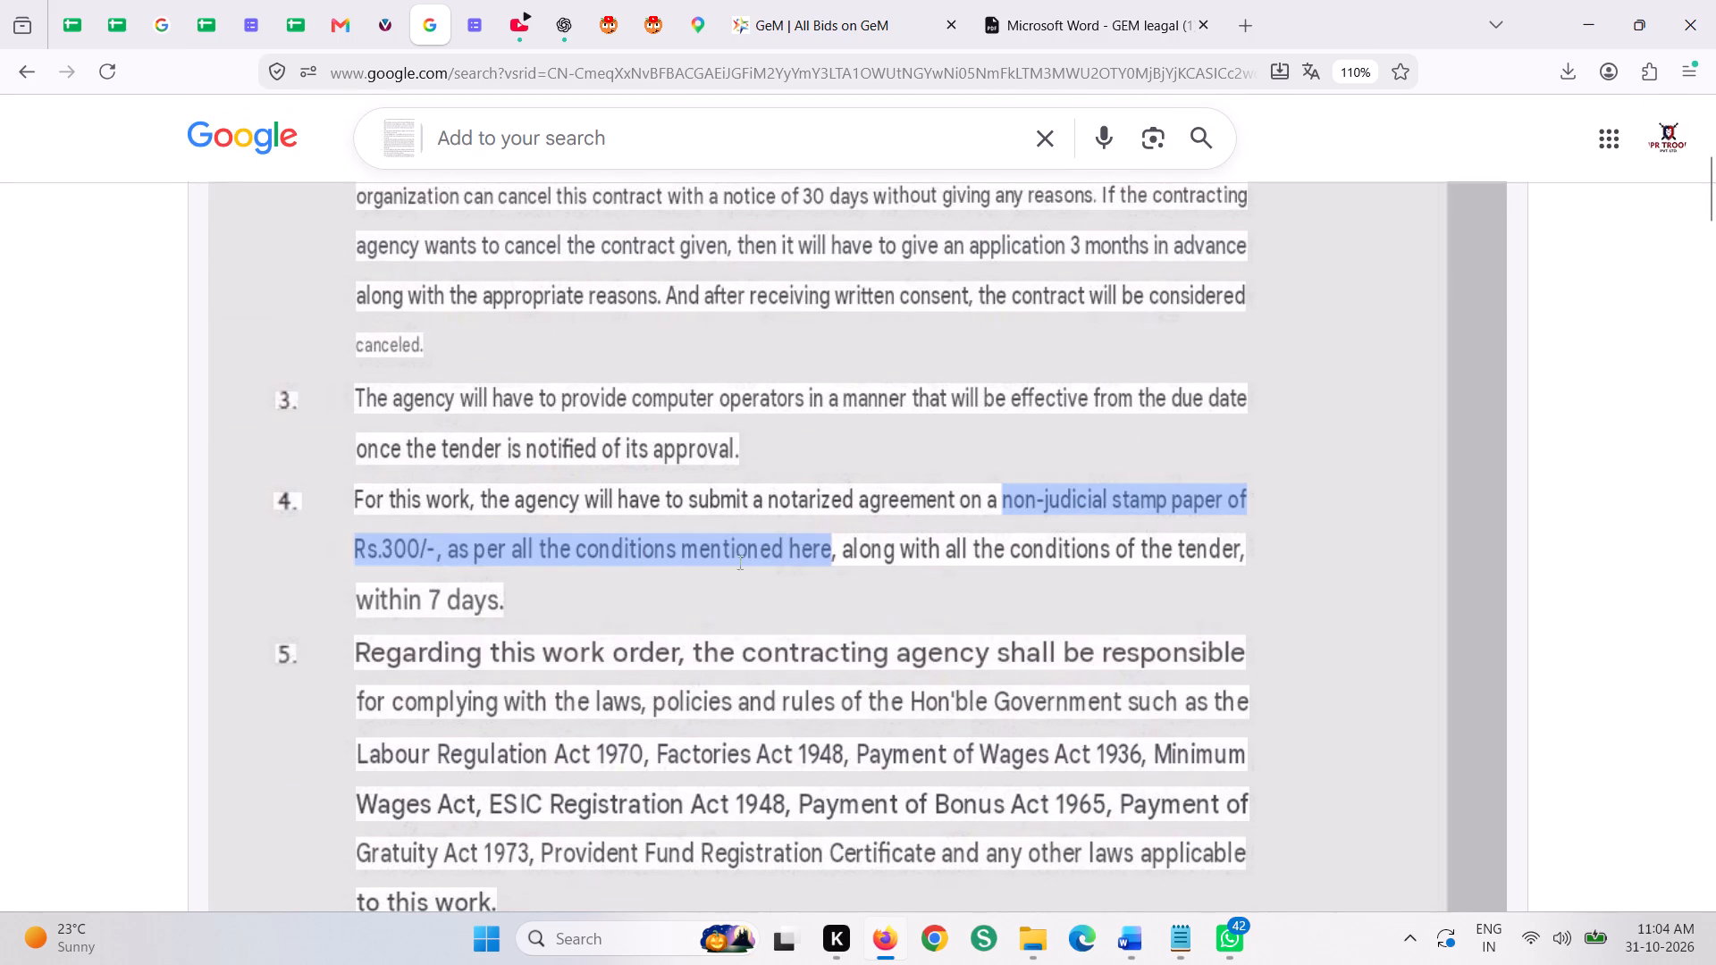
left_click_drag(738, 562, 504, 606)
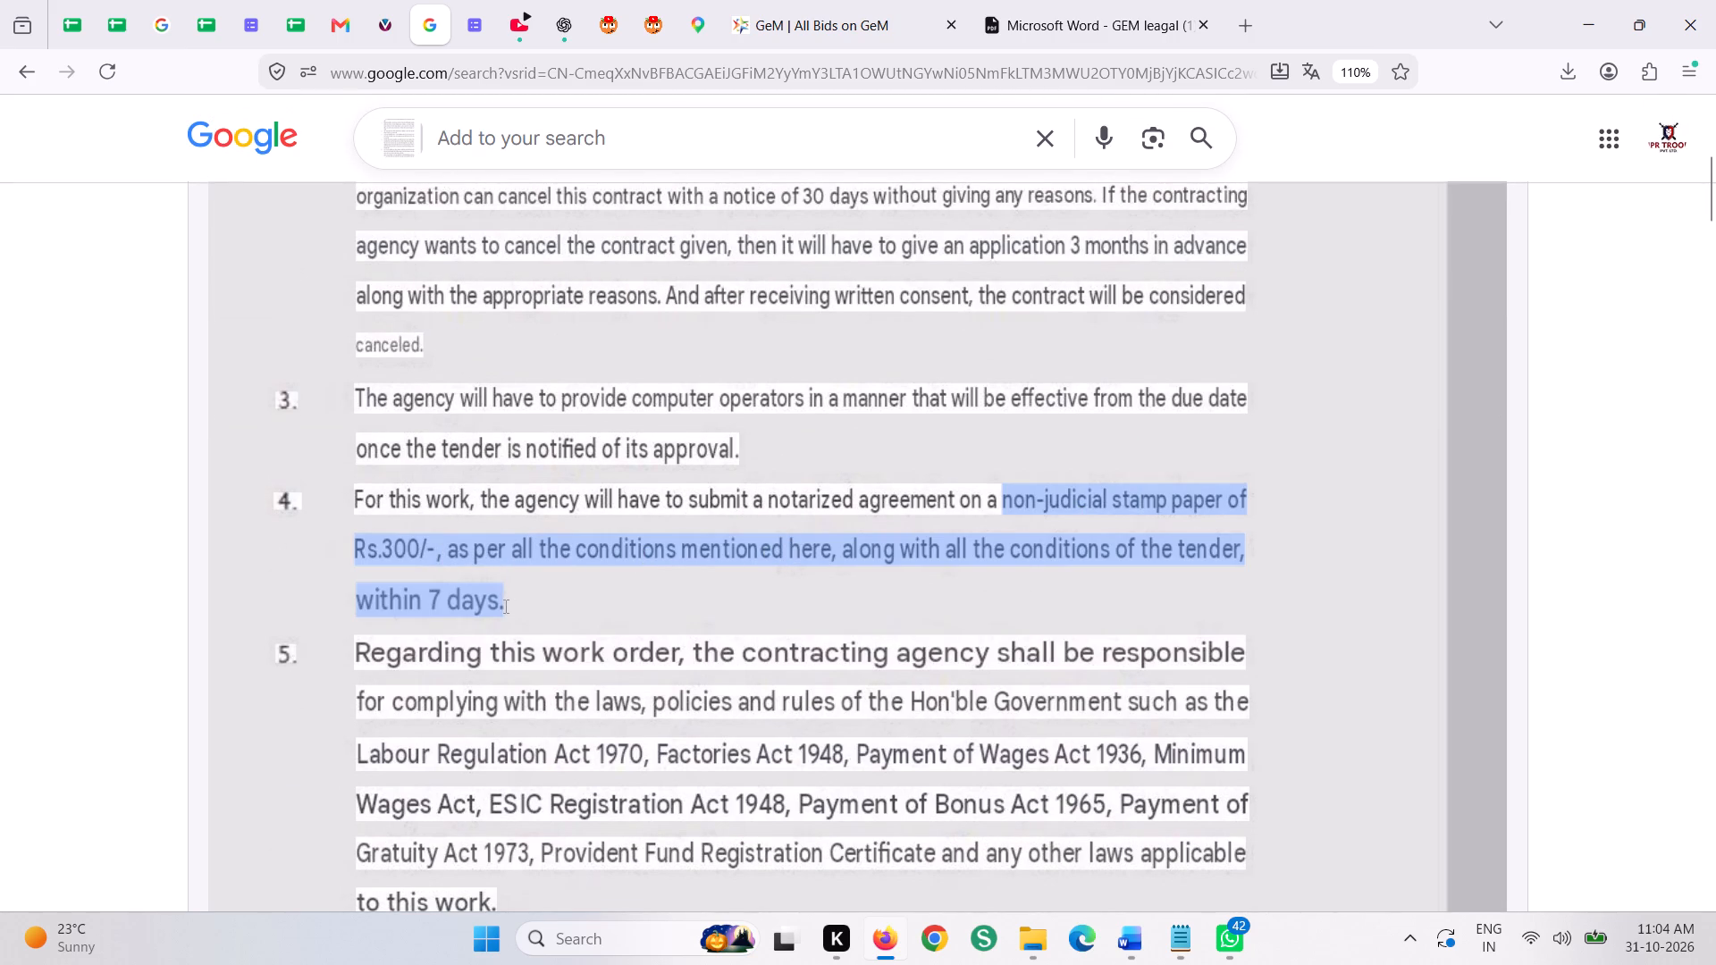
left_click_drag(504, 606, 504, 605)
left_click_drag(365, 498, 492, 599)
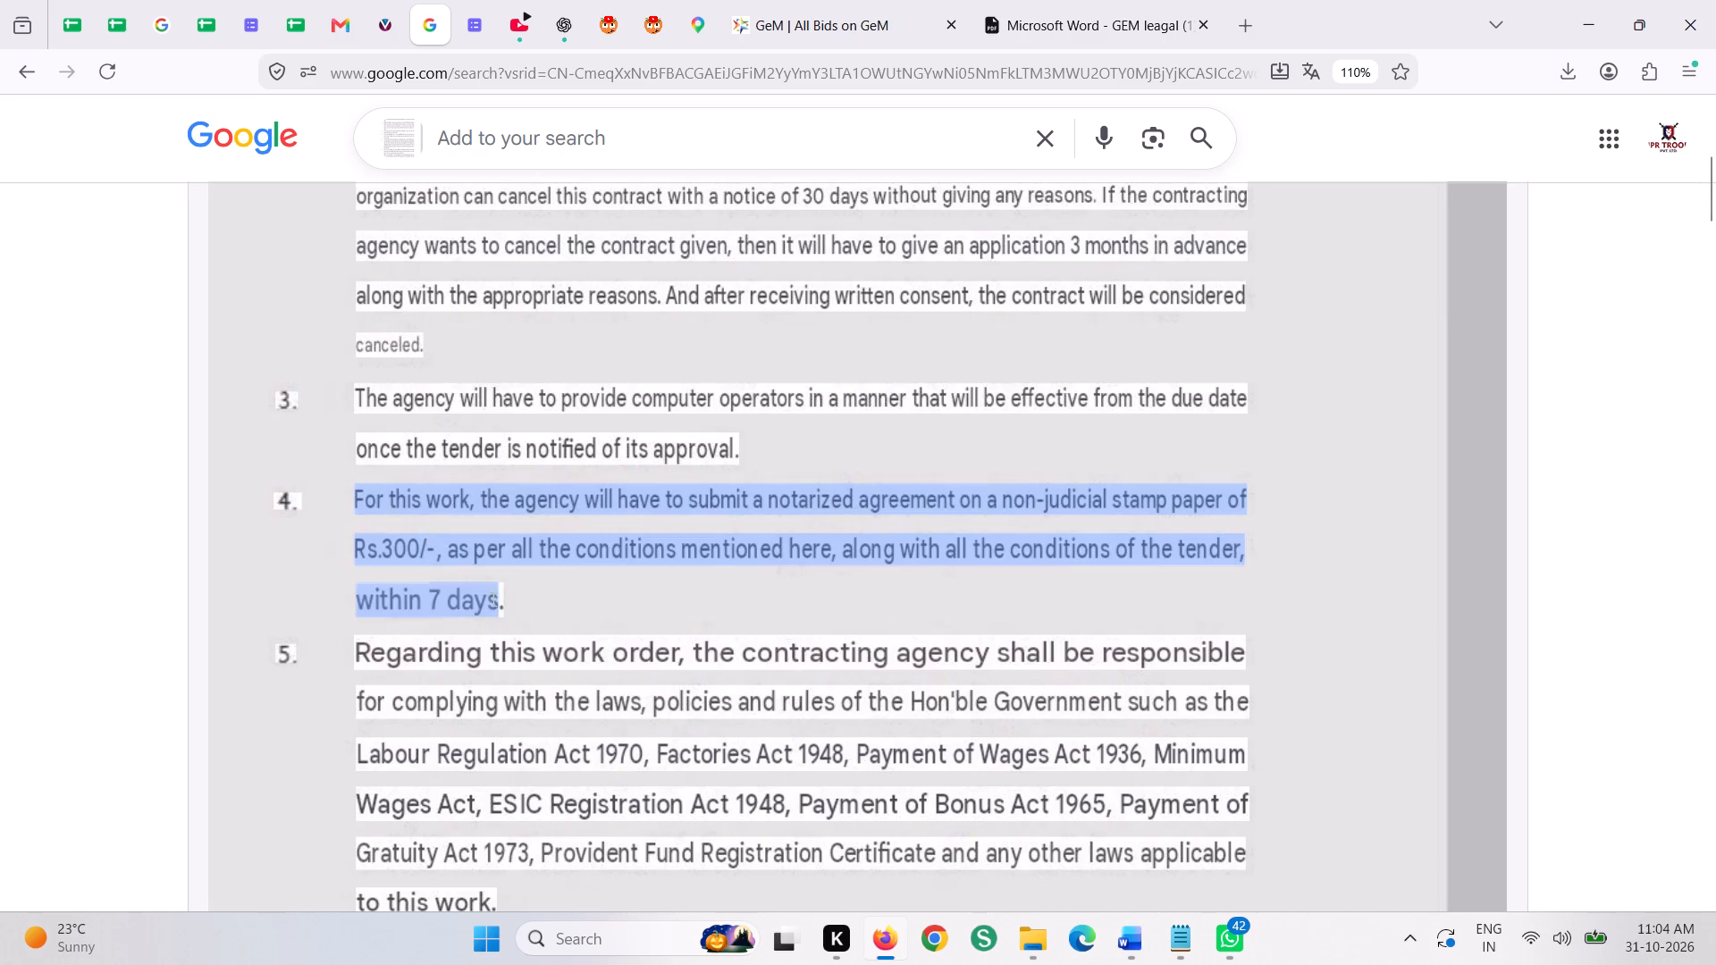
left_click_drag(492, 599, 502, 604)
left_click(671, 437)
key("alt+Tab")
key("ctrl+v")
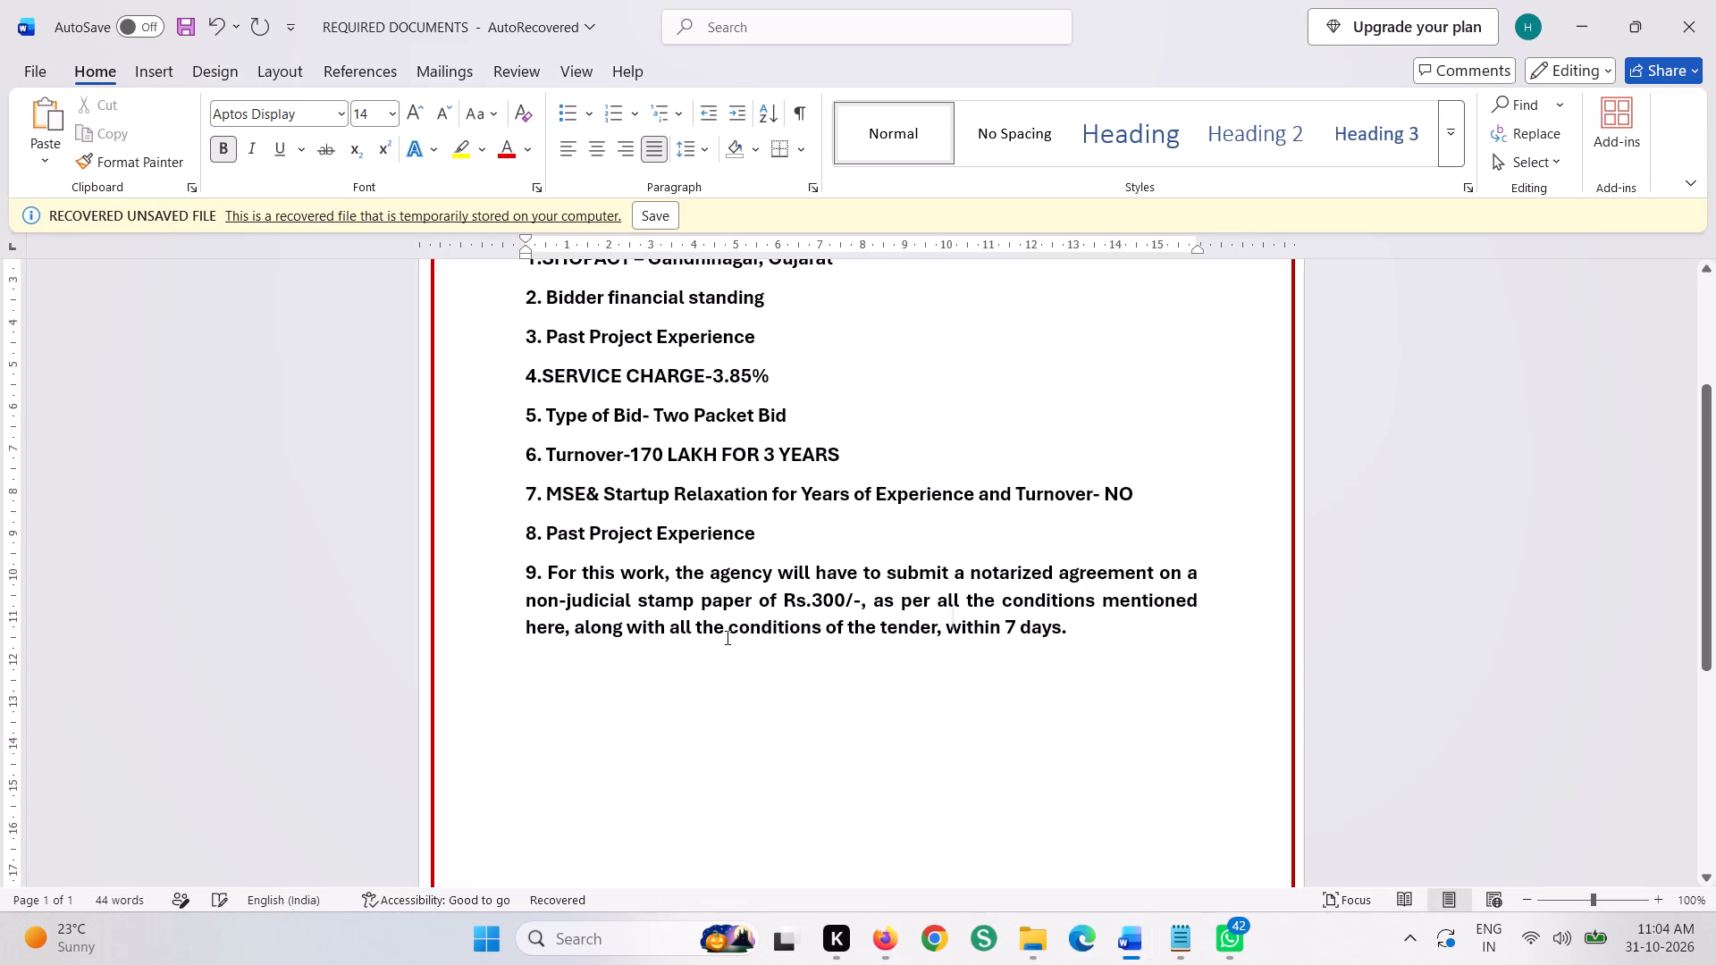
key("Return")
type("10.")
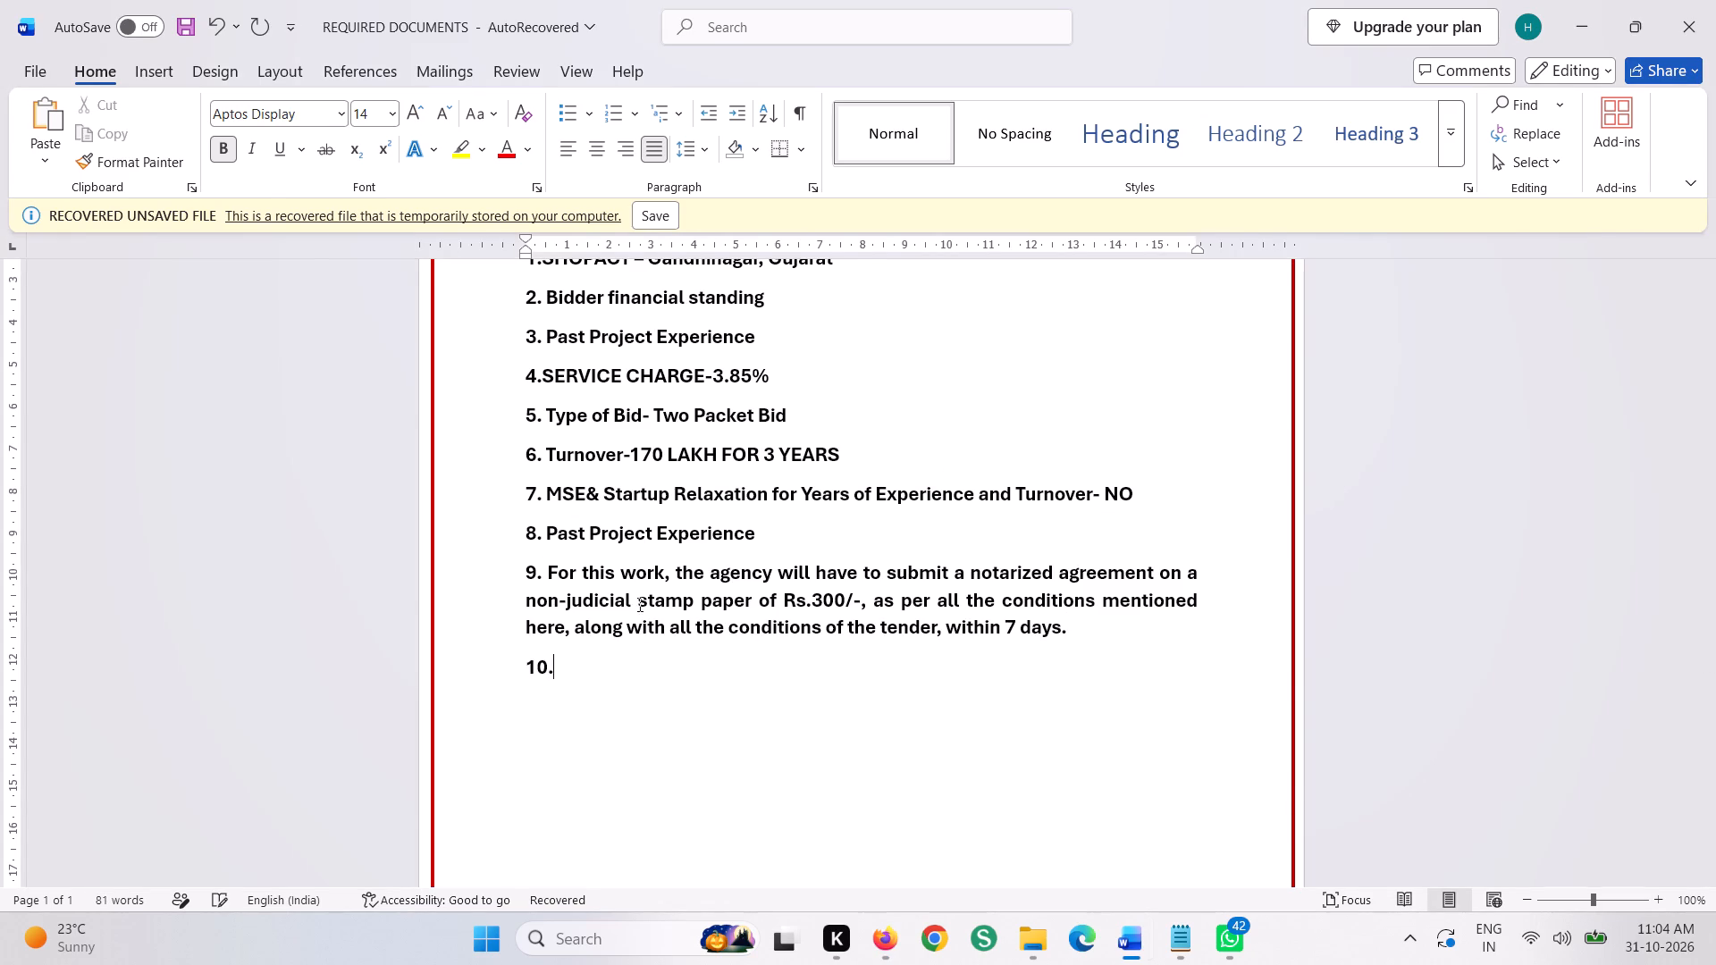
Read the translated condition 7 on the 3% EMD and CSPO or NSIC registration in the Google image results.
key("alt+Tab")
left_click(665, 235)
scroll(743, 562, "down", 2)
scroll(742, 510, "up", 1)
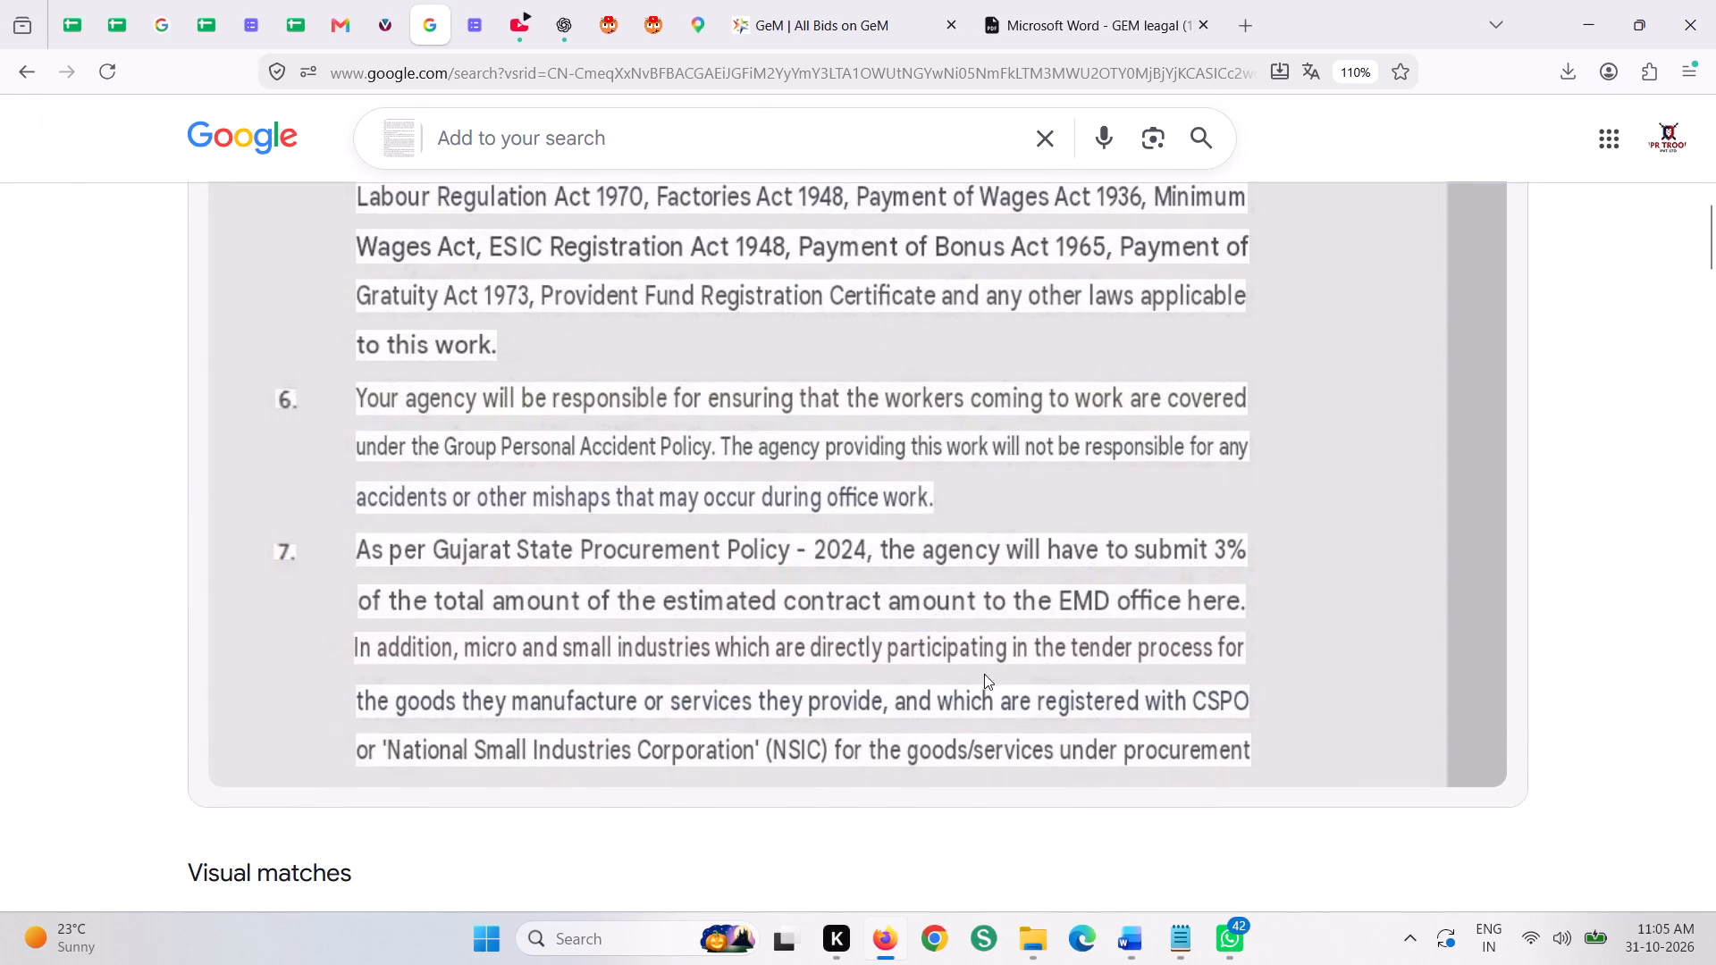
key("alt+Tab")
key("alt+Tab")
key("alt+Tab")
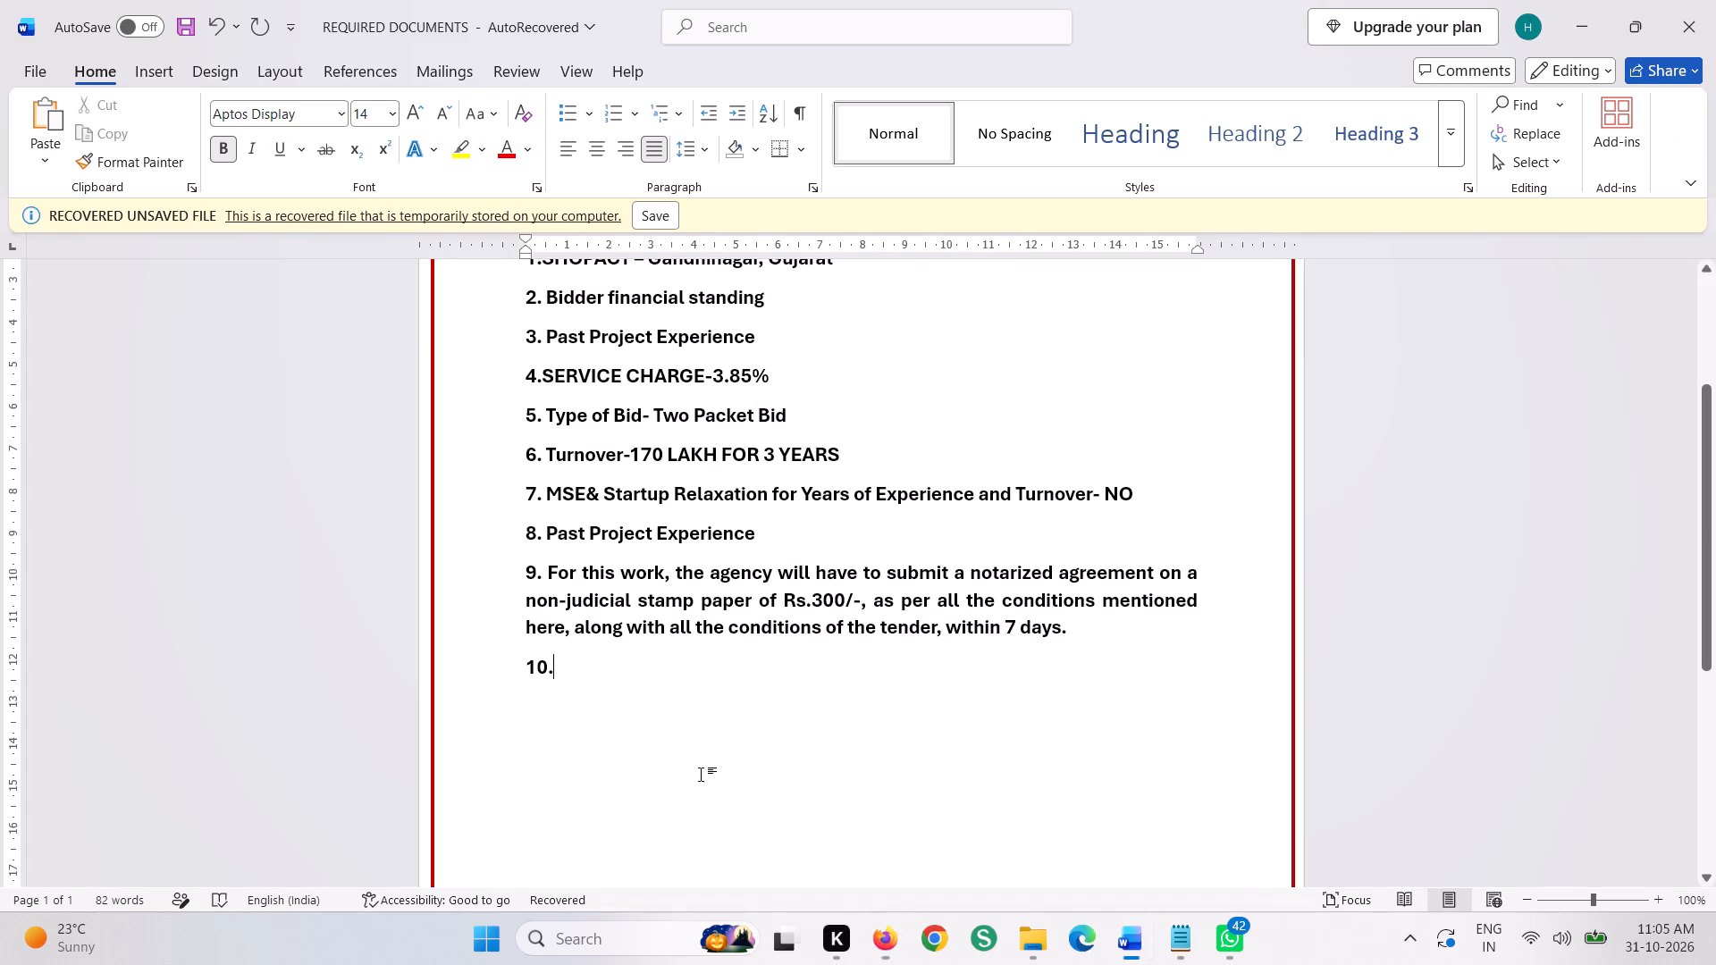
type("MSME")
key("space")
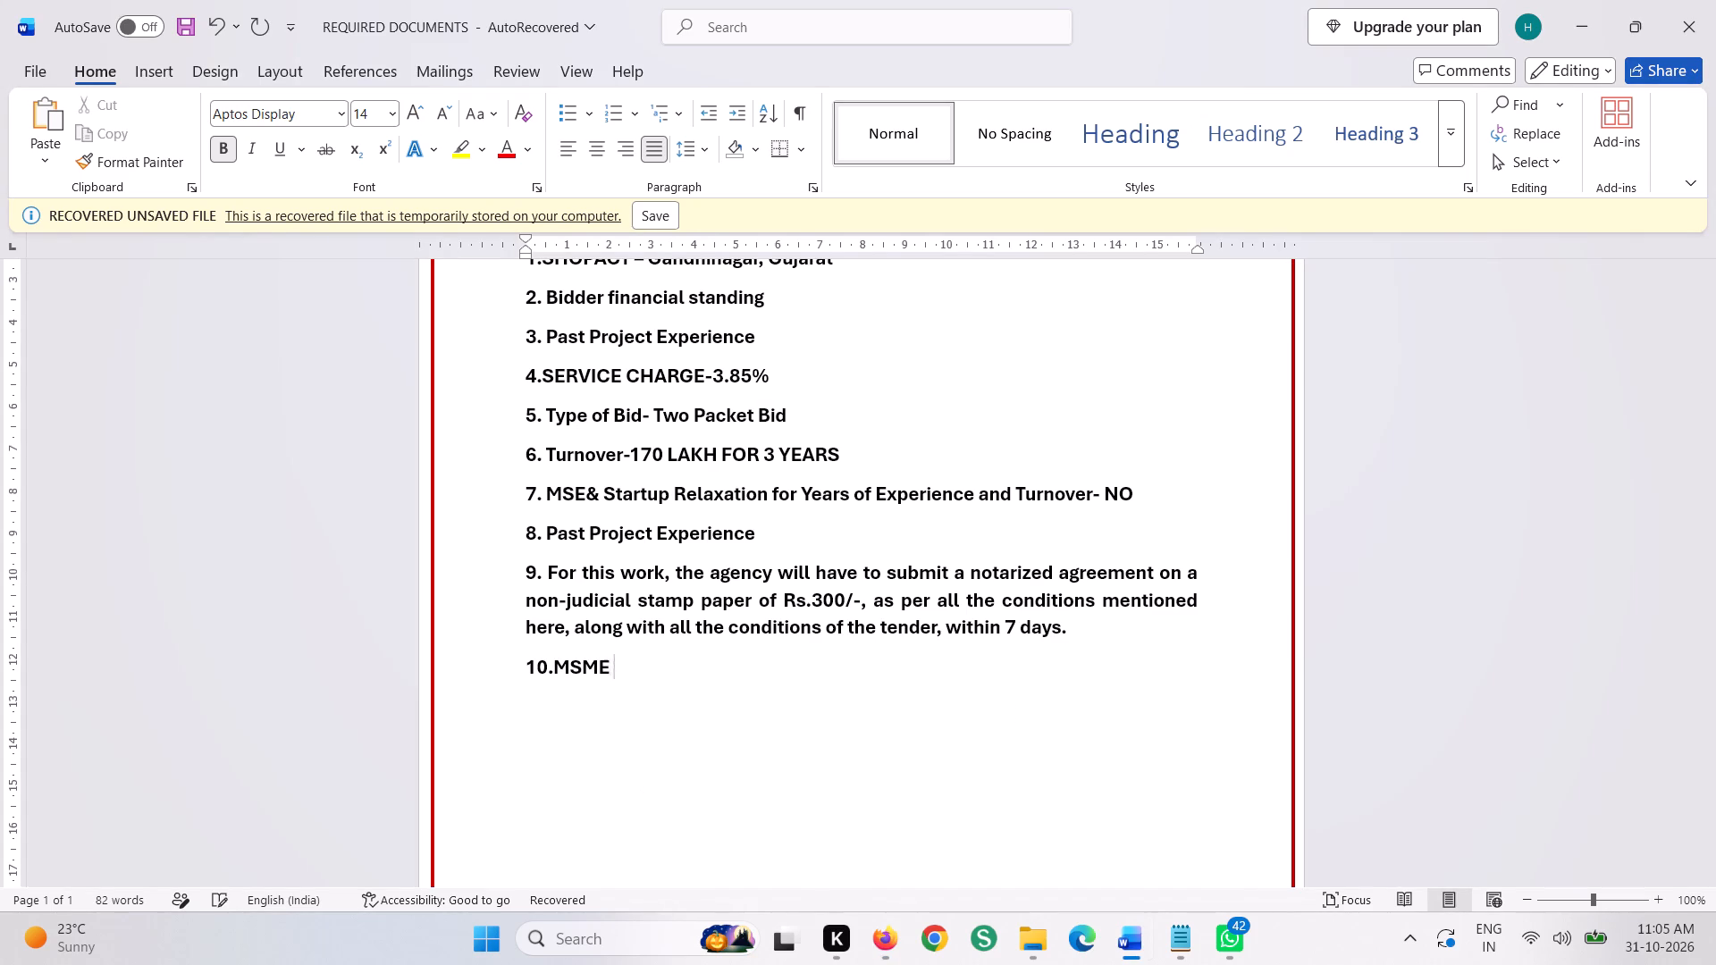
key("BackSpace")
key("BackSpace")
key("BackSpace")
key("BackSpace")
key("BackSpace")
Complete item 10 in the Word list as "EMD EXEMPTION – MSME WITH NSIC/CSPO".
type("EMD EXEMPTION - MSME")
key("space")
type("WITH")
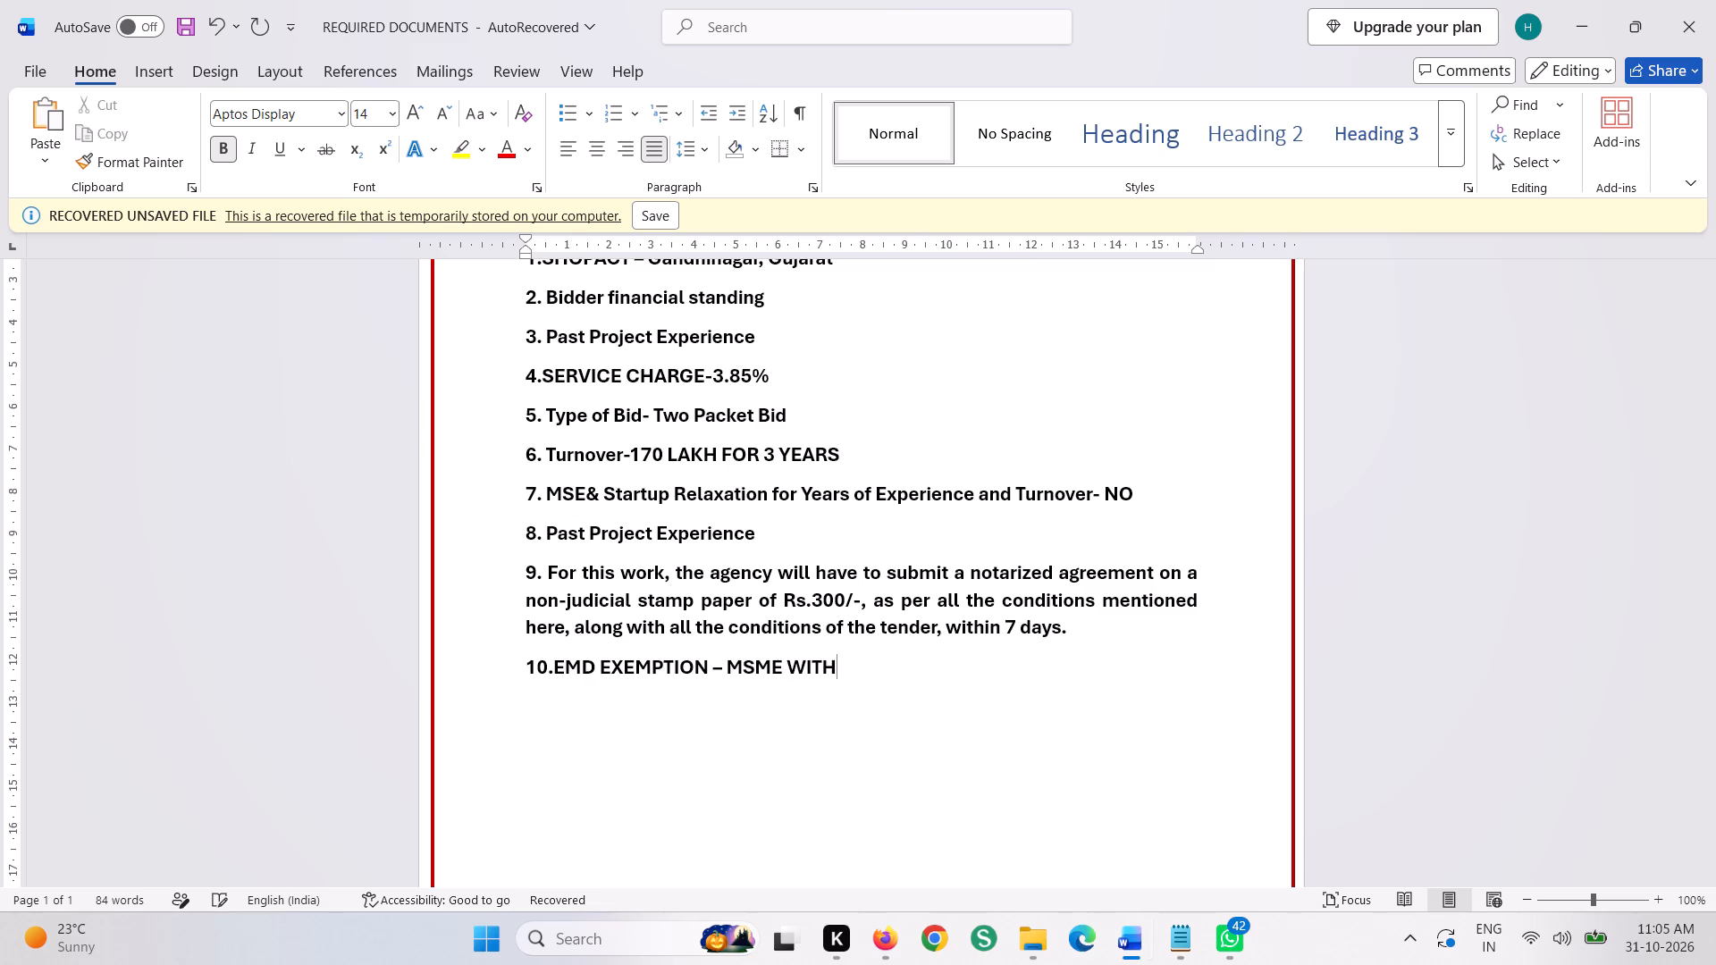
key("space")
type("NSIC/CSPO")
key("space")
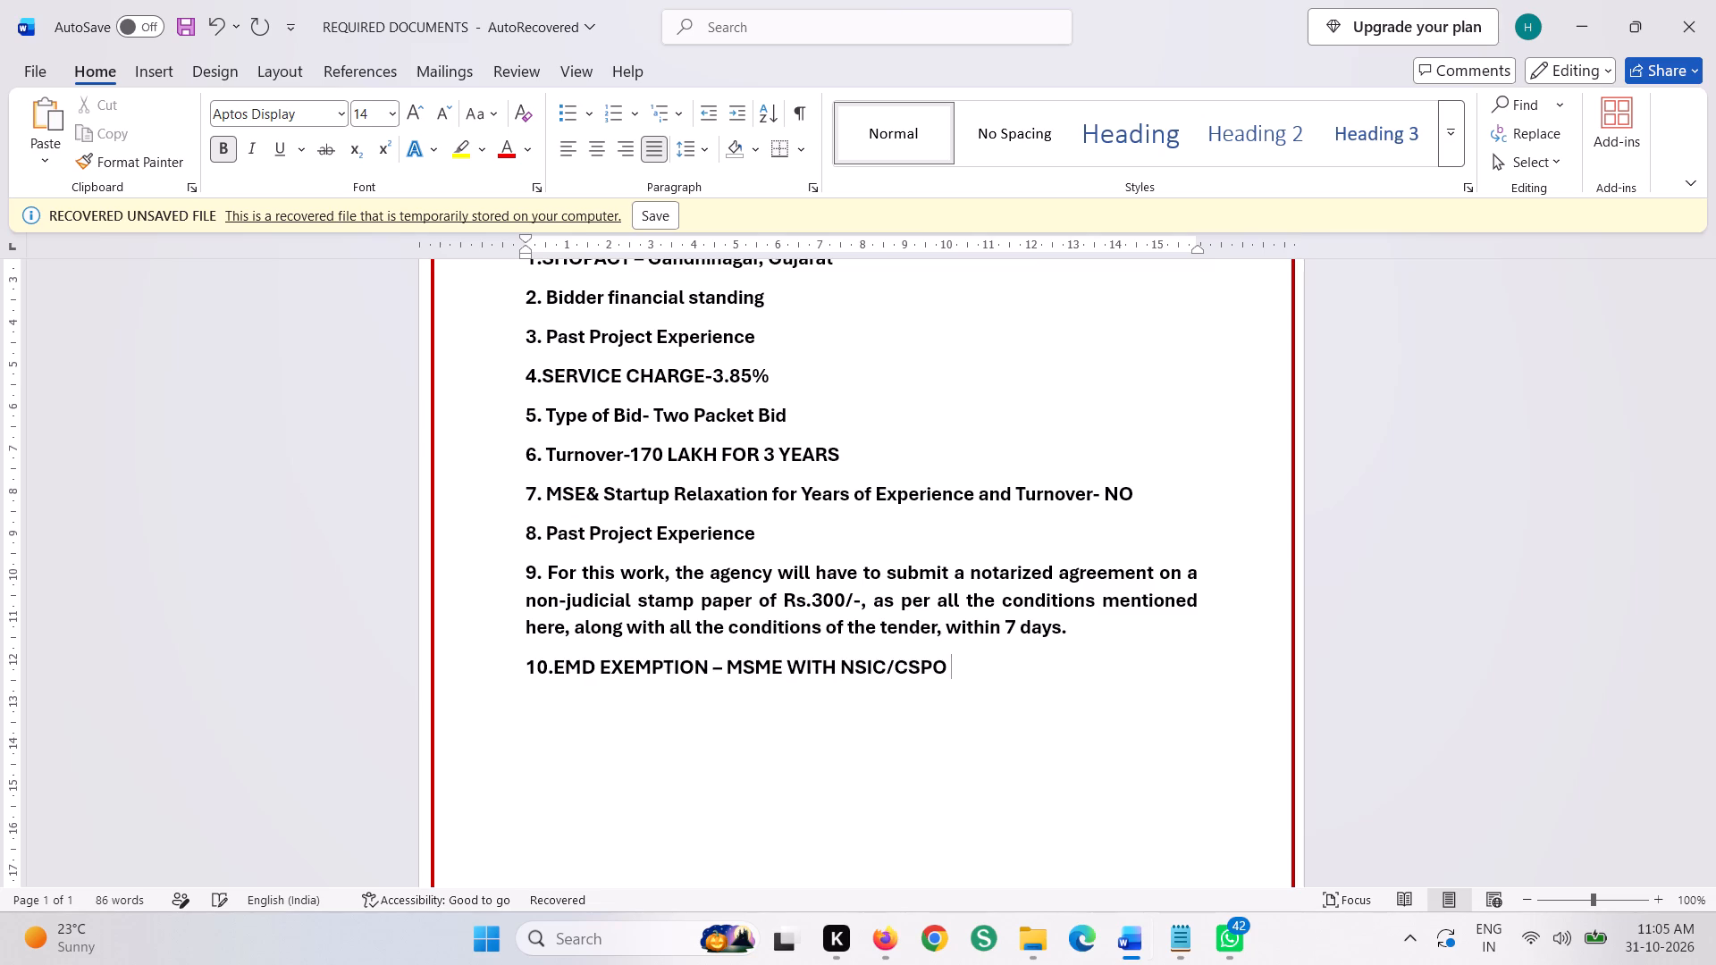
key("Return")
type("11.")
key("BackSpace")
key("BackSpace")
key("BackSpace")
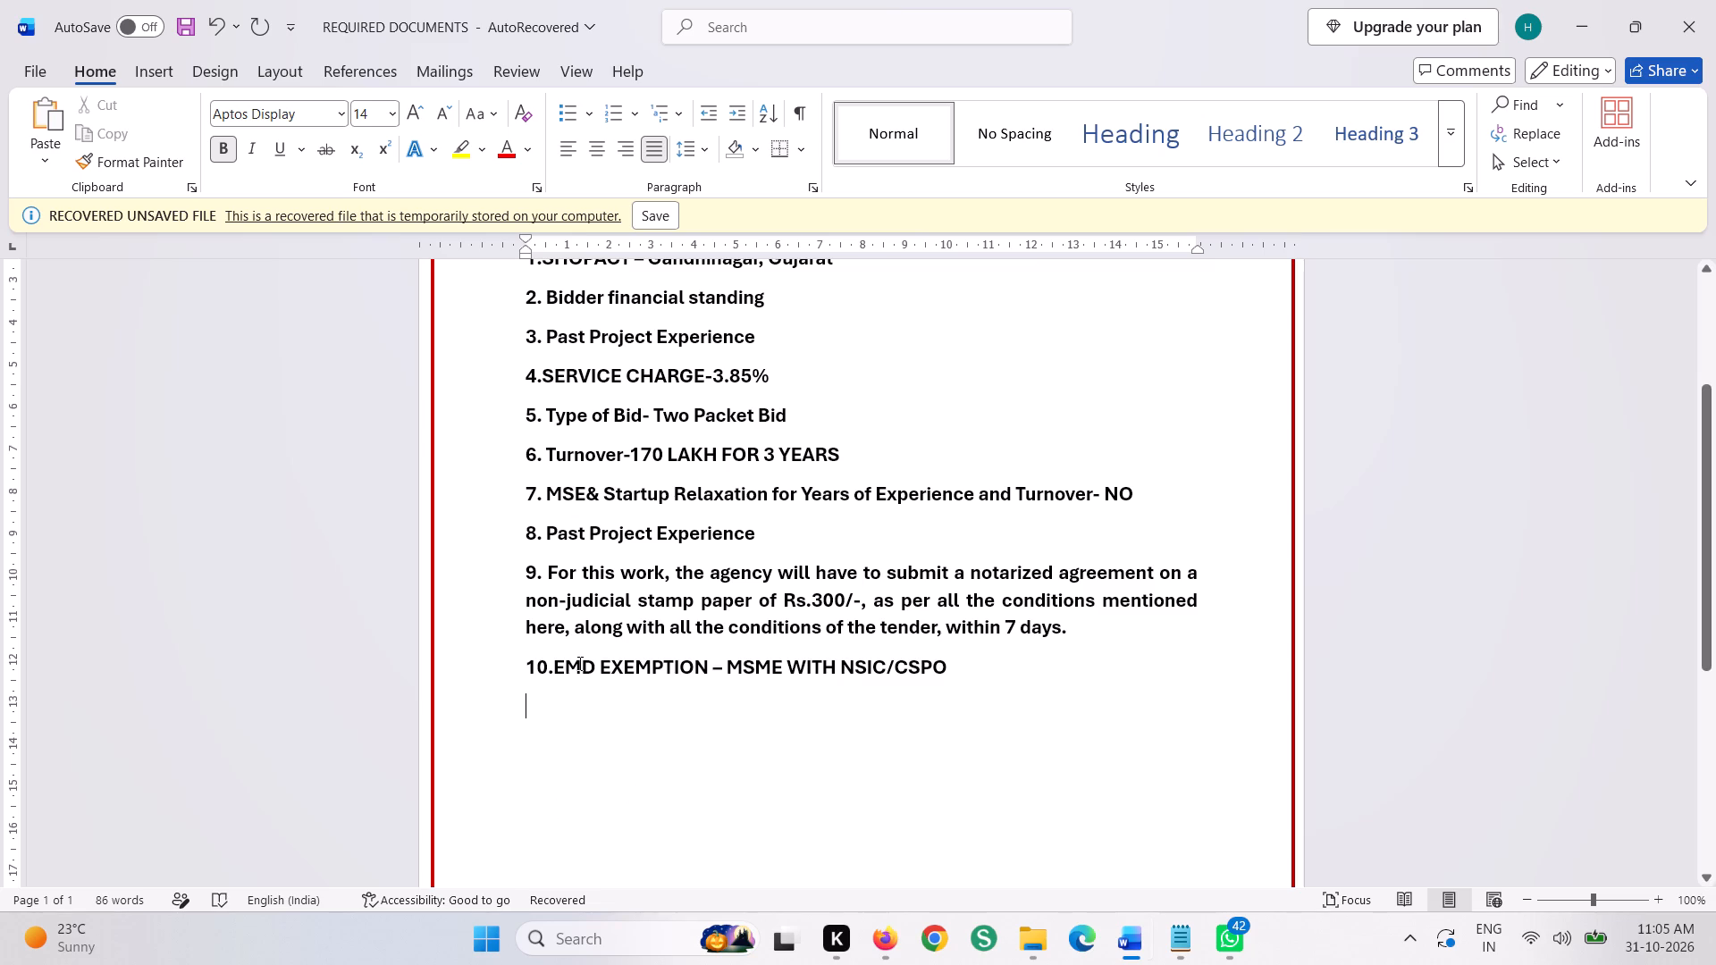
Highlight the text of item 10, the EMD exemption line, in yellow.
left_click_drag(573, 666, 963, 668)
left_click(1050, 625)
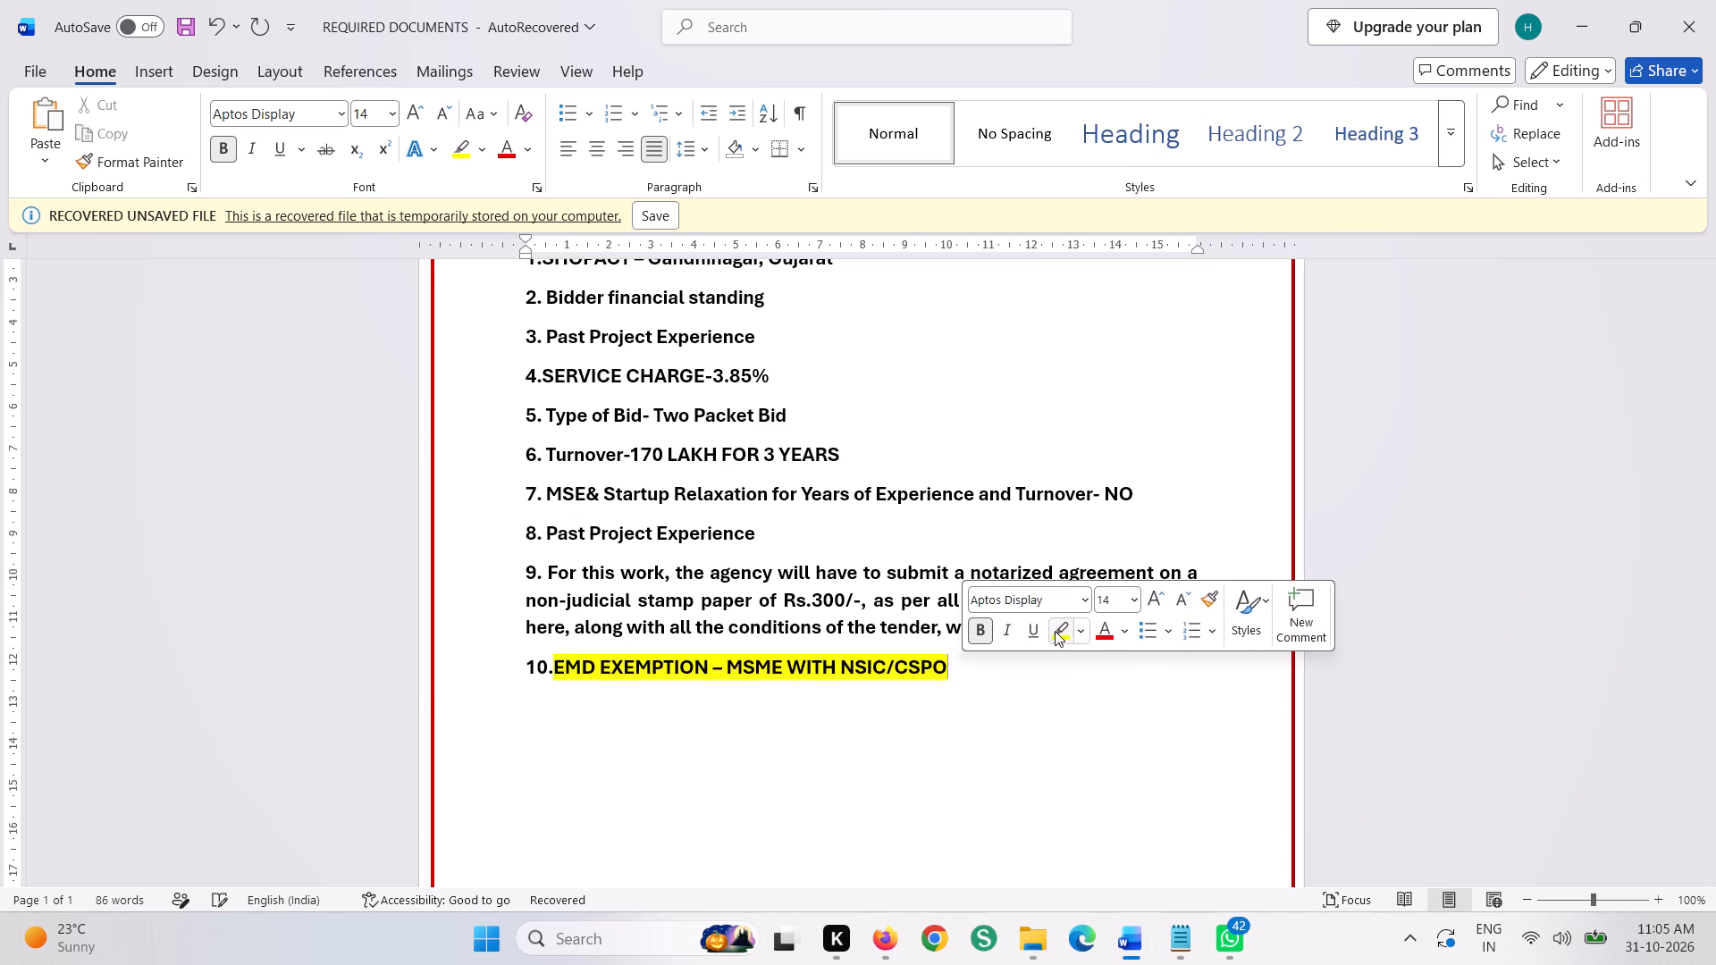
left_click(943, 713)
Examine the Gujarati scope-of-work PDF again for any remaining document requirements.
scroll(939, 709, "up", 3)
key("alt+Tab")
scroll(946, 563, "down", 2)
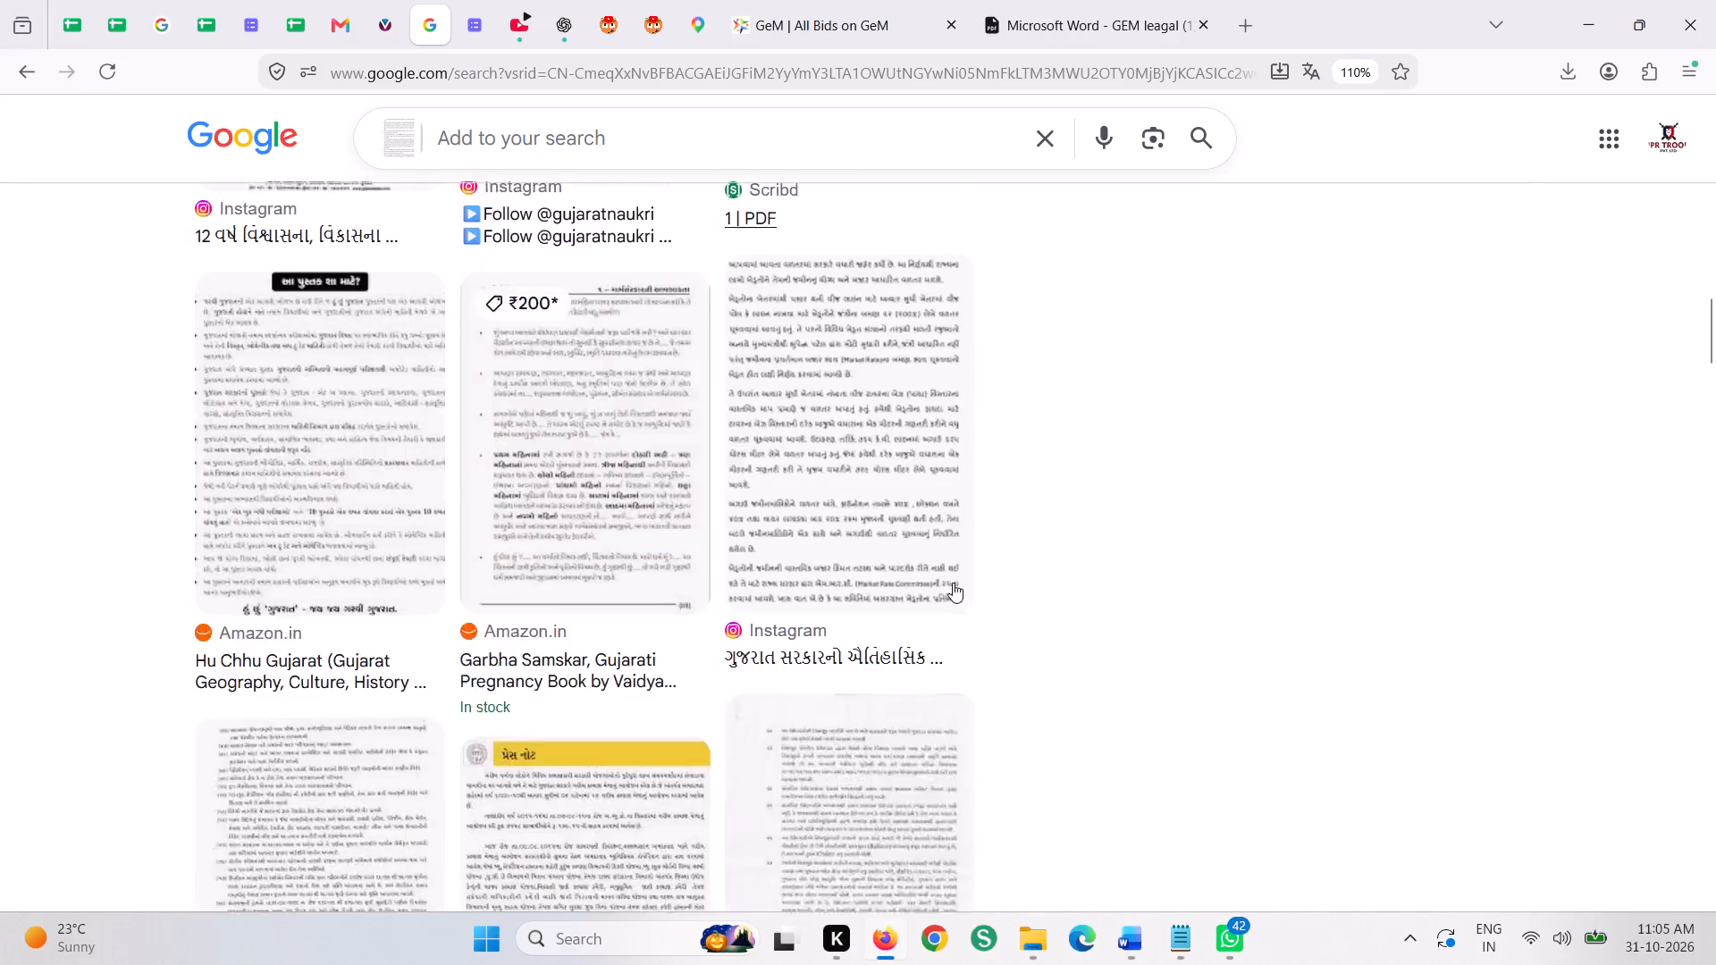
scroll(950, 604, "up", 4)
left_click(1114, 0)
scroll(987, 523, "down", 2)
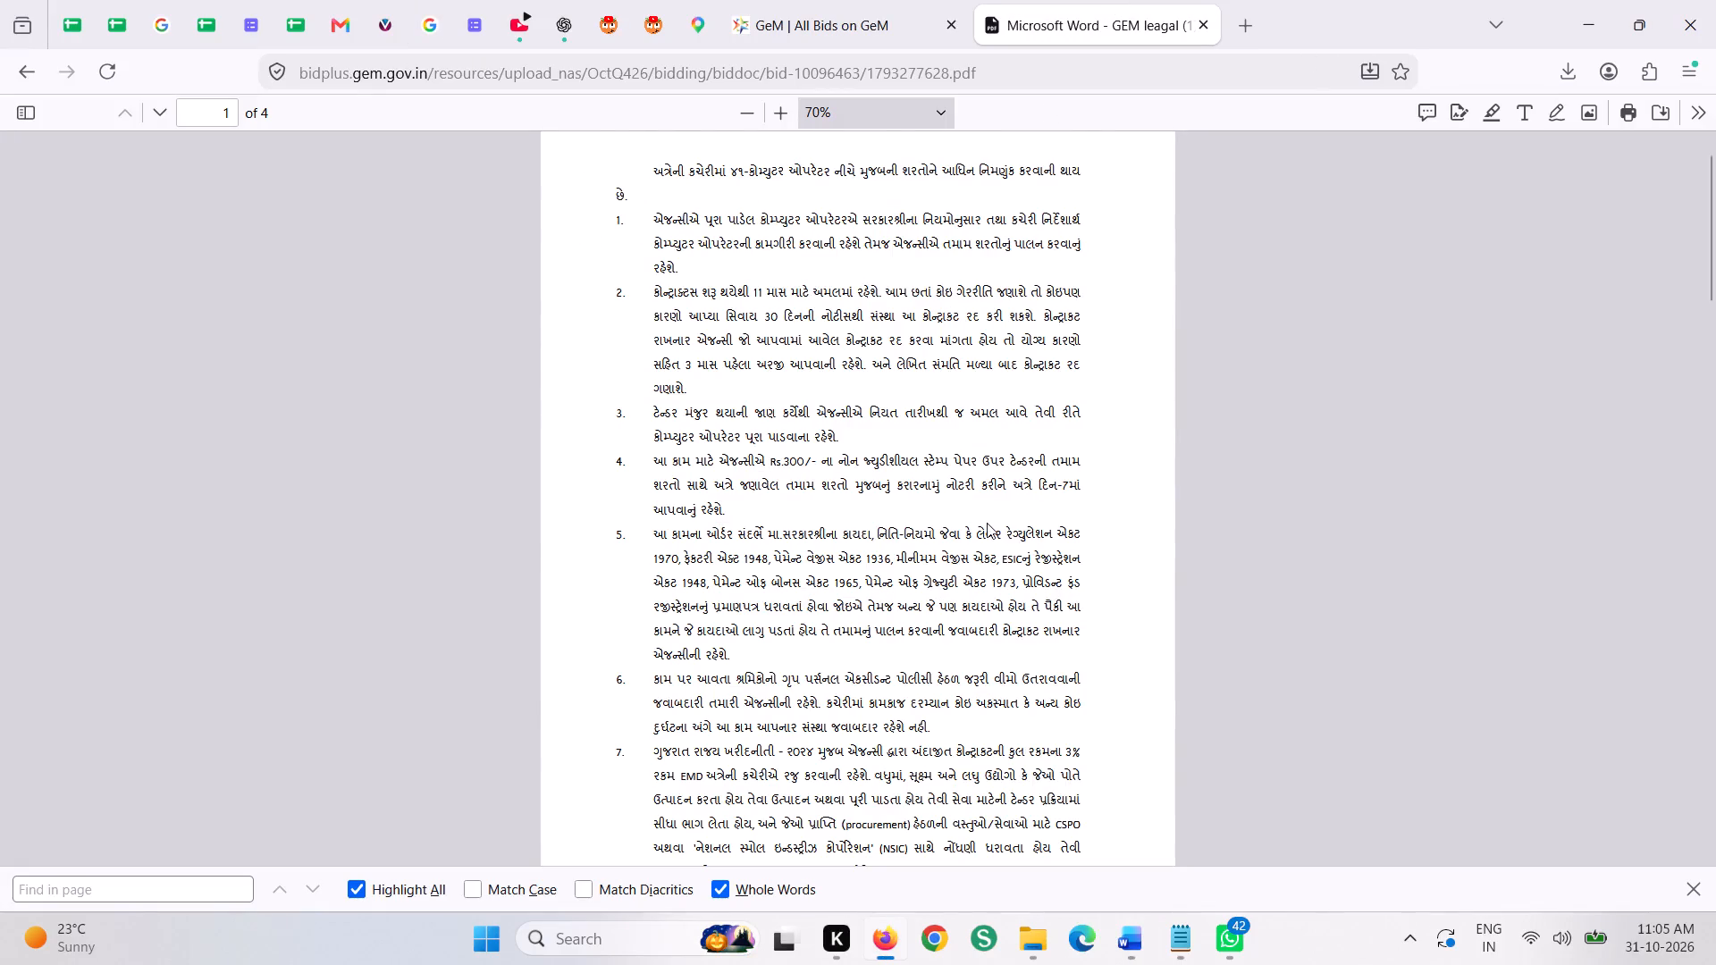
scroll(987, 523, "down", 6)
scroll(966, 515, "up", 13)
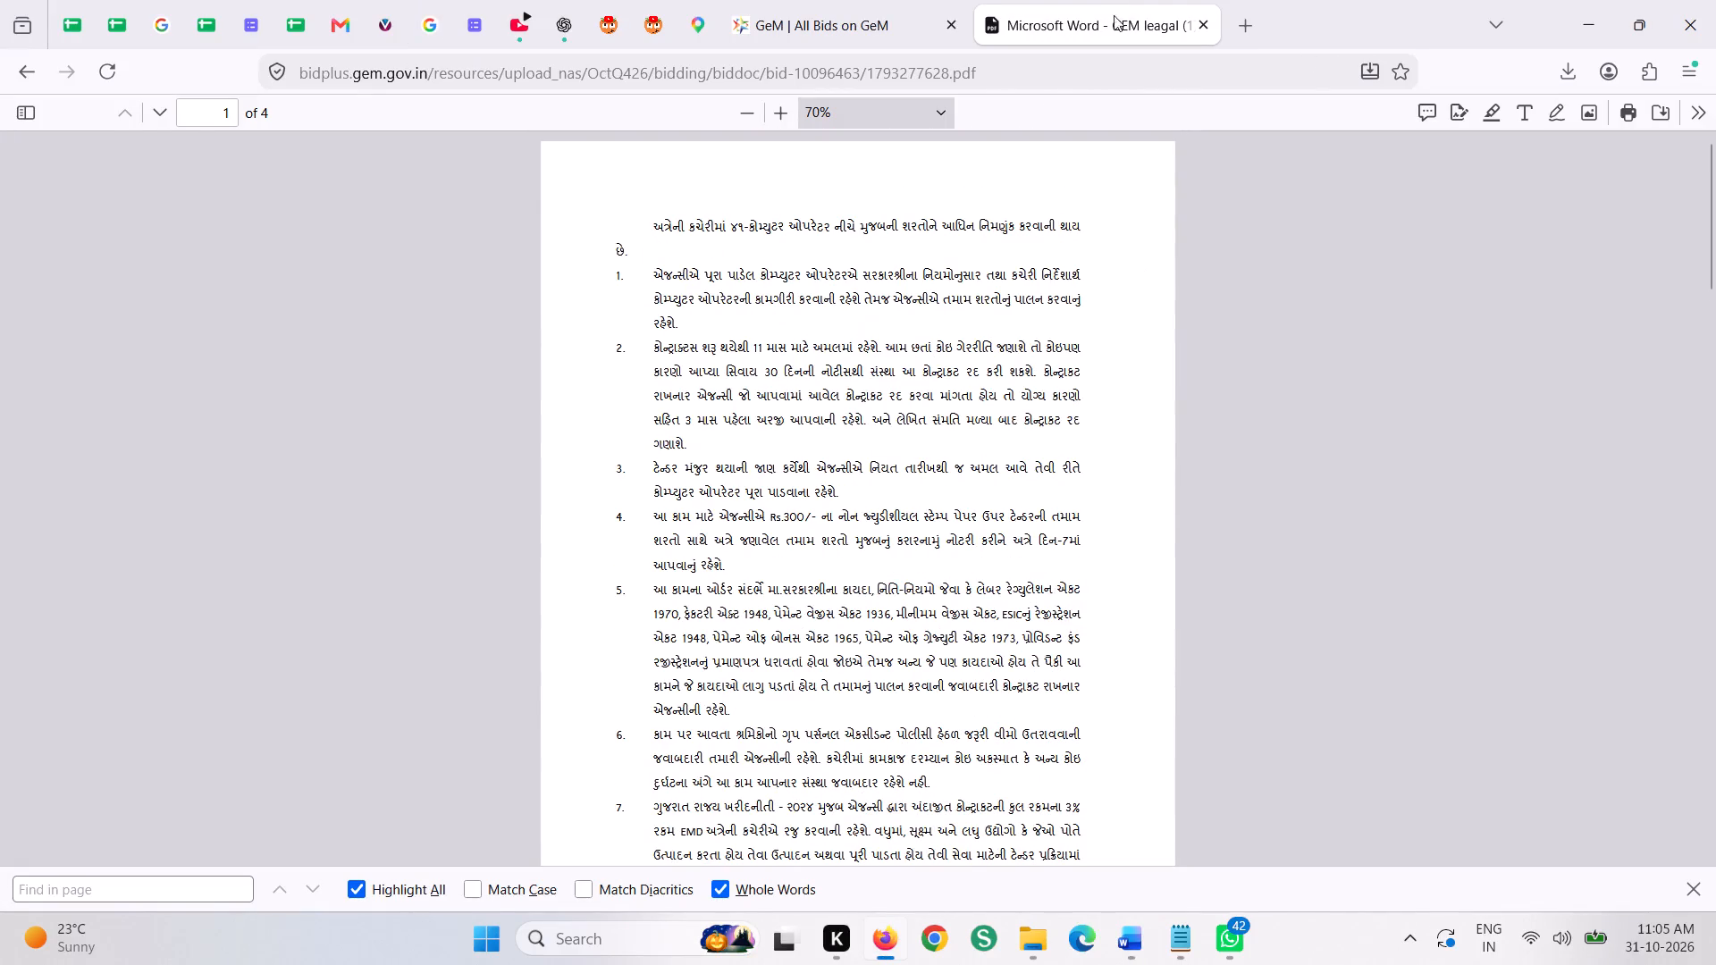
Cross-check the Word list against the eligibility and bid details in the GeM-Bidding-10096463 PDF.
left_click(1127, 0)
left_click(18, 64)
scroll(841, 427, "down", 2)
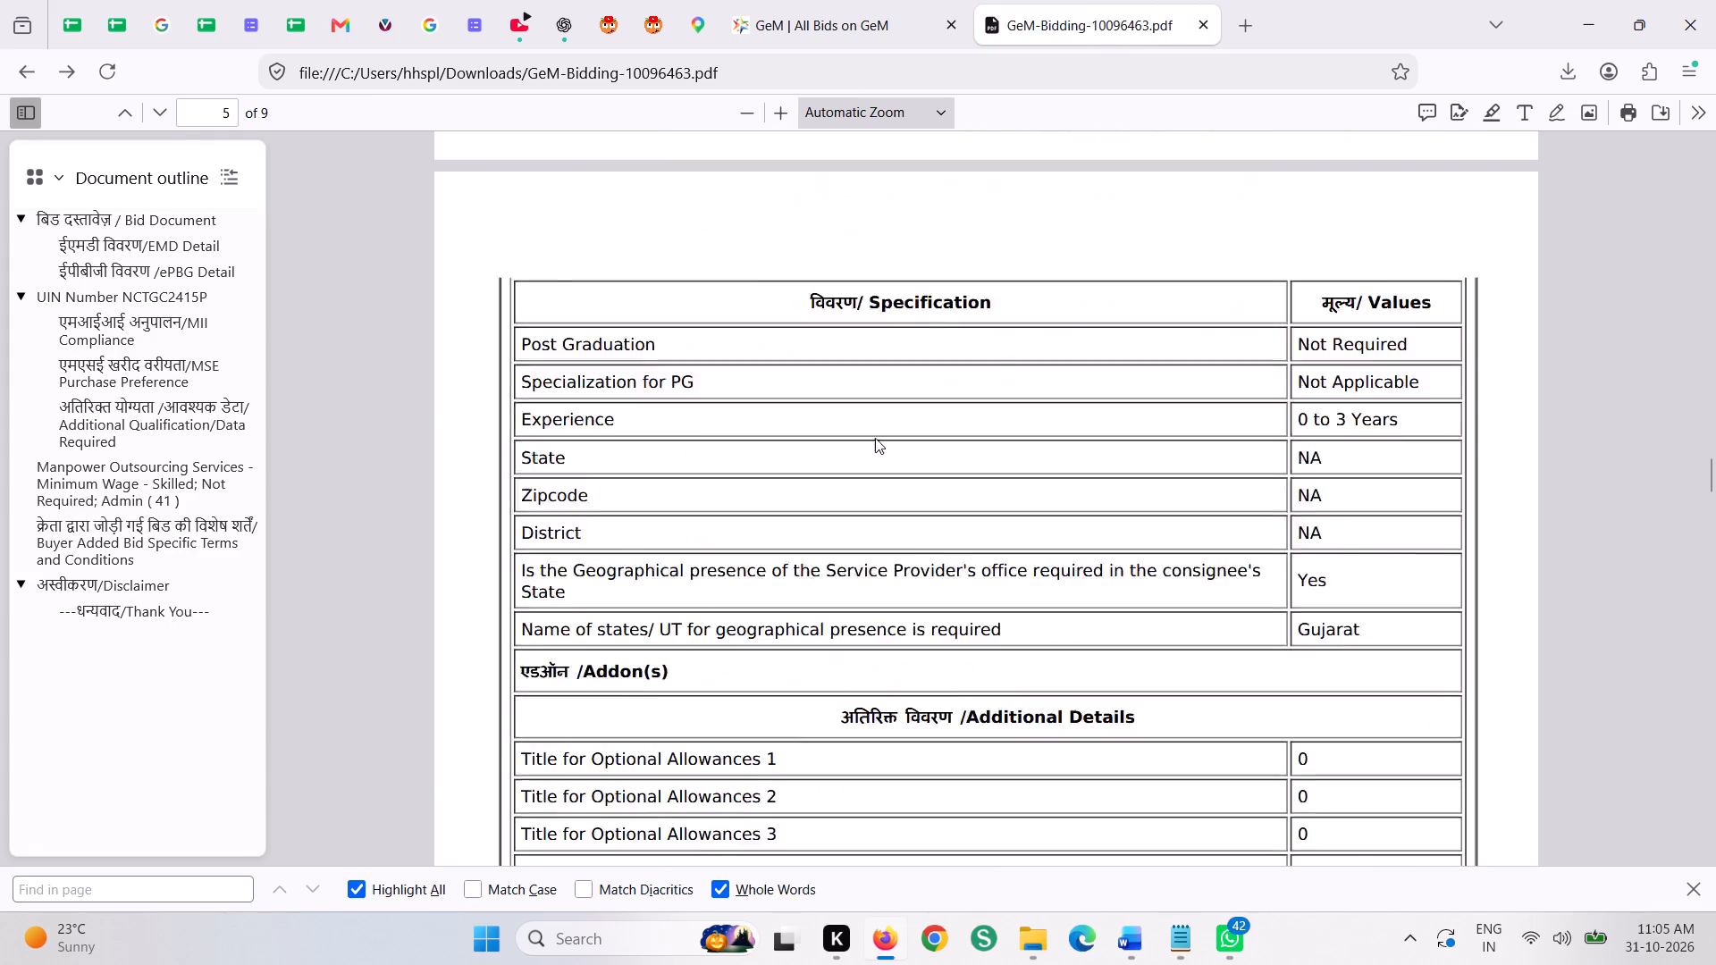
scroll(875, 438, "up", 10)
scroll(974, 419, "up", 1)
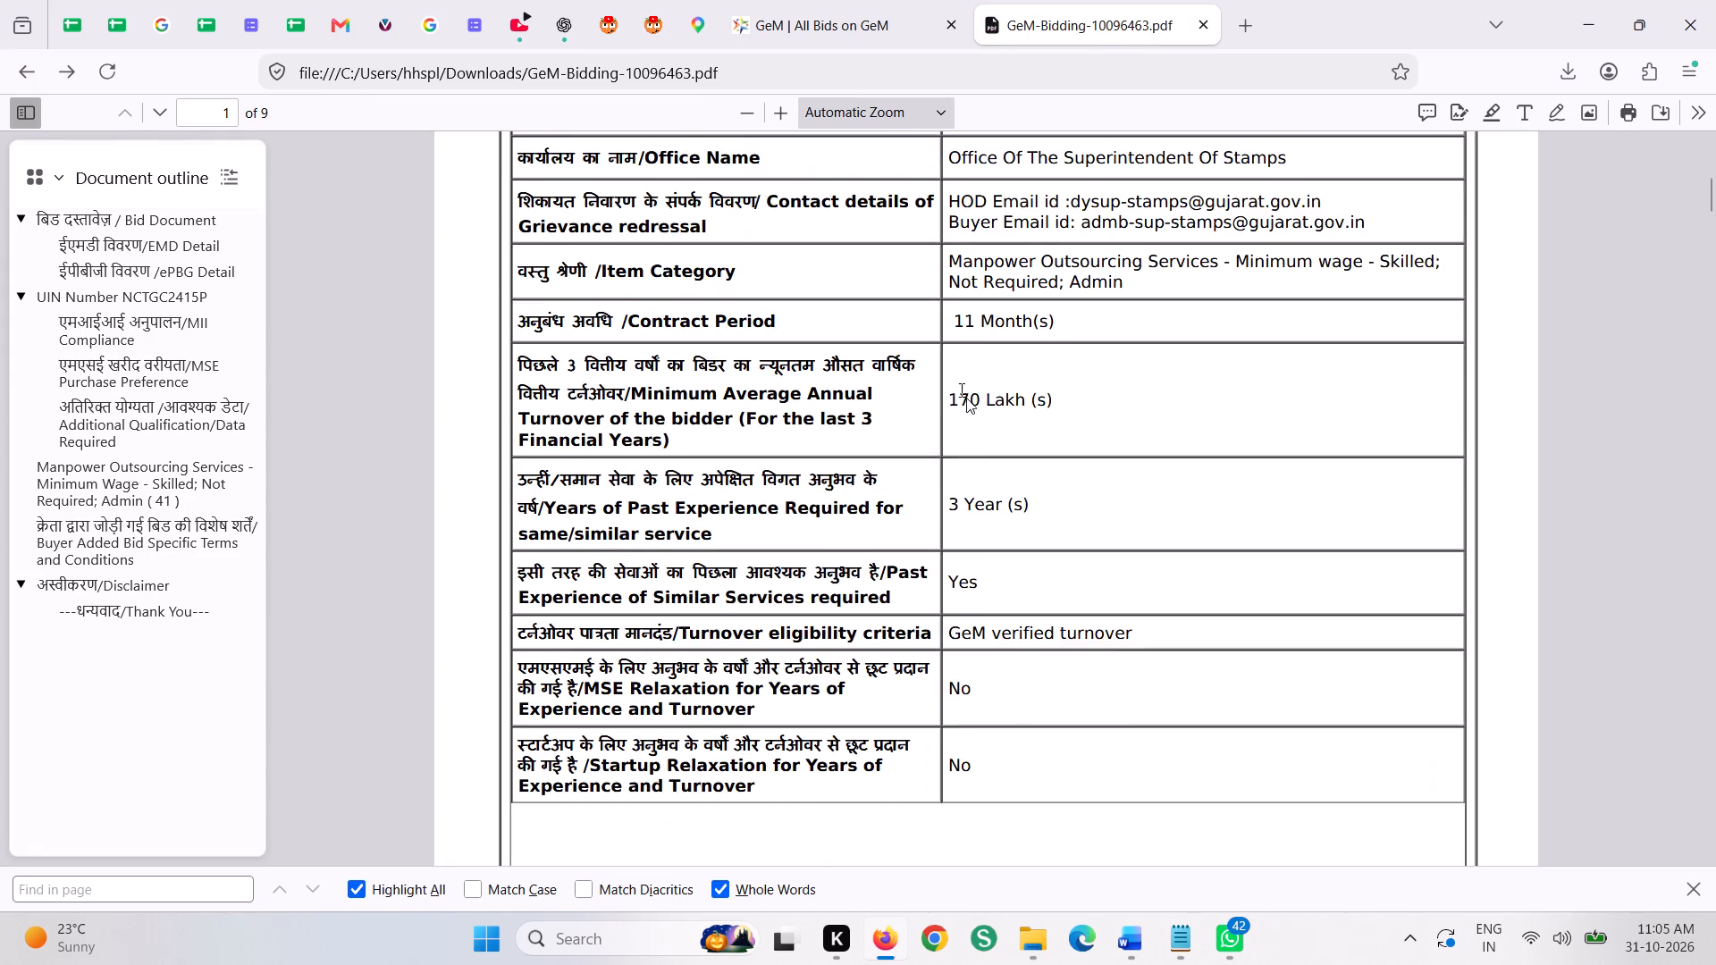
key("alt+Tab")
scroll(802, 624, "down", 1)
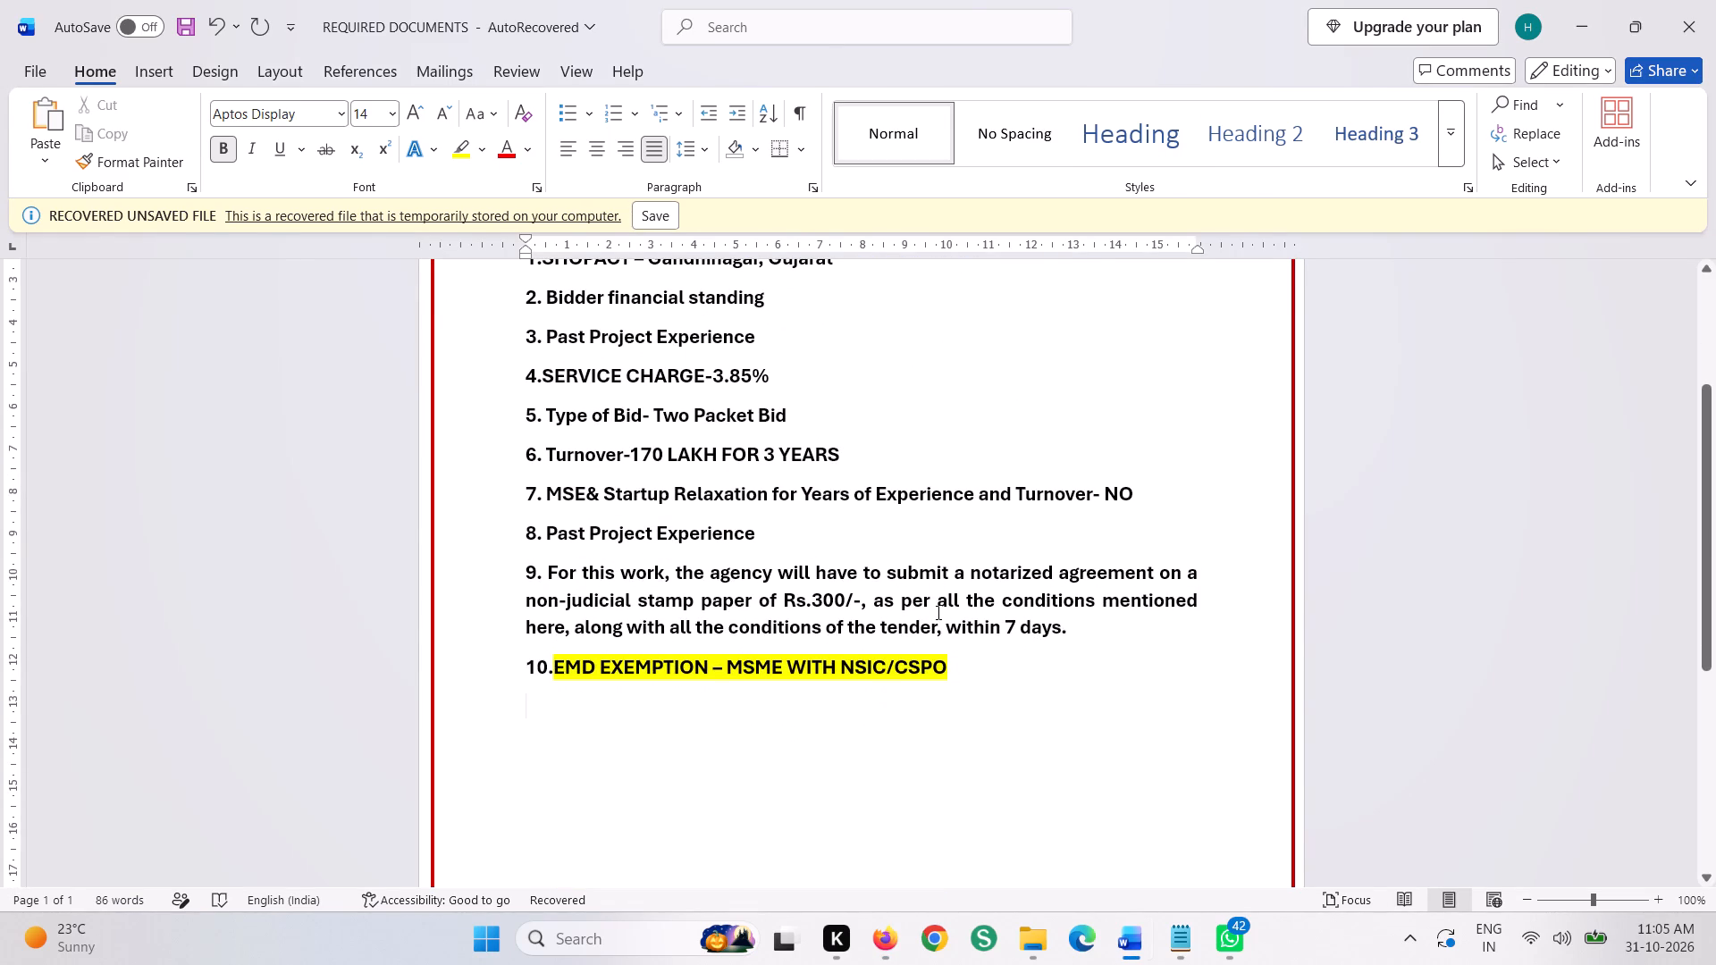
key("alt+Tab")
key("alt+Tab")
key("alt+Tab")
scroll(1026, 555, "down", 1)
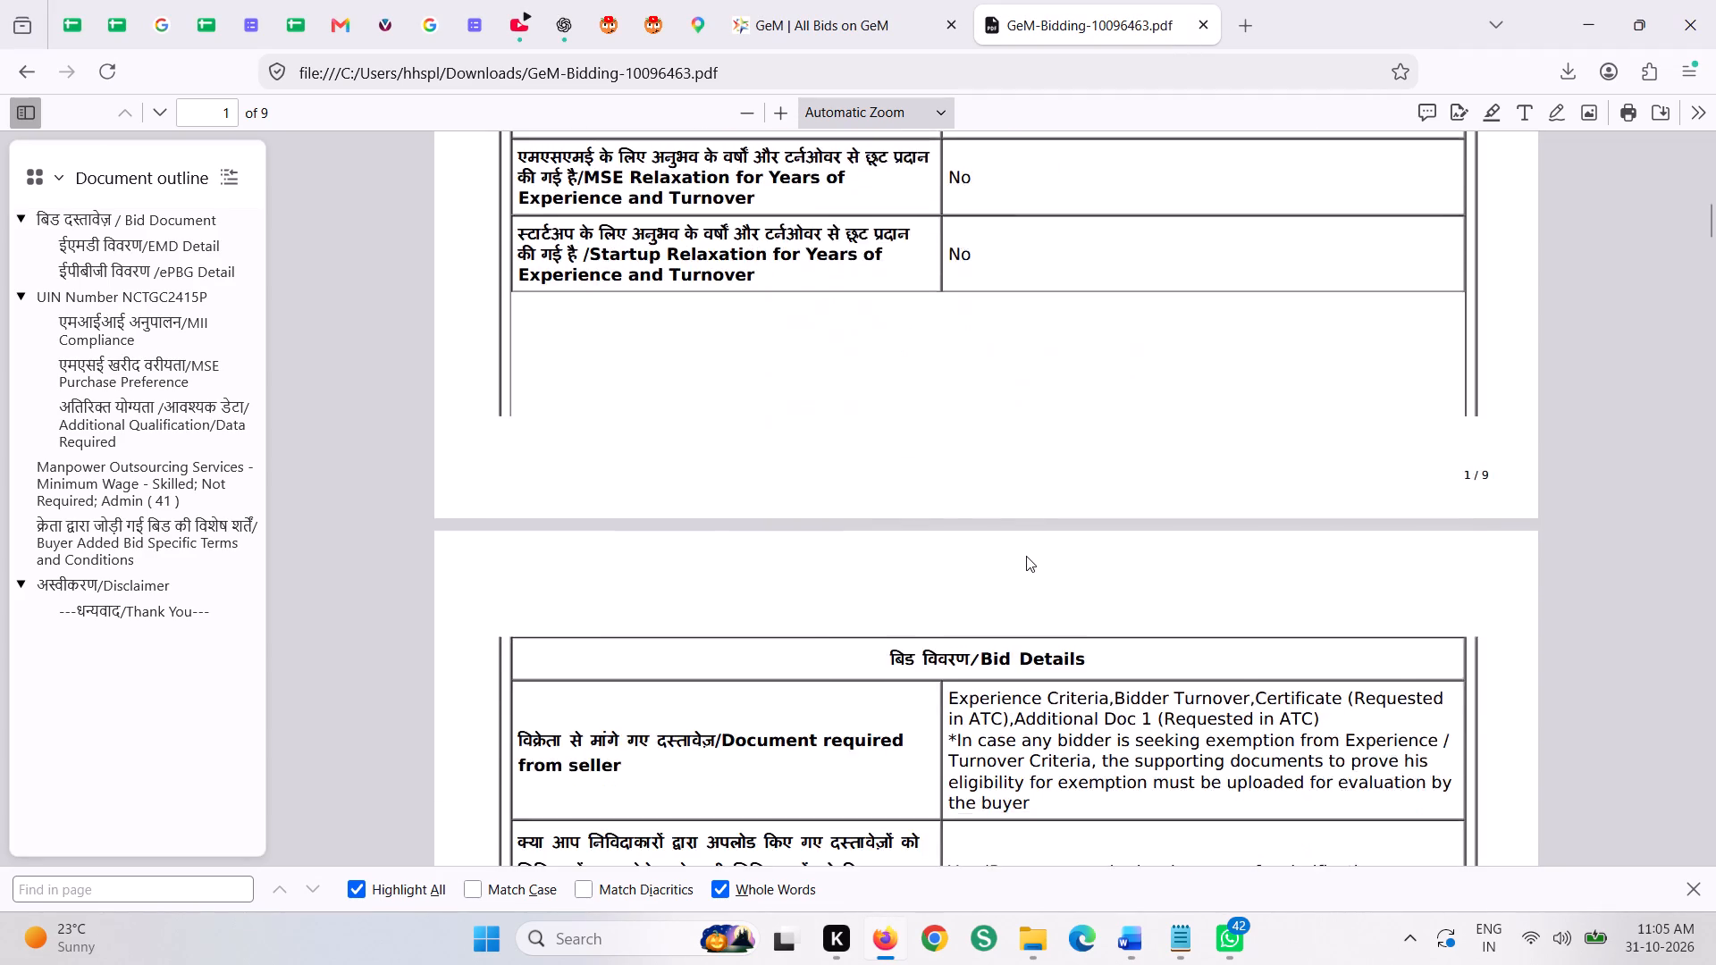
scroll(1026, 556, "down", 2)
key("alt+Tab")
left_click(878, 504)
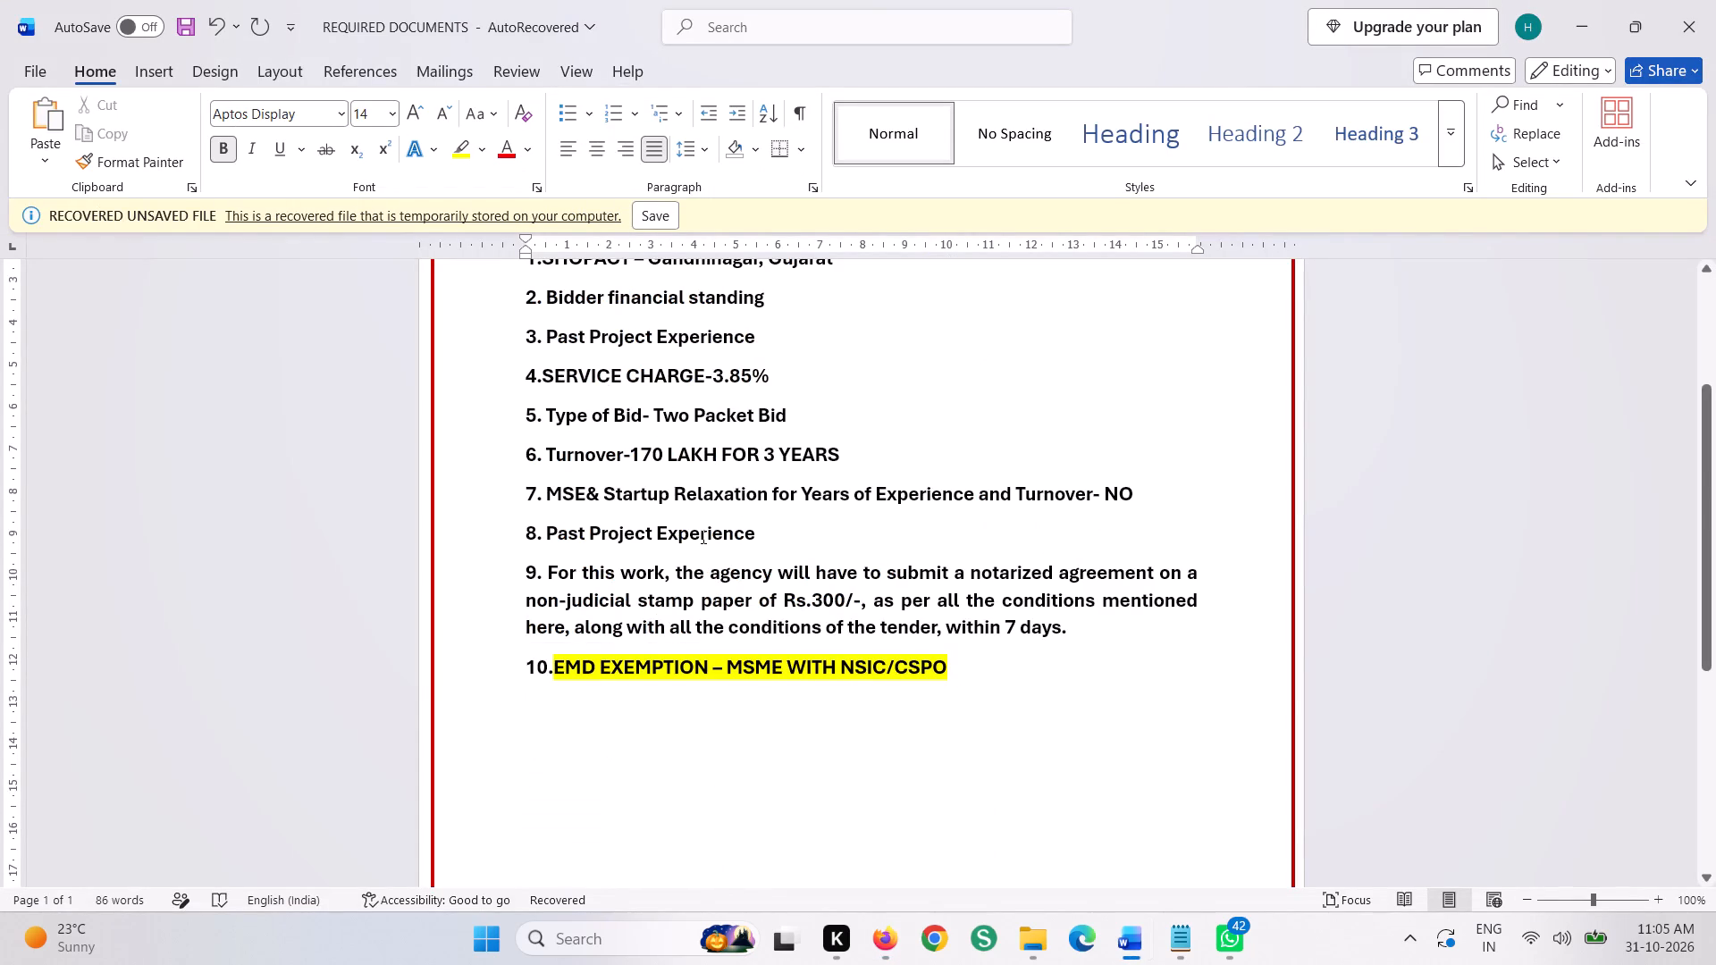
scroll(682, 587, "up", 1)
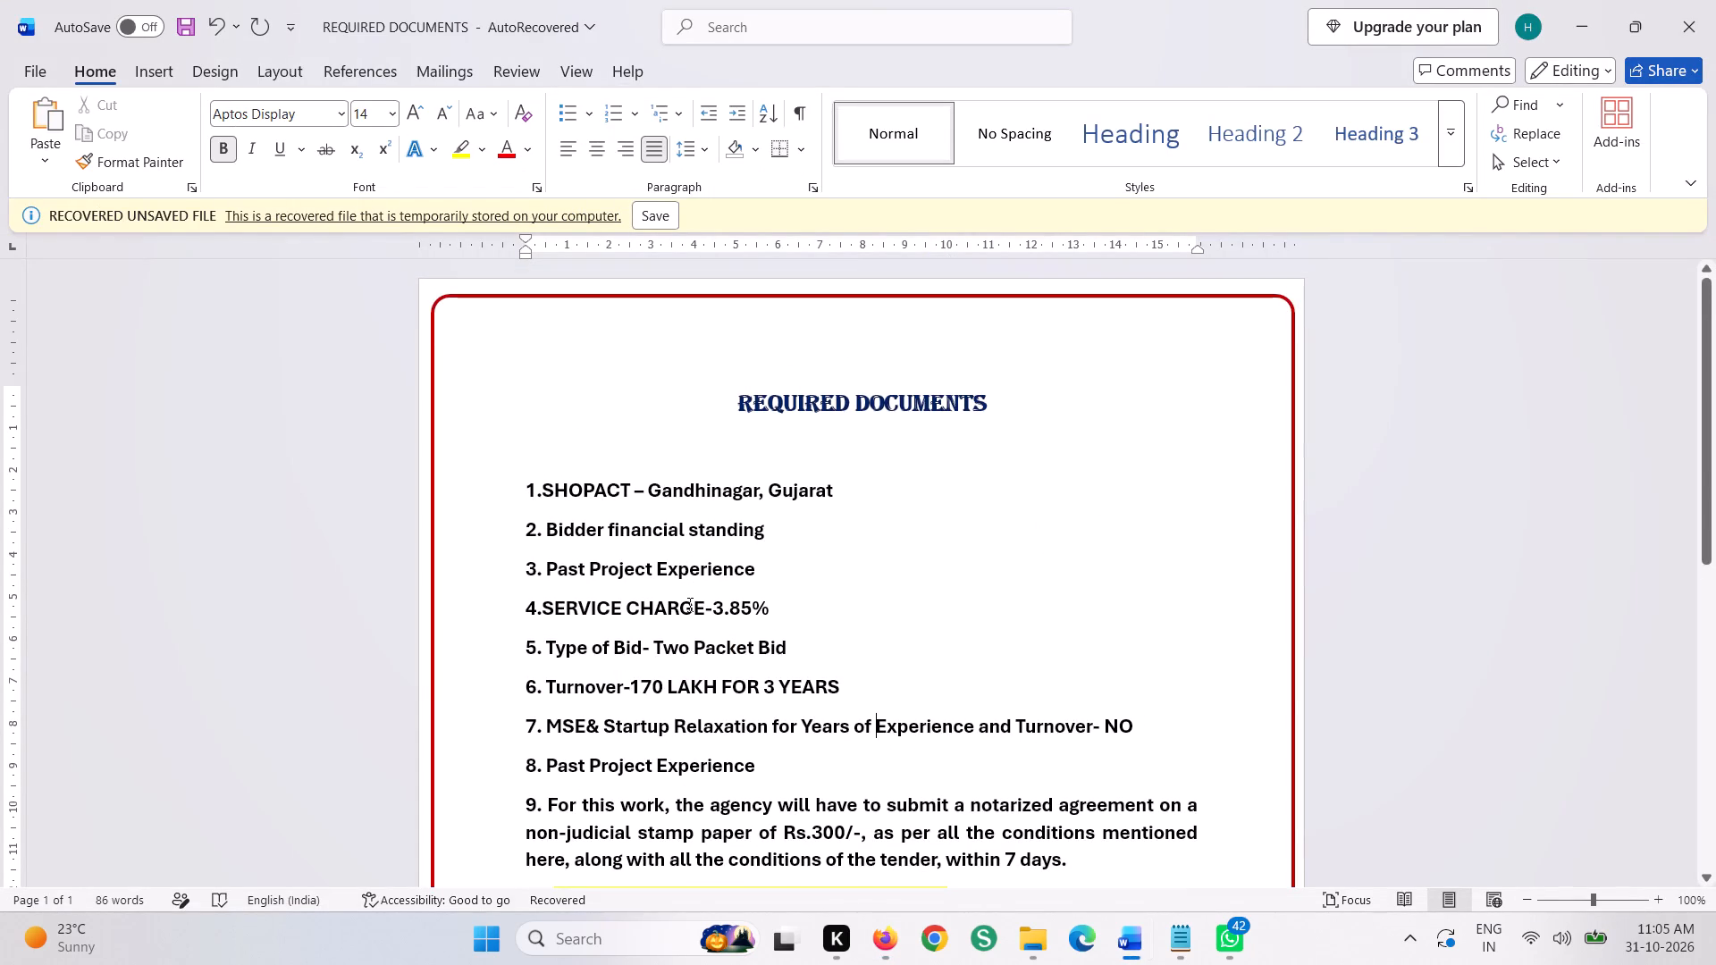
scroll(855, 574, "down", 1)
Export the Word list as a PDF named REQUIRED DOCUMENTS into the GEM2026B8213811 folder, close its preview and locate the file there.
left_click(1025, 933)
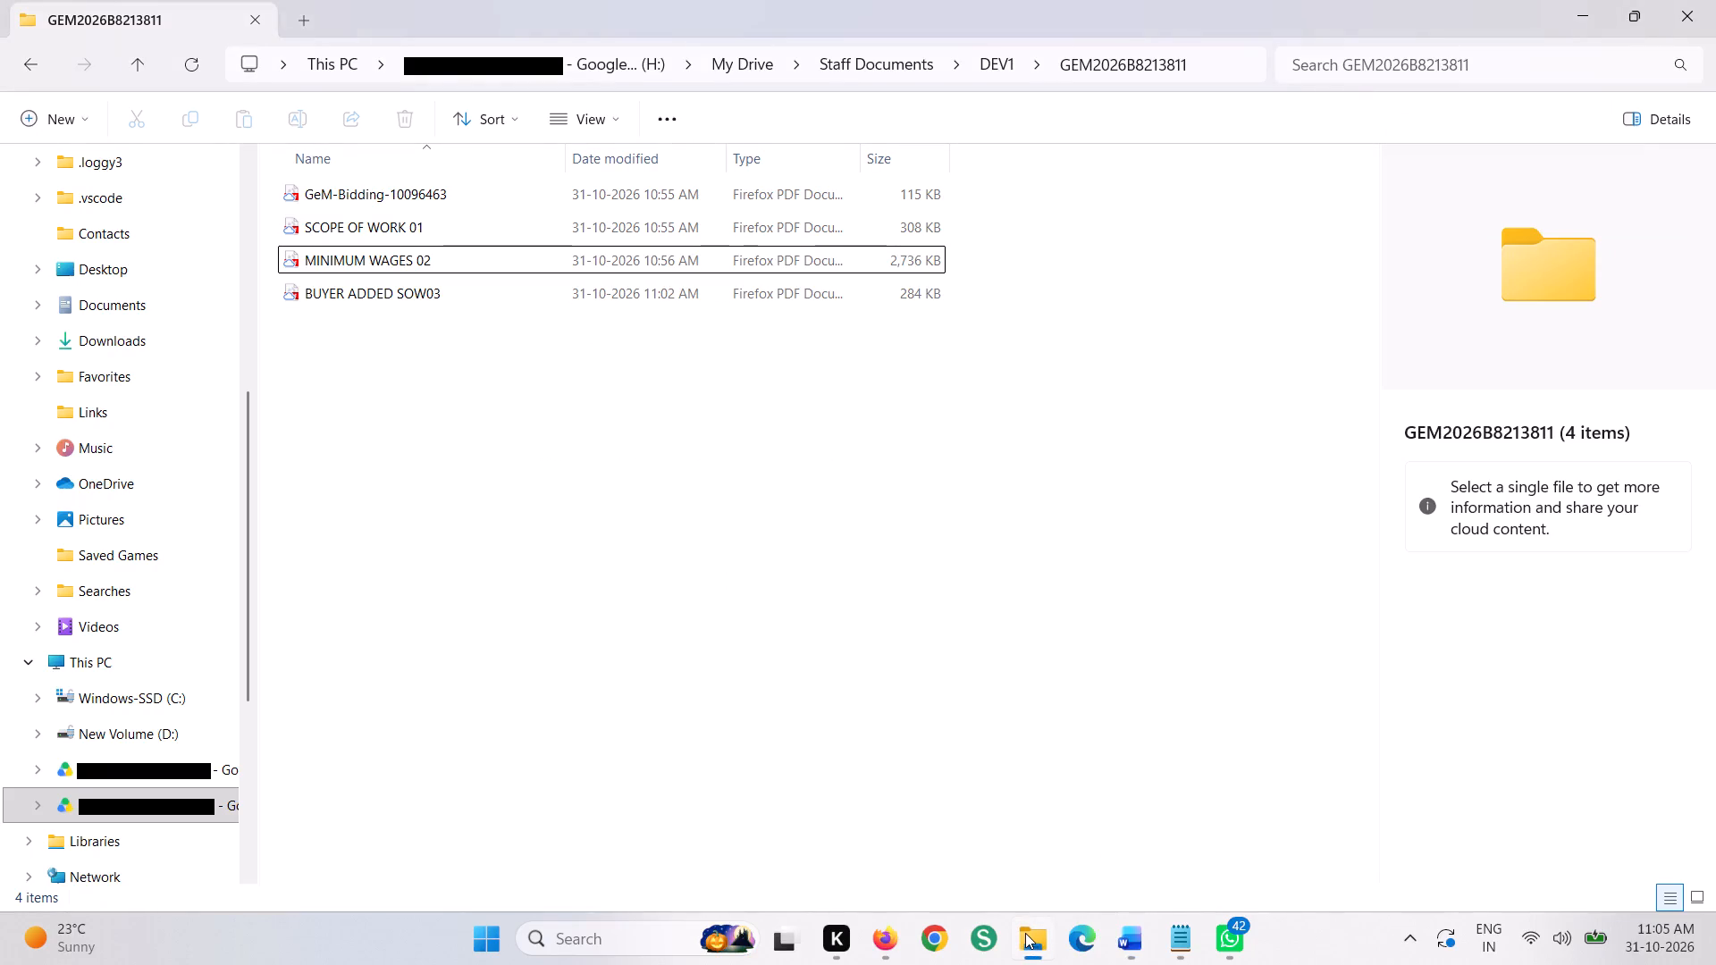
left_click(1025, 933)
left_click(38, 68)
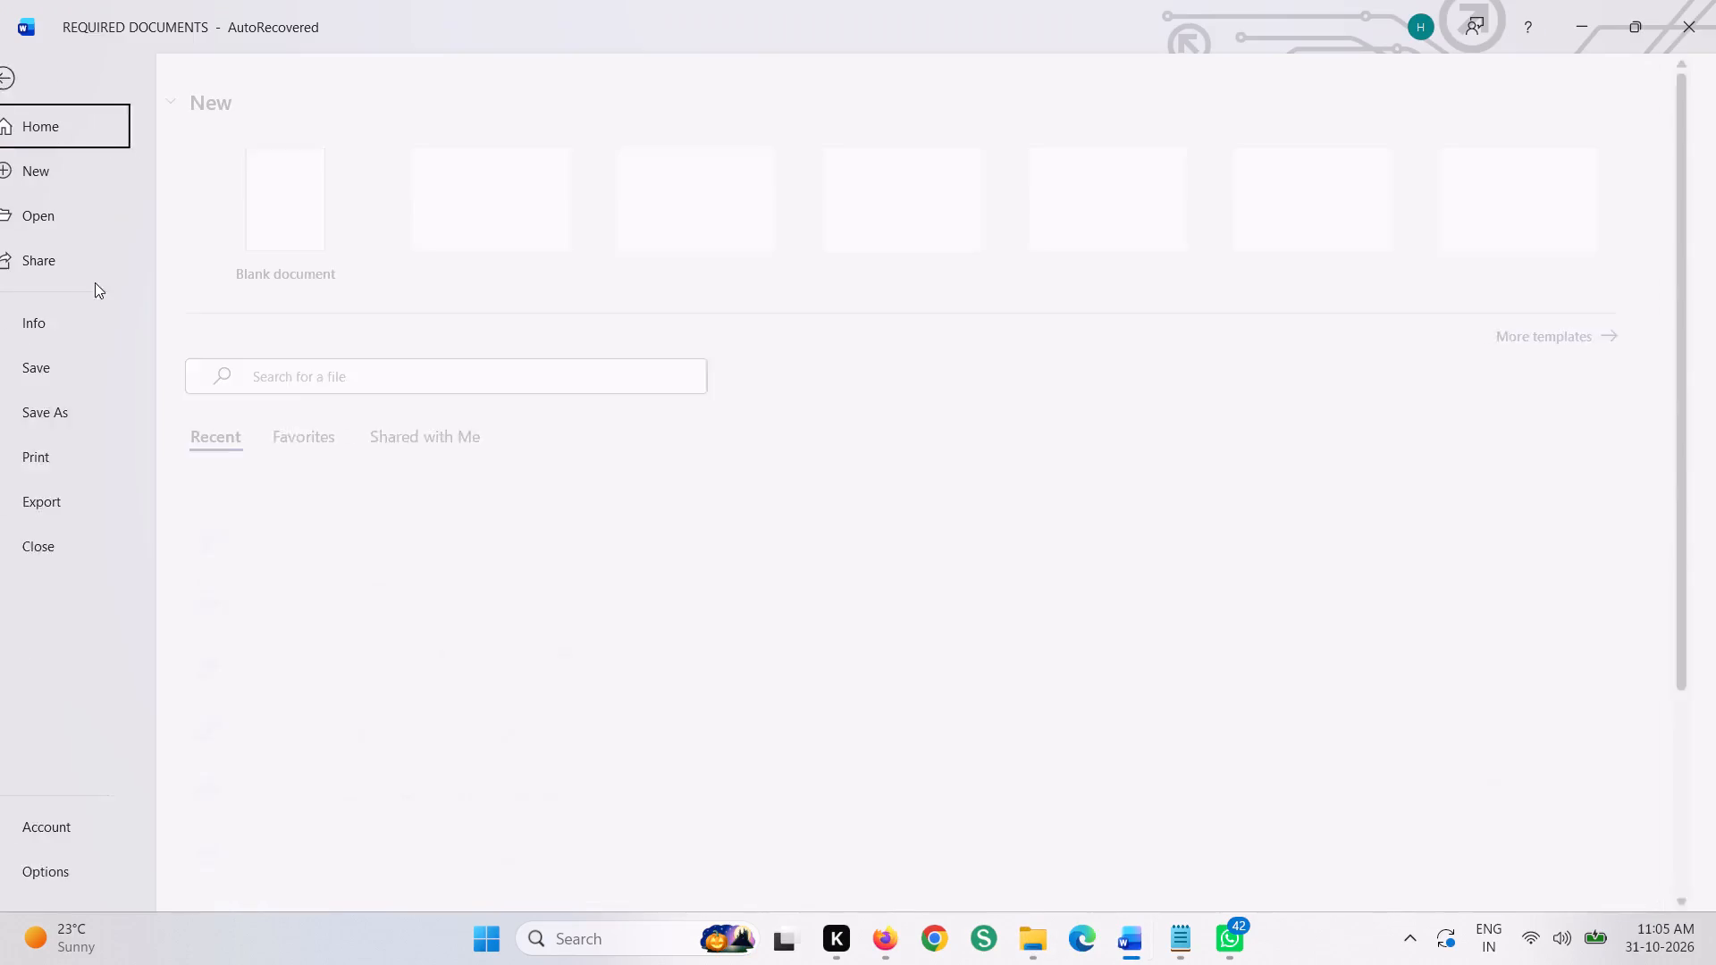
left_click(50, 509)
left_click(621, 304)
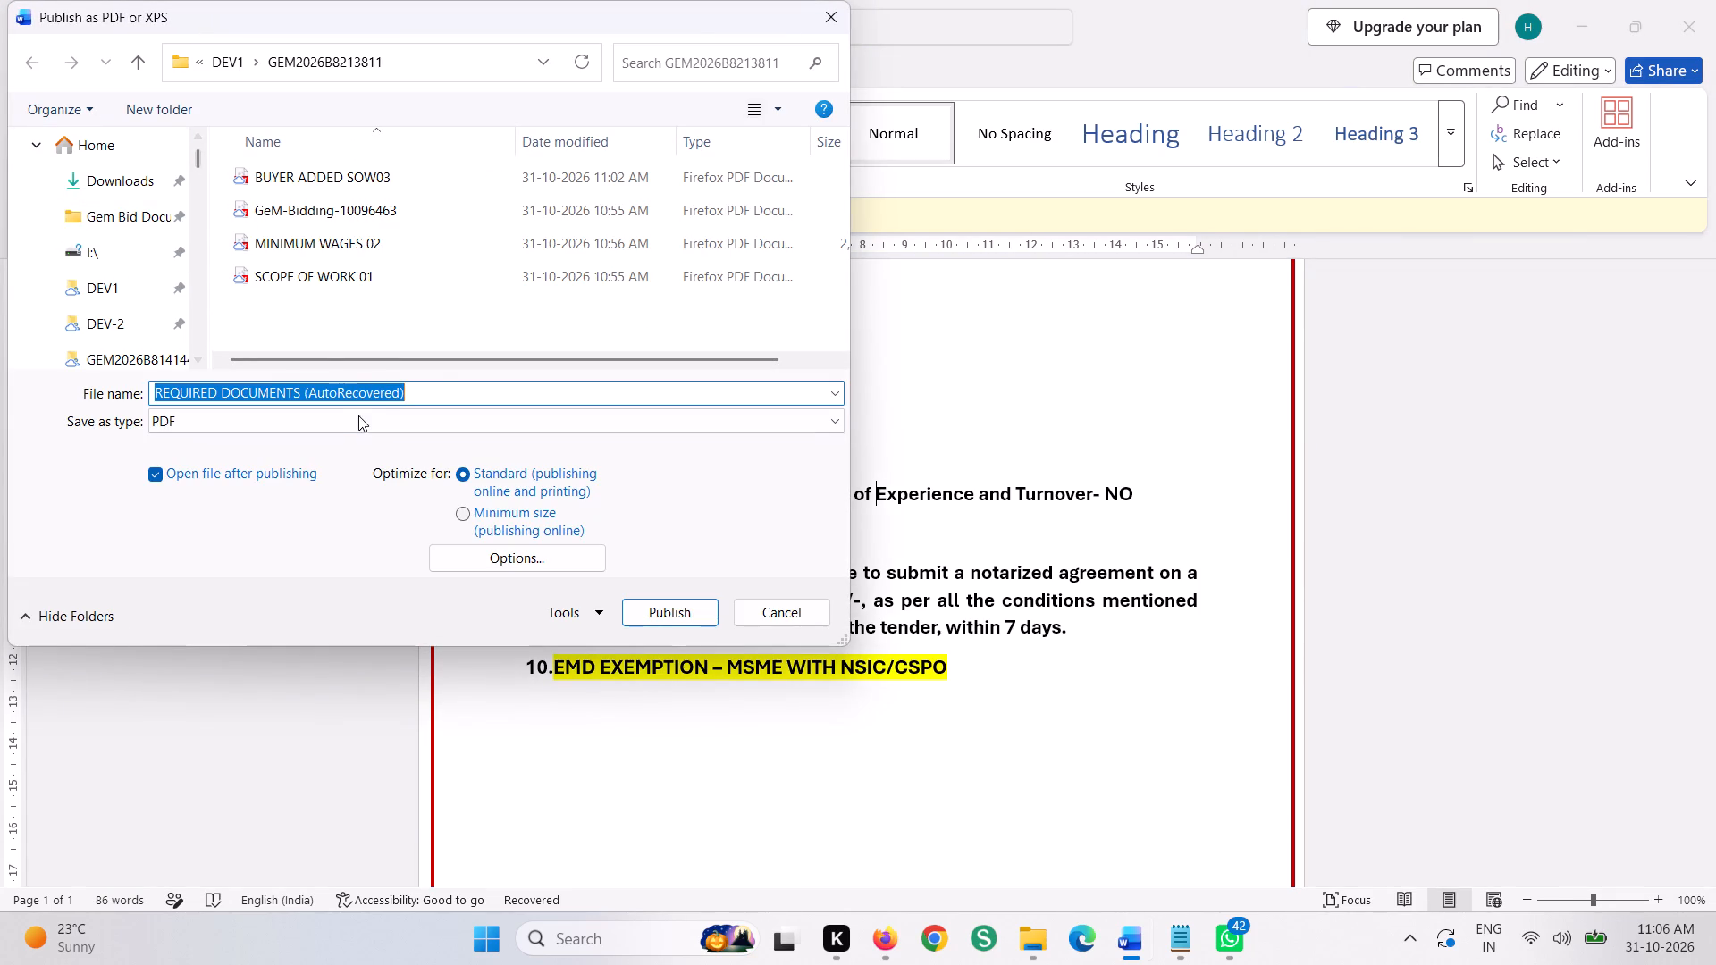
double_click(438, 390)
key("BackSpace")
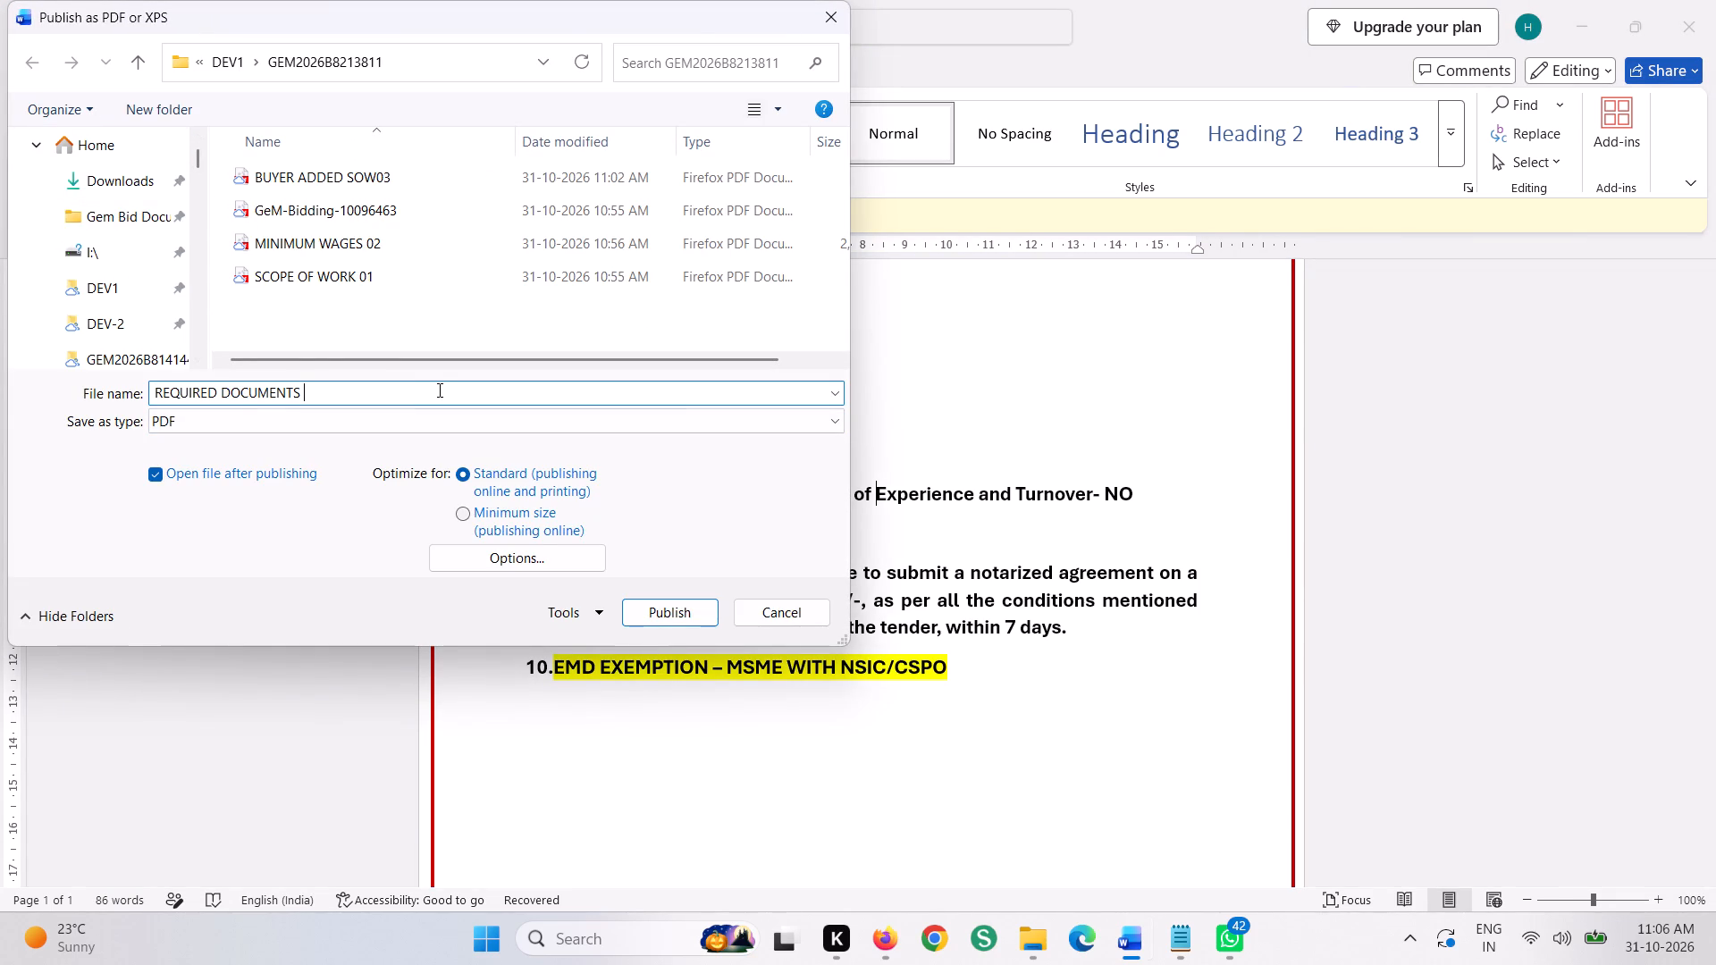
key("Return")
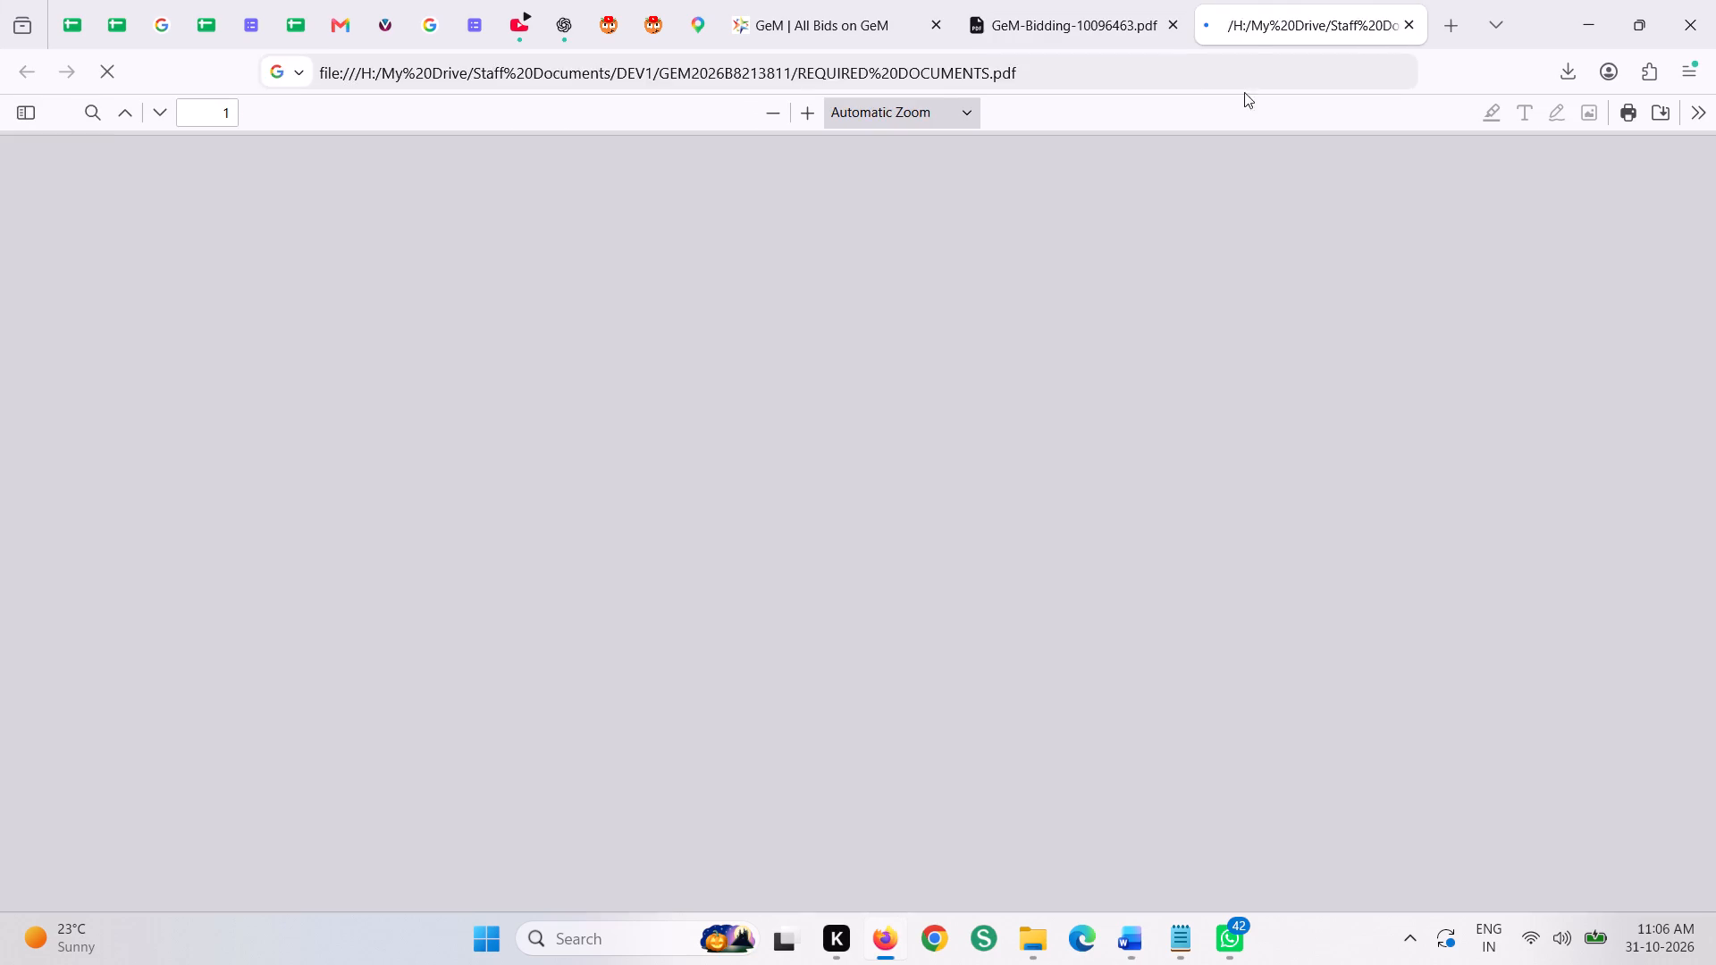
left_click(1267, 0)
left_click(1412, 23)
left_click(872, 0)
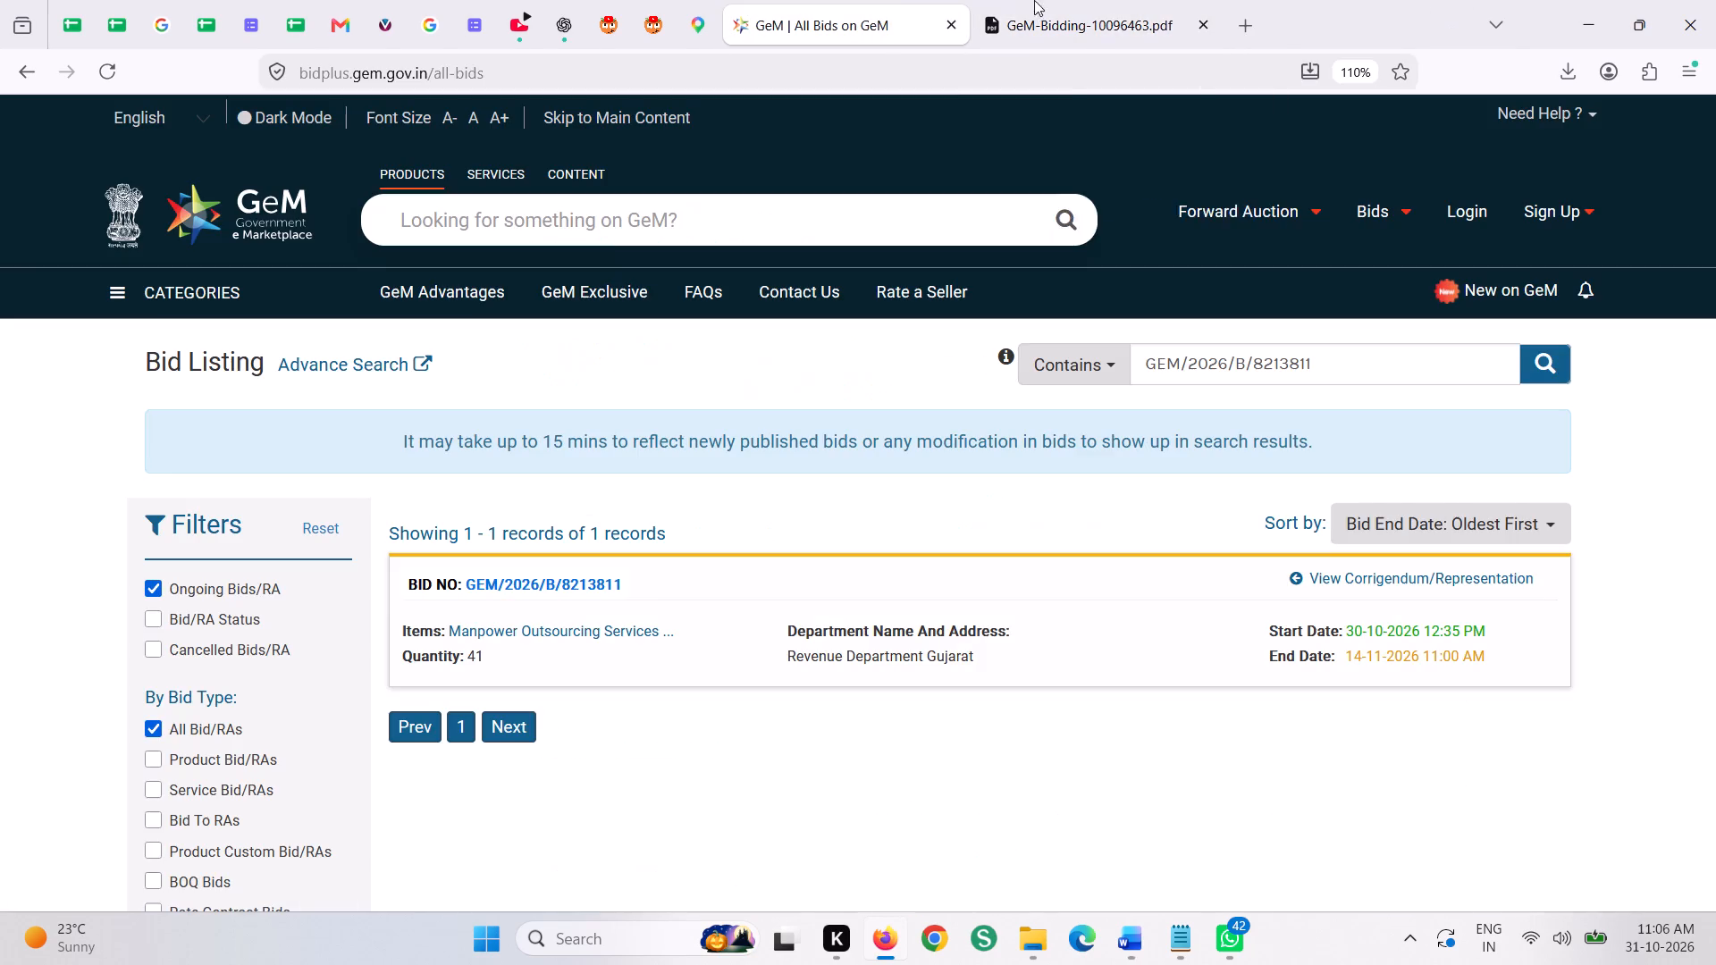
left_click(1044, 0)
left_click(1030, 927)
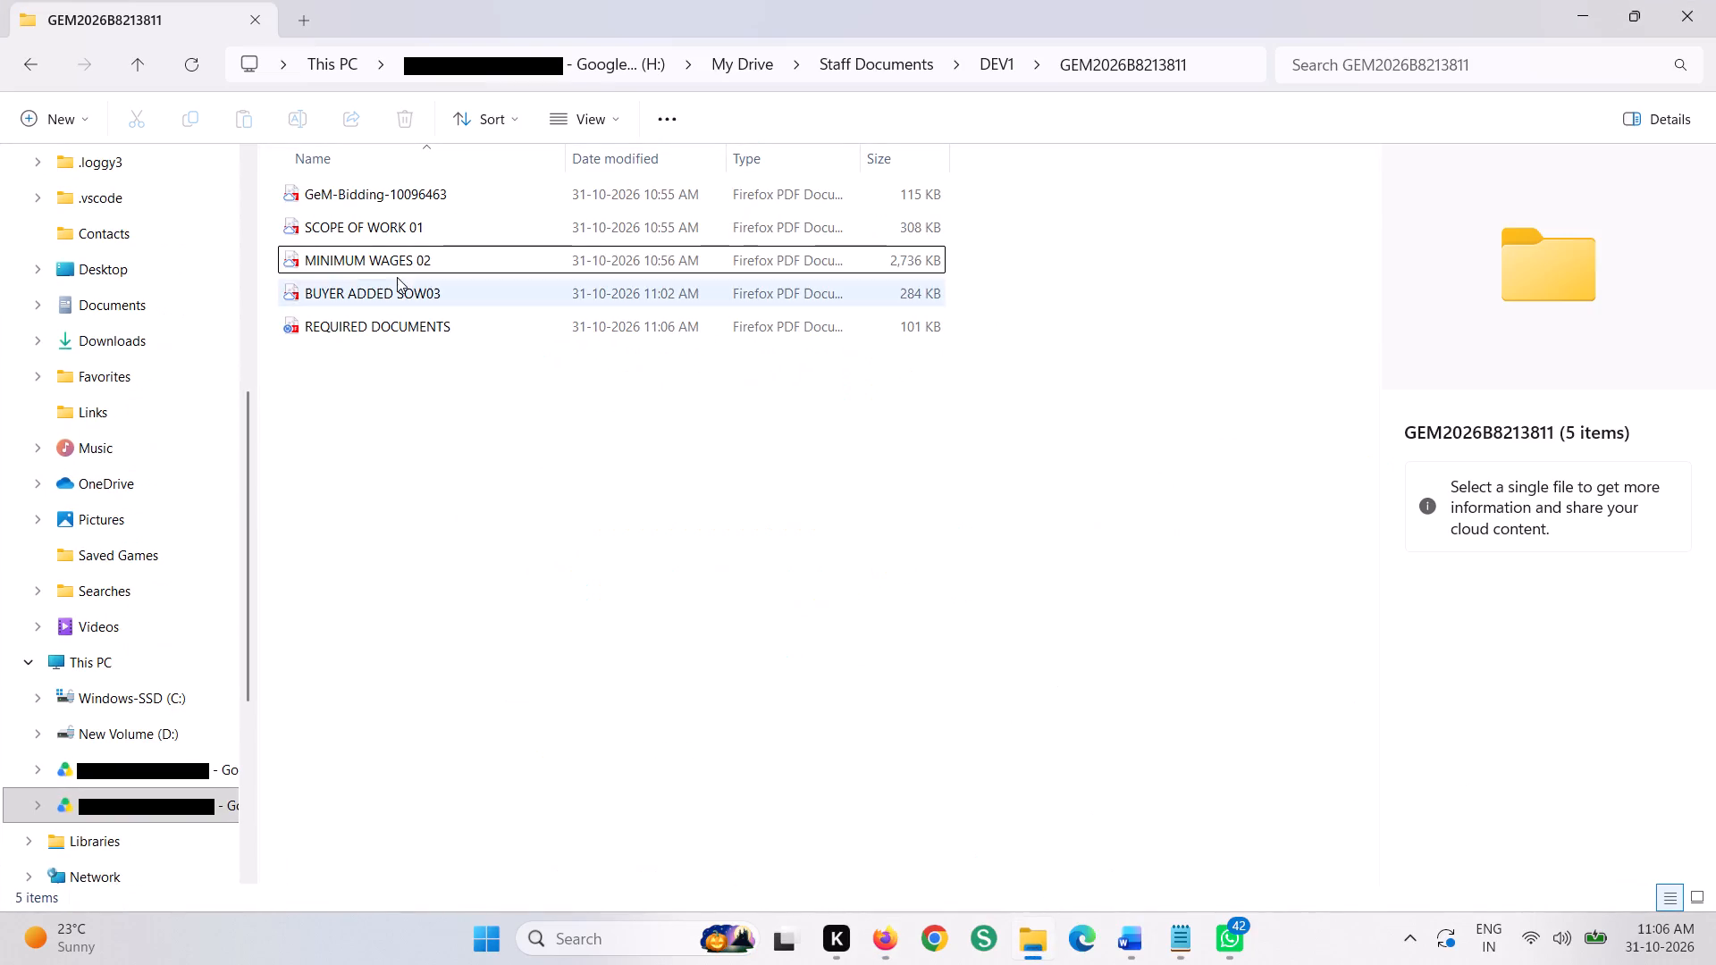
left_click(341, 288)
left_click(344, 312)
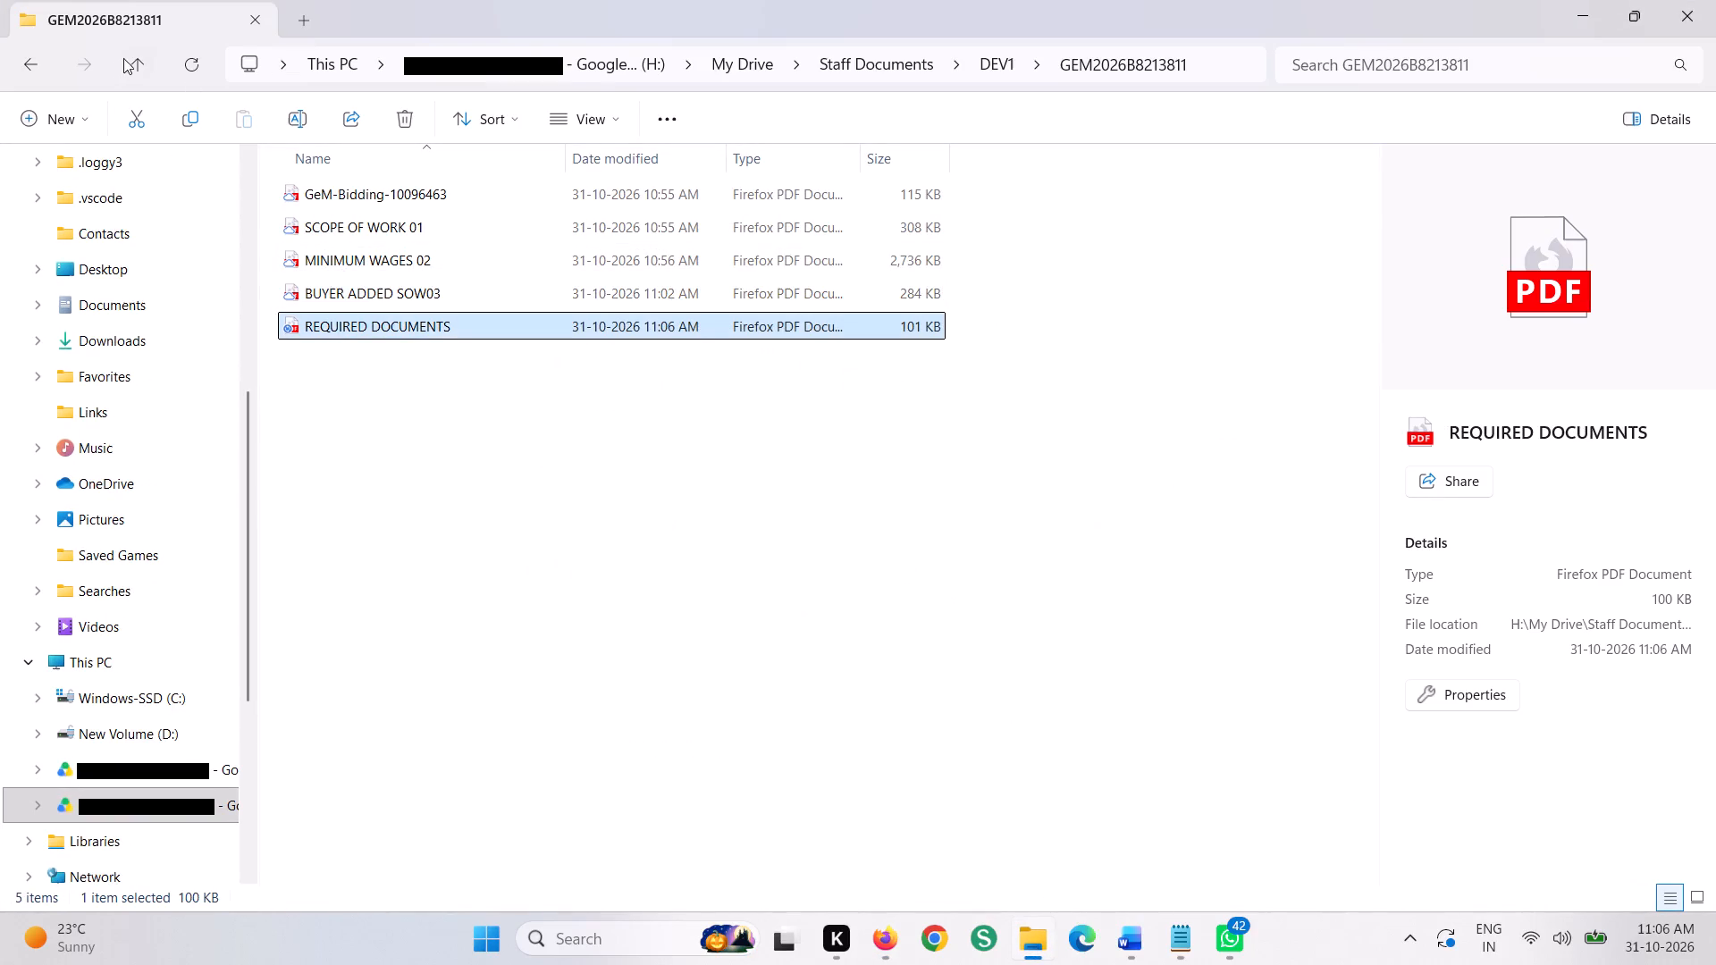
Copy the Drive link of DEV1's GEM2026B8213811 folder and insert it as a chip under Other Comment for GEM/2026/B/8213811 in Daily Tender Sheet 2026.
left_click(128, 52)
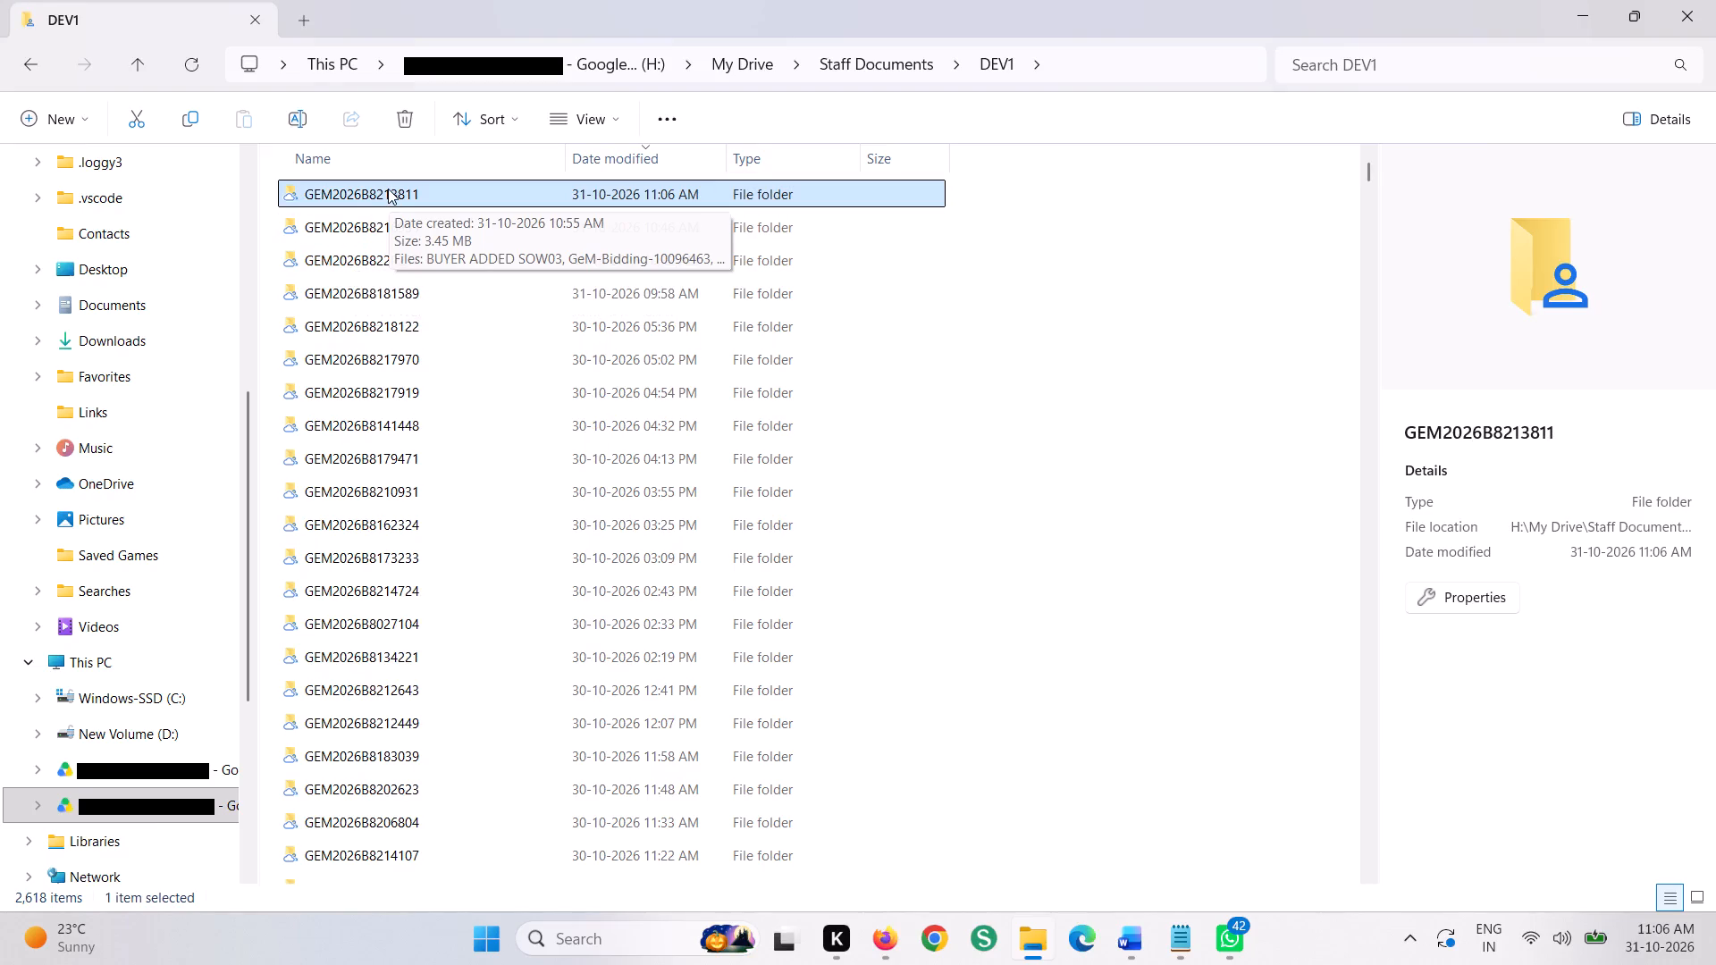
right_click(388, 189)
left_click(476, 617)
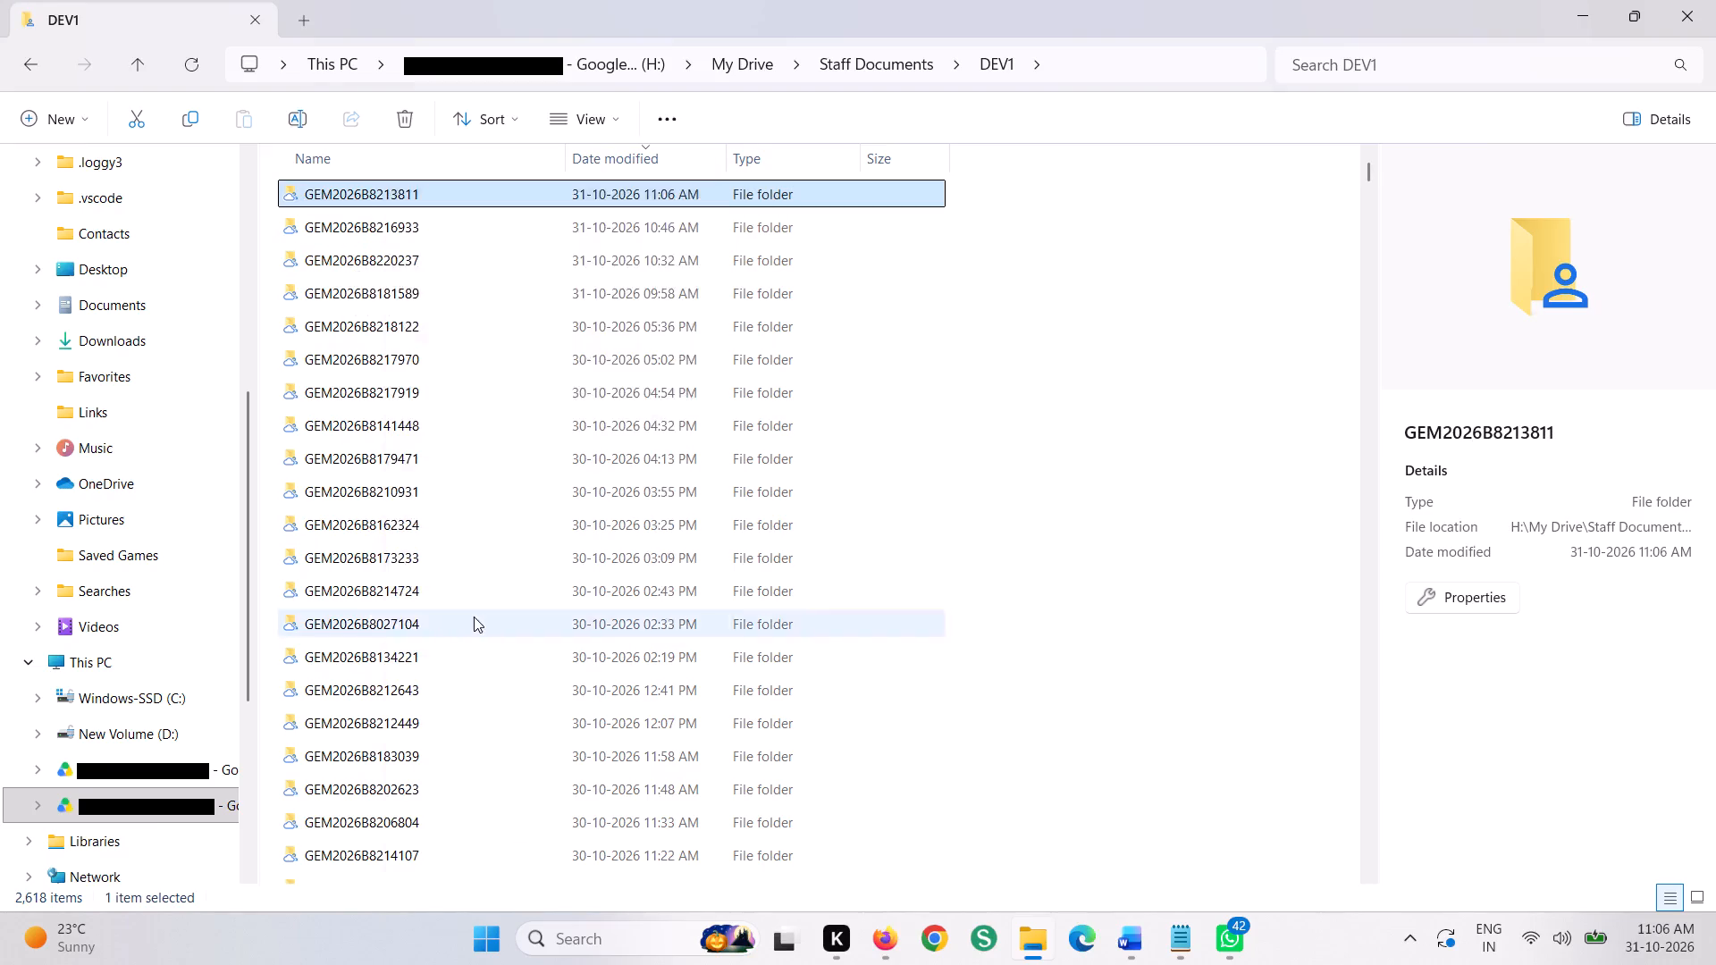
left_click(454, 415)
left_click(876, 943)
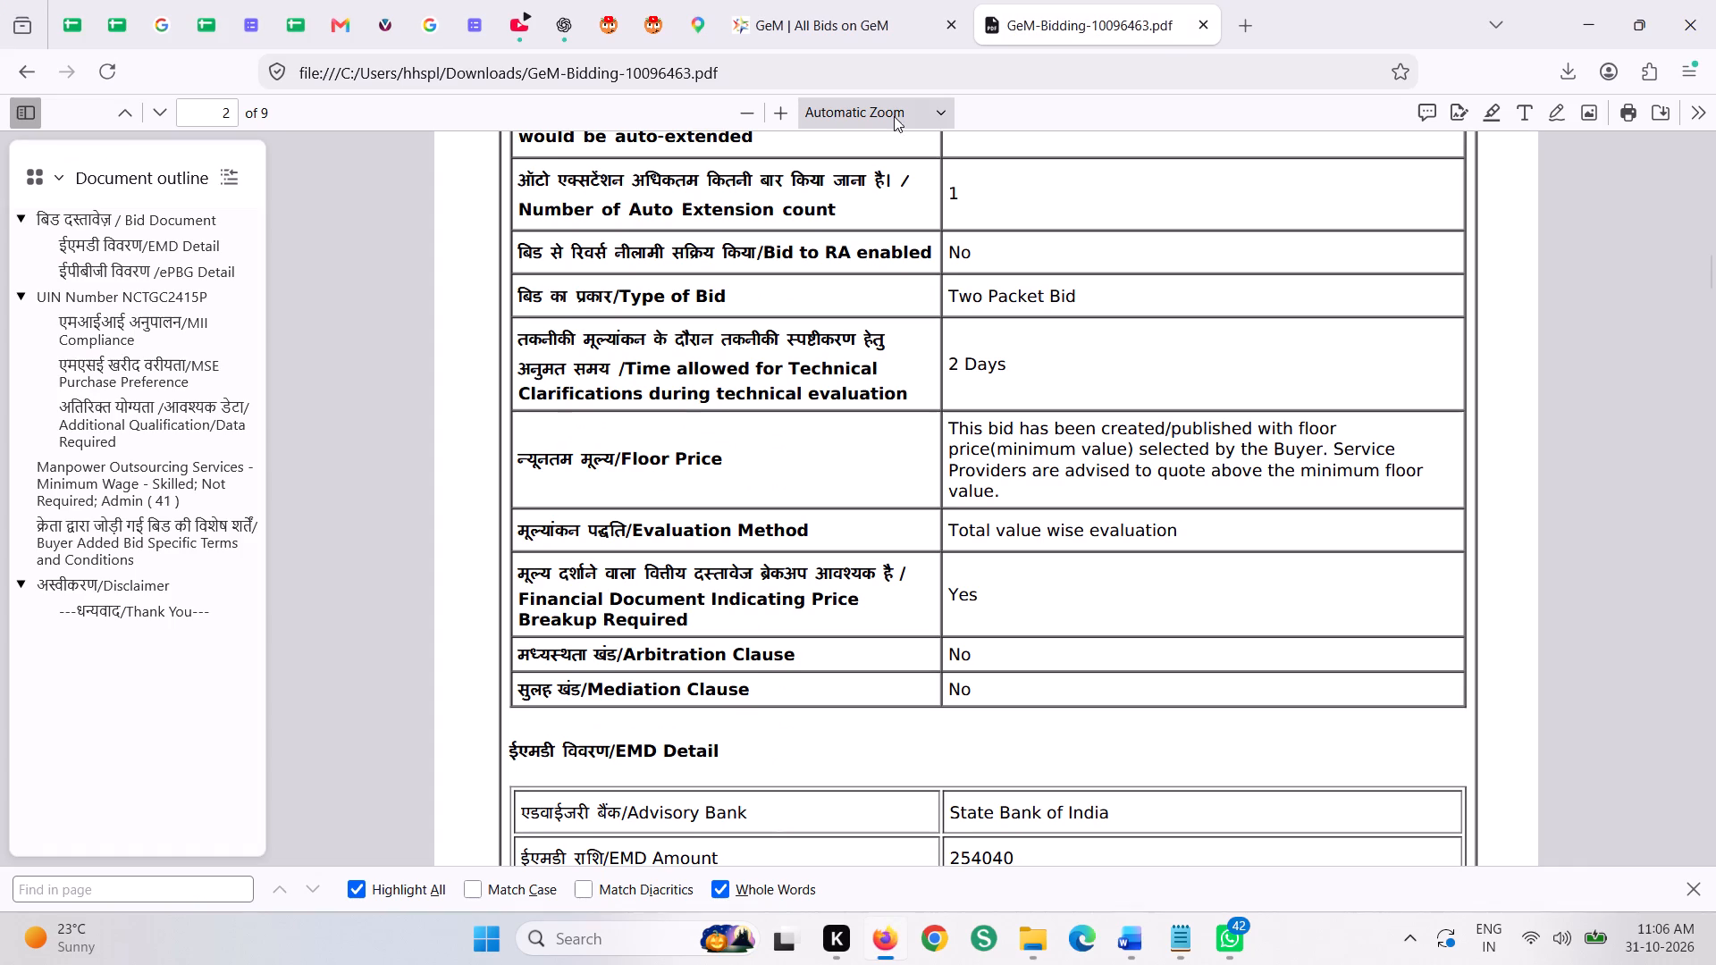
left_click(292, 20)
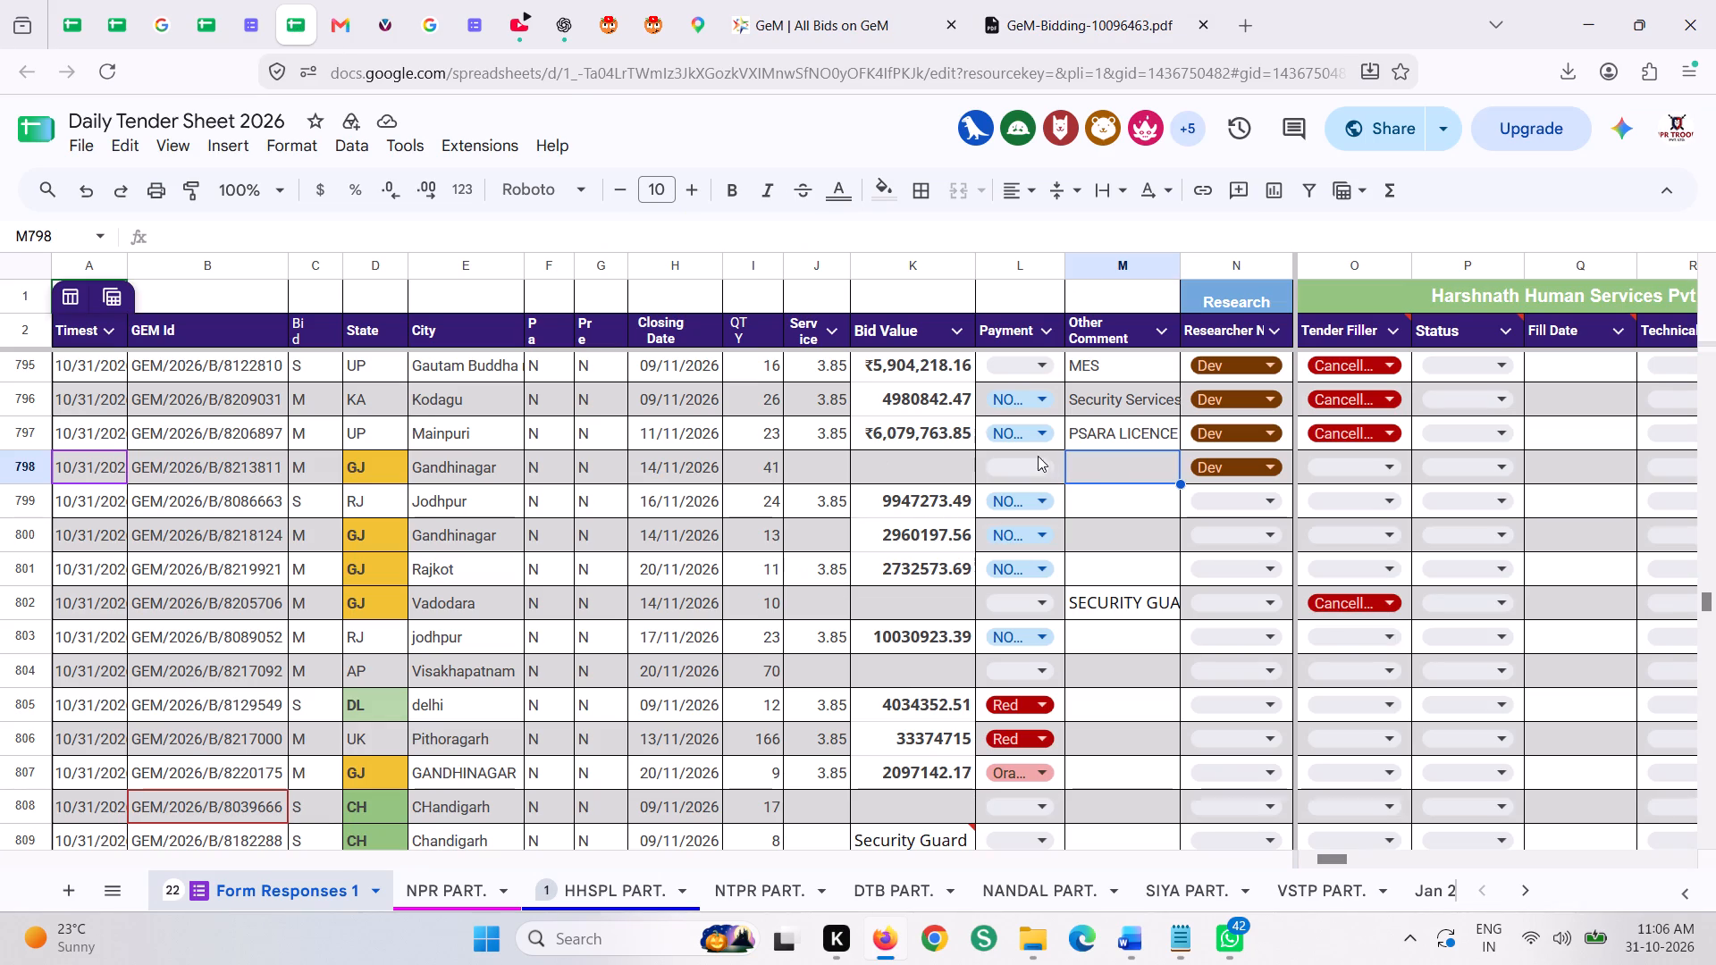
double_click(1104, 467)
key("ctrl+v")
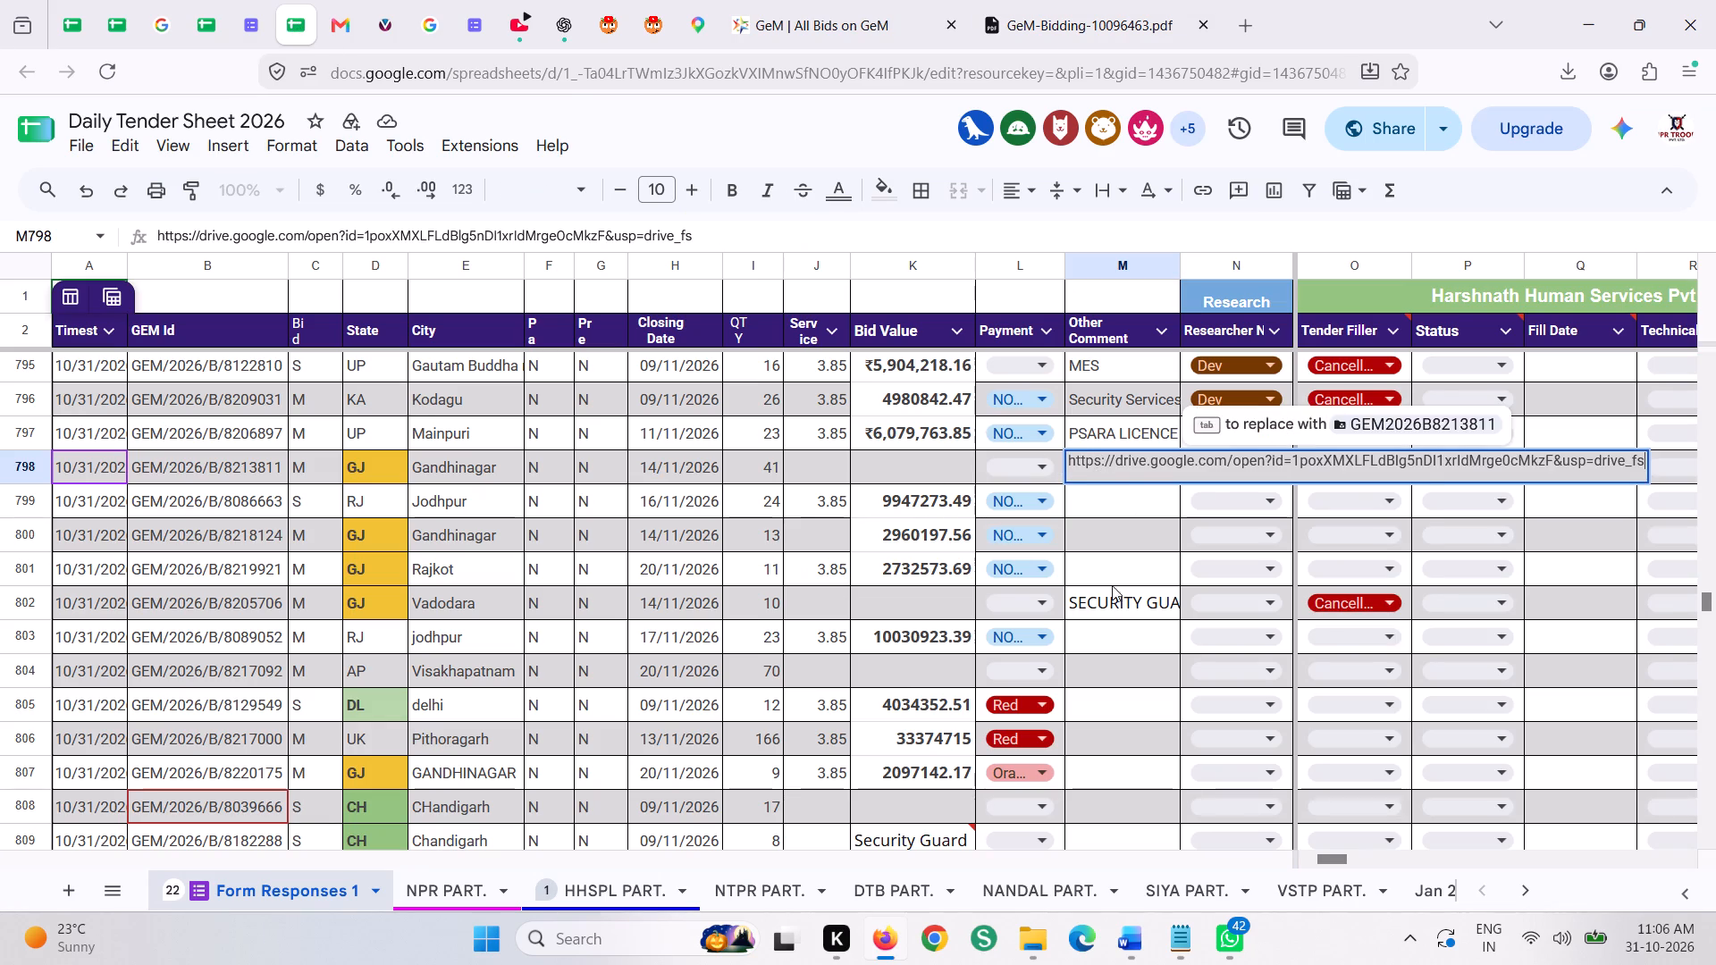
key("Tab")
left_click(866, 541)
Set the researcher name to Dev for tender GEM/2026/B/8086663.
left_click(1203, 499)
left_click(1206, 527)
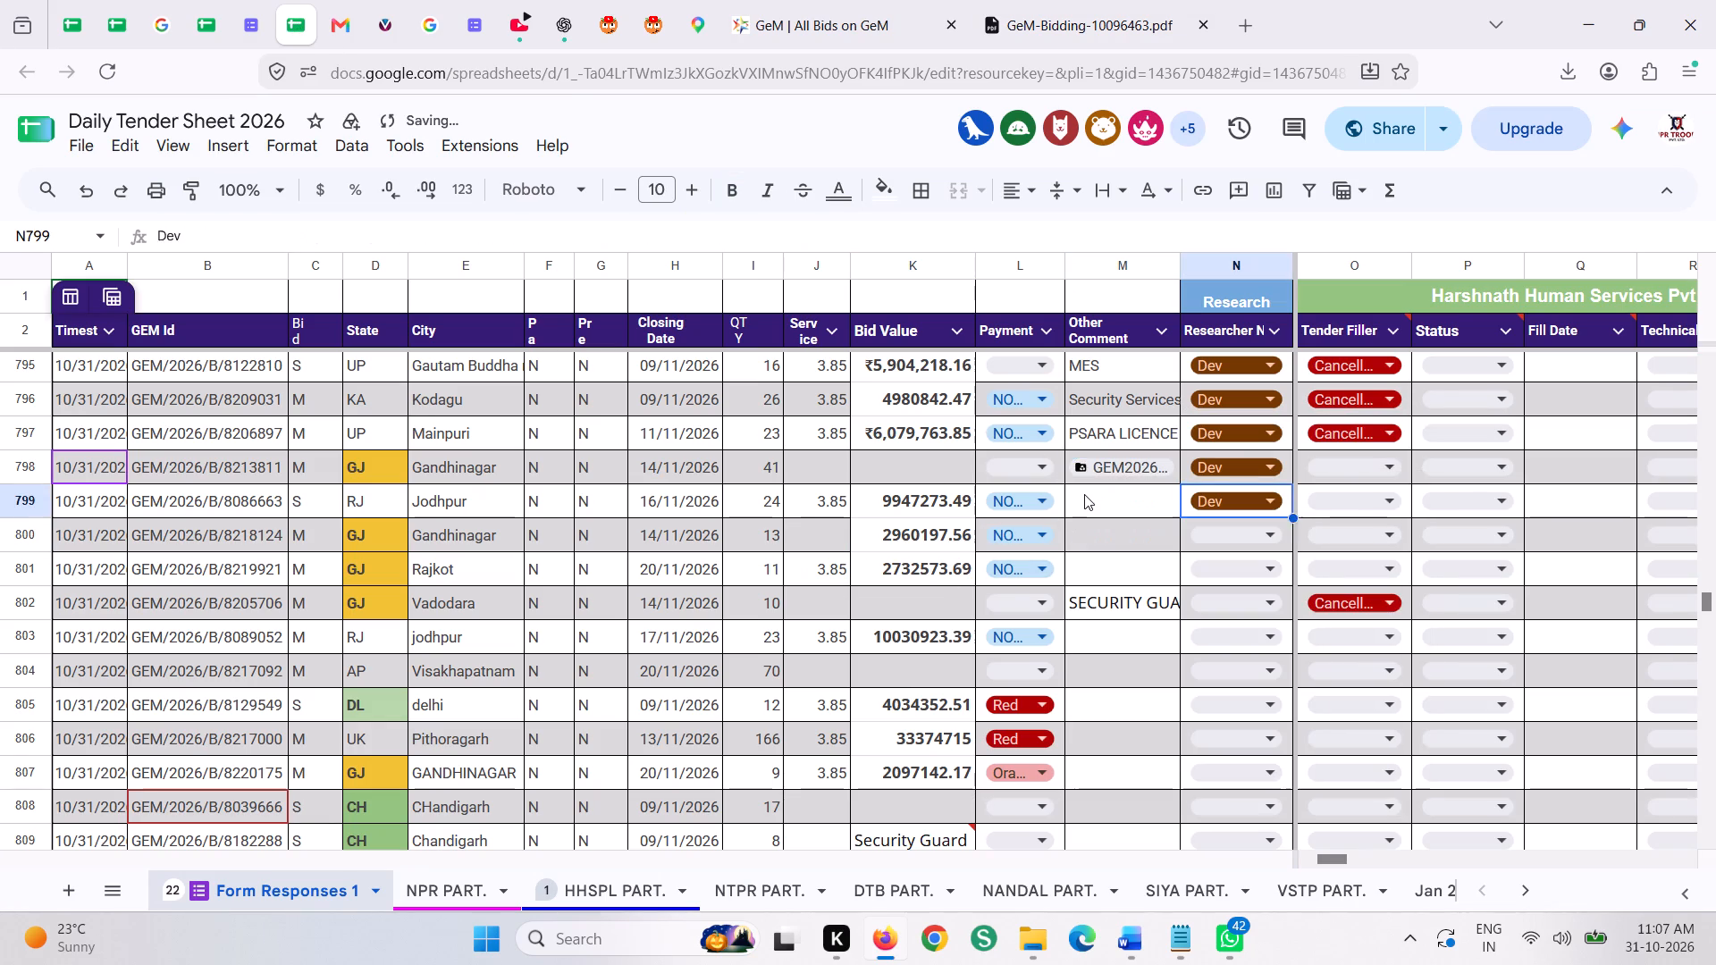
Copy the GeM ID of the Jodhpur tender GEM/2026/B/8086663 and return to its Other Comment cell.
left_click(1080, 491)
key("Left")
key("Left")
key("Left")
key("Left")
key("Left")
key("Left")
key("Left")
key("Left")
key("Left")
key("Left")
key("Left")
key("Left")
key("Left")
key("Left")
key("Left")
key("Left")
key("Left")
key("Left")
key("Left")
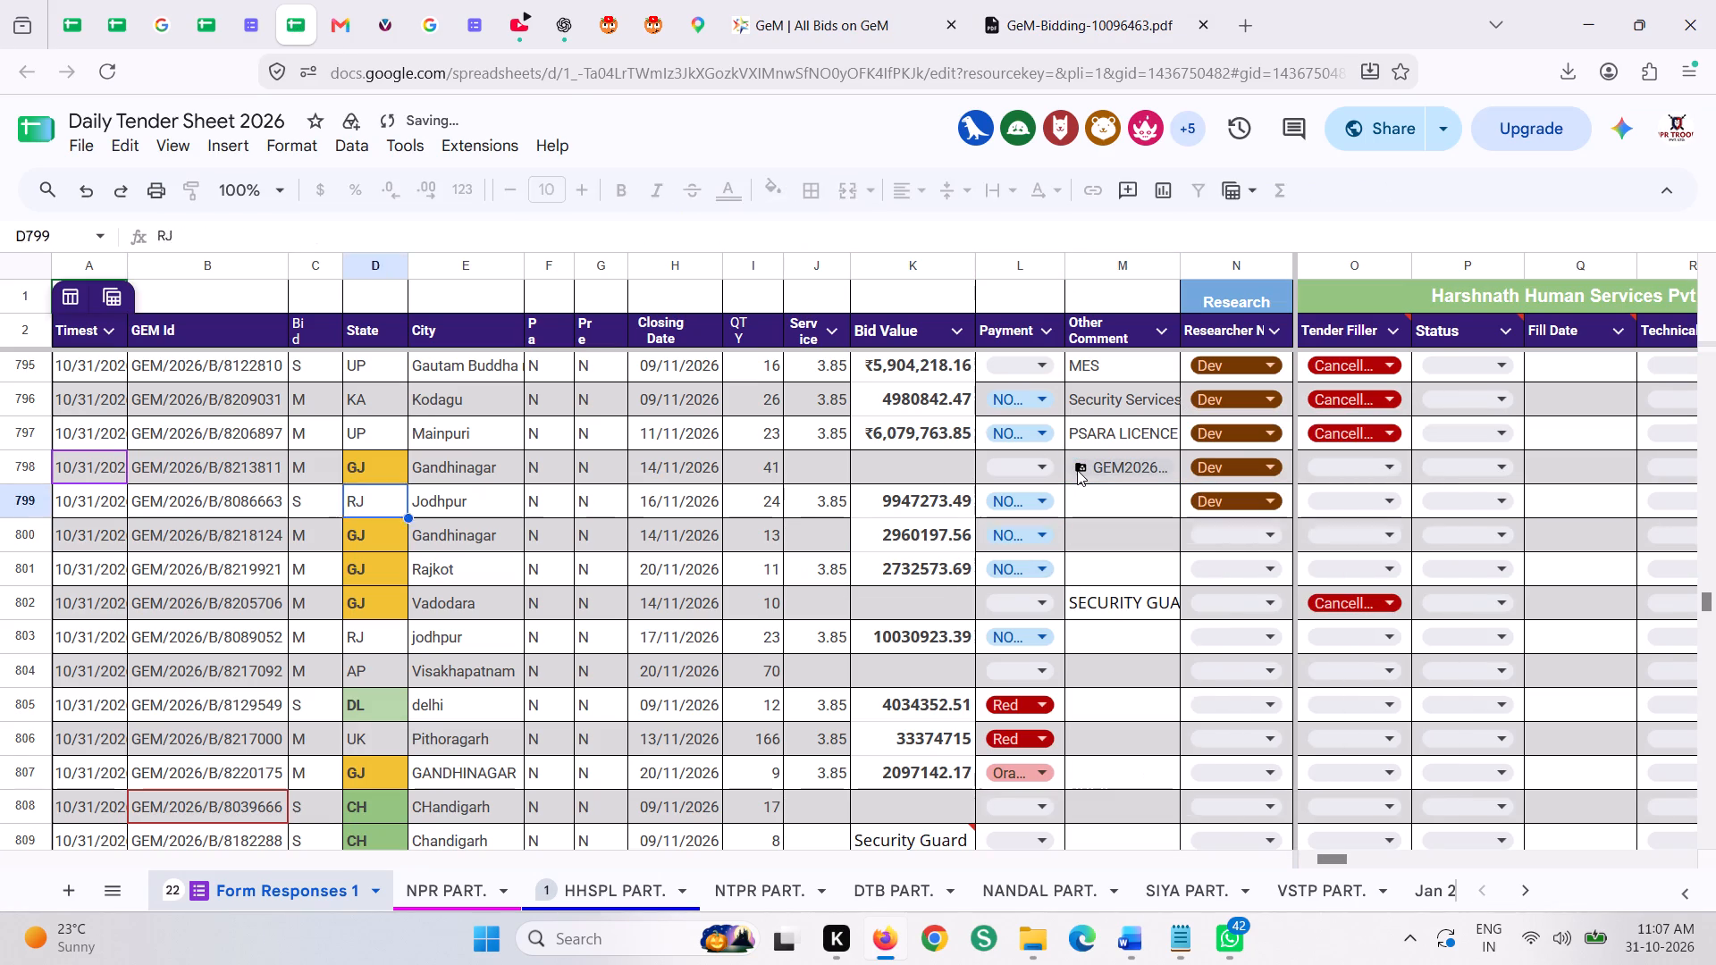
key("Right")
key("ctrl+c")
key("Right")
key("Right")
key("Right")
key("Right")
key("Right")
key("Right")
key("Right")
key("Right")
key("Right")
key("Right")
key("Right")
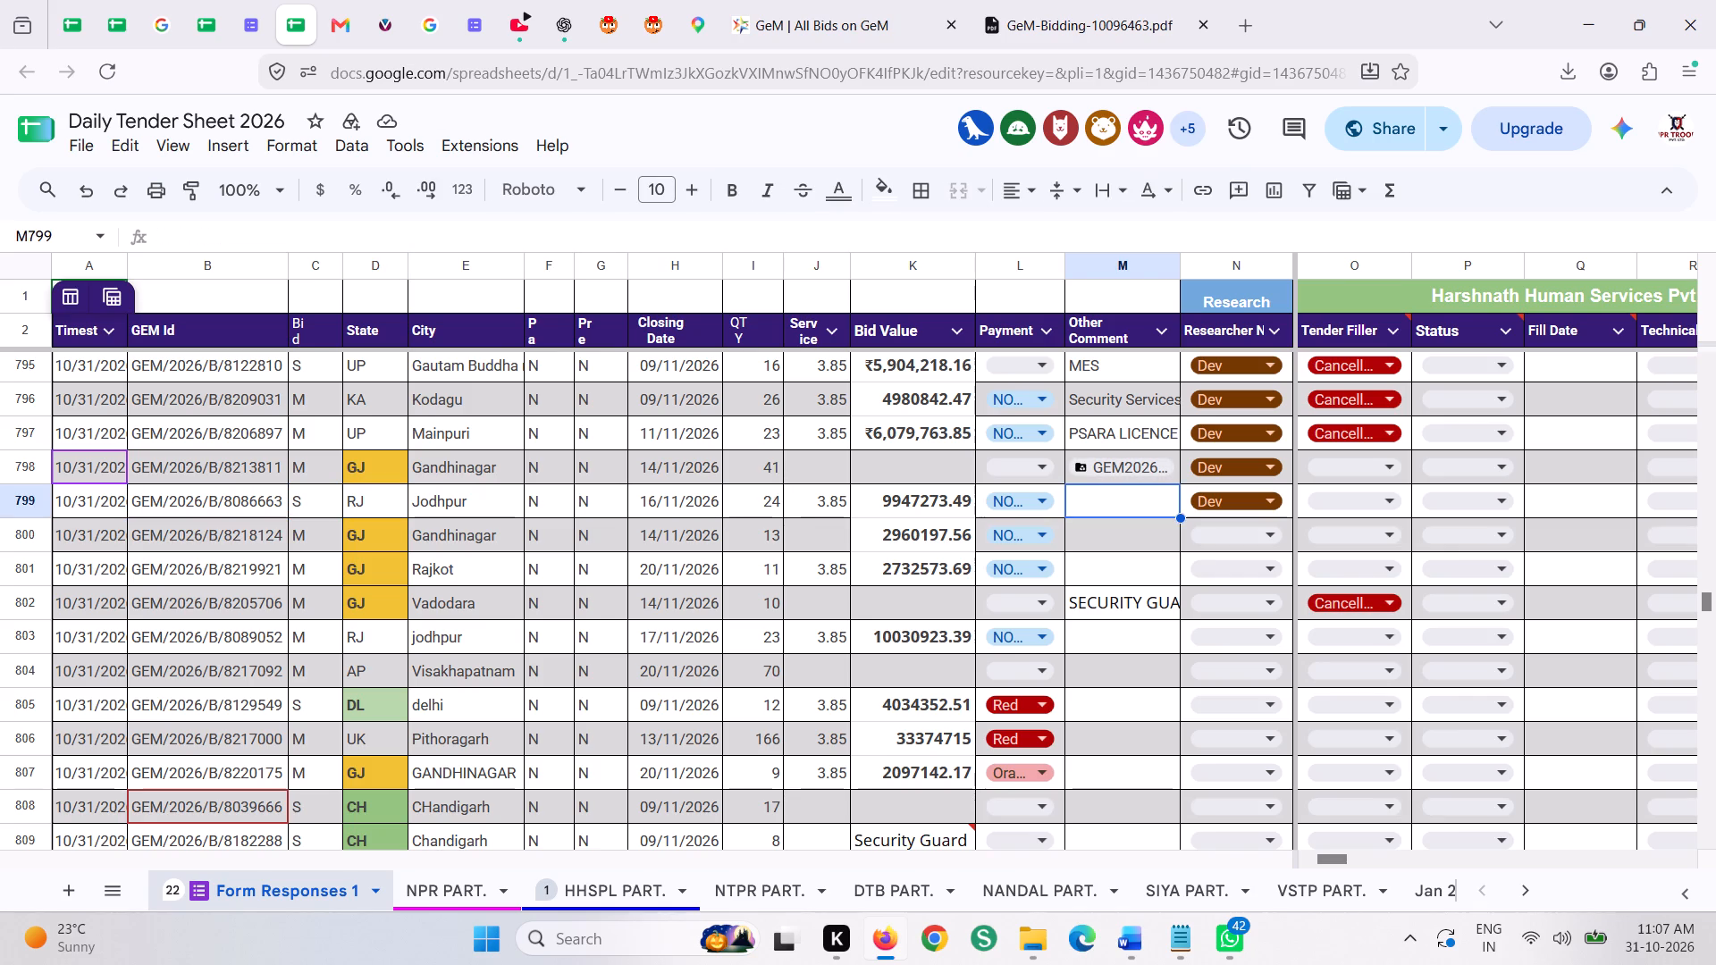
Close the previous tender's bid PDF, find GEM/2026/B/8086663 in the GeM bid listing and open its bid document.
left_click(1109, 0)
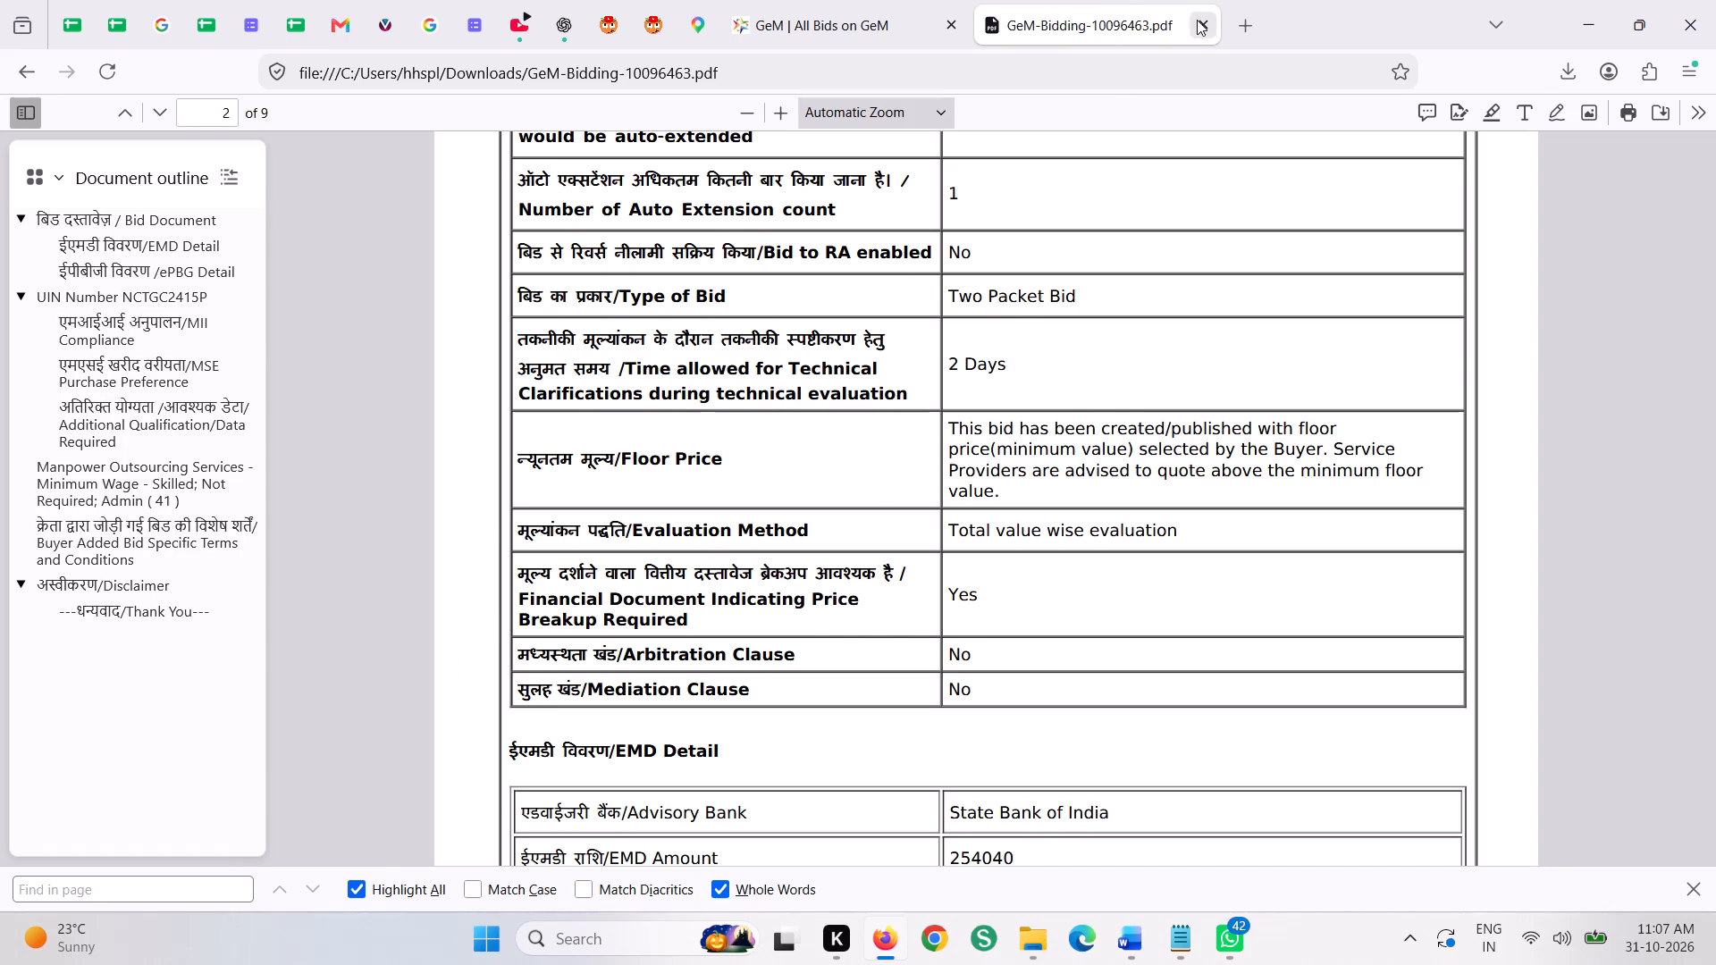
left_click(1197, 20)
left_click_drag(1339, 363, 1157, 338)
left_click(1172, 374)
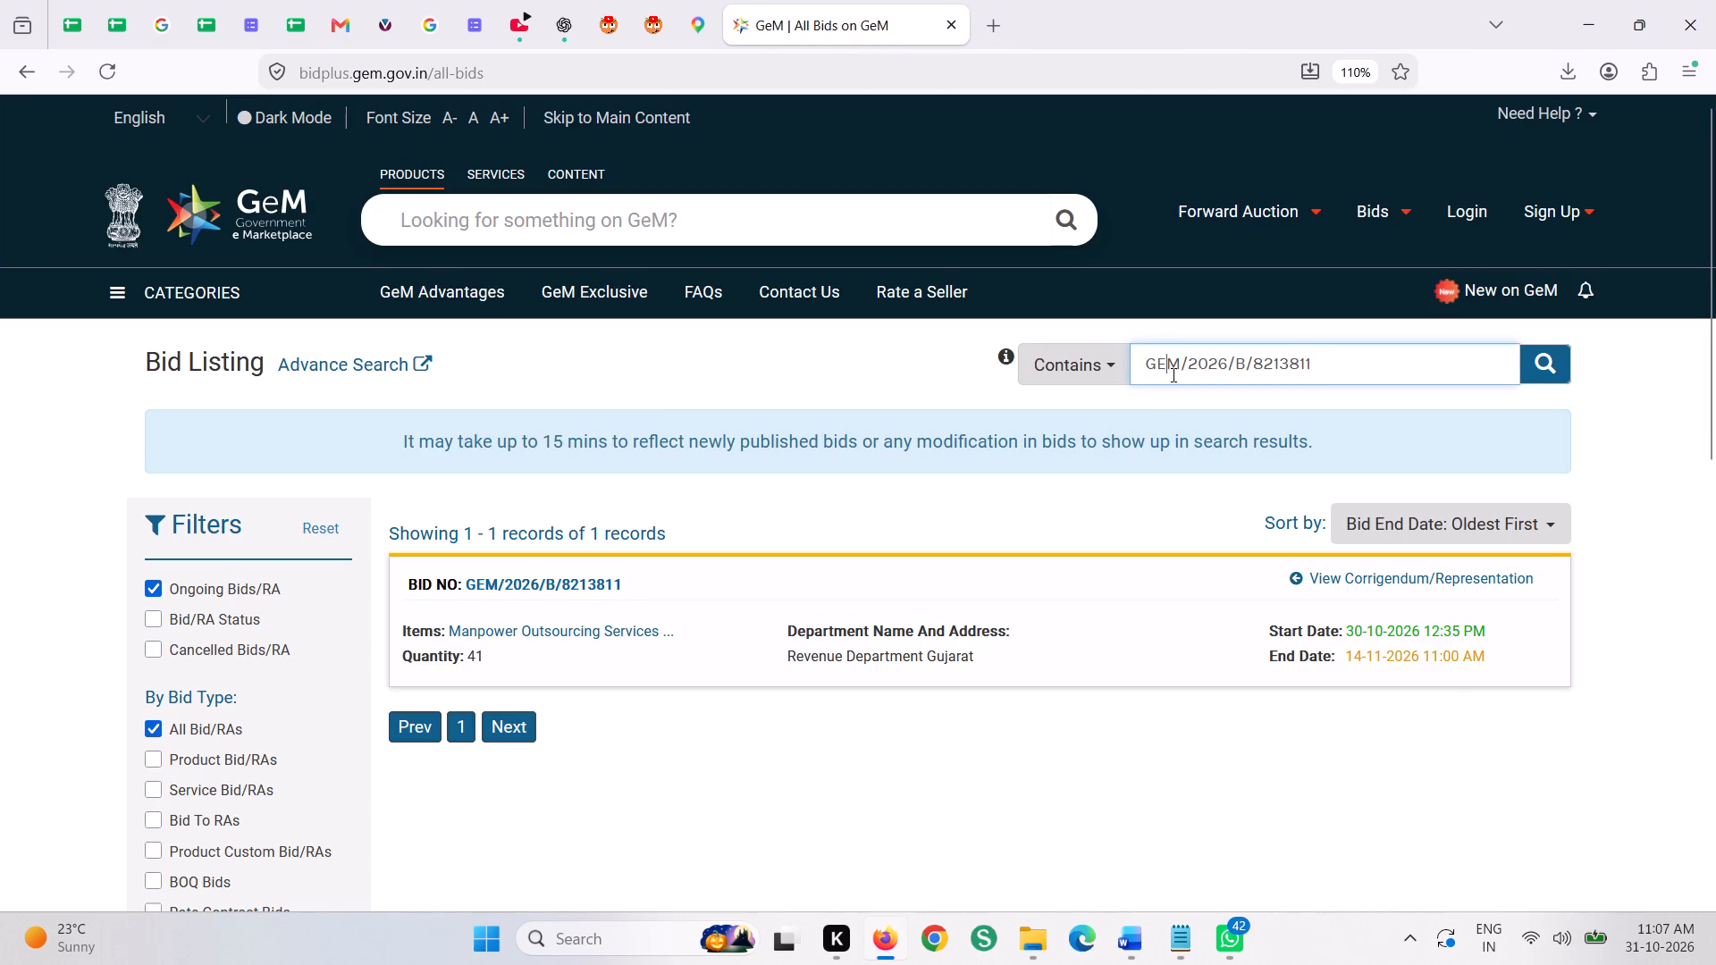
left_click_drag(1307, 361, 1114, 362)
left_click_drag(1327, 365, 1025, 354)
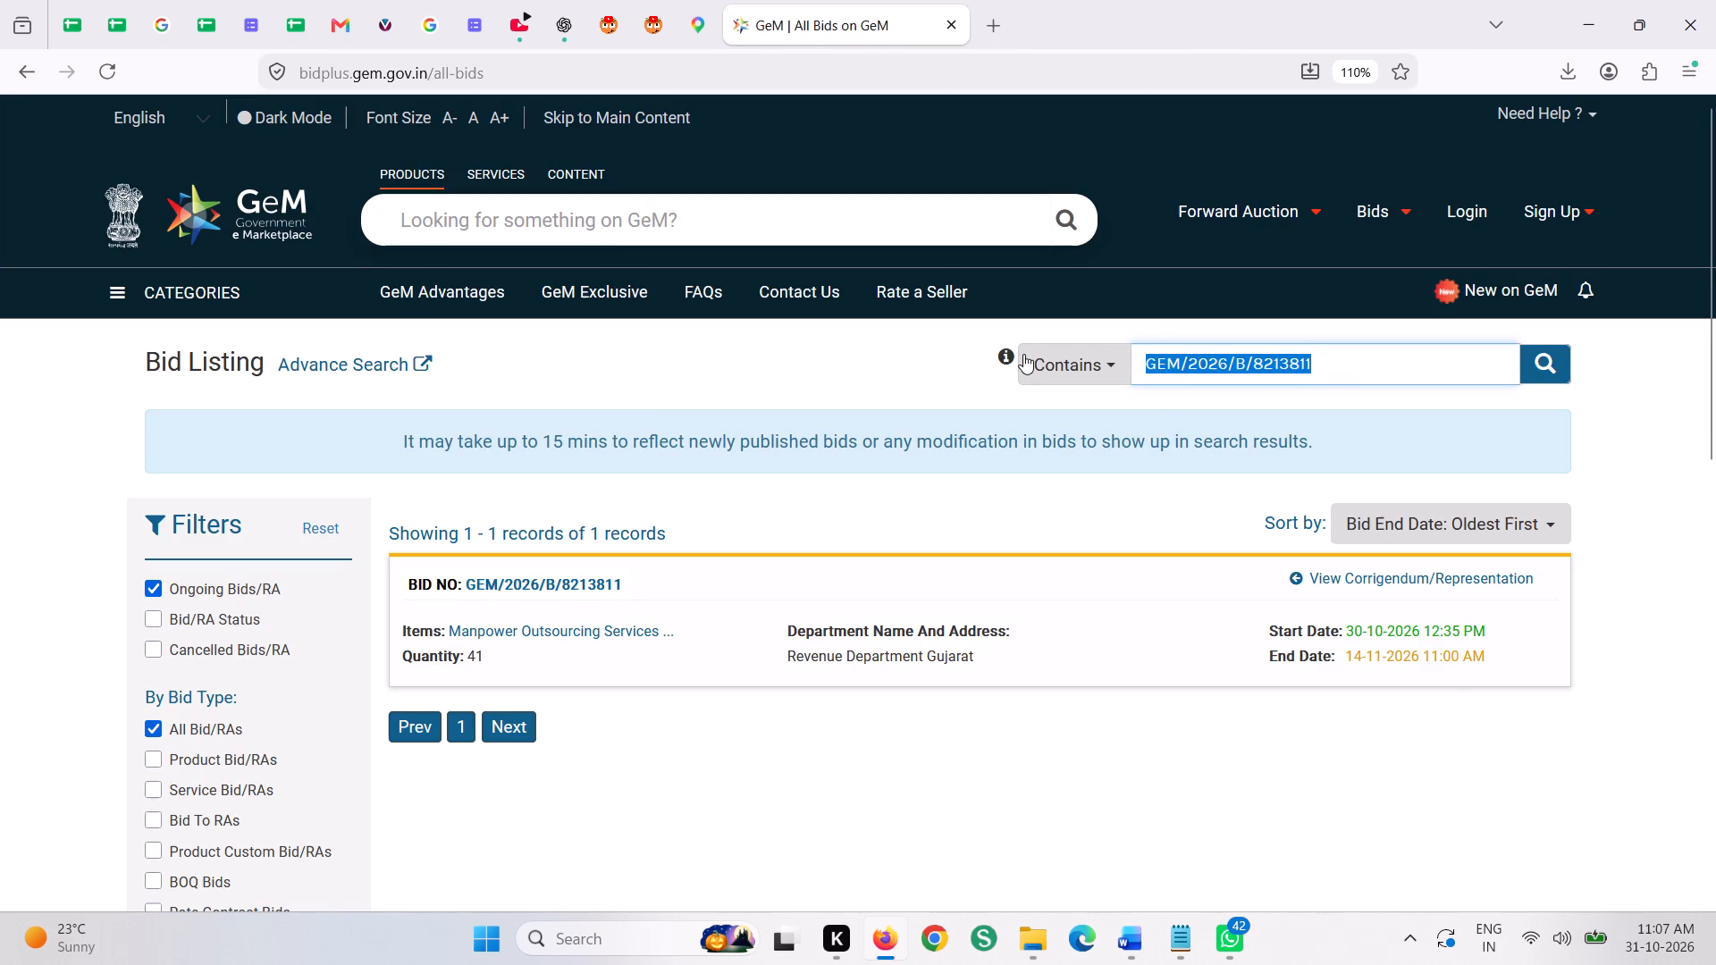
key("ctrl+v")
key("Return")
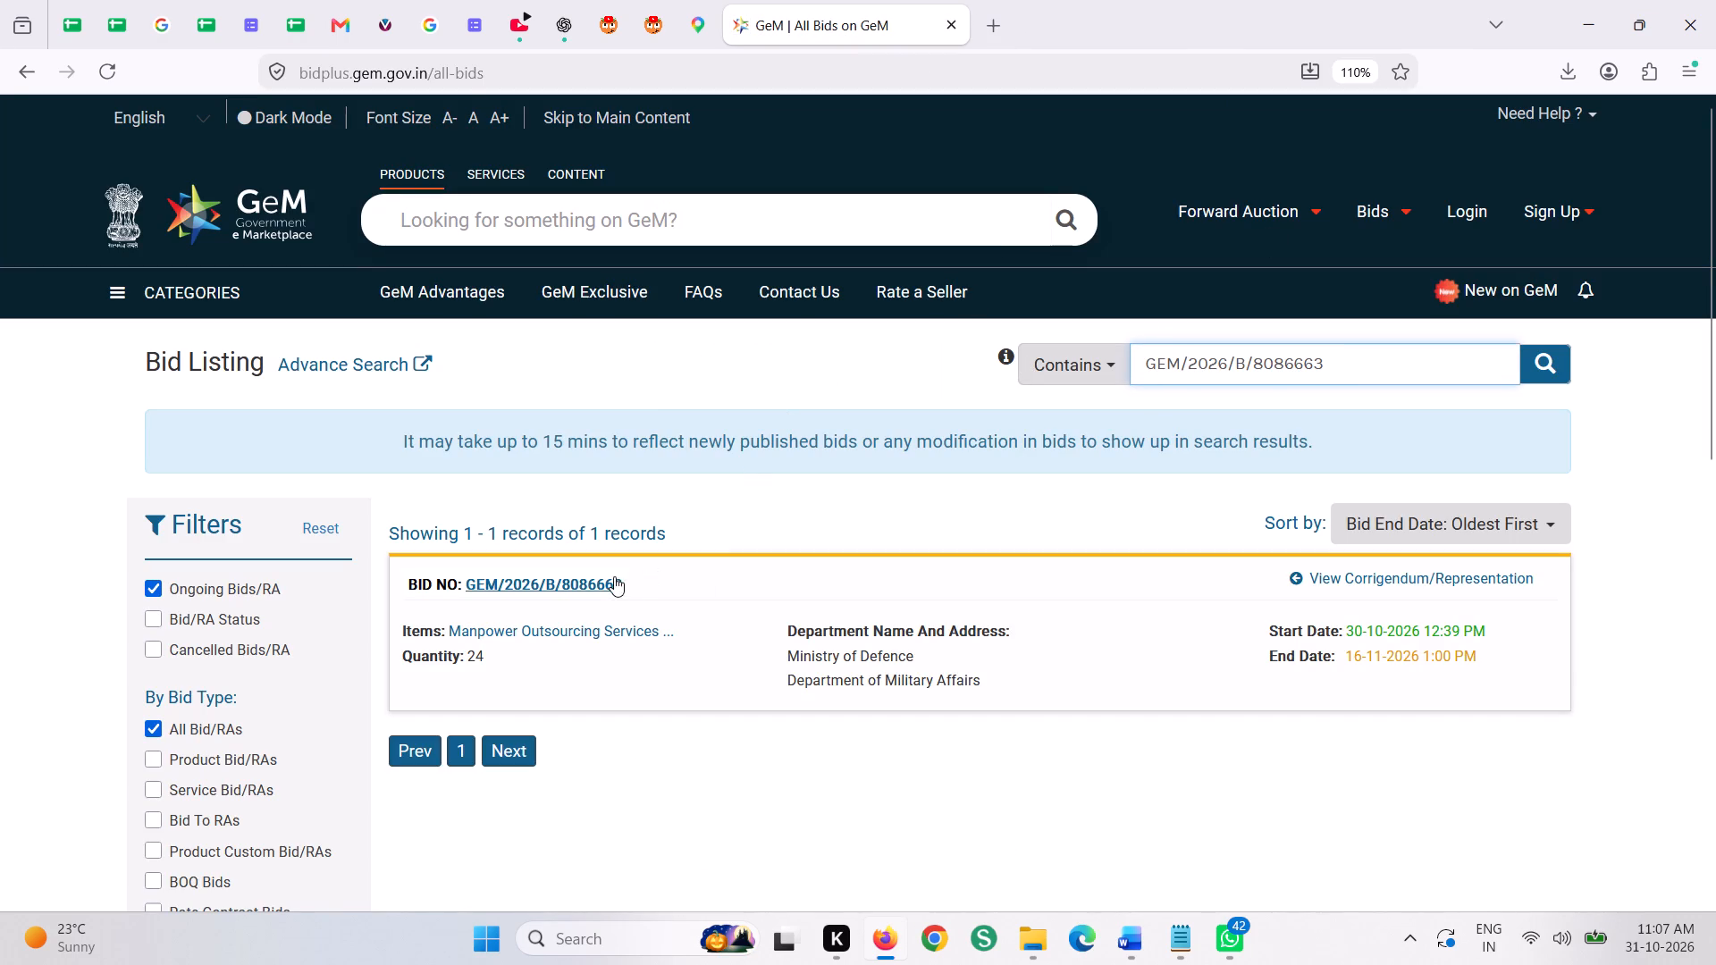
left_click(613, 576)
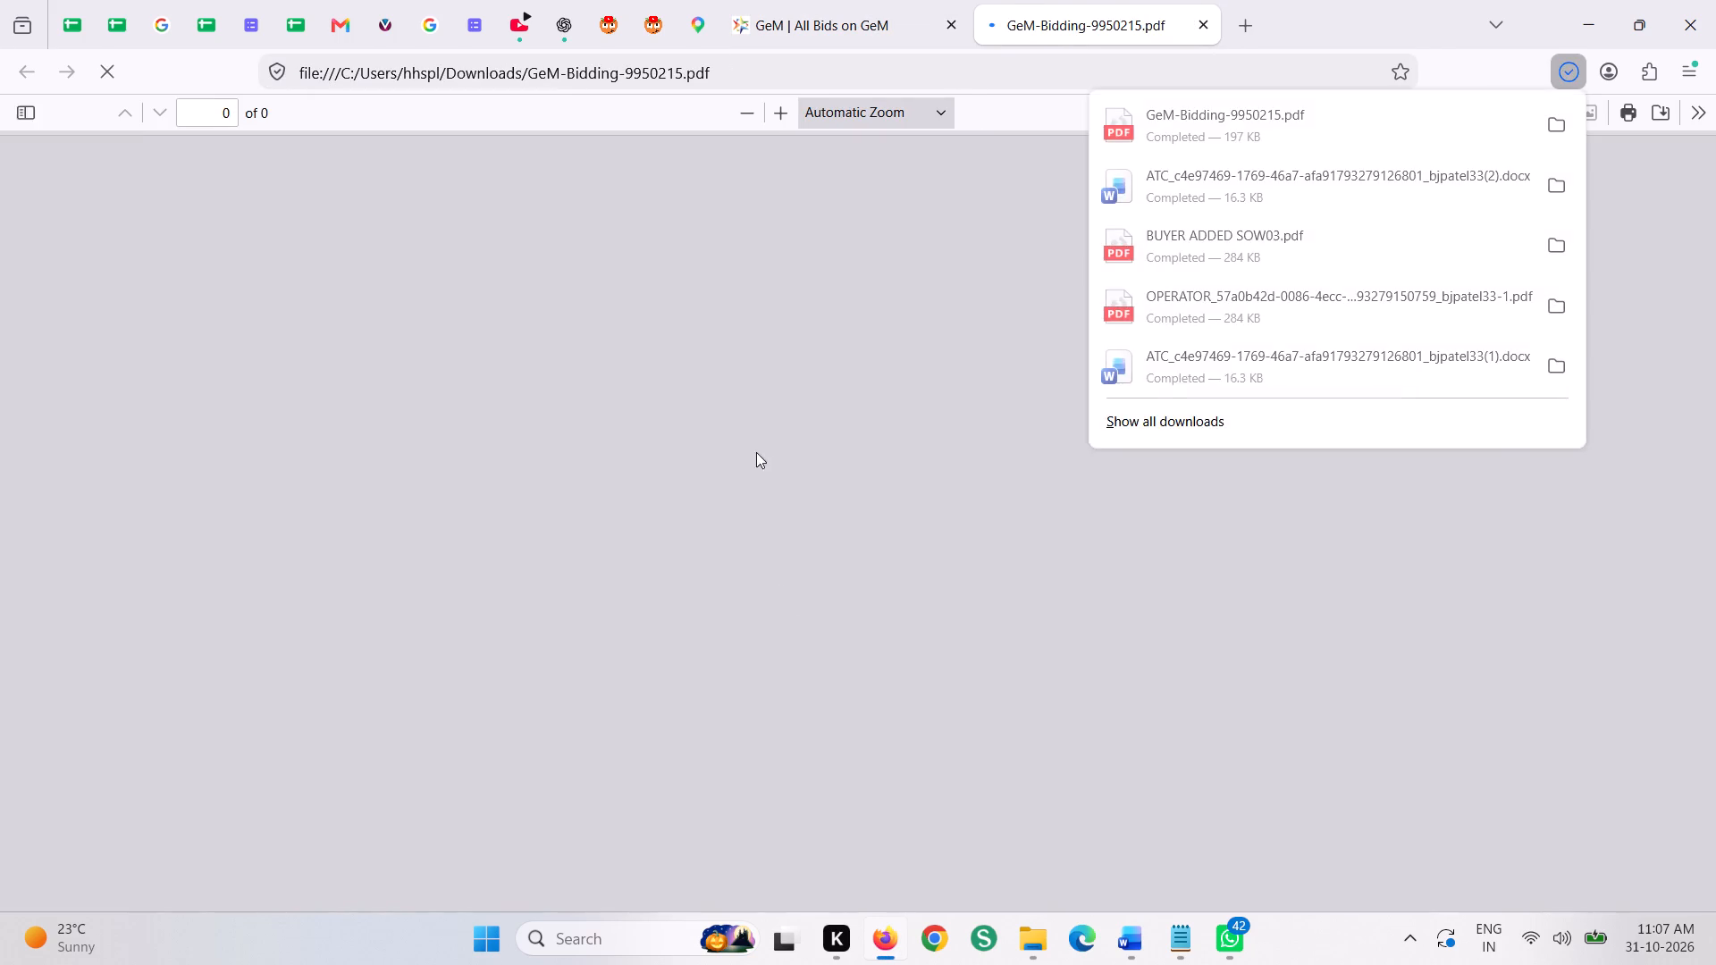
Search the GeM-Bidding-9950215 PDF for SECURITY and go through the matches.
left_click(675, 417)
scroll(876, 482, "down", 1)
left_click(1104, 469)
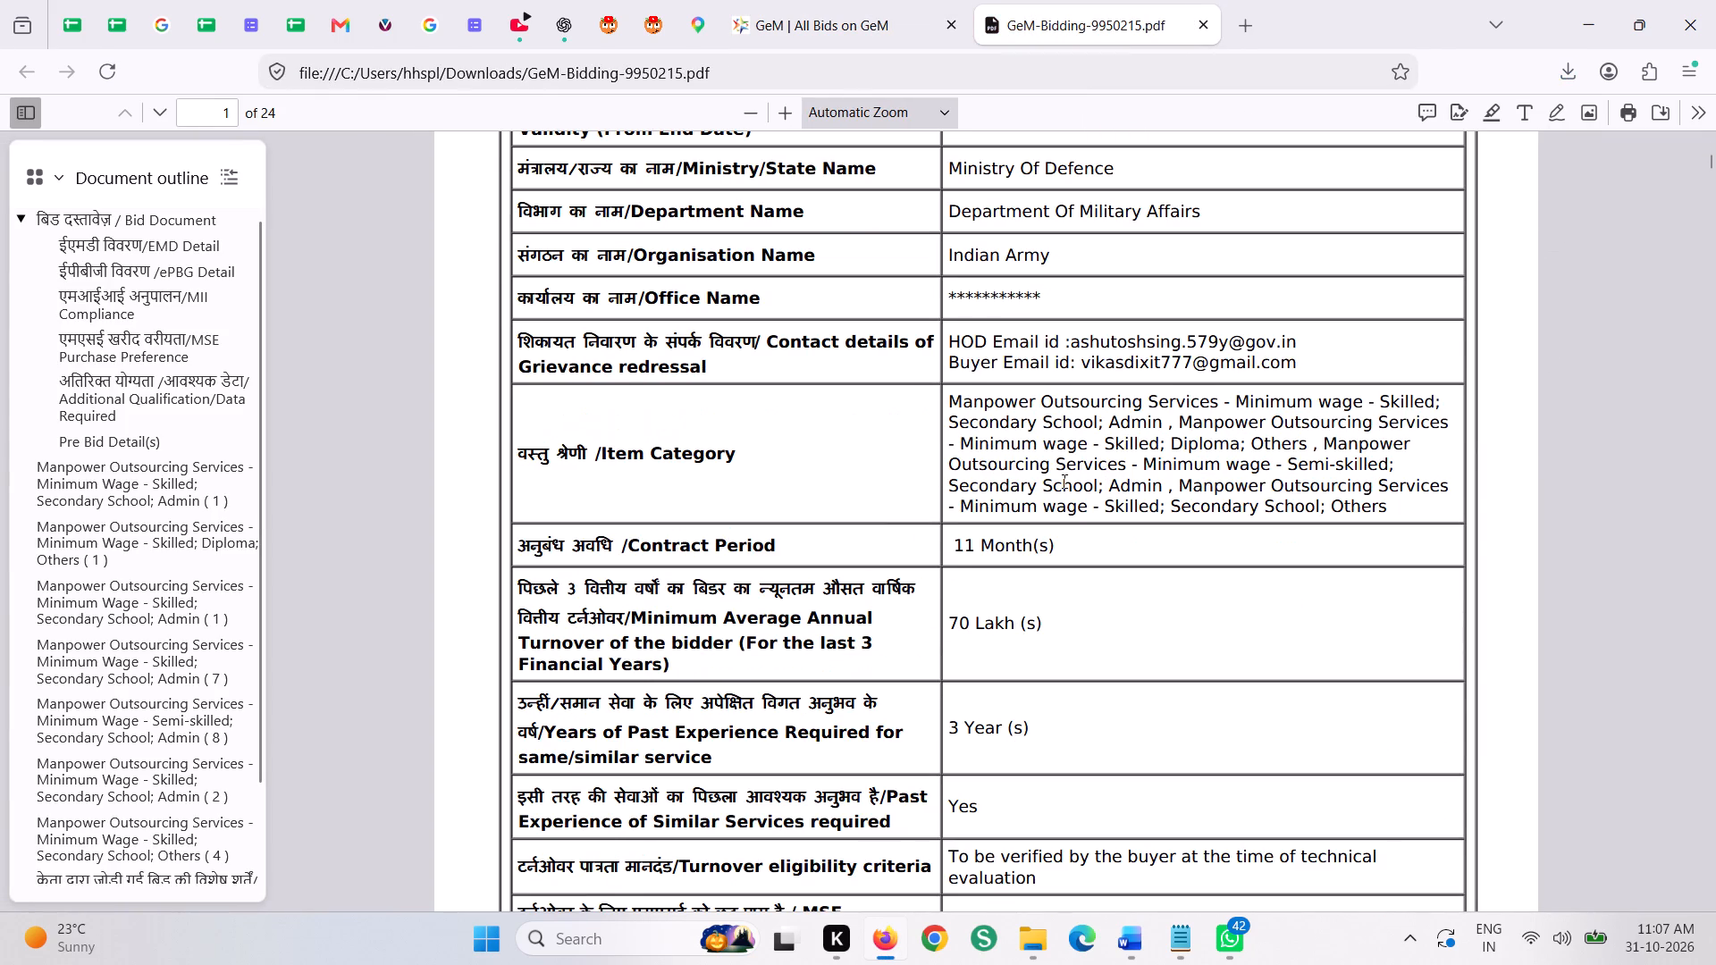
key("ctrl+f")
type("SE")
type("CURITY")
key("Return")
key("Return")
key("Return")
key("Return")
key("Return")
key("Return")
key("Return")
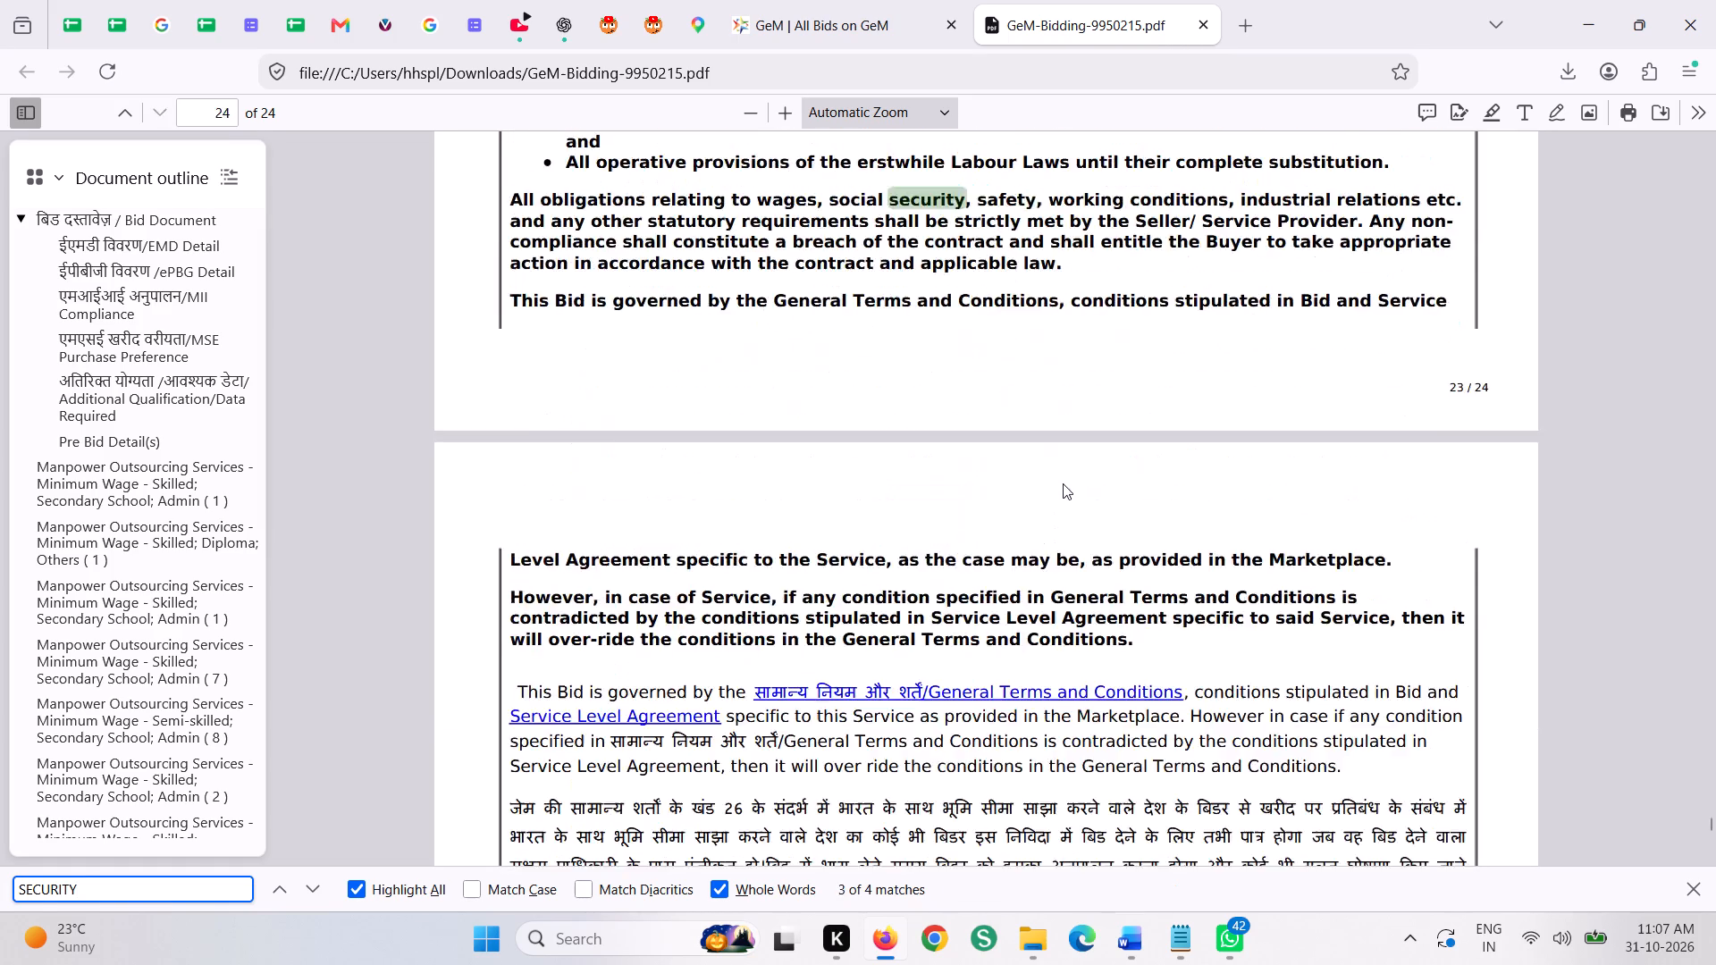
key("Return")
key("Return")
Search the bid PDF for WATCH and CHOWKIDAR, and clear the search term.
key("BackSpace")
key("BackSpace")
key("BackSpace")
key("BackSpace")
key("BackSpace")
key("BackSpace")
key("BackSpace")
key("BackSpace")
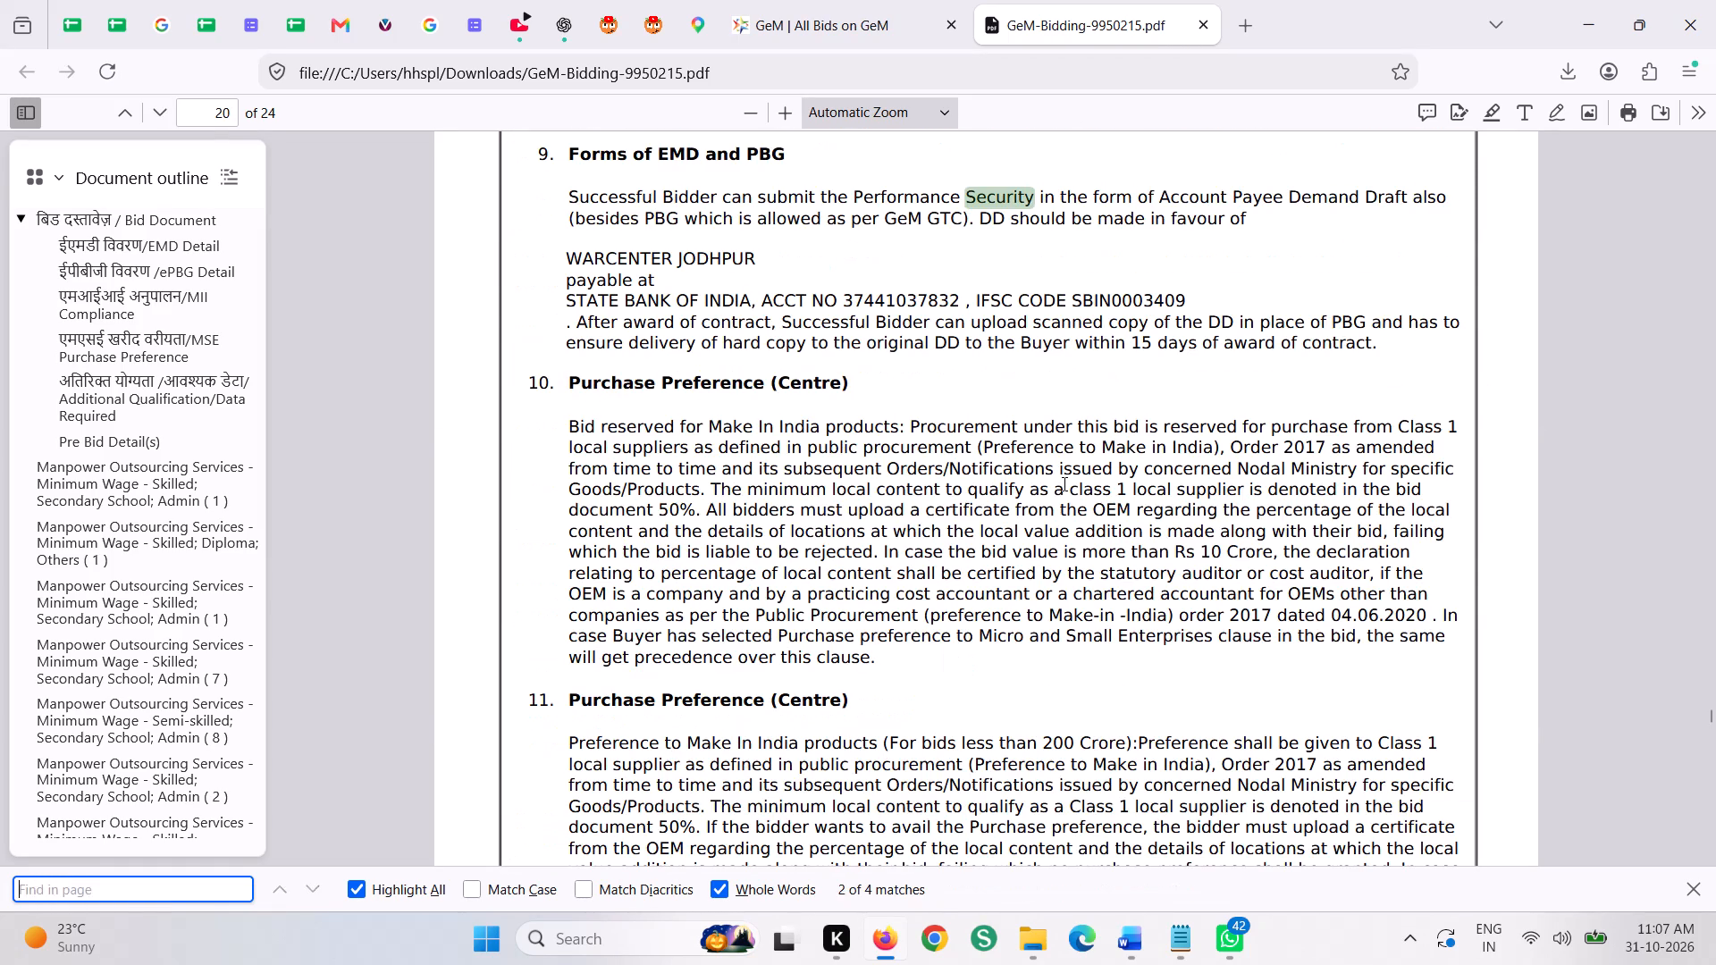
key("BackSpace")
type("WATCH")
key("BackSpace")
key("BackSpace")
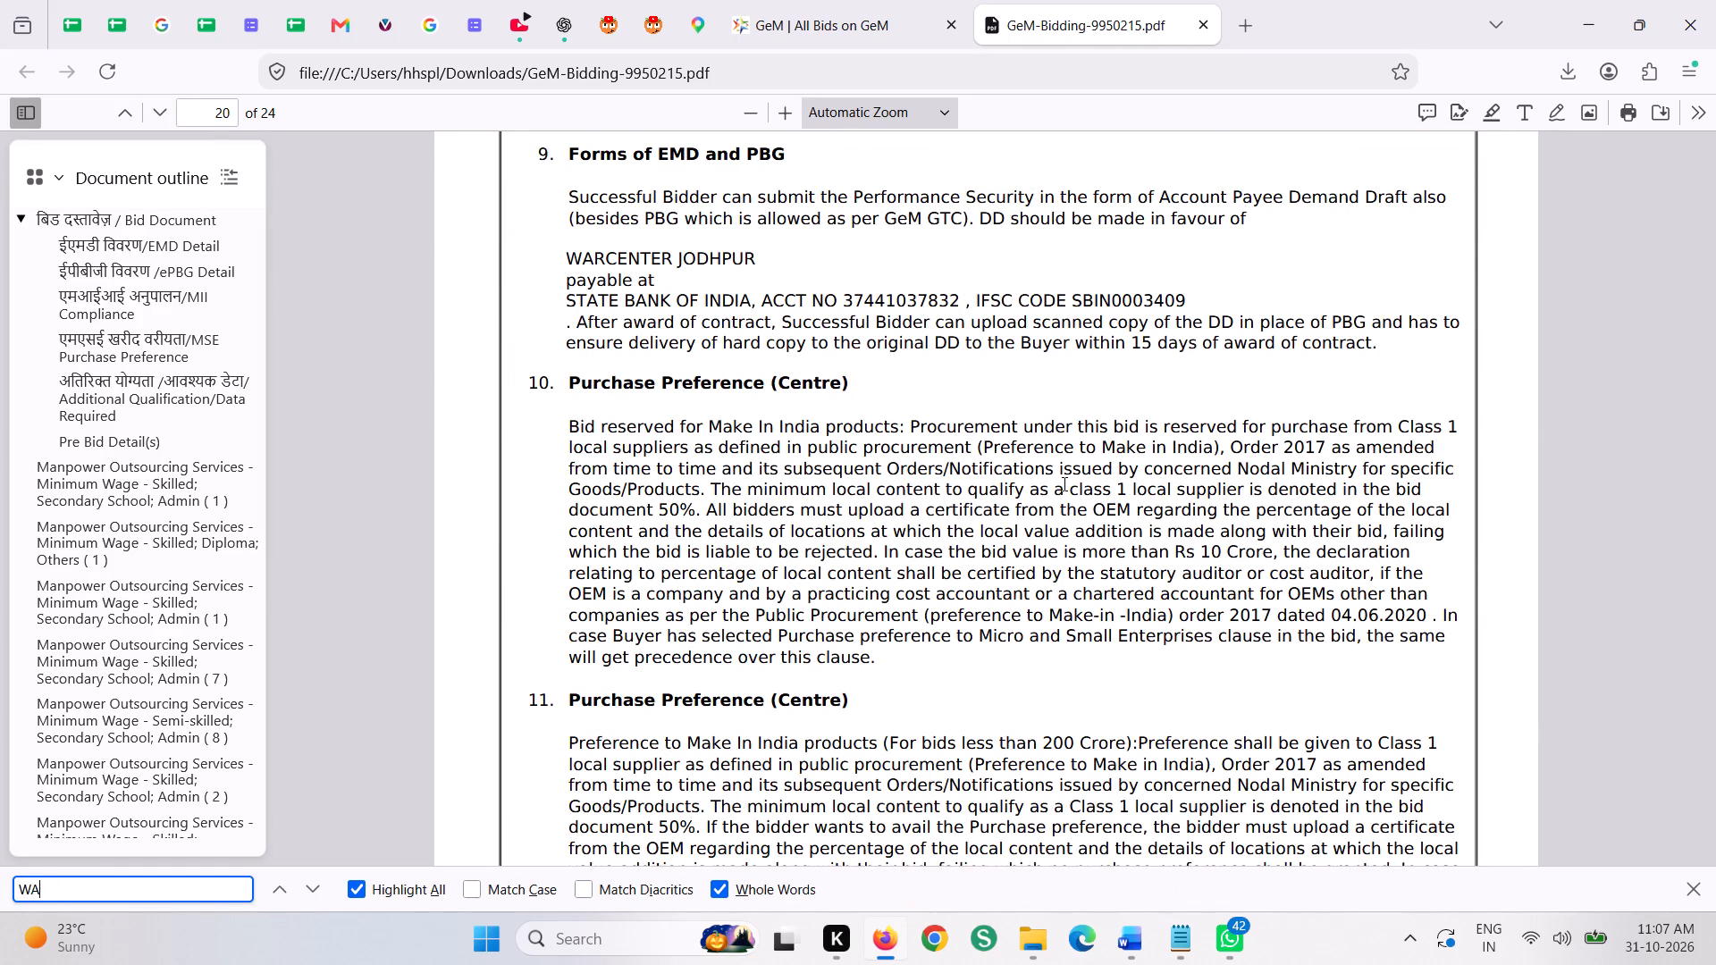
key("BackSpace")
key("BackSpace")
key("BackSpace")
key("BackSpace")
key("BackSpace")
type("CHOWKIDAR")
key("BackSpace")
key("BackSpace")
key("BackSpace")
key("BackSpace")
key("BackSpace")
key("BackSpace")
key("BackSpace")
key("BackSpace")
key("BackSpace")
key("BackSpace")
key("BackSpace")
key("BackSpace")
key("BackSpace")
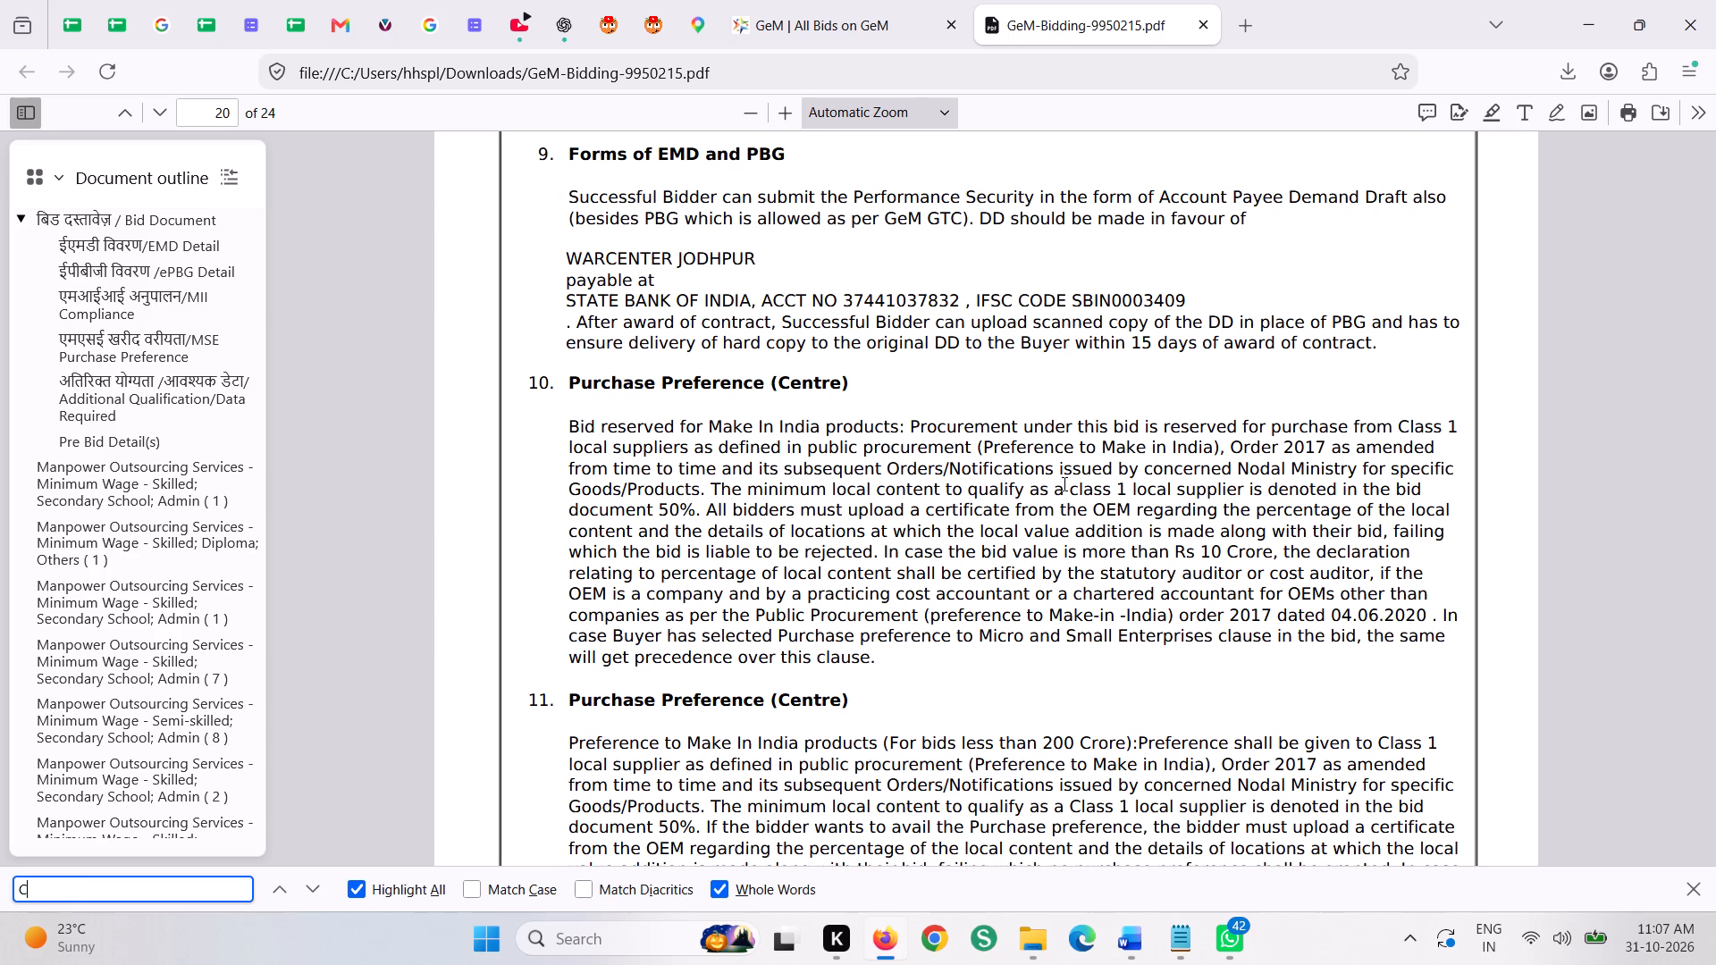
Review the bid's item category, eligibility criteria, past-experience conditions and Additional Qualification/Data Required section.
scroll(1063, 483, "up", 18)
scroll(904, 374, "up", 13)
scroll(935, 373, "up", 19)
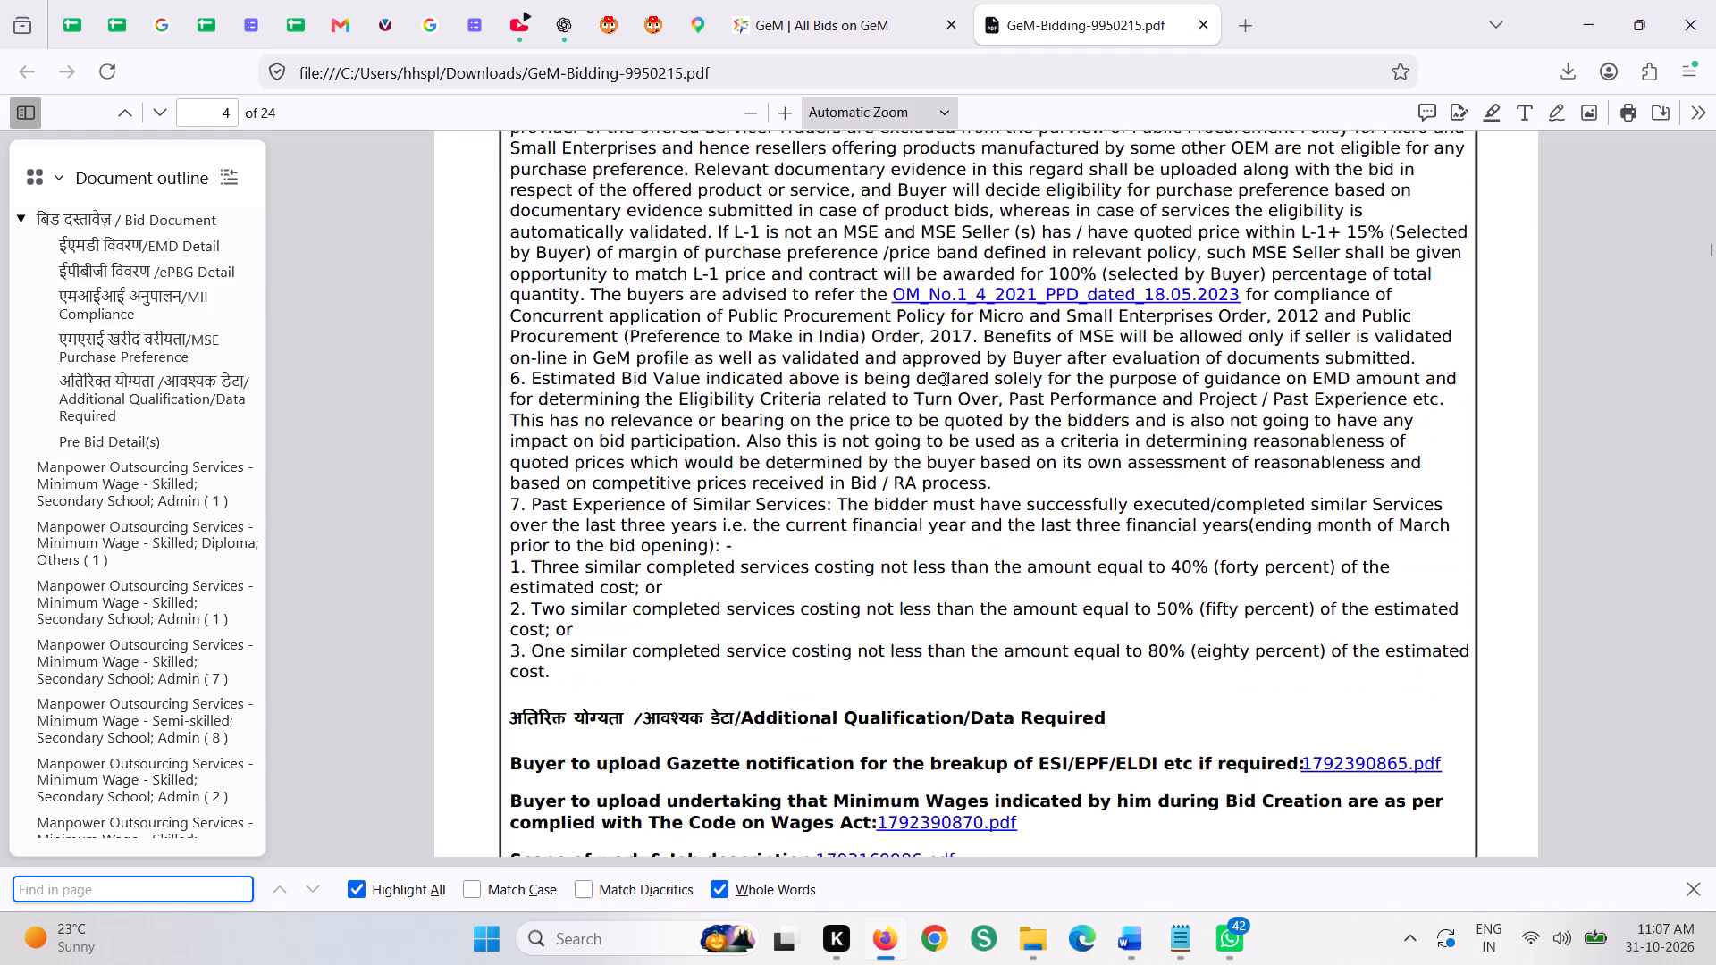
scroll(943, 378, "up", 8)
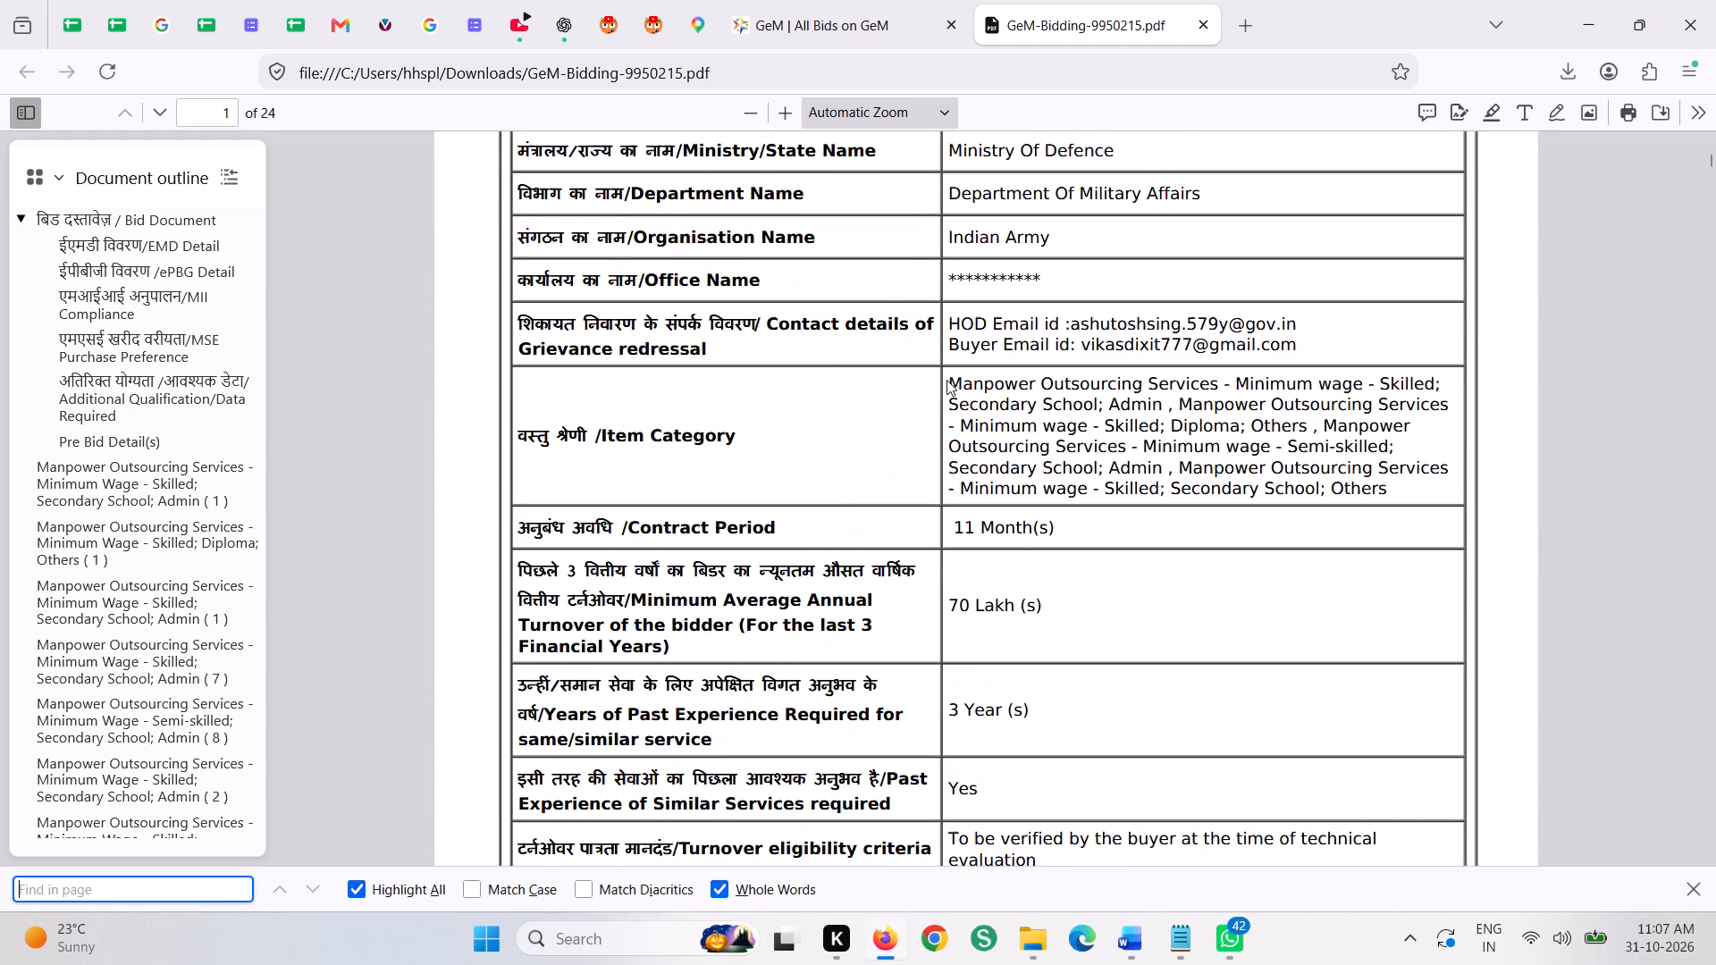
scroll(1059, 459, "down", 7)
scroll(948, 409, "down", 3)
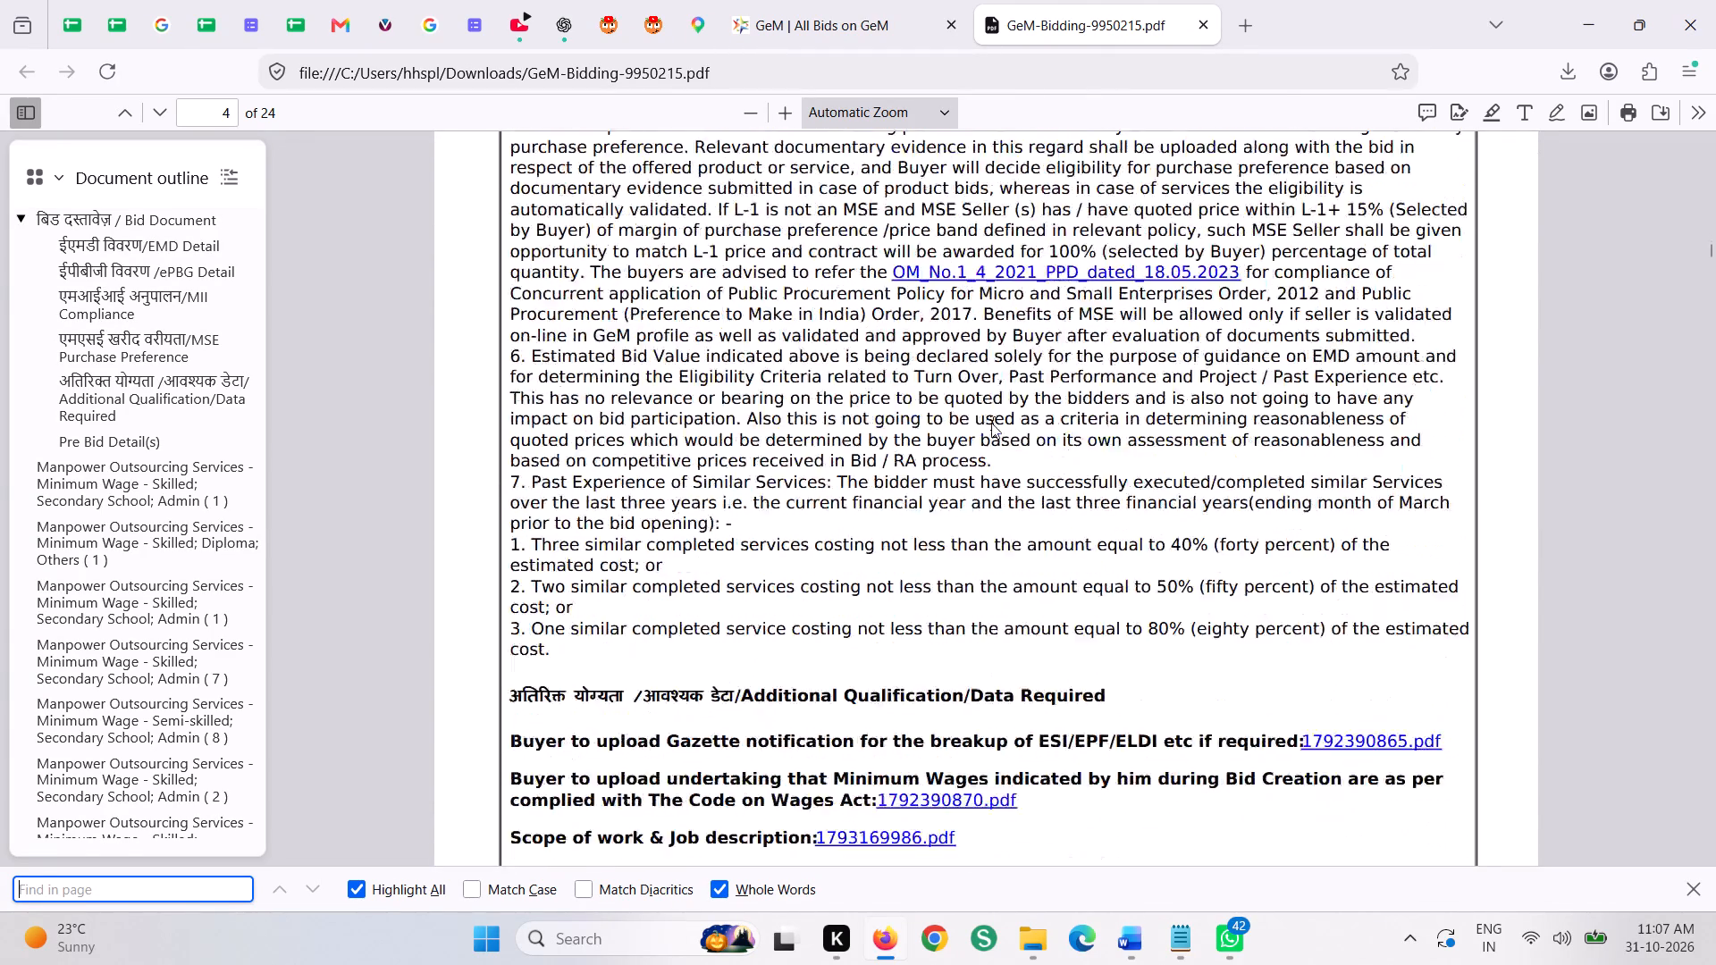
Open the Scope of work & Job description attachment 1793169986.pdf and skim through its pages.
left_click(900, 507)
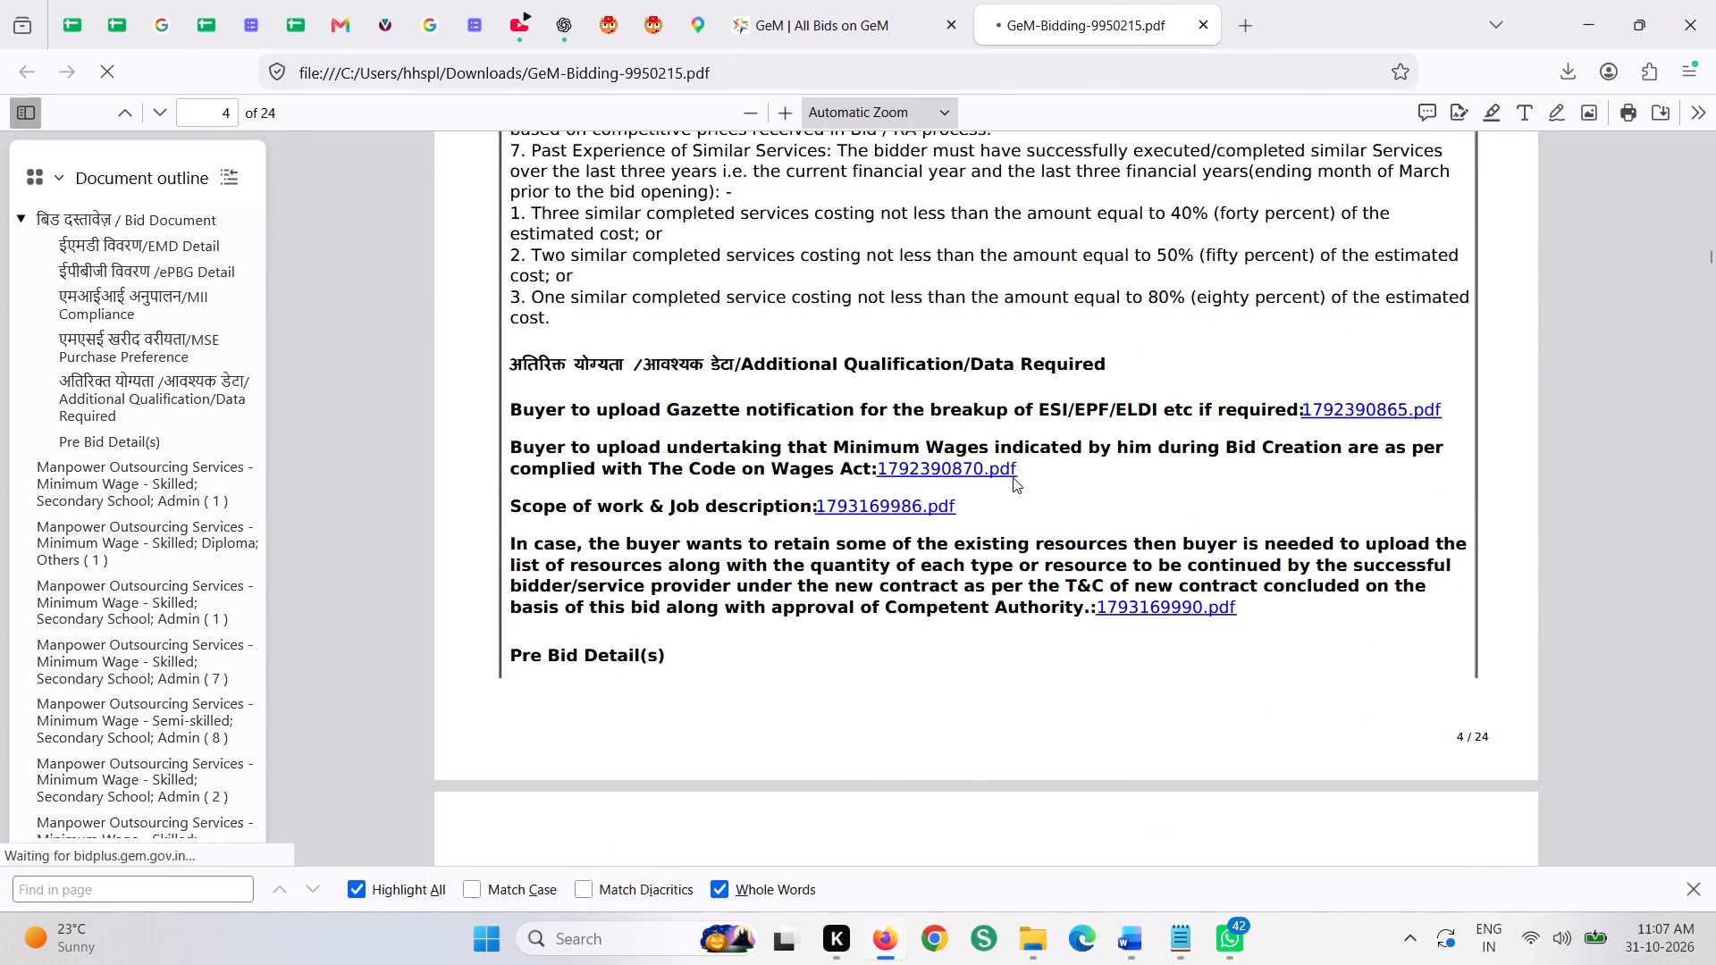
scroll(960, 508, "up", 2)
scroll(951, 513, "down", 10)
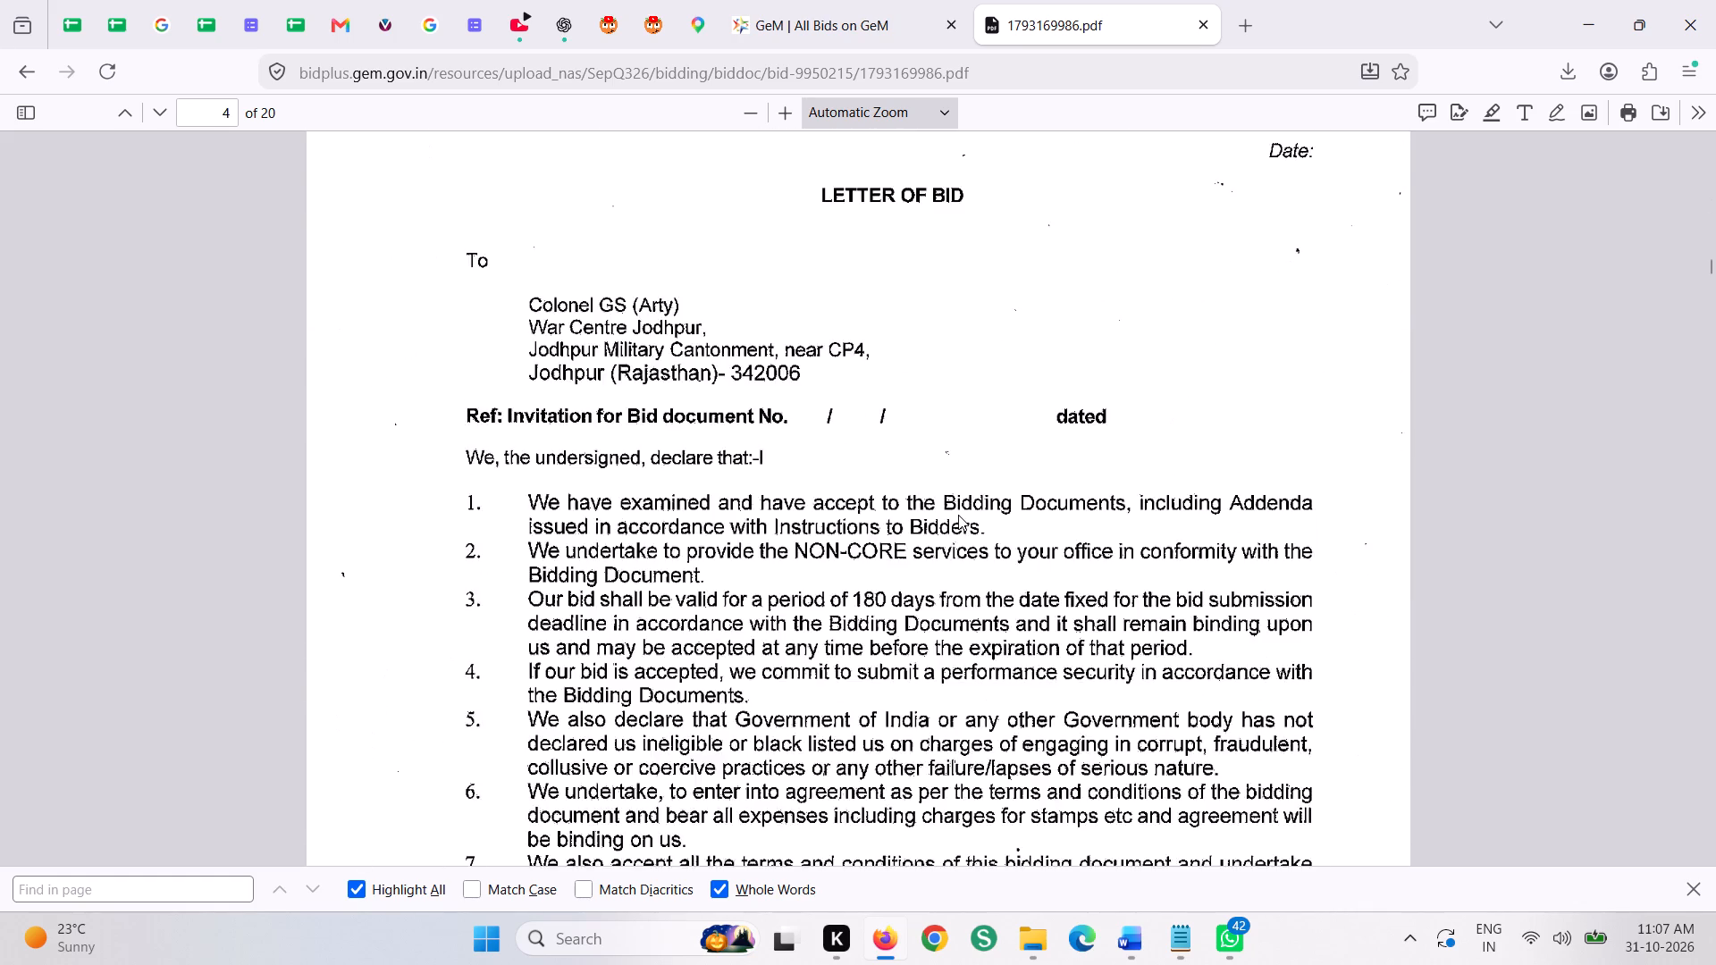
scroll(958, 515, "down", 20)
scroll(958, 515, "down", 6)
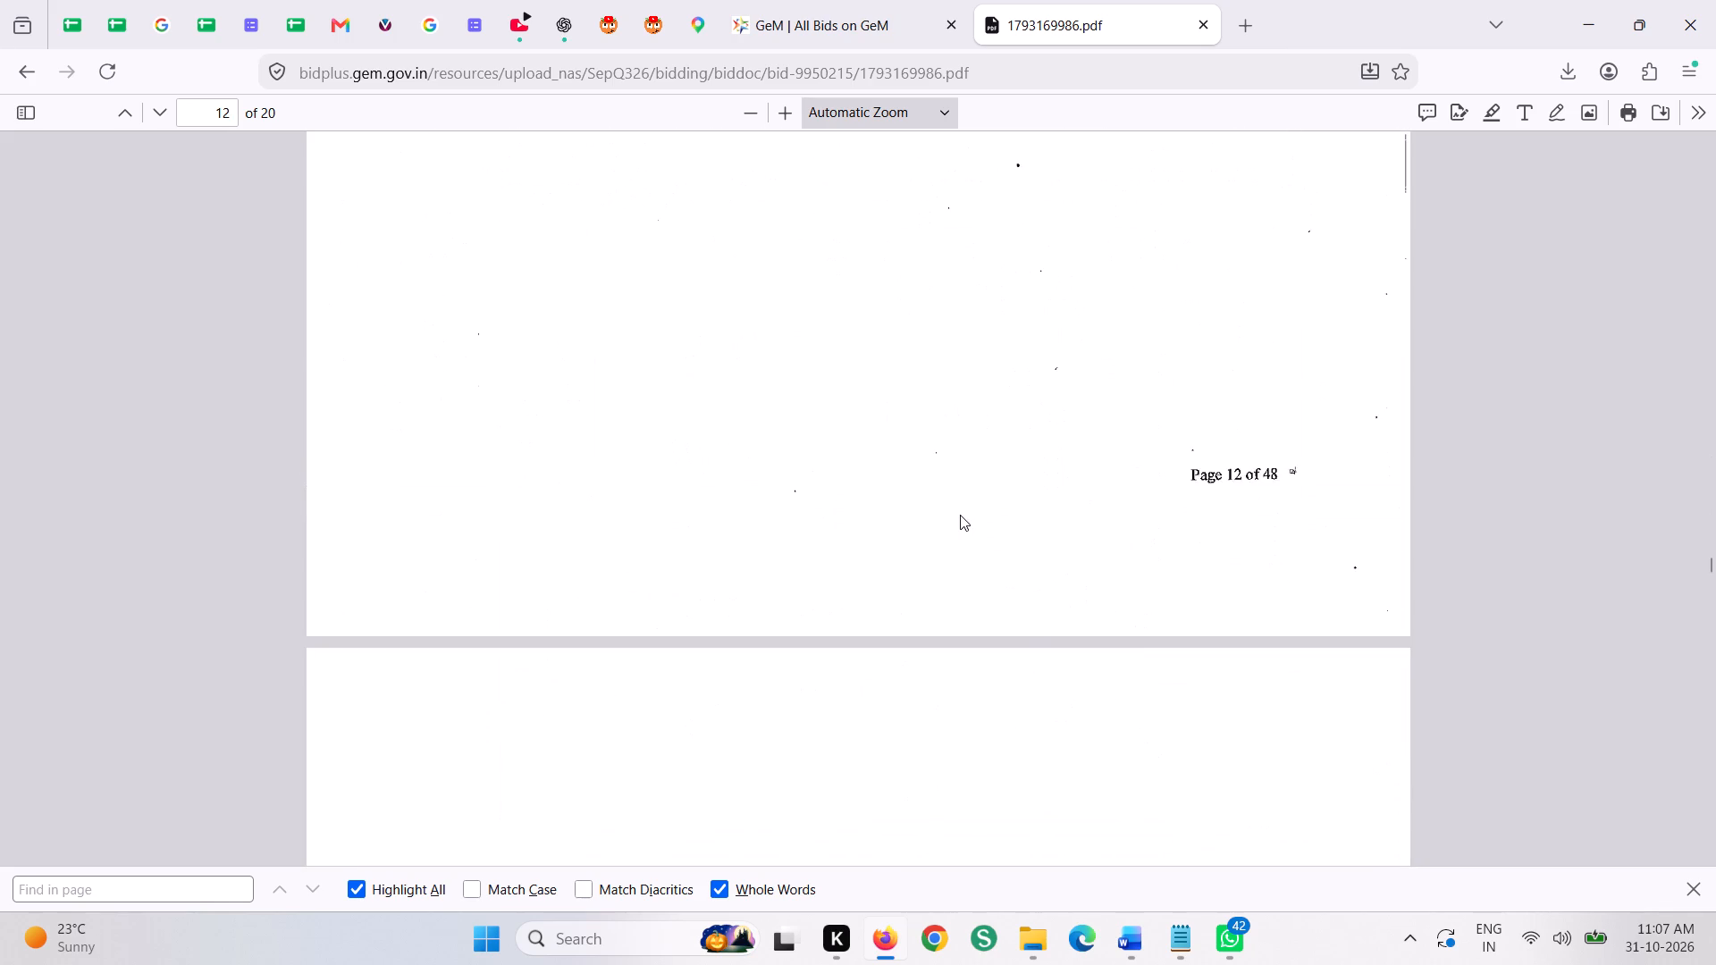
scroll(960, 515, "down", 13)
scroll(865, 455, "down", 5)
scroll(10, 188, "down", 2)
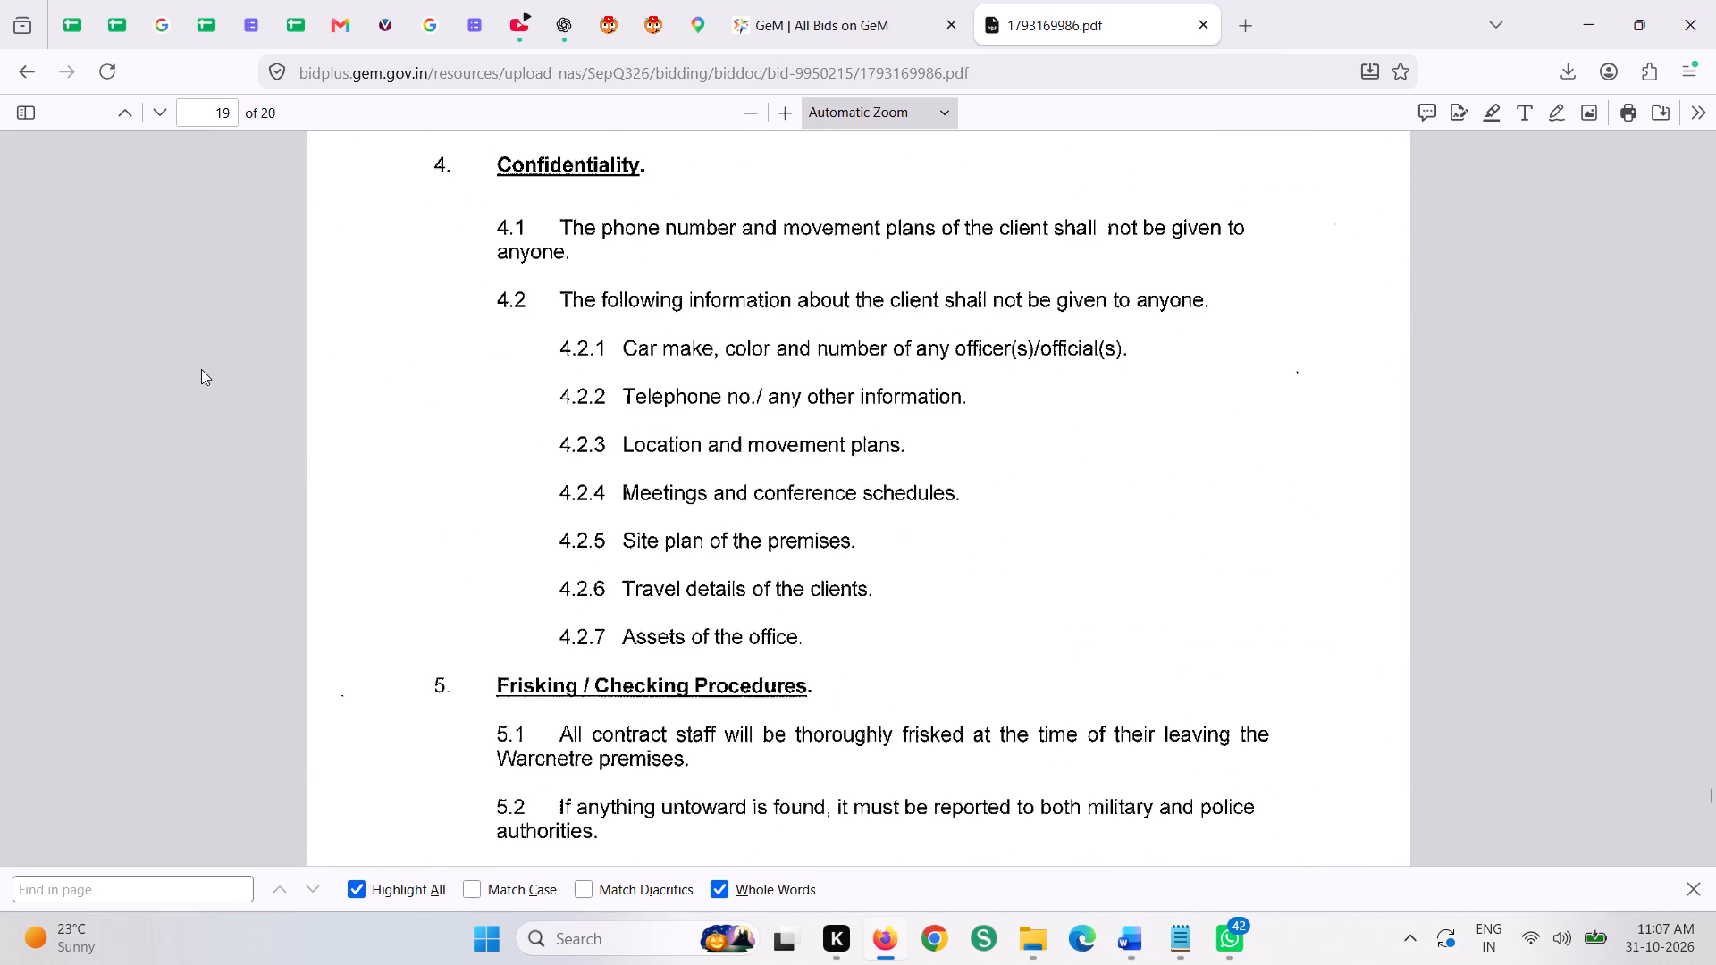
scroll(201, 369, "down", 3)
Check the attachment links in the bid PDF again, then reopen the Scope of work & Job description attachment at its first page.
left_click(36, 82)
scroll(1082, 440, "up", 2)
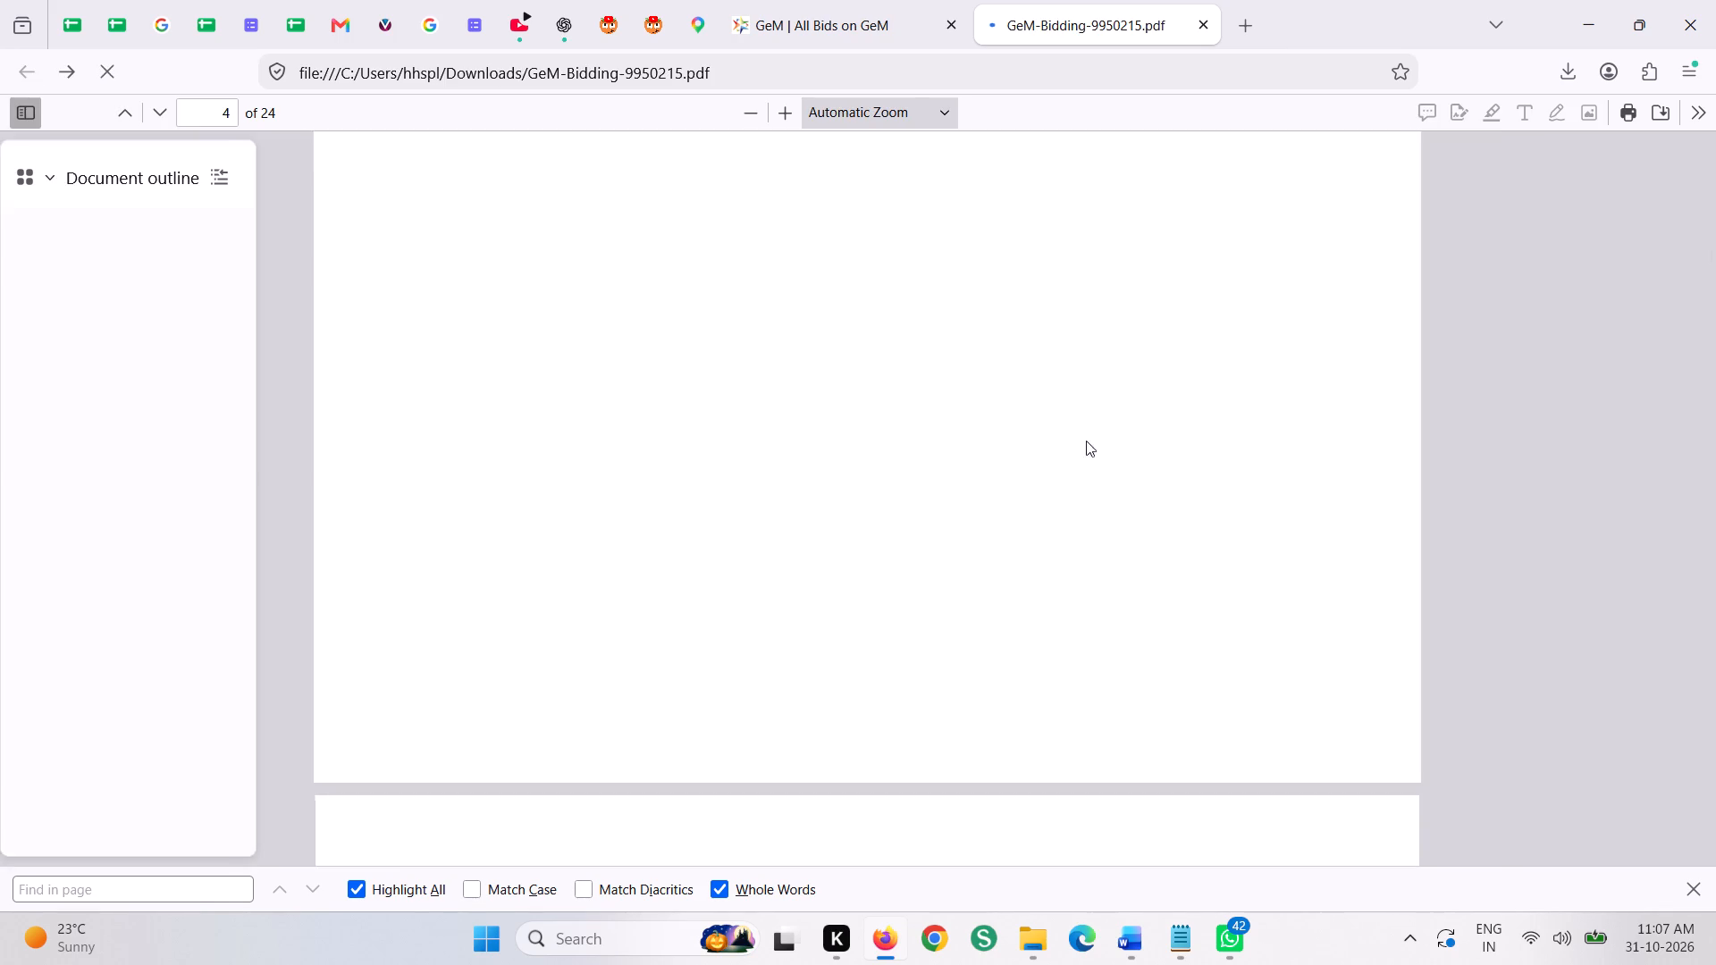
scroll(1192, 490, "up", 2)
scroll(1190, 499, "down", 3)
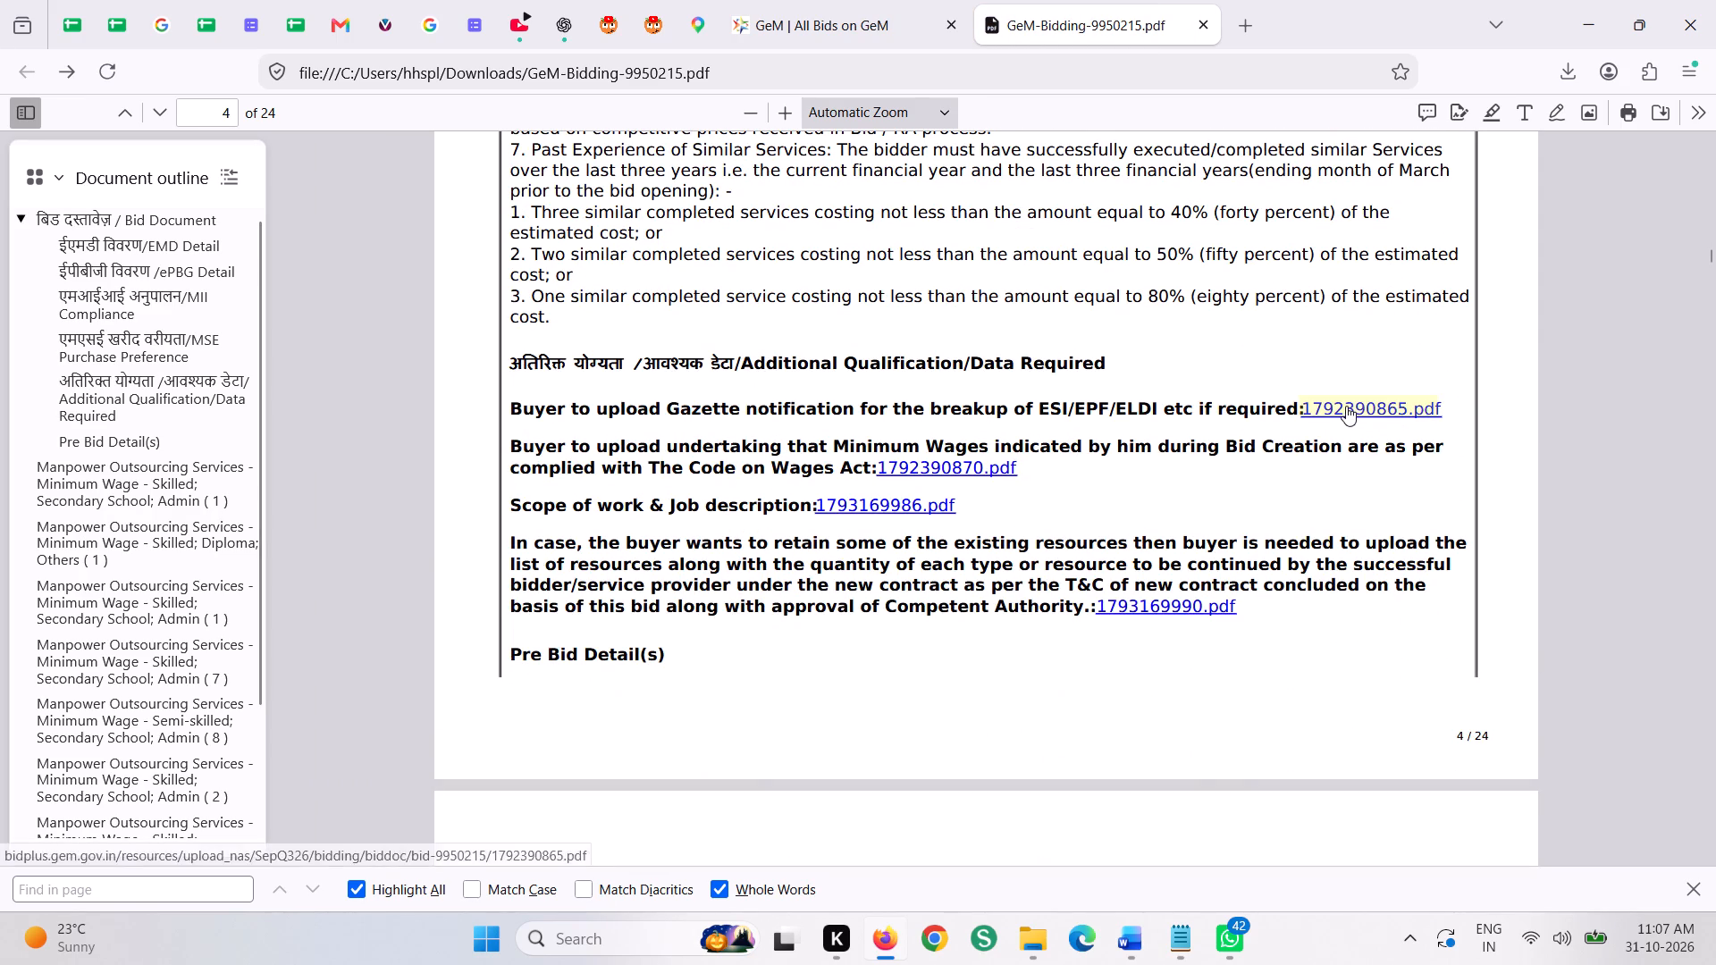
left_click(938, 510)
left_click(621, 515)
scroll(776, 507, "up", 5)
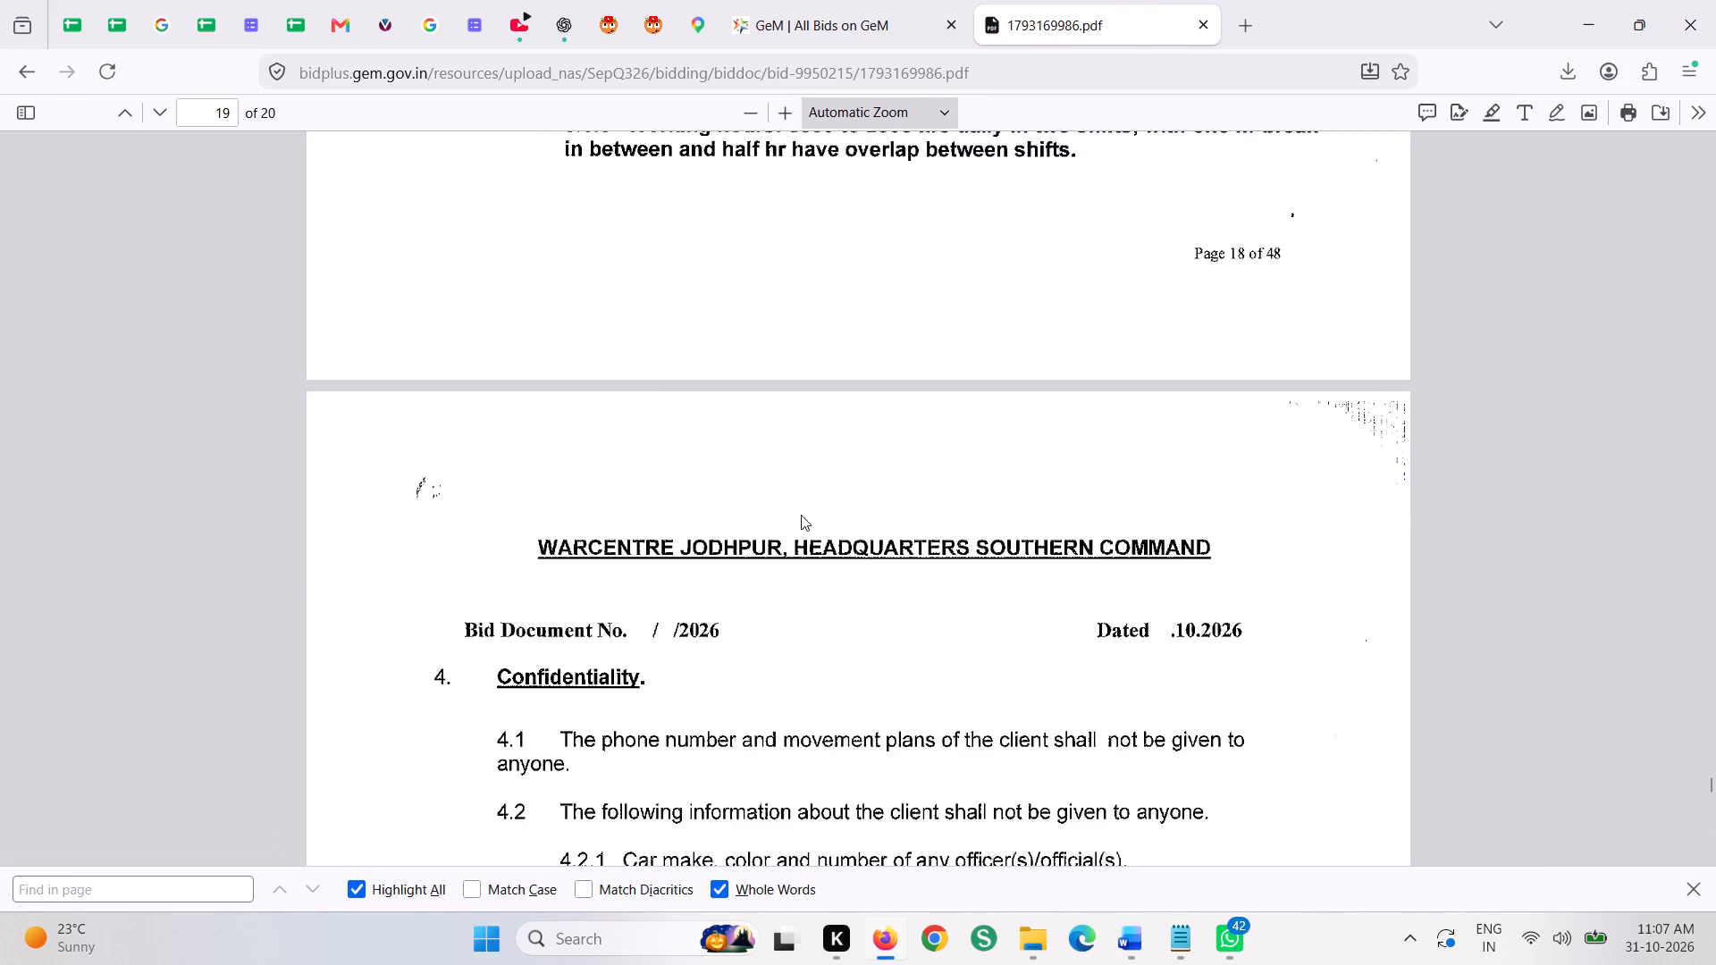
scroll(801, 515, "up", 19)
scroll(820, 519, "up", 10)
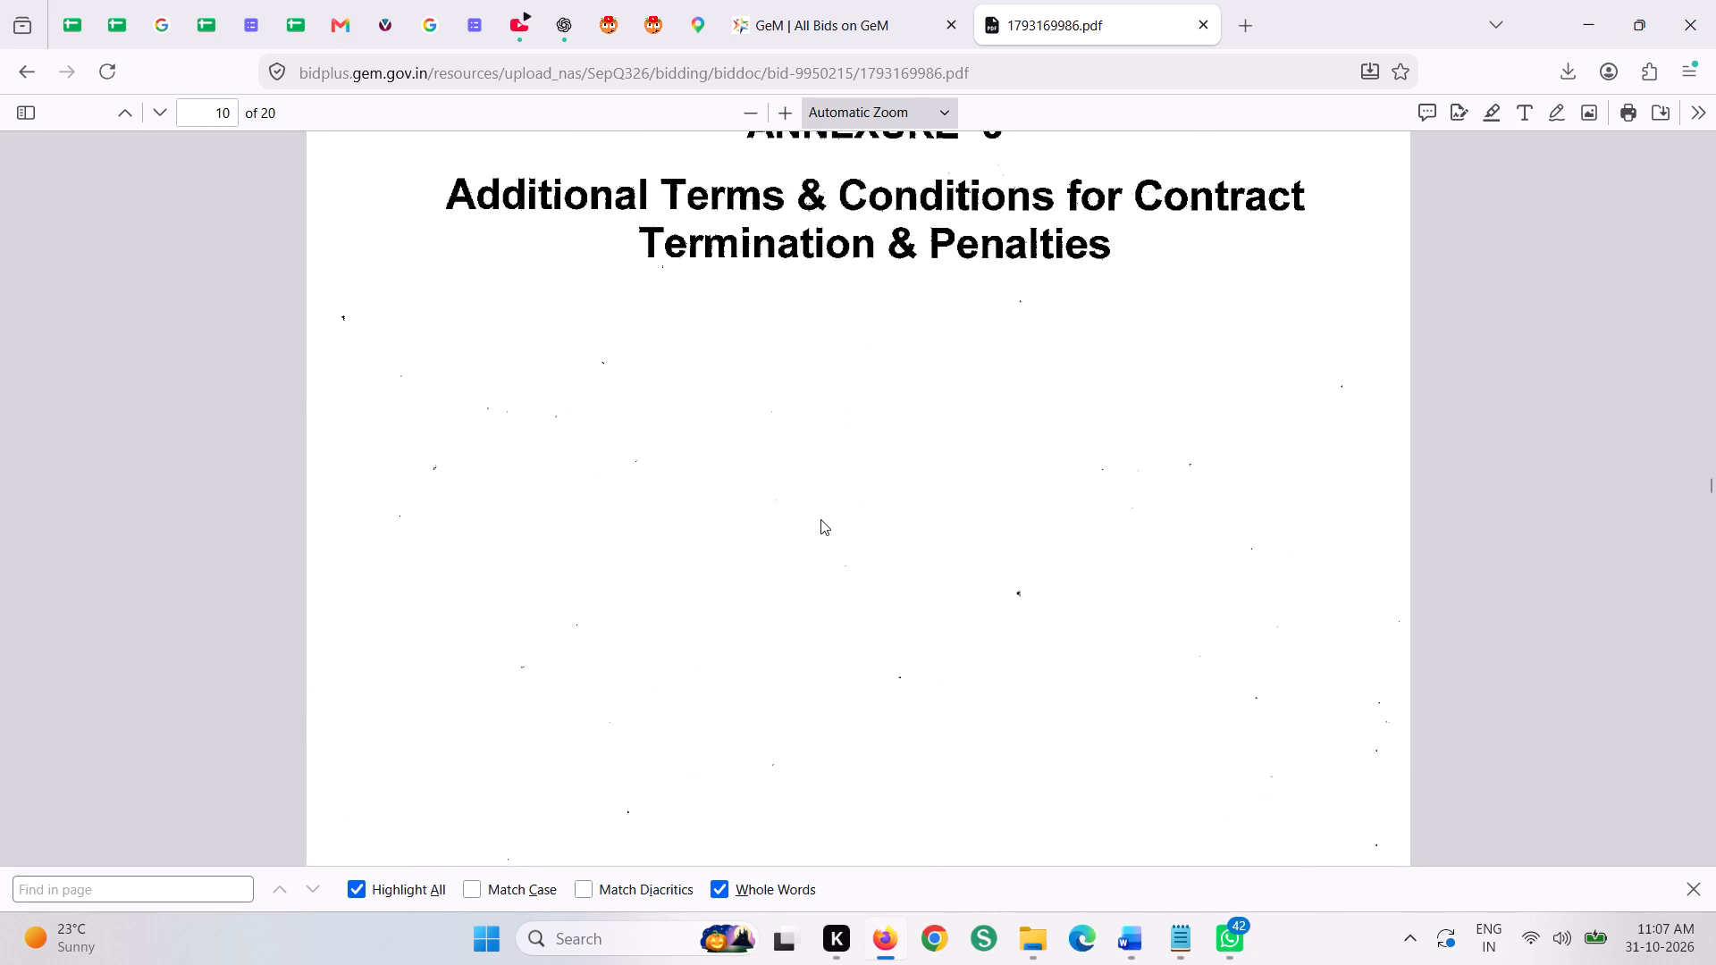
scroll(820, 519, "up", 15)
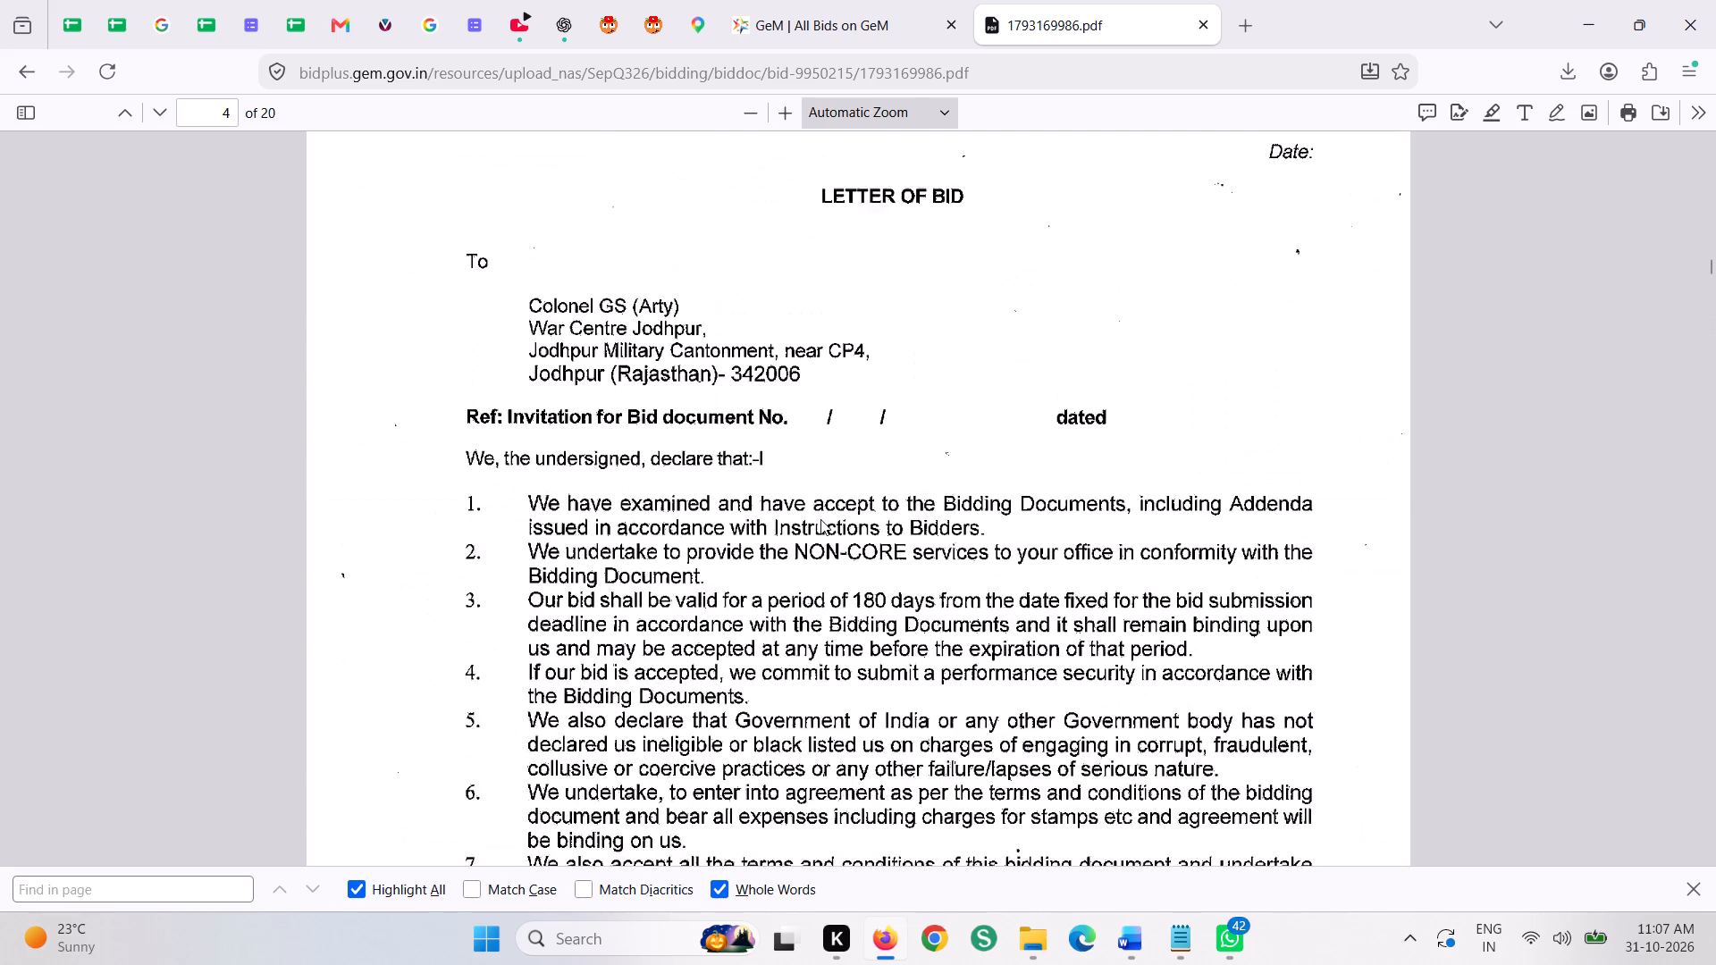
scroll(820, 519, "up", 12)
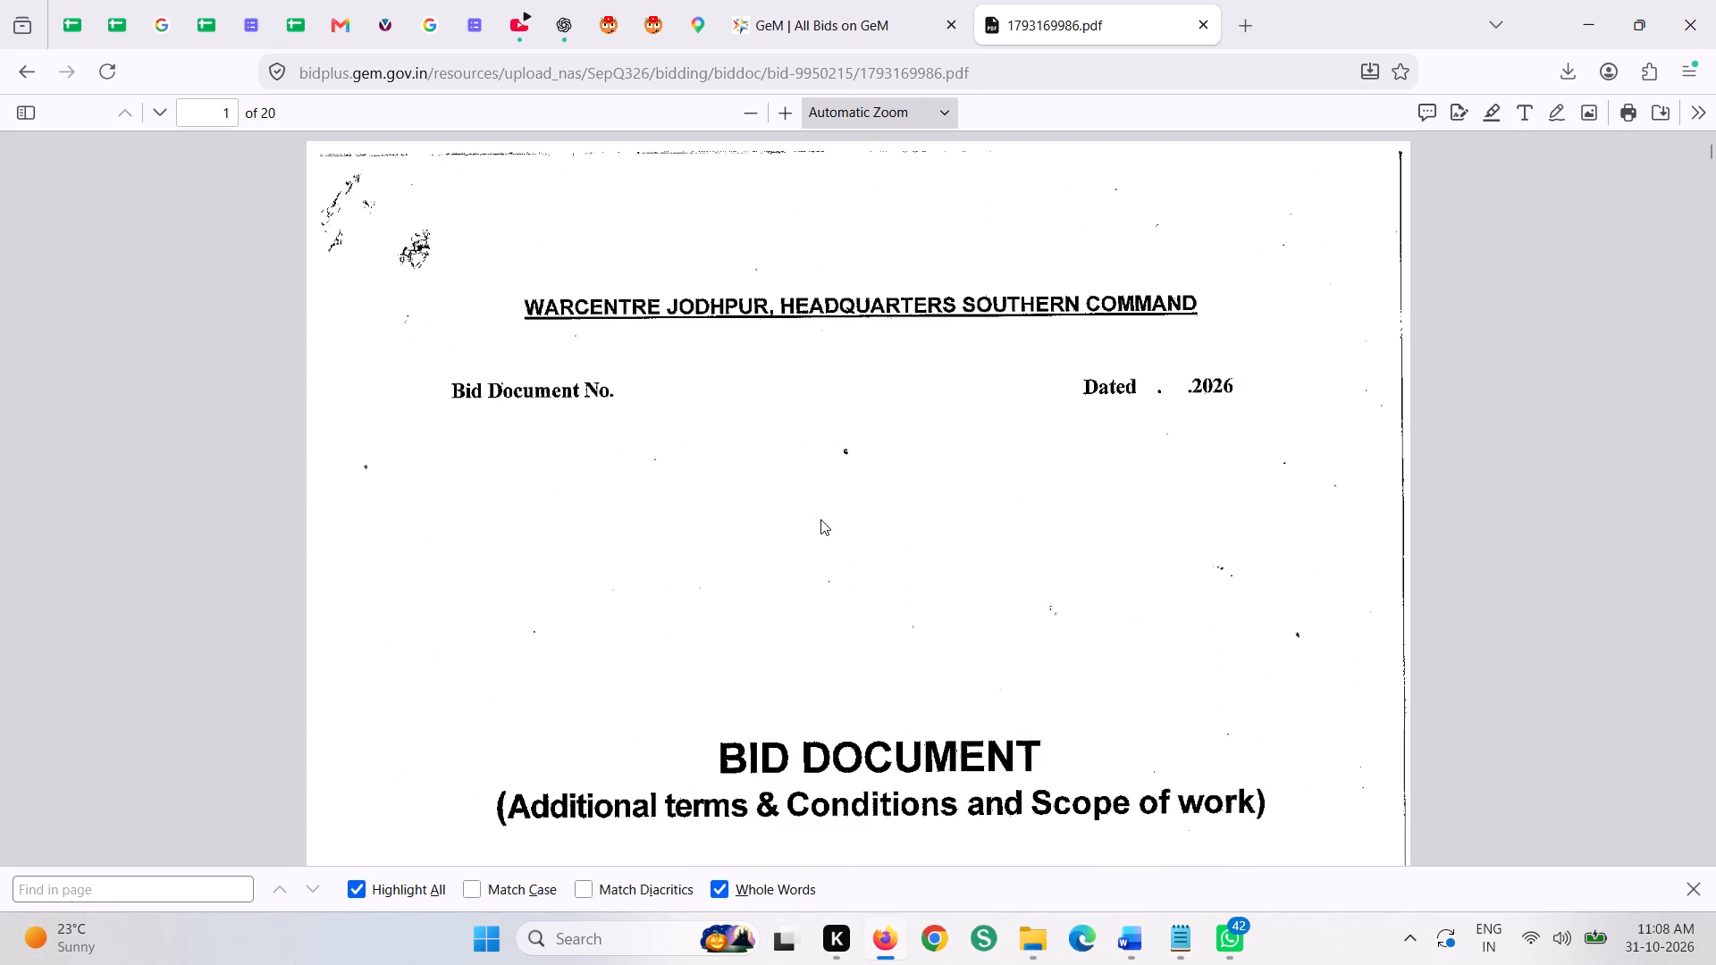
Read the attachment's bid submission form, instructions to the bidders, and termination and penalty conditions.
scroll(820, 519, "down", 1)
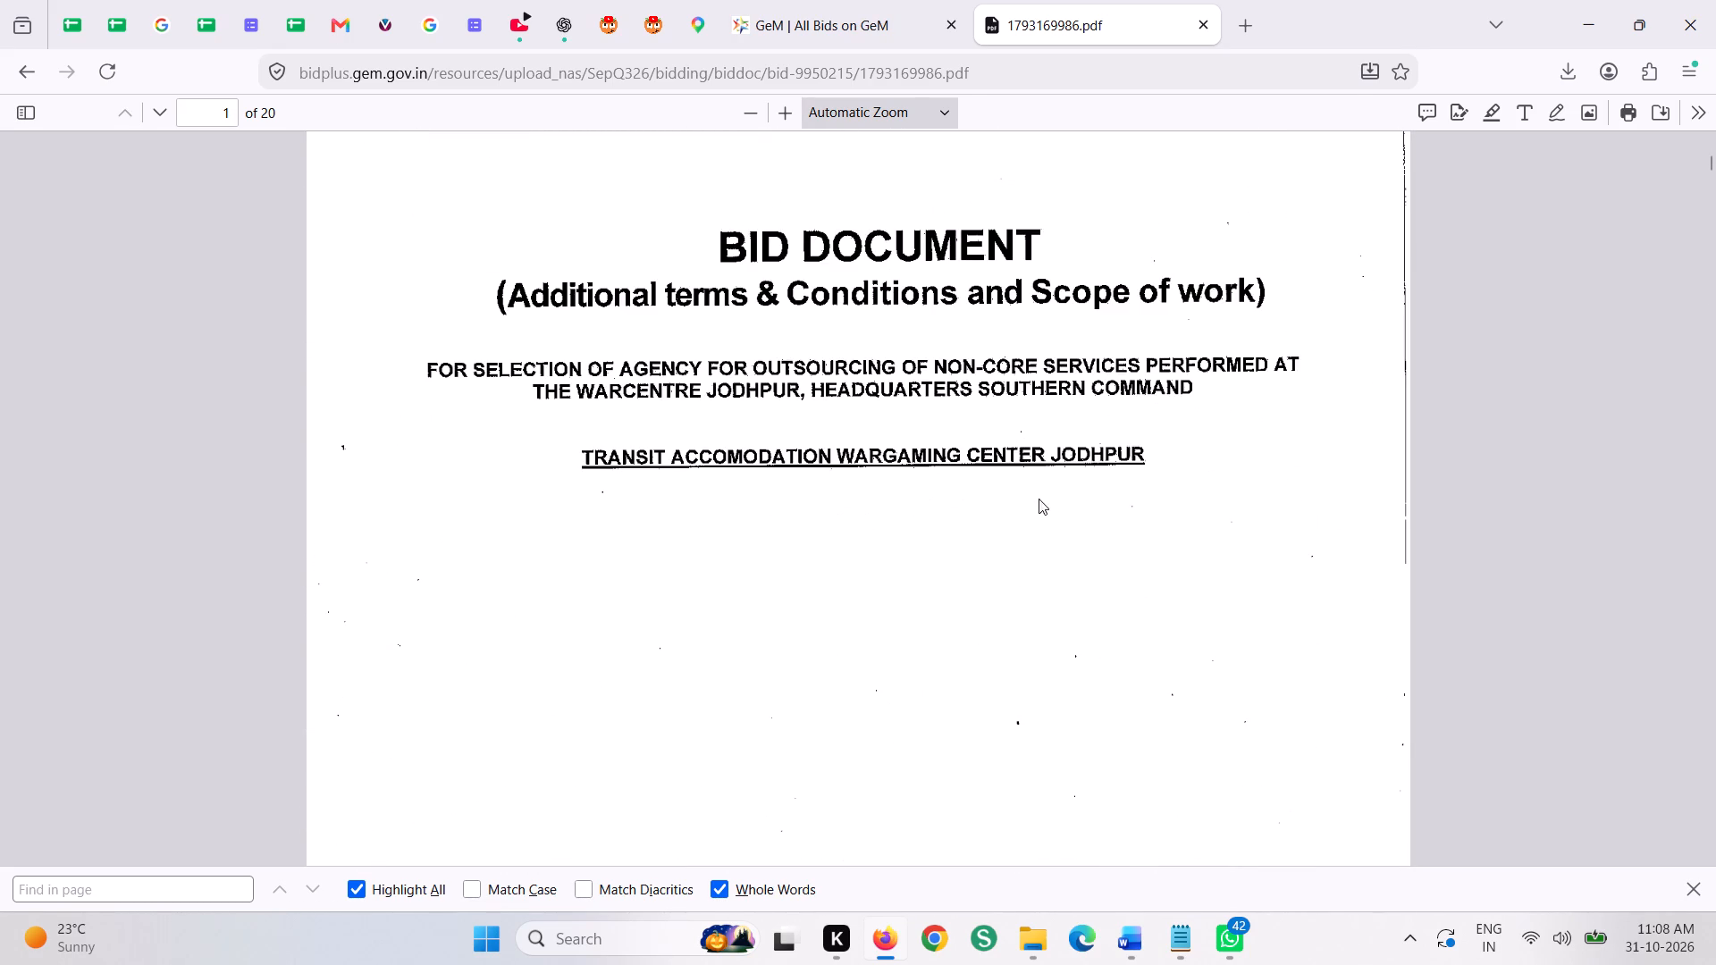
scroll(998, 630, "down", 6)
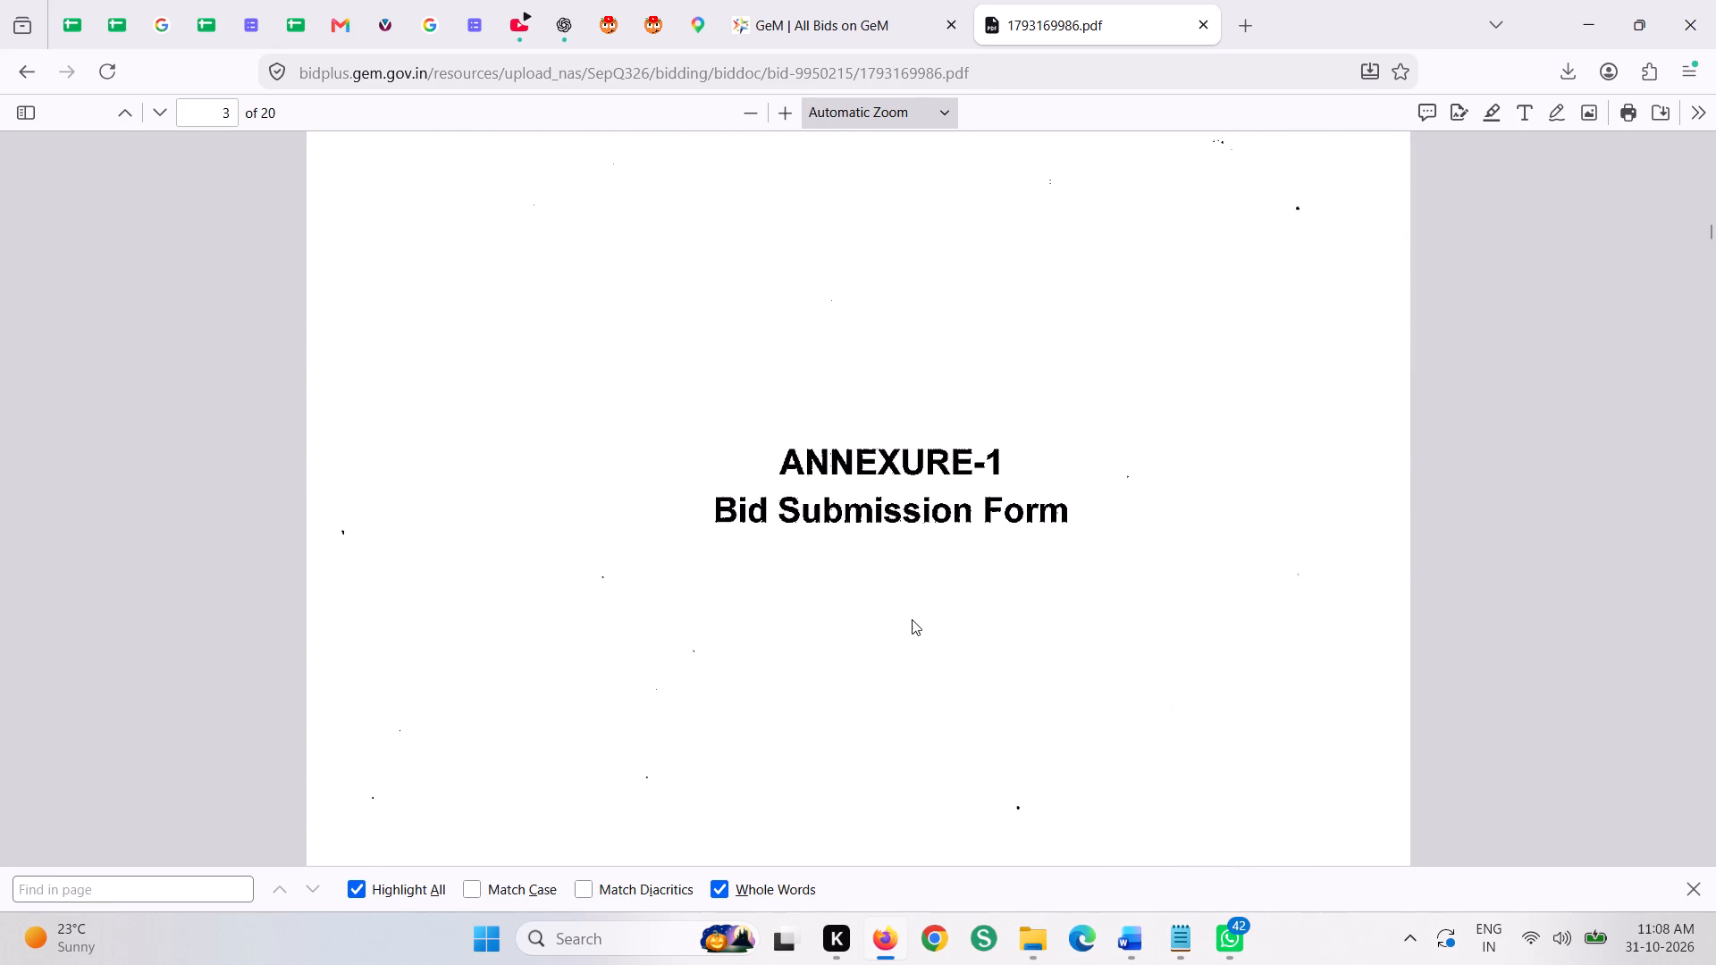
scroll(912, 619, "down", 9)
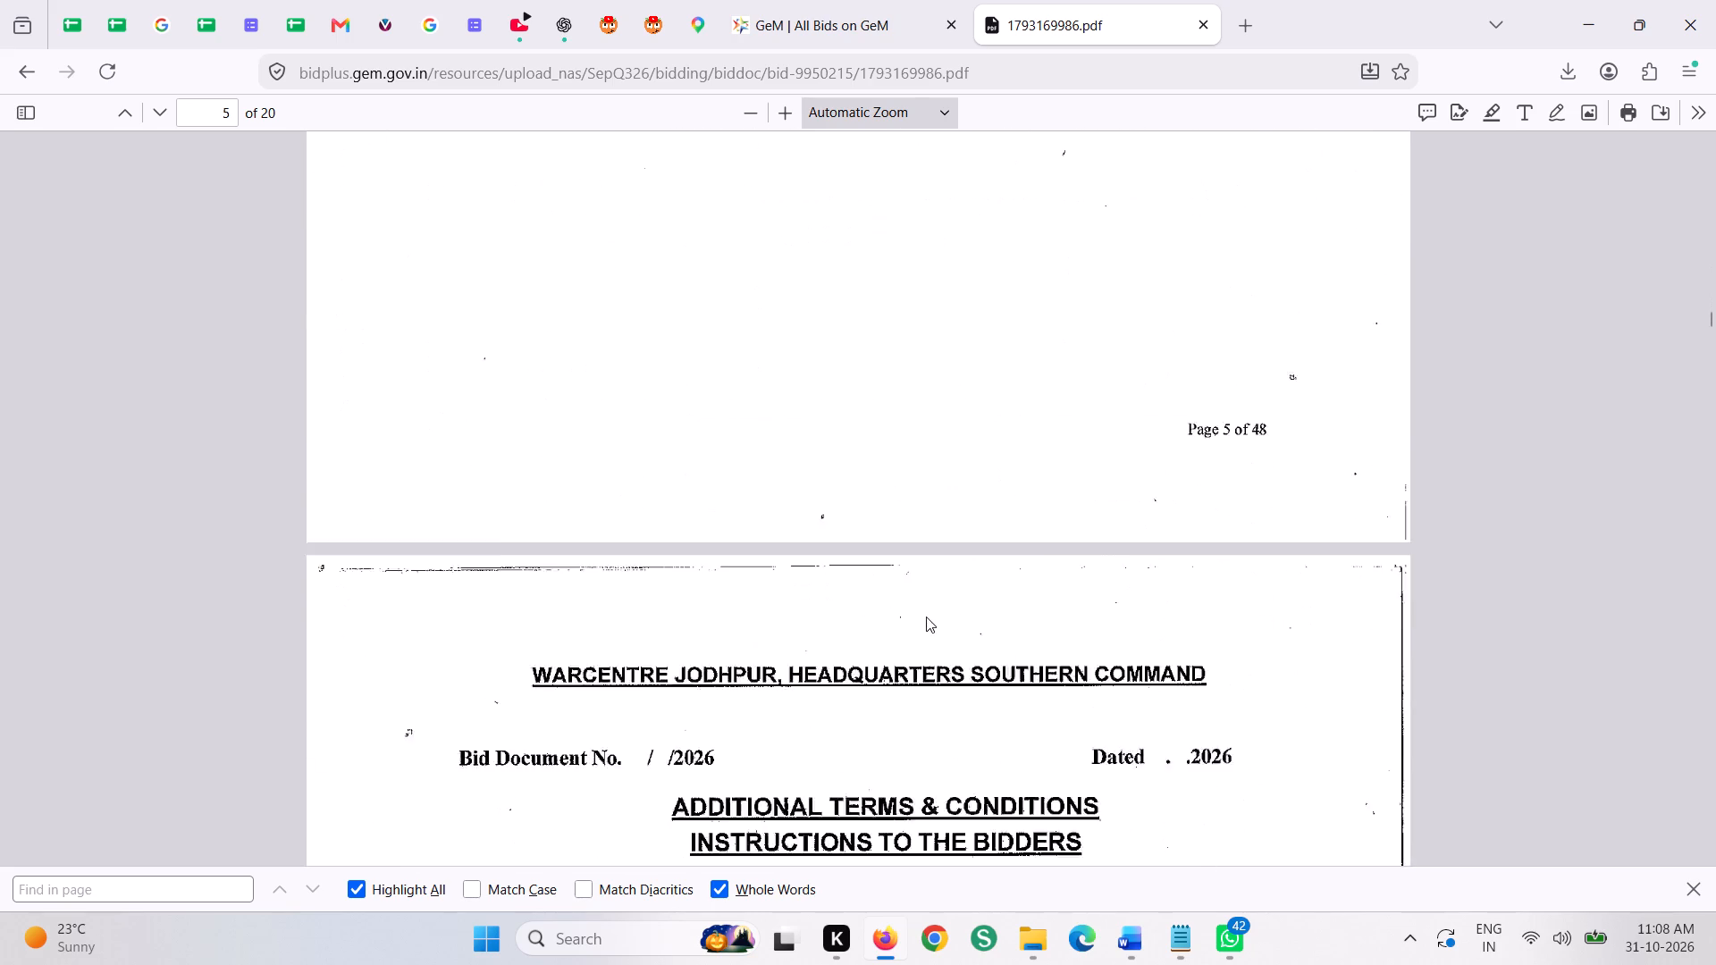
scroll(905, 615, "down", 3)
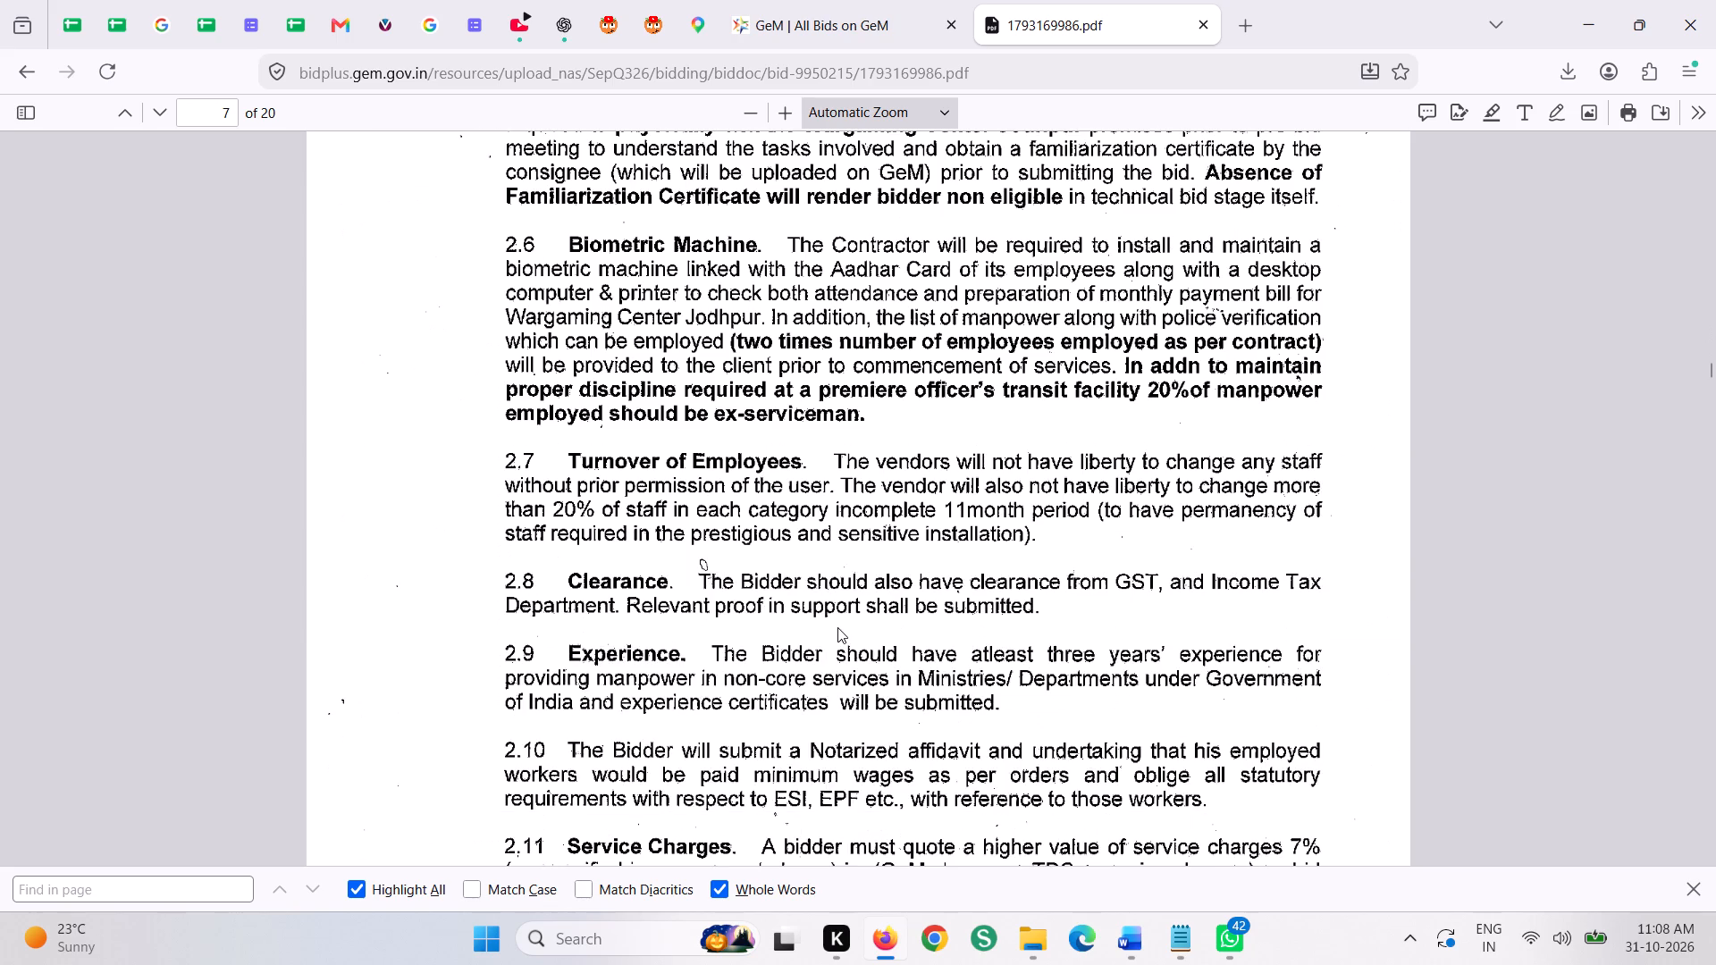
scroll(837, 627, "down", 5)
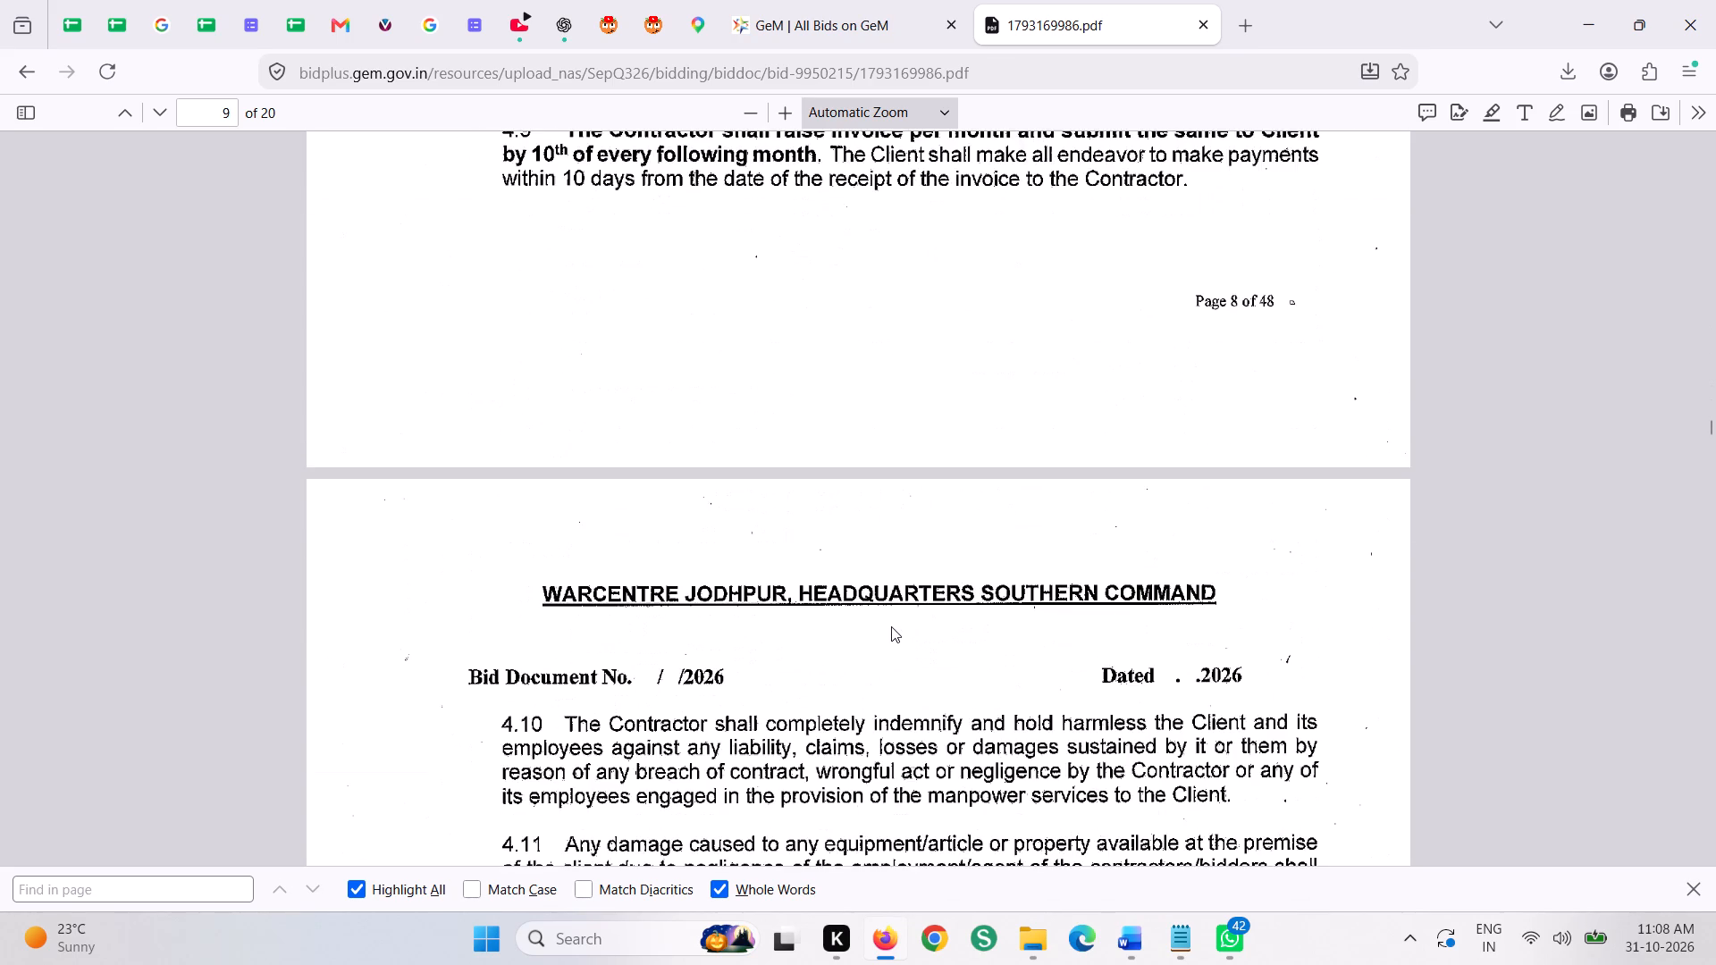
scroll(891, 626, "down", 6)
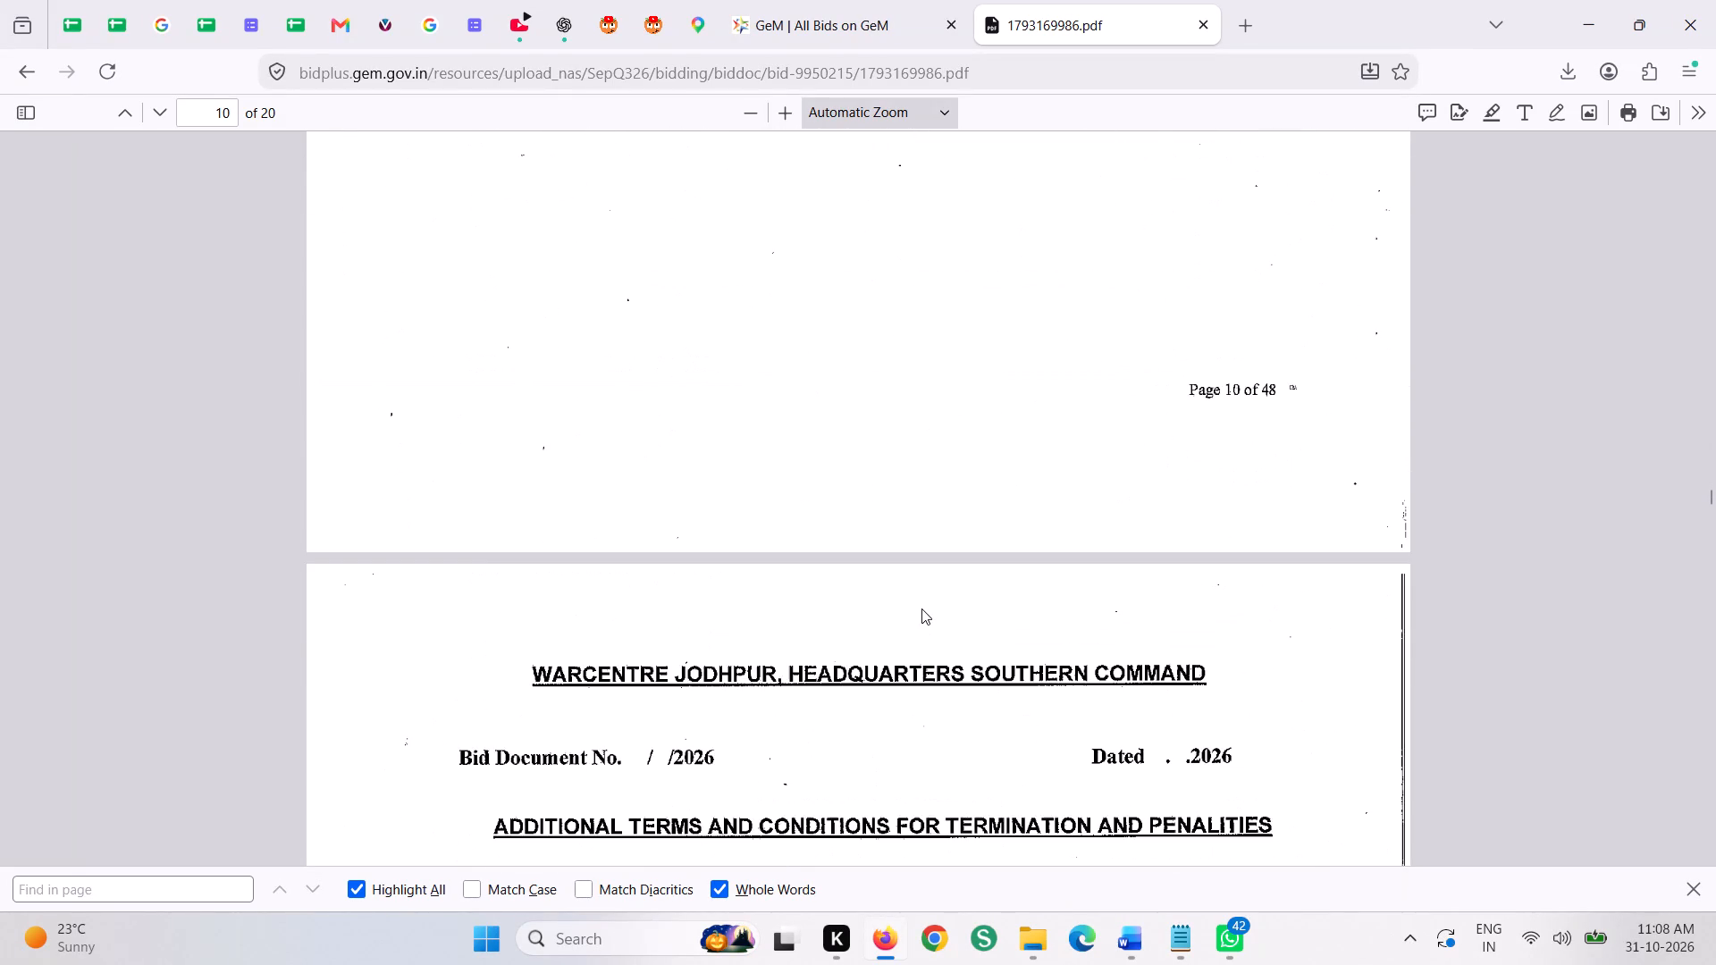
scroll(921, 608, "down", 3)
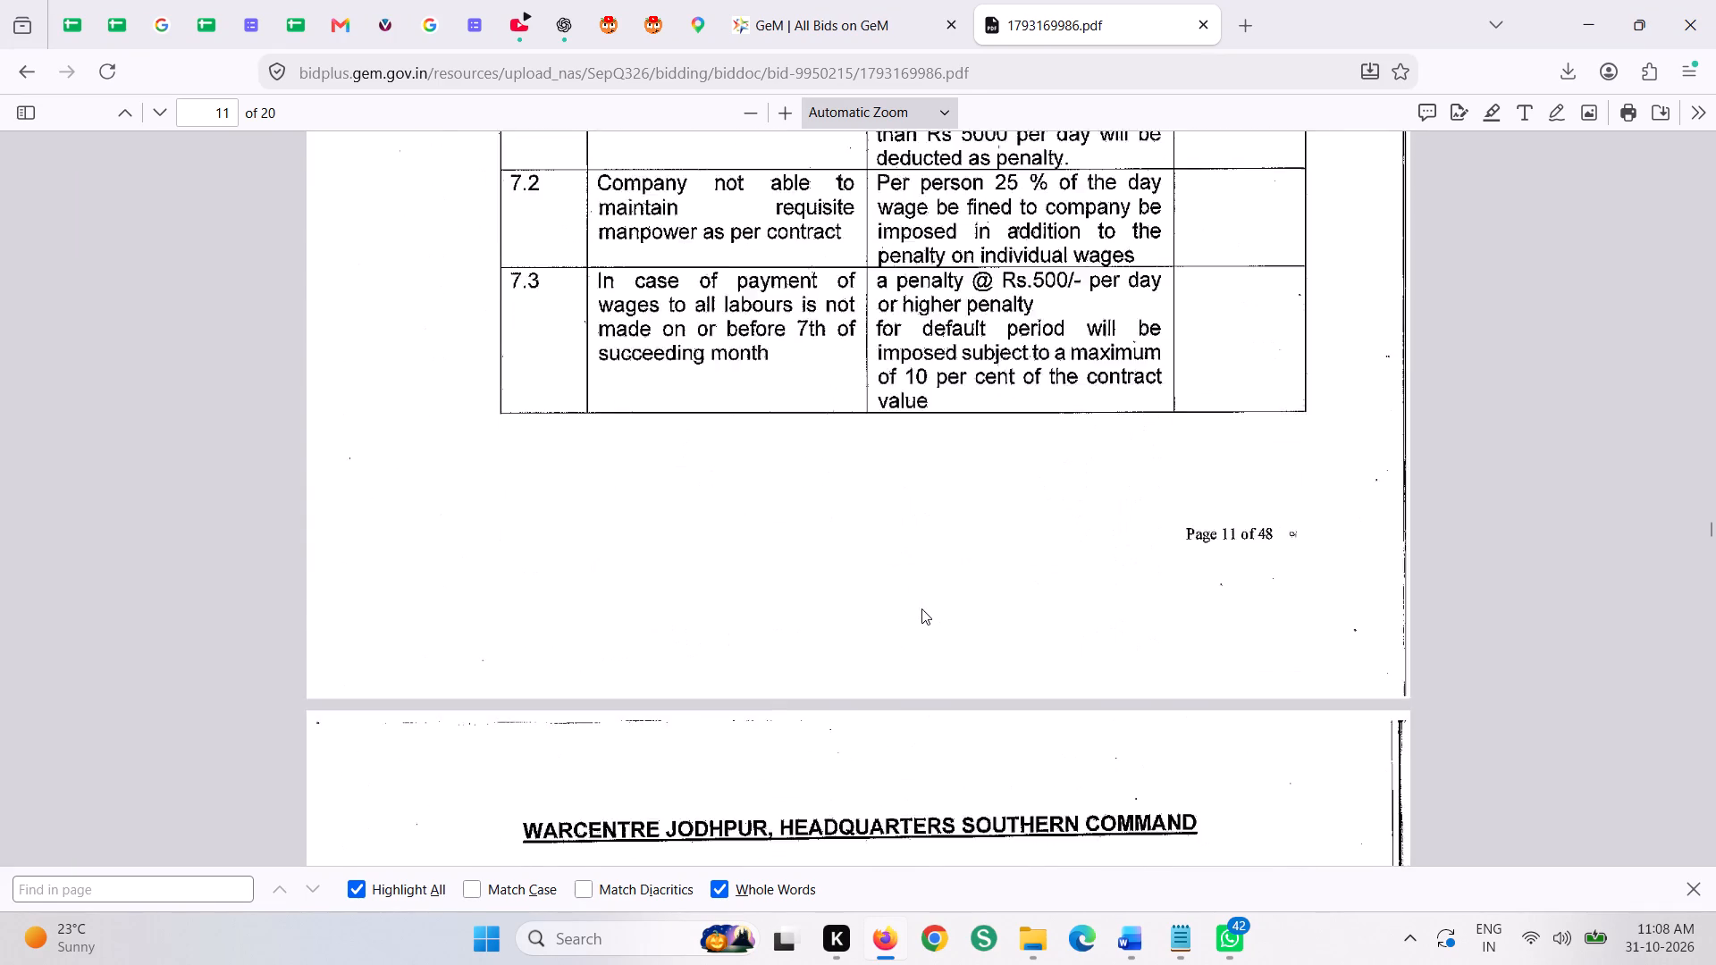
Read the attachment's remaining pages up to the scope/schedule of work and the manpower task list.
scroll(921, 608, "down", 2)
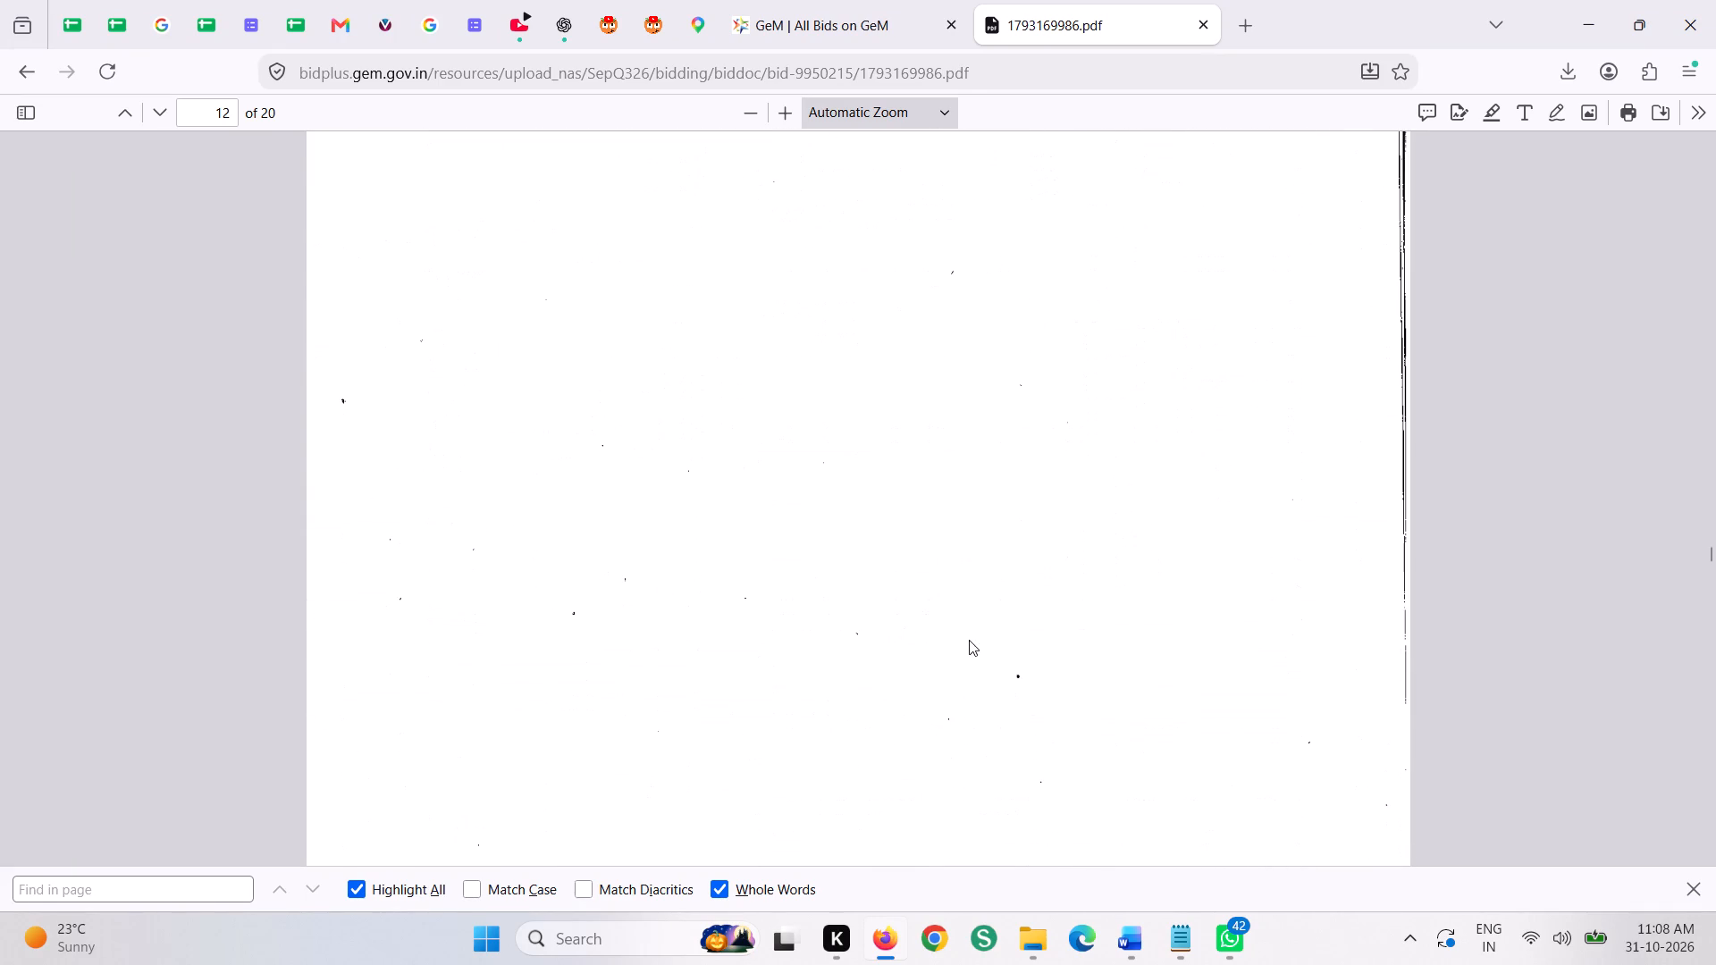
scroll(918, 595, "down", 5)
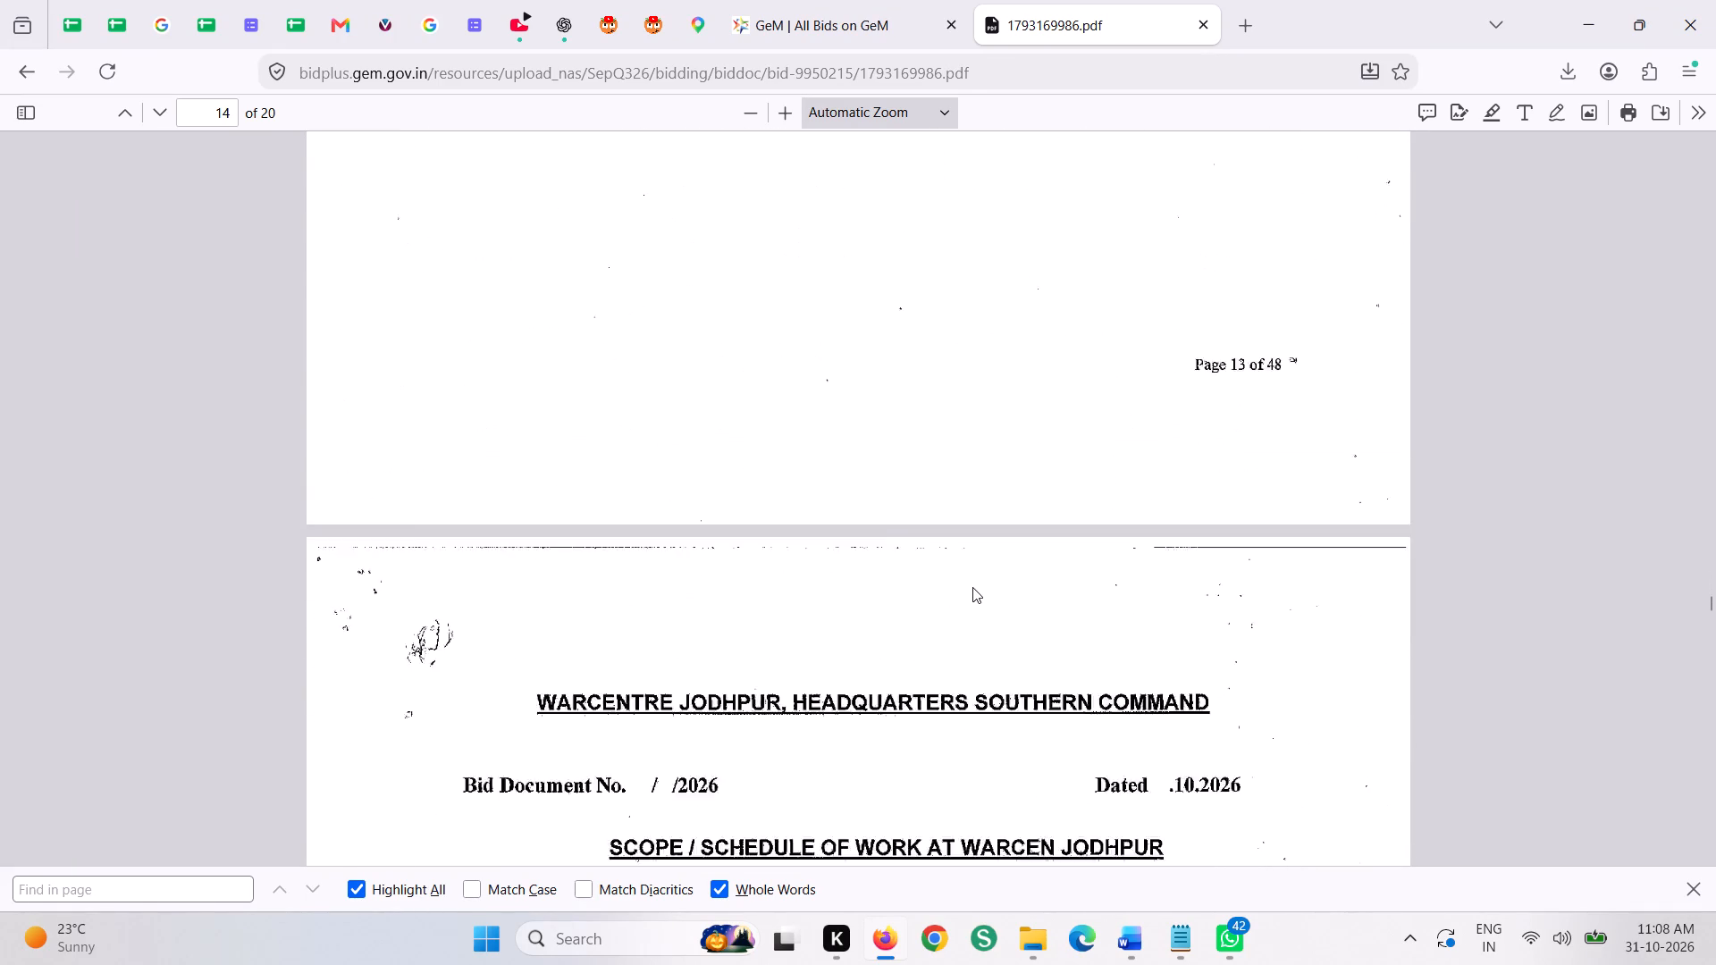
scroll(977, 590, "down", 3)
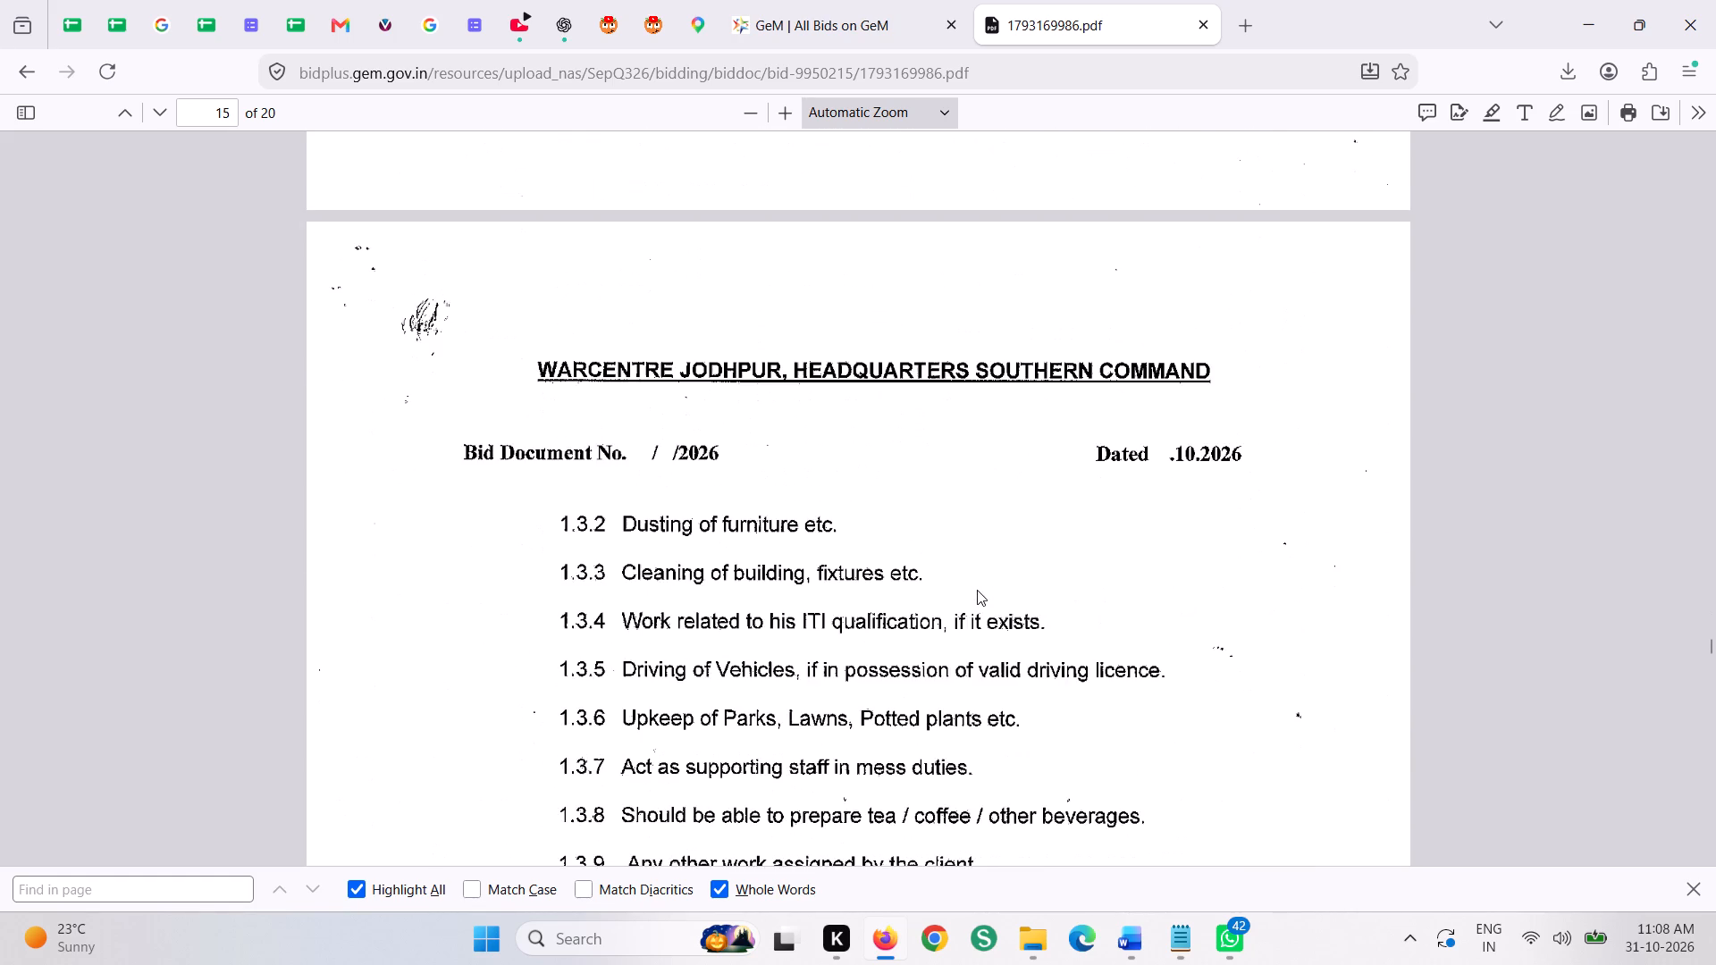
scroll(977, 590, "down", 2)
scroll(977, 590, "up", 3)
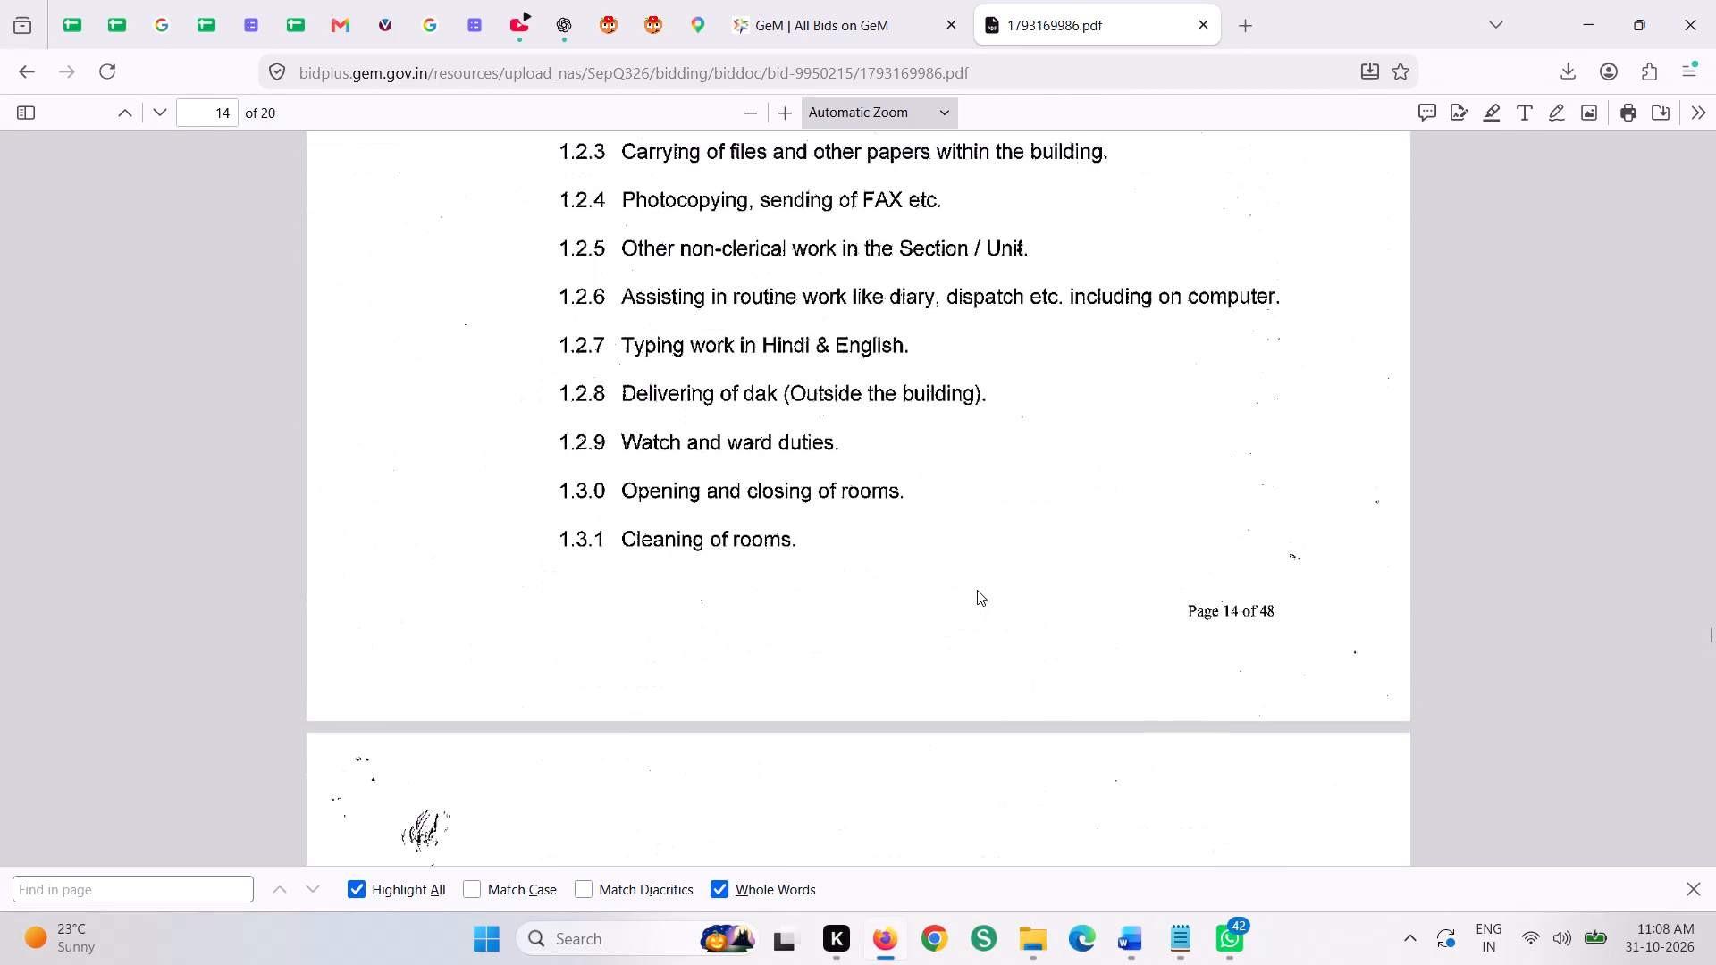
Check the bid's row in Daily Tender Sheet 2026, then create and open a folder named GEM2026B8086663 in DEV1.
left_click(282, 31)
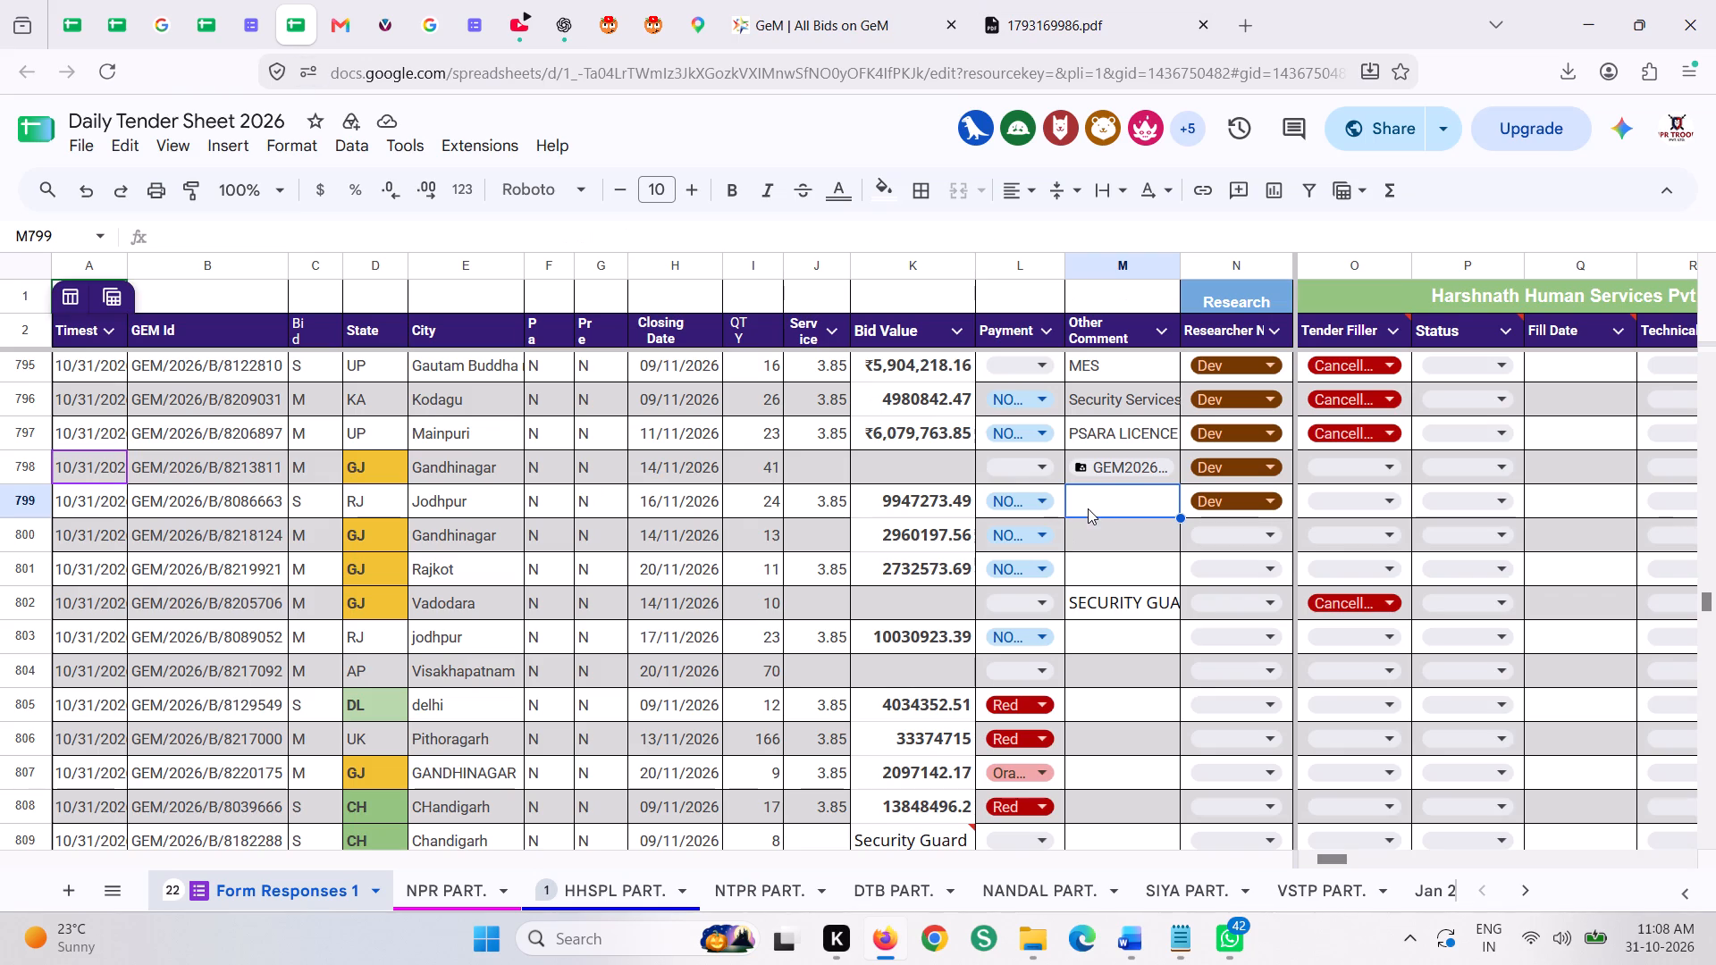
left_click(823, 0)
left_click(1123, 0)
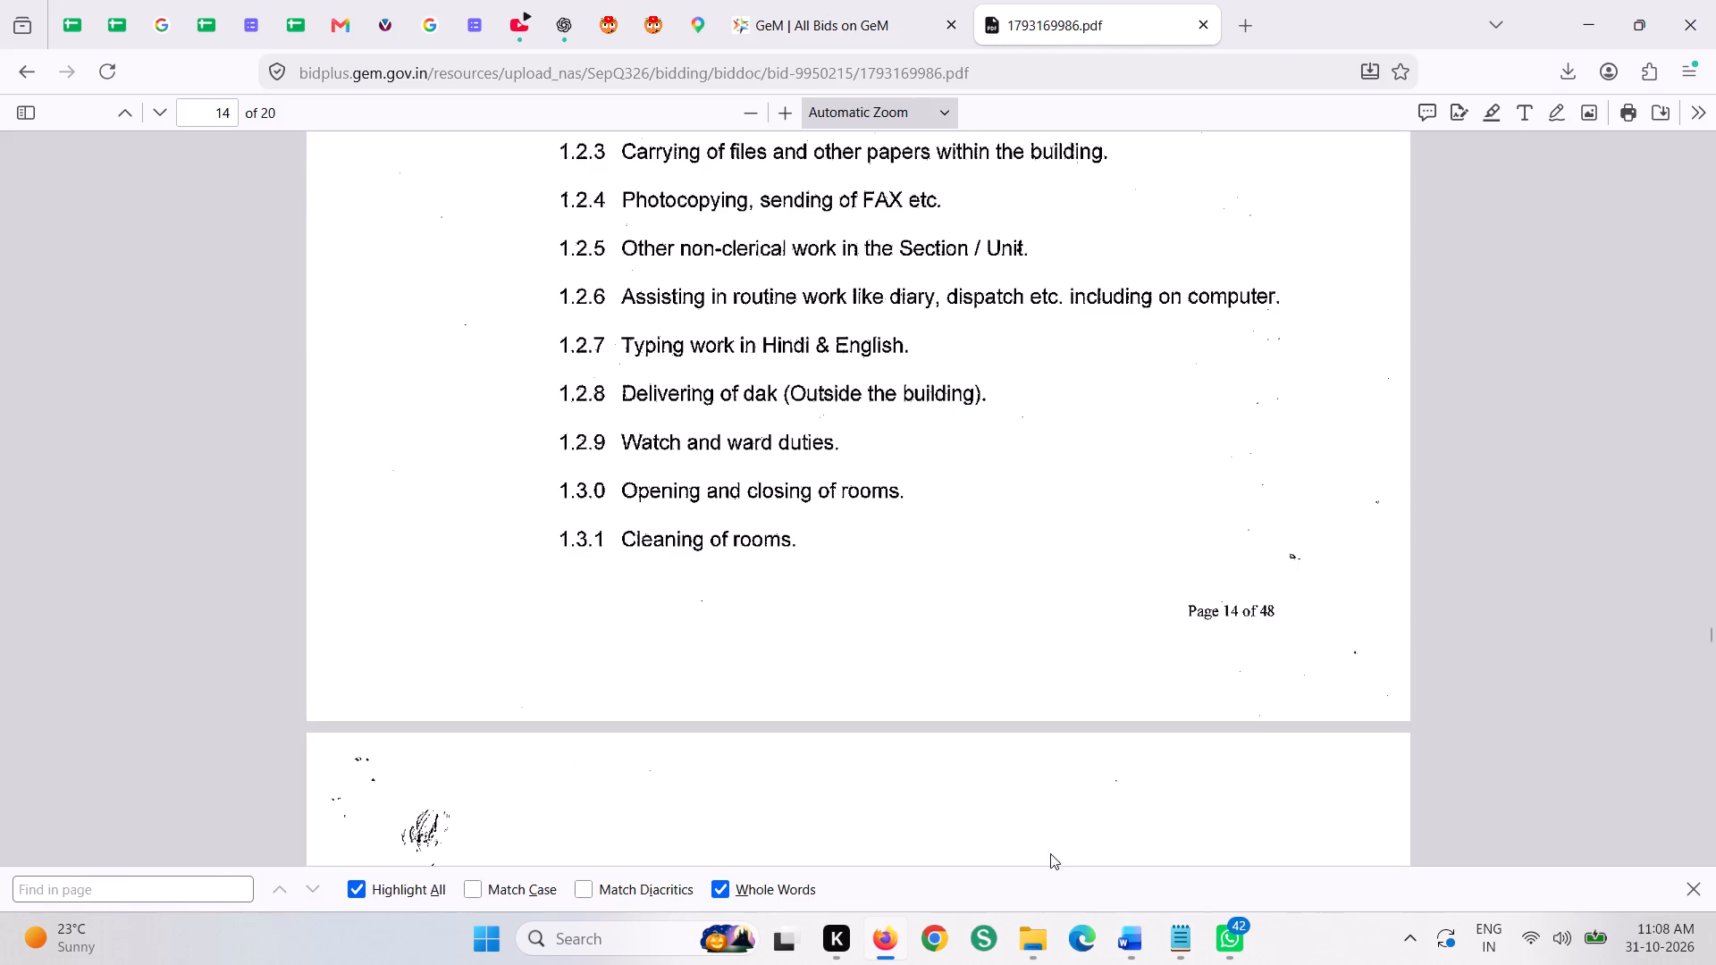
left_click(1024, 942)
right_click(1039, 393)
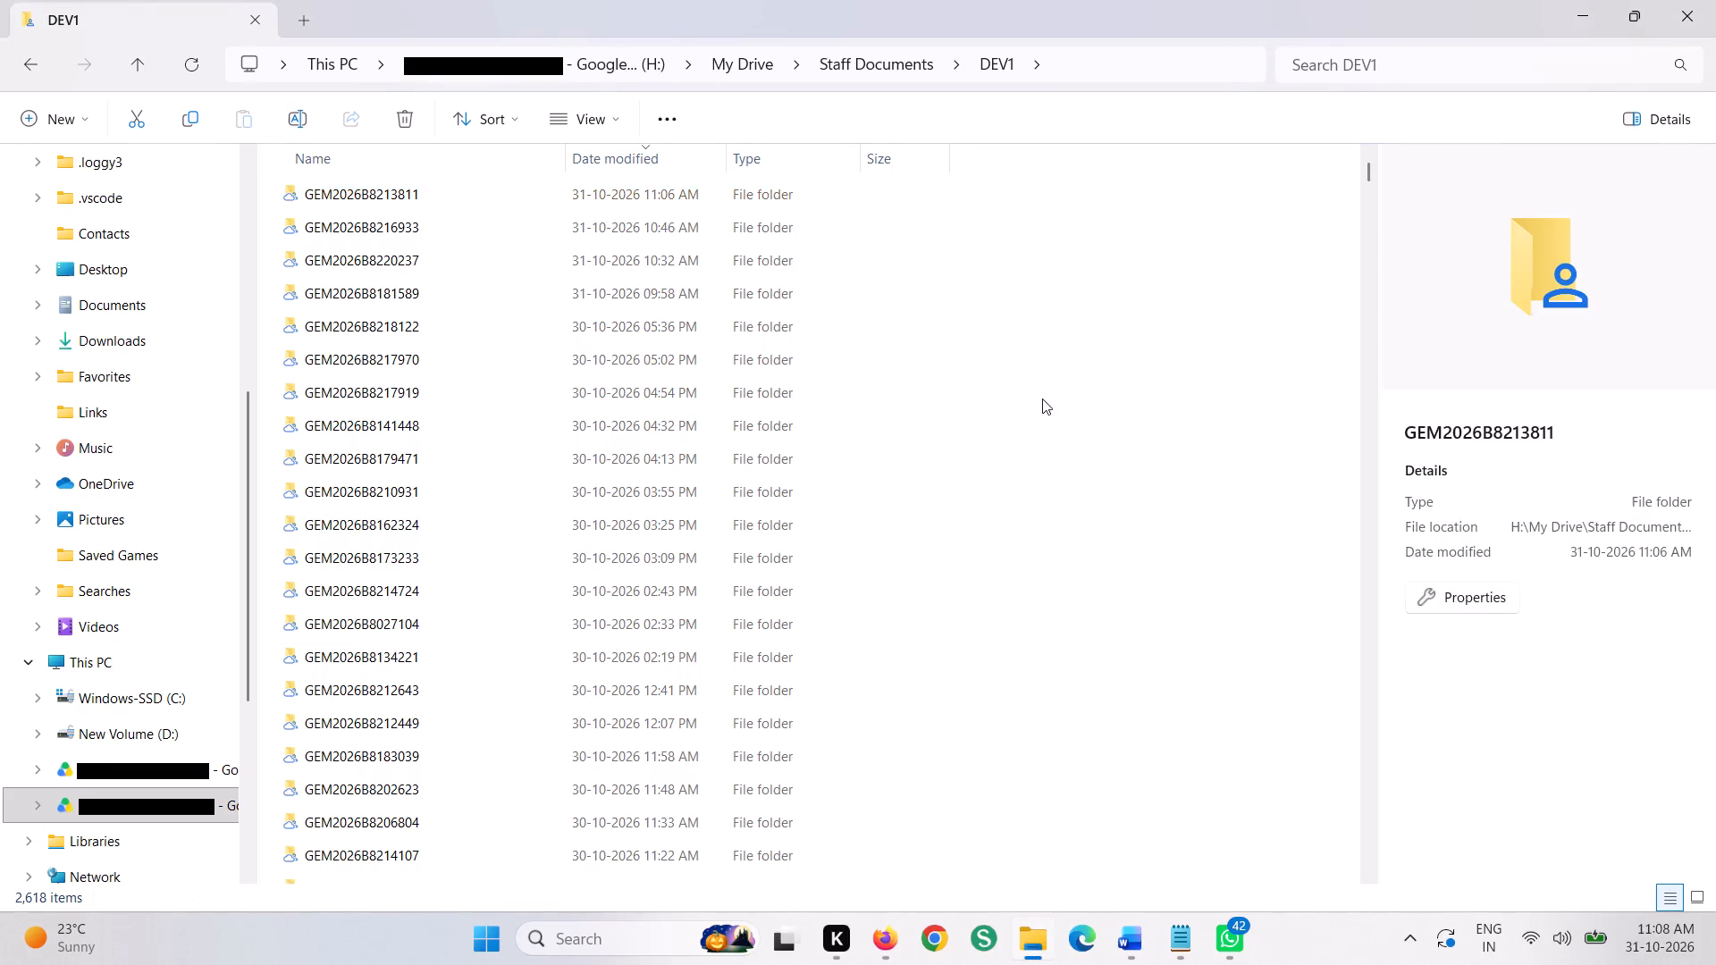
left_click(1118, 574)
left_click(1384, 207)
key("ctrl+v")
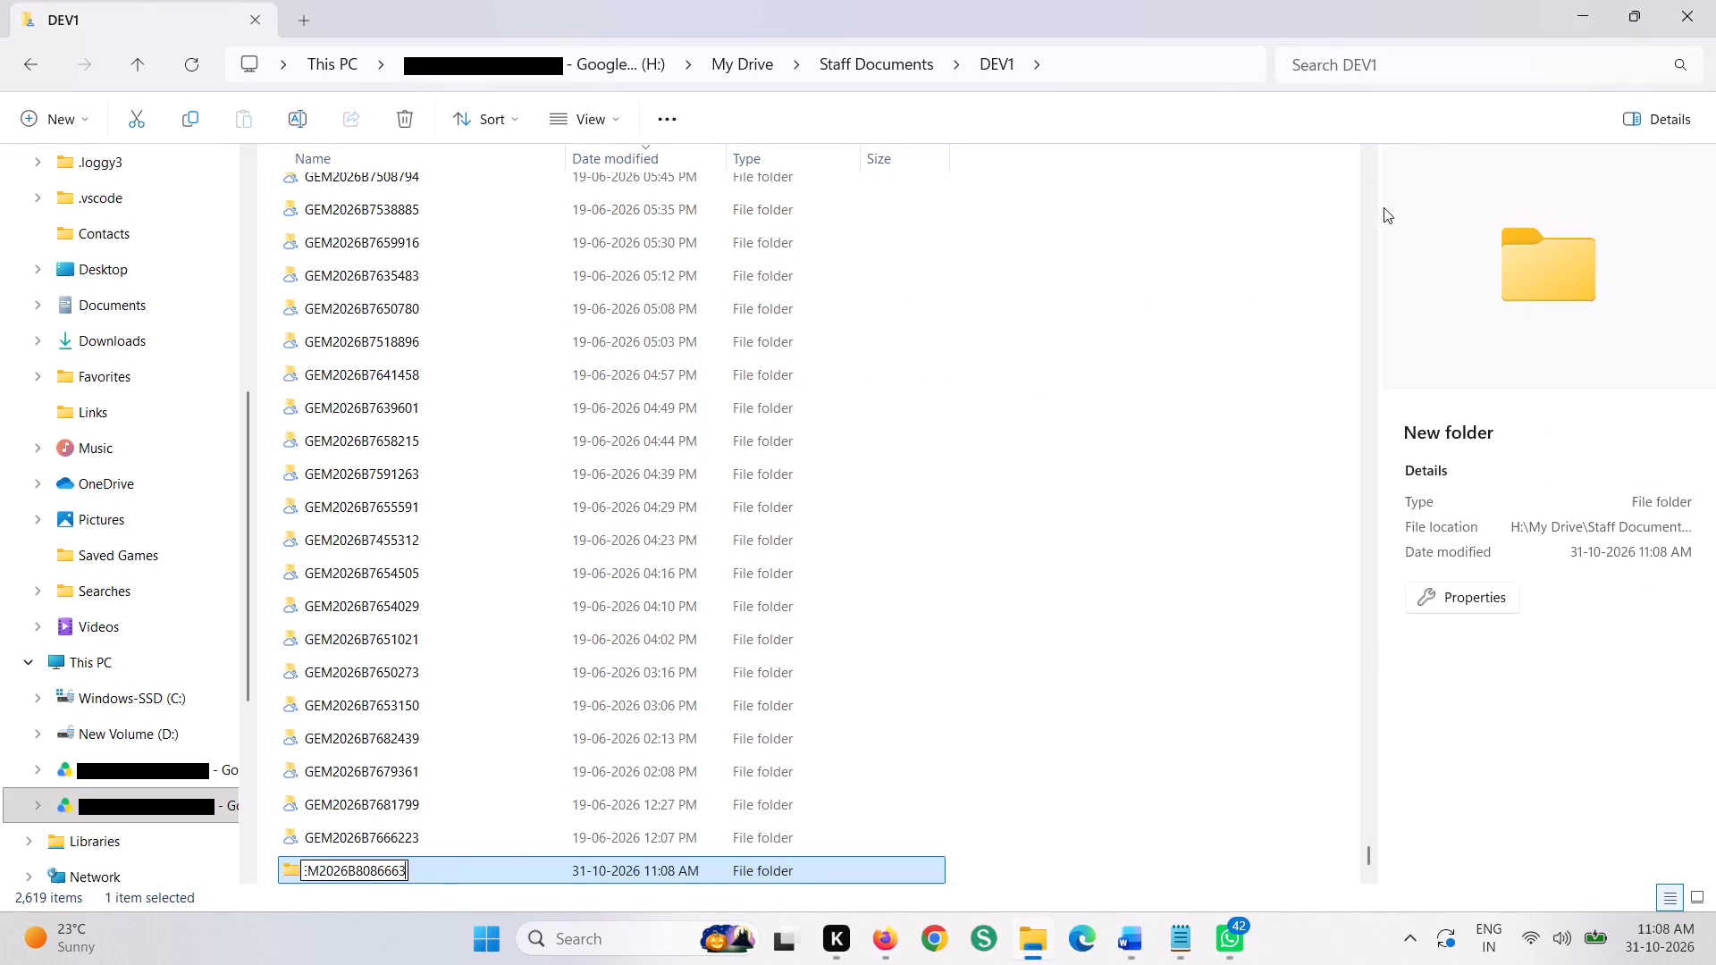
key("Return")
double_click(405, 878)
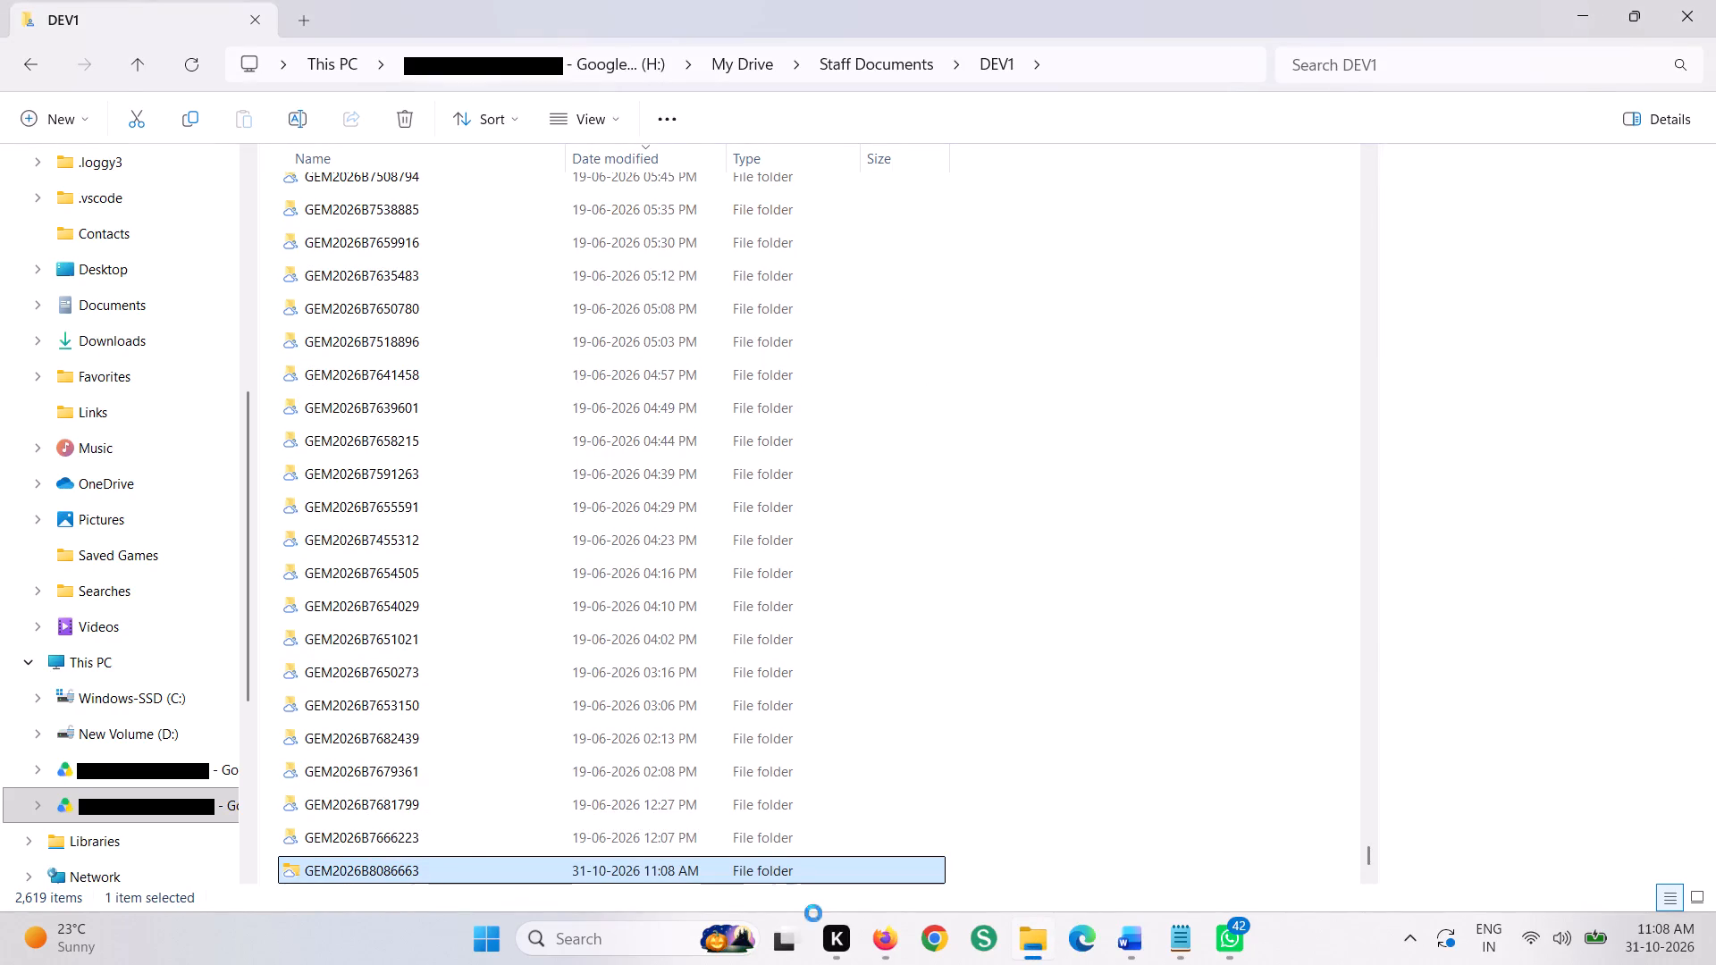
Save the bid's ESI/EPF breakup attachment 1792390865.pdf as ESIC EPF EDLI 01 in the GEM2026B8086663 folder.
left_click(876, 936)
scroll(1042, 605, "up", 1)
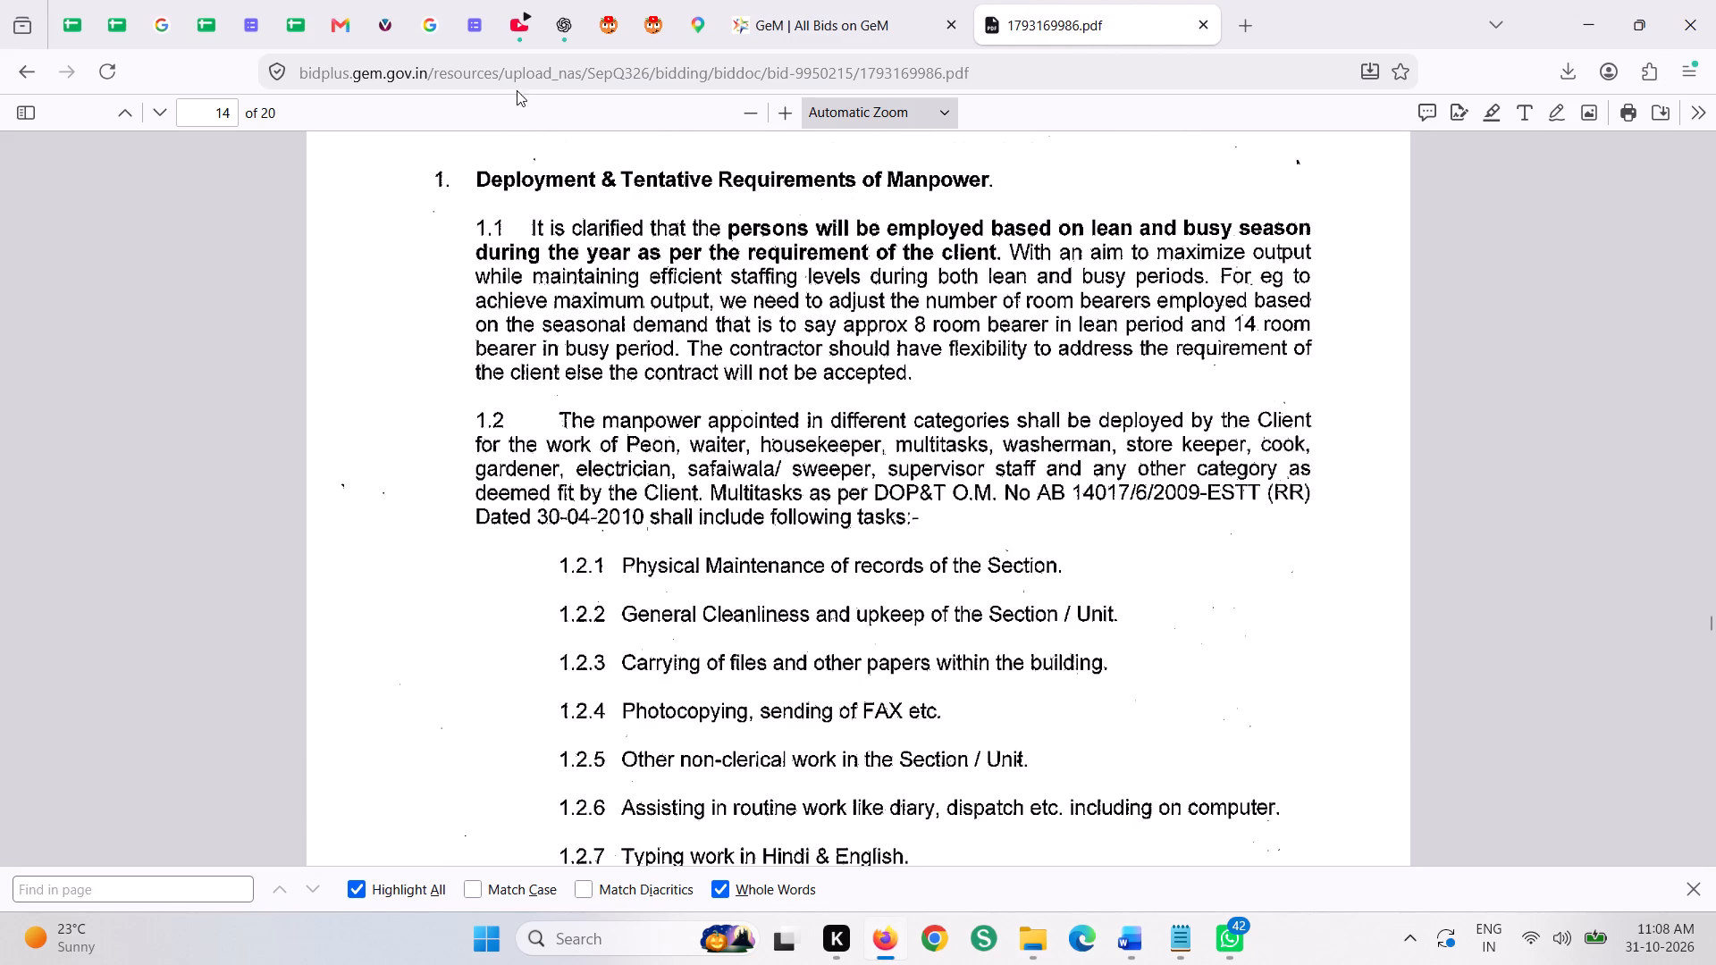
left_click(27, 63)
left_click(1326, 412)
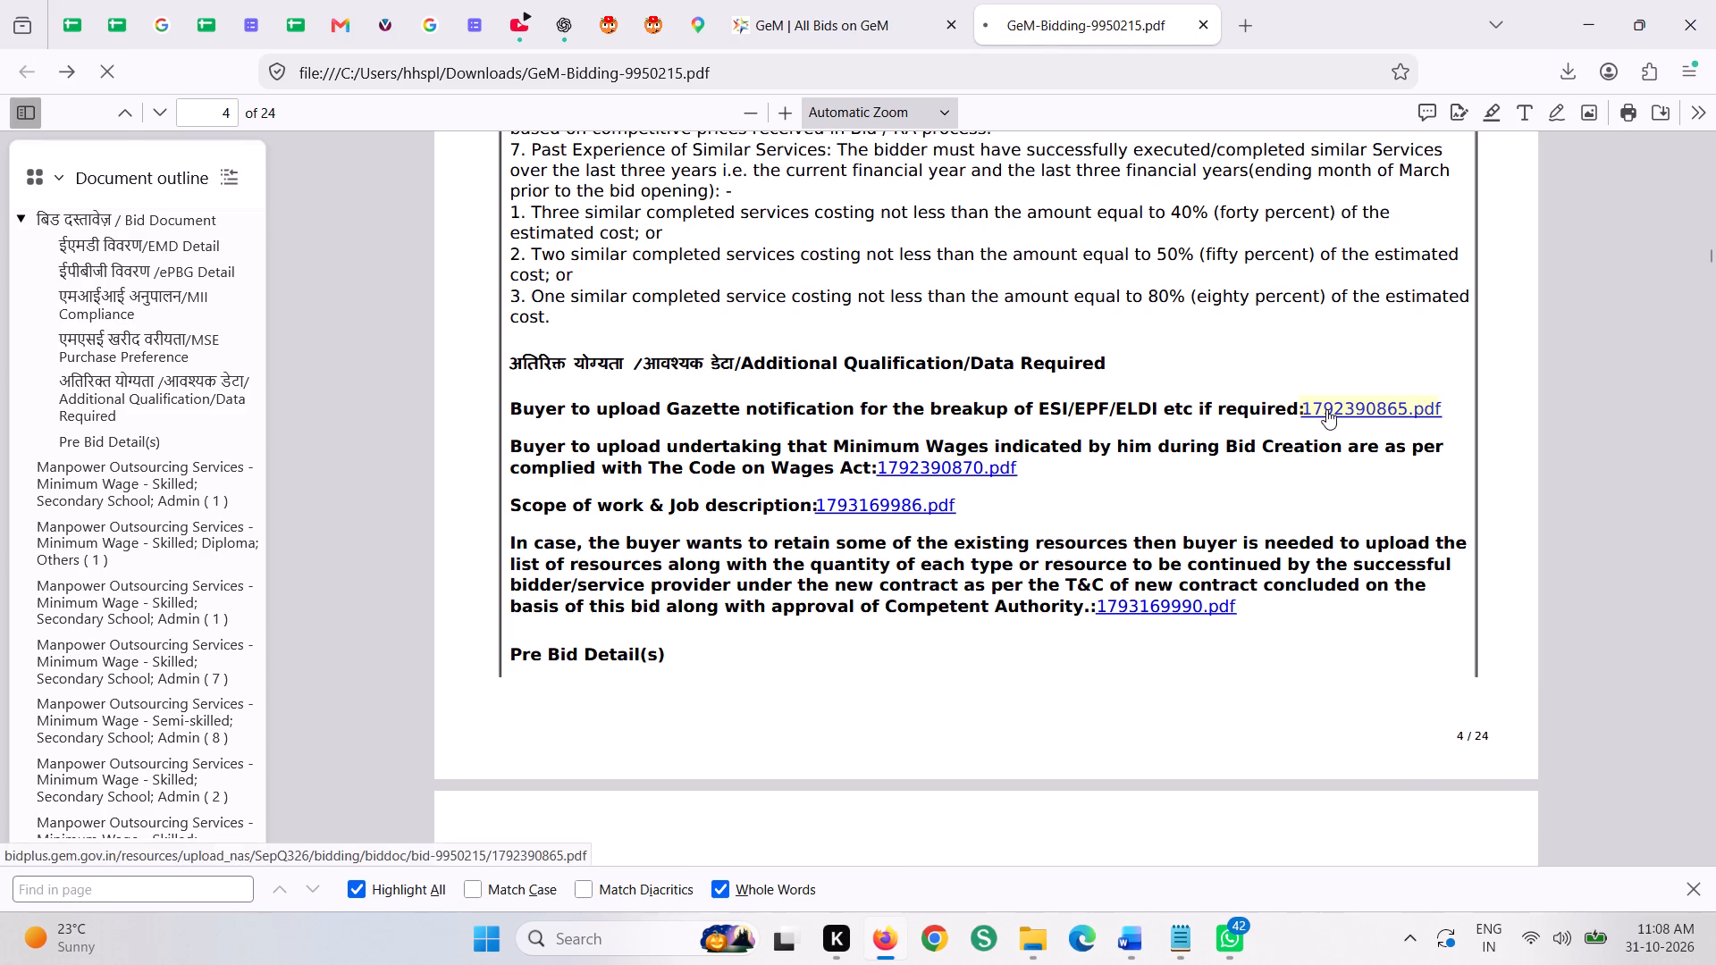
scroll(1426, 273, "up", 1)
left_click(1666, 105)
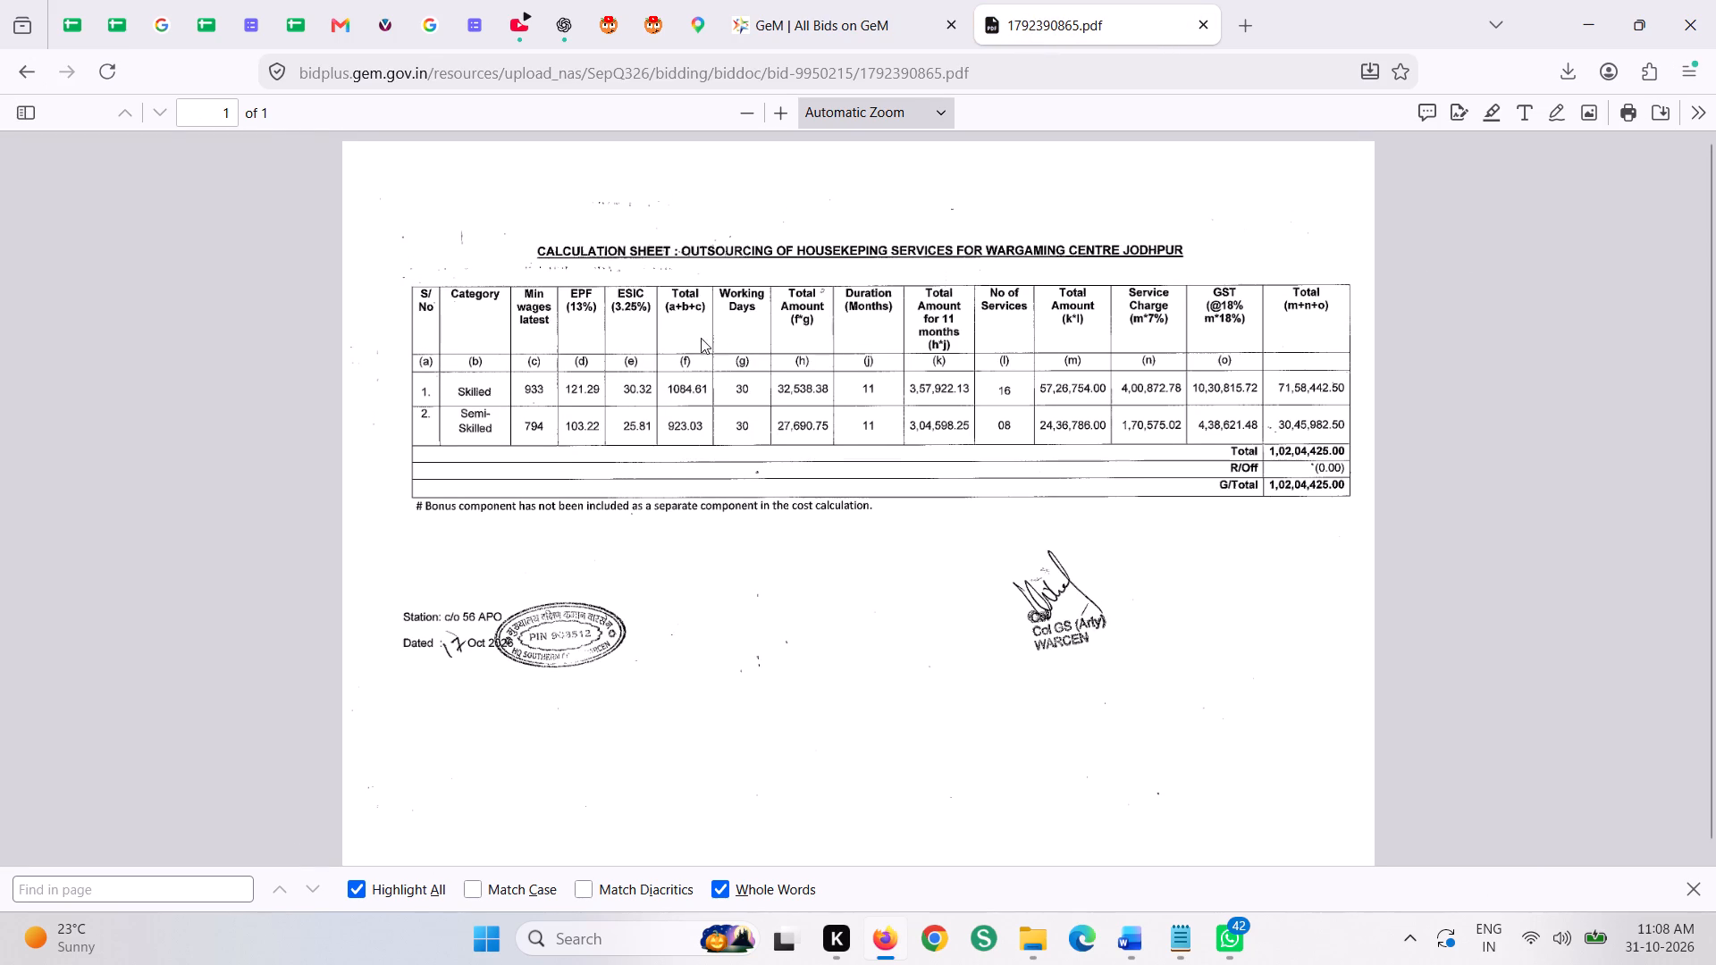
scroll(664, 315, "up", 5)
left_click(399, 122)
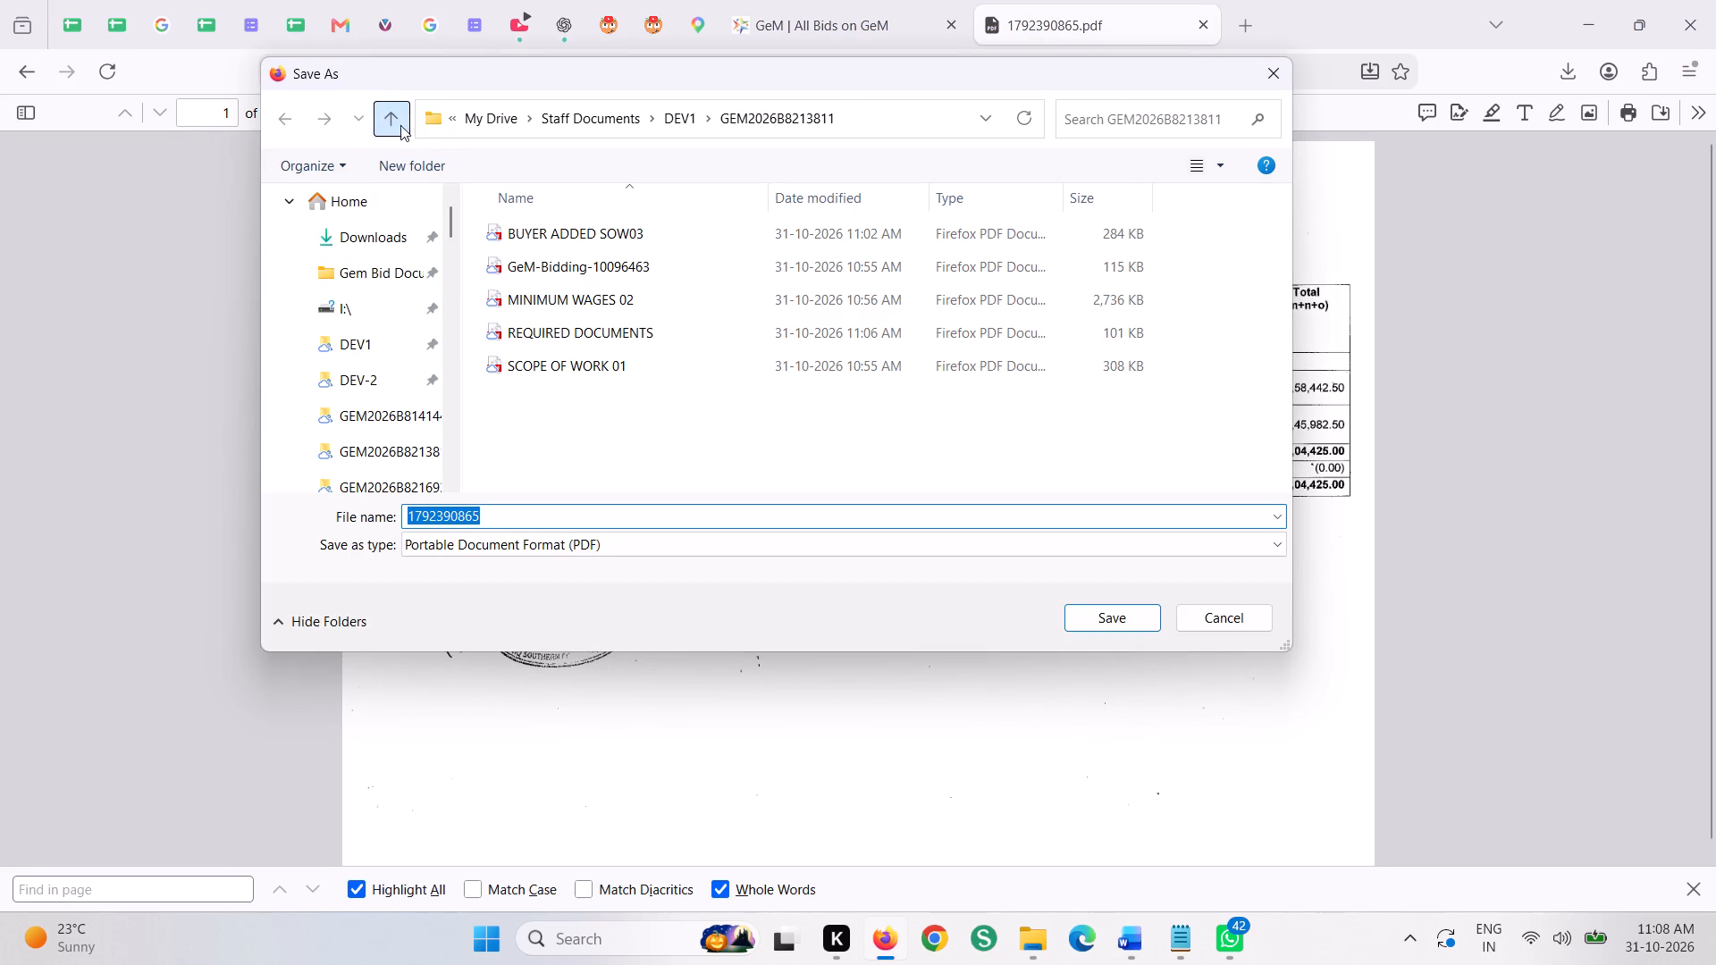
scroll(541, 240, "up", 6)
double_click(572, 231)
left_click(532, 519)
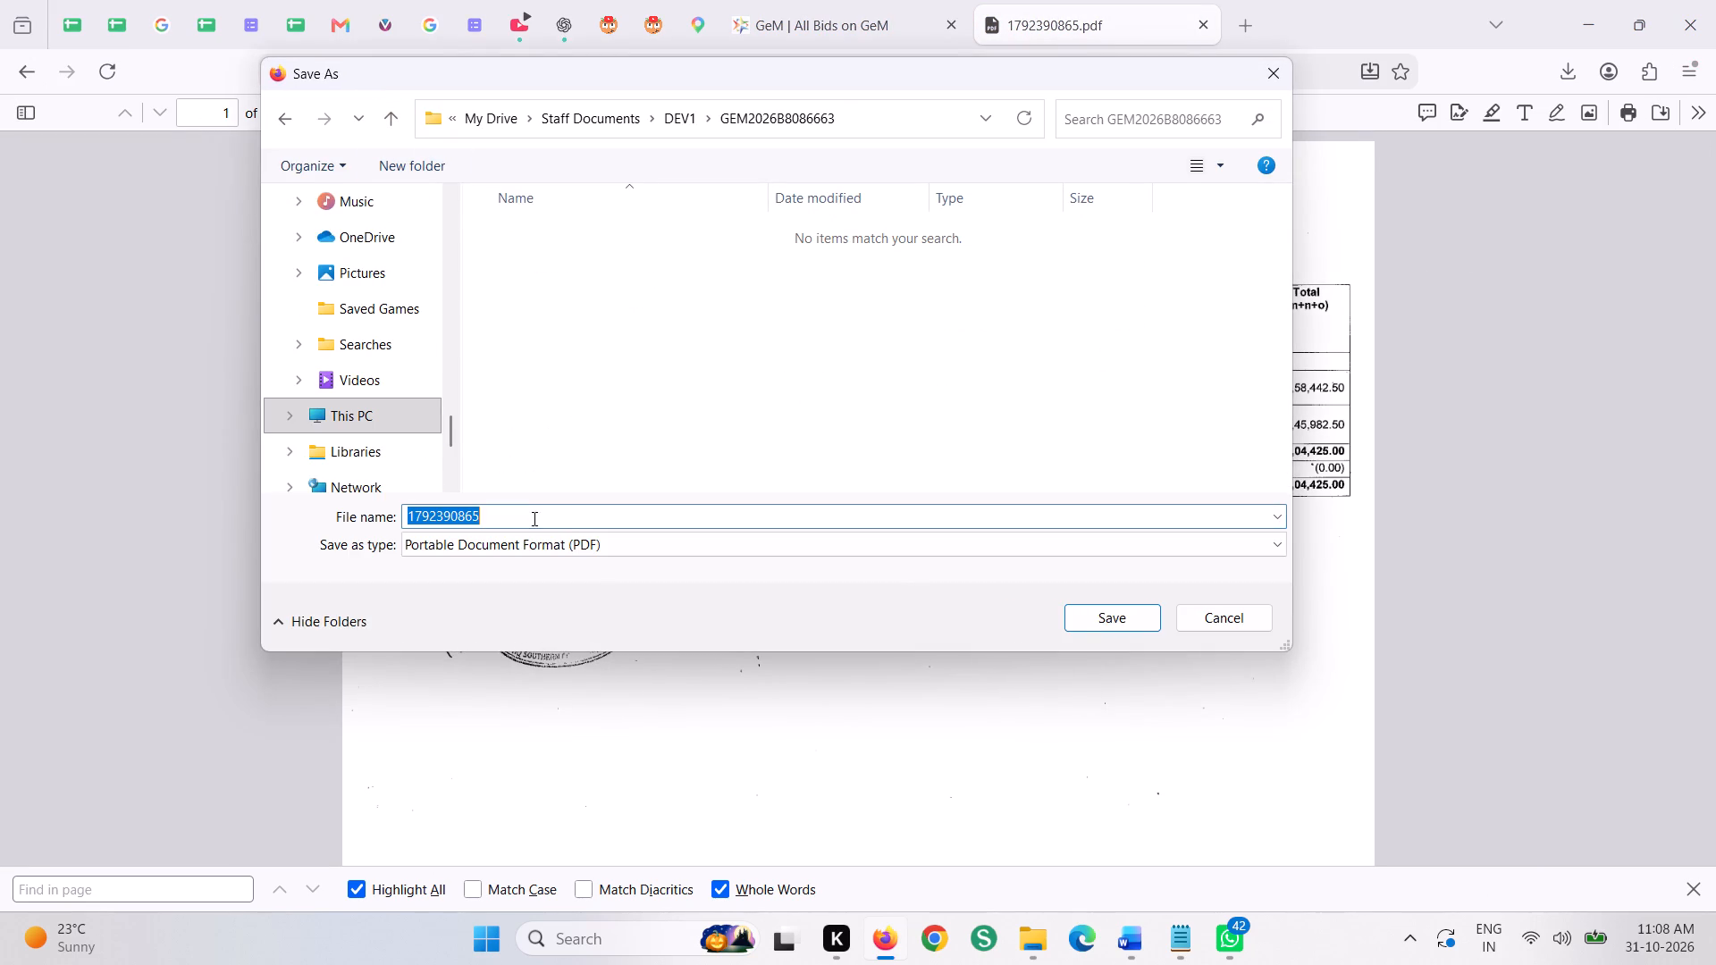
type("ESIC EPF EDLI 01")
key("Return")
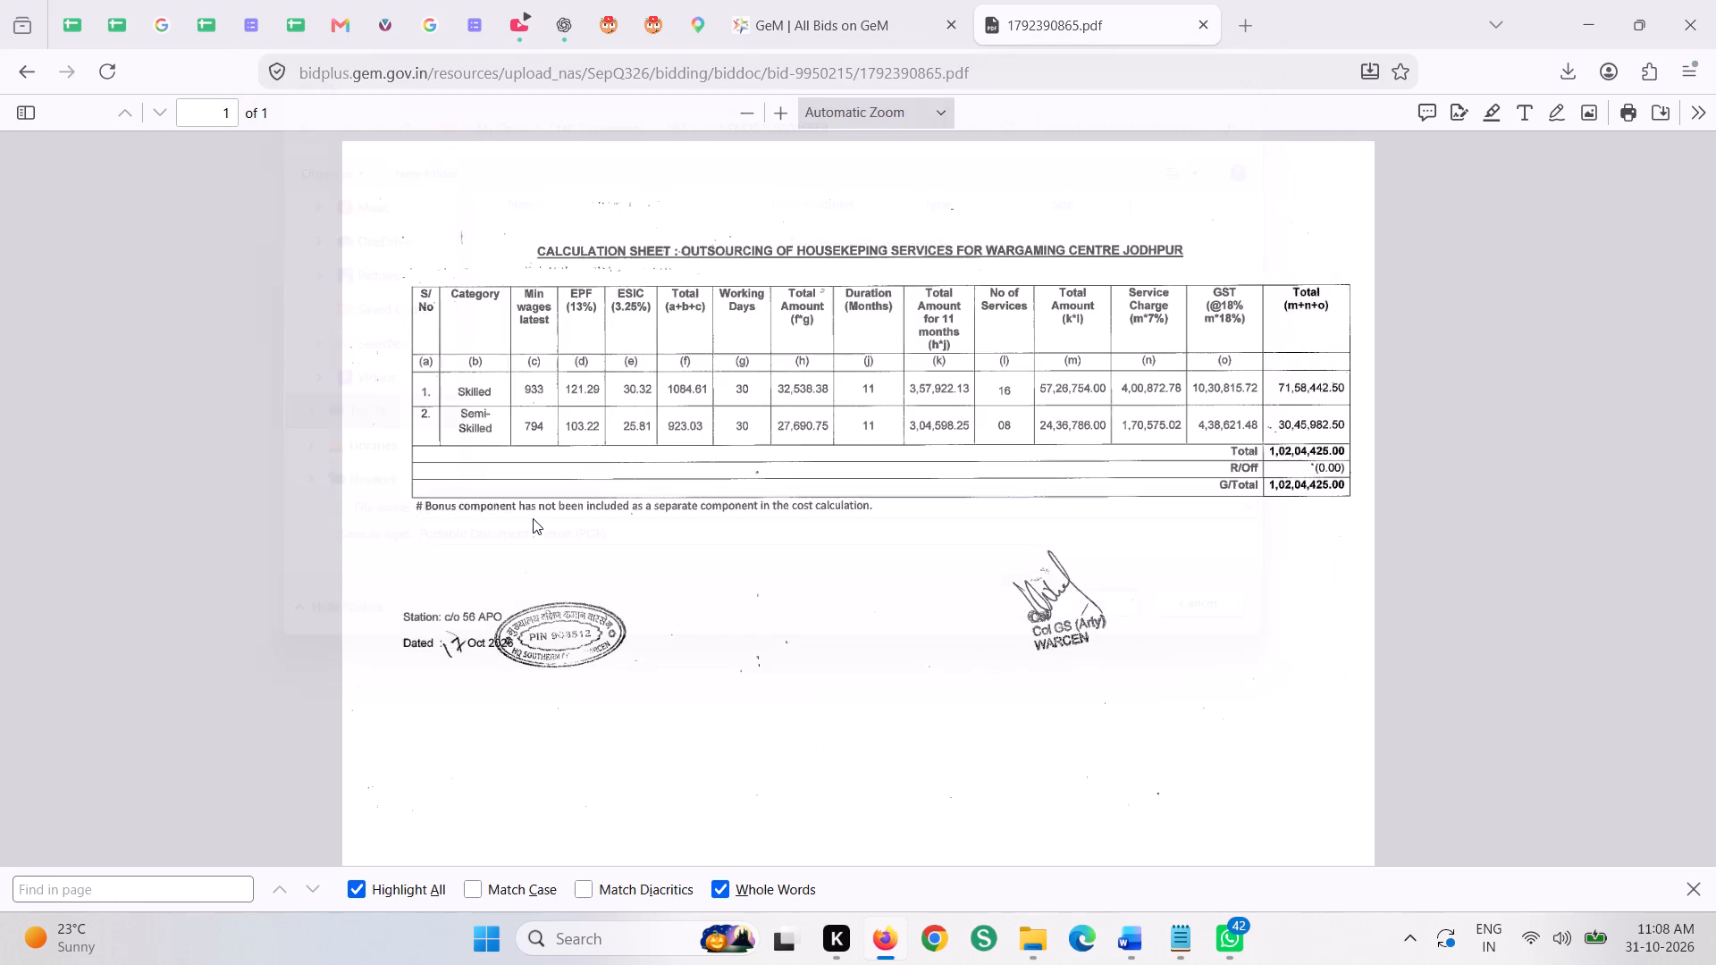
Compare the minimum wages undertaking 1792390870.pdf with the ESI/EPF breakup attachment 1792390865.pdf.
scroll(534, 489, "down", 8)
left_click(43, 79)
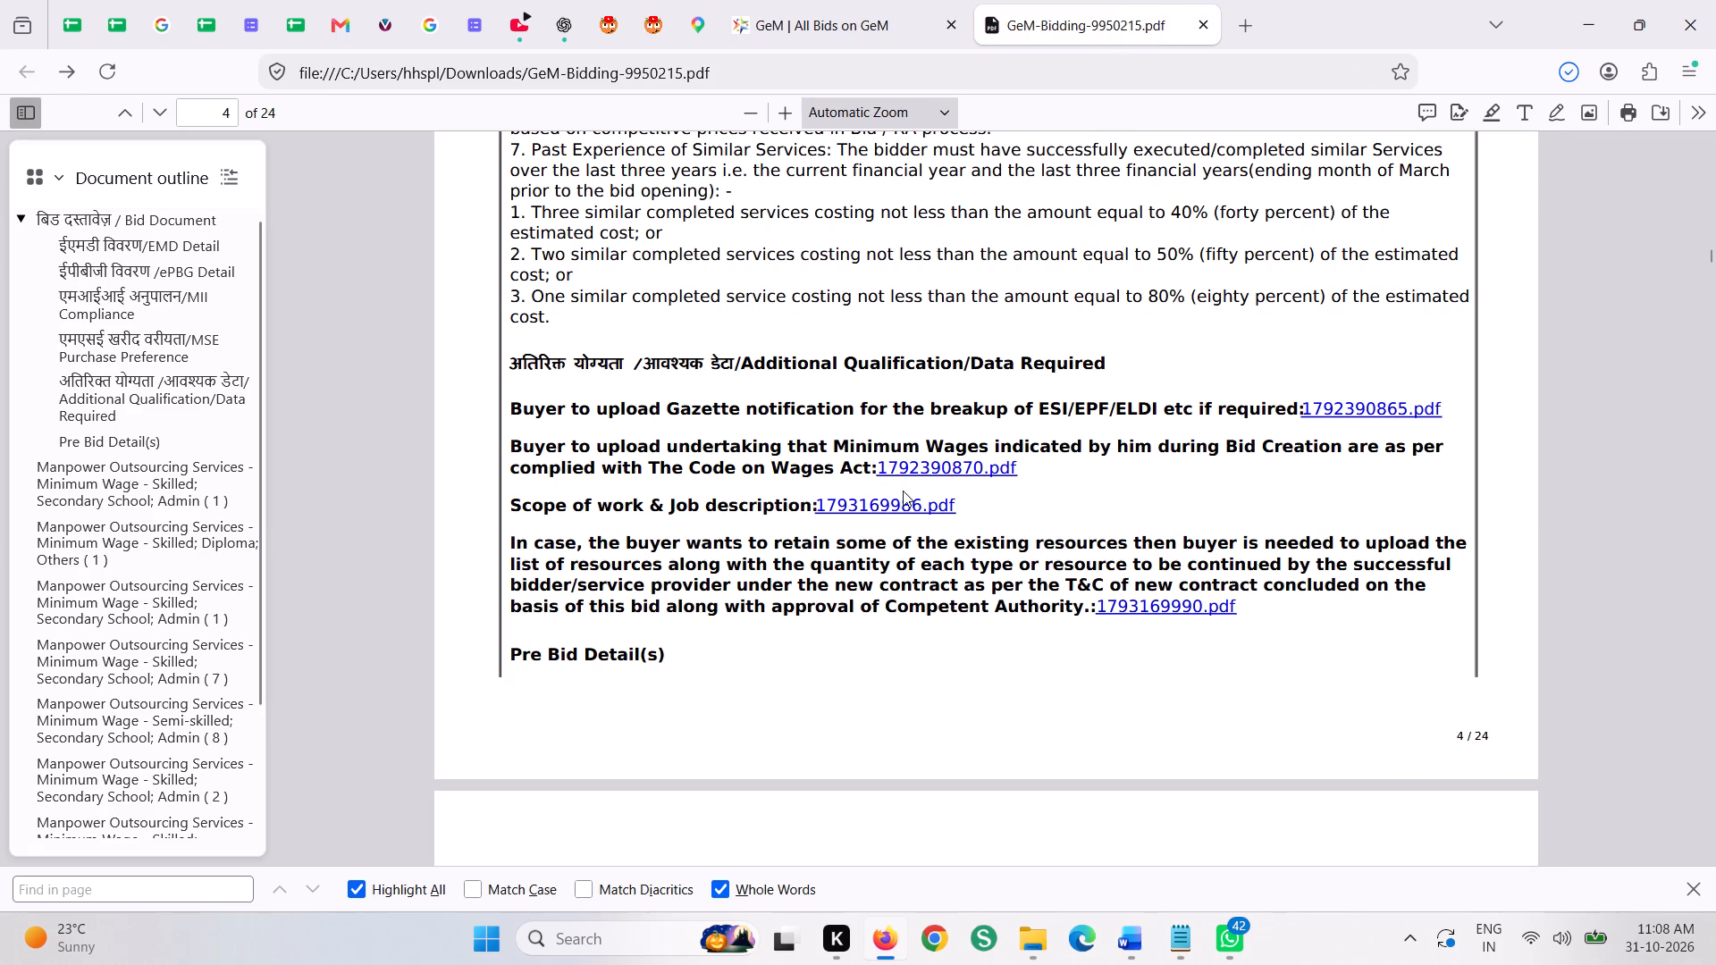
left_click(916, 466)
scroll(1064, 429, "up", 1)
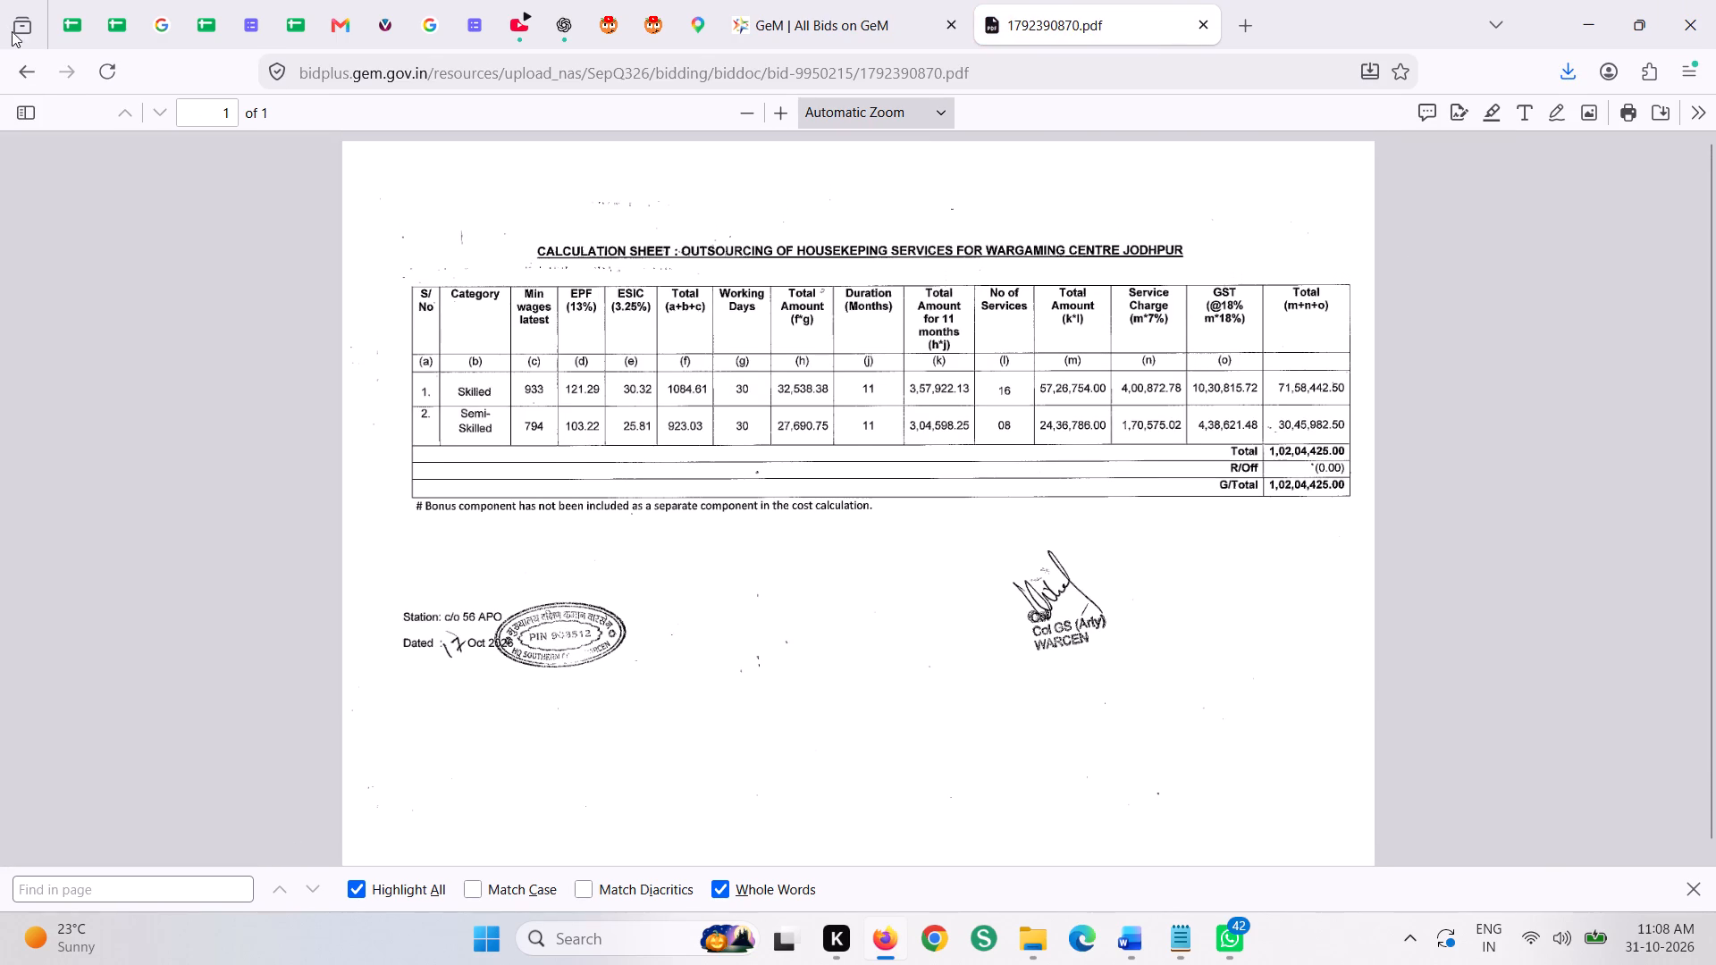
left_click(24, 61)
left_click(1333, 401)
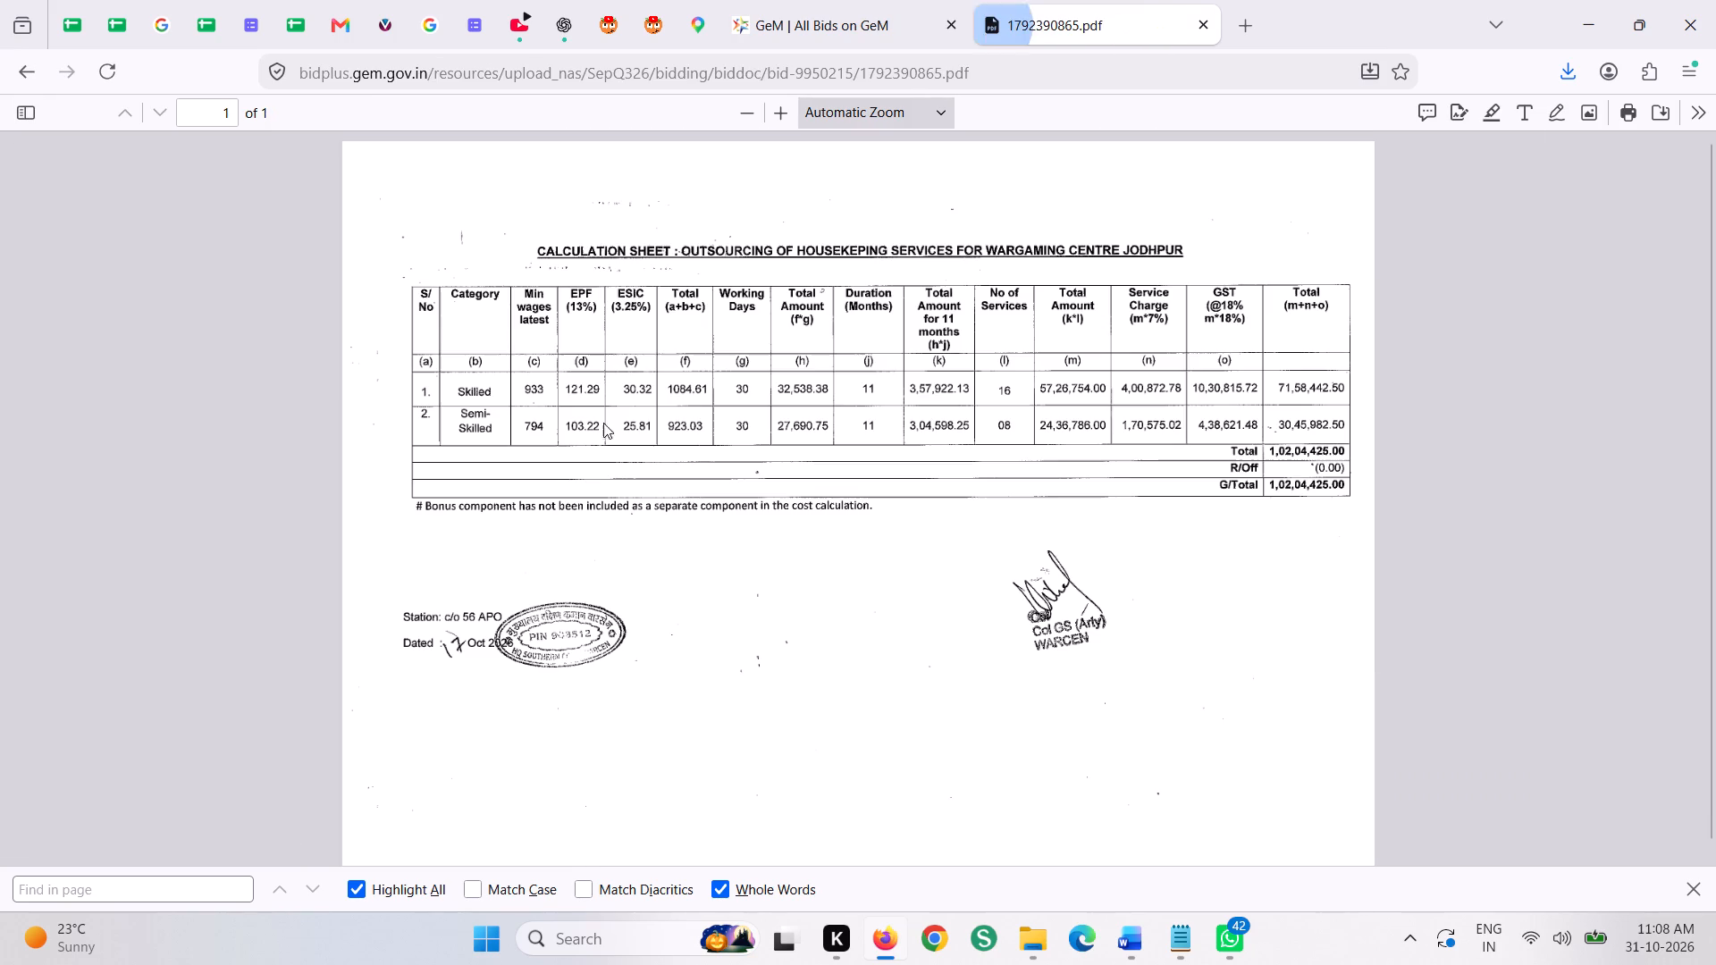
scroll(582, 422, "up", 5)
left_click(21, 65)
Save the Scope of work & Job description attachment 1793169986.pdf as SCOPE OF WORK 02 in the GEM2026B8086663 folder.
left_click(908, 506)
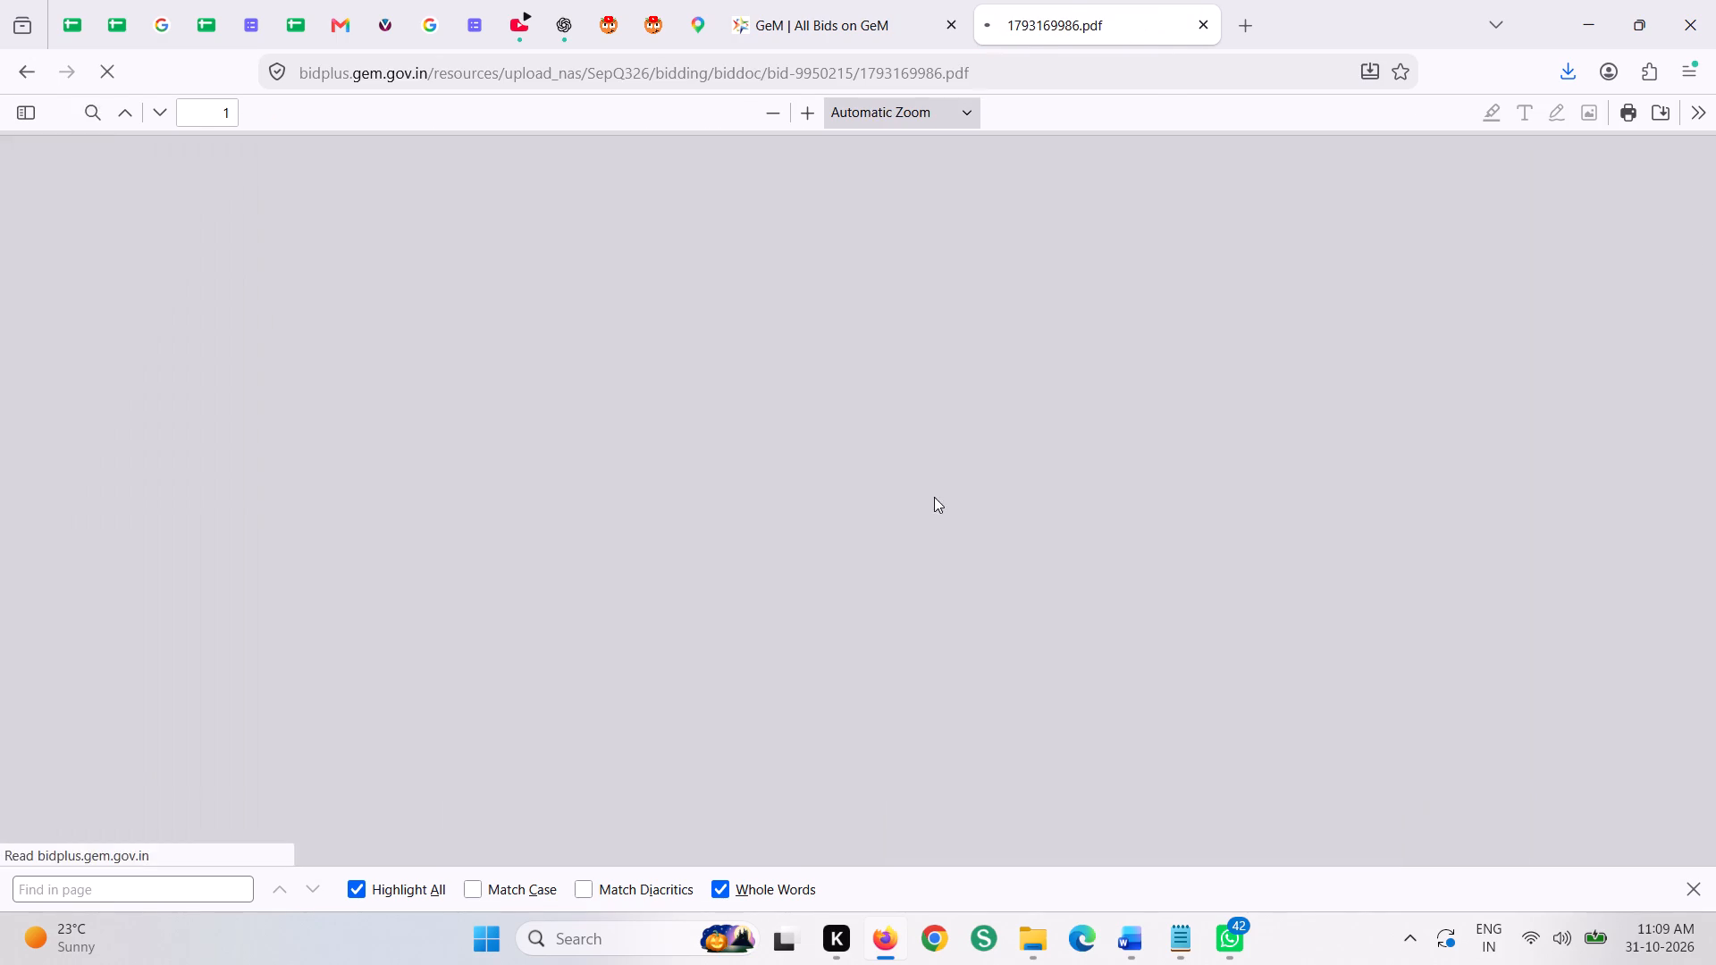
scroll(1057, 441, "up", 4)
left_click(839, 0)
left_click(1072, 0)
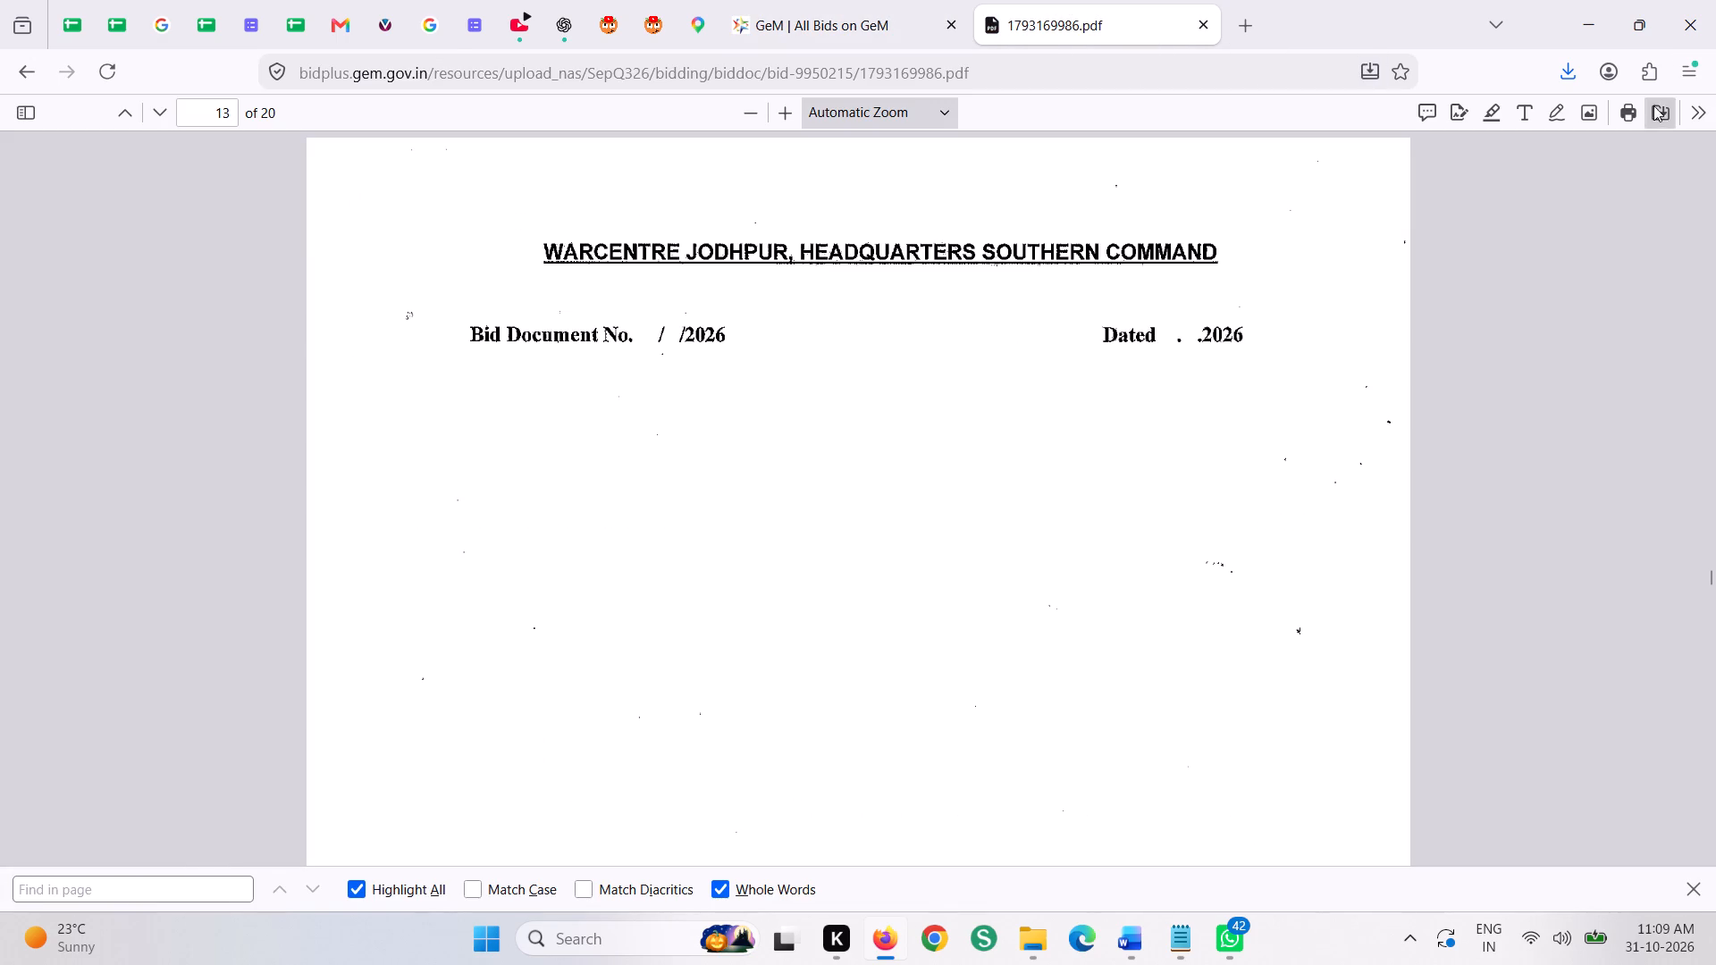
left_click(1666, 115)
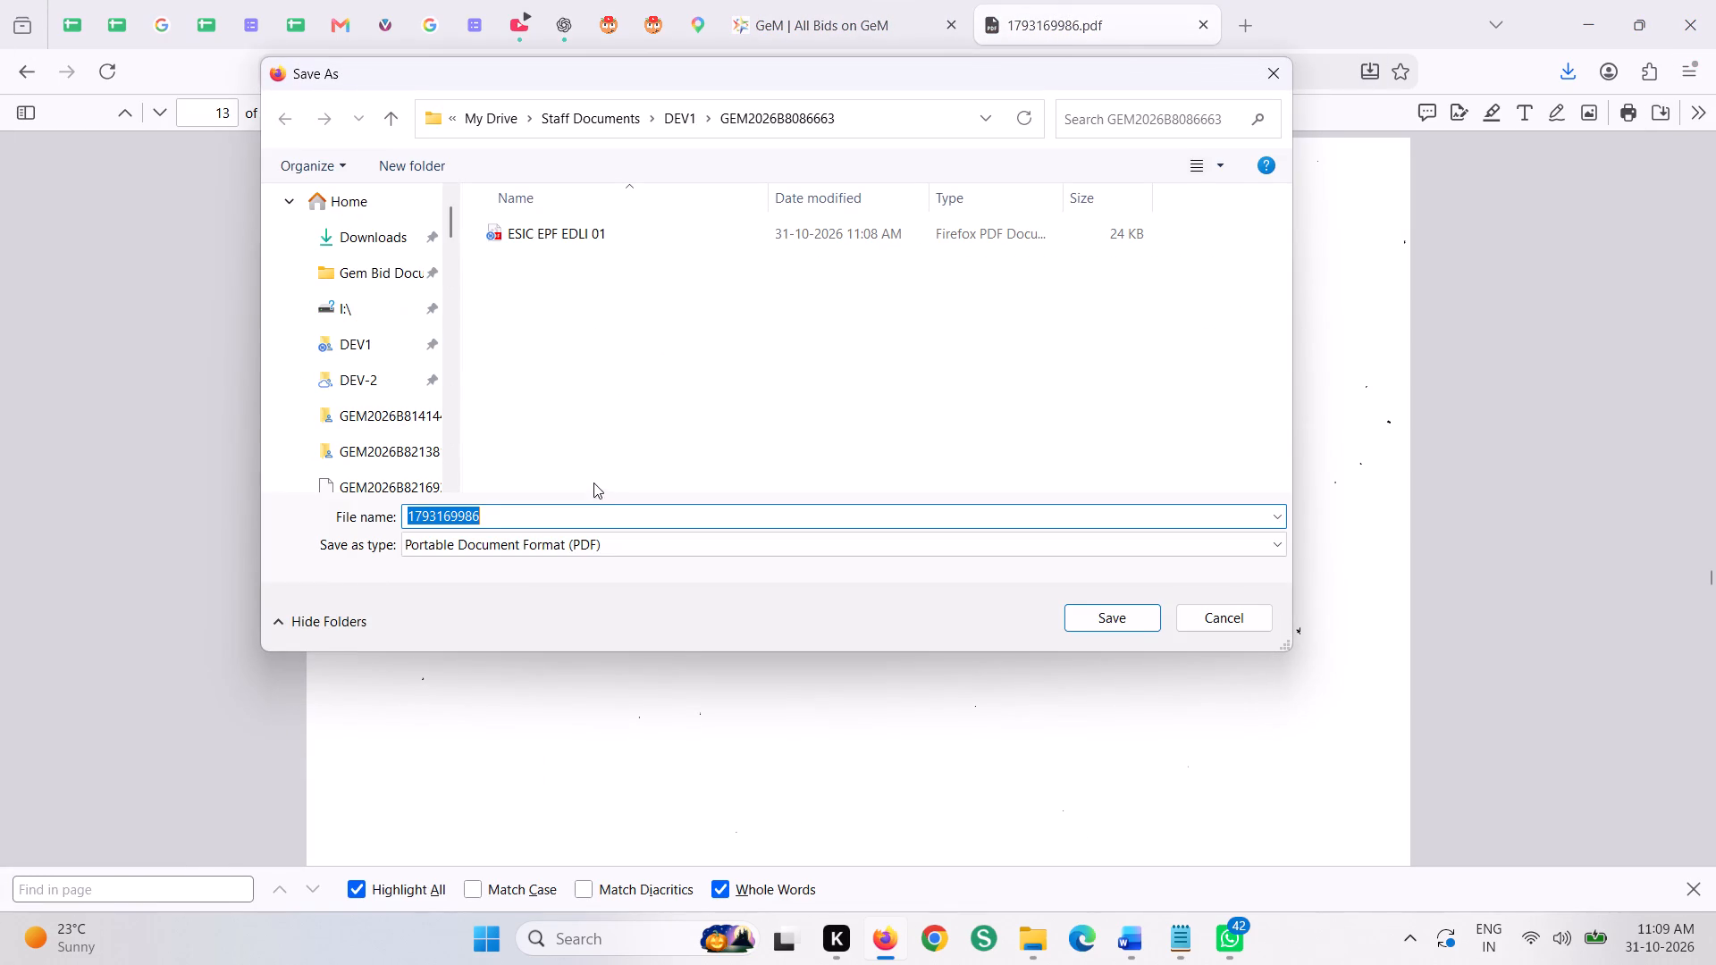
type("SCOPE OF WOR")
type("K 01")
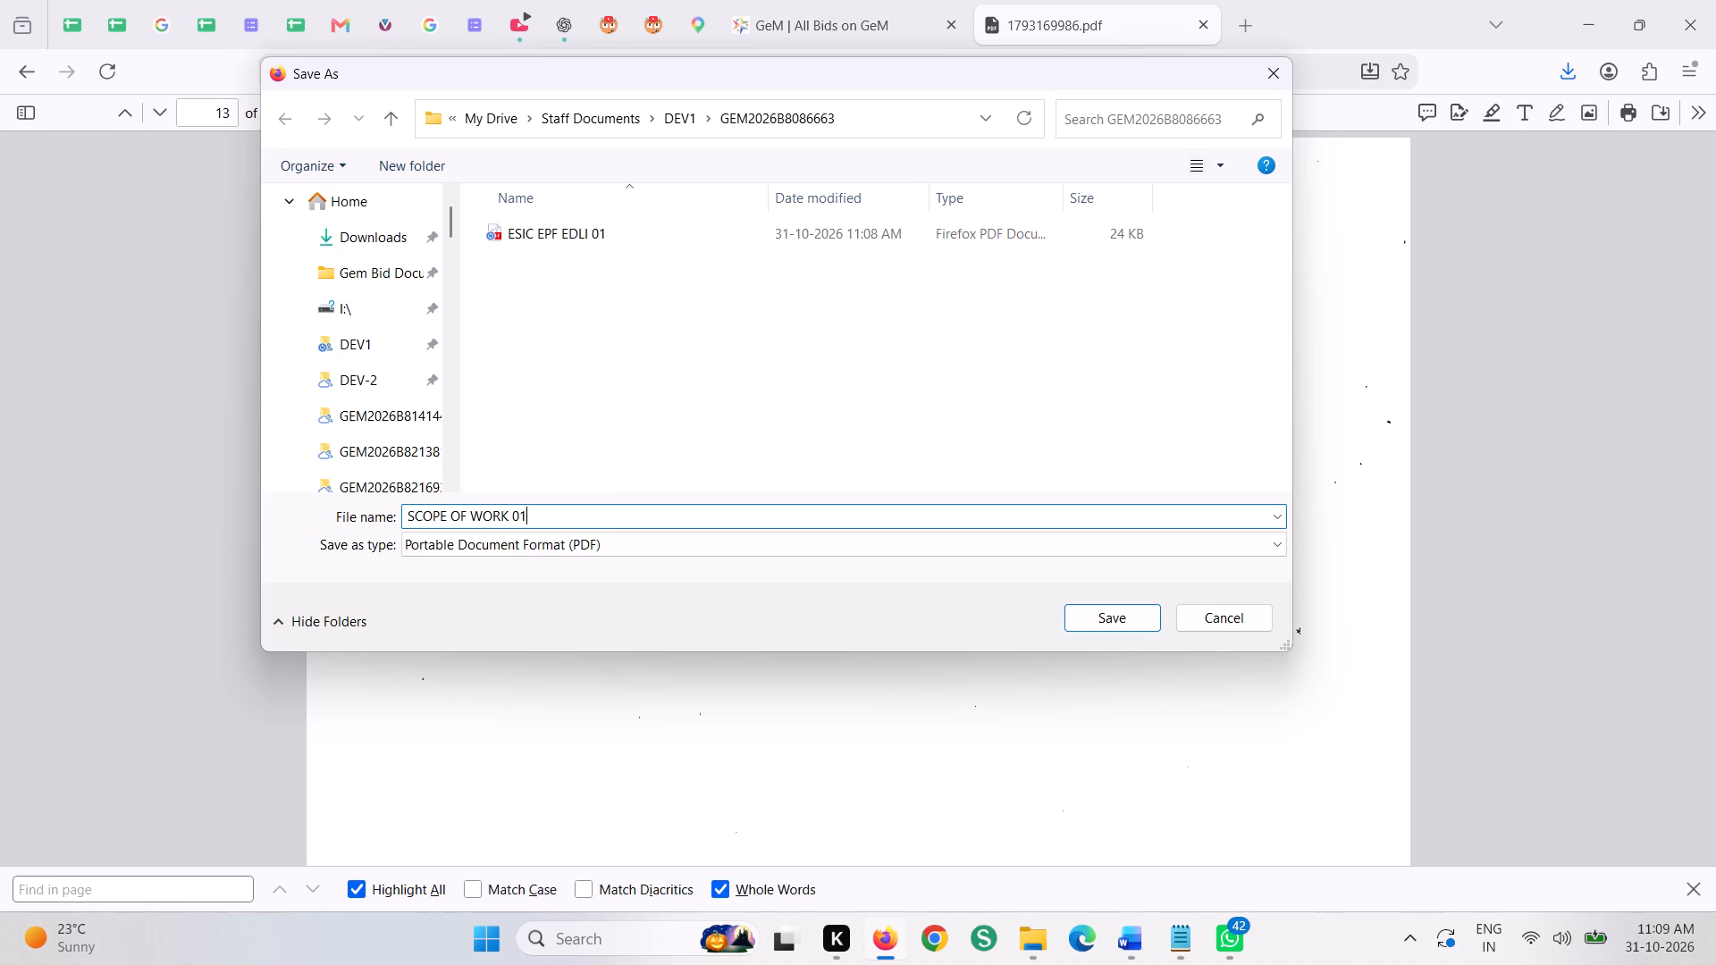
key("BackSpace")
key("2")
key("Return")
Compare the existing-resources attachment 1793169990.pdf with the Scope of work attachment 1793169986.pdf.
scroll(588, 475, "down", 5)
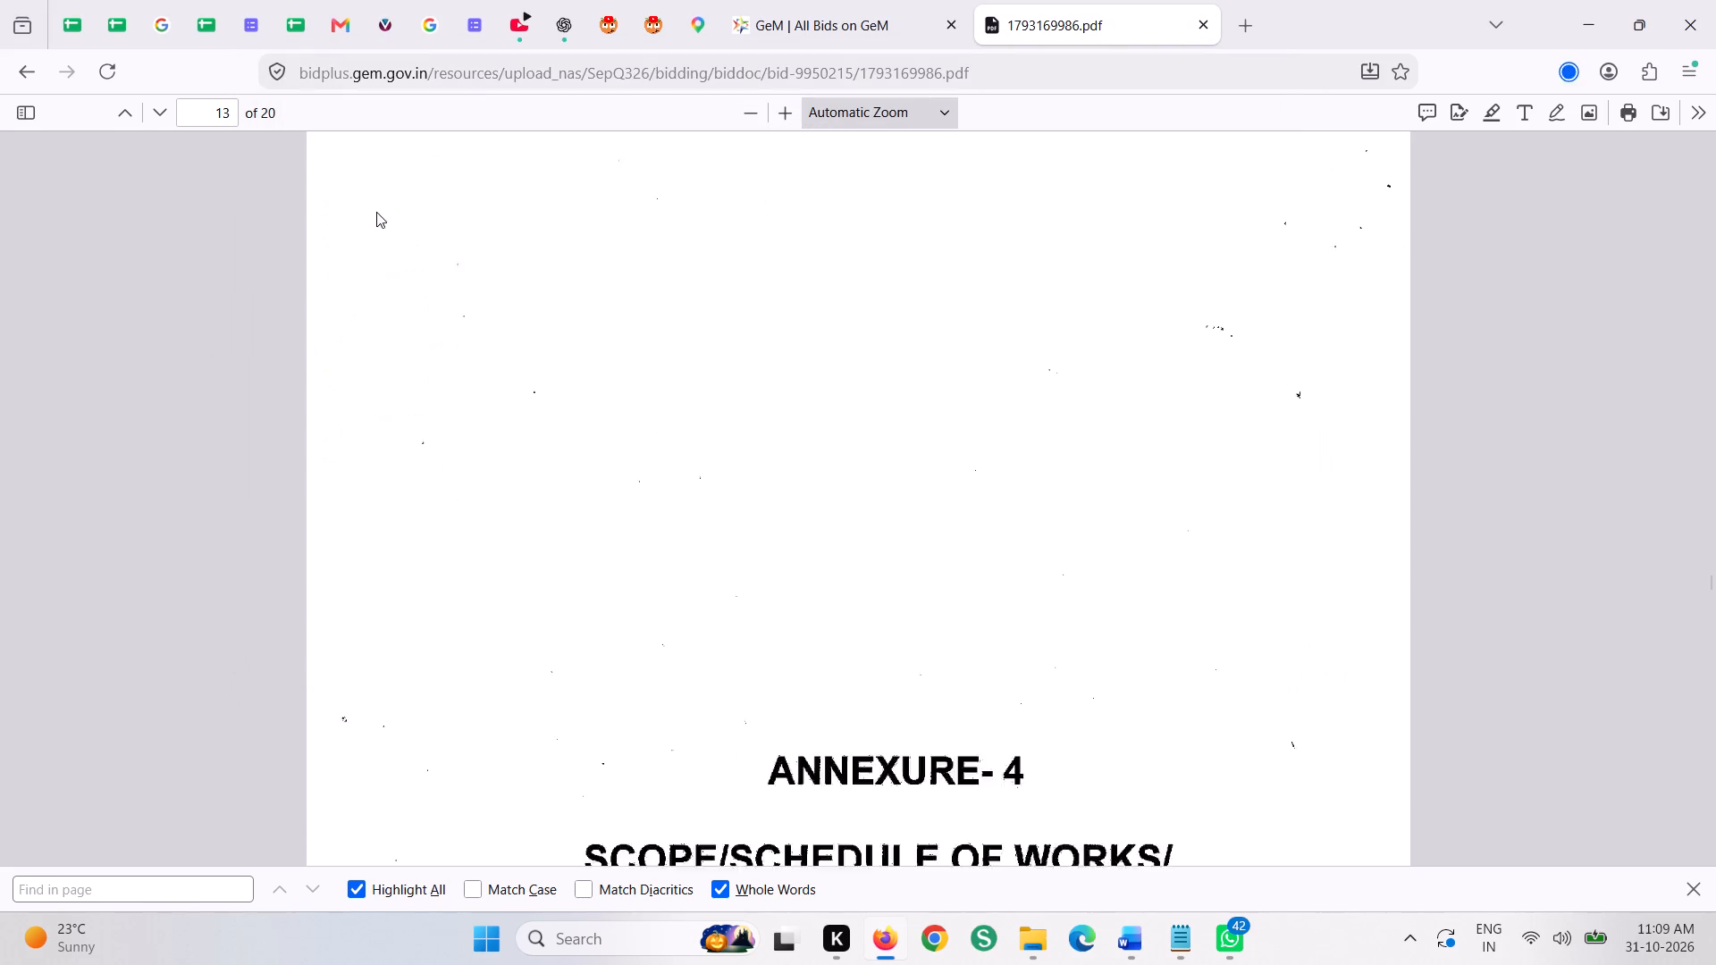
scroll(376, 212, "down", 3)
left_click(11, 74)
left_click(1134, 607)
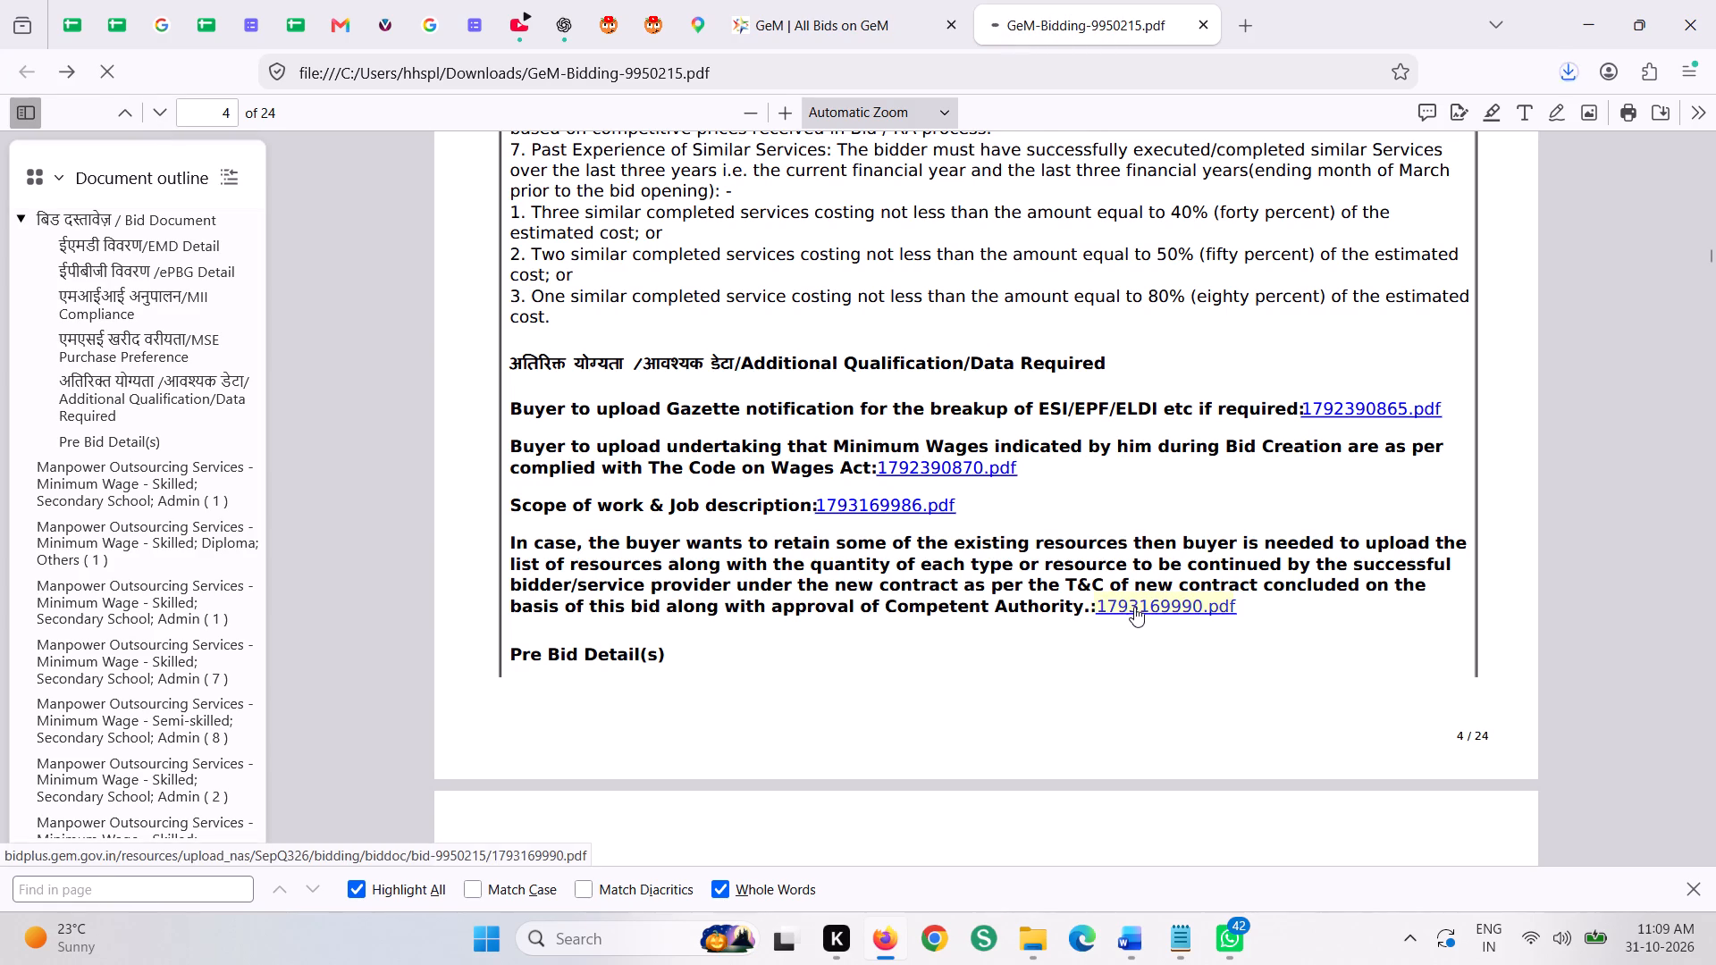
scroll(1083, 527, "up", 2)
scroll(965, 439, "up", 4)
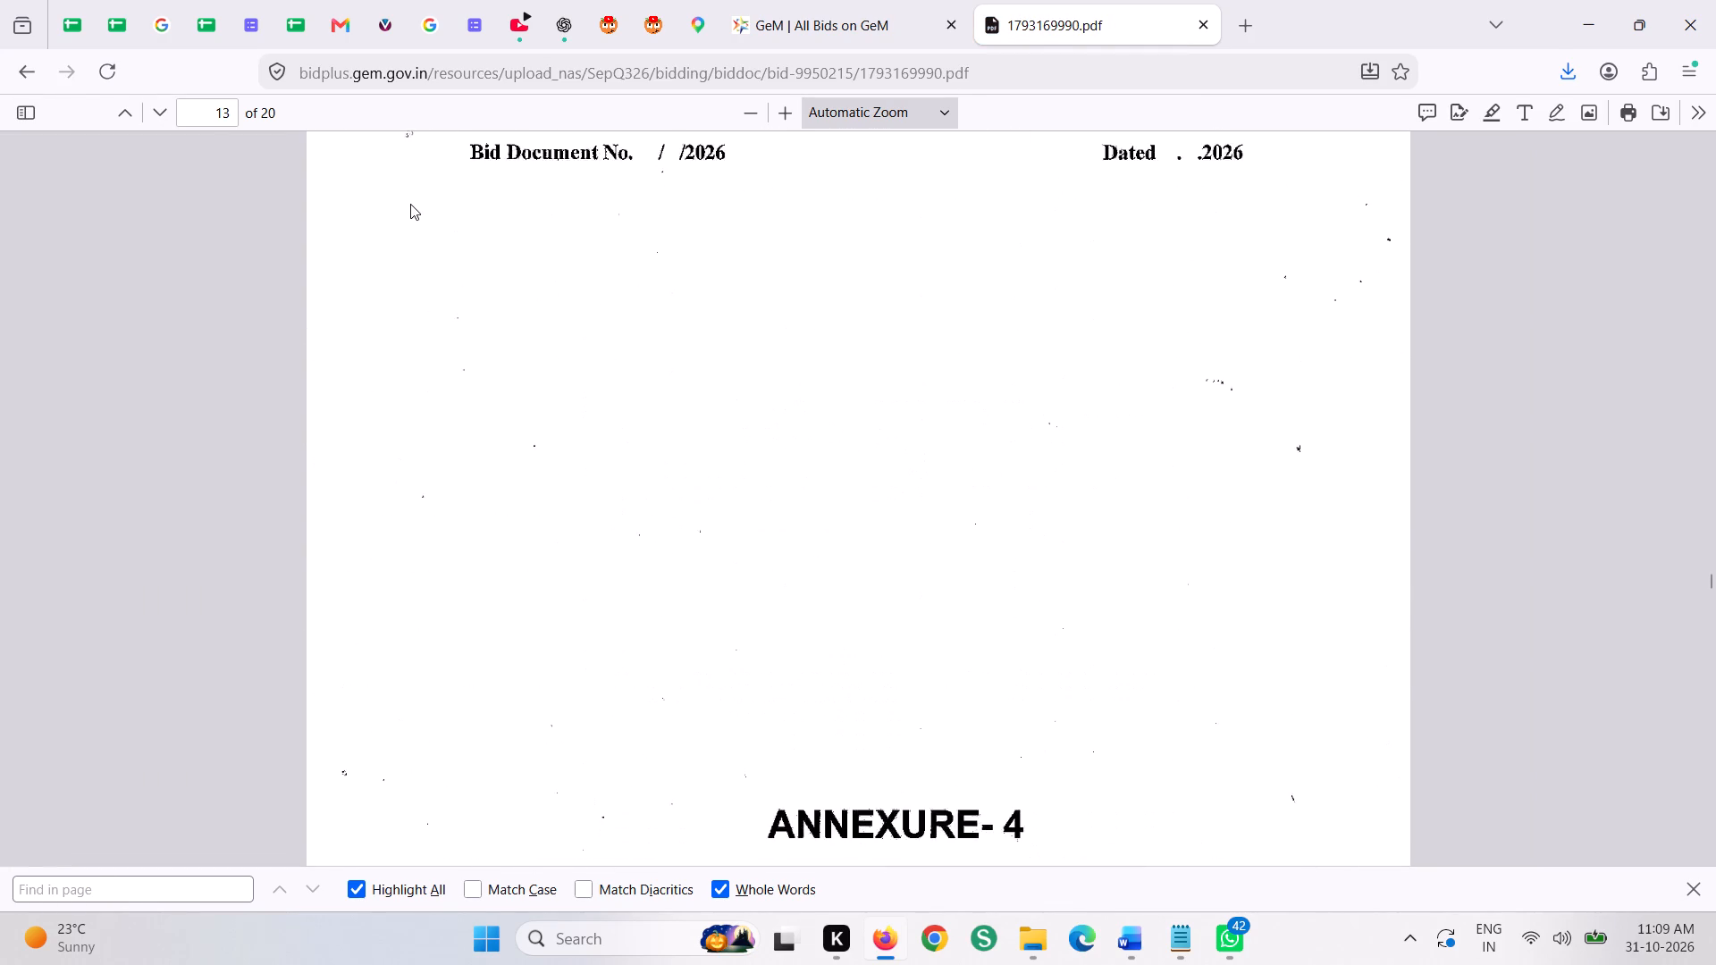
scroll(410, 204, "up", 1)
left_click(10, 71)
left_click(834, 498)
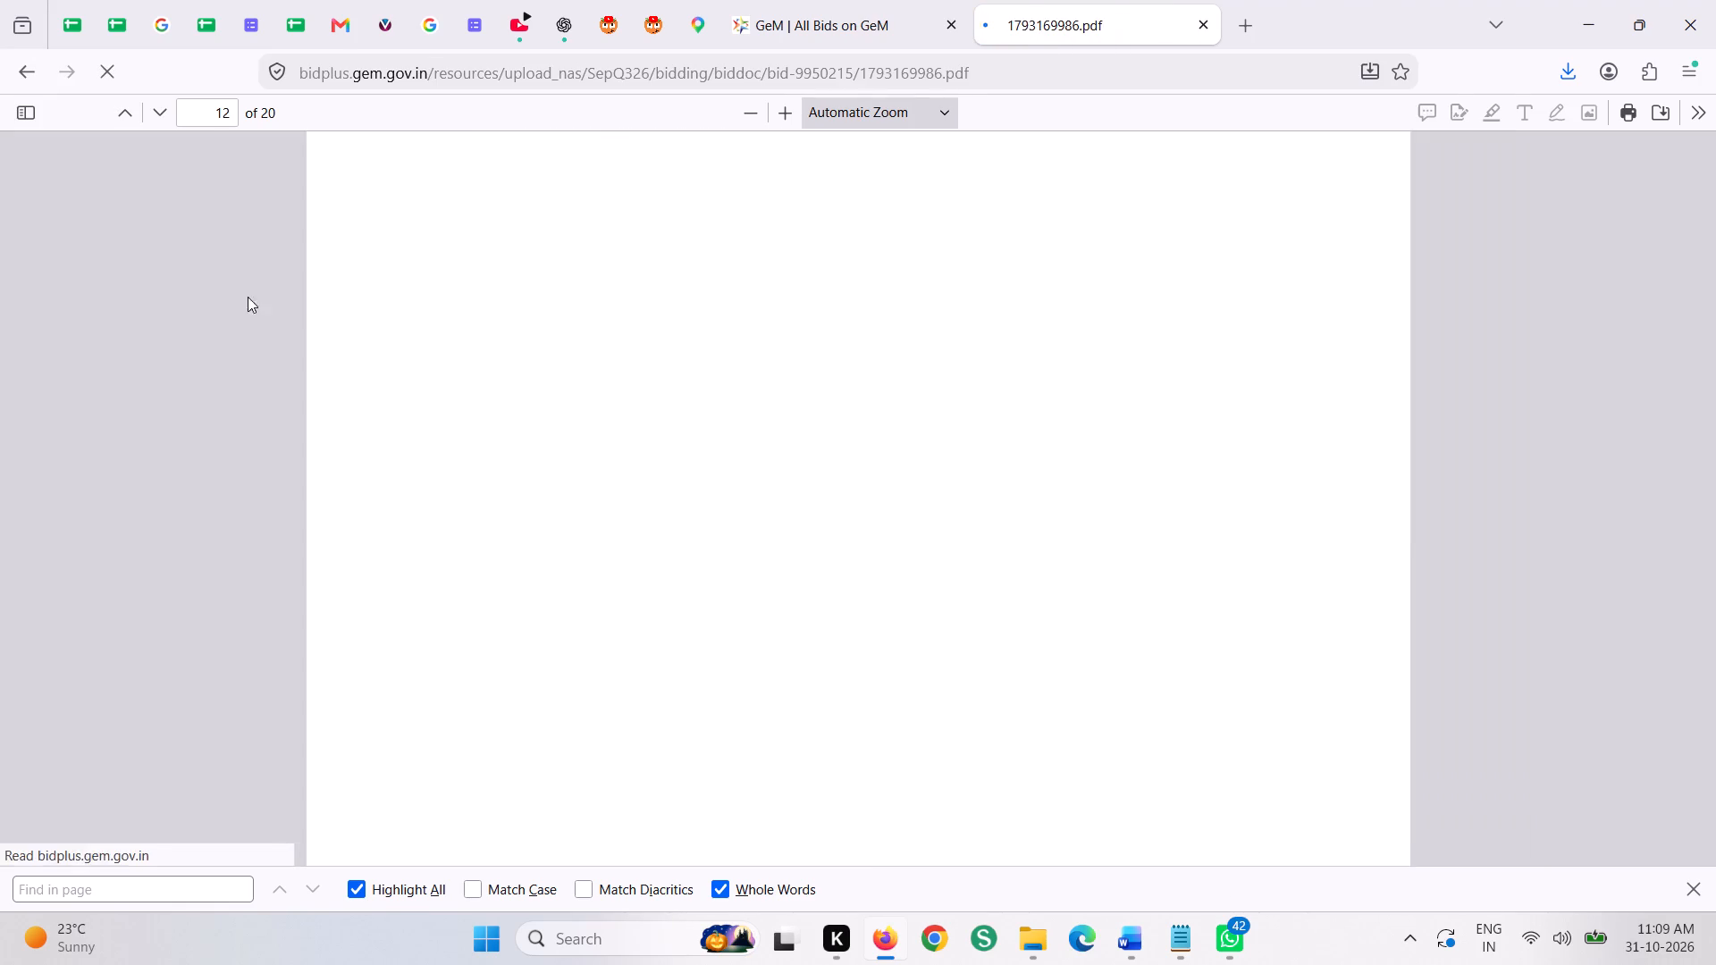
scroll(242, 290, "up", 4)
left_click(35, 71)
Copy the label "Pre-Bid" from the pre-bid date and time table in the bid PDF.
scroll(1040, 530, "down", 3)
scroll(896, 473, "up", 1)
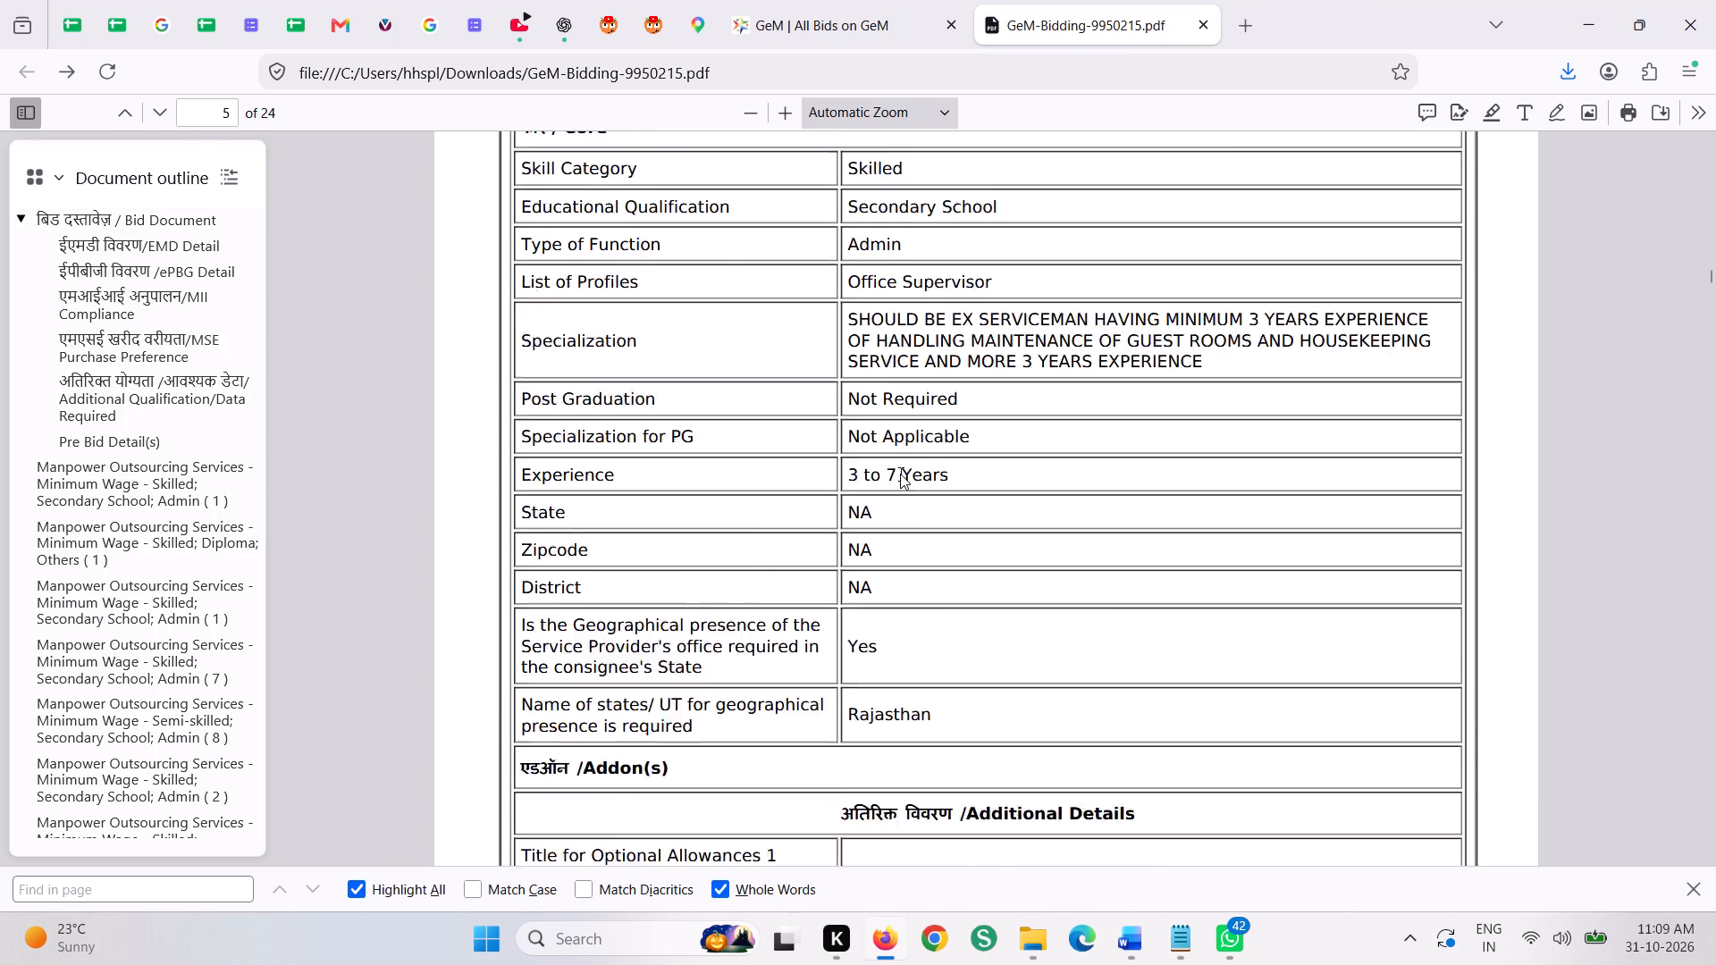
scroll(900, 474, "up", 1)
left_click(711, 405)
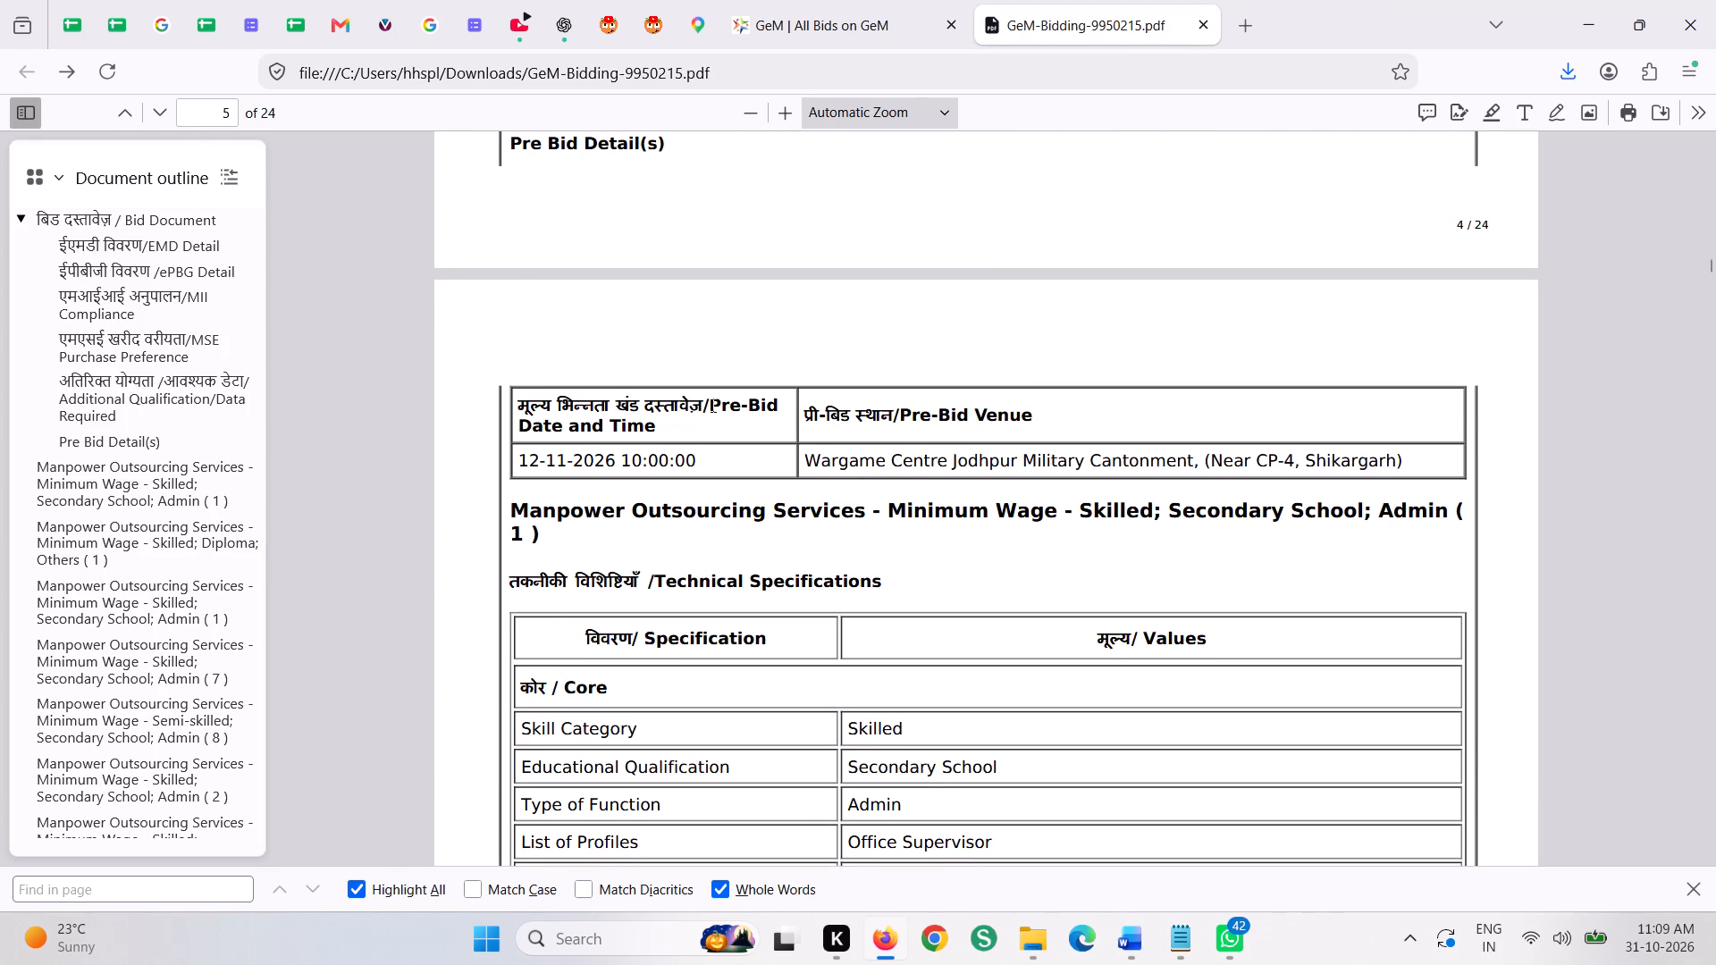
left_click_drag(711, 405, 792, 399)
key("ctrl+c")
key("ctrl+c")
key("ctrl+c")
In the REQUIRED DOCUMENTS Word file, delete everything after "1.SHOPACT –" and start a new line.
left_click(1137, 929)
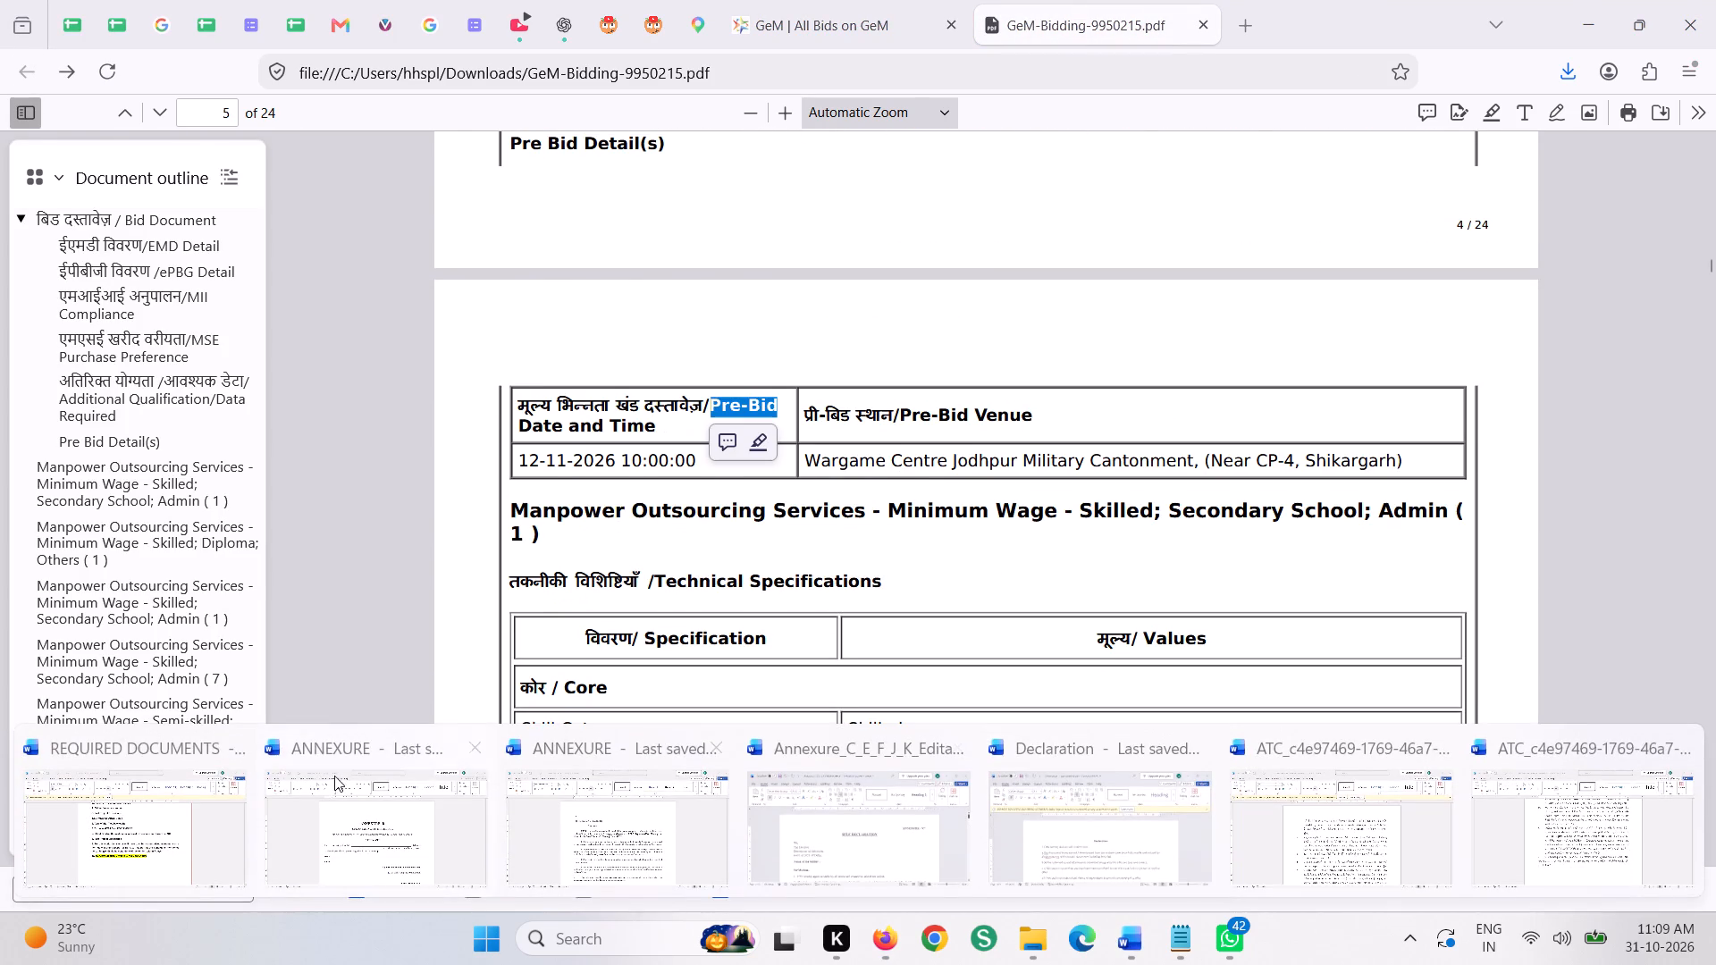
left_click(146, 810)
scroll(640, 566, "up", 2)
left_click_drag(652, 486, 654, 486)
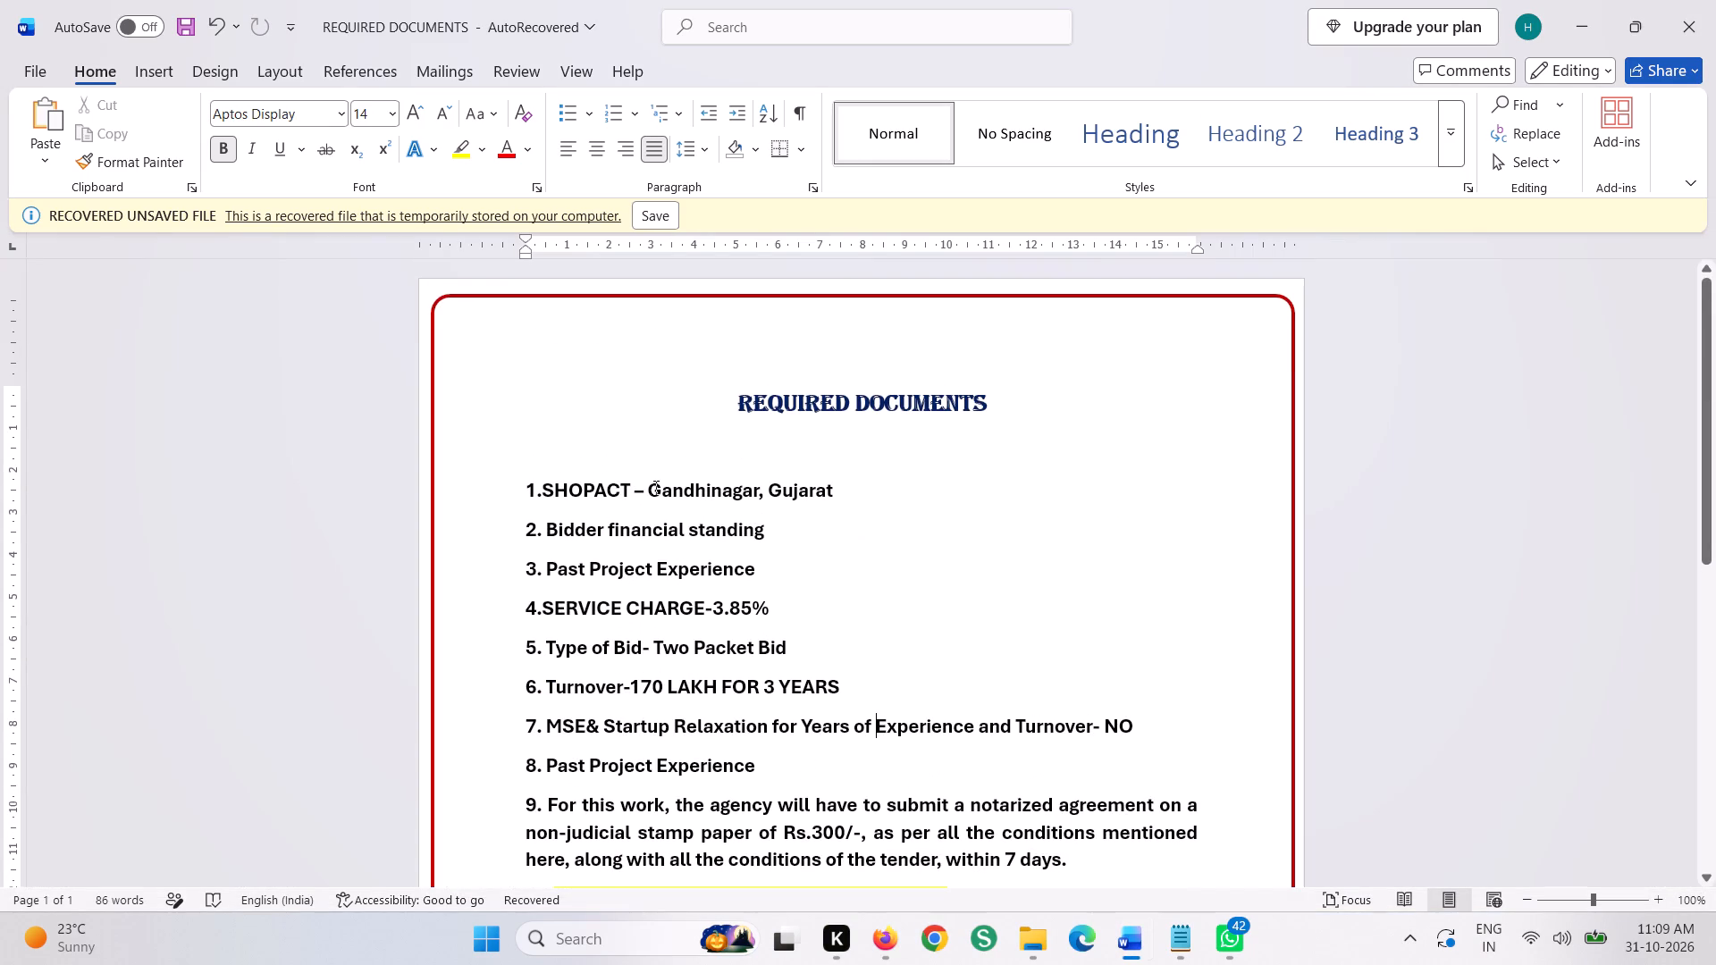
left_click_drag(654, 486, 1238, 952)
key("BackSpace")
key("Return")
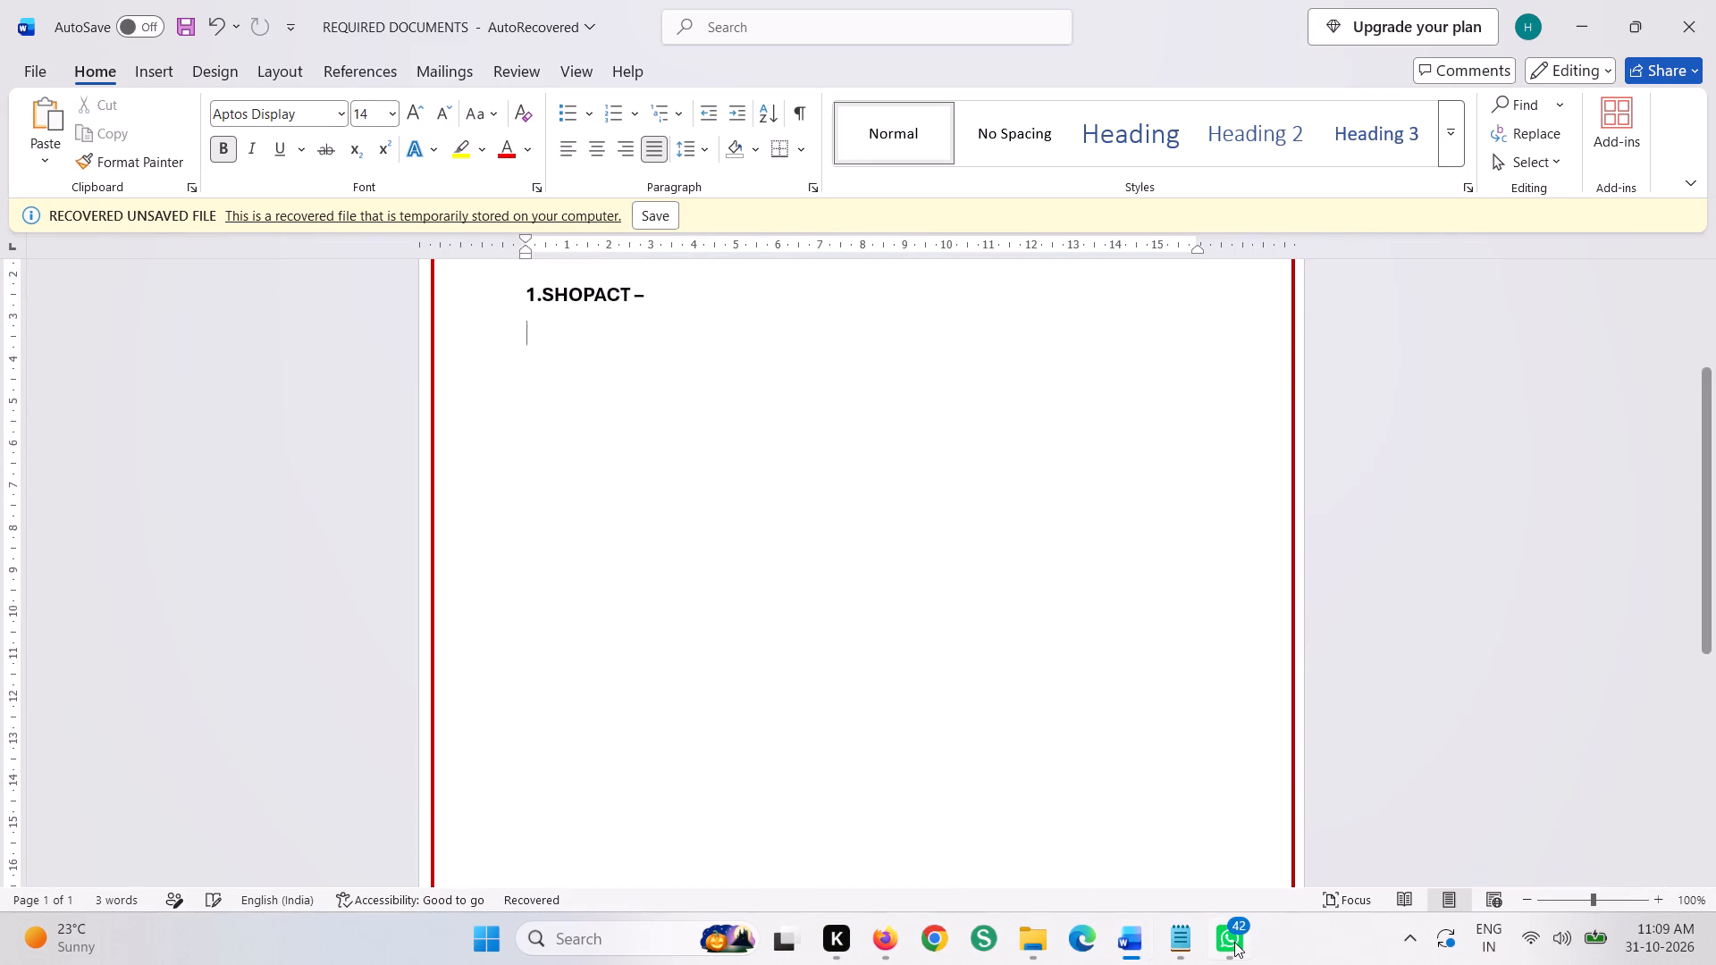
Add item 2 to the required documents list with the copied text "Pre-Bid".
key("period")
key("BackSpace")
type("2.")
key("ctrl+v")
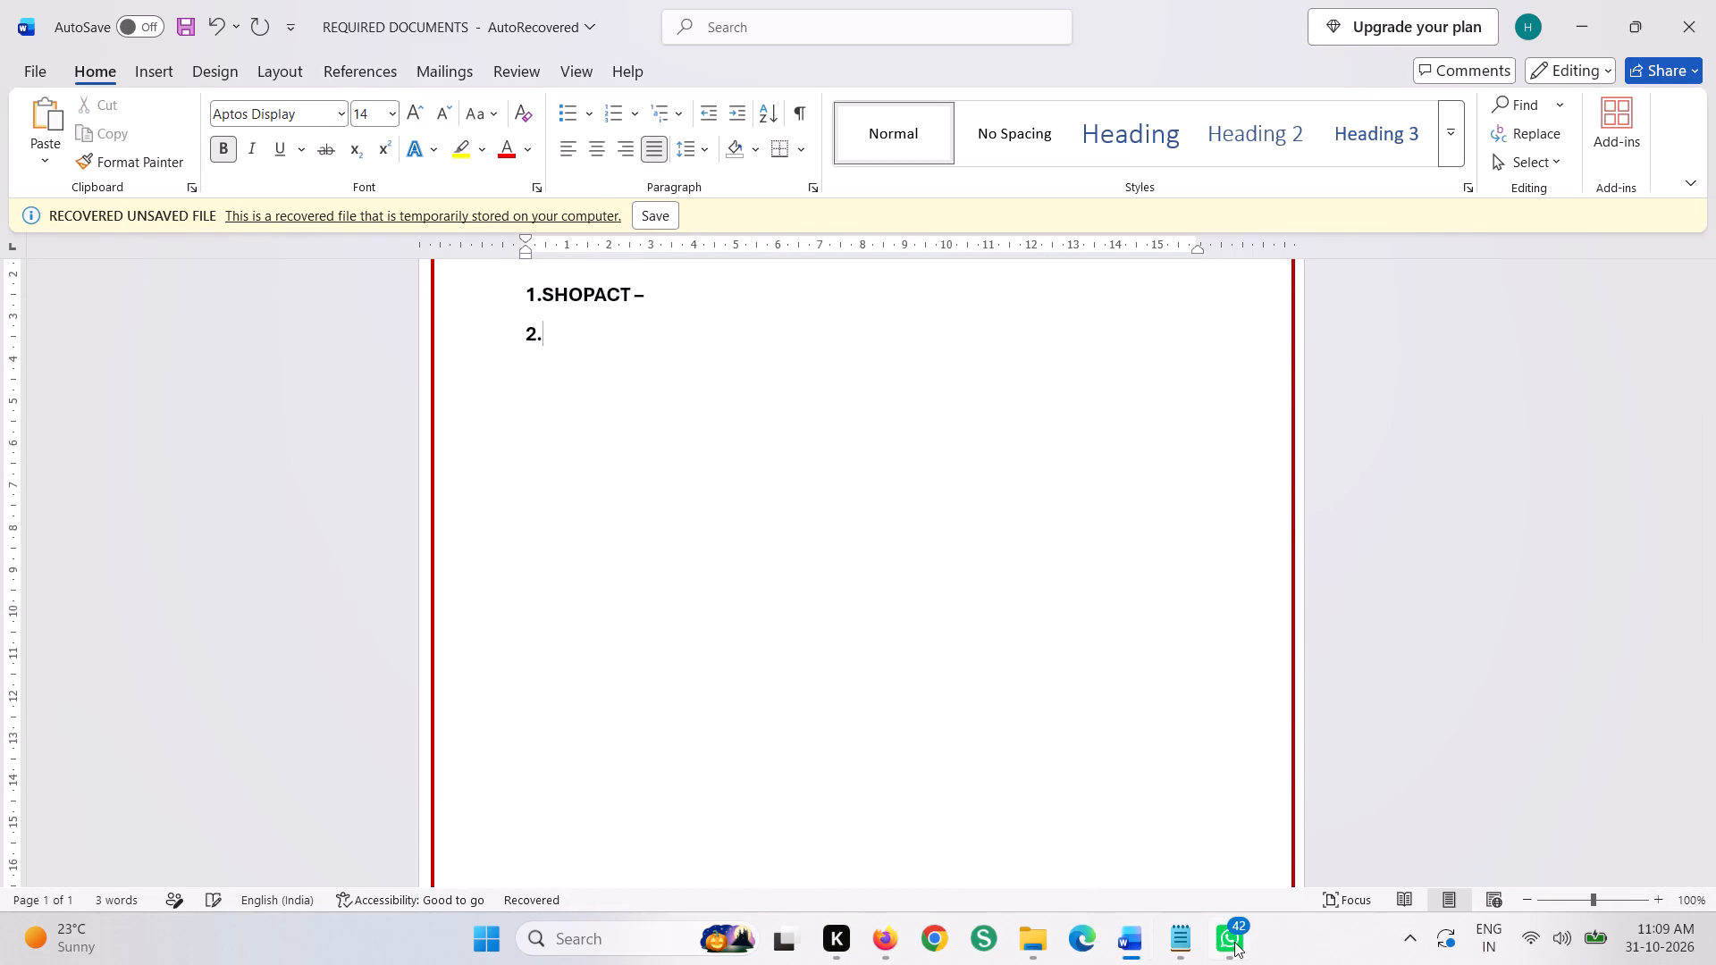
key("alt+Tab")
double_click(607, 473)
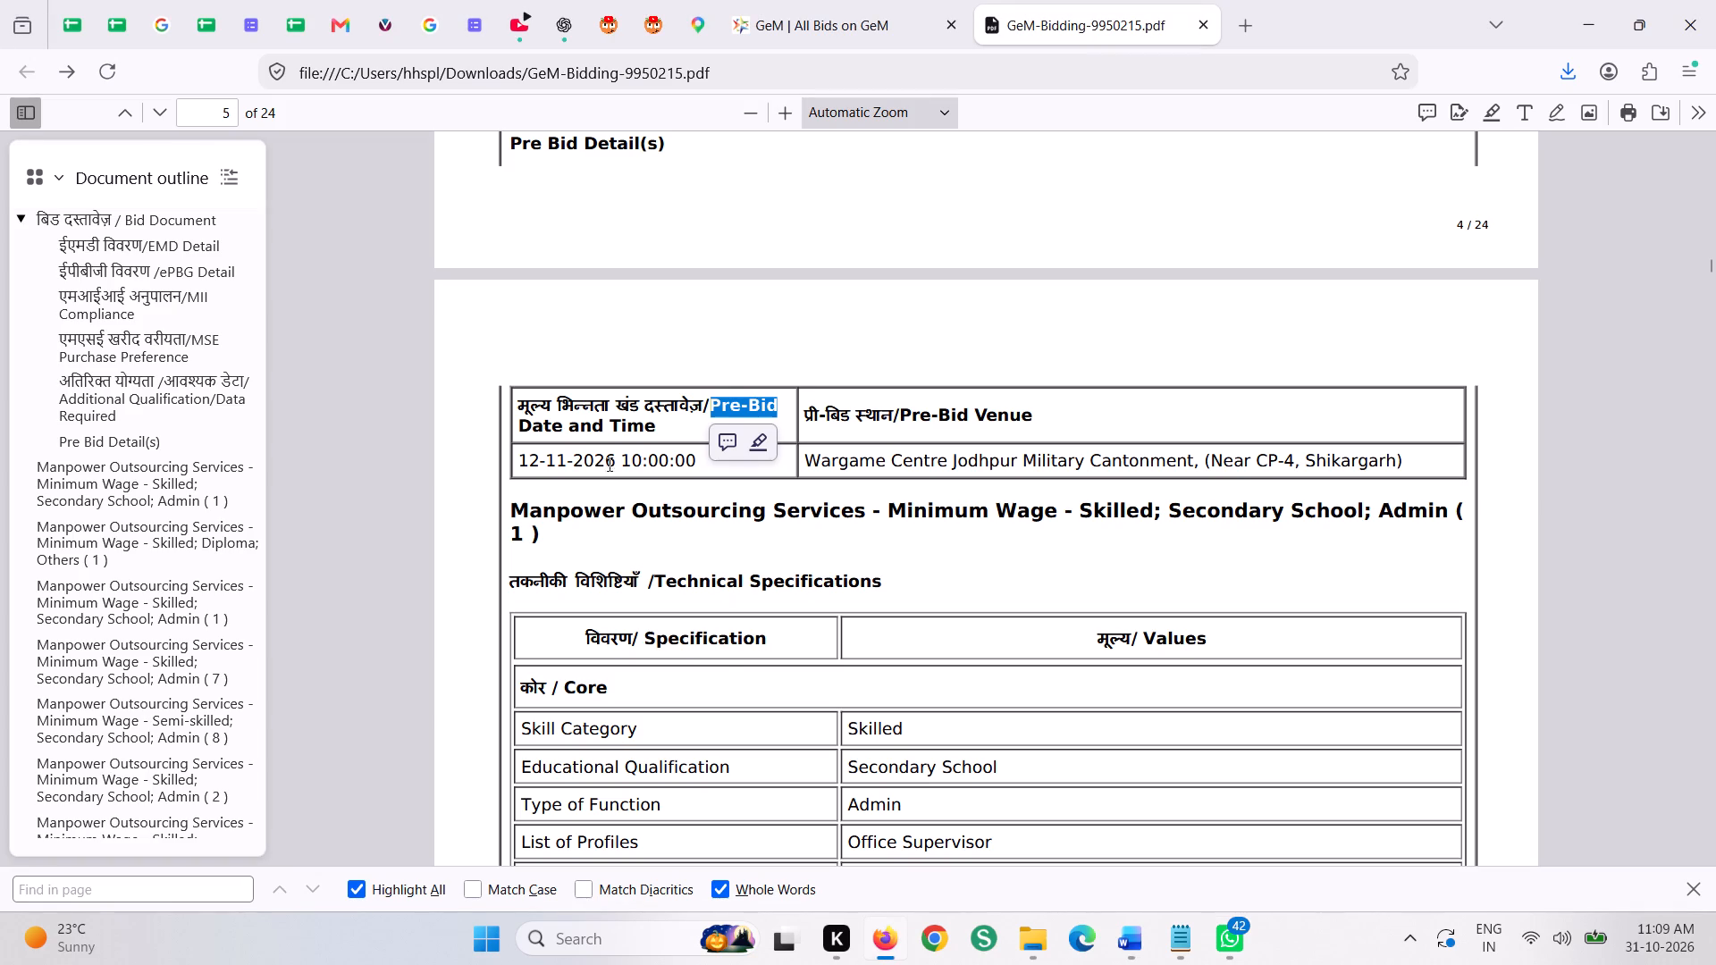
triple_click(608, 457)
key("ctrl+c")
key("ctrl+c")
key("alt+Tab")
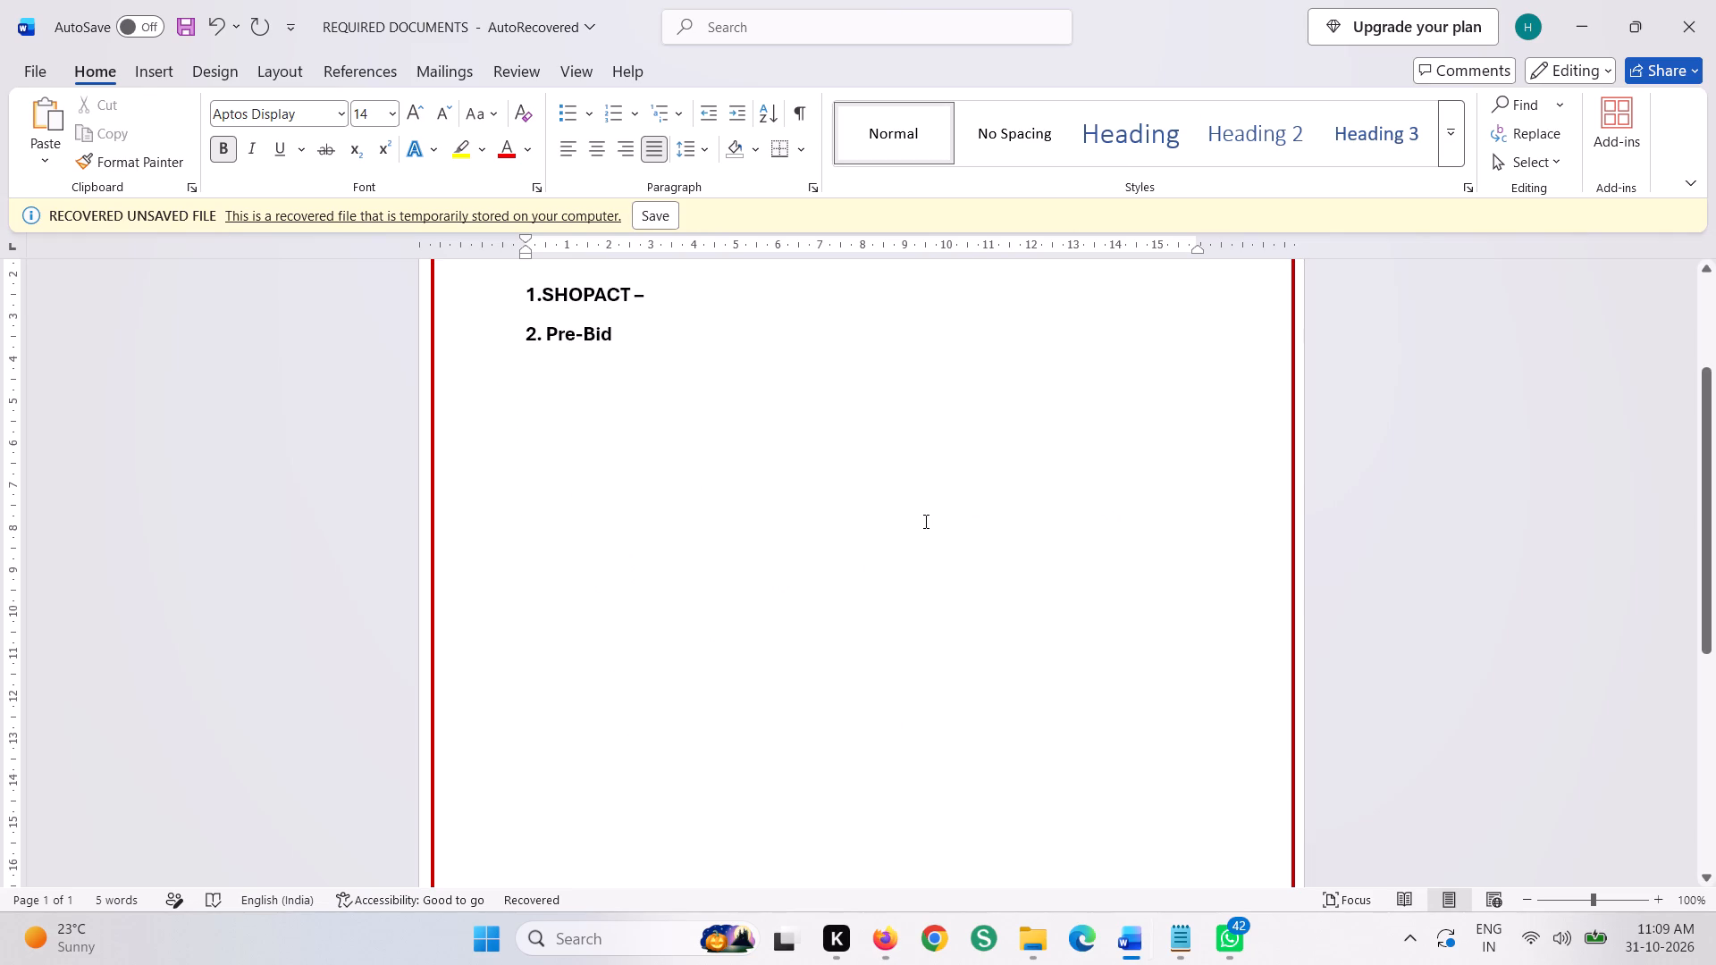
key("minus")
key("ctrl+v")
Copy the label "Pre-Bid Venue" from the bid PDF and add it with a dash on a new line below the pre-bid date.
key("alt+Tab")
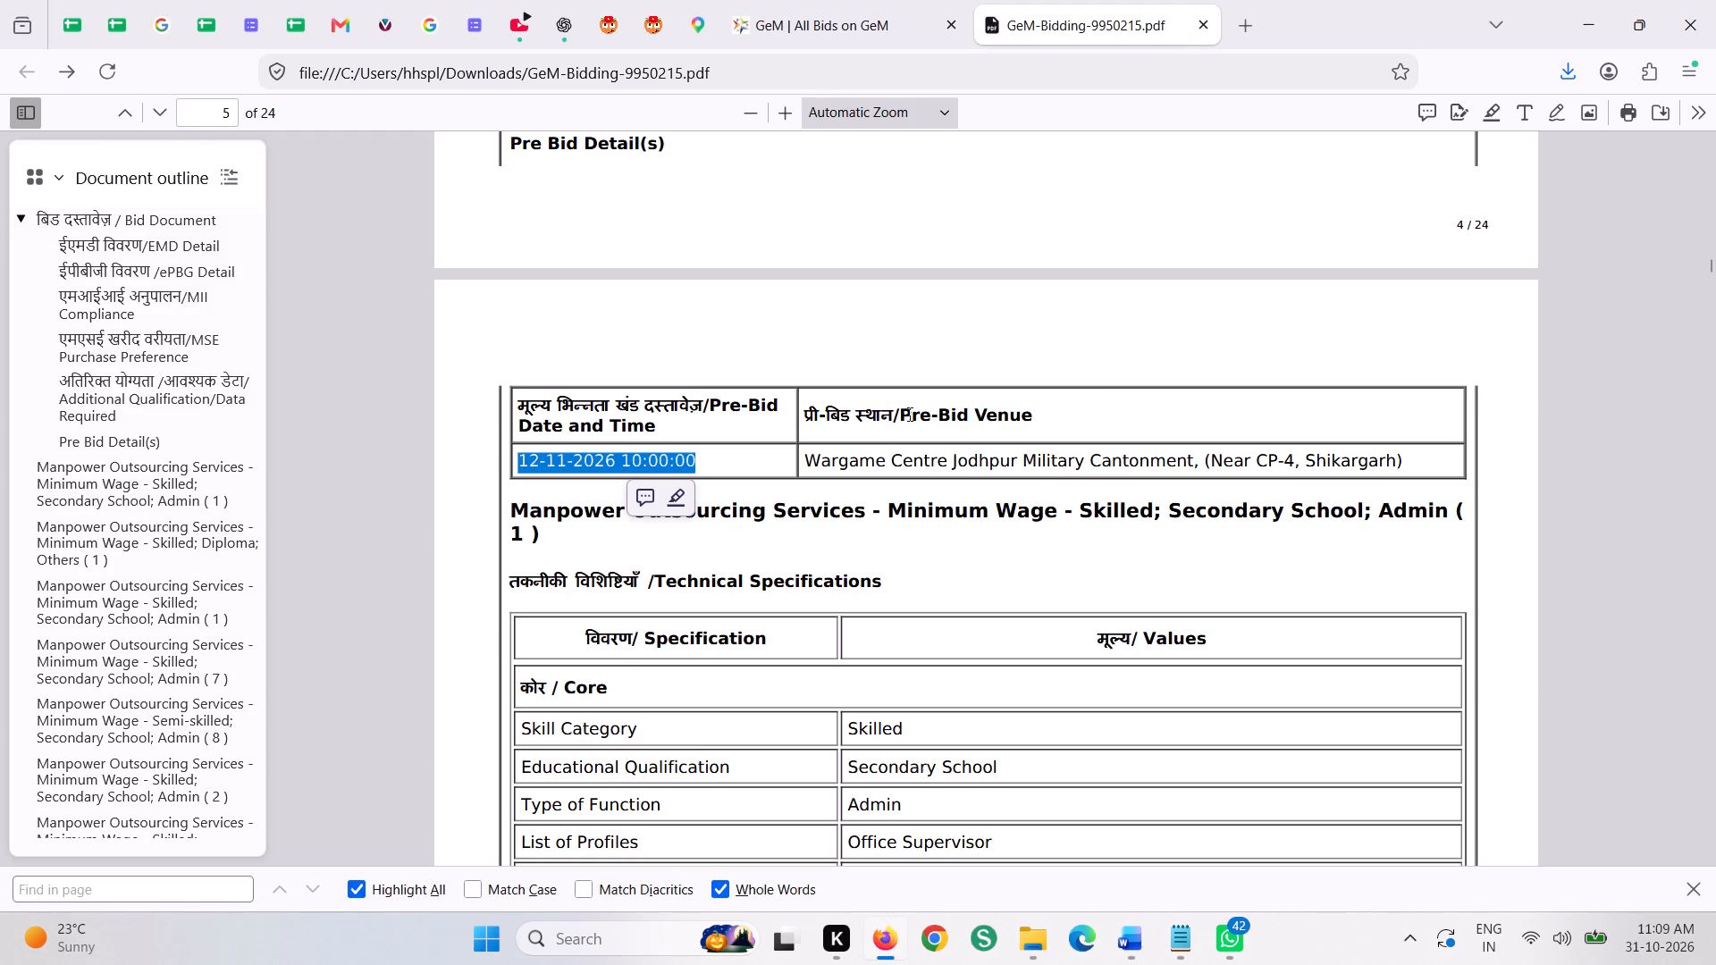
left_click(901, 415)
left_click_drag(901, 415, 1034, 411)
key("ctrl+c")
key("ctrl+c")
key("ctrl+c")
key("ctrl+c")
key("alt+Tab")
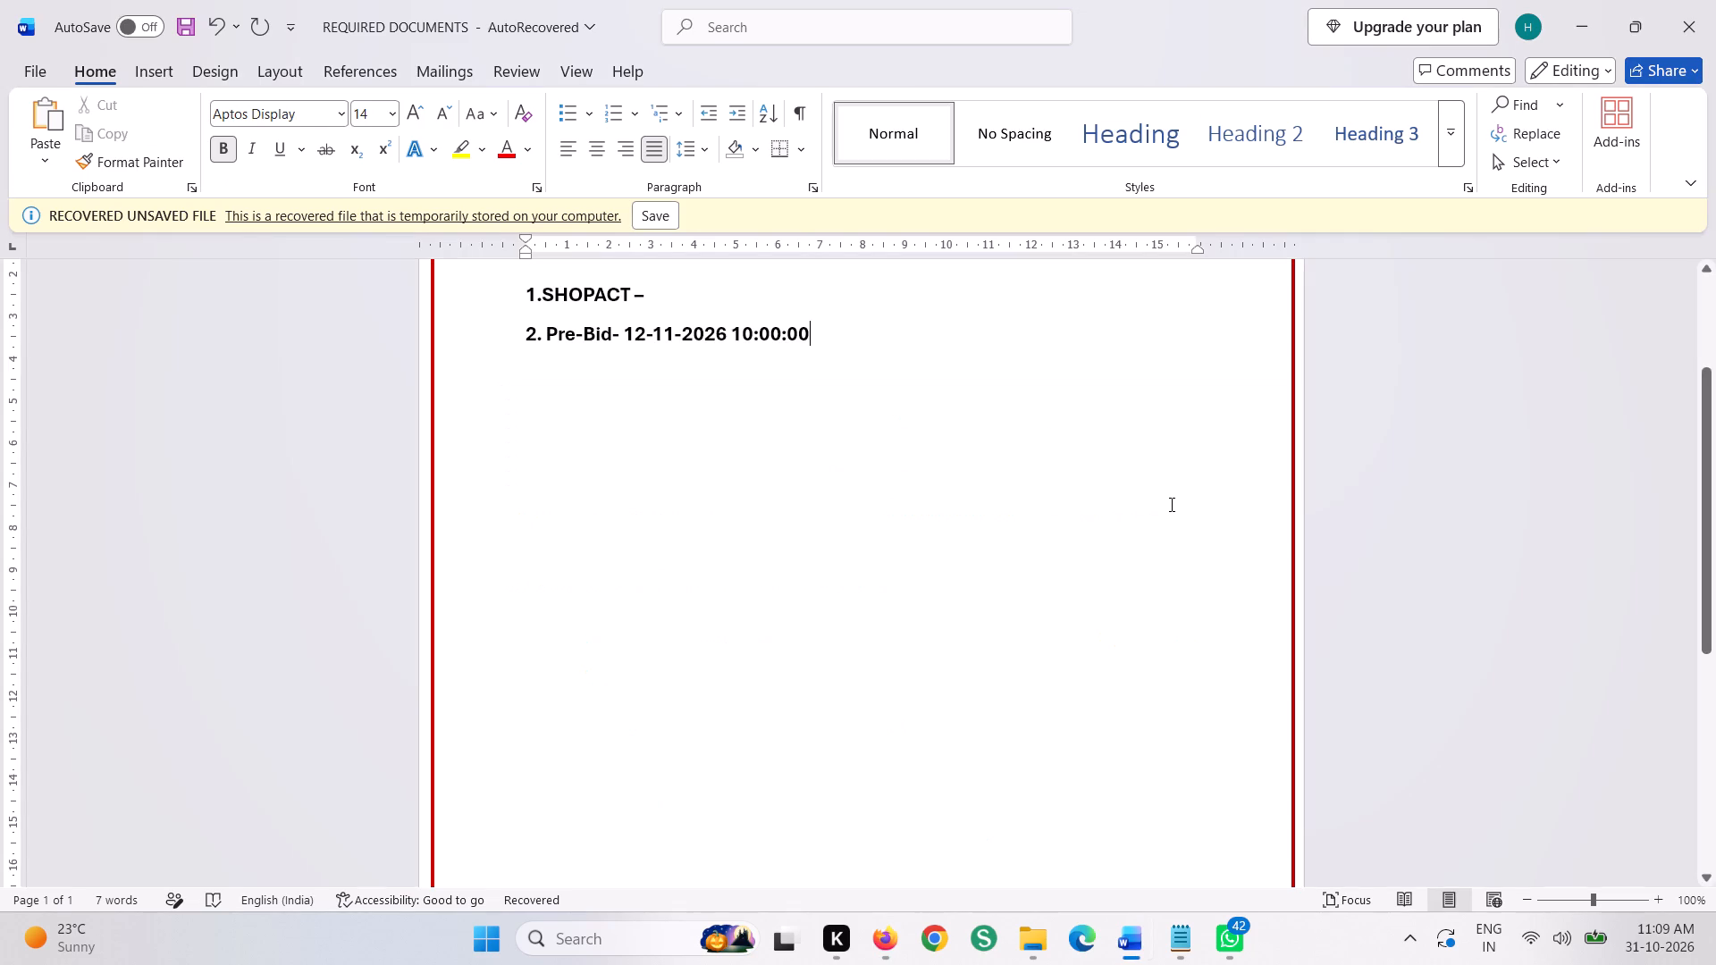
key("Return")
key("ctrl+v")
key("minus")
Fill in the venue "Wargame Centre Jodhpur Military Cantonment, (Near CP-4, Shikargarh)" from the bid PDF and start item "3." on a new line.
key("alt+Tab")
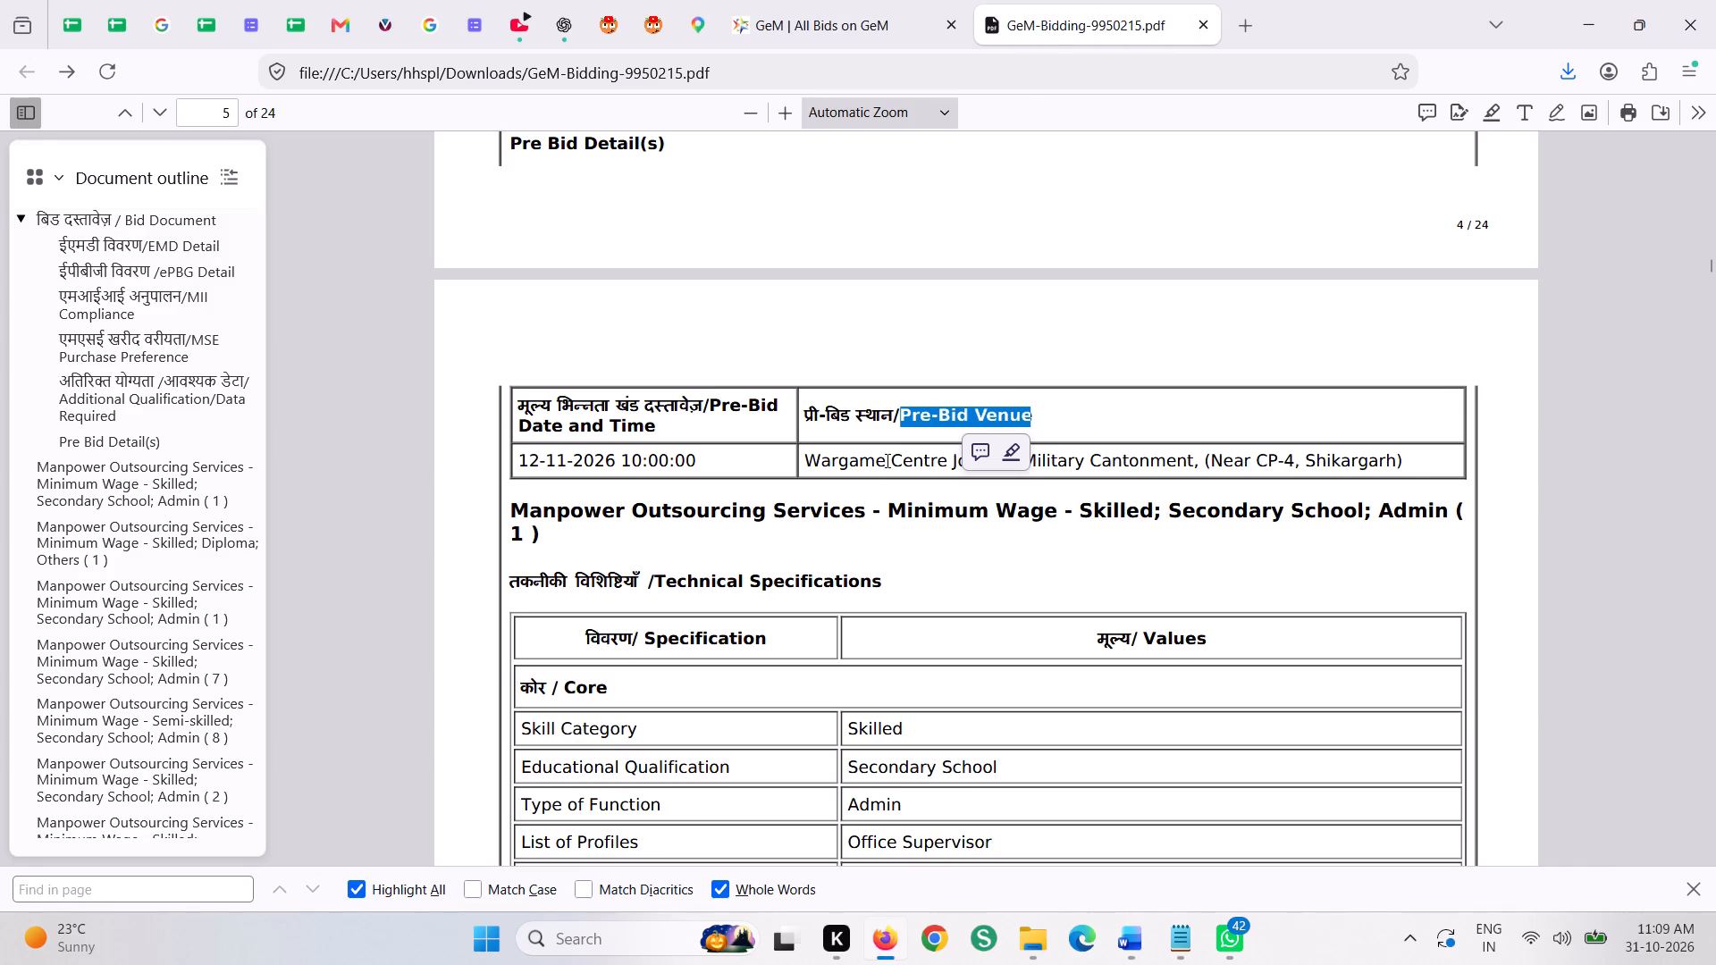
triple_click(886, 459)
left_click(886, 459, "ctrl")
key("ctrl+c")
key("ctrl+c")
triple_click(887, 458, "ctrl")
key("ctrl+c")
key("ctrl+c")
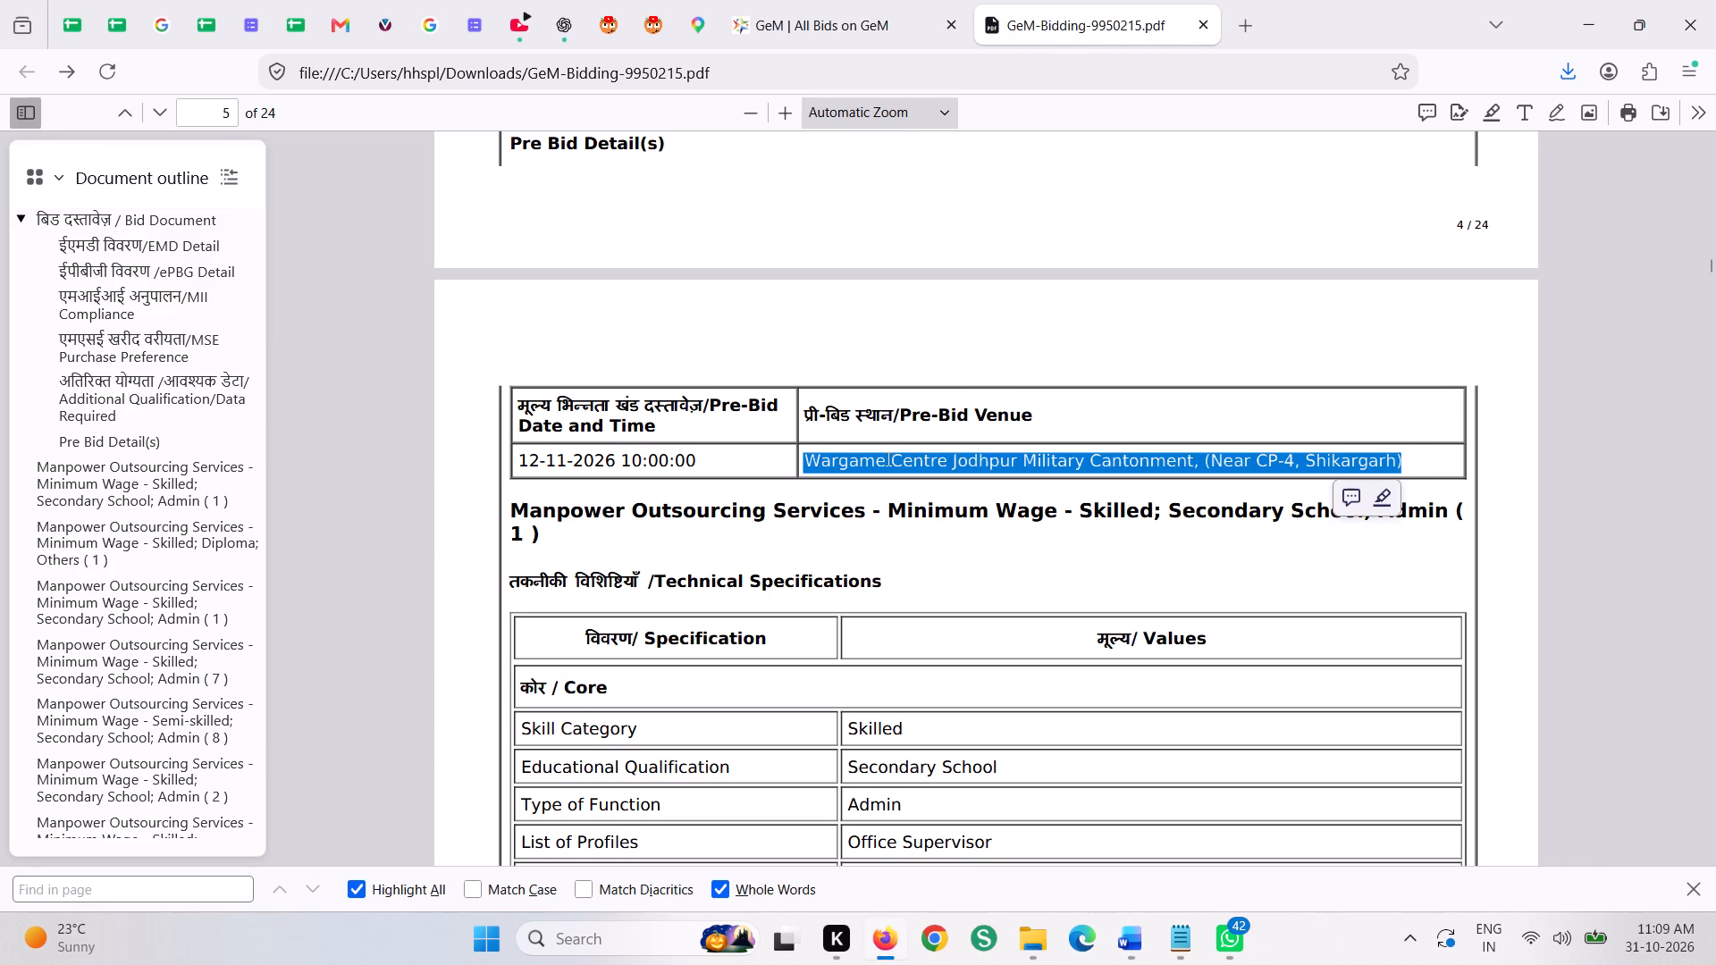
key("alt+Tab")
key("ctrl+v")
key("Return")
type("3.")
Copy JODHPUR from the consignee address in the bid PDF and complete item 1 as "SHOPACT – JODHPUR,RAJ".
key("alt+Tab")
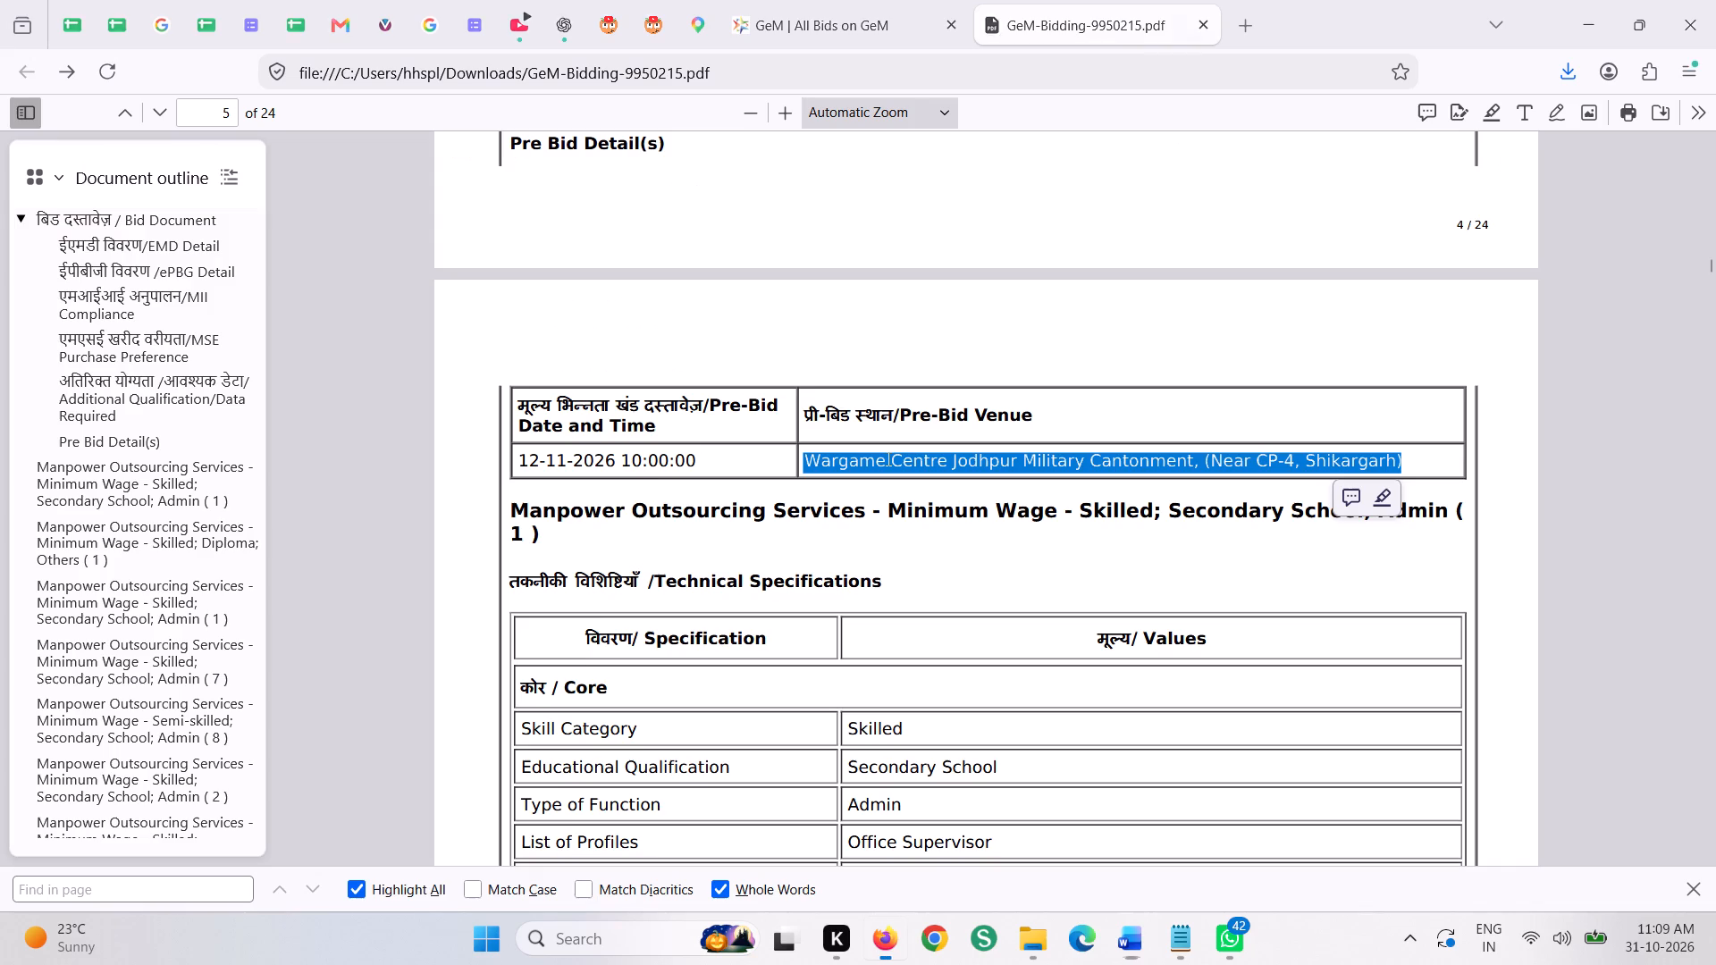
scroll(890, 450, "down", 2)
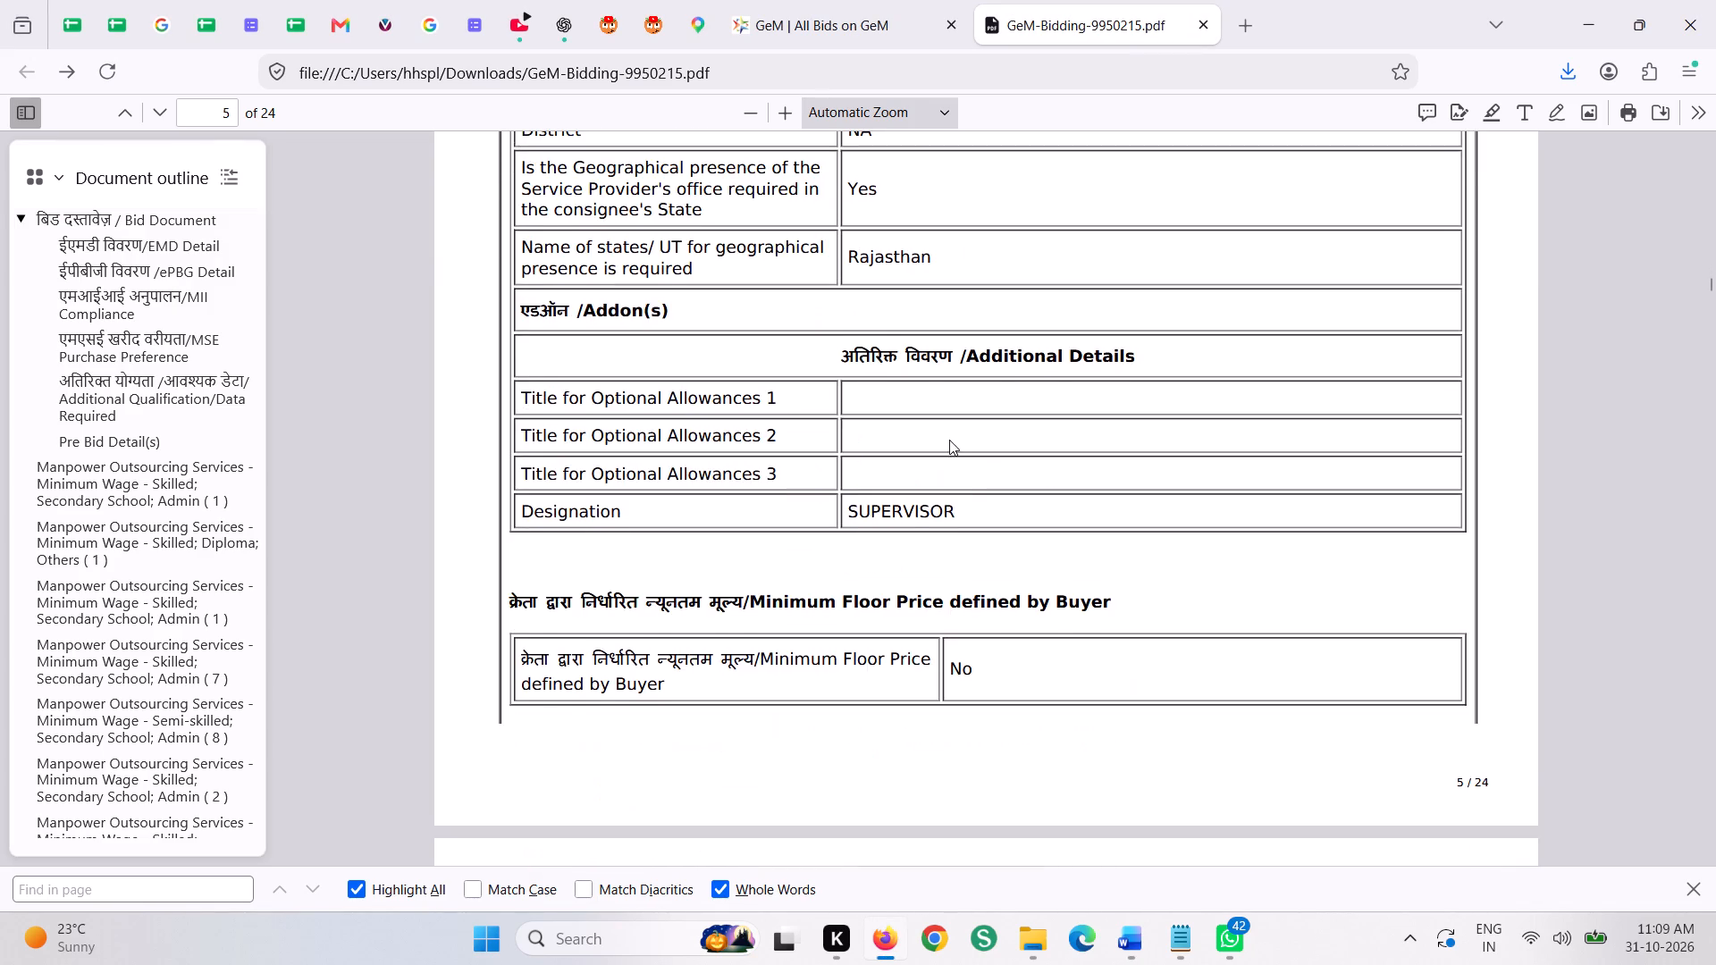
scroll(949, 440, "down", 2)
double_click(947, 646)
key("ctrl+c")
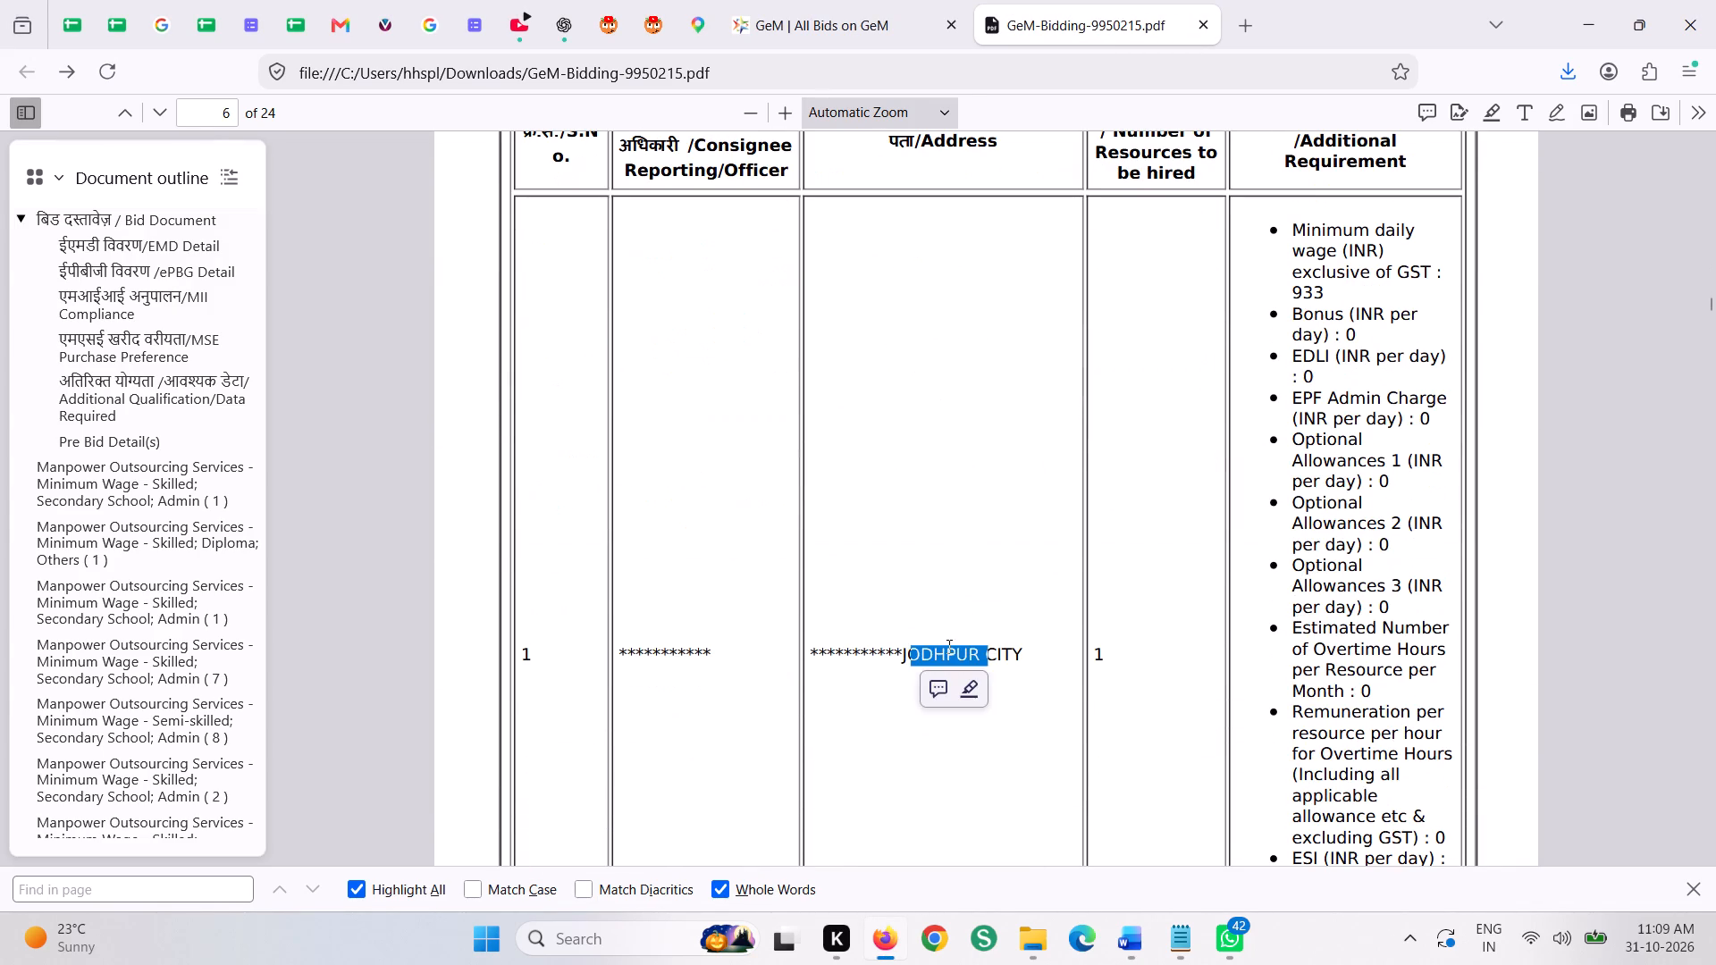
key("ctrl+c")
key("alt+Tab")
left_click(640, 289)
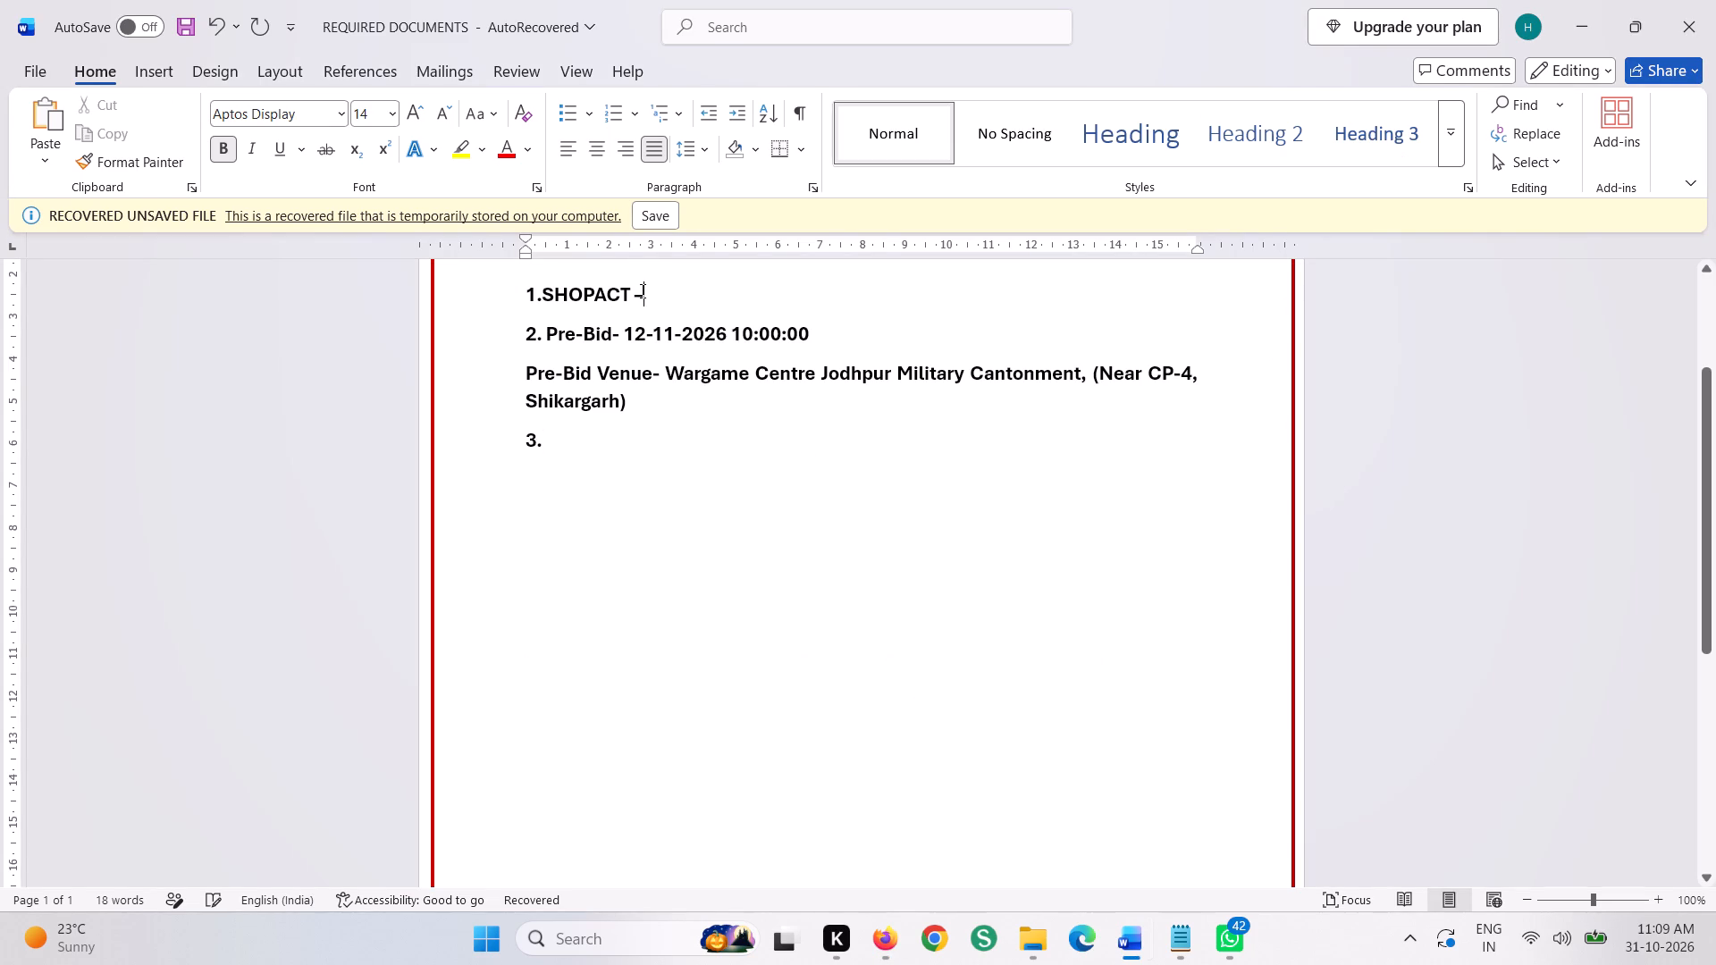
key("ctrl+v")
key("comma")
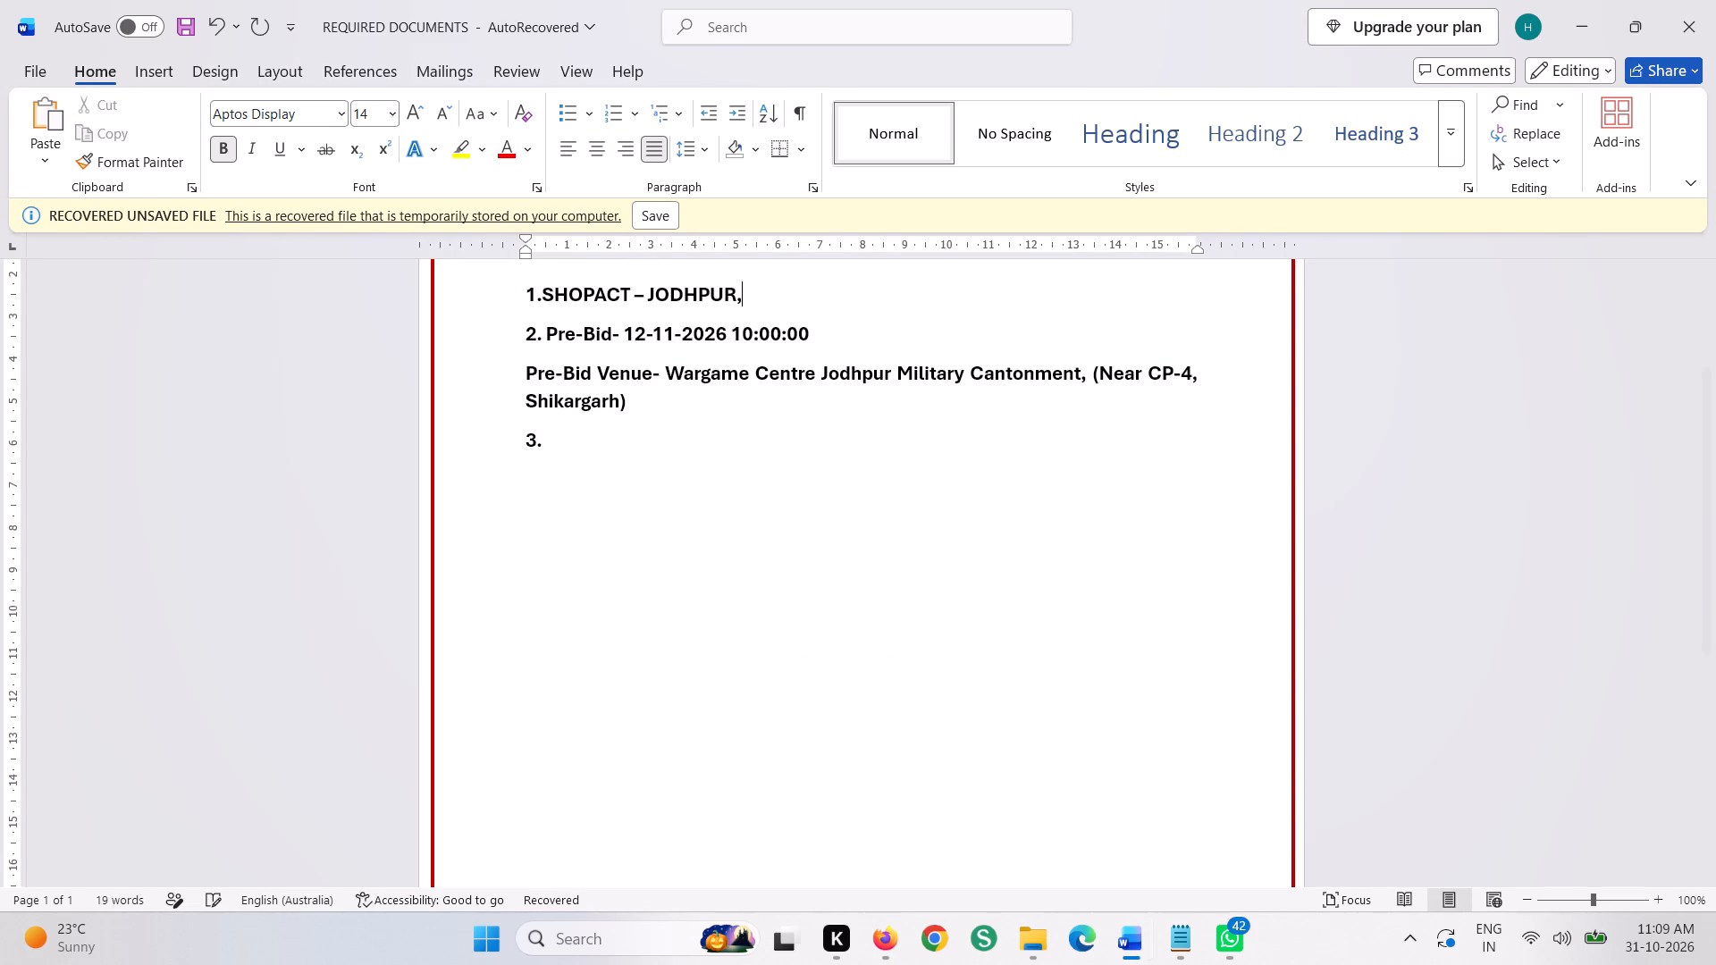
type("RAJ")
Copy "Bidder financial standing" from the PDF's Buyer Added Bid Specific Terms and Conditions and paste it as item 3 in the Word list.
key("alt+Tab")
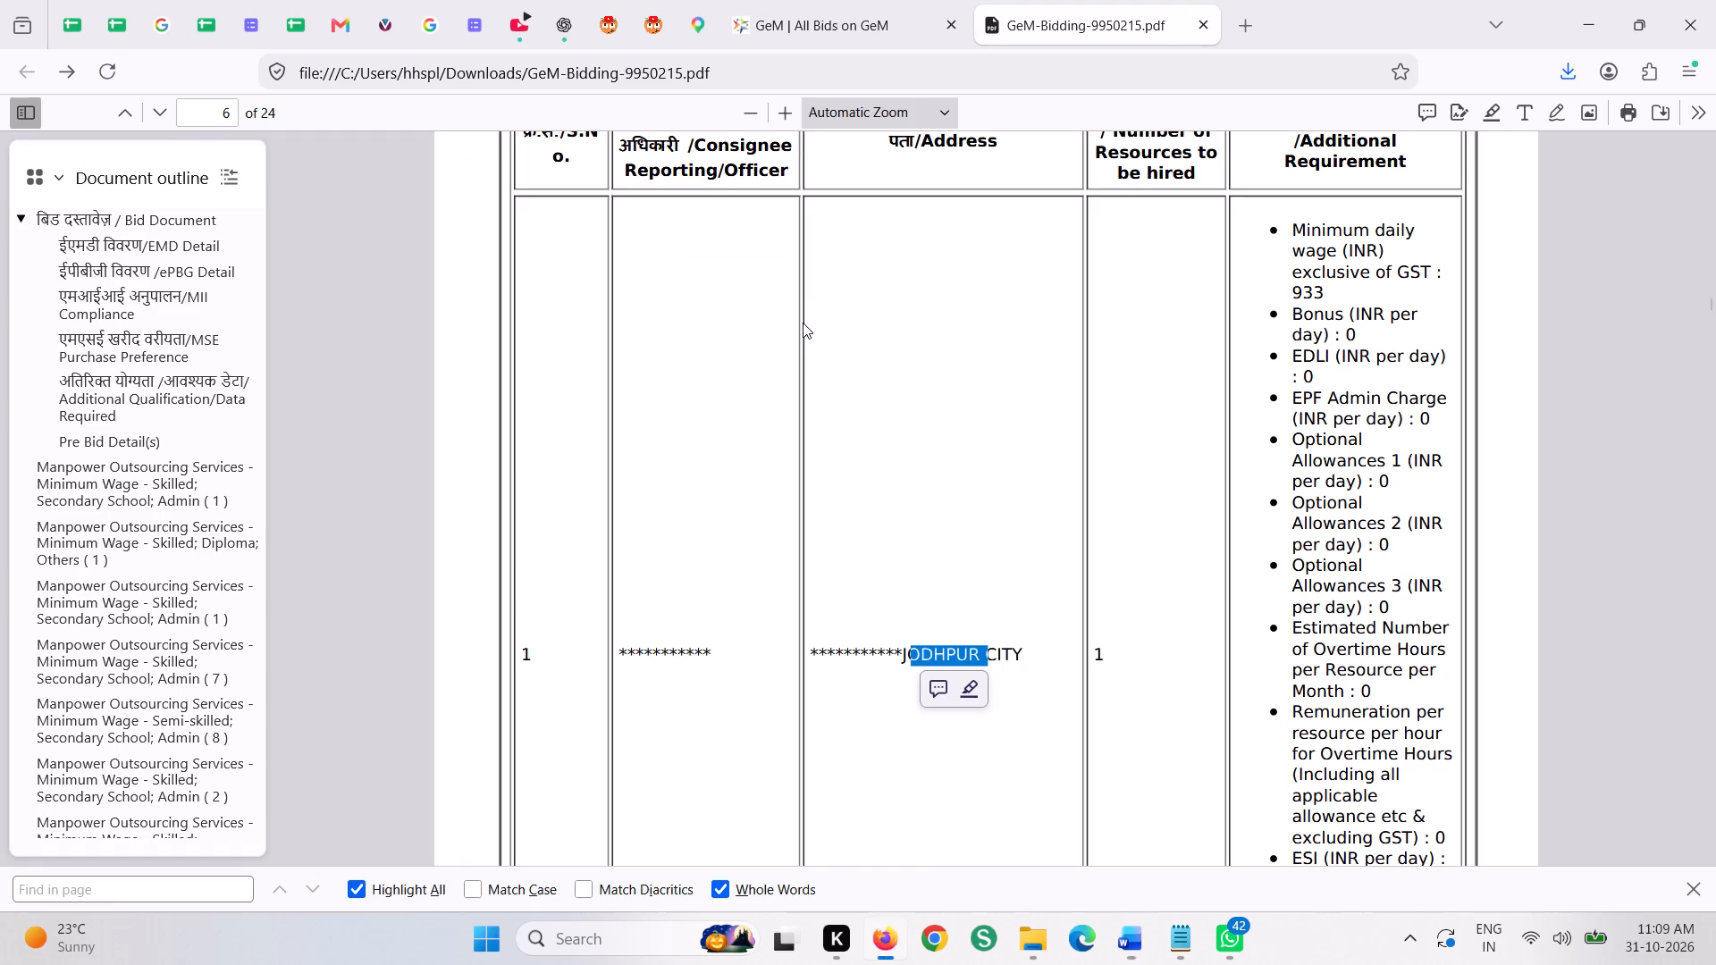
scroll(803, 320, "down", 2)
scroll(865, 440, "down", 1)
scroll(1033, 459, "down", 1)
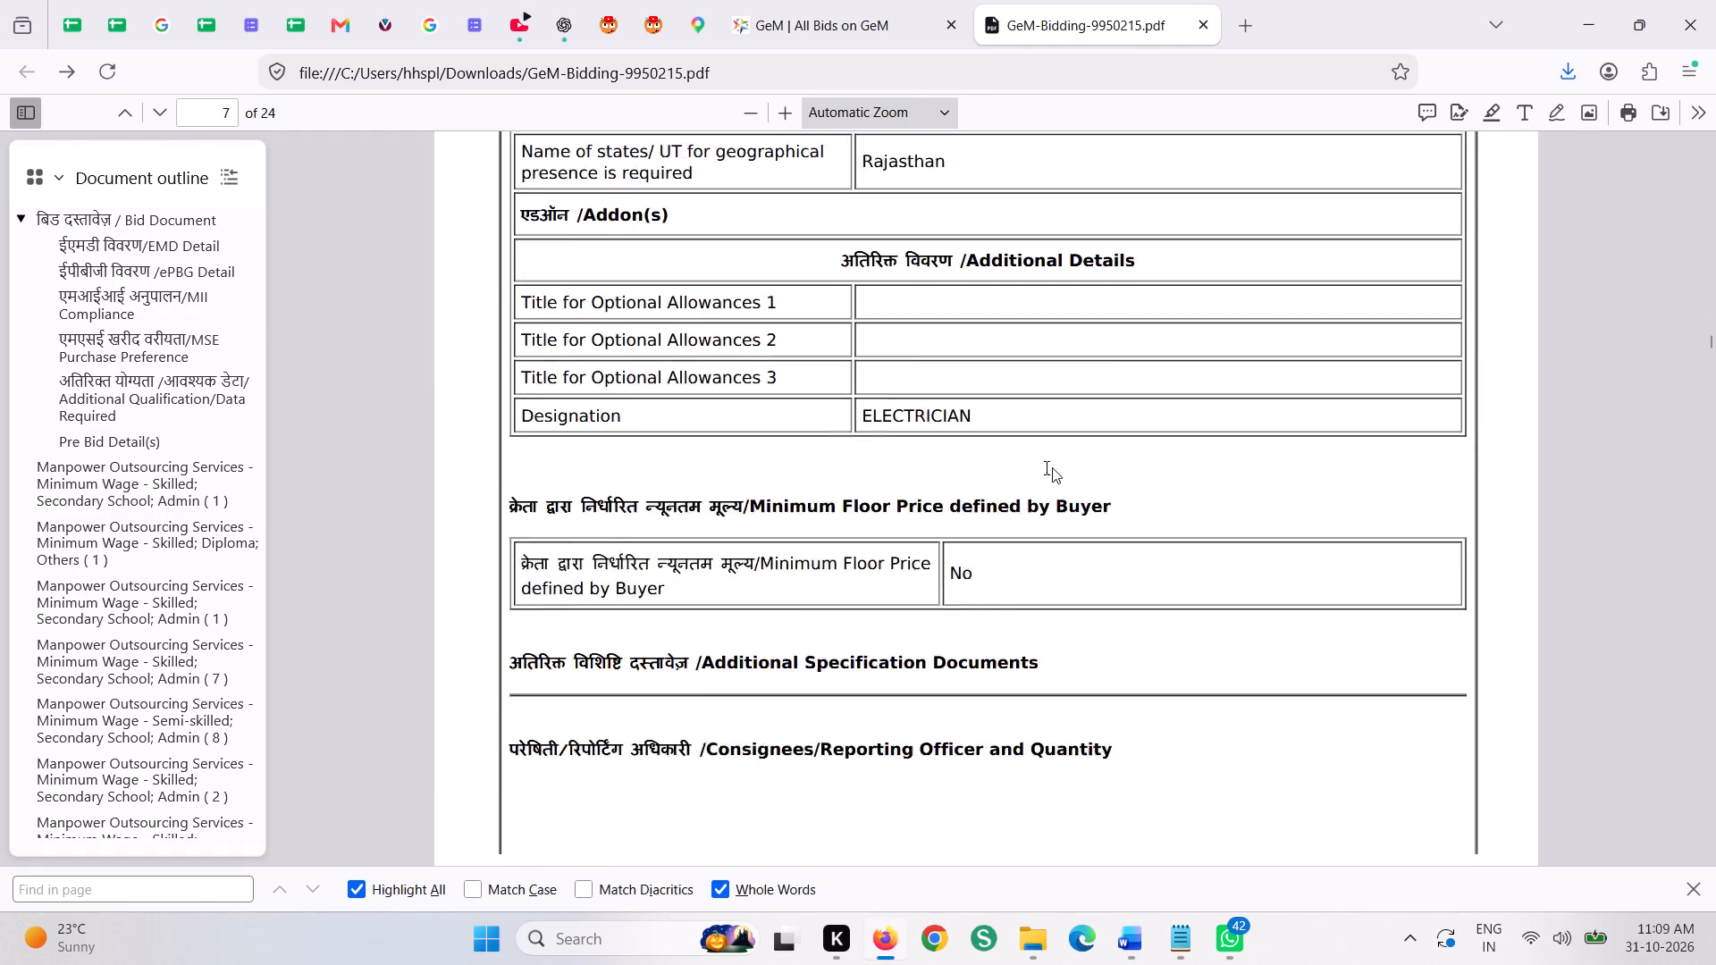
scroll(1004, 465, "down", 10)
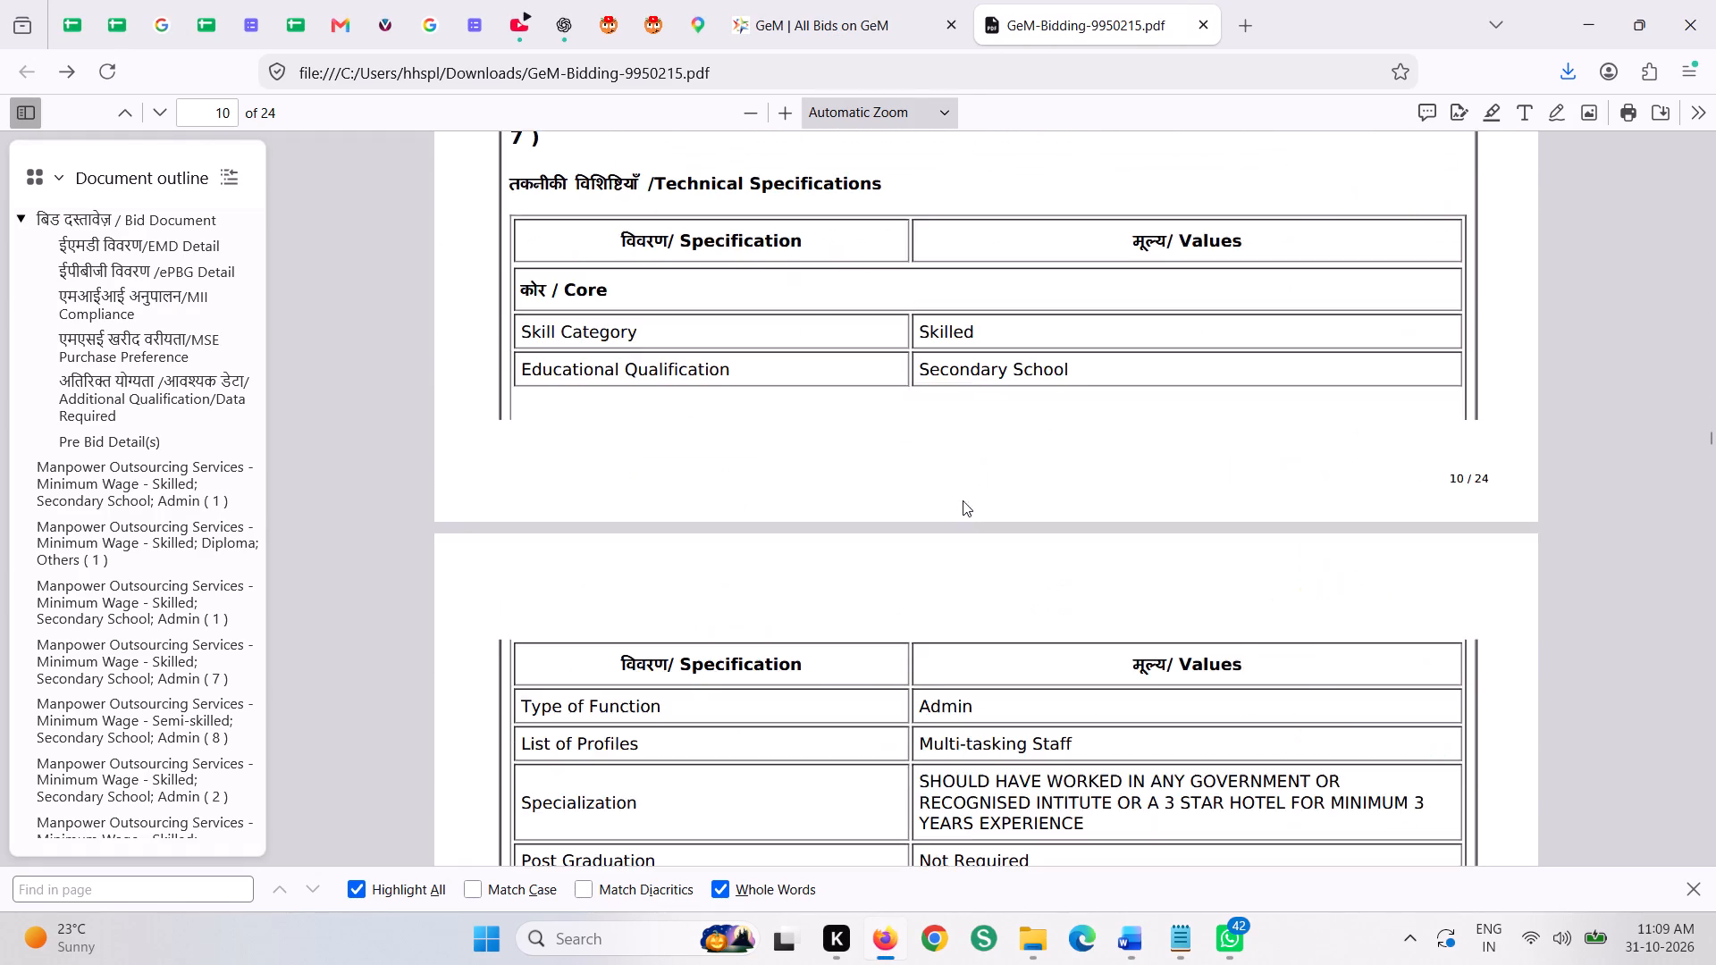
scroll(959, 505, "down", 11)
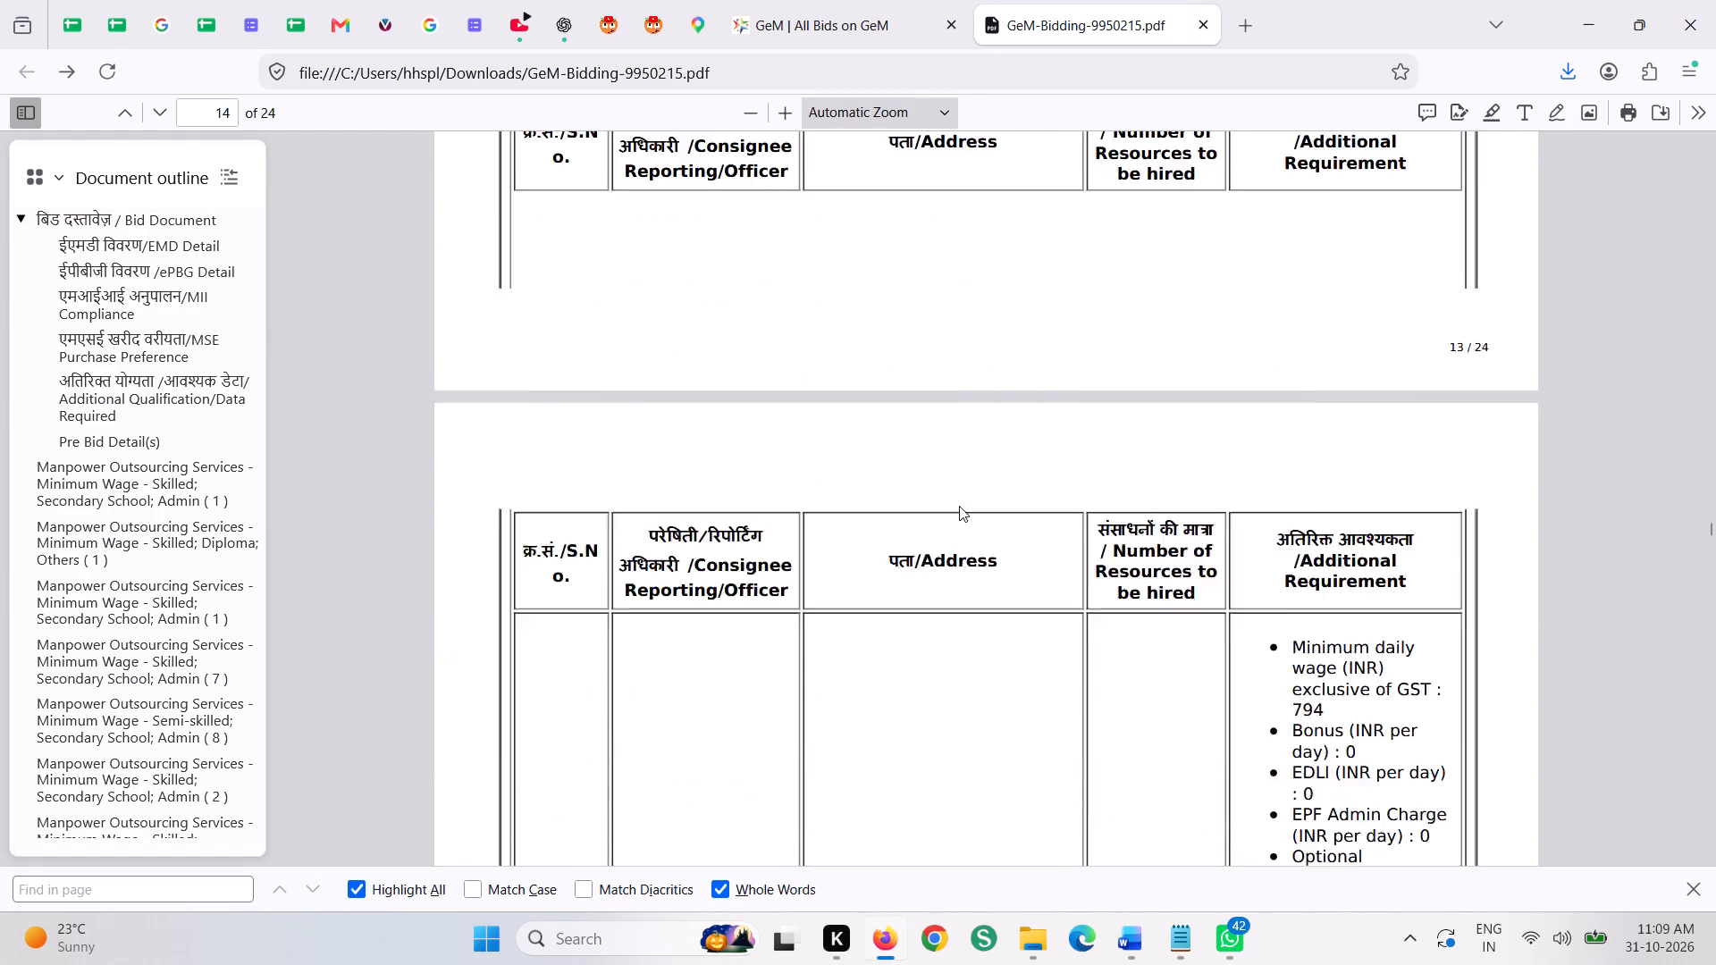
scroll(959, 506, "down", 16)
scroll(997, 560, "up", 2)
scroll(763, 544, "up", 1)
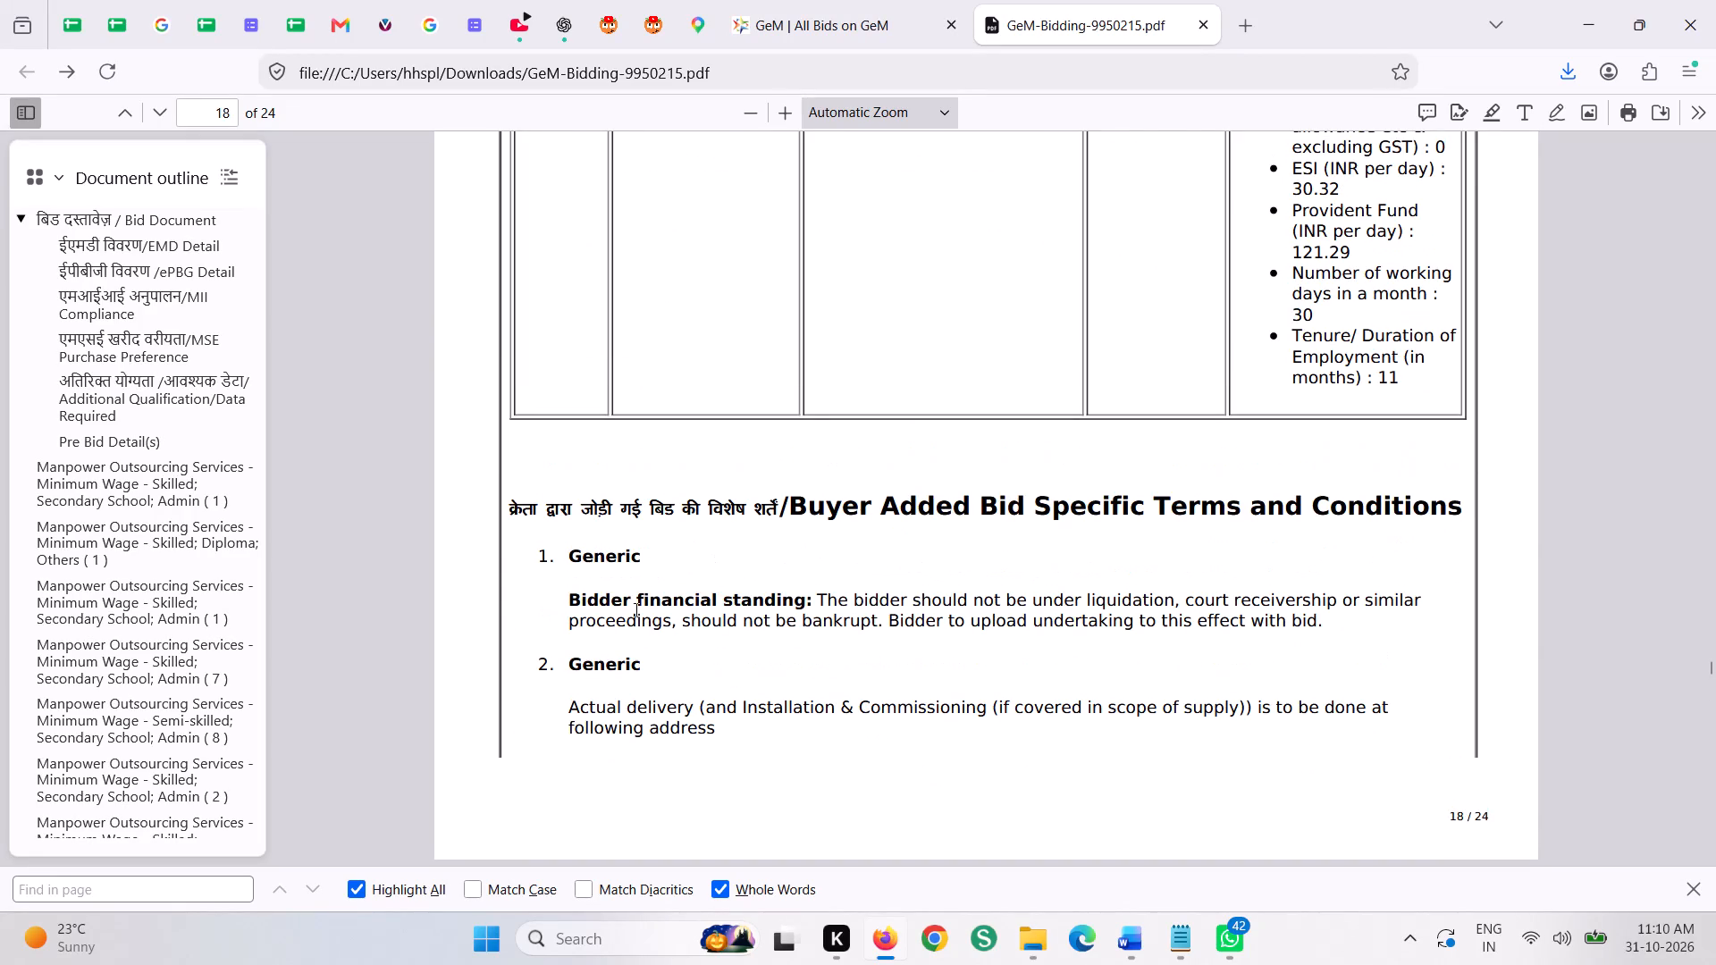
left_click(584, 593)
left_click_drag(584, 593, 767, 595)
key("ctrl+c")
key("ctrl+c")
key("alt+Tab")
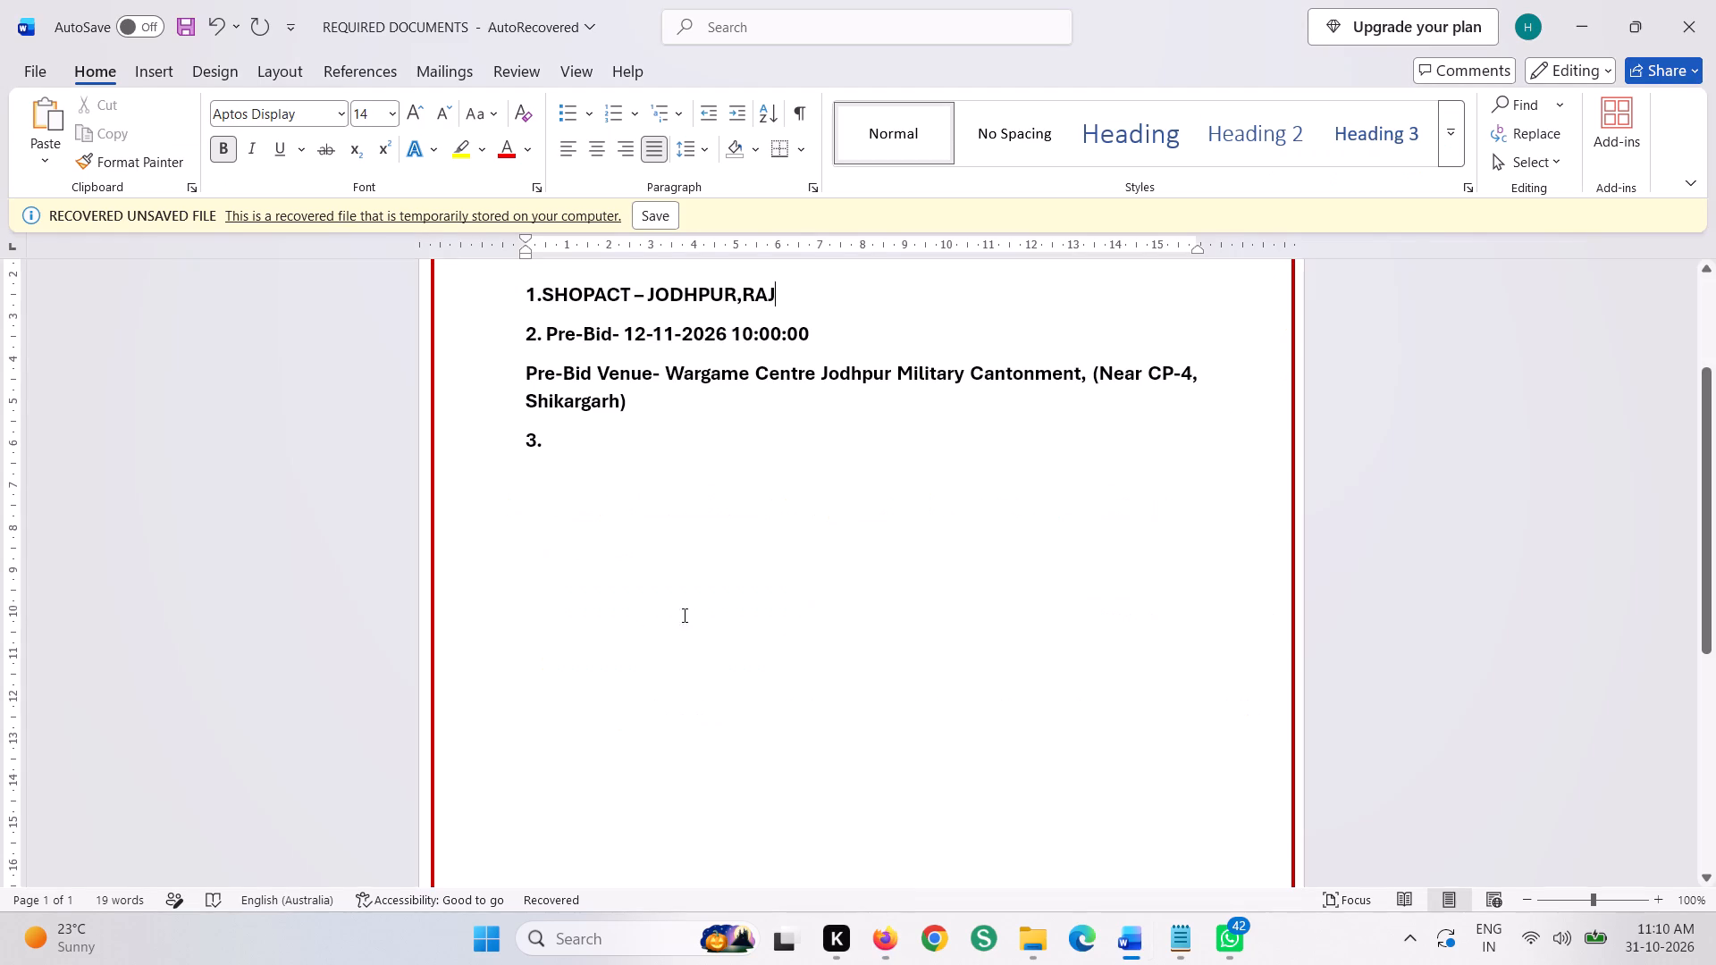
left_click(623, 451)
key("ctrl+v")
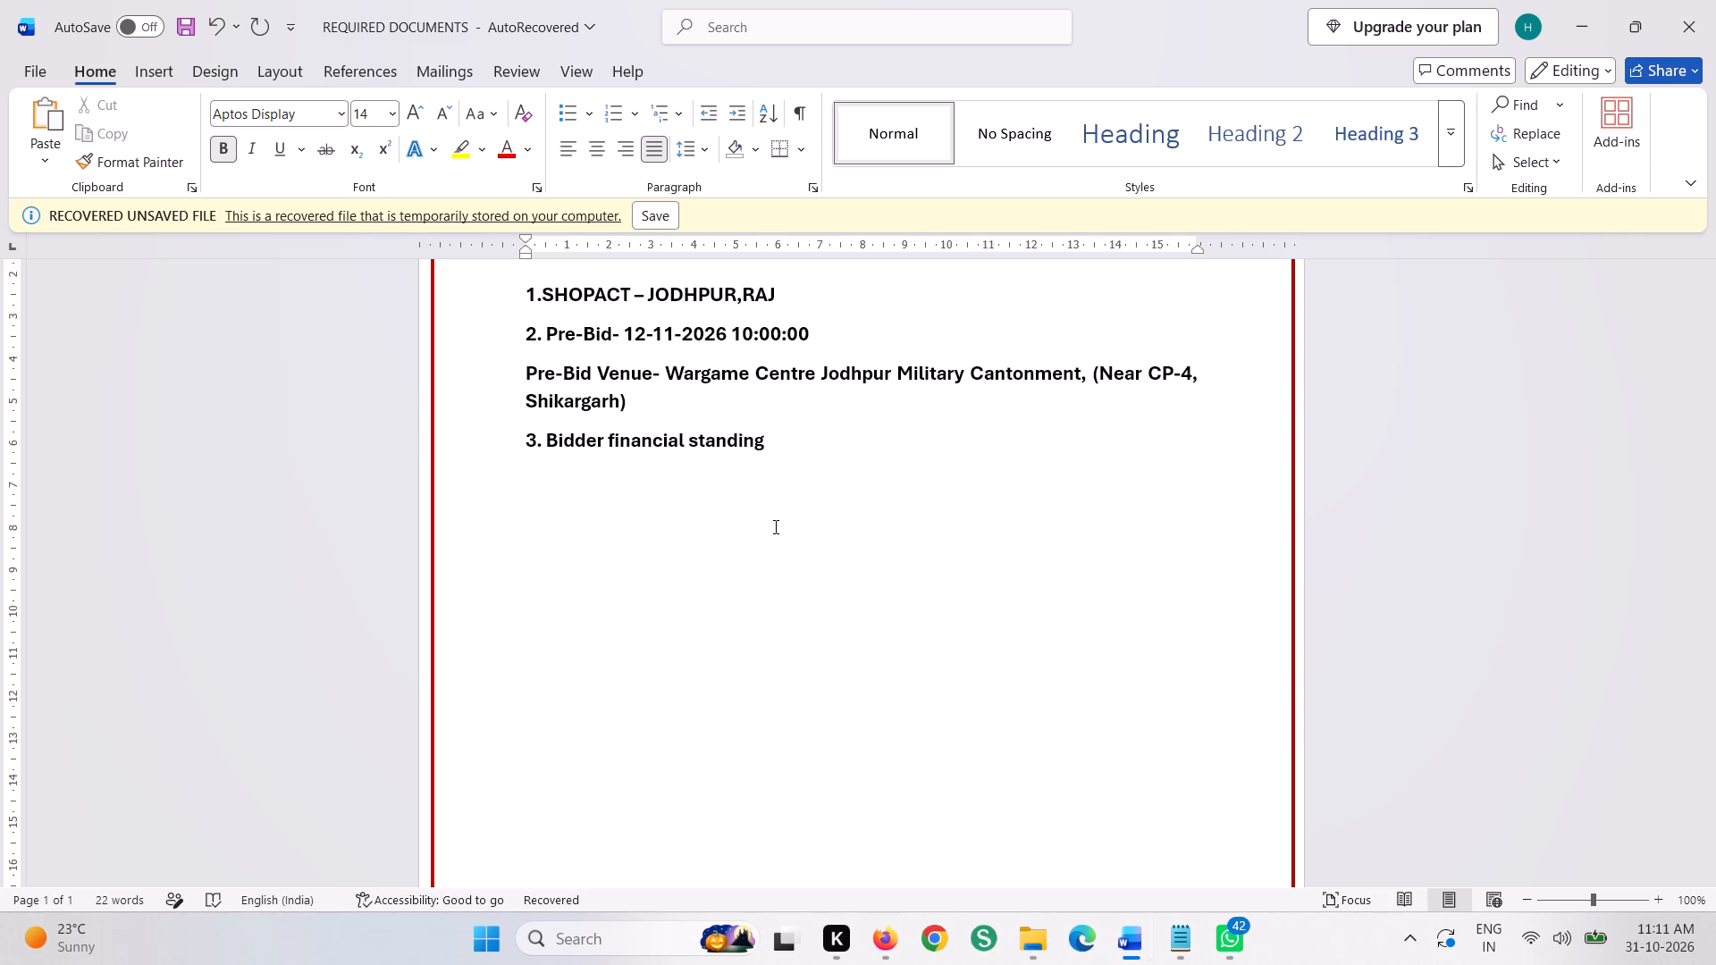
Add item 4 to the Word list with "Past Project Experience", copied from clause 20 of the buyer-added terms in the bid PDF.
key("Return")
type("4.")
key("alt+Tab")
scroll(774, 526, "down", 2)
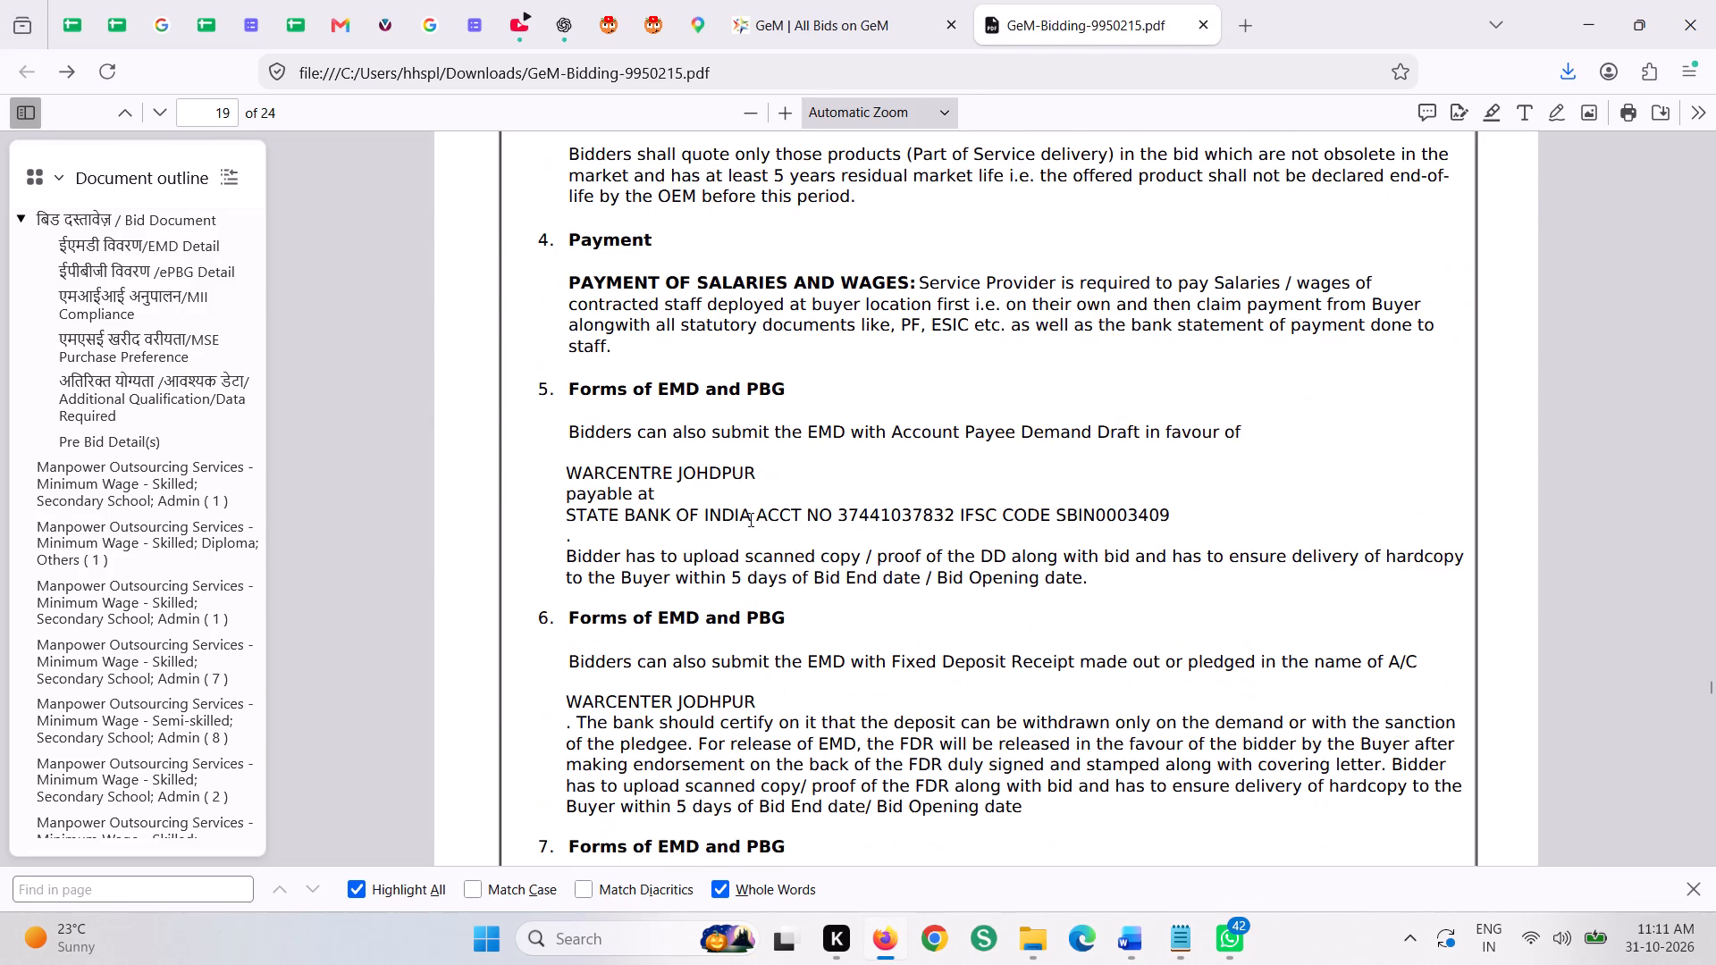
scroll(742, 516, "down", 1)
scroll(562, 476, "down", 2)
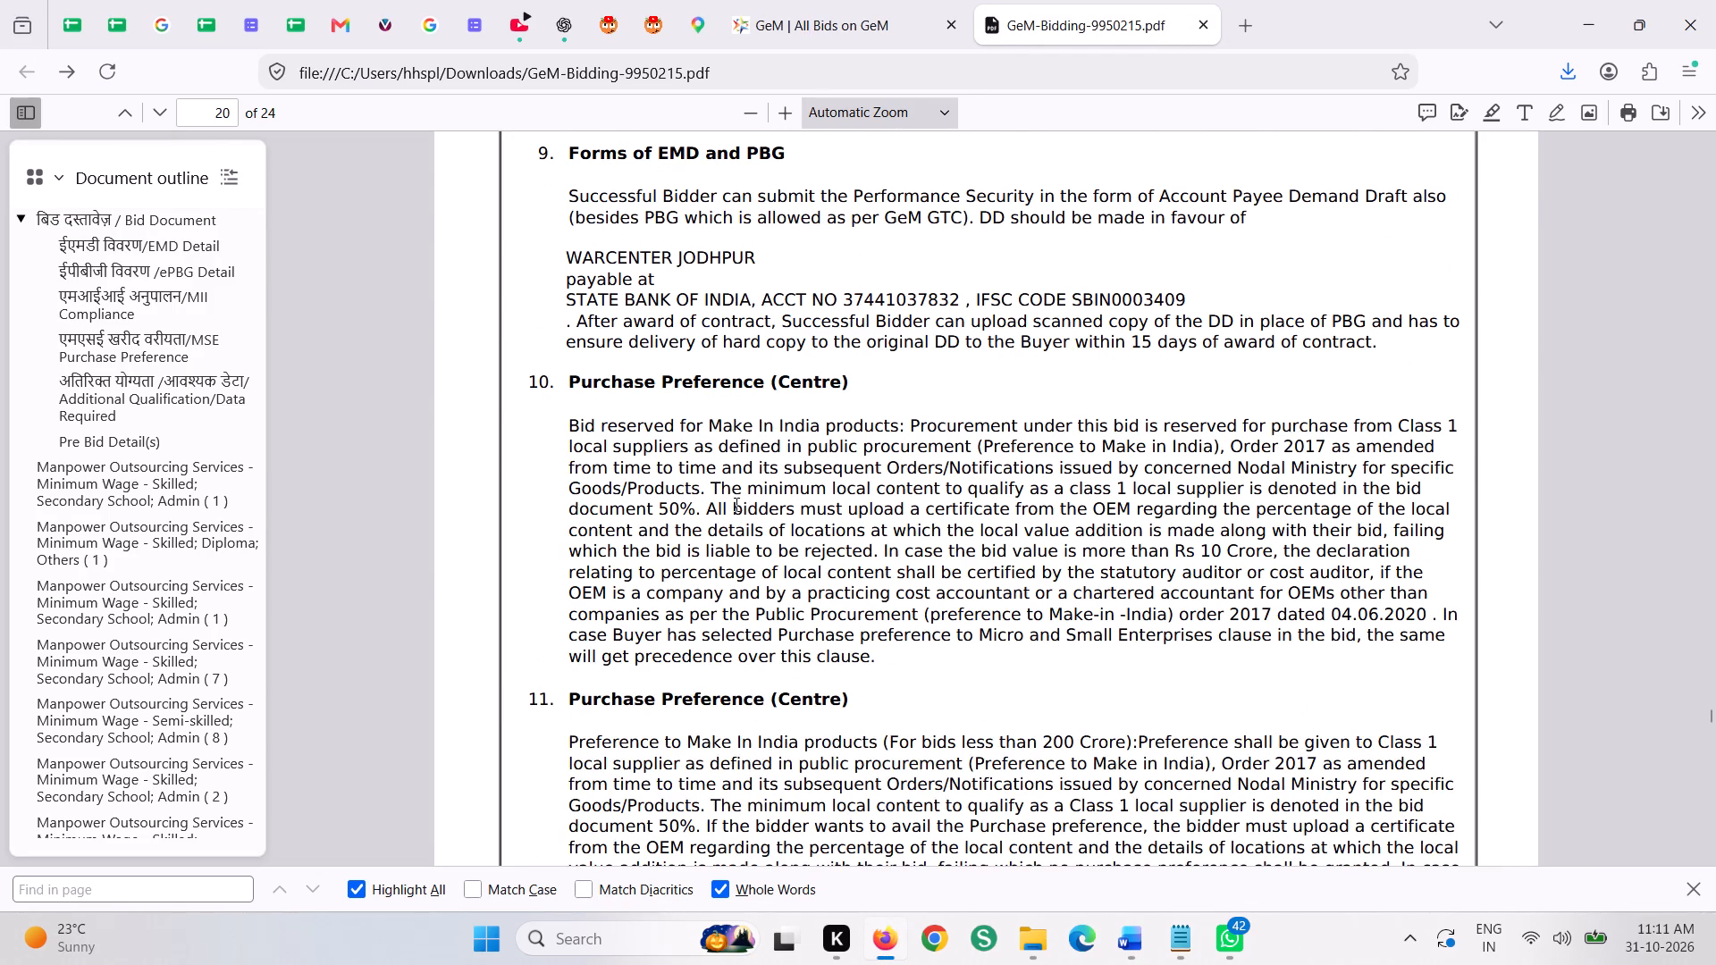
scroll(735, 504, "down", 4)
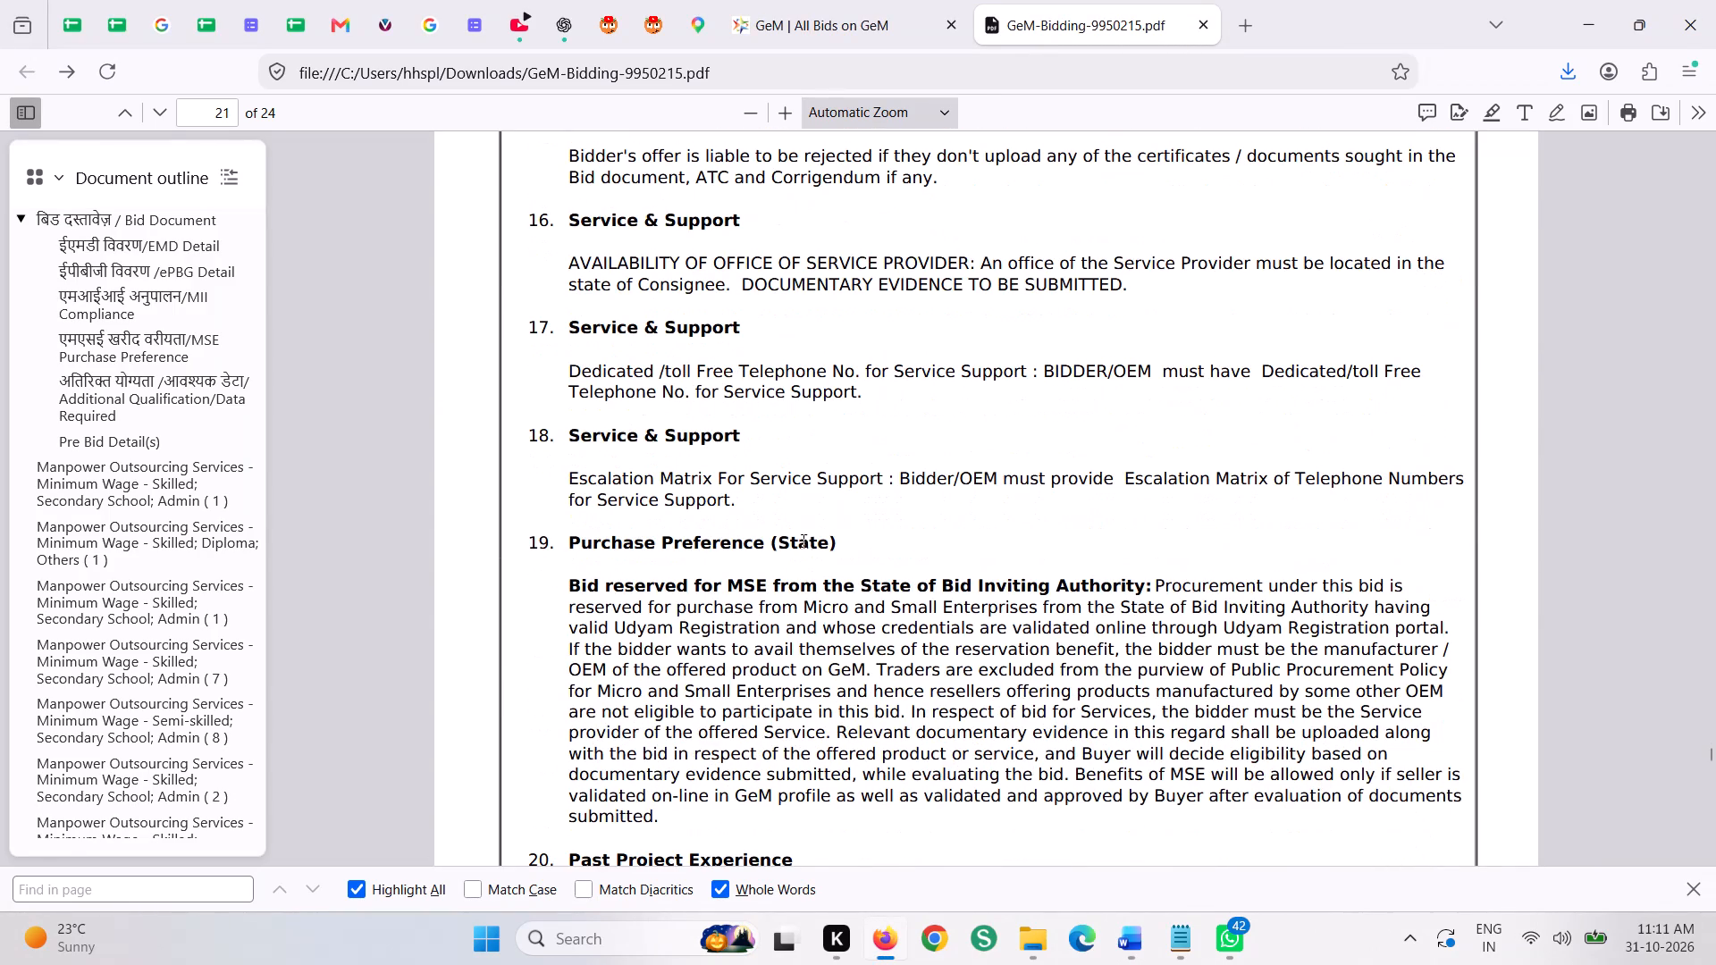
scroll(611, 562, "down", 1)
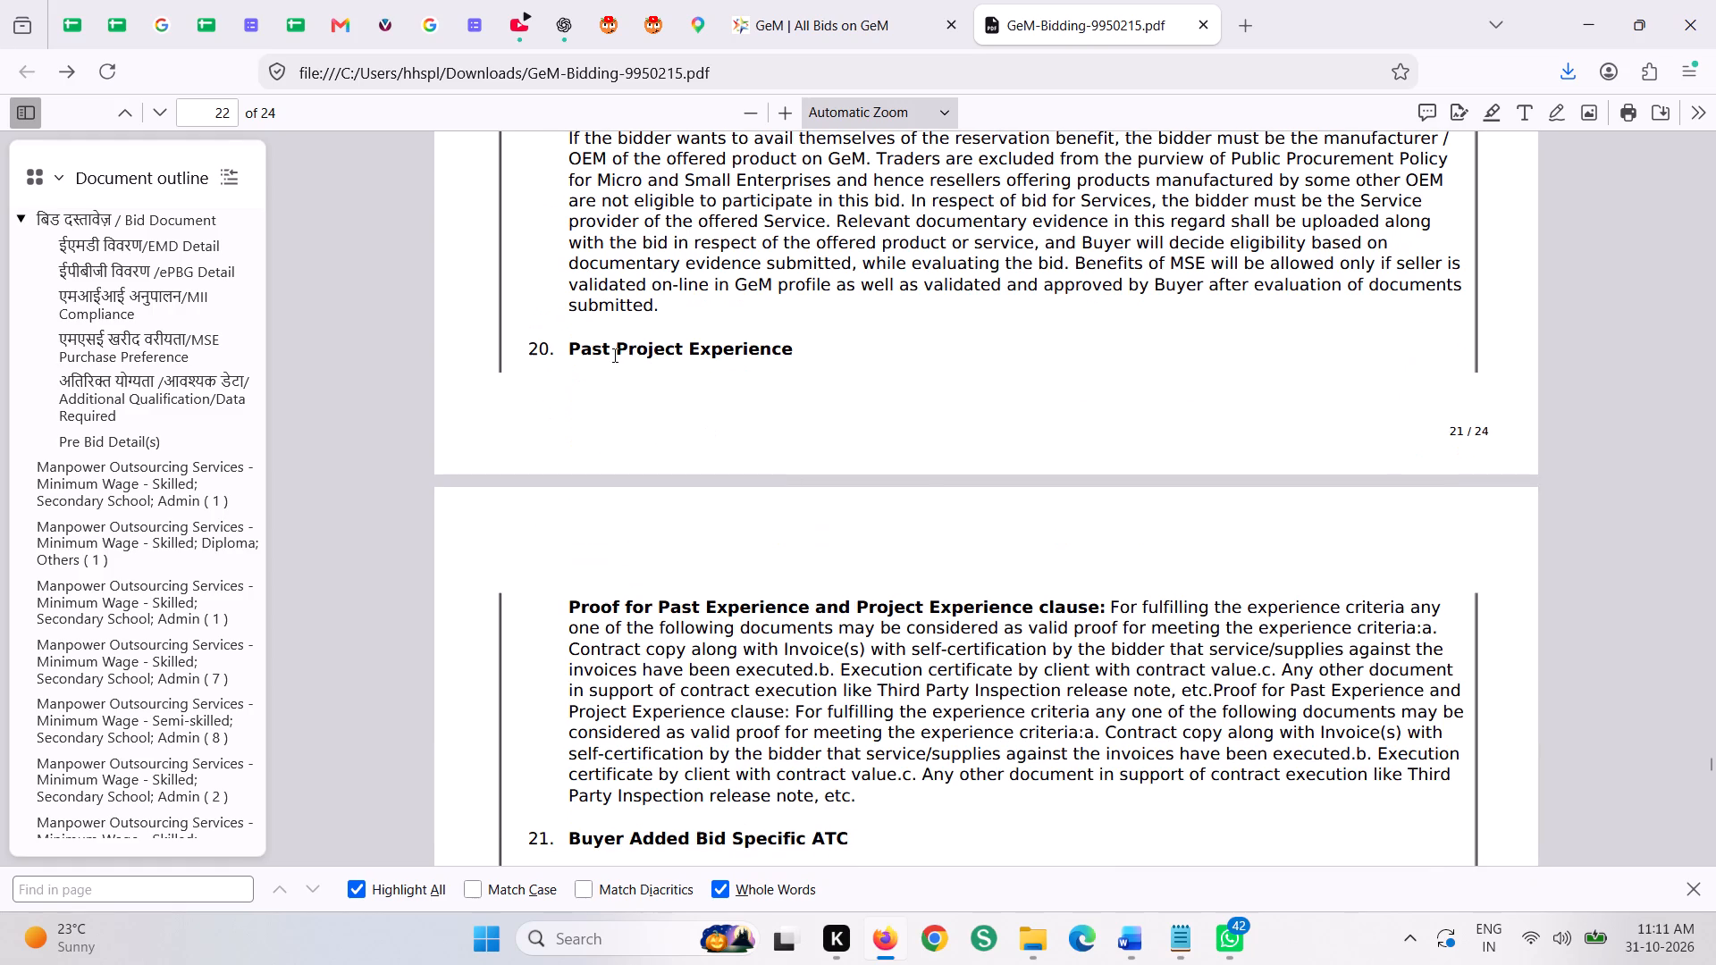
left_click(576, 344)
left_click_drag(576, 344, 815, 355)
key("ctrl+c")
key("ctrl+c")
key("alt+Tab")
key("ctrl+v")
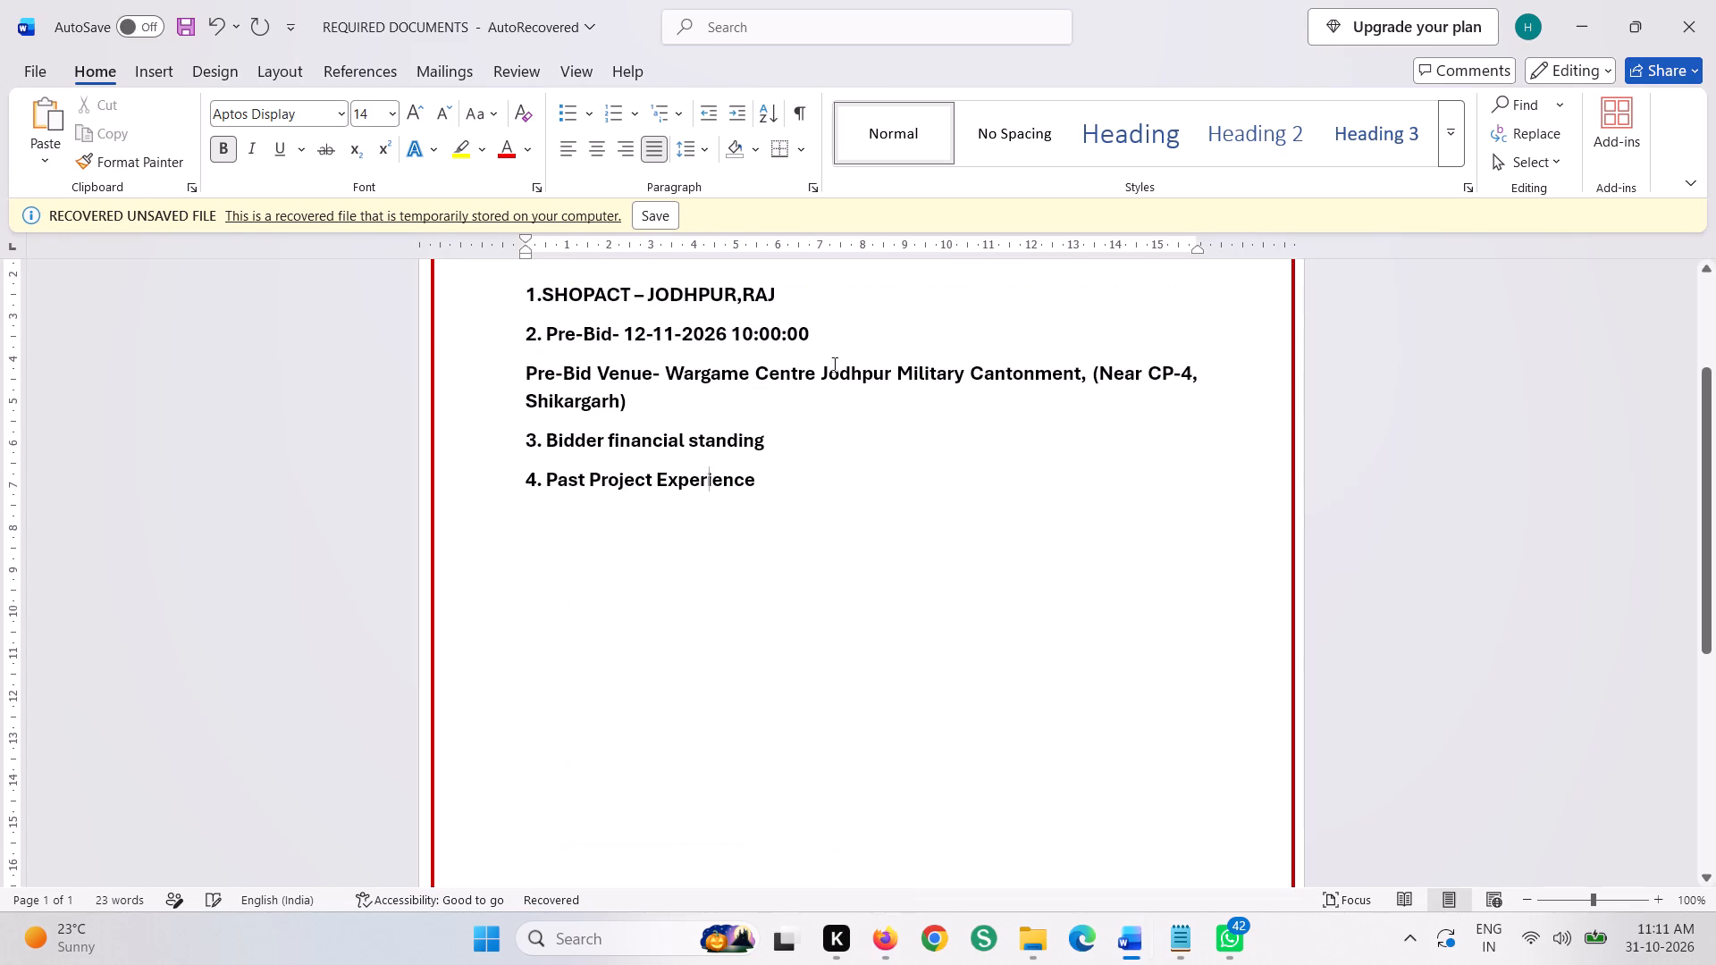
Add item 5 with the "FAMILARZATION CERTIFICATE & TRIAL DEPLOYMENT FOR BID EVALTUION" heading and its site-visit paragraph, copied from clause 21 of the bid PDF.
key("Return")
type("5.")
key("alt+Tab")
scroll(835, 365, "down", 1)
left_click(694, 211)
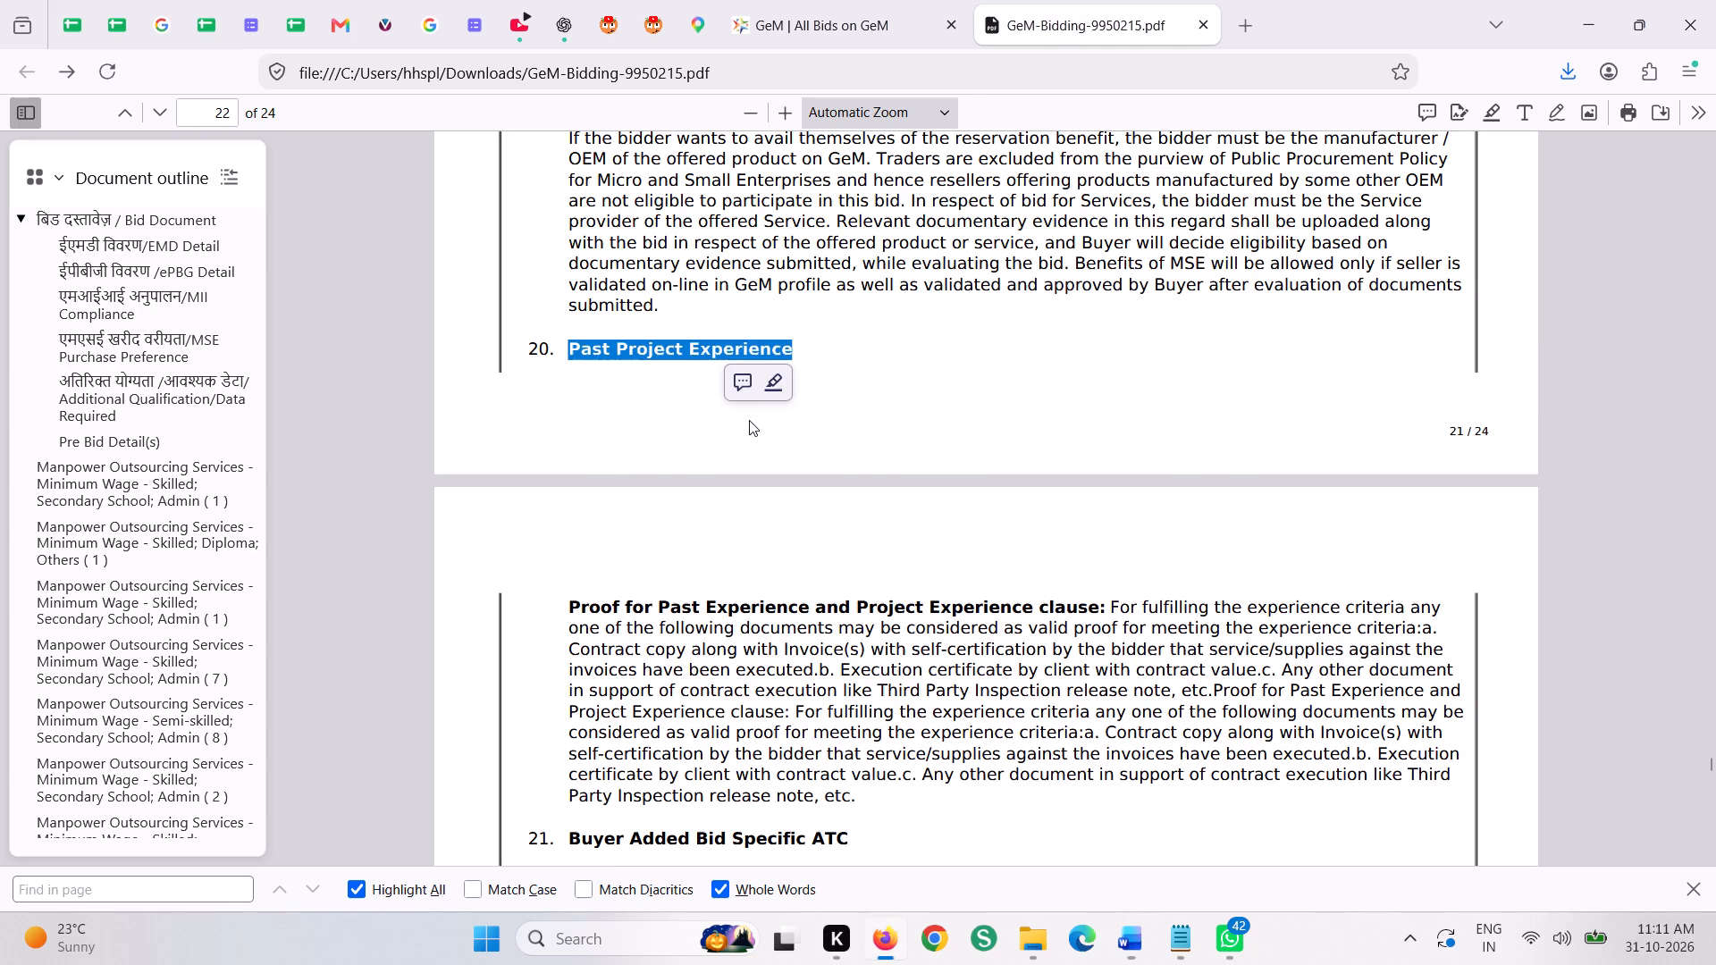
scroll(749, 419, "down", 1)
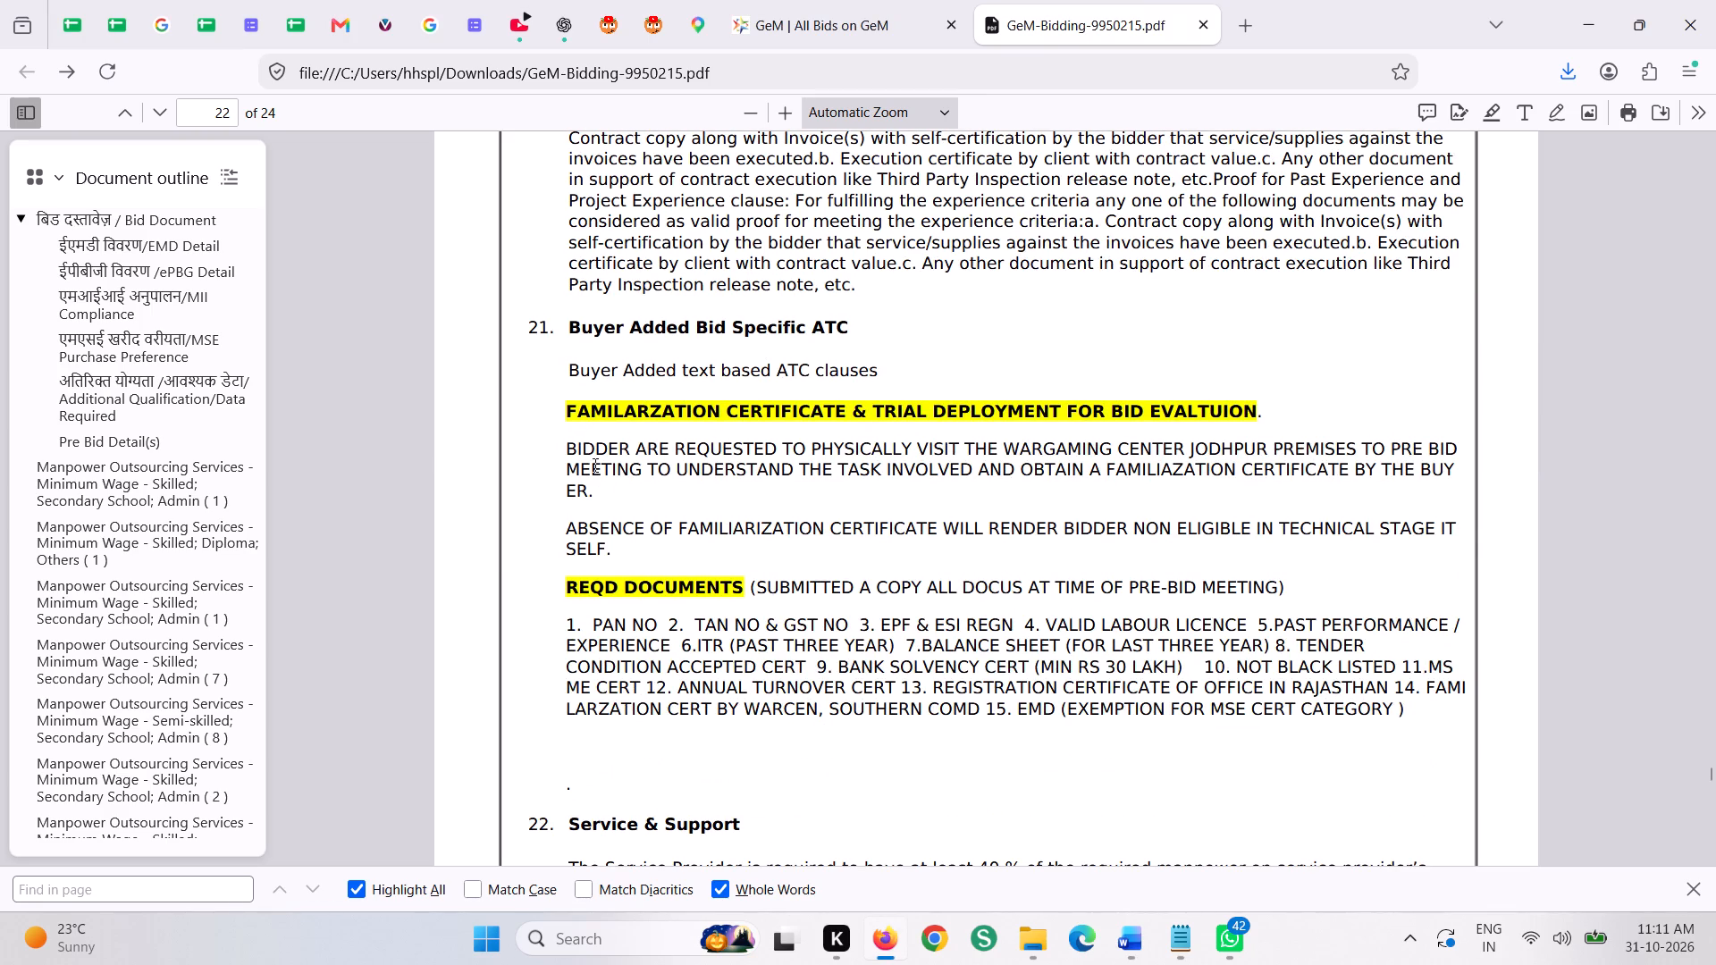
left_click(569, 407)
left_click_drag(569, 407, 573, 418)
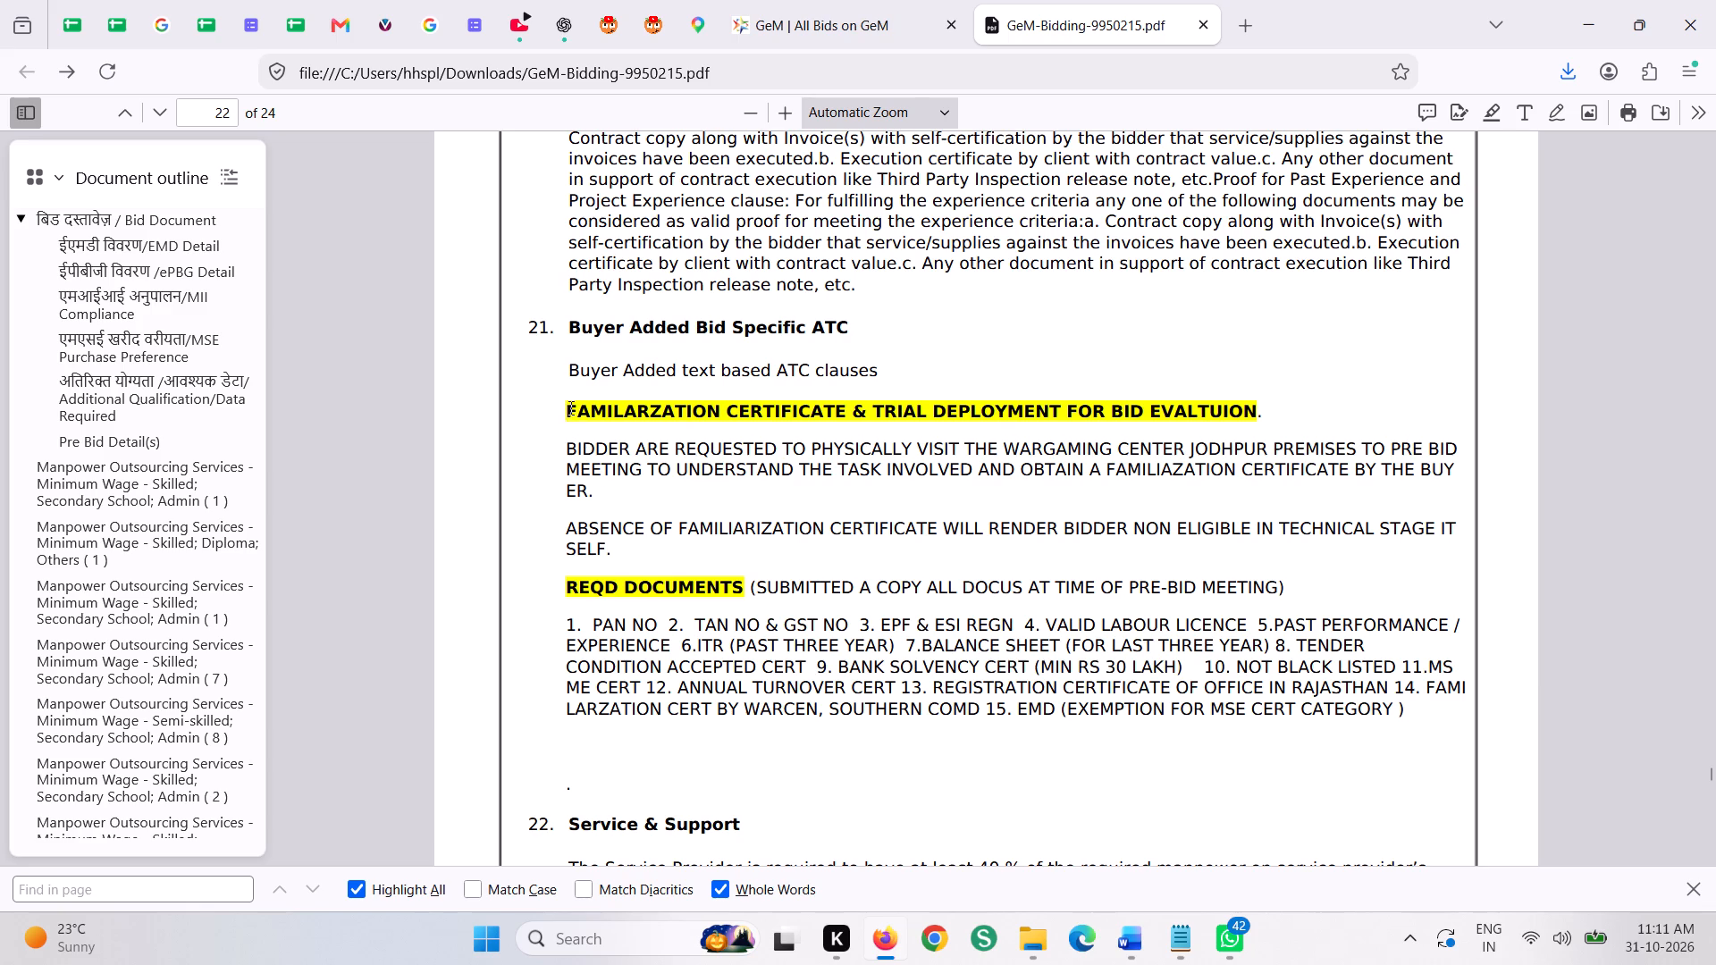
left_click_drag(573, 418, 582, 509)
key("ctrl+c")
key("ctrl+c")
key("ctrl+c")
key("ctrl+c")
key("alt+Tab")
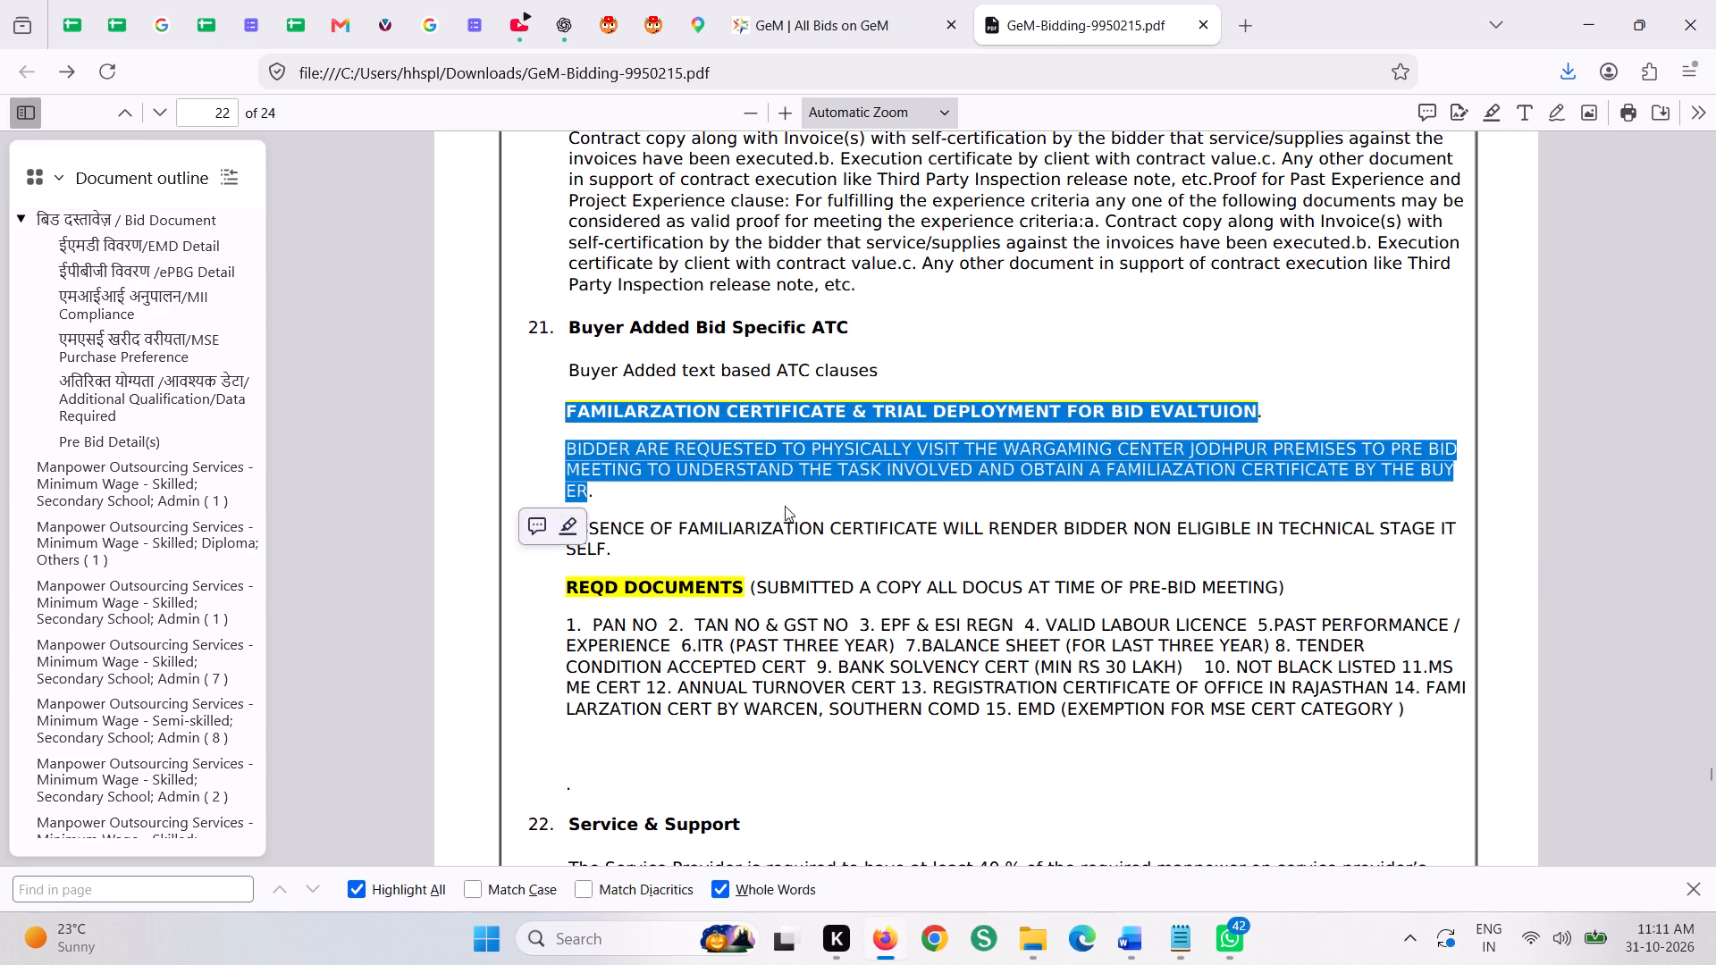
key("ctrl+v")
Join the stray "ER" line to the preceding line in item 5 so the word reads "BUYER".
left_click(520, 569)
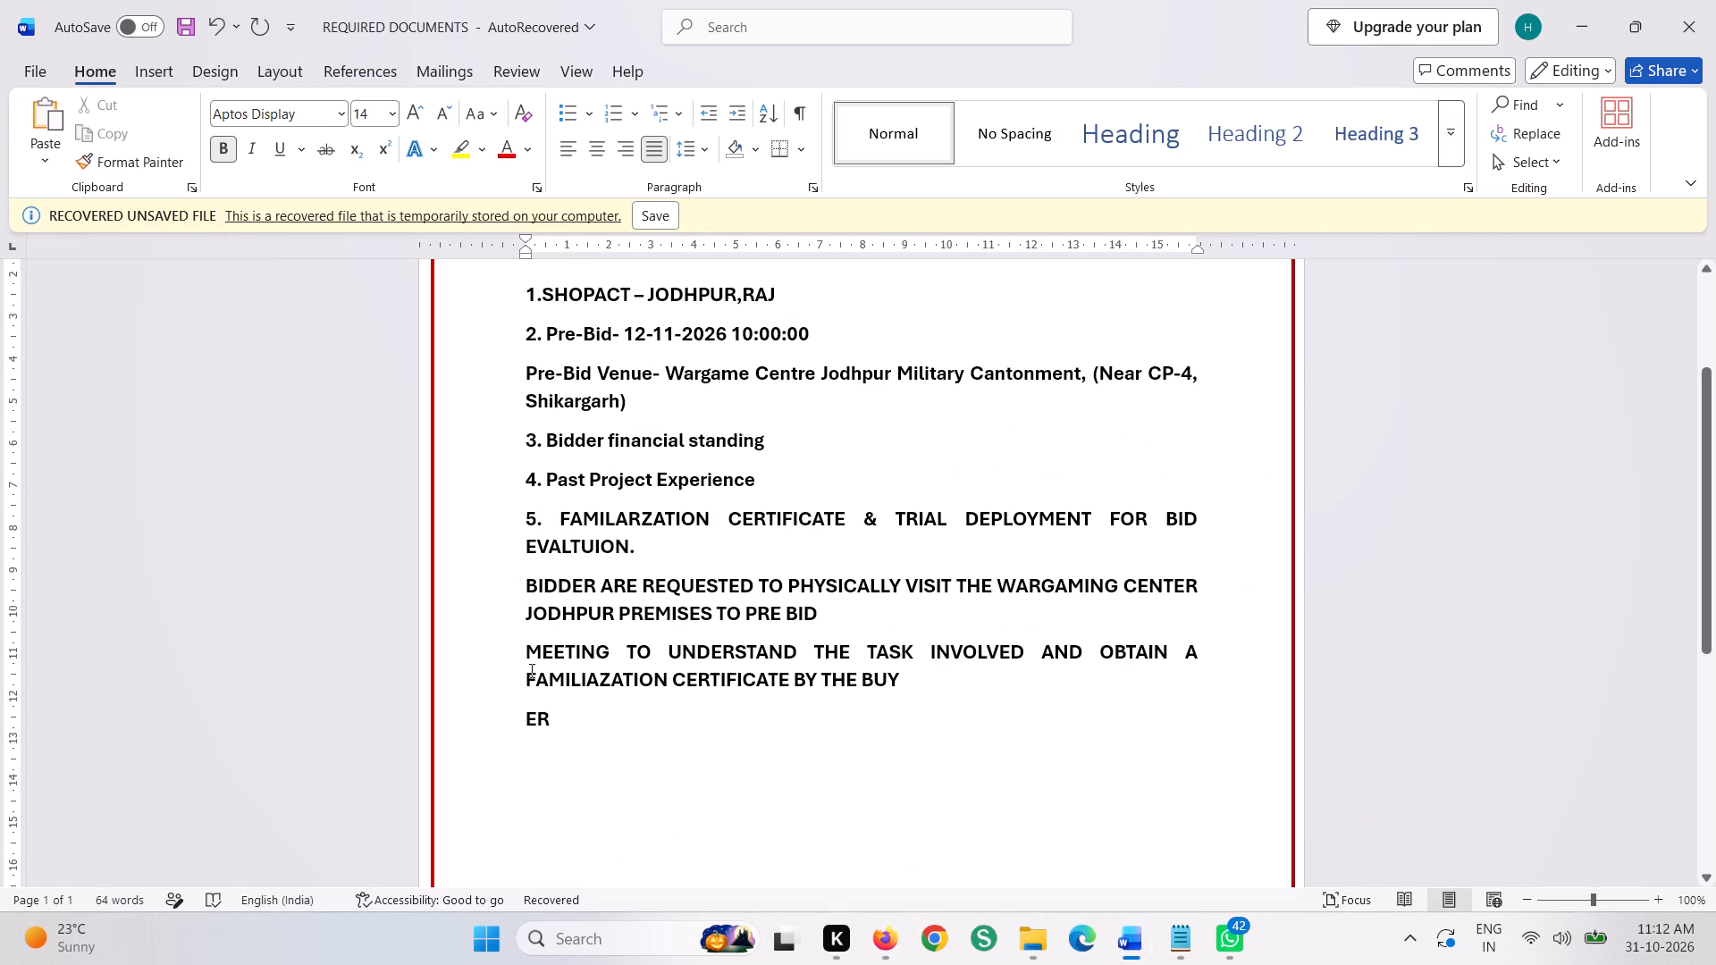
left_click(522, 716)
key("BackSpace")
Copy the "REQD DOCUMENTS" heading and its 15-item list from clause 21 of the bid PDF and paste them below item 5 in Word.
key("alt+Tab")
left_click(938, 585)
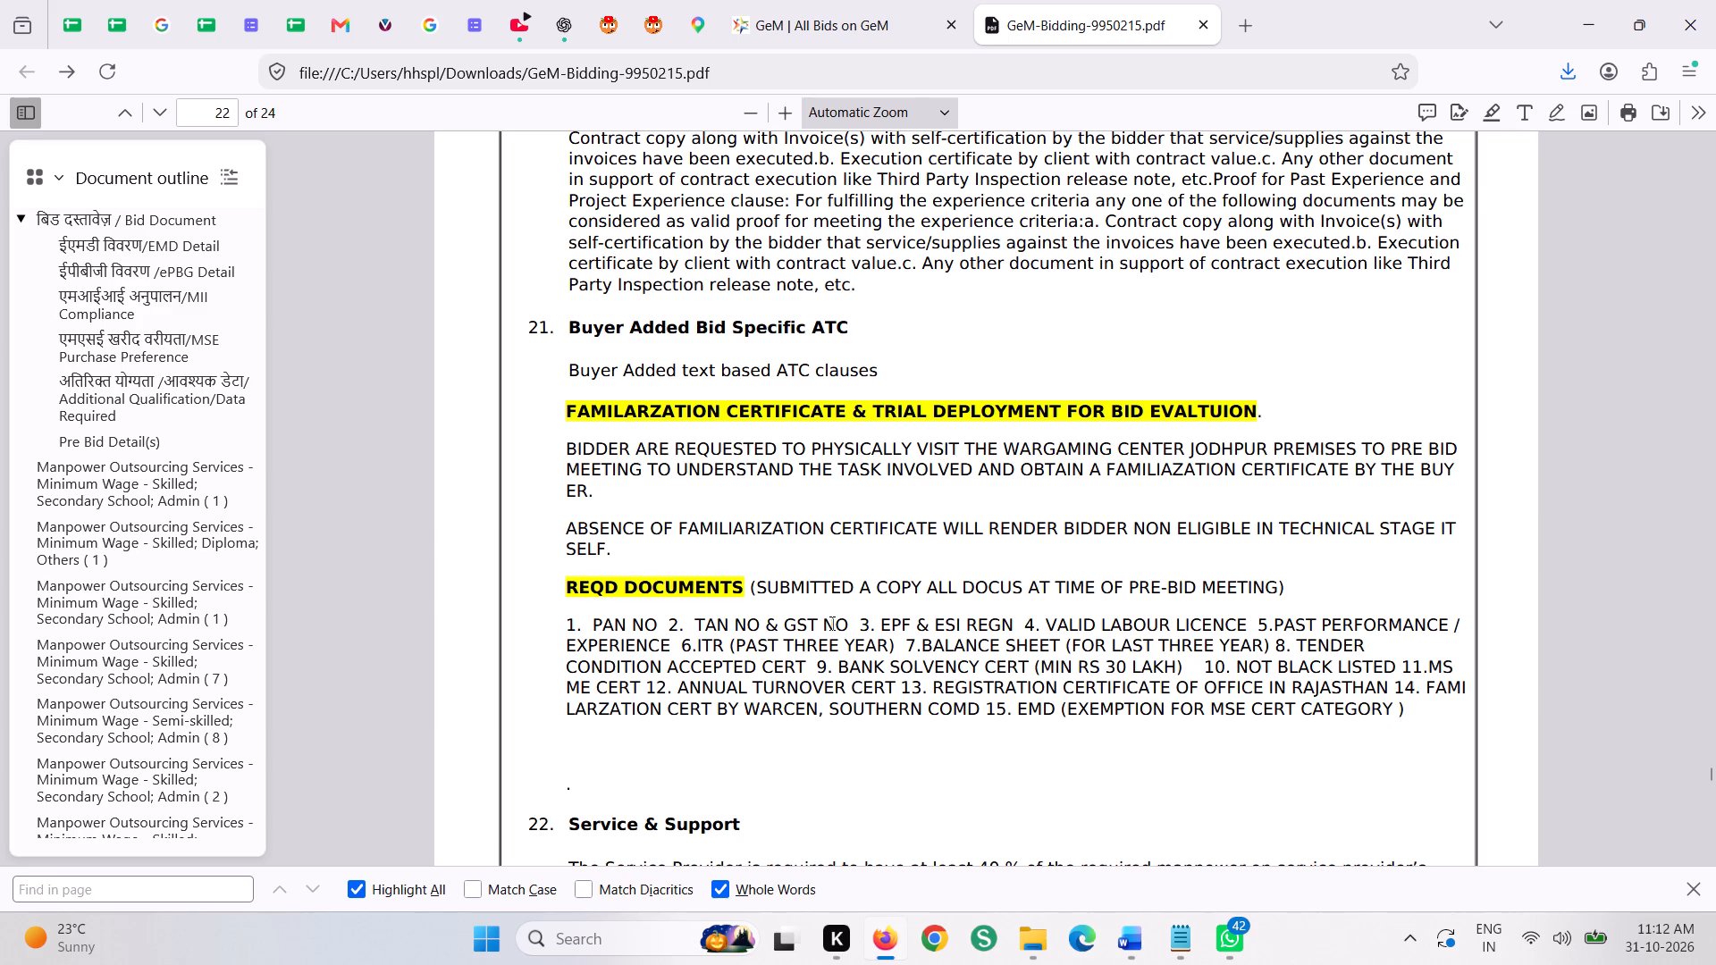
left_click(575, 592)
left_click_drag(575, 592, 925, 647)
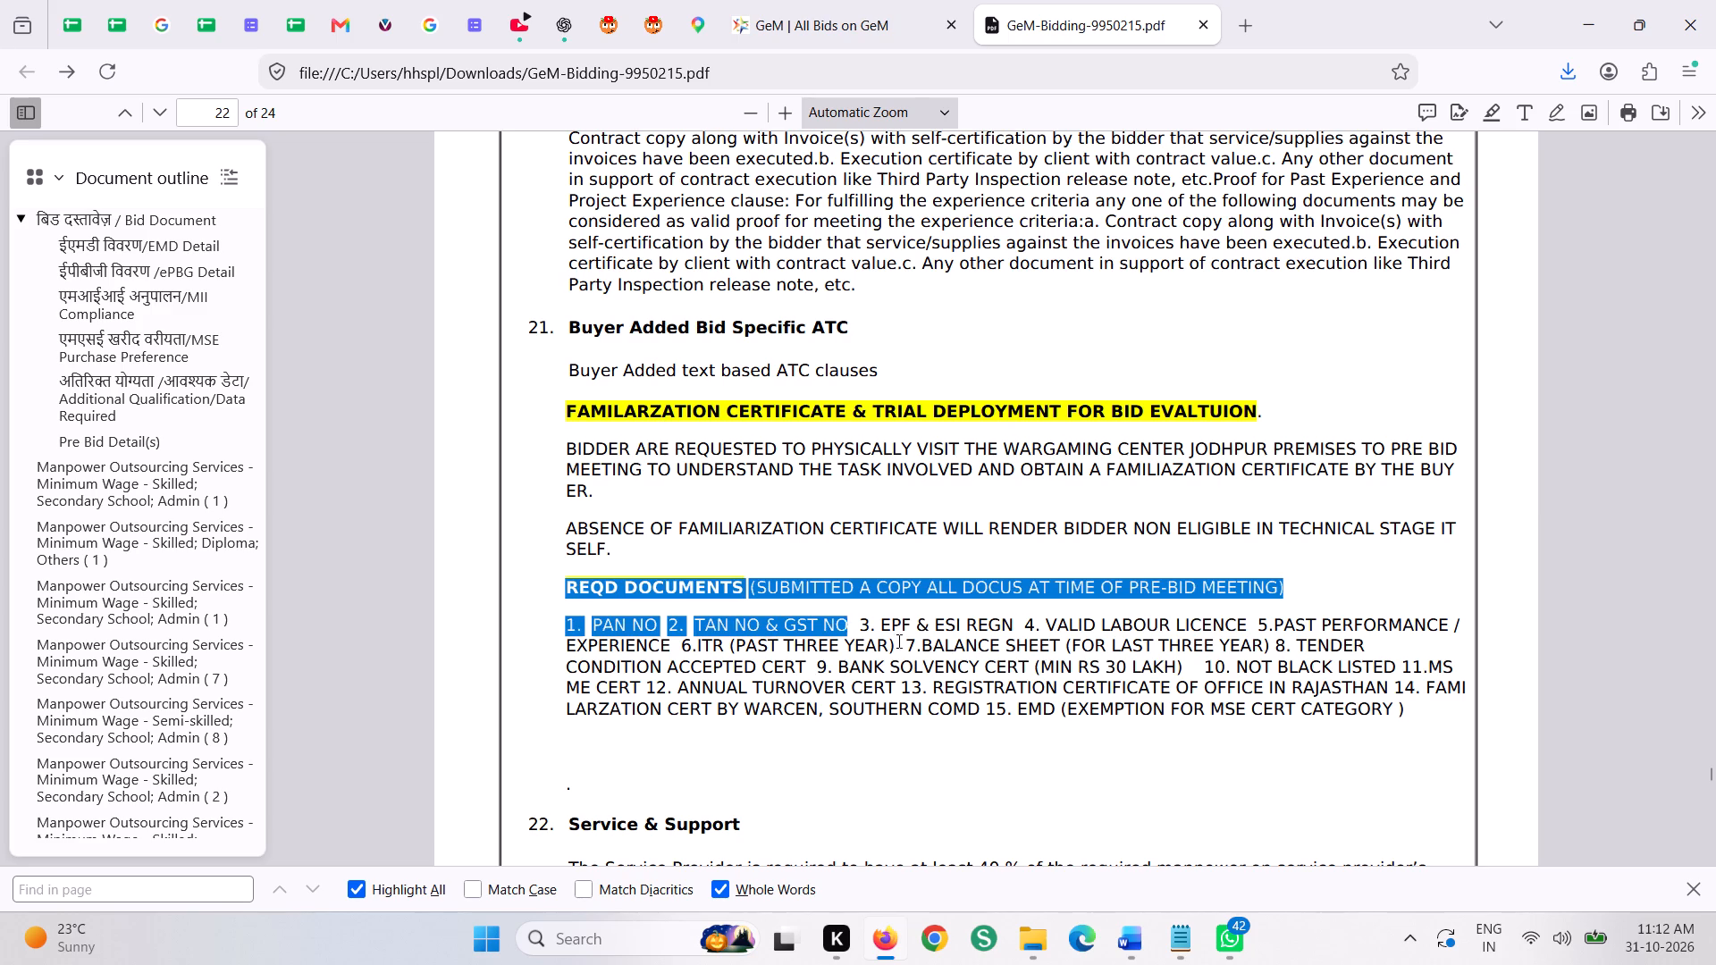
left_click_drag(925, 647, 1398, 707)
key("ctrl+c")
key("ctrl+c")
key("alt+Tab")
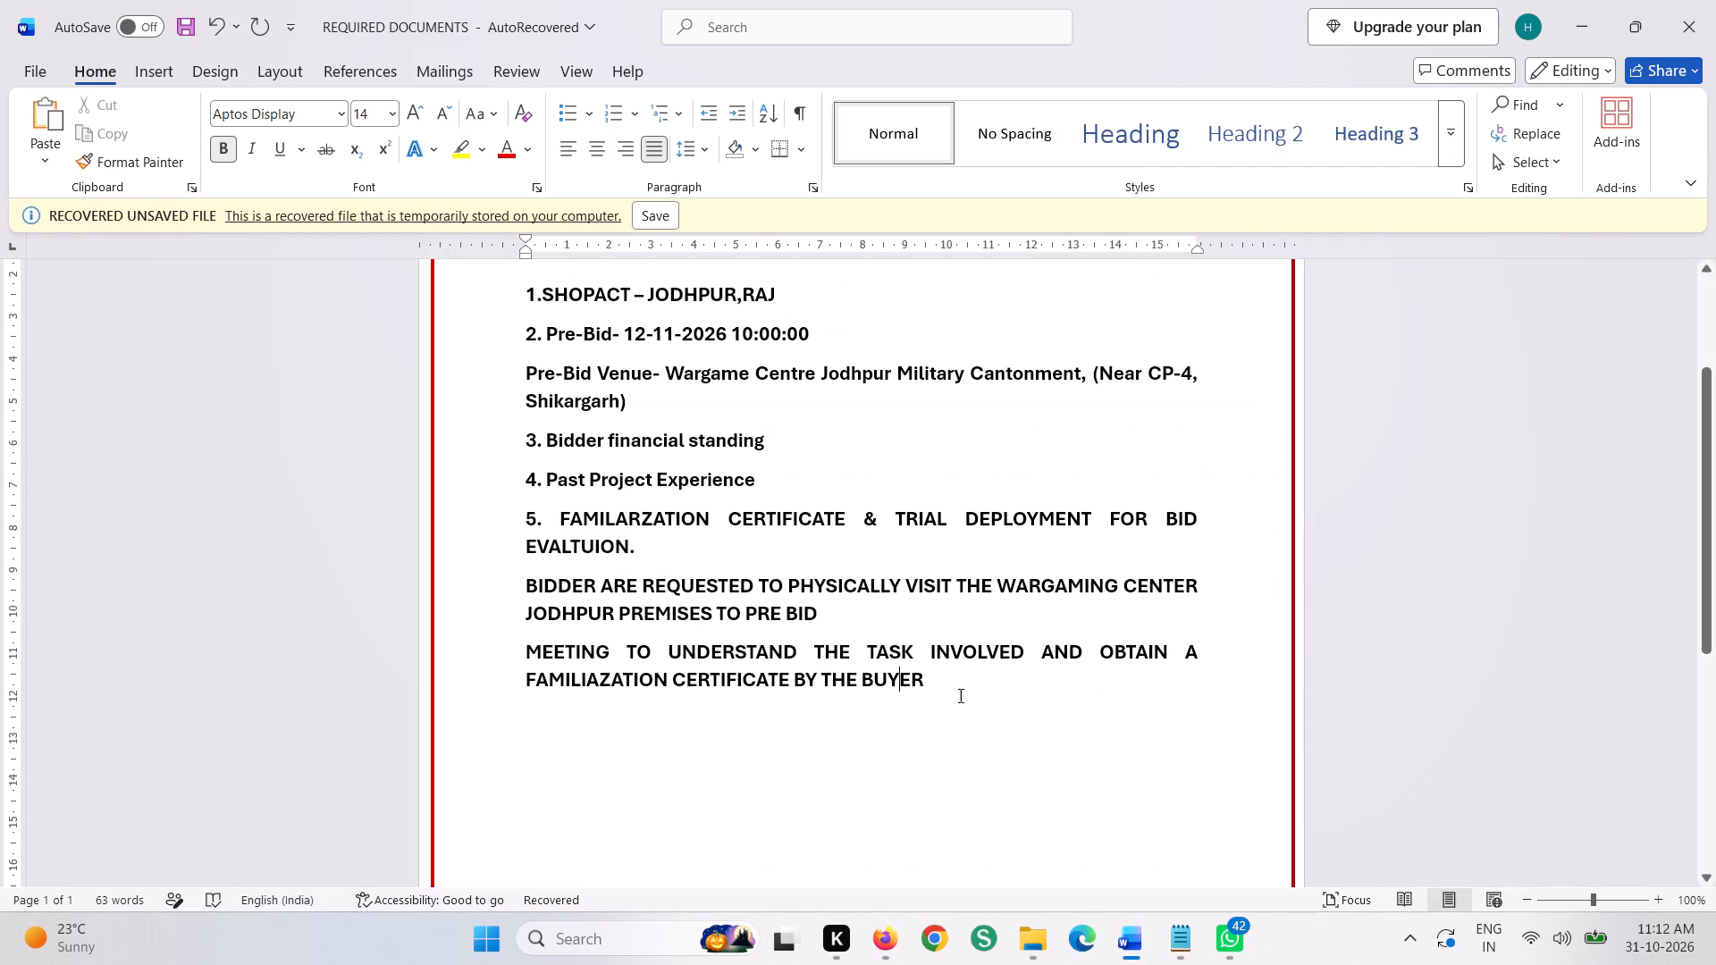
left_click(966, 692)
key("Return")
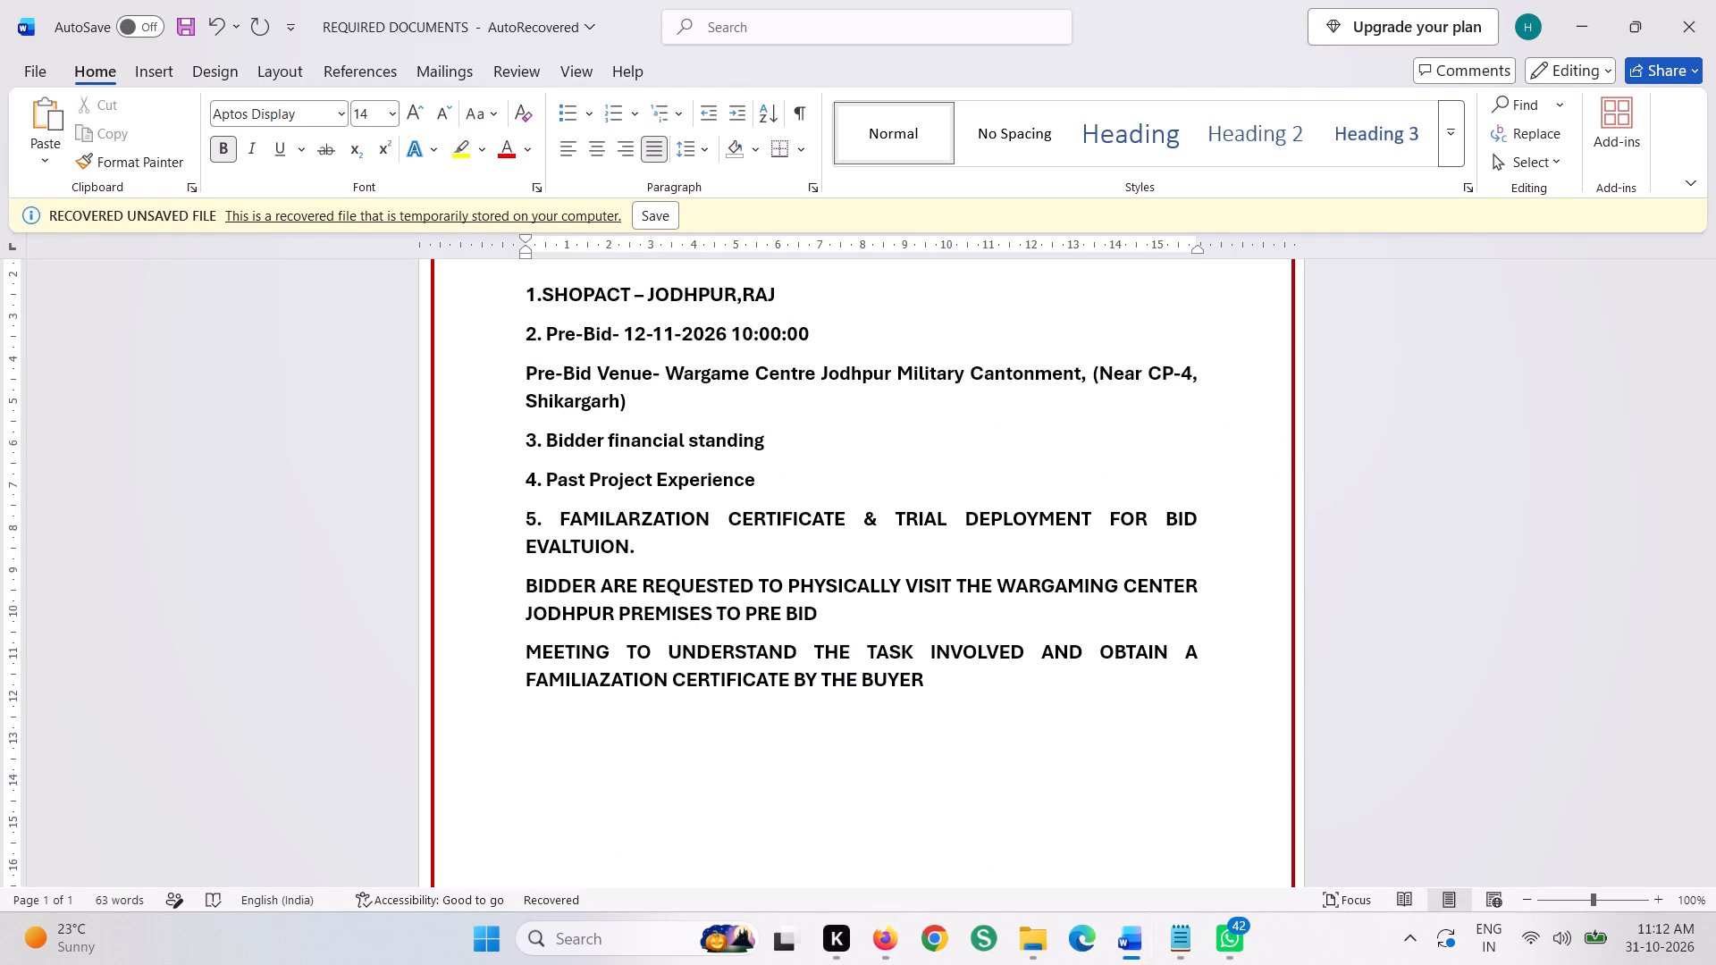
key("alt+Tab")
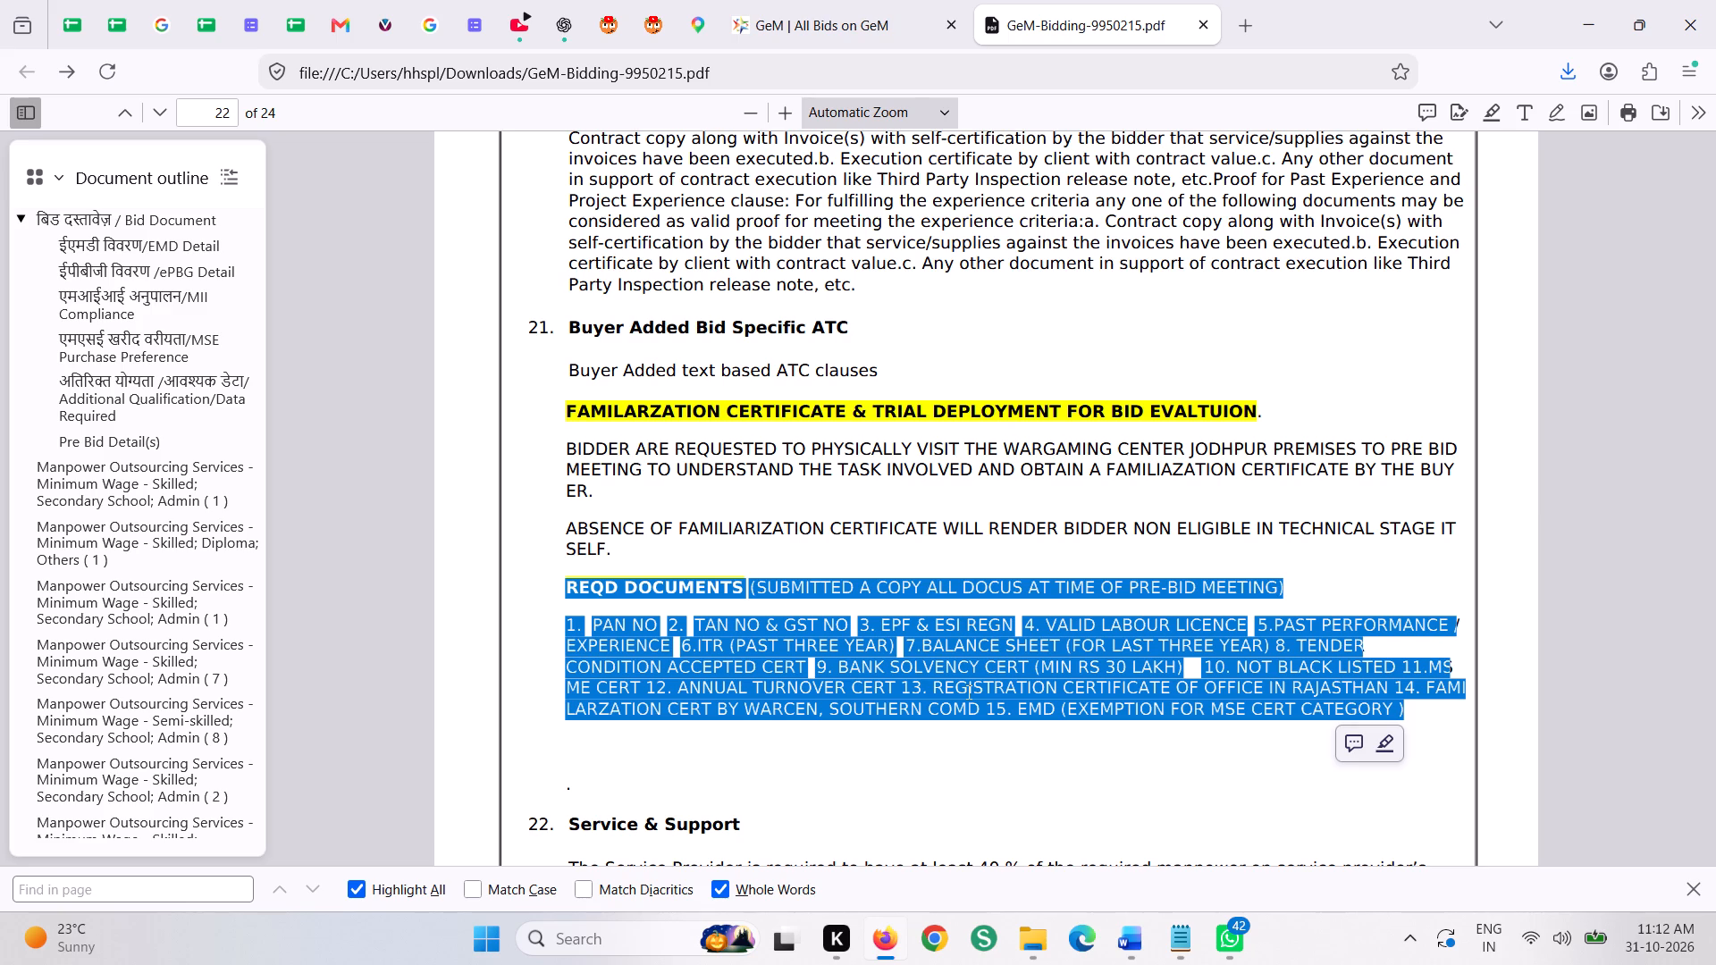
key("alt+Tab")
key("ctrl+v")
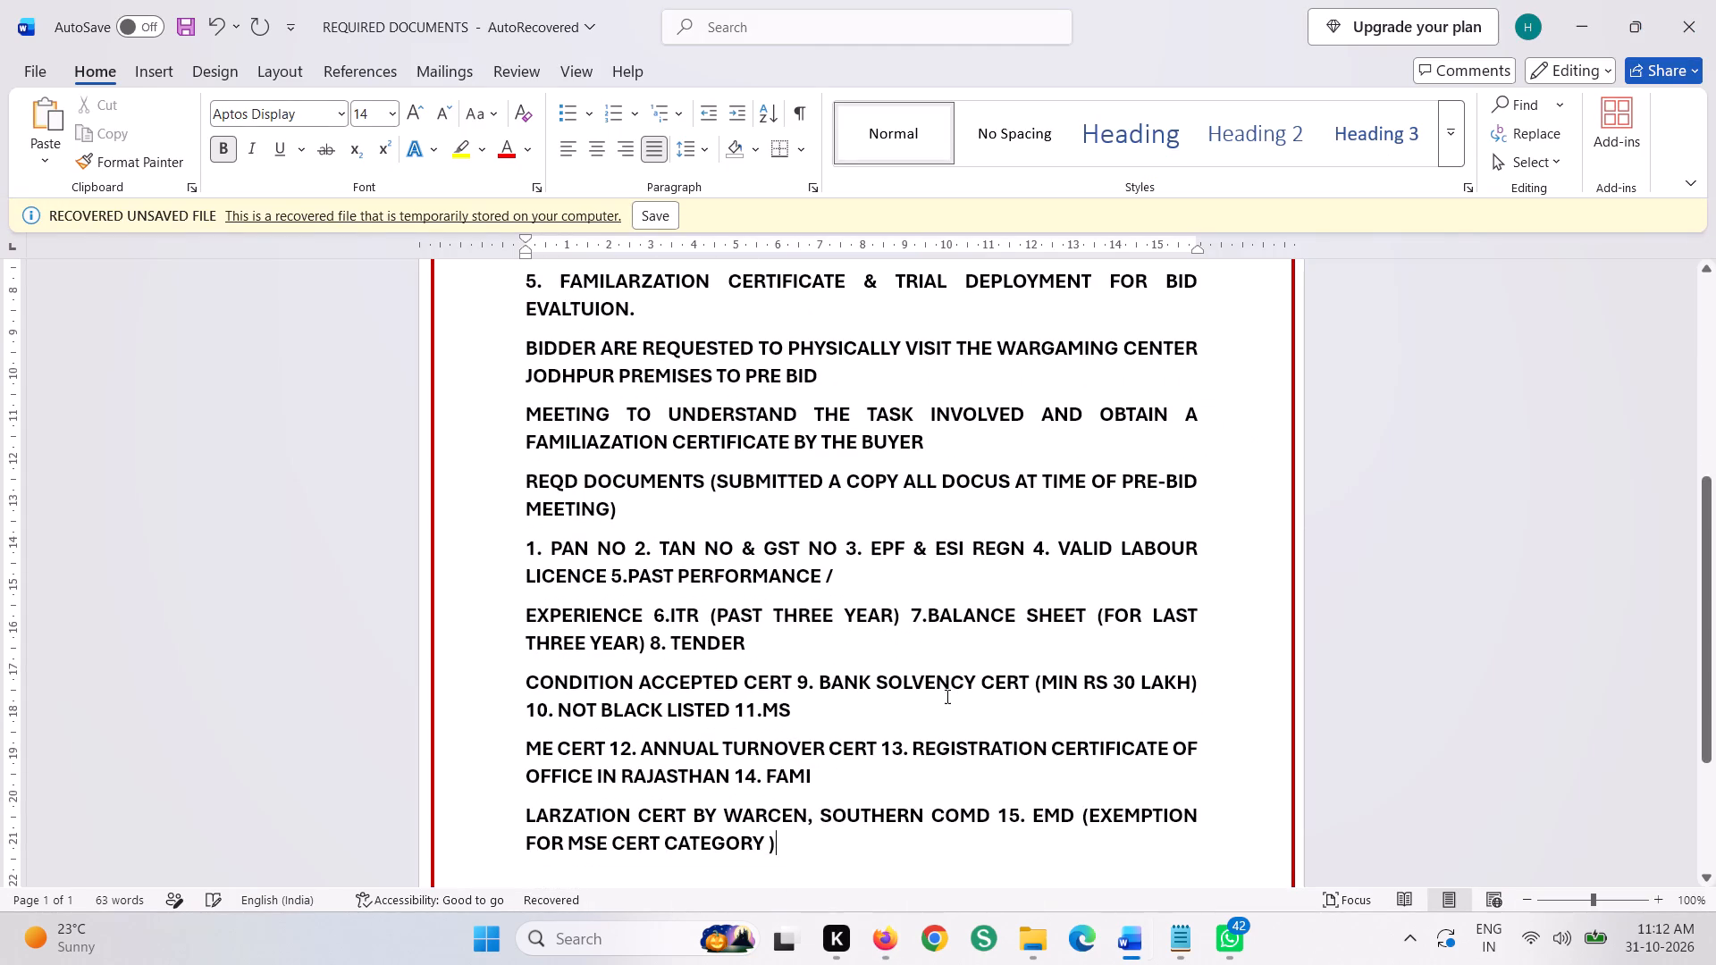
key("alt+Tab")
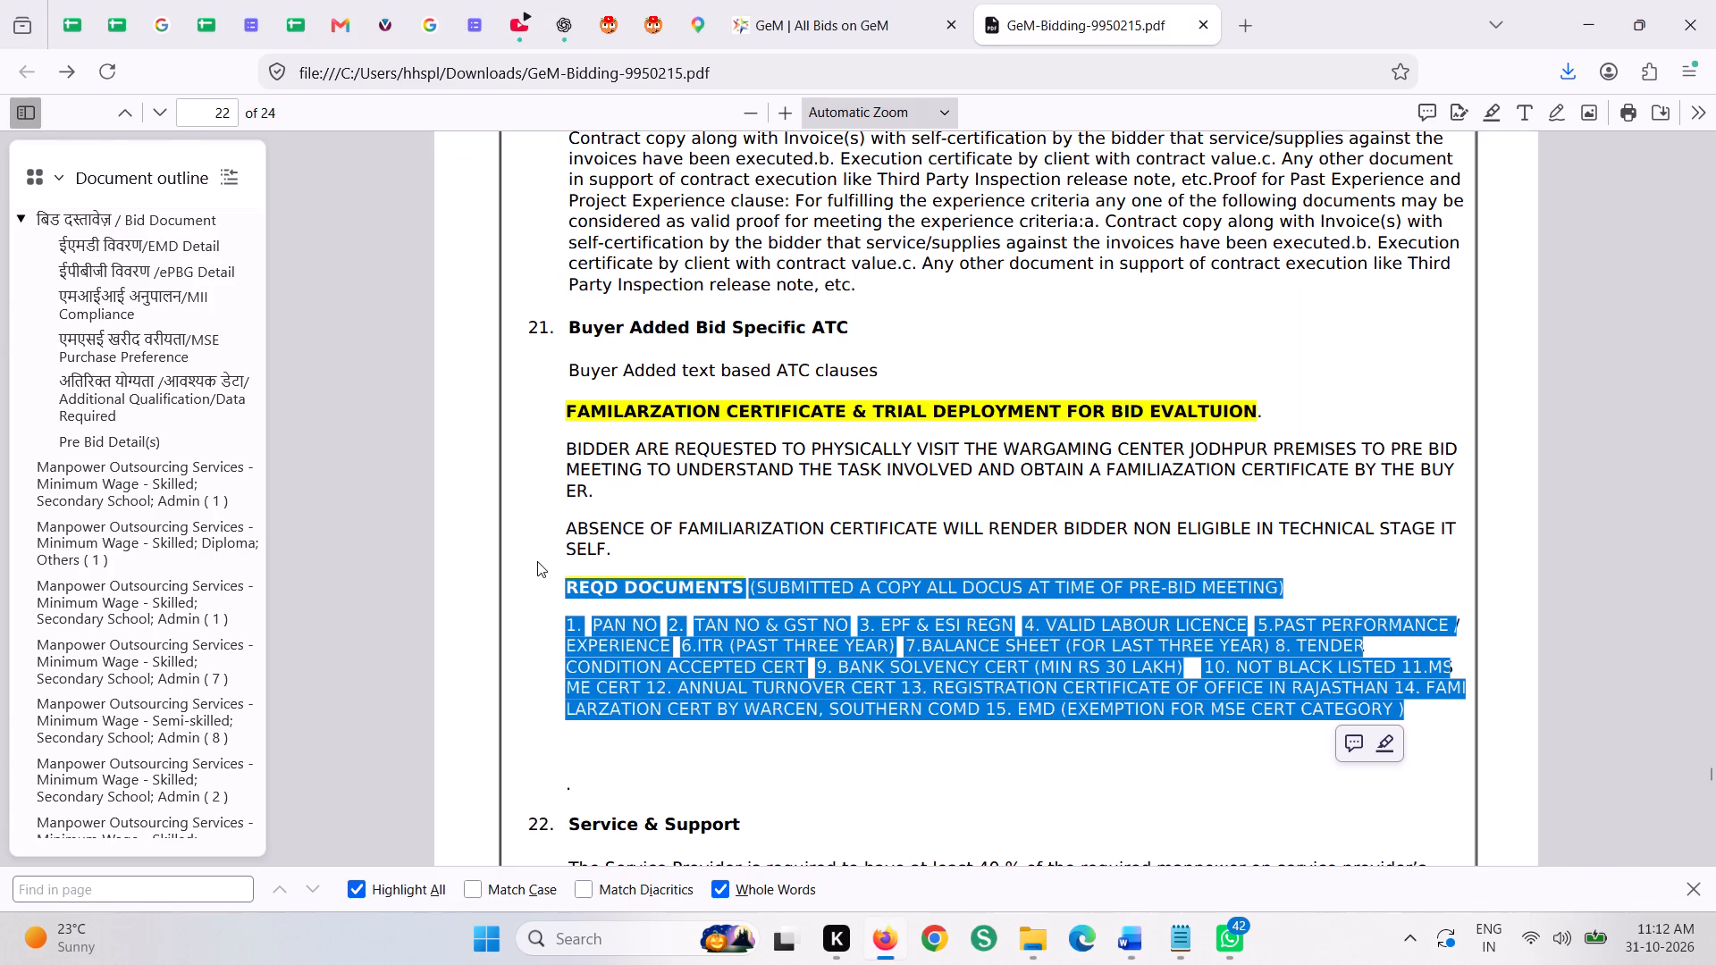
key("alt+Tab")
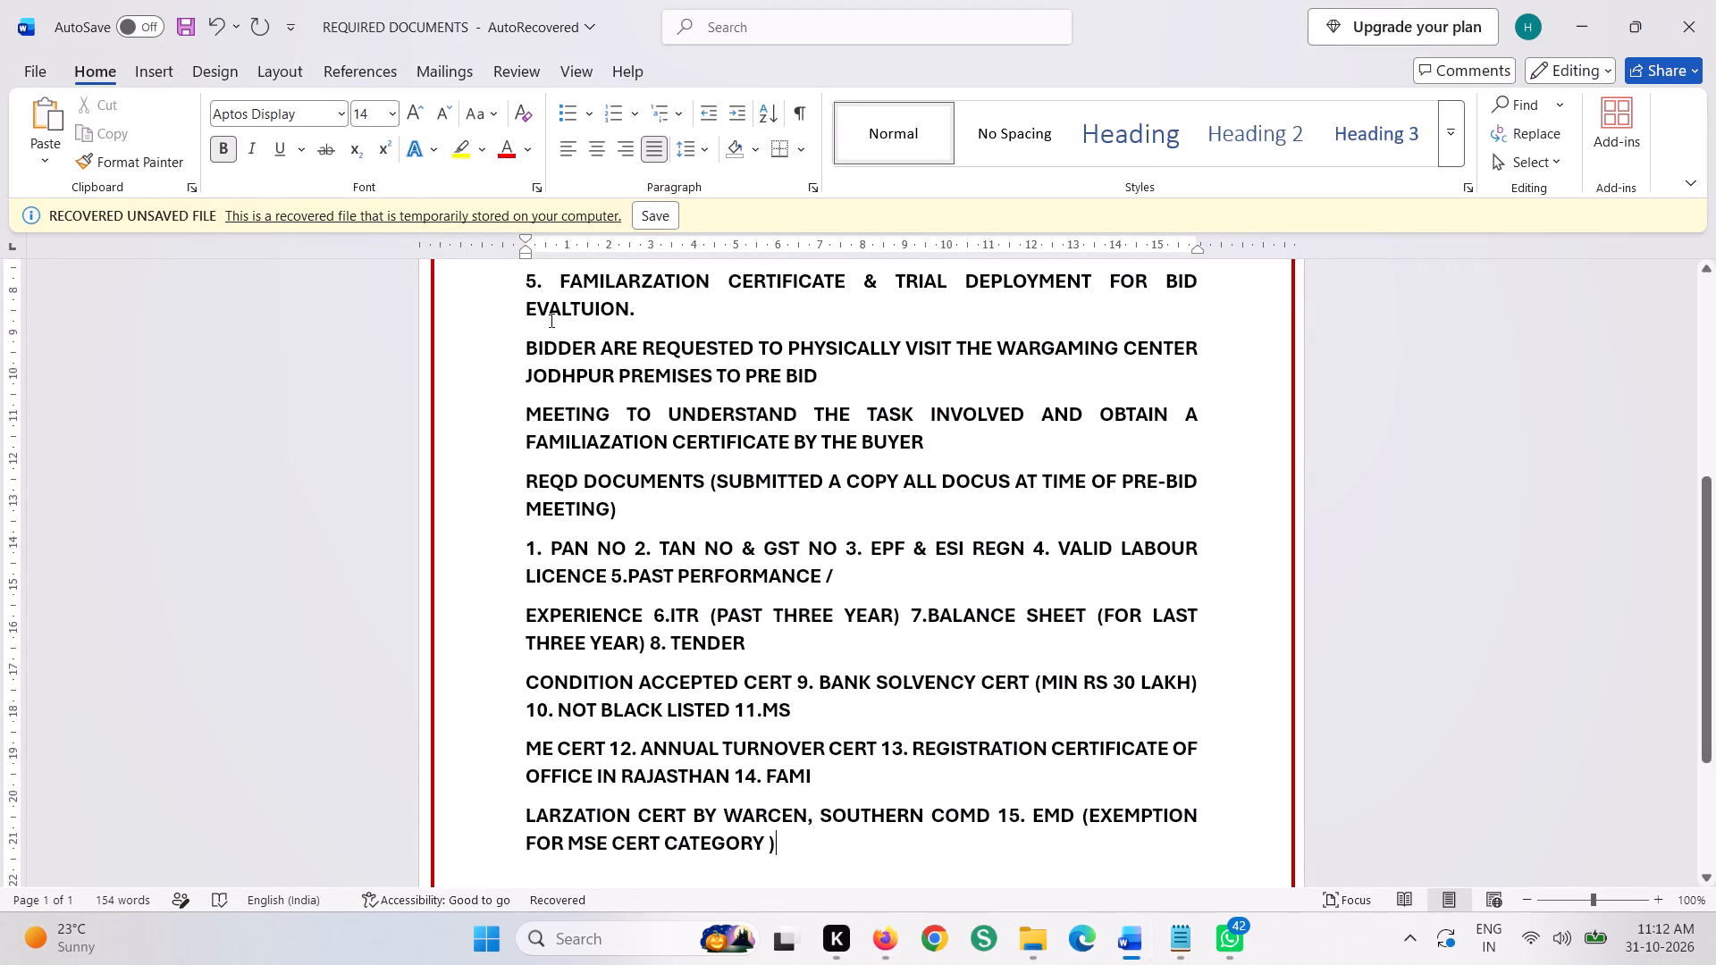
Colour the "REQD DOCUMENTS (SUBMITTED A COPY ALL DOCUS AT TIME OF PRE-BID MEETING)" heading red.
left_click_drag(559, 289, 661, 502)
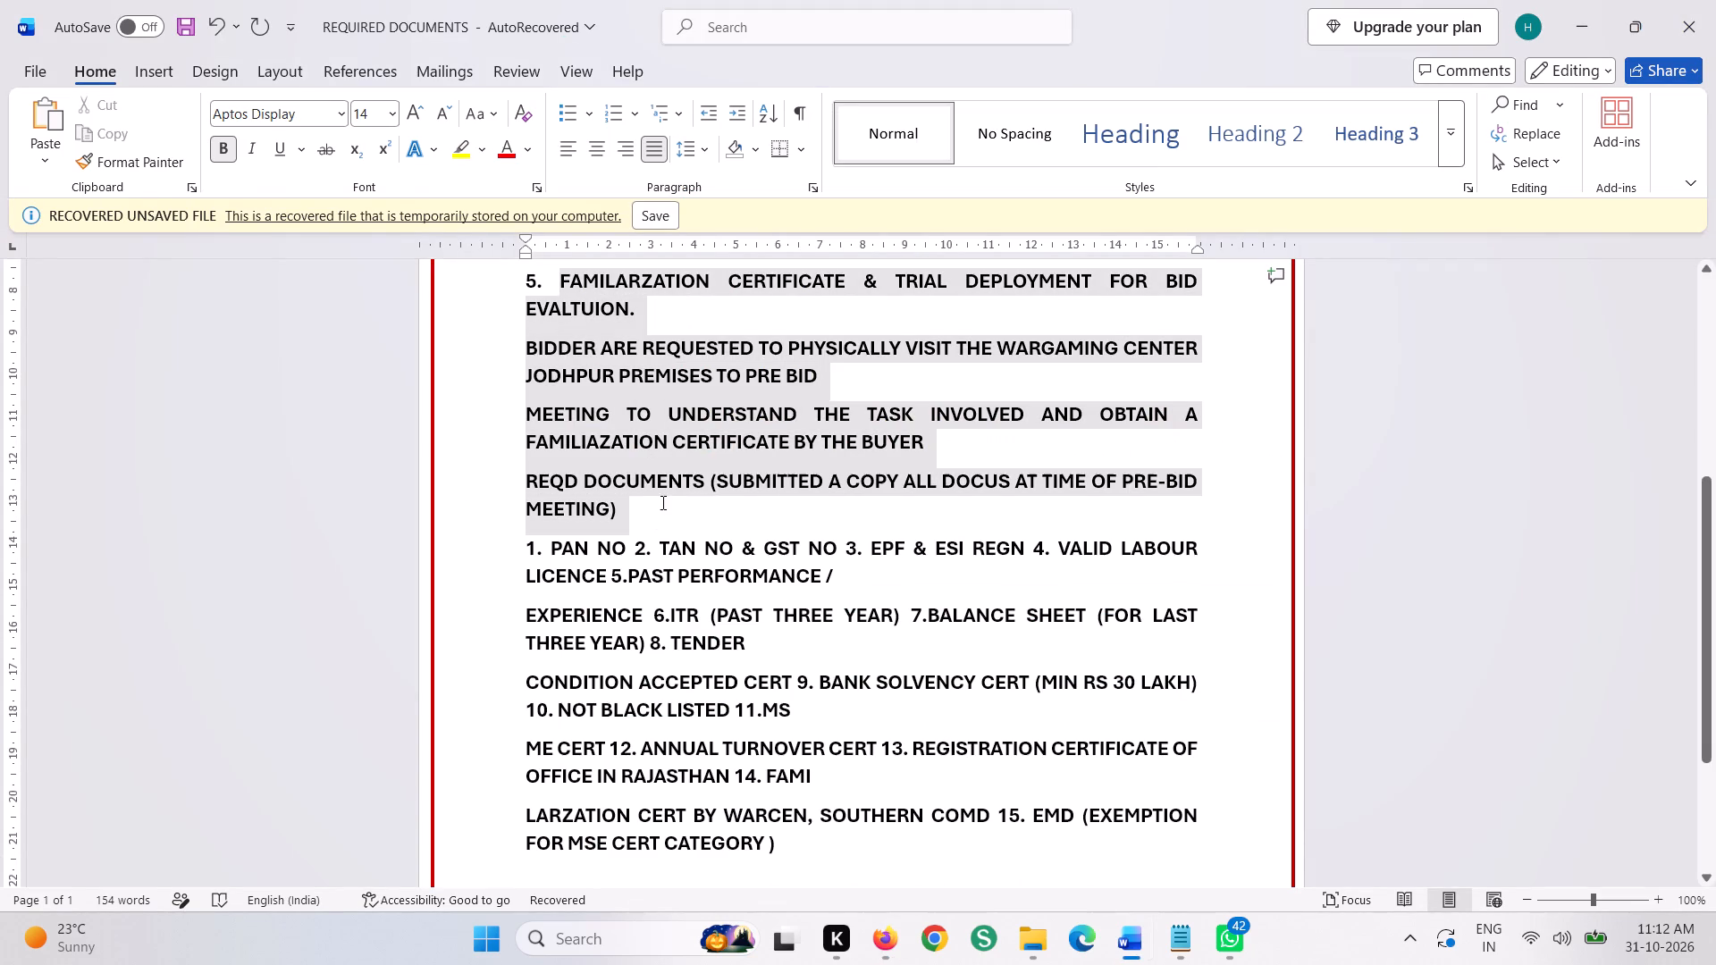
left_click_drag(661, 502, 661, 510)
left_click_drag(661, 510, 661, 511)
left_click(576, 444)
left_click(525, 474)
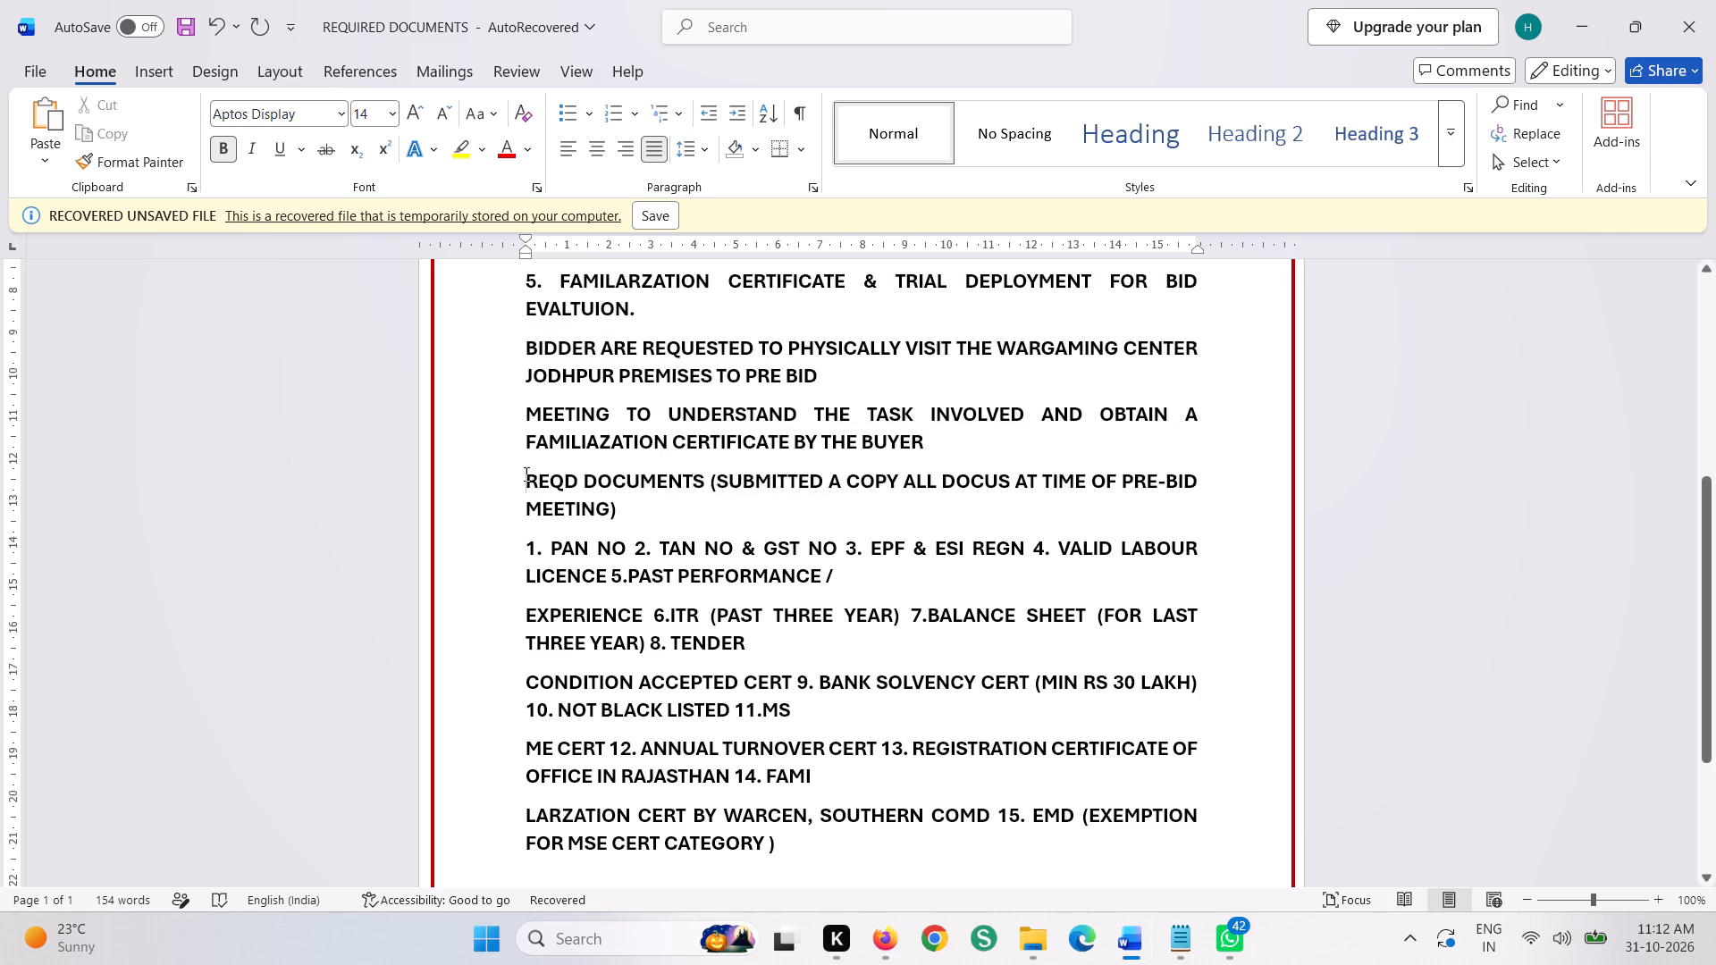
left_click_drag(523, 476, 627, 508)
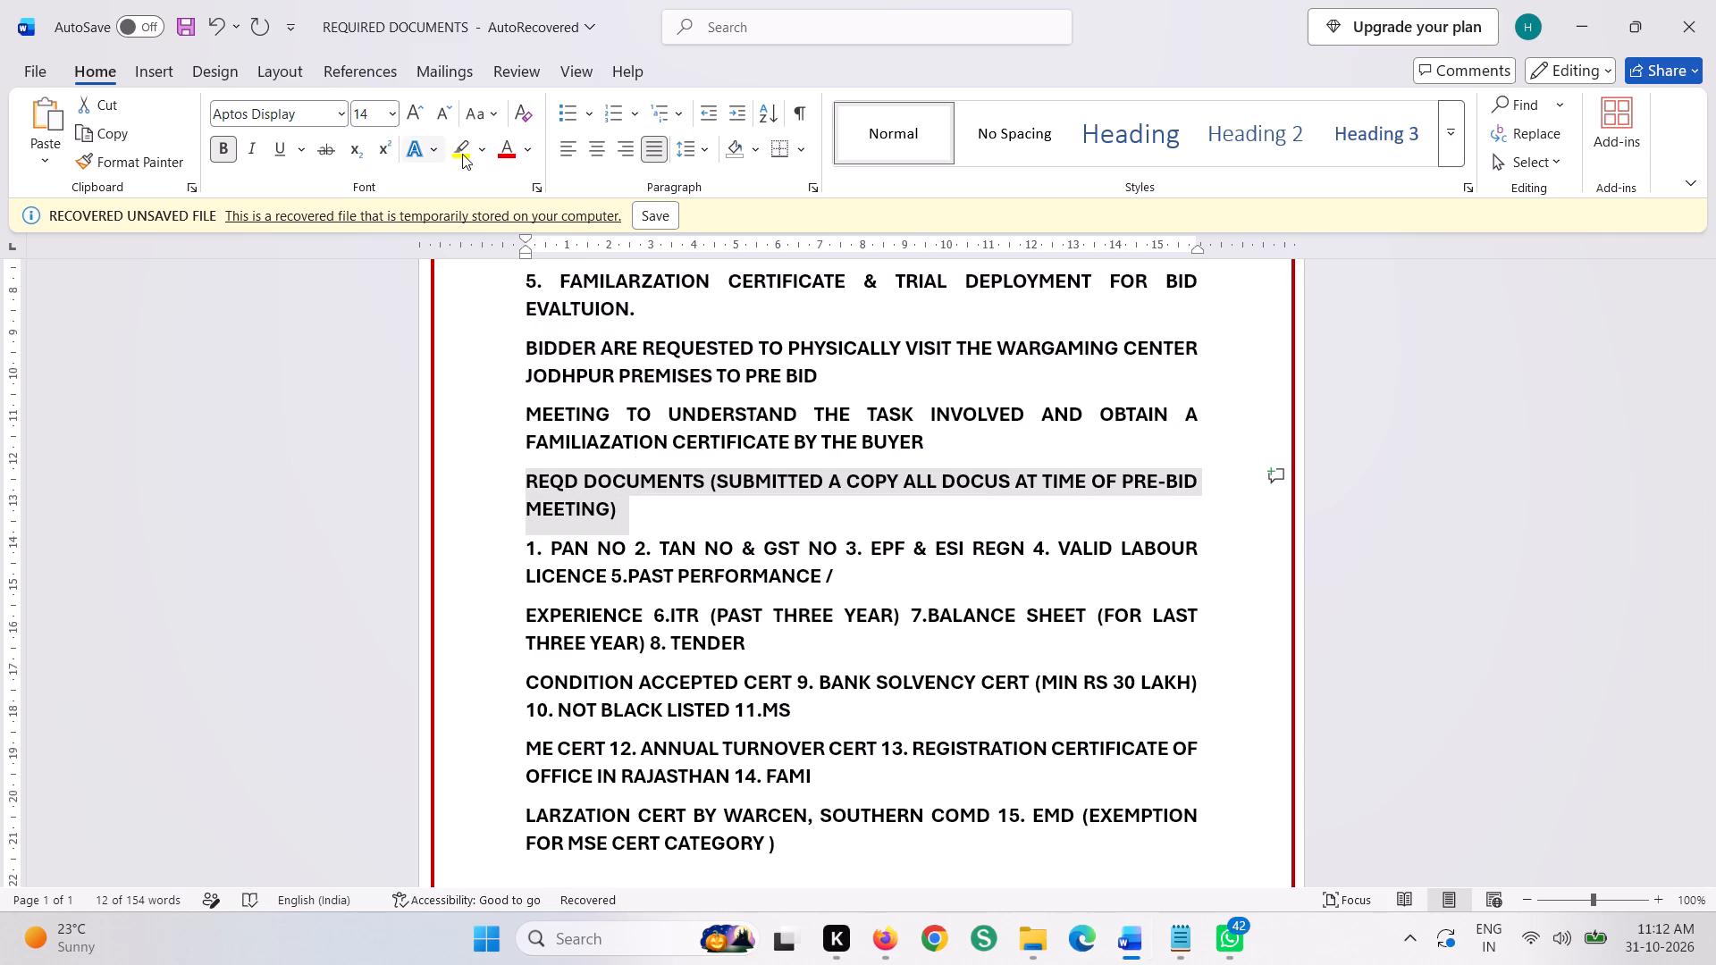
left_click(507, 153)
left_click(601, 454)
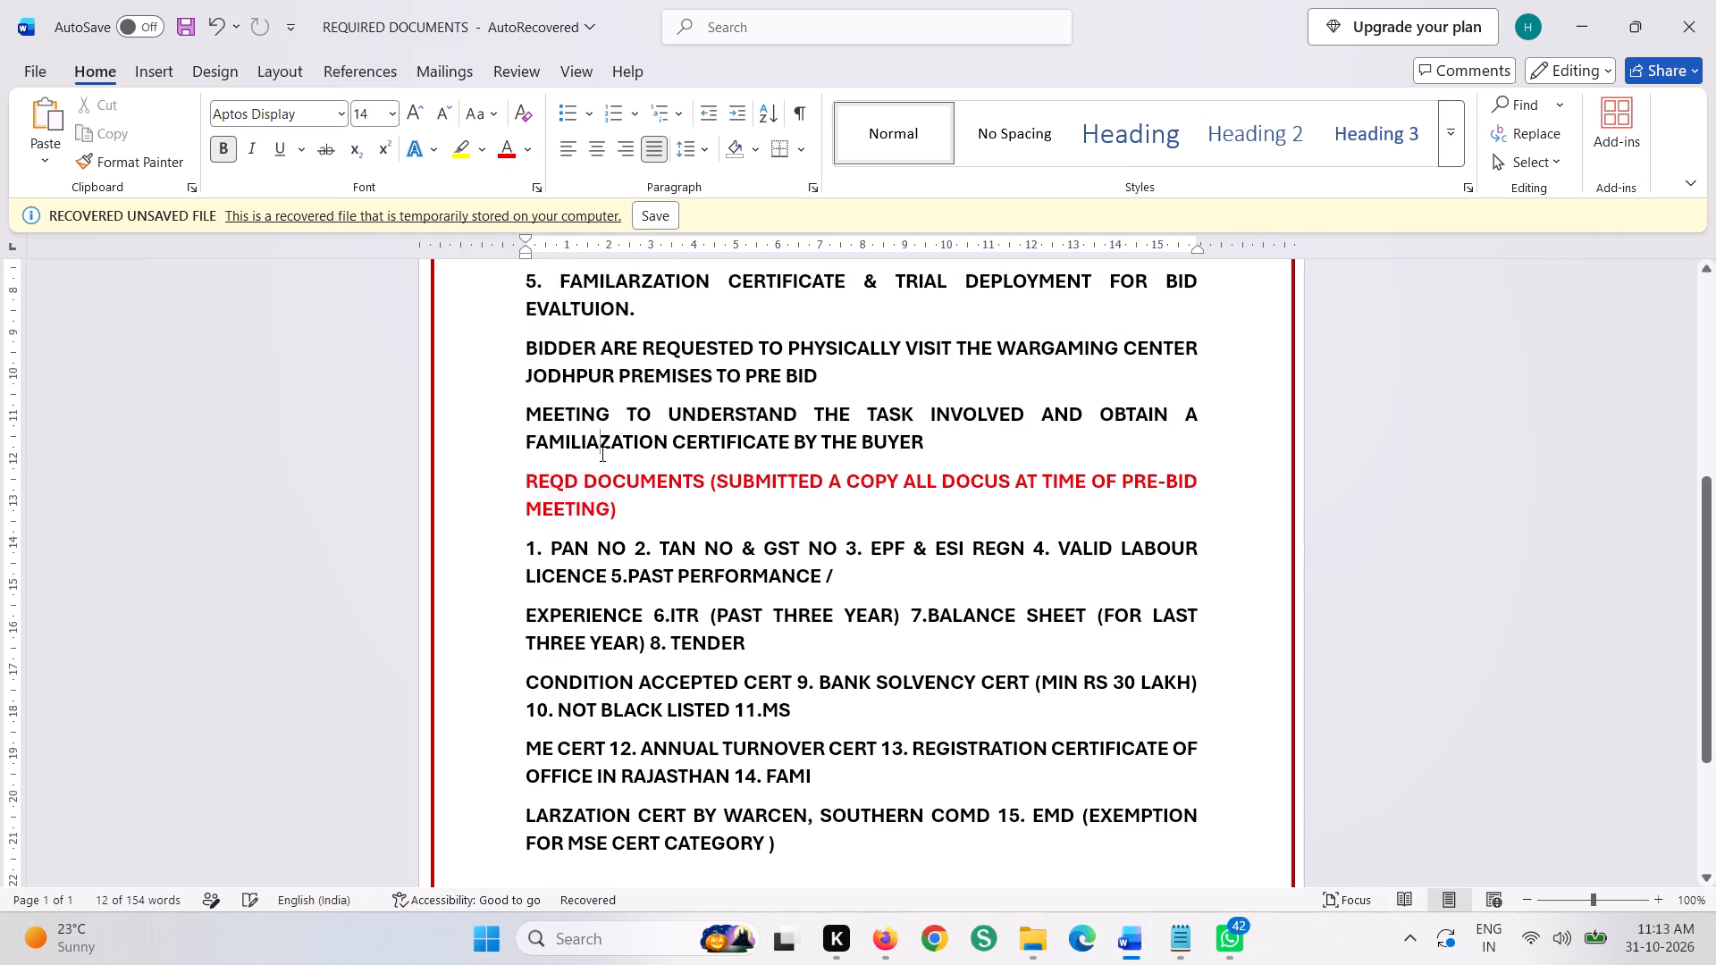
Highlight item 5's heading "FAMILARZATION CERTIFICATE & TRIAL DEPLOYMENT FOR BID EVALTUION." in yellow.
left_click_drag(555, 281, 652, 321)
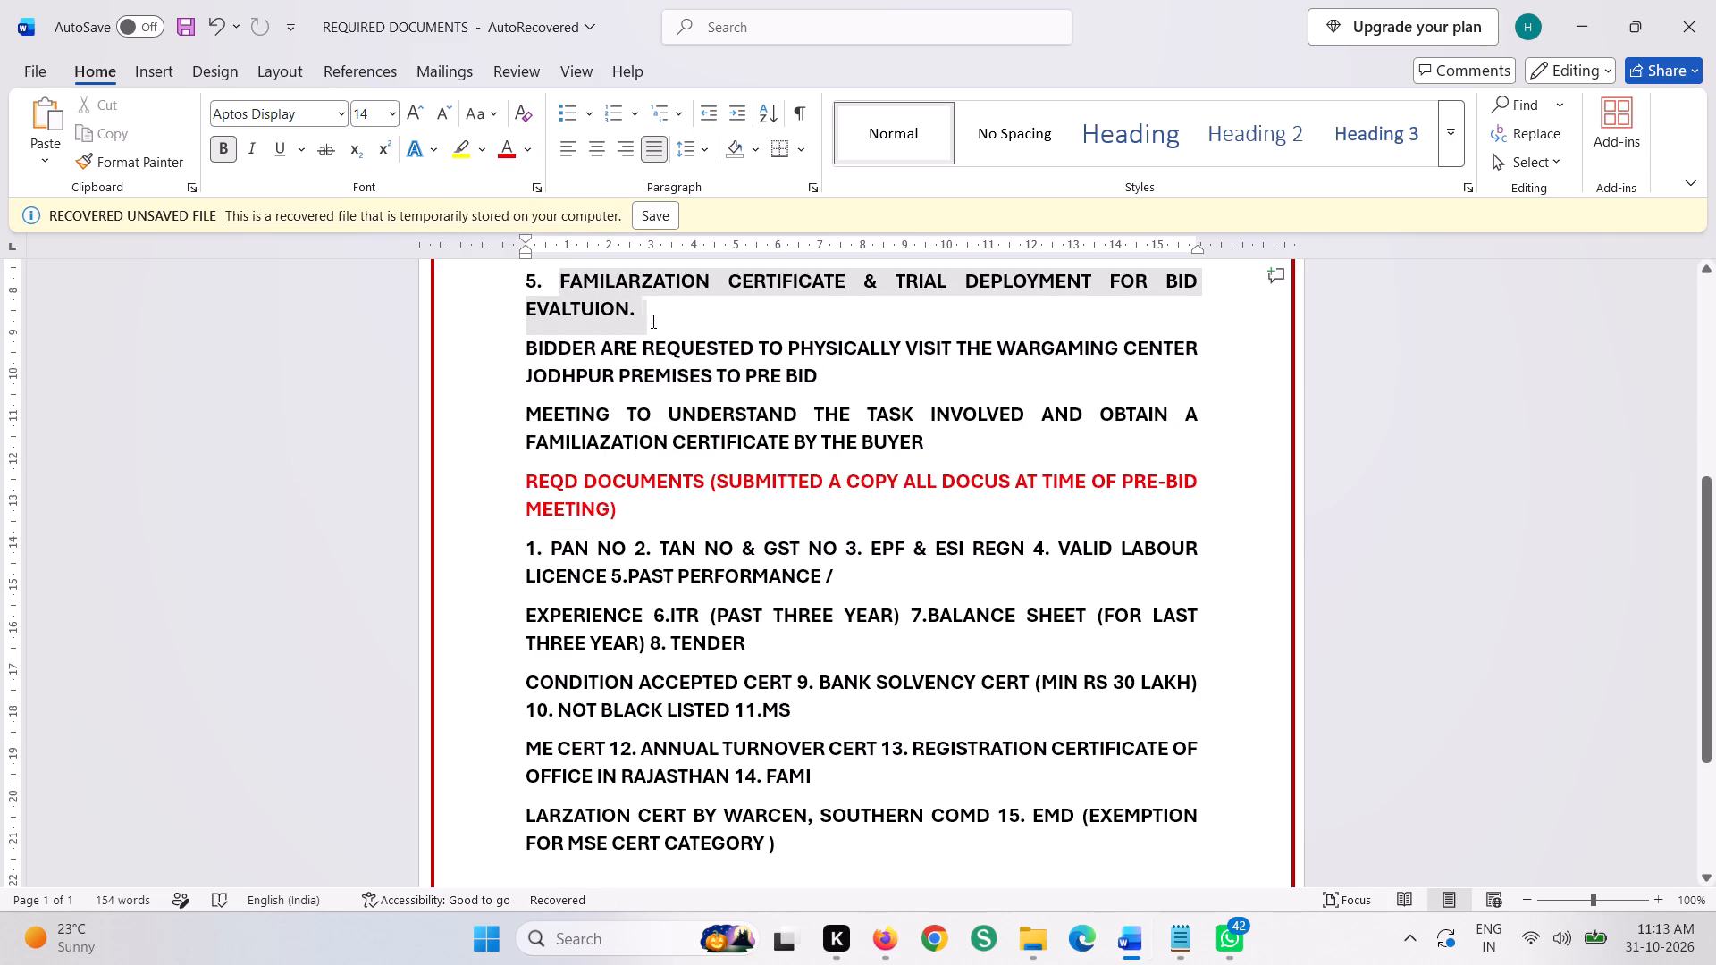
left_click_drag(652, 321, 652, 321)
left_click(450, 149)
left_click(629, 380)
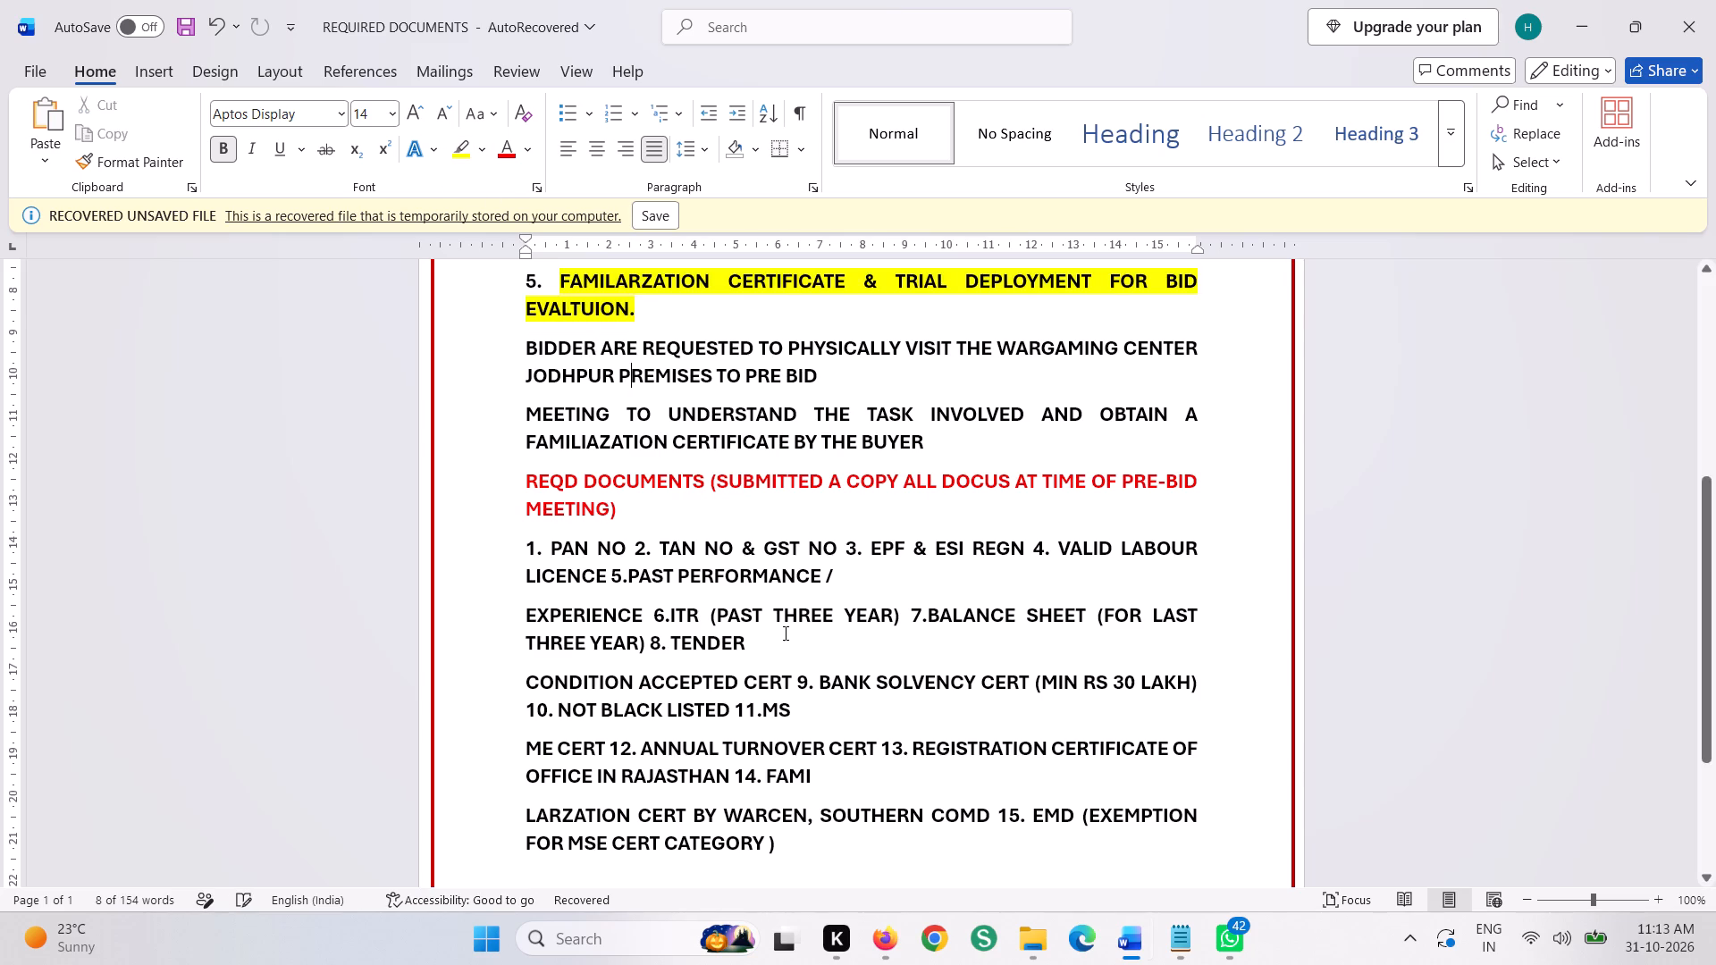
Join the broken lines of the pasted required-documents list into one continuous paragraph from "PAN NO" to the EMD exemption.
scroll(784, 635, "down", 1)
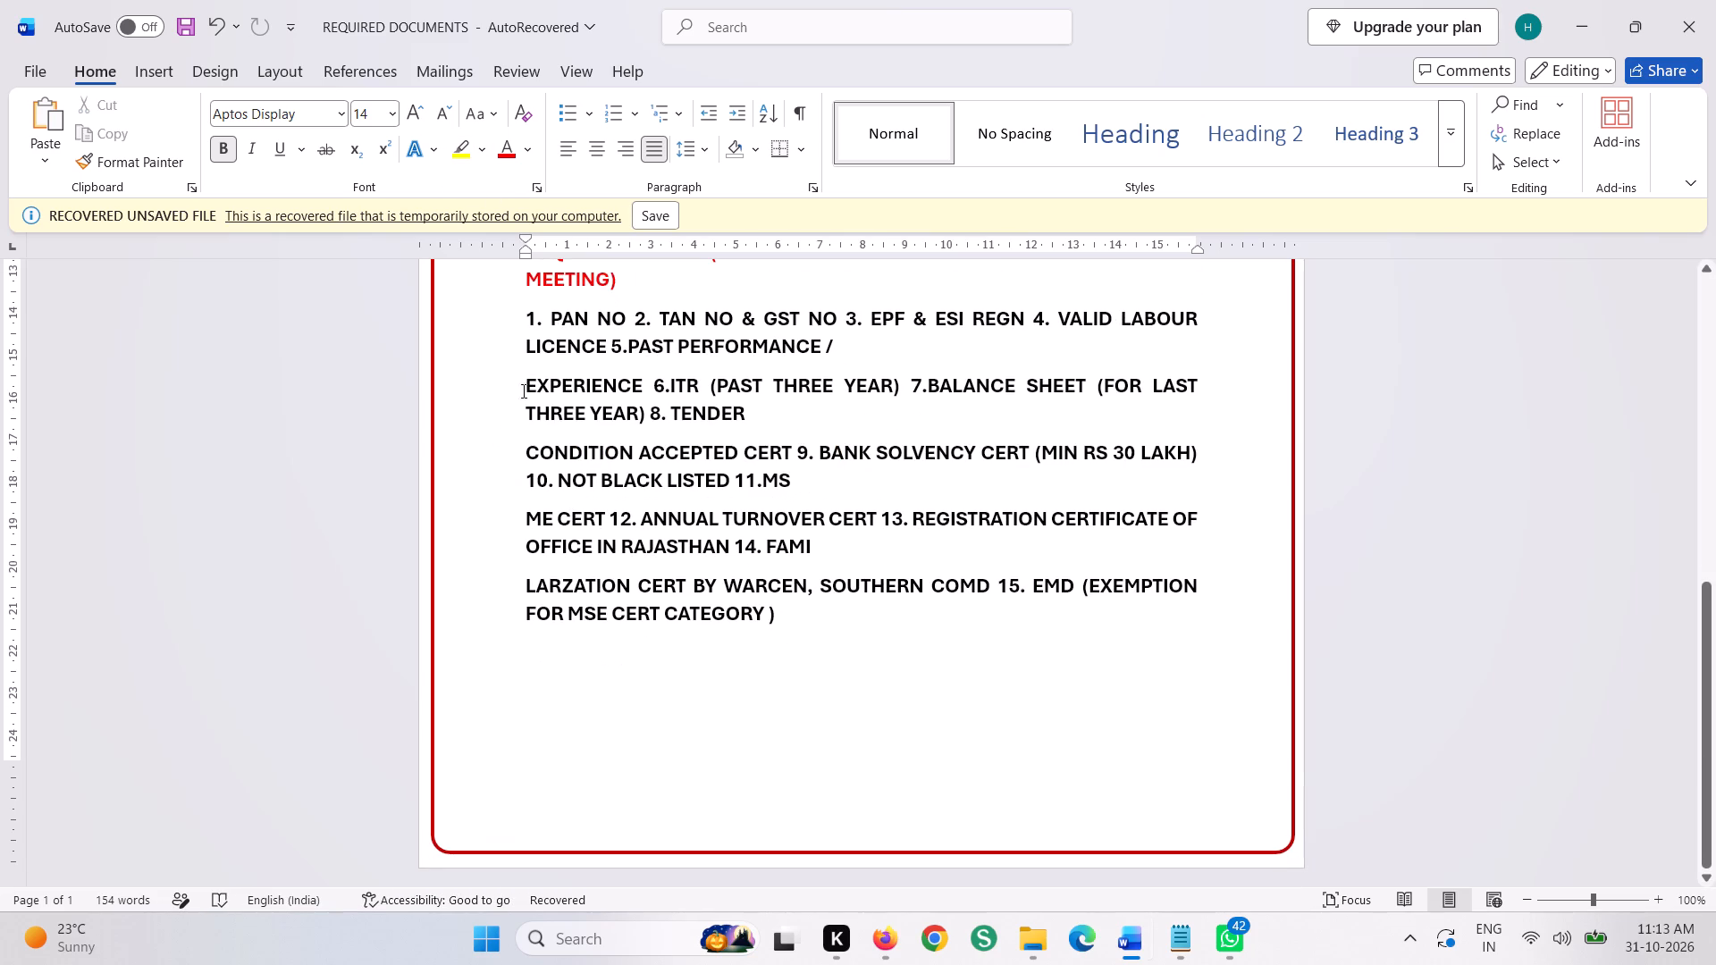
left_click(521, 385)
key("BackSpace")
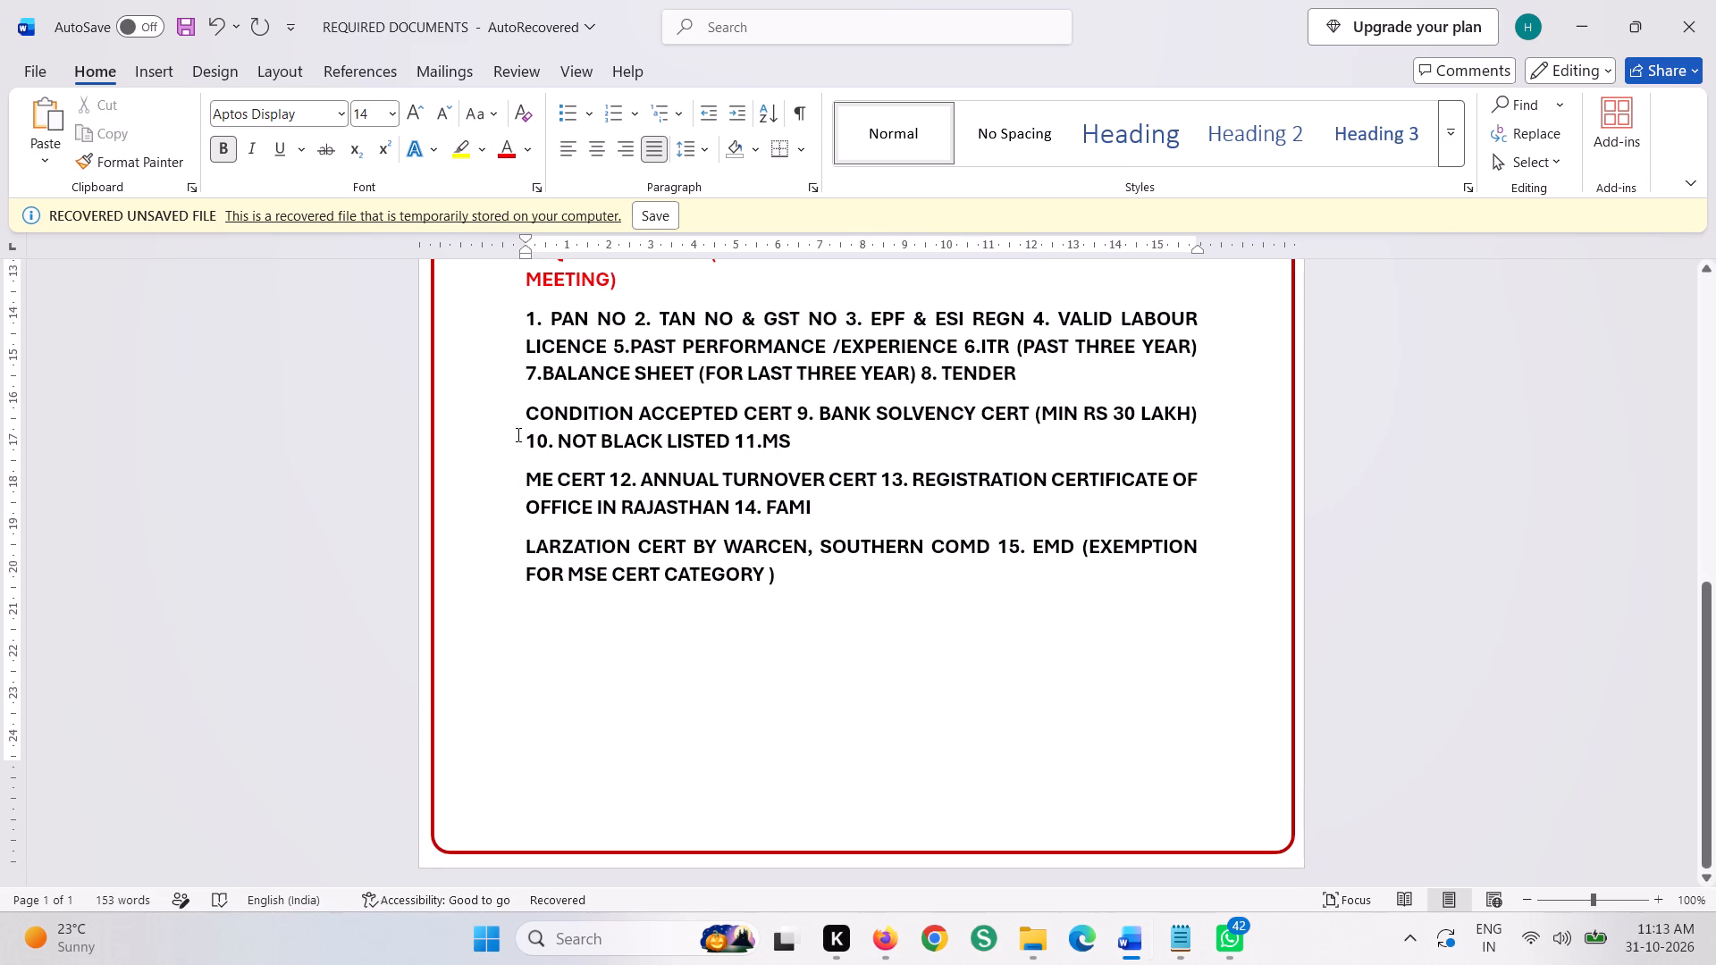
left_click(526, 410)
key("BackSpace")
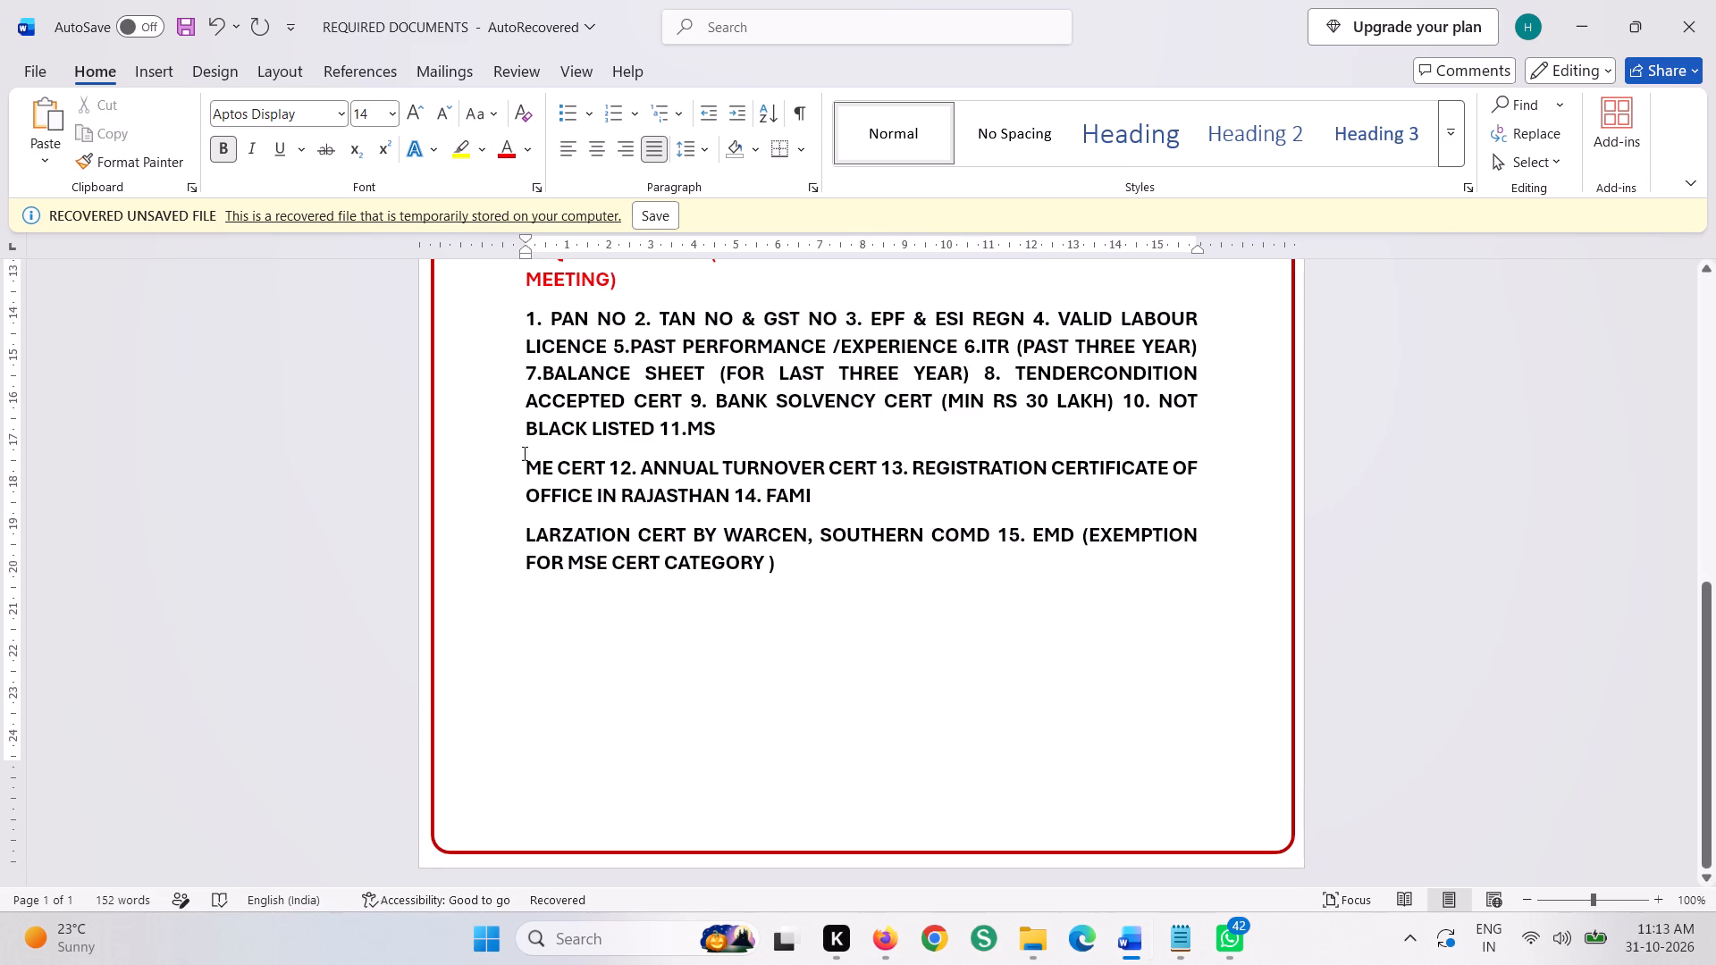
left_click(523, 468)
key("BackSpace")
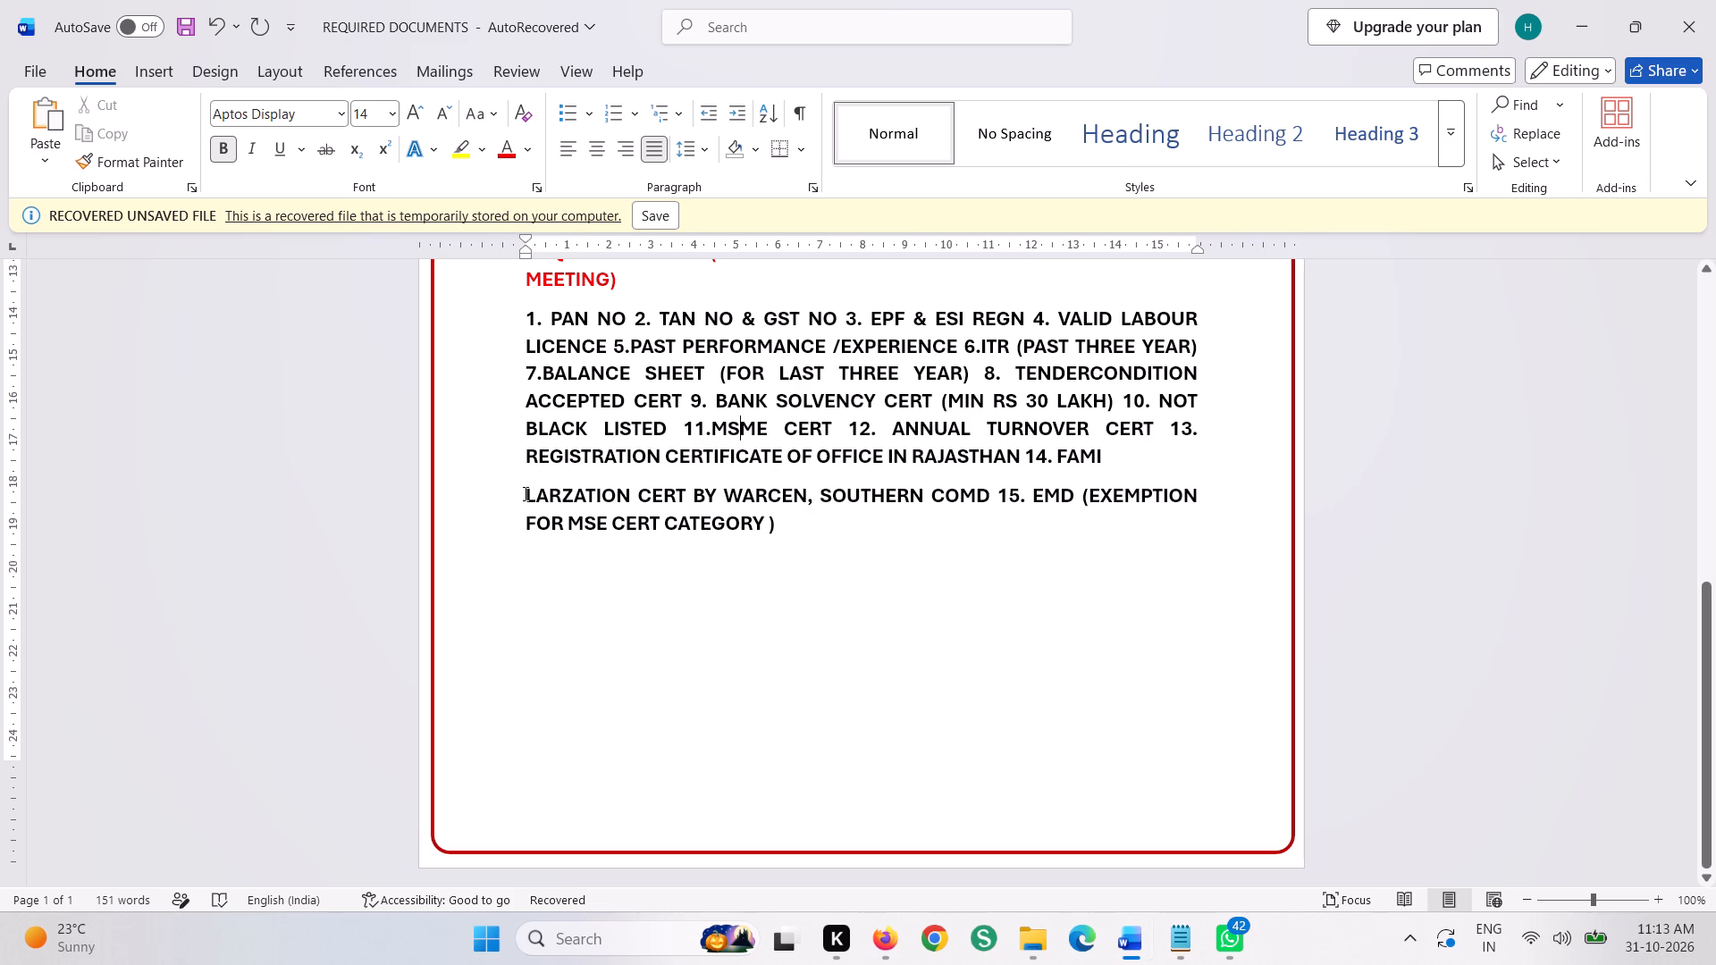
left_click(524, 493)
key("BackSpace")
left_click(922, 519)
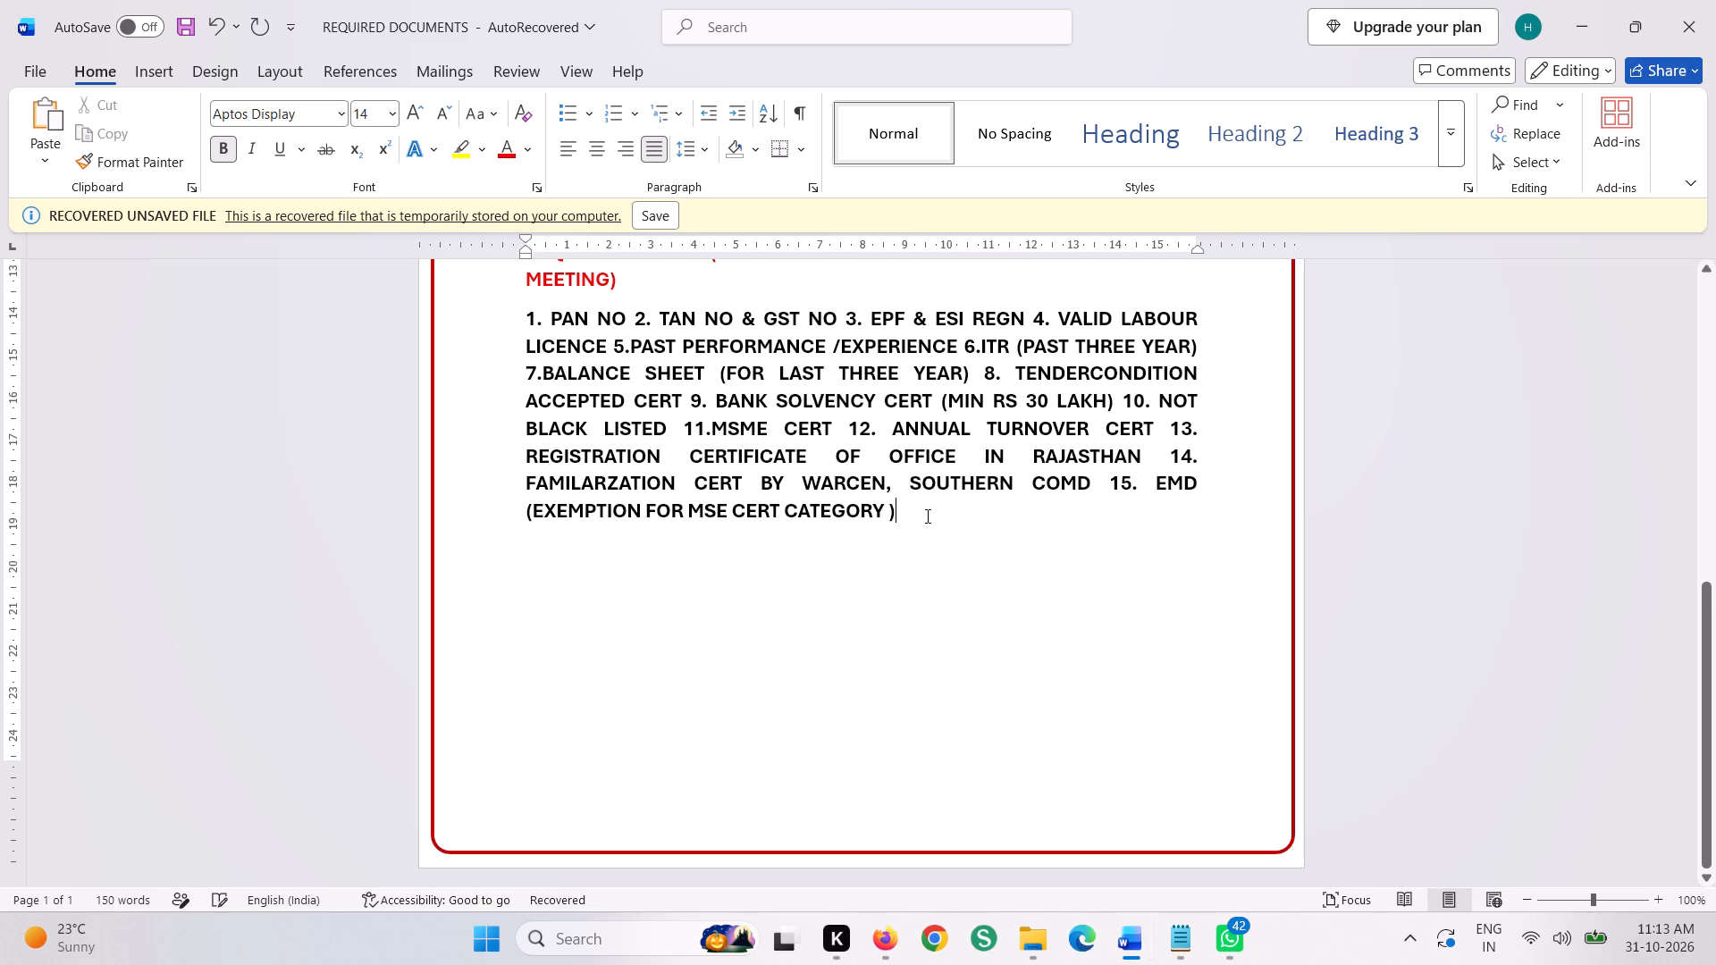
Start a new item "6." below the required-documents list.
key("Return")
key("BackSpace")
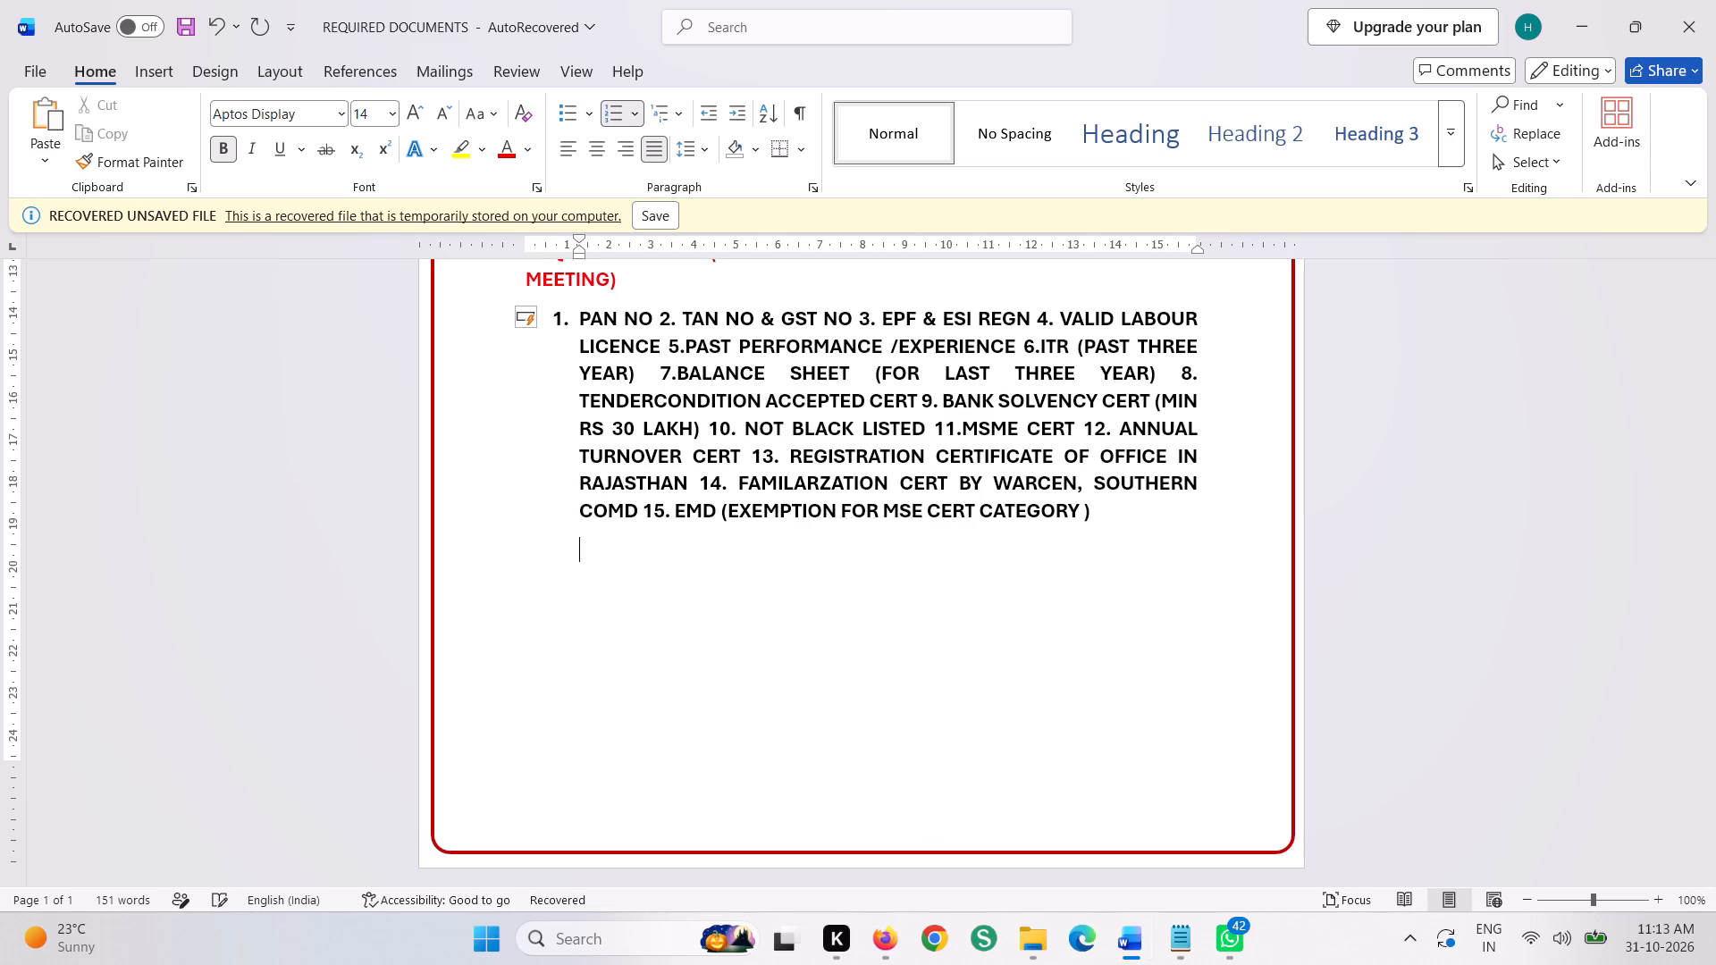
key("Return")
scroll(926, 515, "up", 1)
scroll(989, 694, "up", 1)
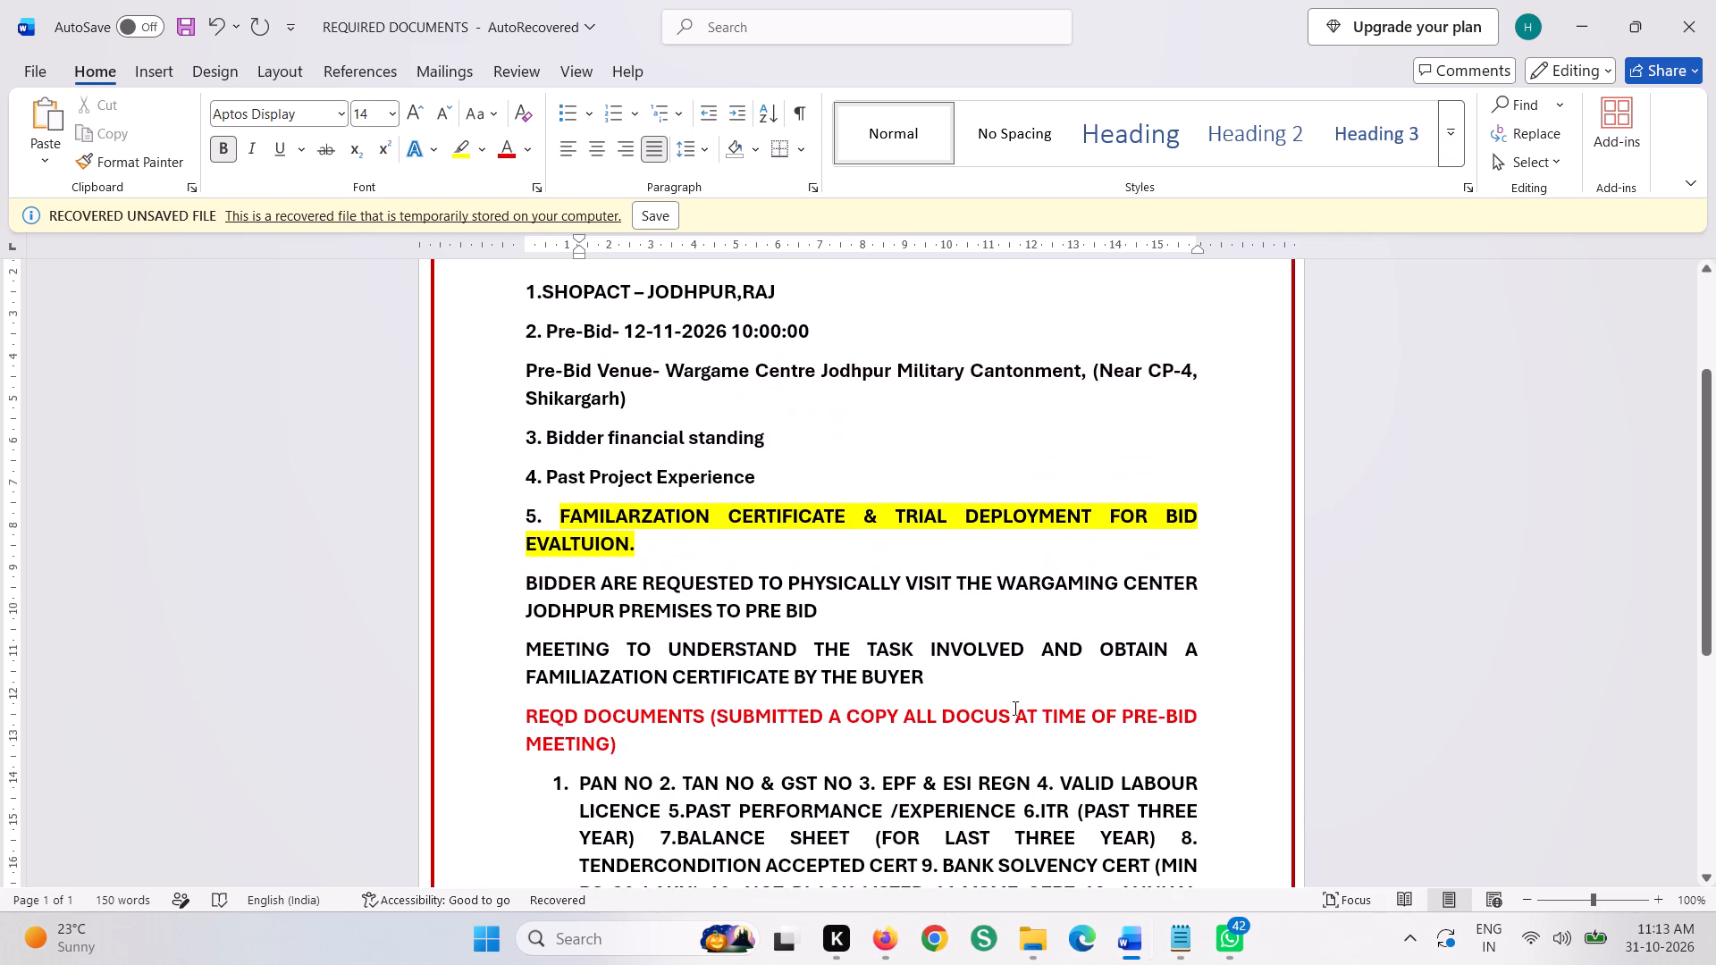
type("6.")
Look back through the bid PDF from the disclaimer and buyer-added clauses to the pre-bid details for further requirements.
key("alt+Tab")
scroll(1022, 496, "down", 2)
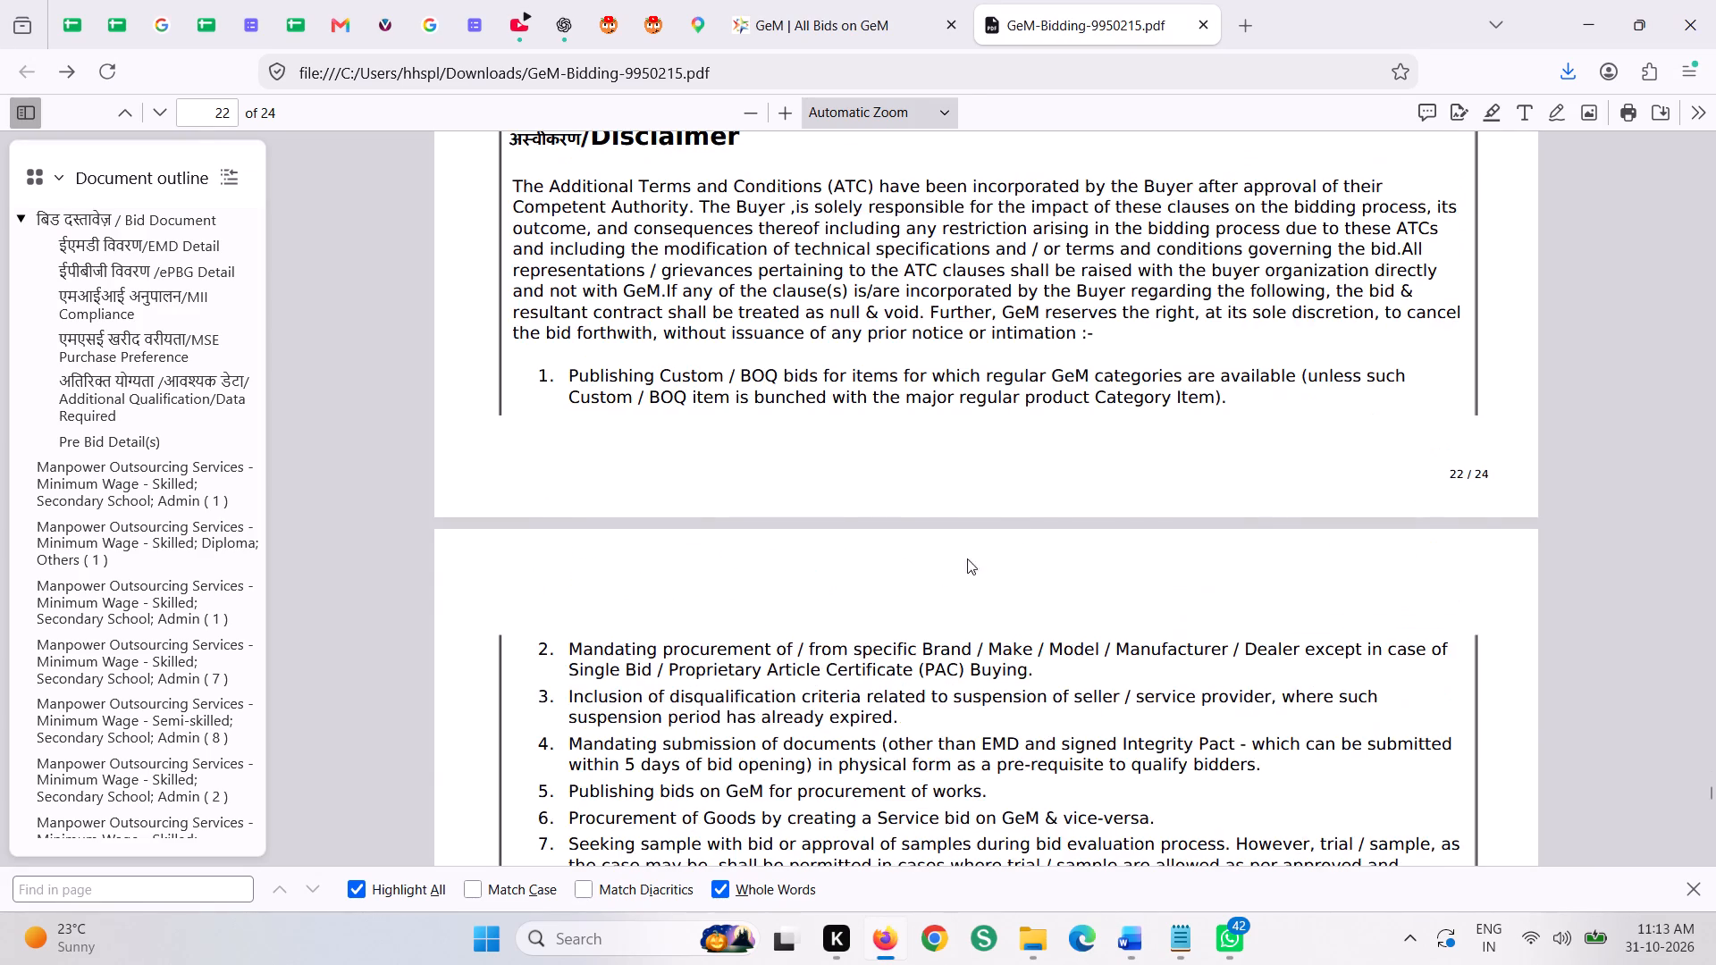
scroll(938, 567, "up", 3)
scroll(939, 580, "down", 2)
scroll(941, 582, "up", 1)
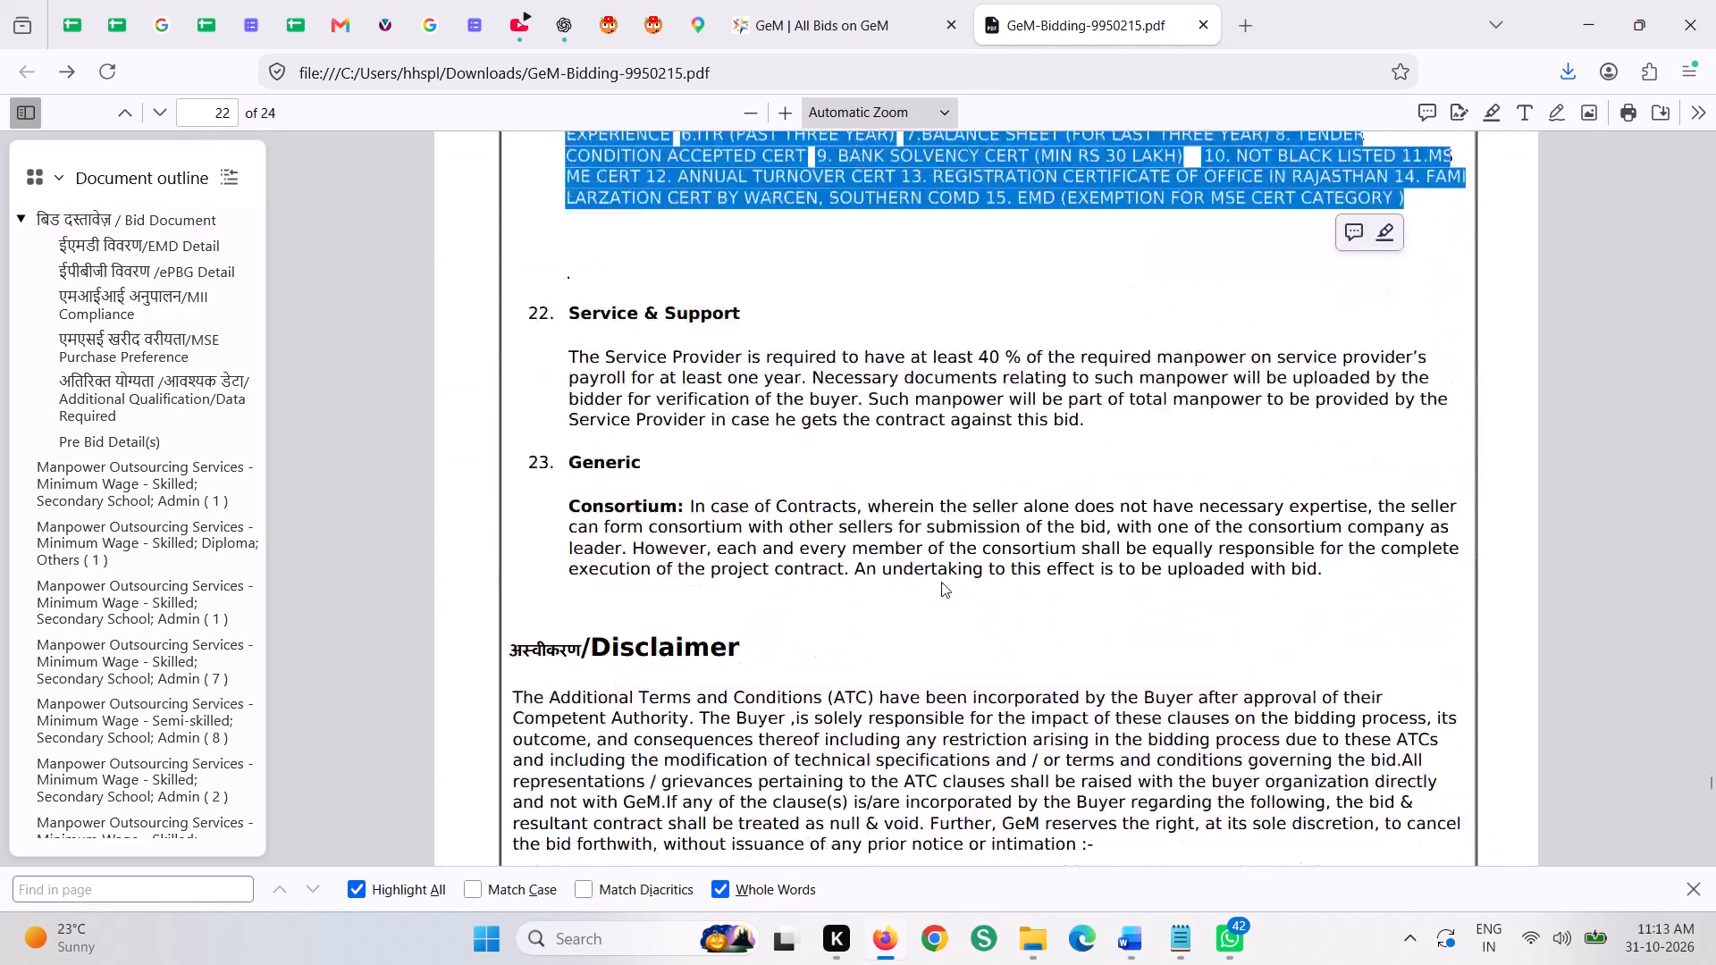
scroll(941, 582, "up", 4)
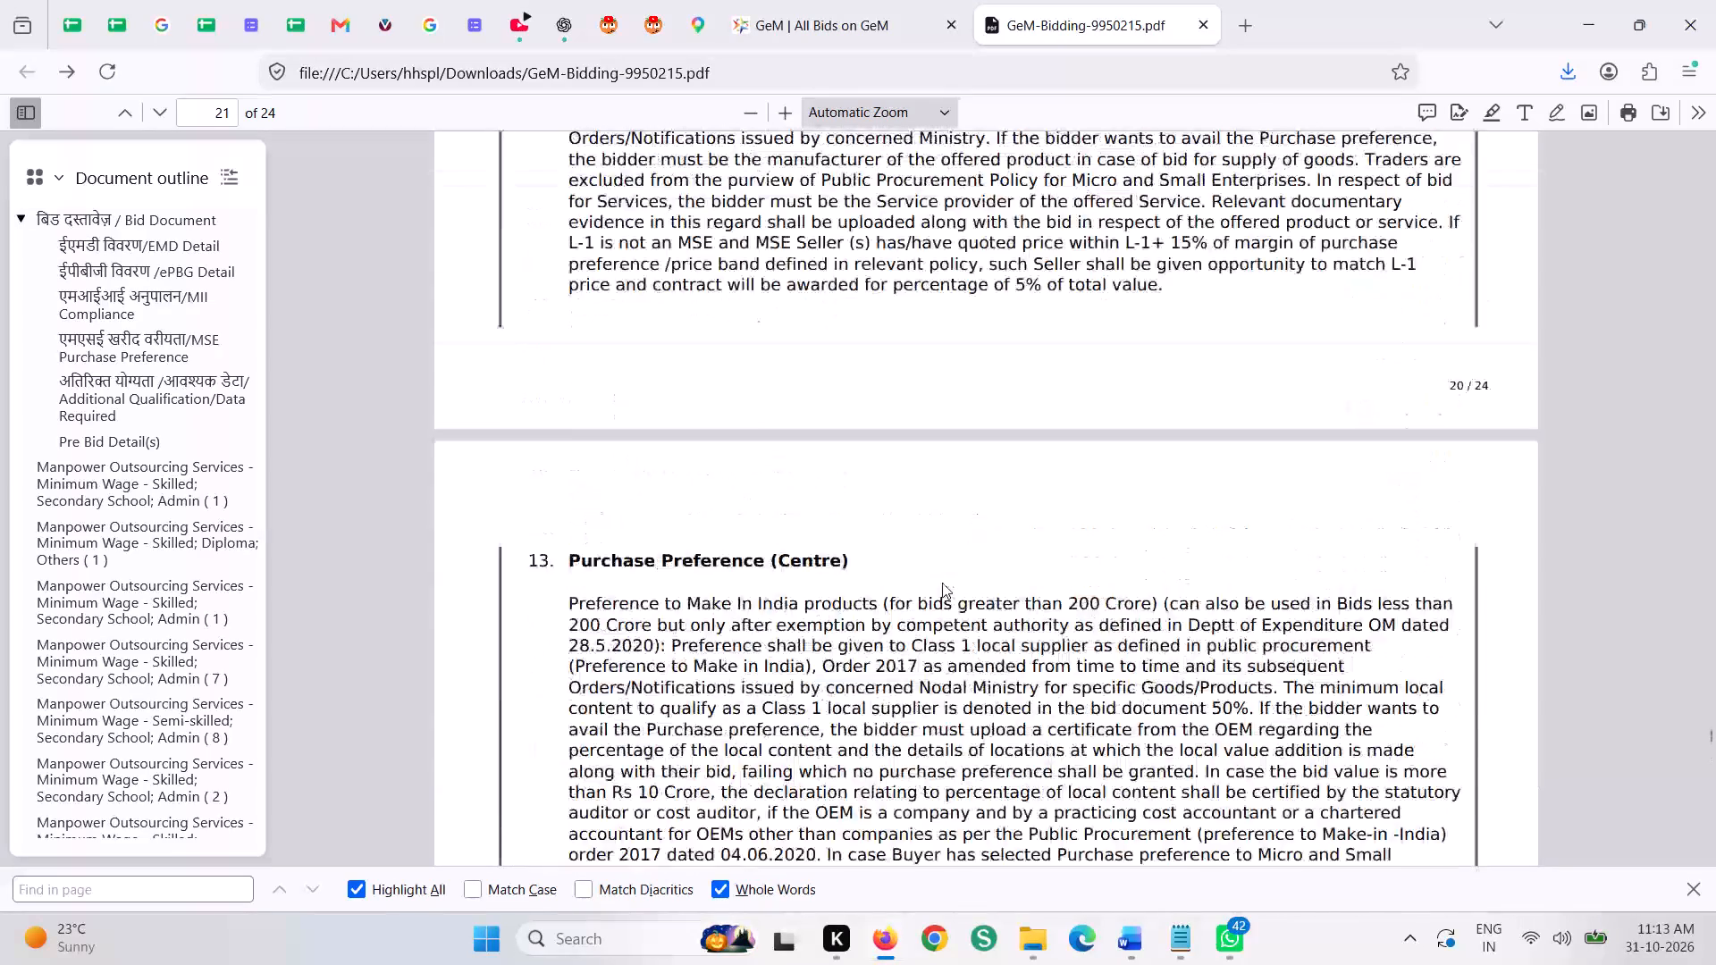
scroll(942, 583, "up", 7)
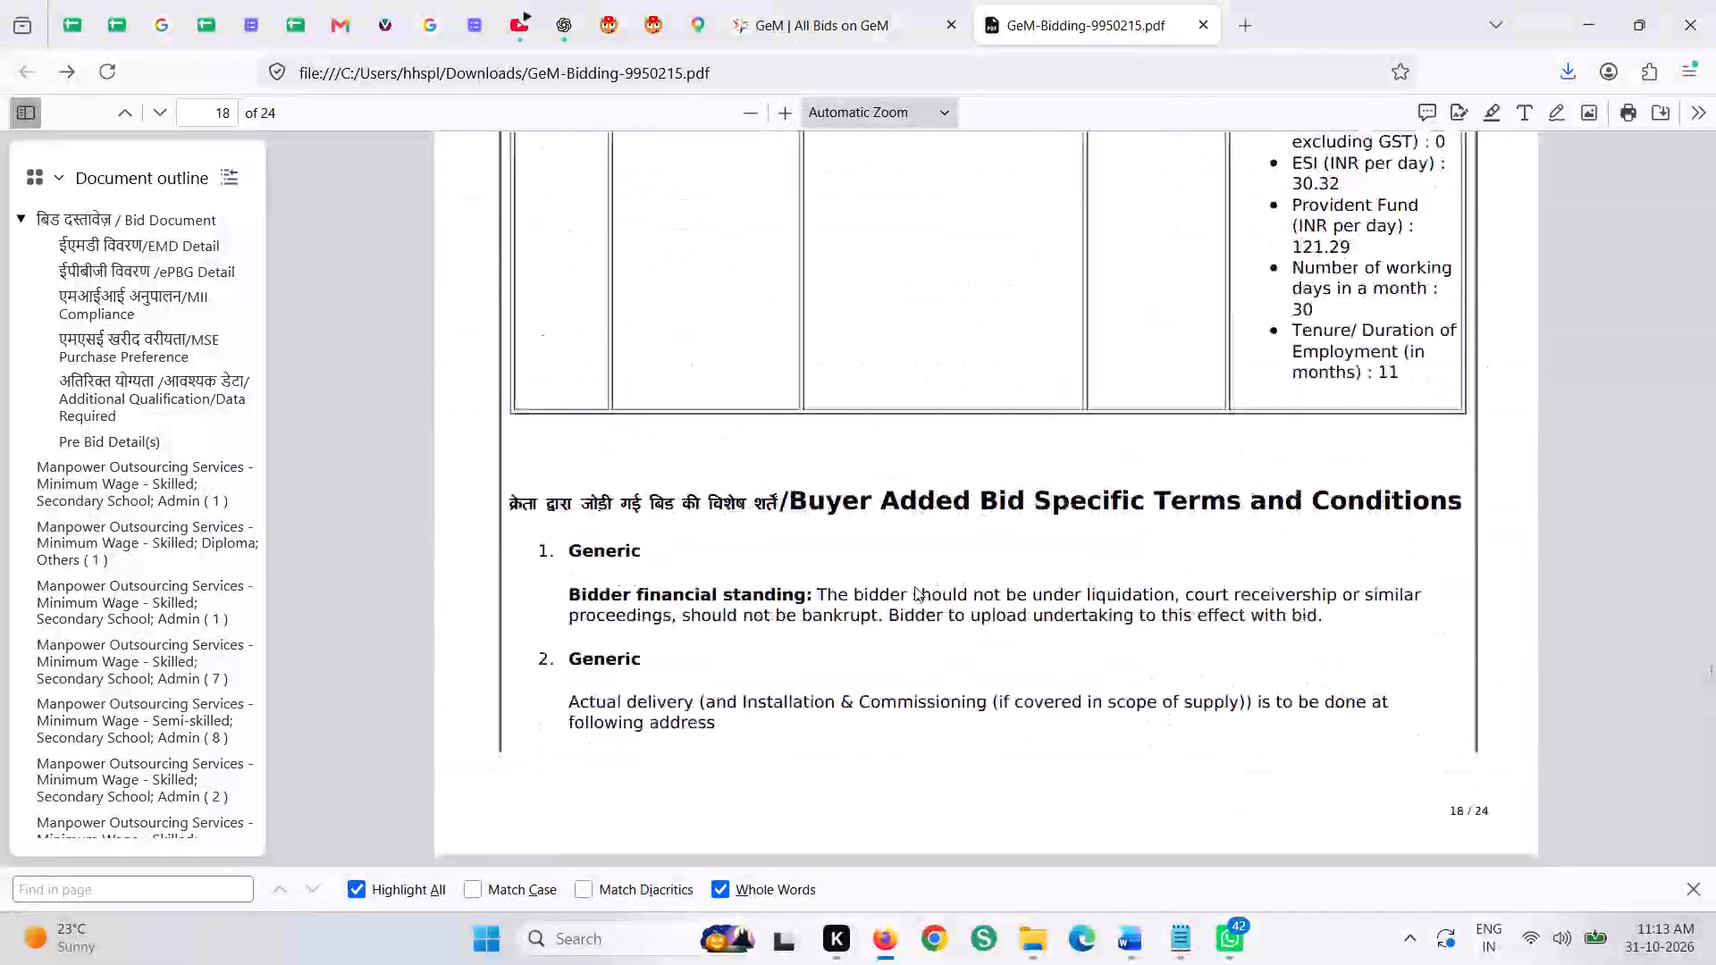
scroll(914, 586, "up", 16)
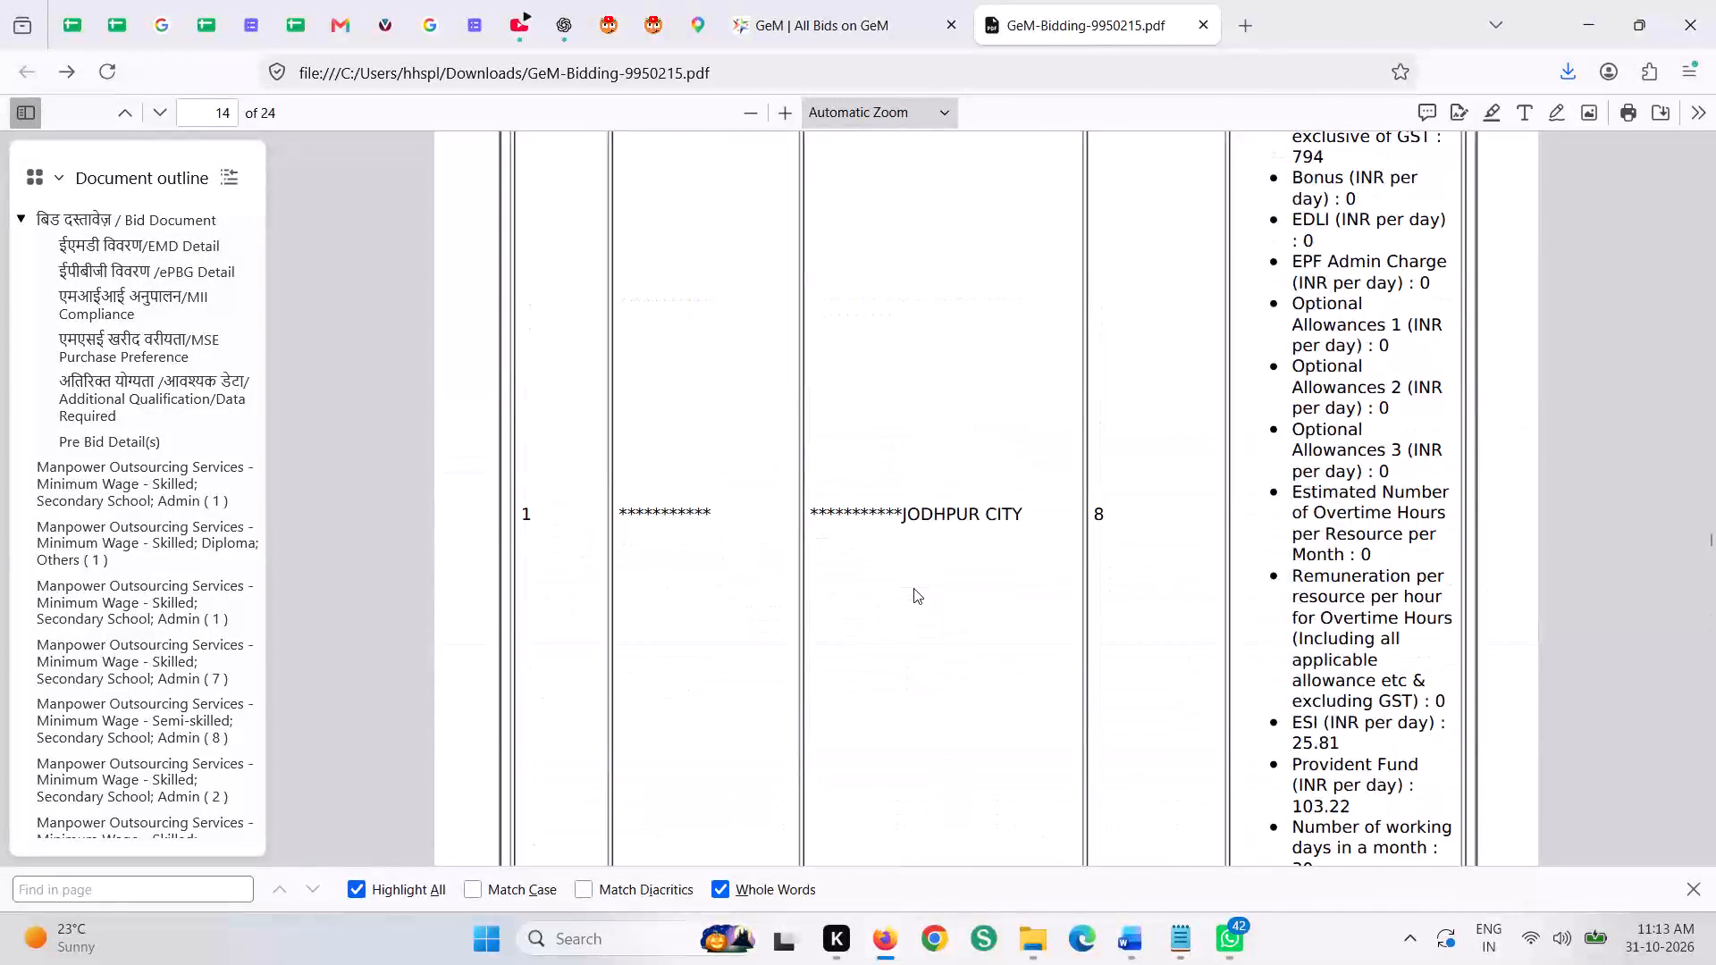
scroll(913, 588, "up", 7)
scroll(913, 588, "up", 16)
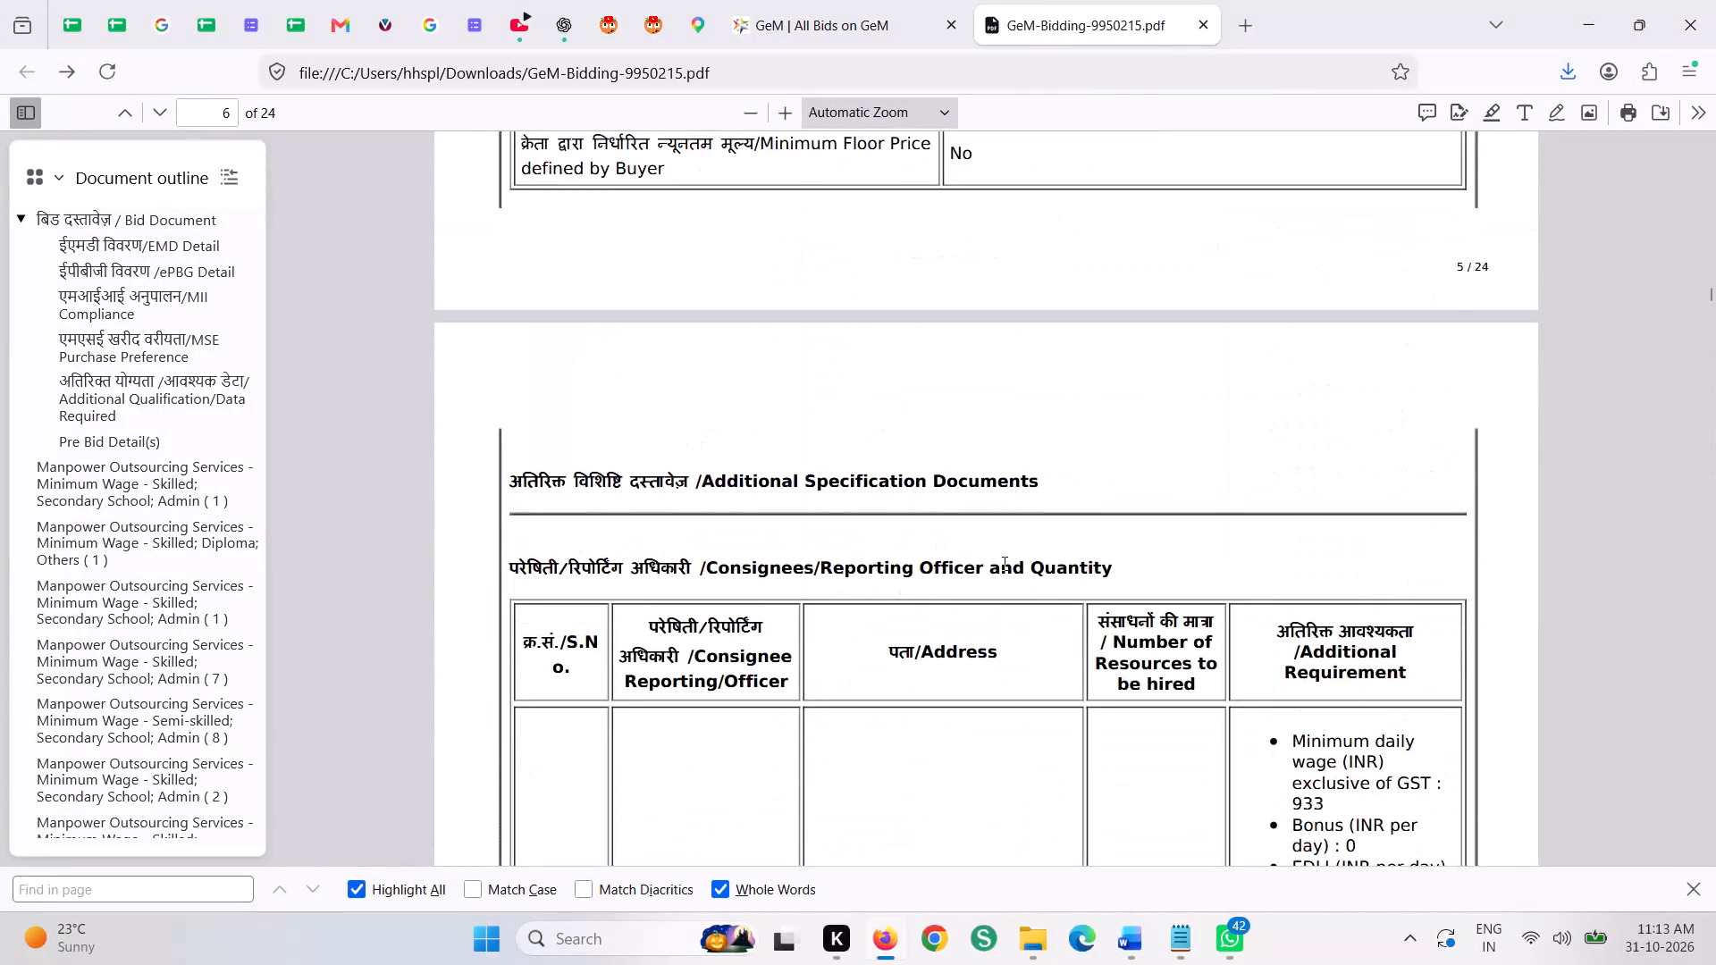
scroll(1009, 560, "up", 8)
scroll(999, 554, "down", 10)
scroll(1004, 559, "up", 4)
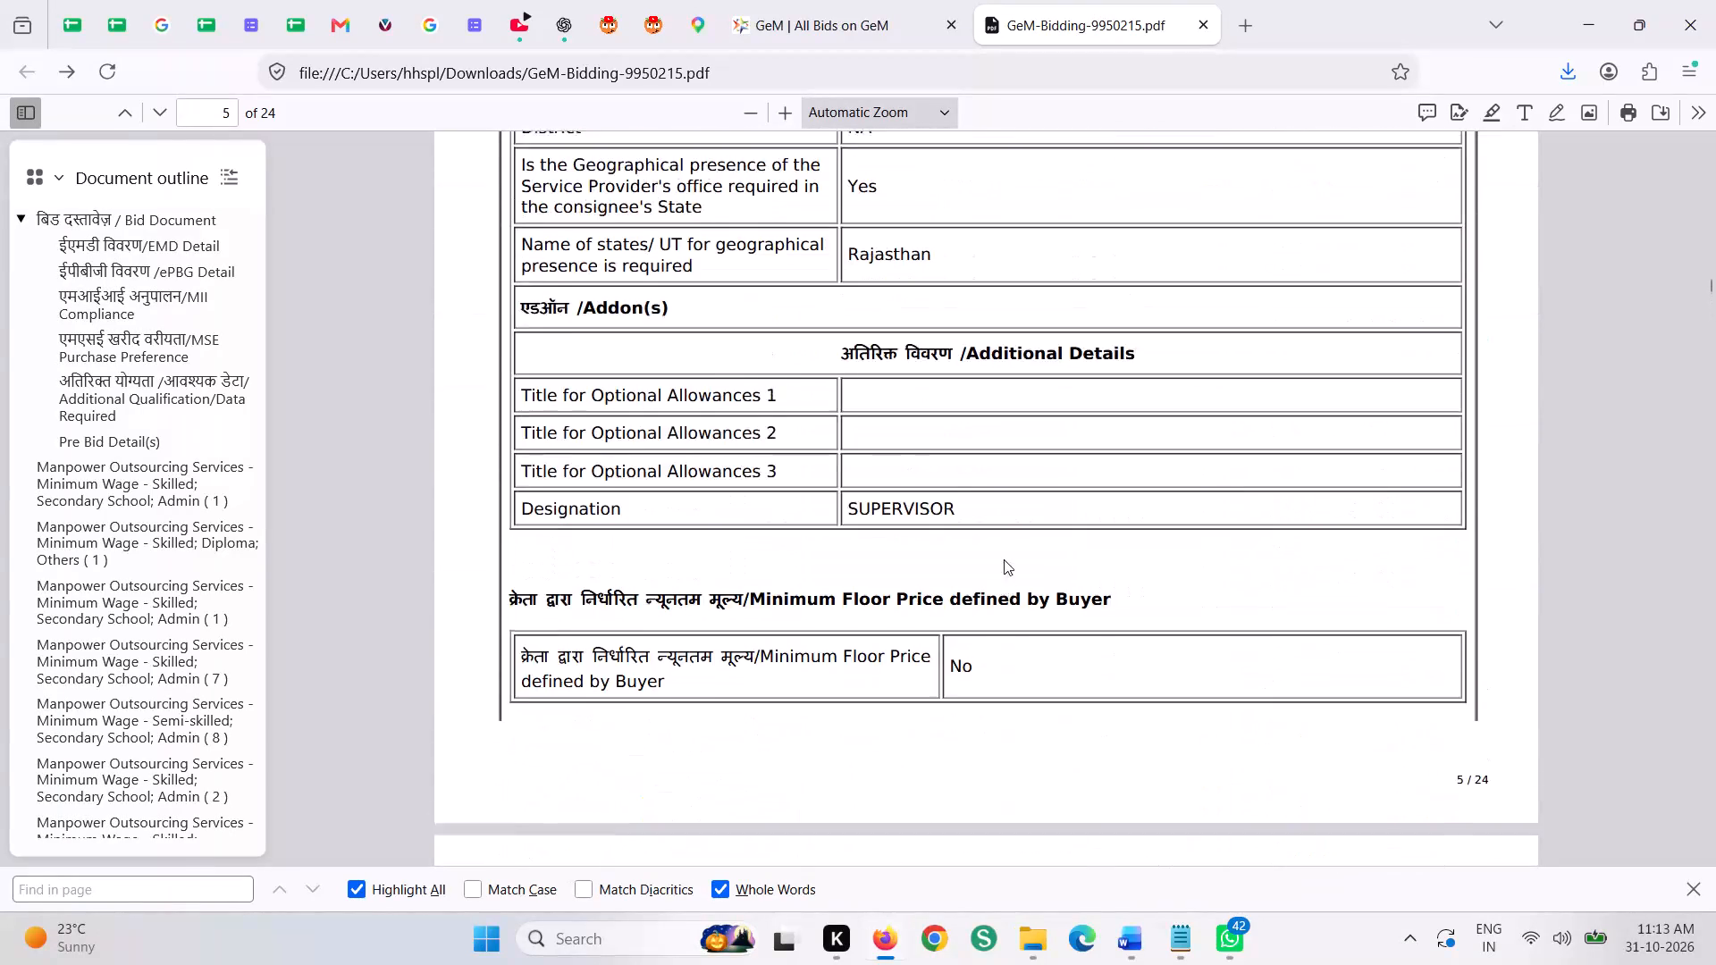
scroll(1004, 559, "up", 1)
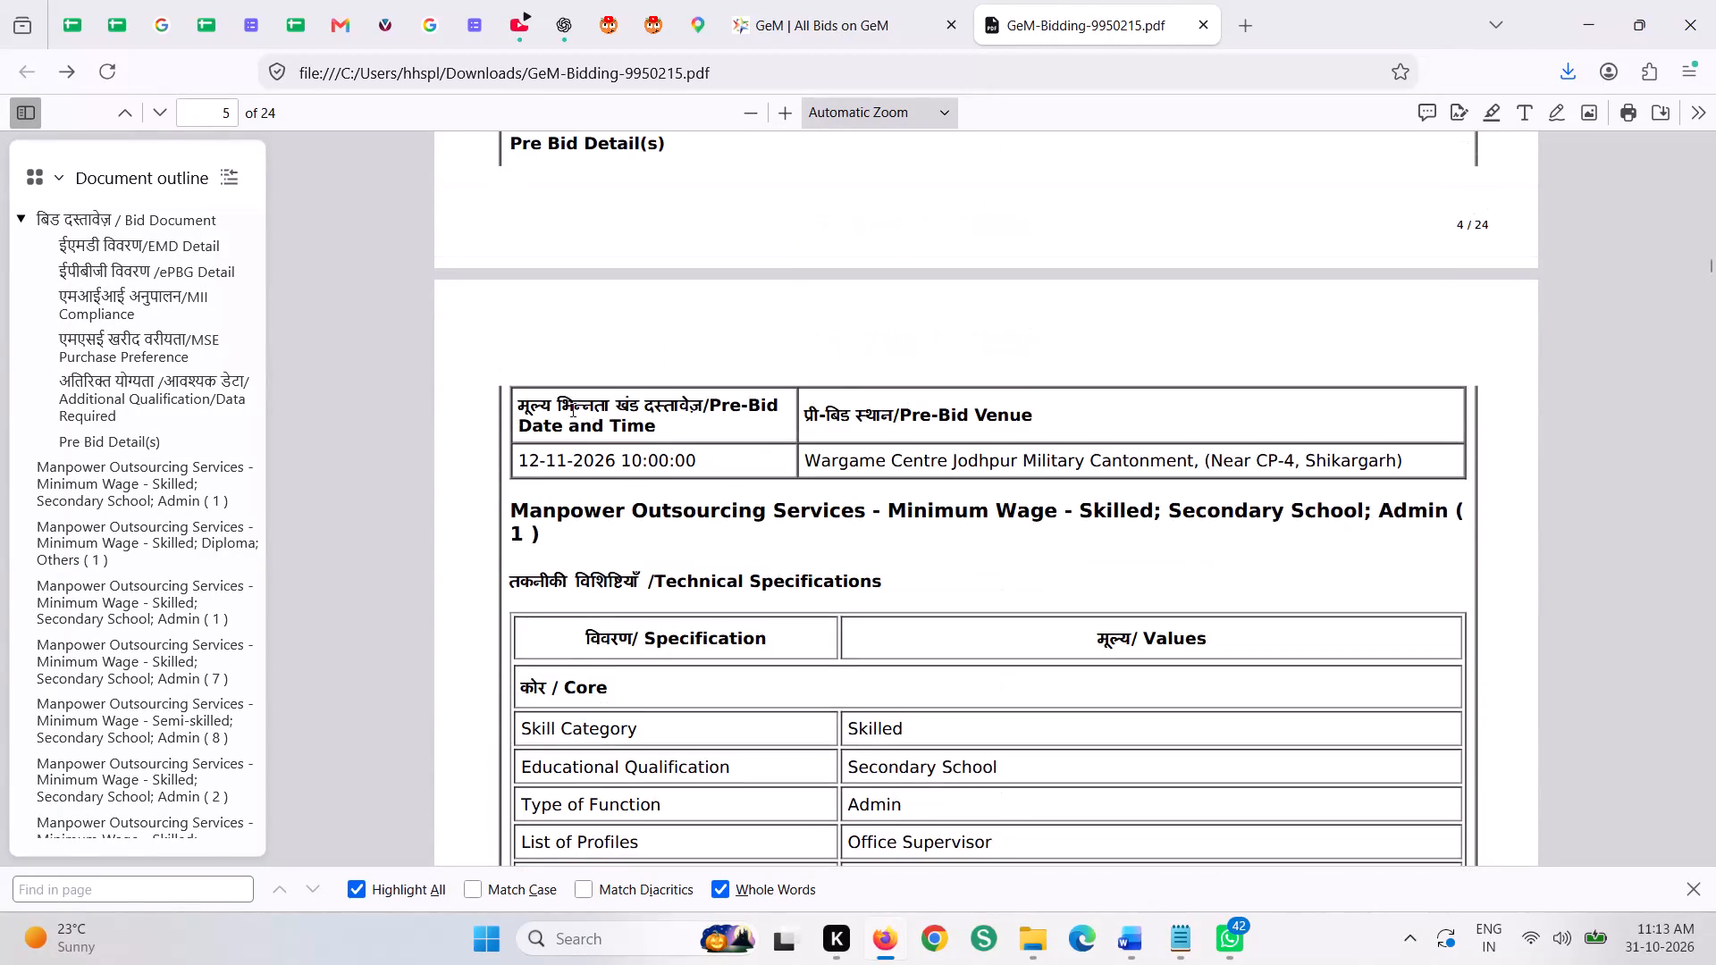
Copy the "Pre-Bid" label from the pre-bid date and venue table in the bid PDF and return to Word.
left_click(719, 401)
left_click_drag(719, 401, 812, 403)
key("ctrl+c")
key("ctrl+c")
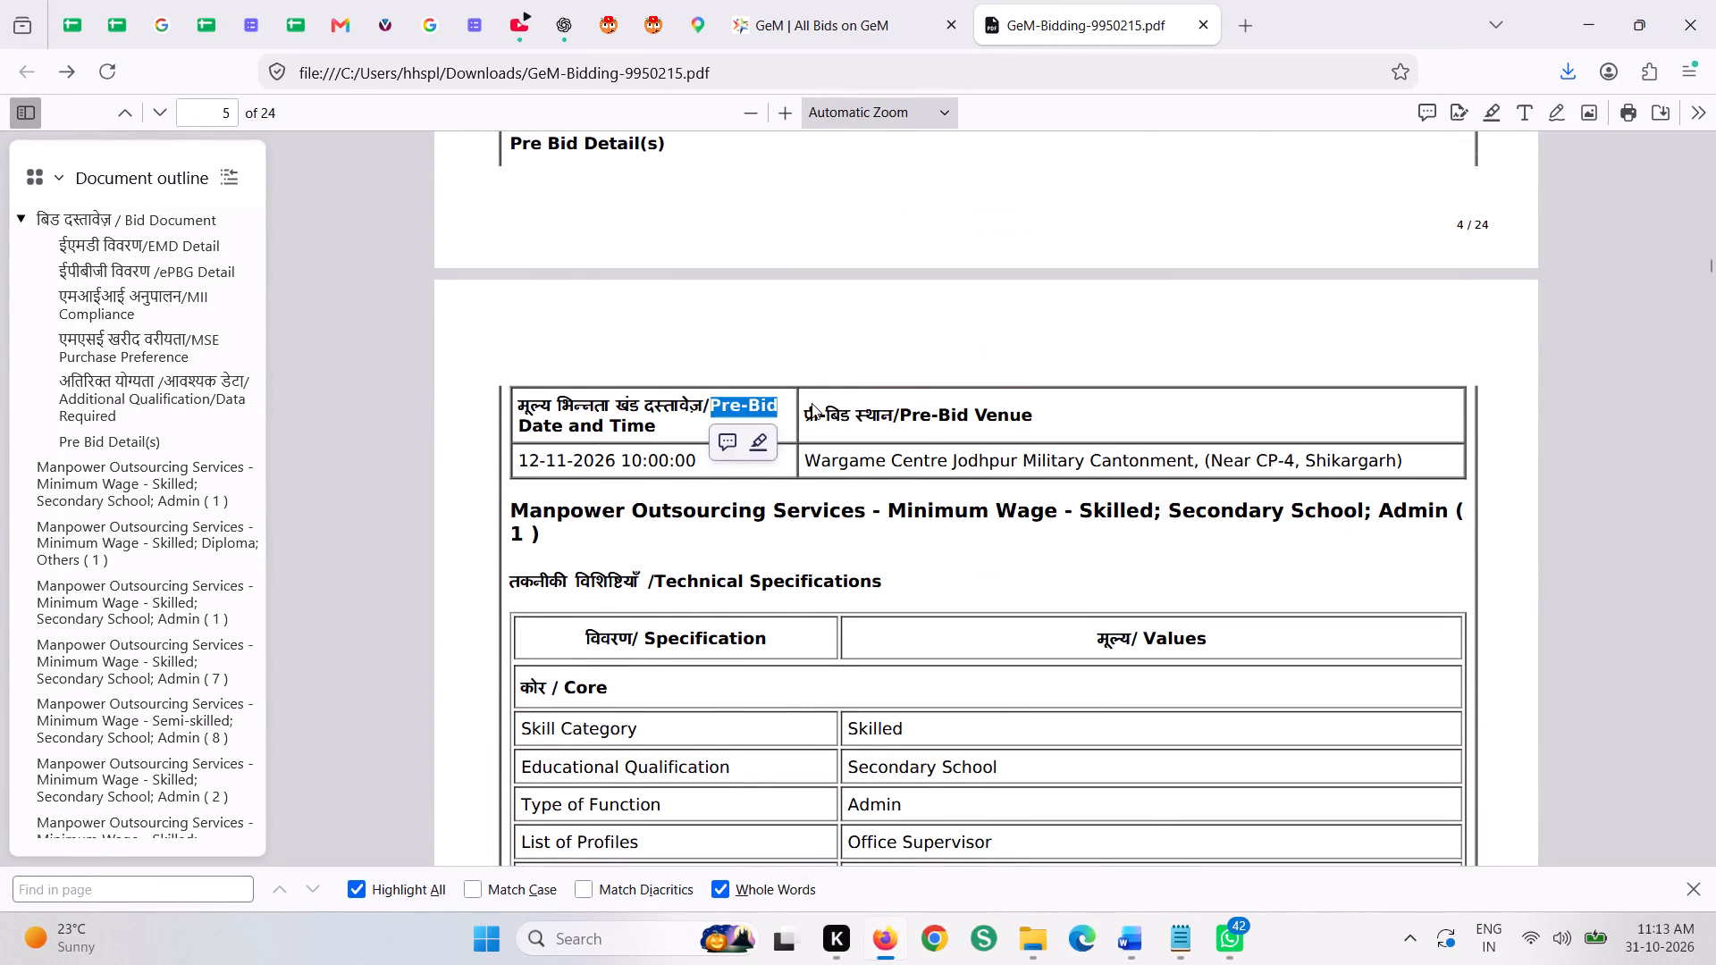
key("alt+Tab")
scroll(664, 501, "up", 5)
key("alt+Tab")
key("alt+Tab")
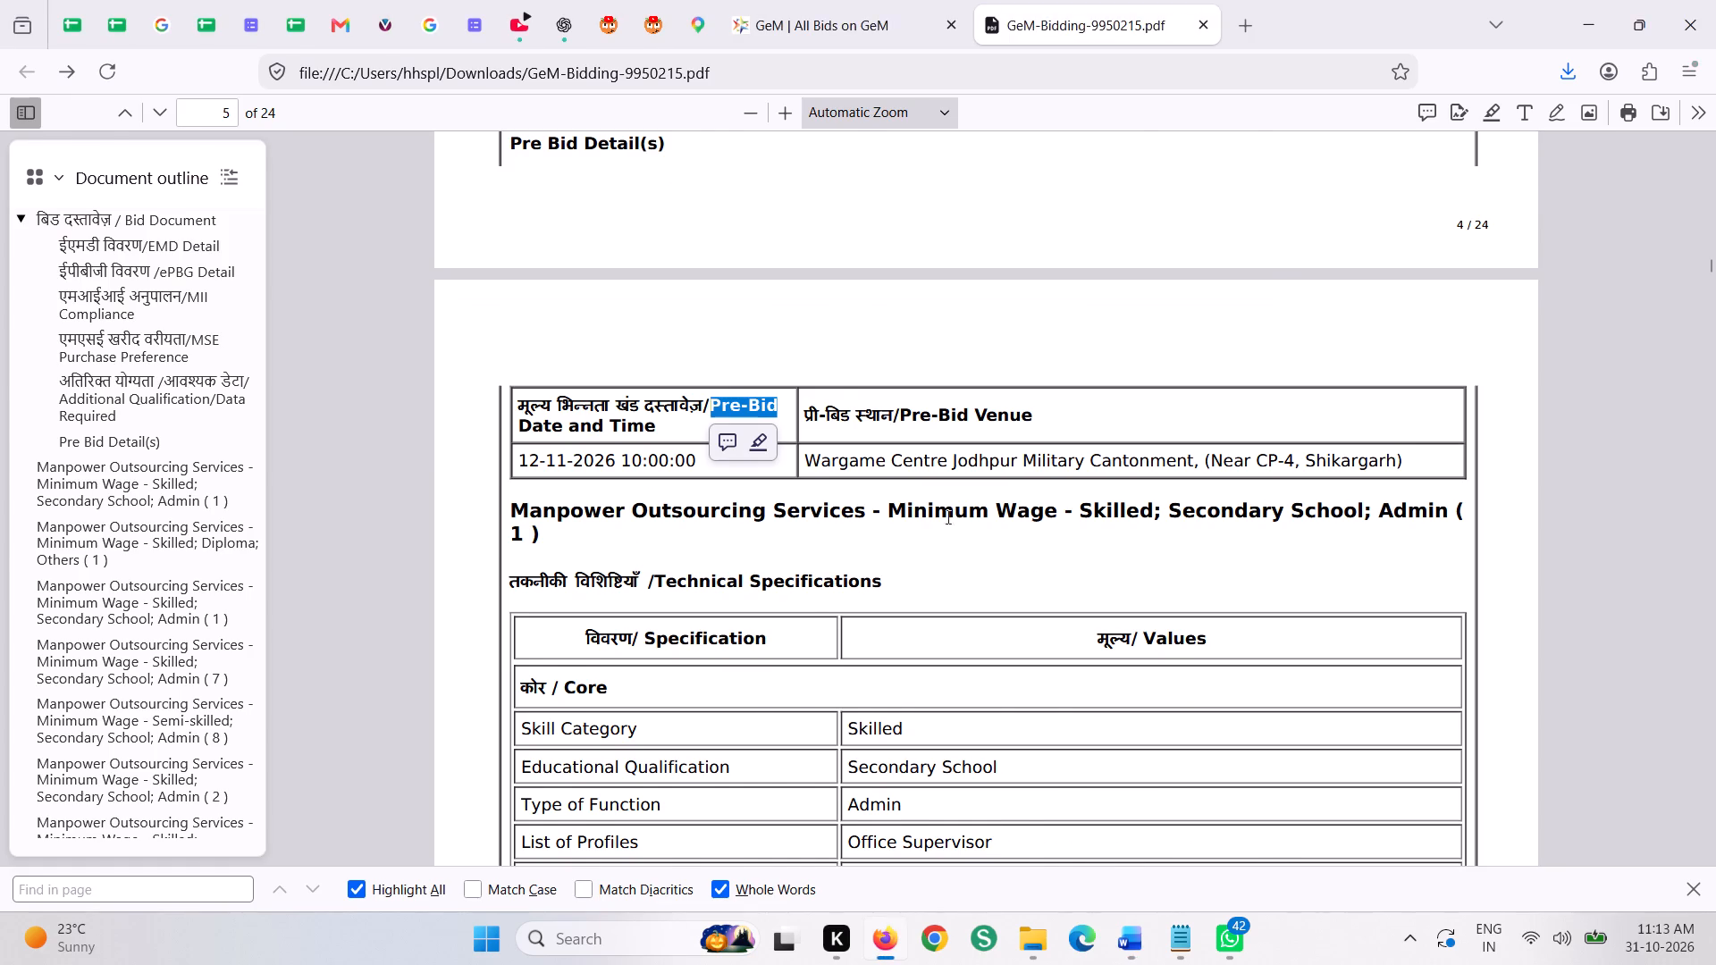
Append "(MANDATORY)" after the pre-bid date and time in item 2 of the Word list.
left_click(824, 519)
key("space")
type("(MANDATORY")
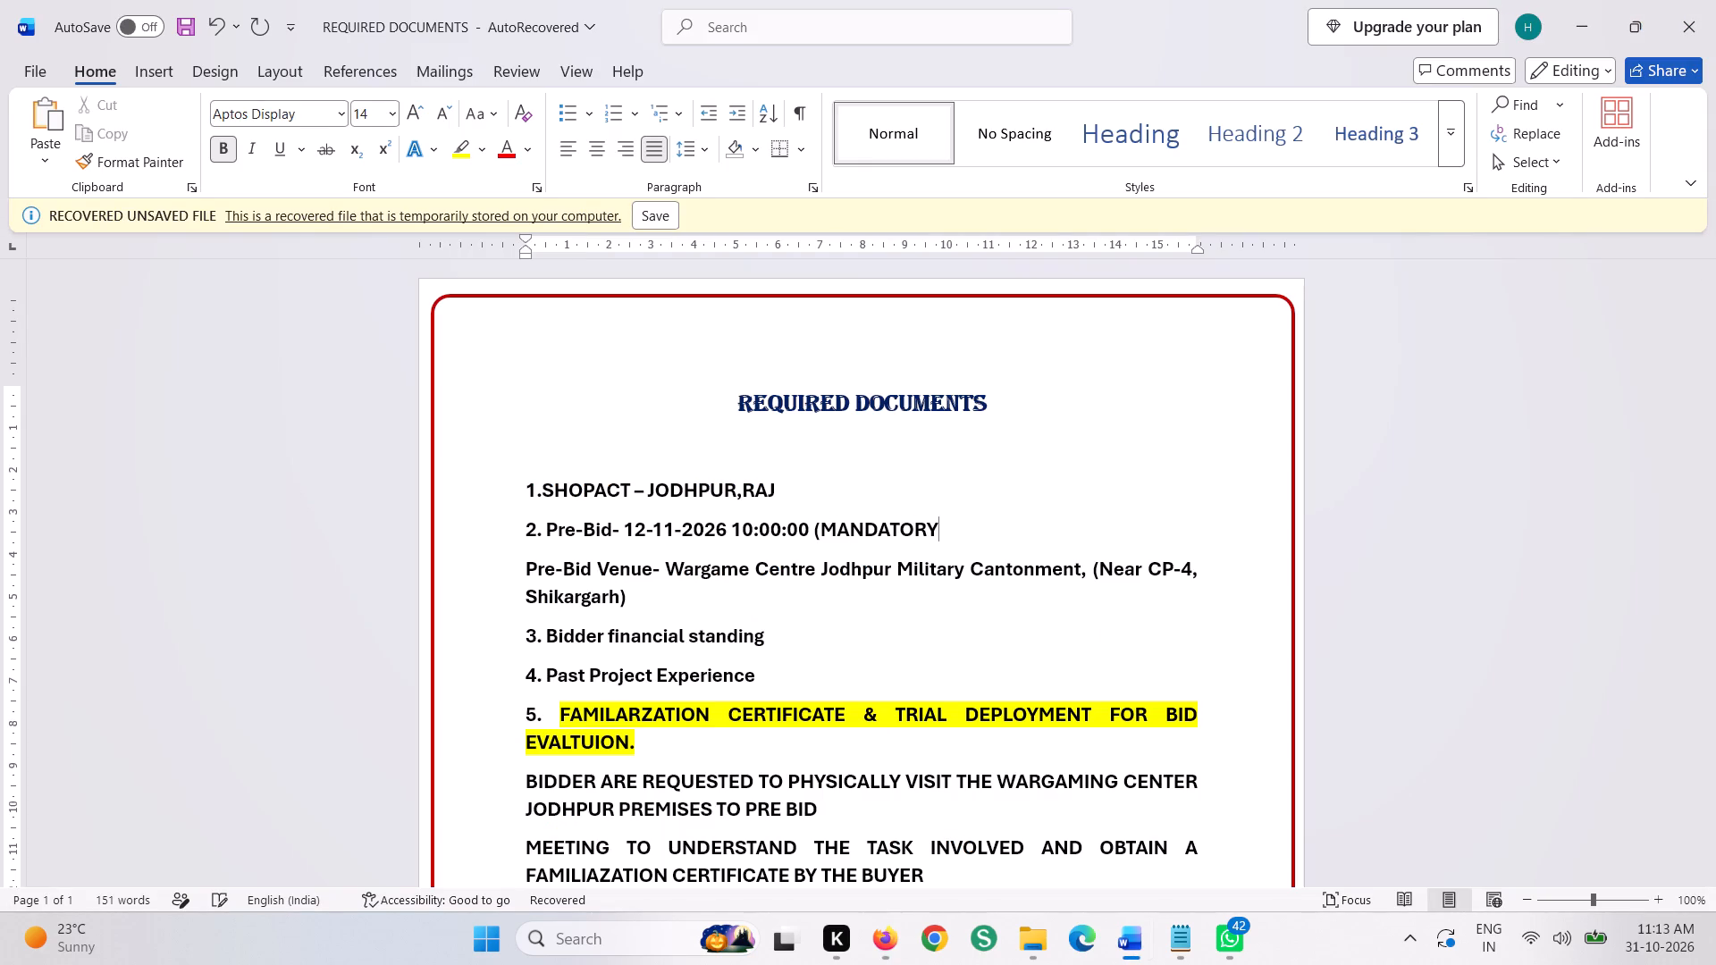
key("shift+parenright")
Toggle off bold for the word "MANDATORY" in item 2.
left_click_drag(826, 529, 827, 528)
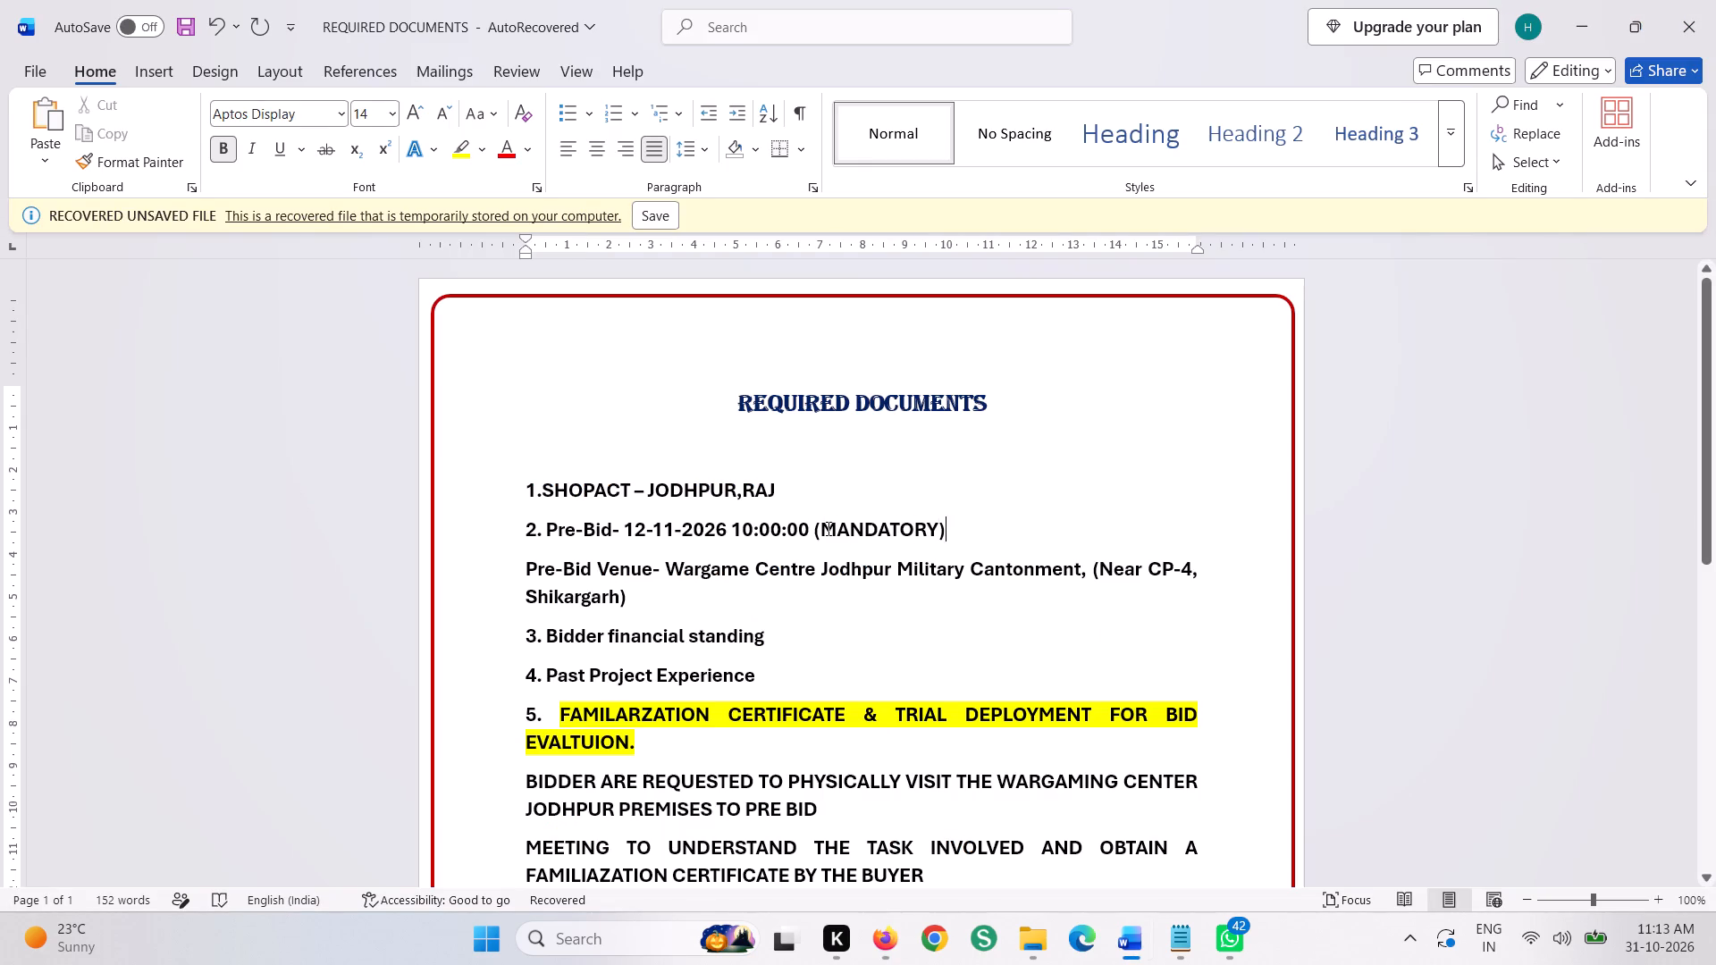
left_click_drag(827, 528, 940, 522)
key("ctrl+b")
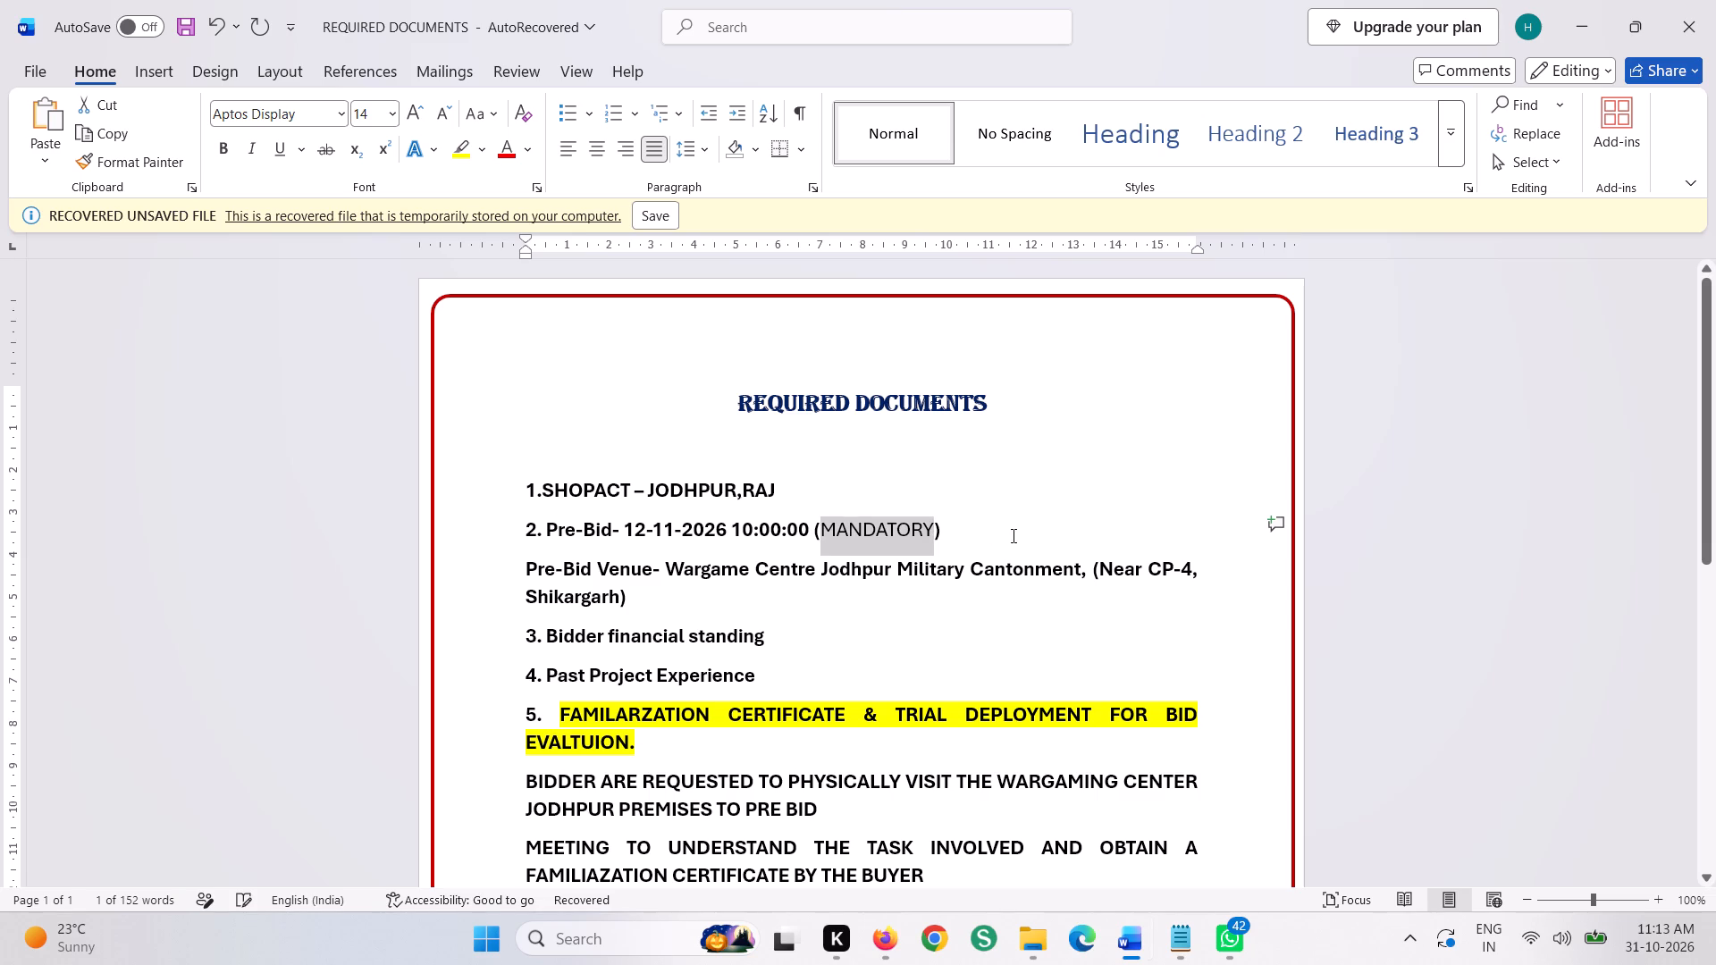
Make the word "MANDATORY" in item 2 bold and highlight it in yellow.
key("ctrl+b")
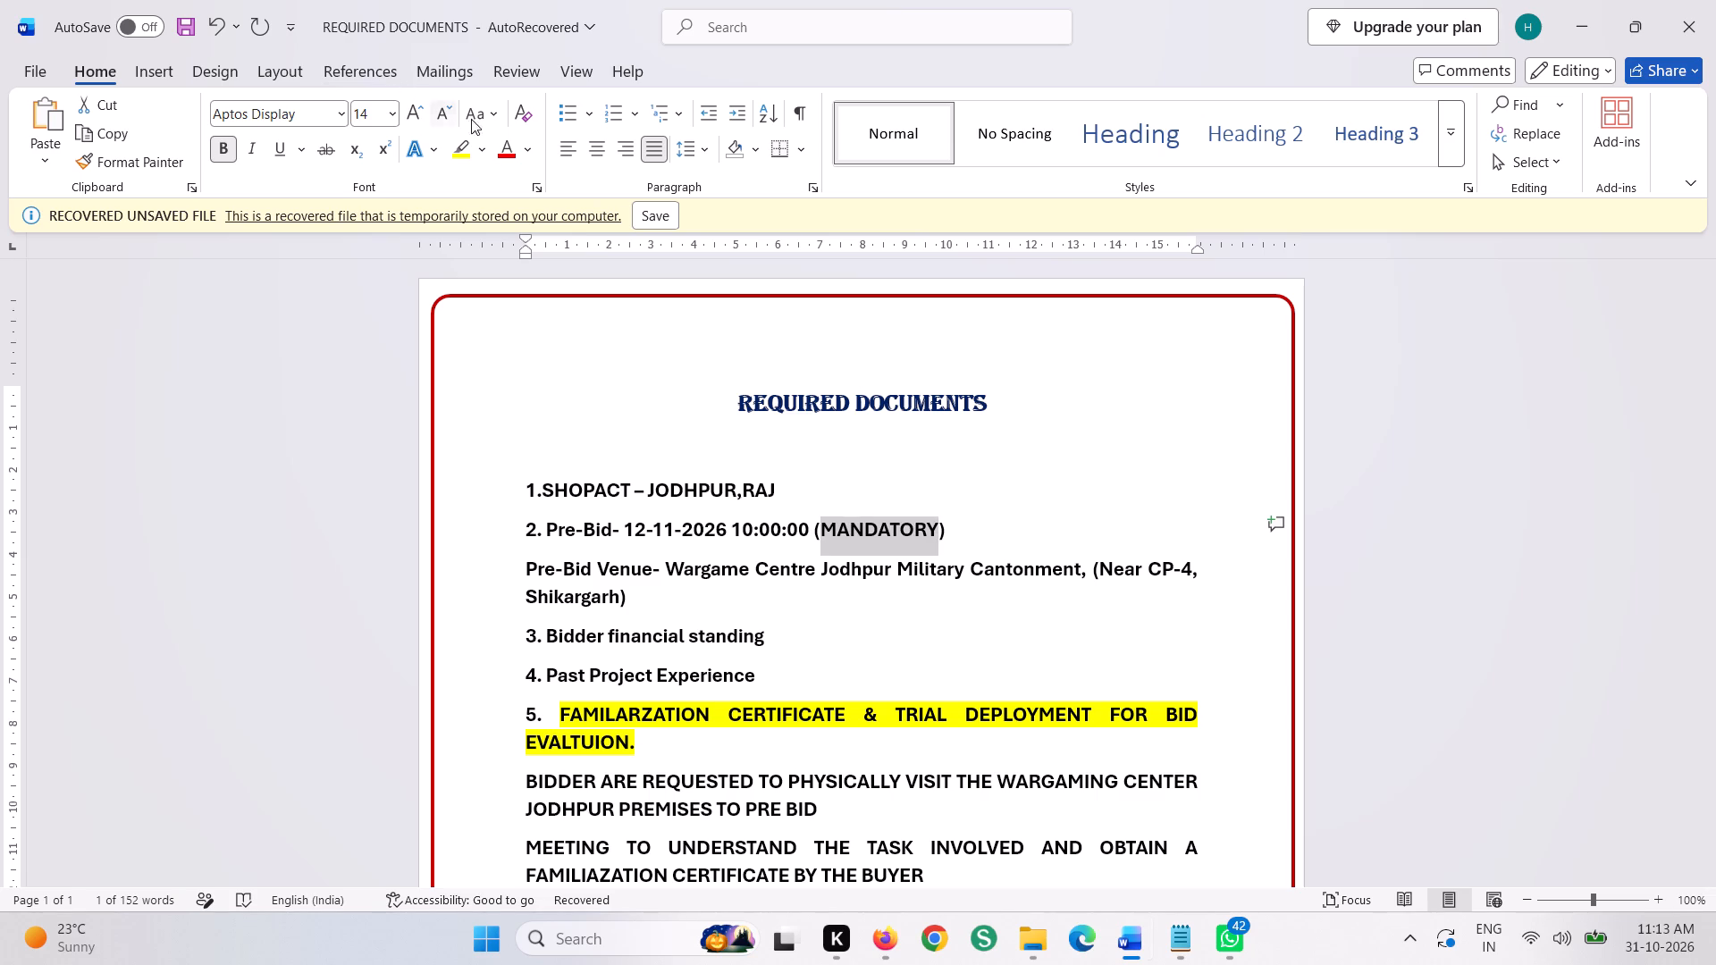
left_click(464, 150)
left_click(837, 533)
Switch to Firefox, open the bid's Scope of work & Job description attachment, and look through it for required forms and eligibility criteria.
key("alt+Tab")
scroll(780, 511, "up", 1)
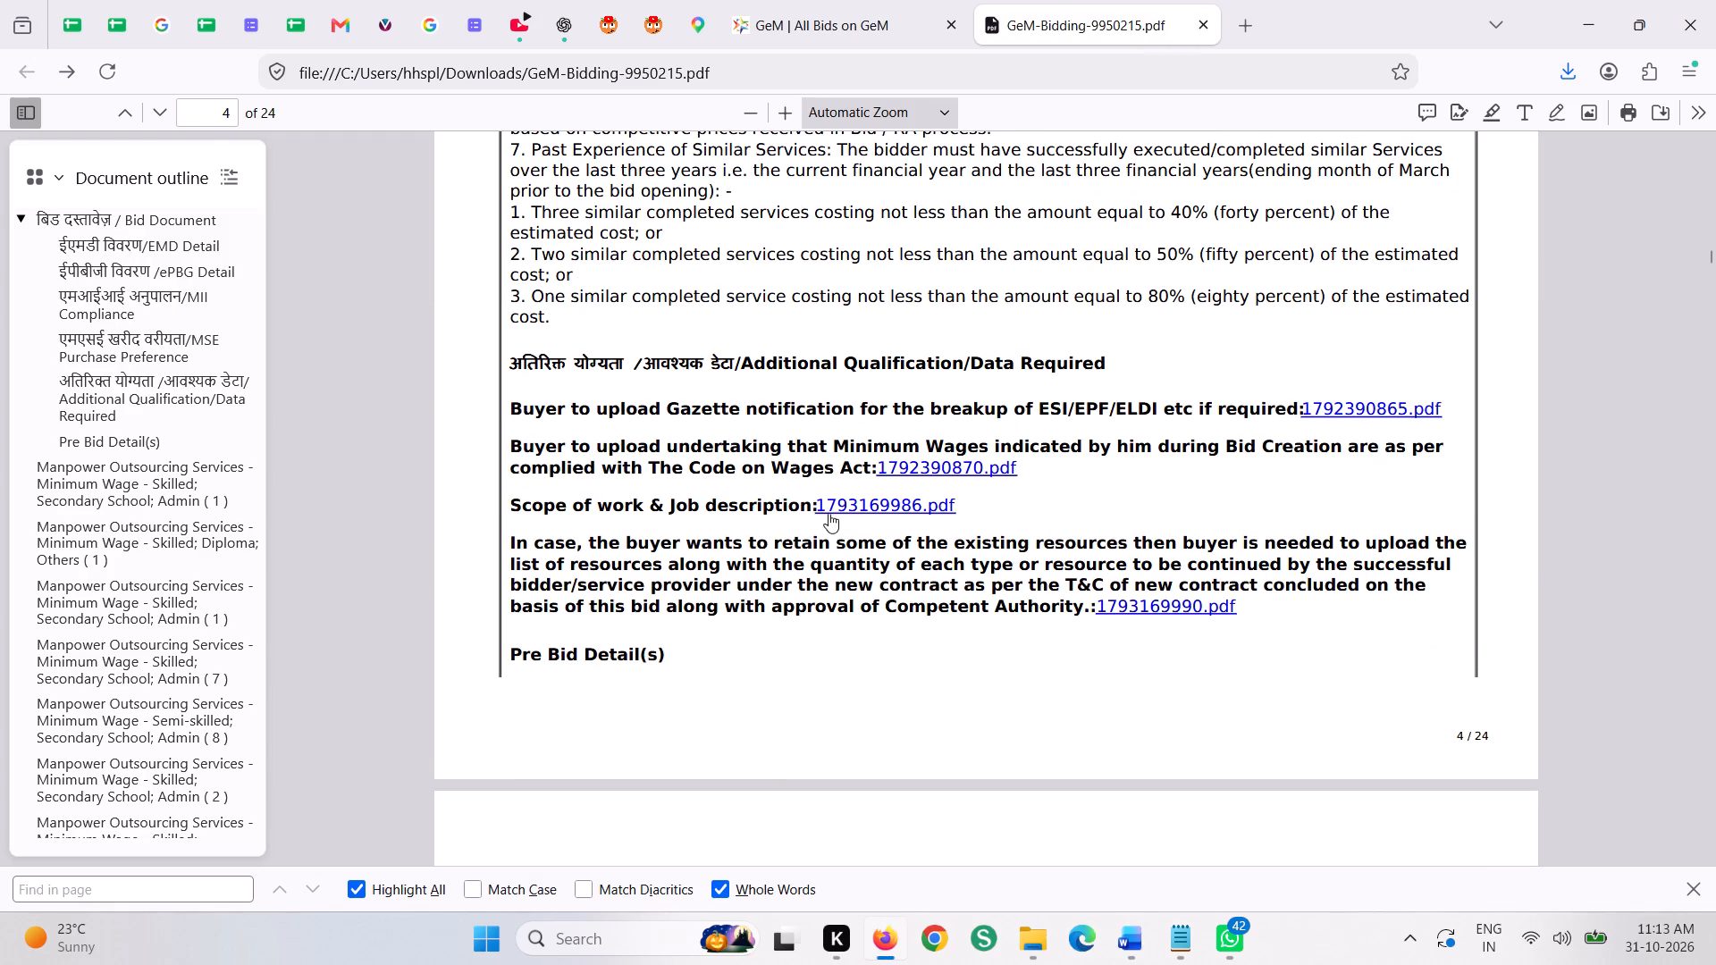
left_click(887, 494)
left_click(593, 558)
scroll(713, 535, "up", 5)
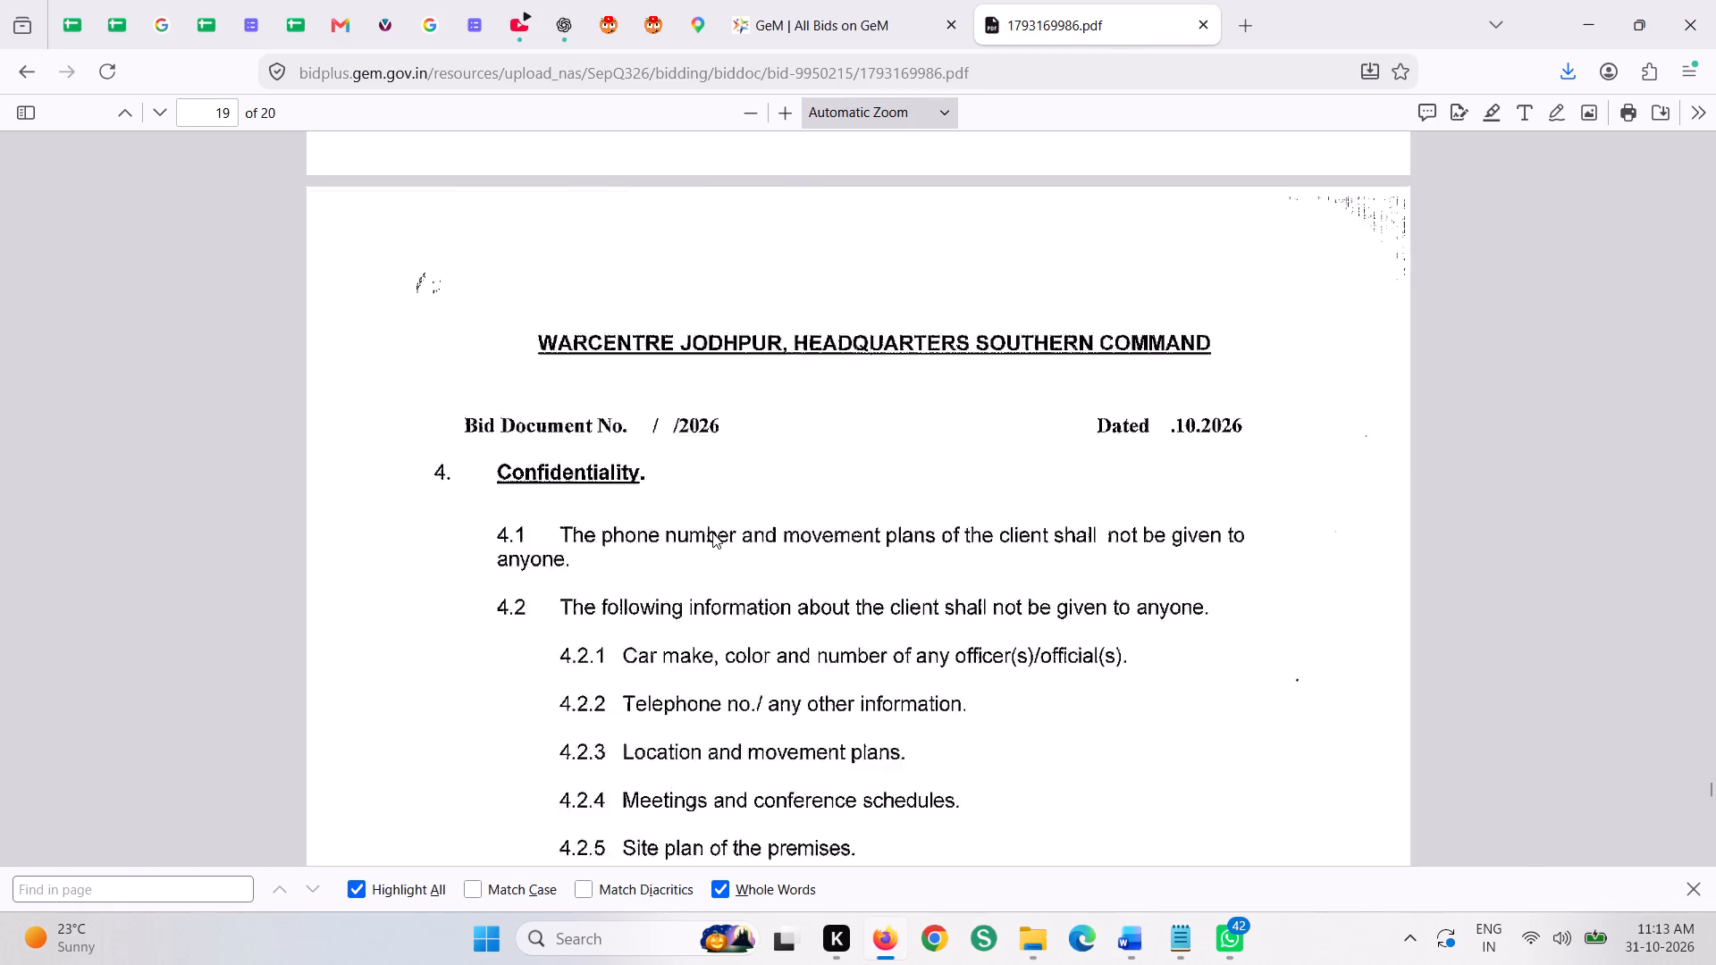
scroll(712, 533, "up", 20)
scroll(712, 533, "up", 20)
scroll(712, 533, "up", 4)
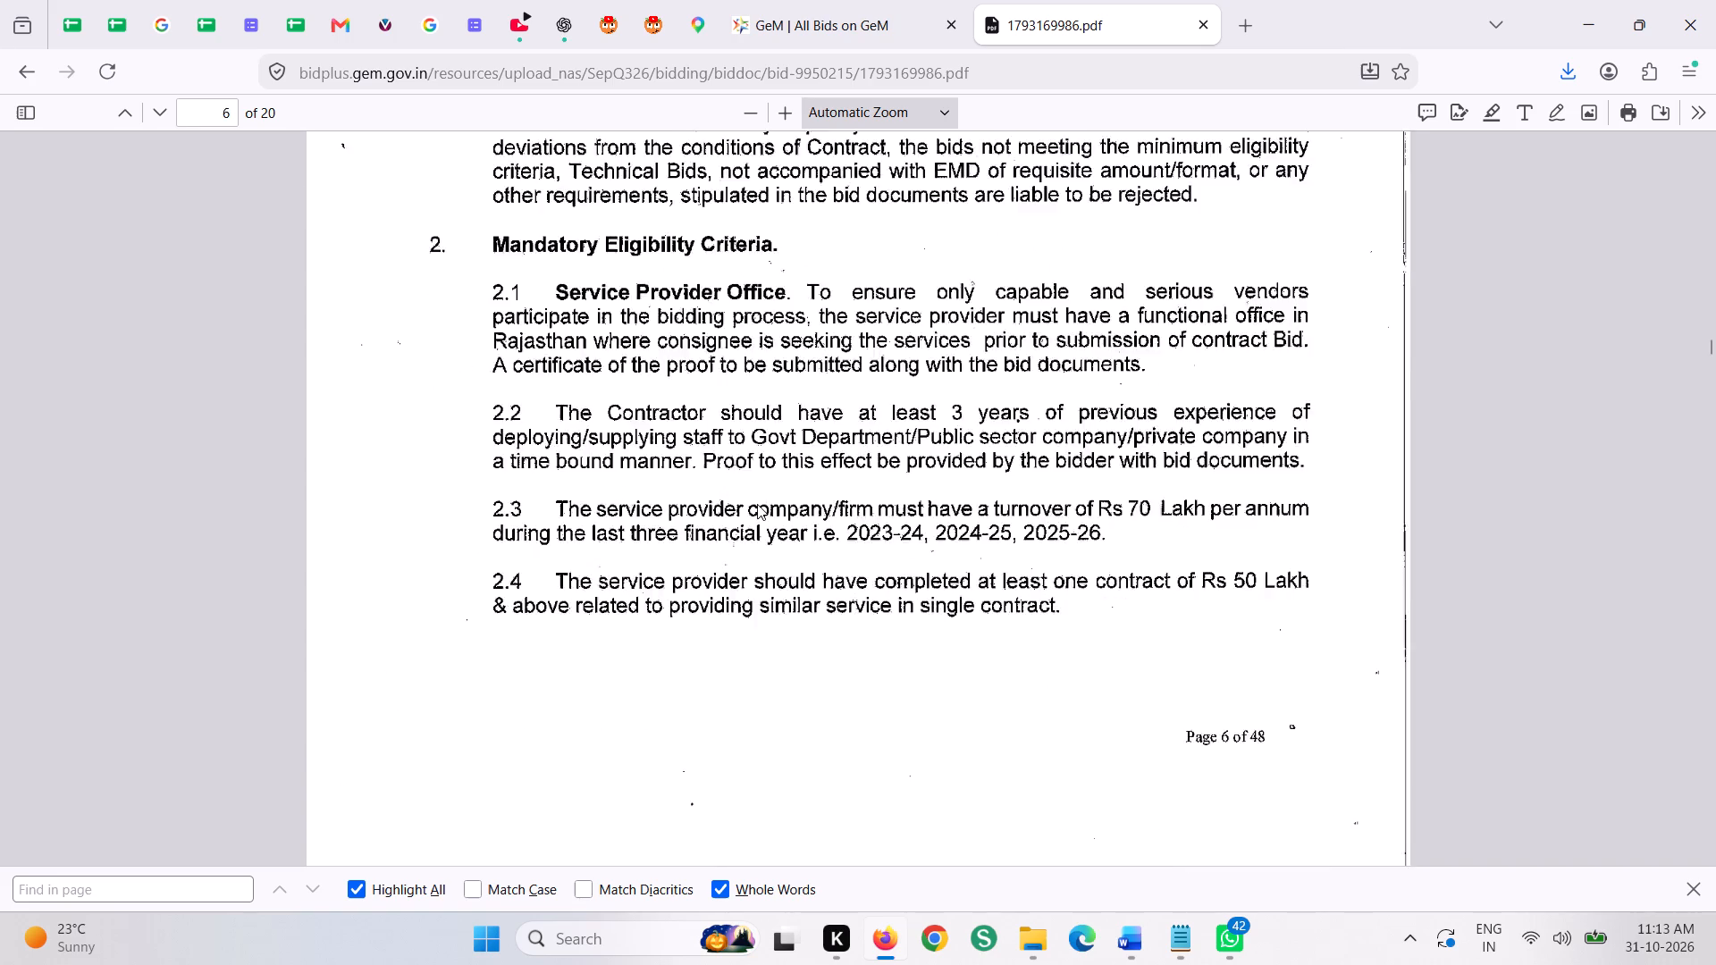
scroll(757, 504, "up", 20)
scroll(757, 504, "down", 5)
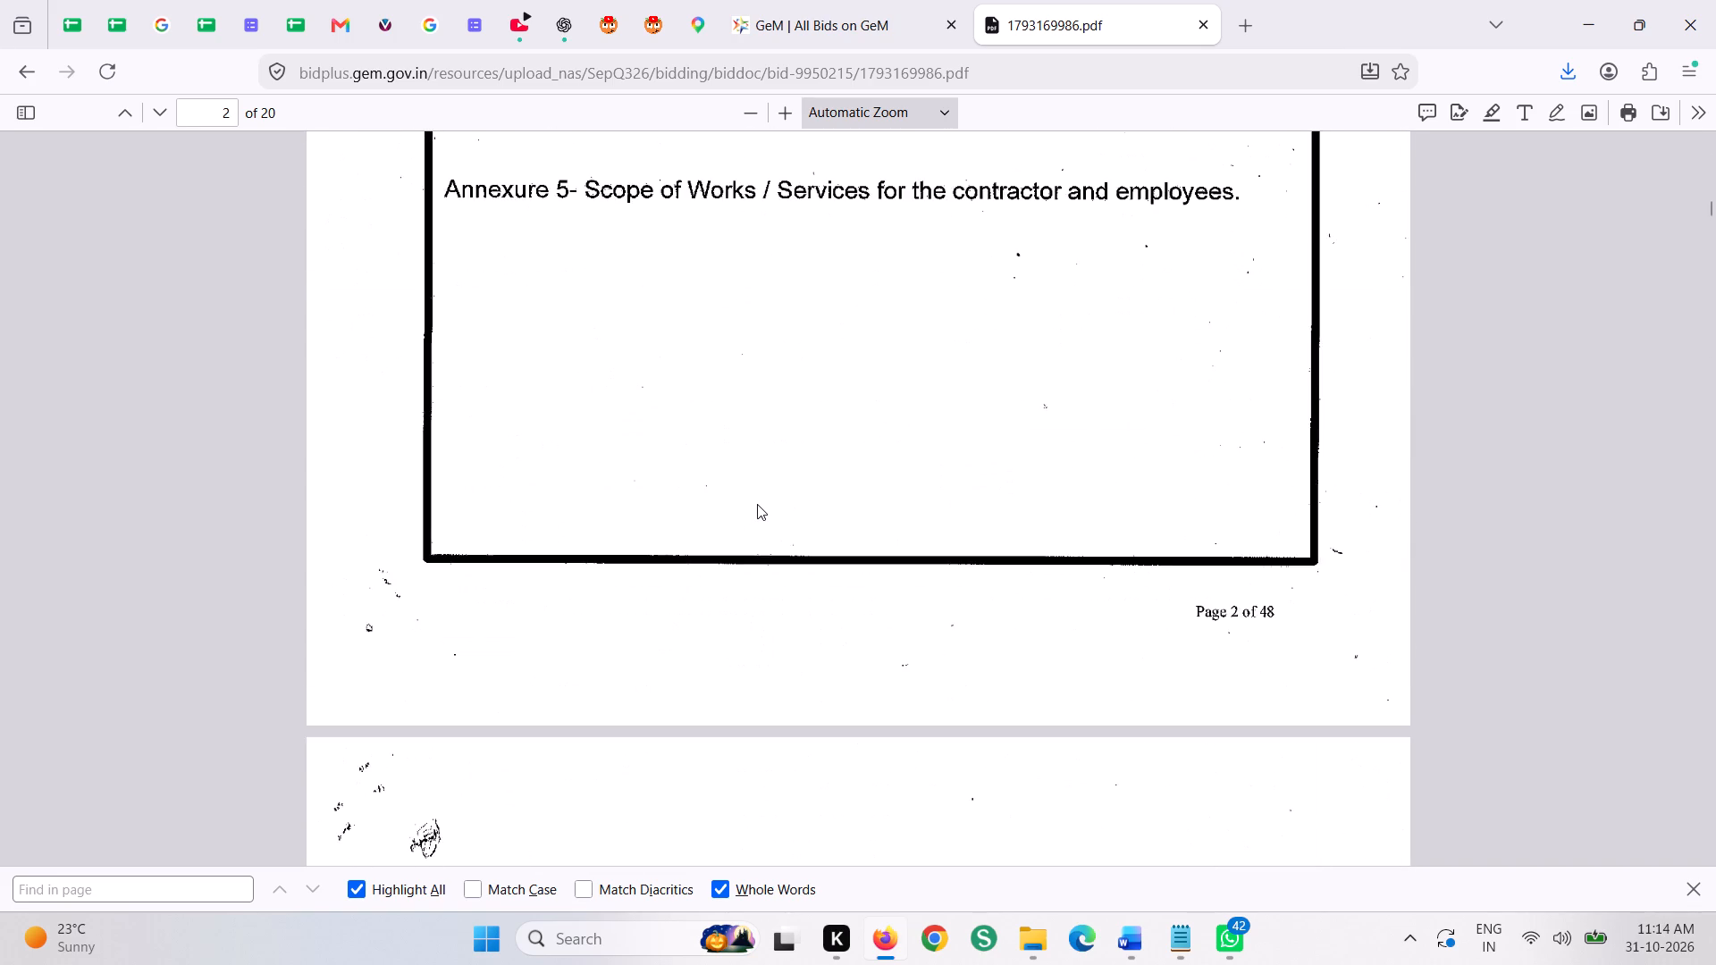
scroll(757, 504, "down", 4)
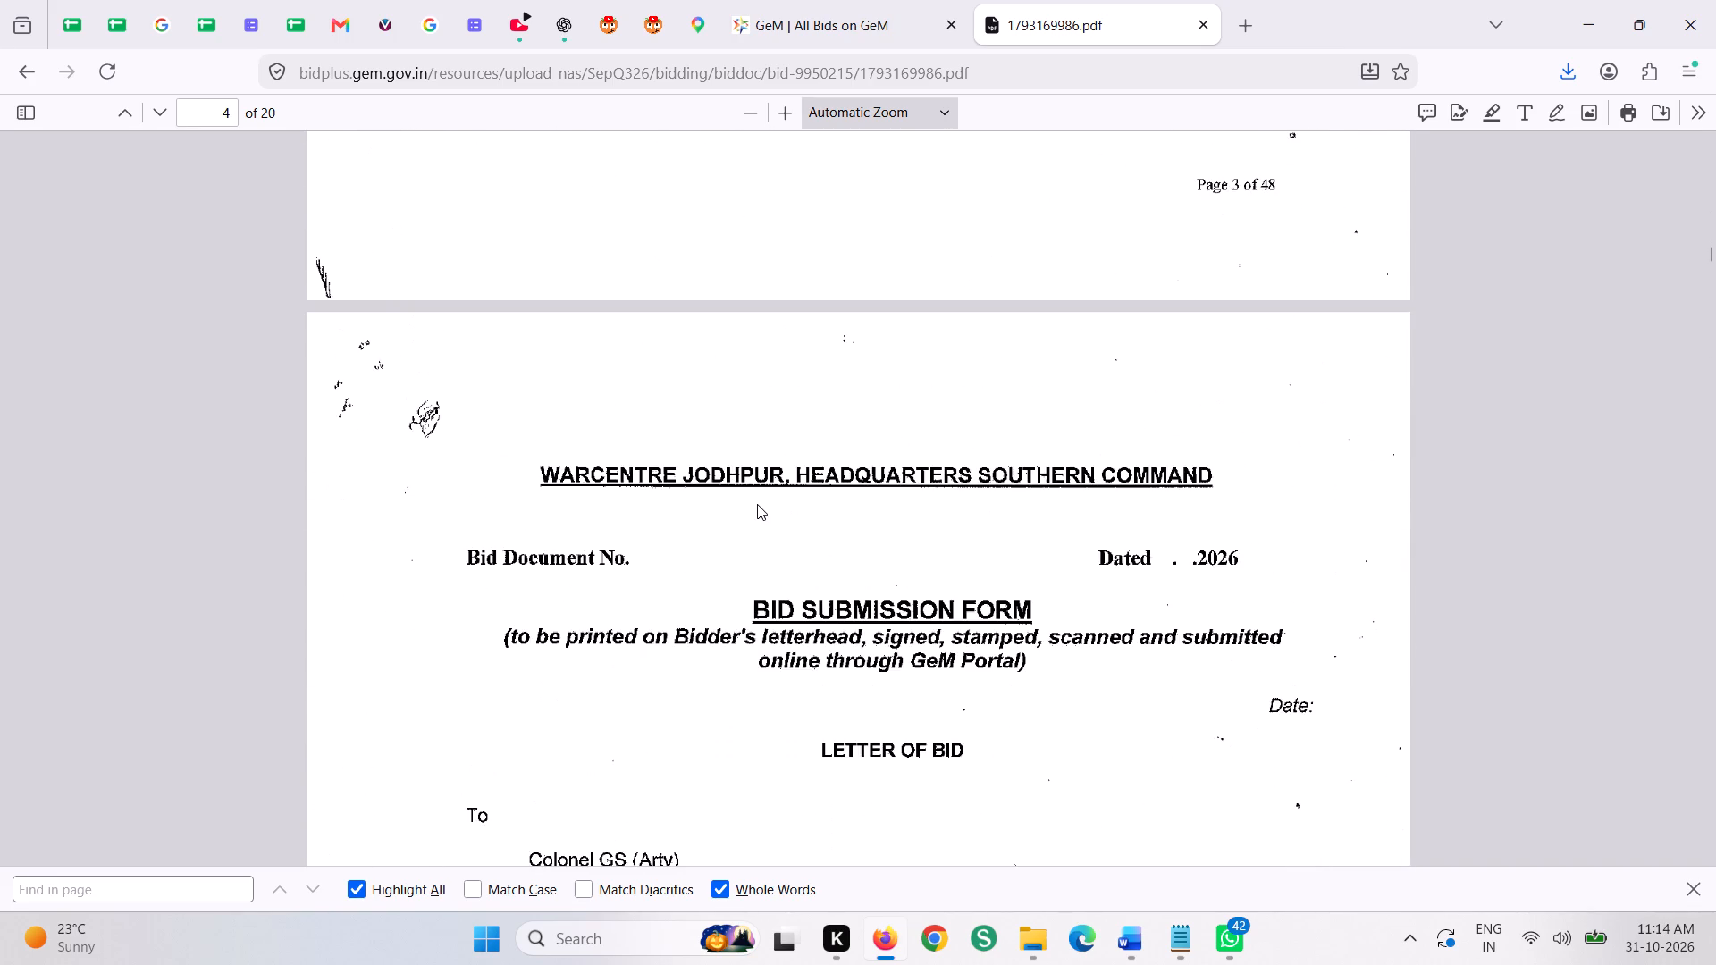
scroll(757, 504, "down", 1)
Copy a screenshot of the Bid Submission Form's Letter of Bid on page 4, with the PDF zoomed to 70%.
triple_click(755, 114)
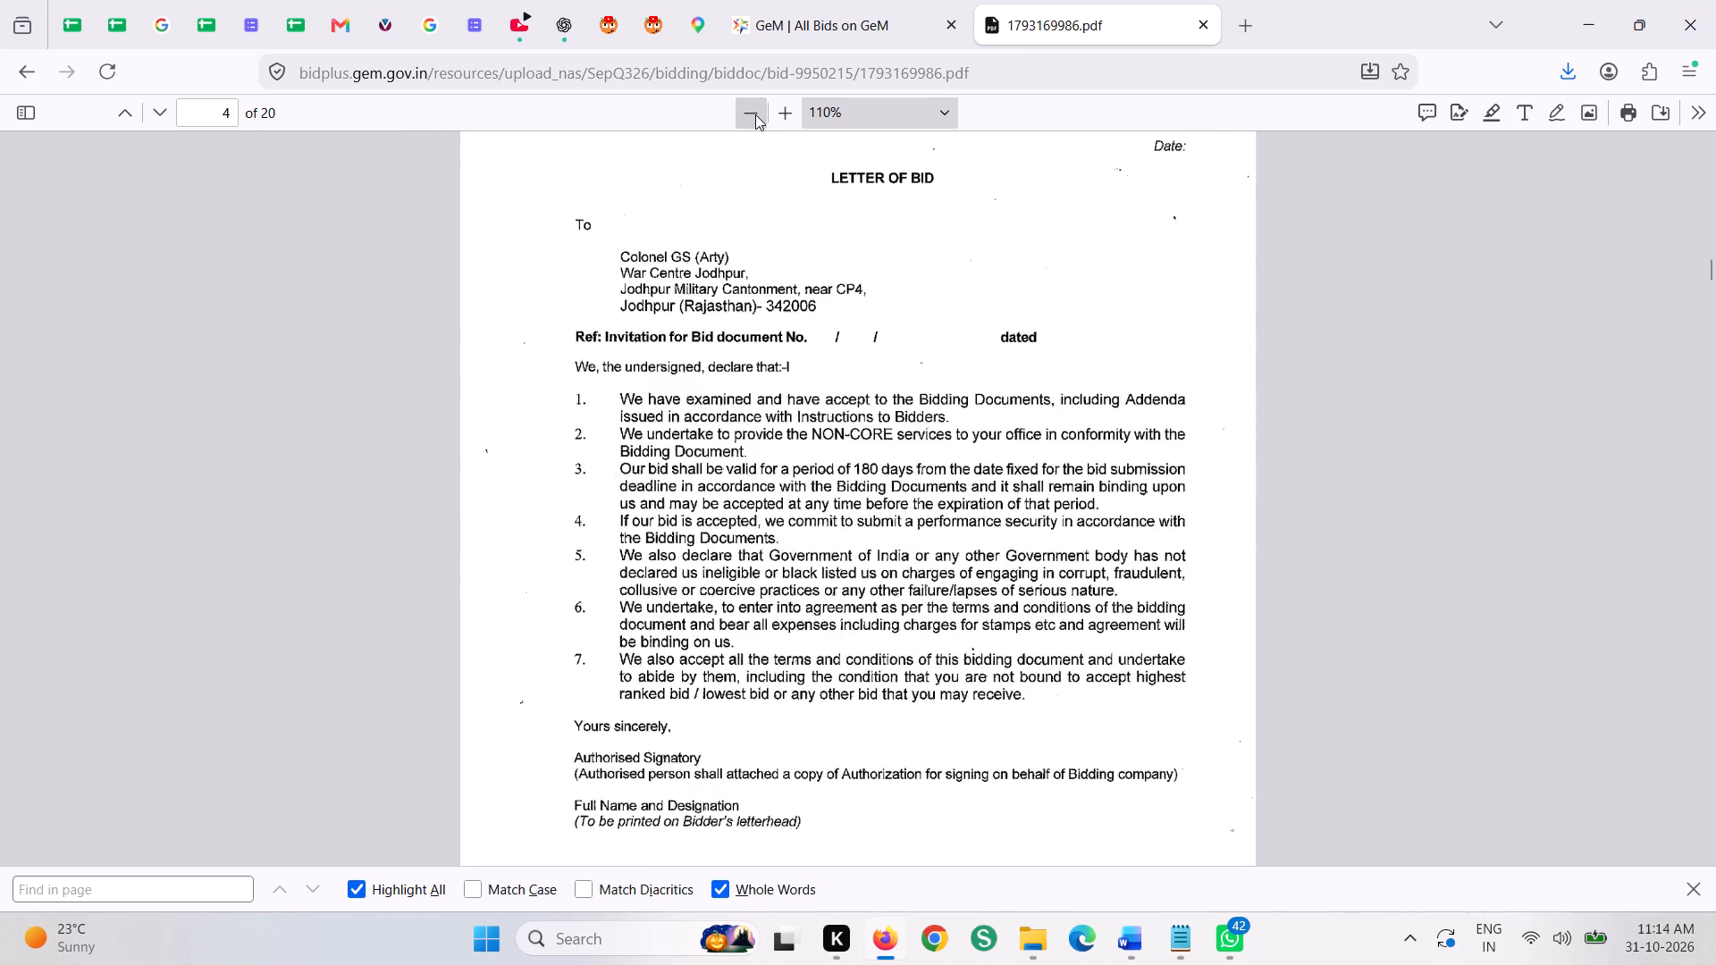
left_click(755, 114)
left_click(755, 114)
left_click(1708, 138)
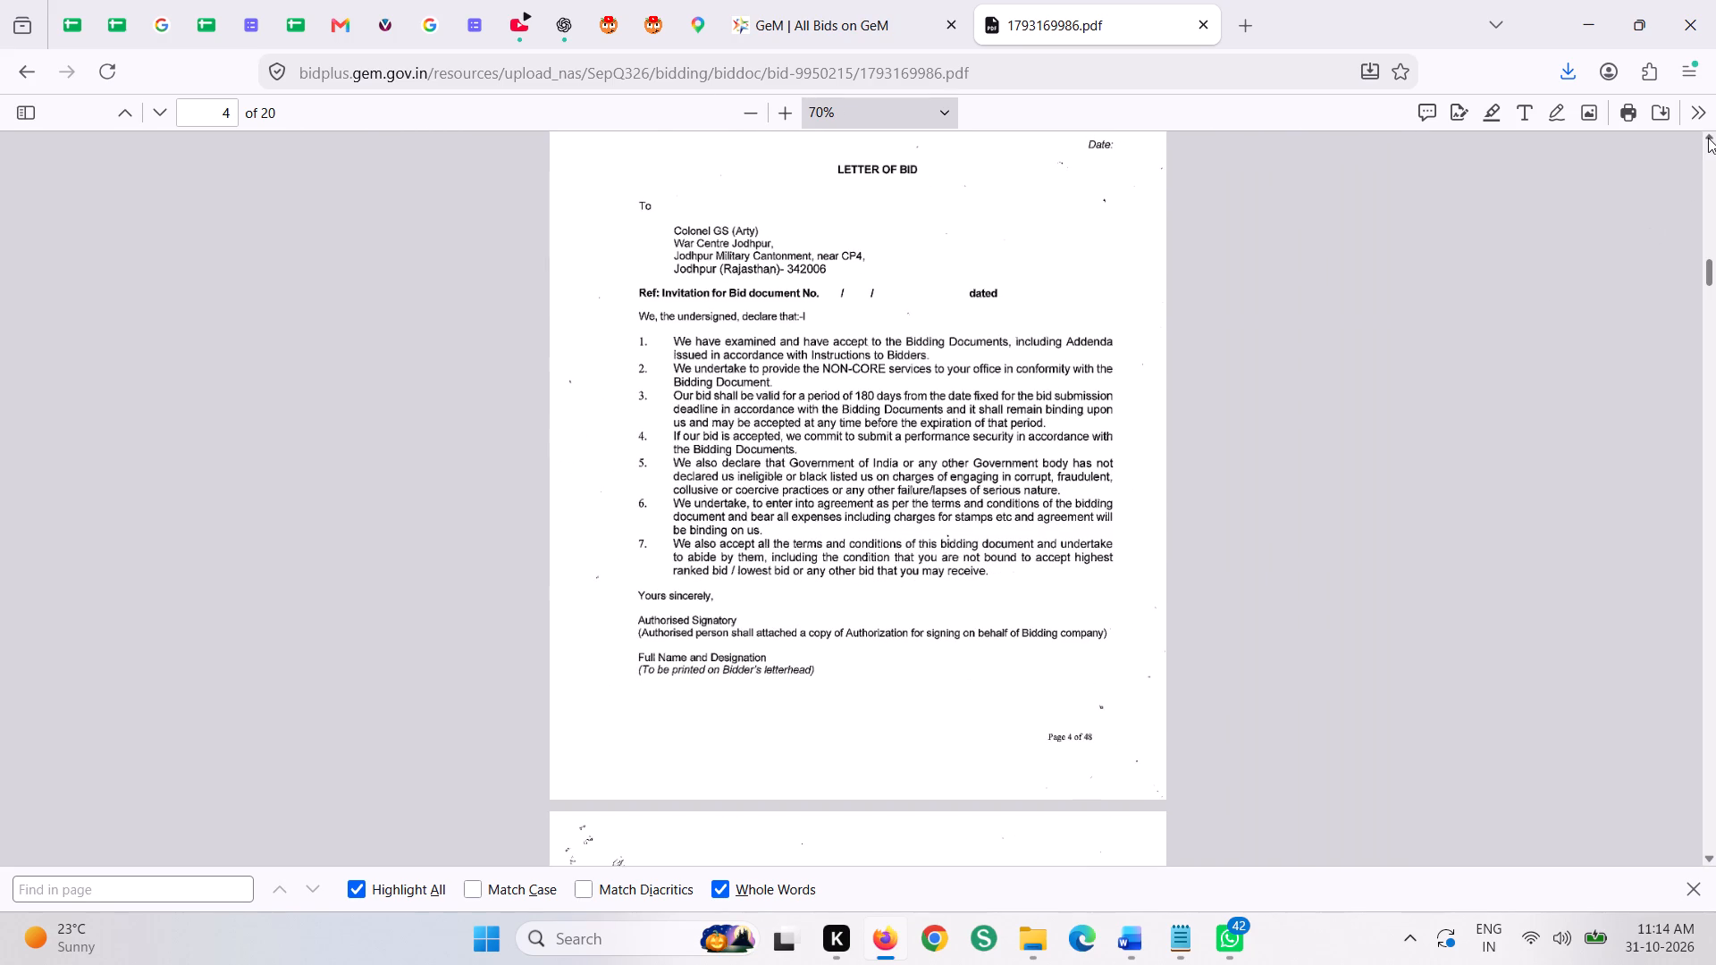
left_click(1708, 138)
left_click(1708, 138)
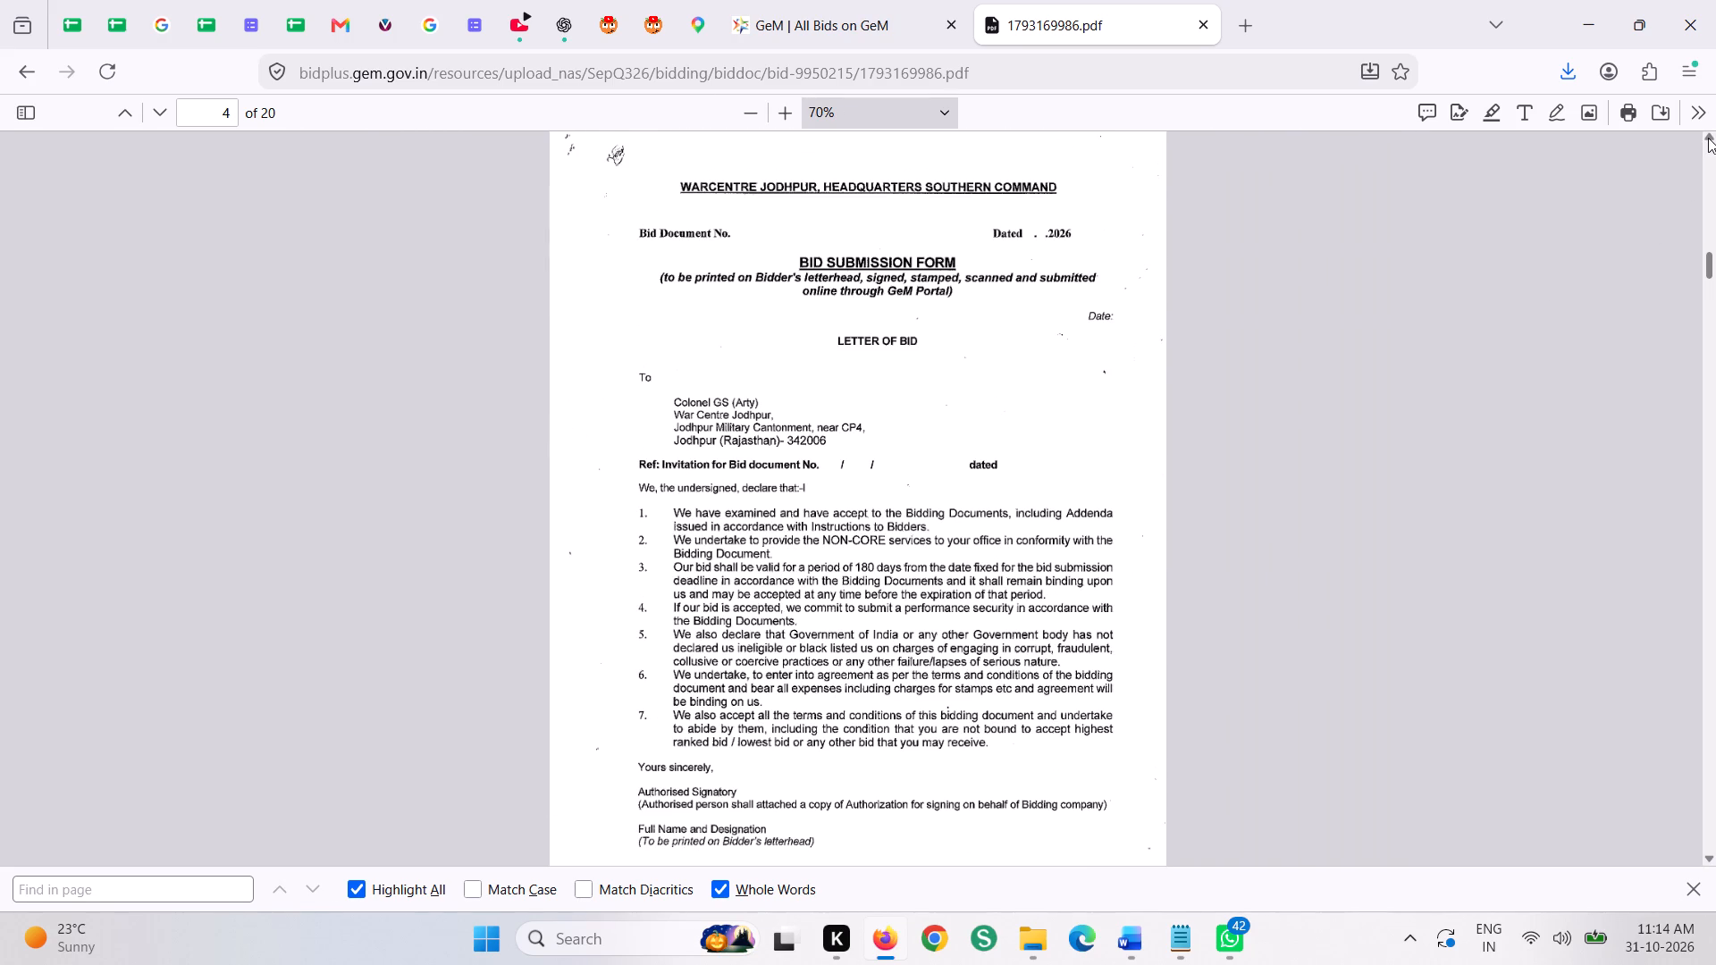
key("ctrl+shift+s")
left_click_drag(595, 151, 1316, 350)
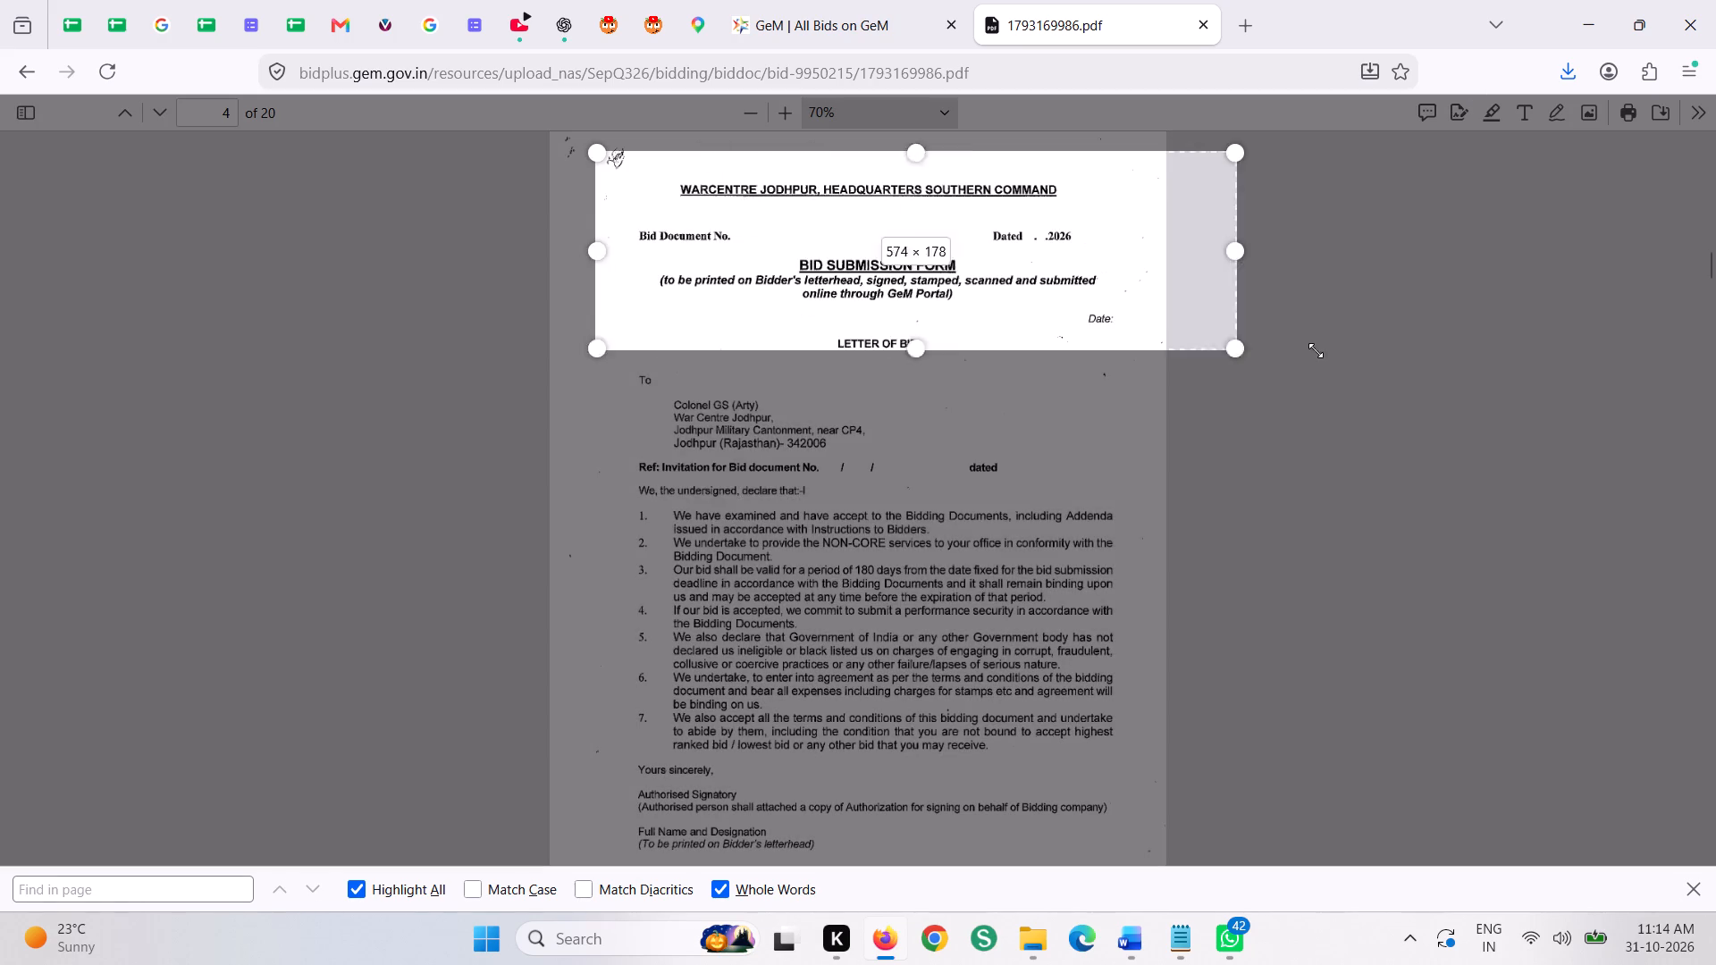
left_click_drag(1316, 350, 1172, 870)
left_click(1015, 837)
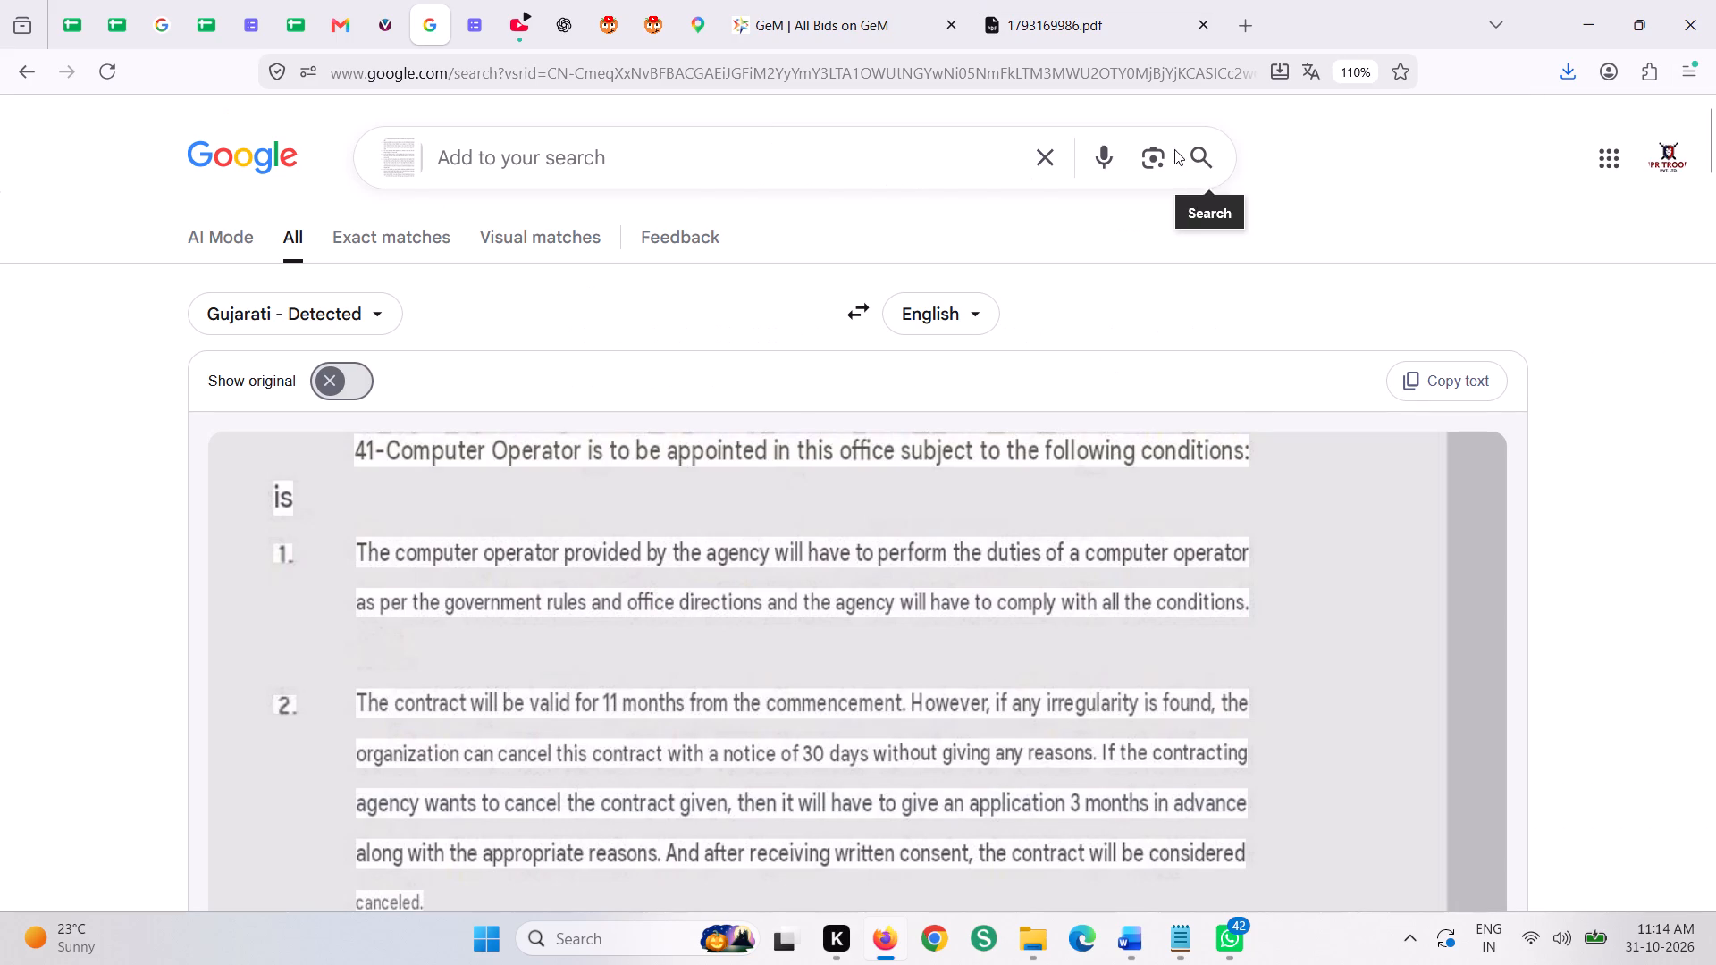
left_click(1168, 147)
left_click(1020, 491)
key("ctrl+v")
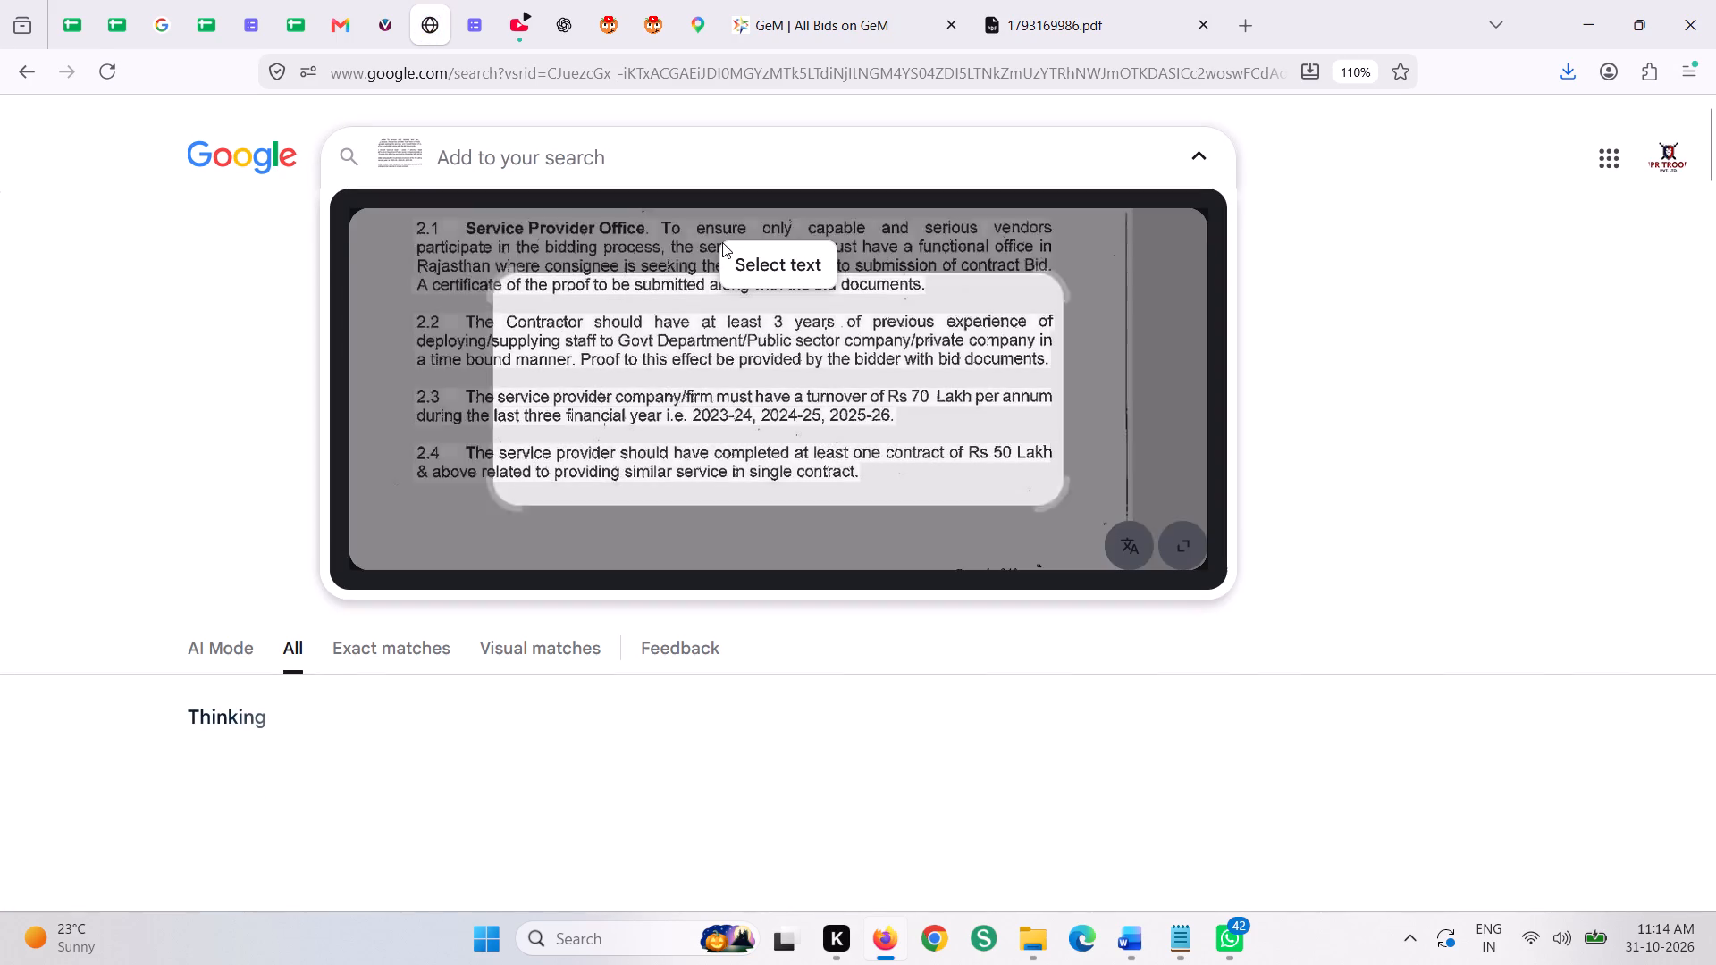
Copy clause 2.2's text from "Contractor should have at least 3 years" to "bid documents" and paste it as item 6 in Word.
left_click(963, 232)
left_click(612, 255)
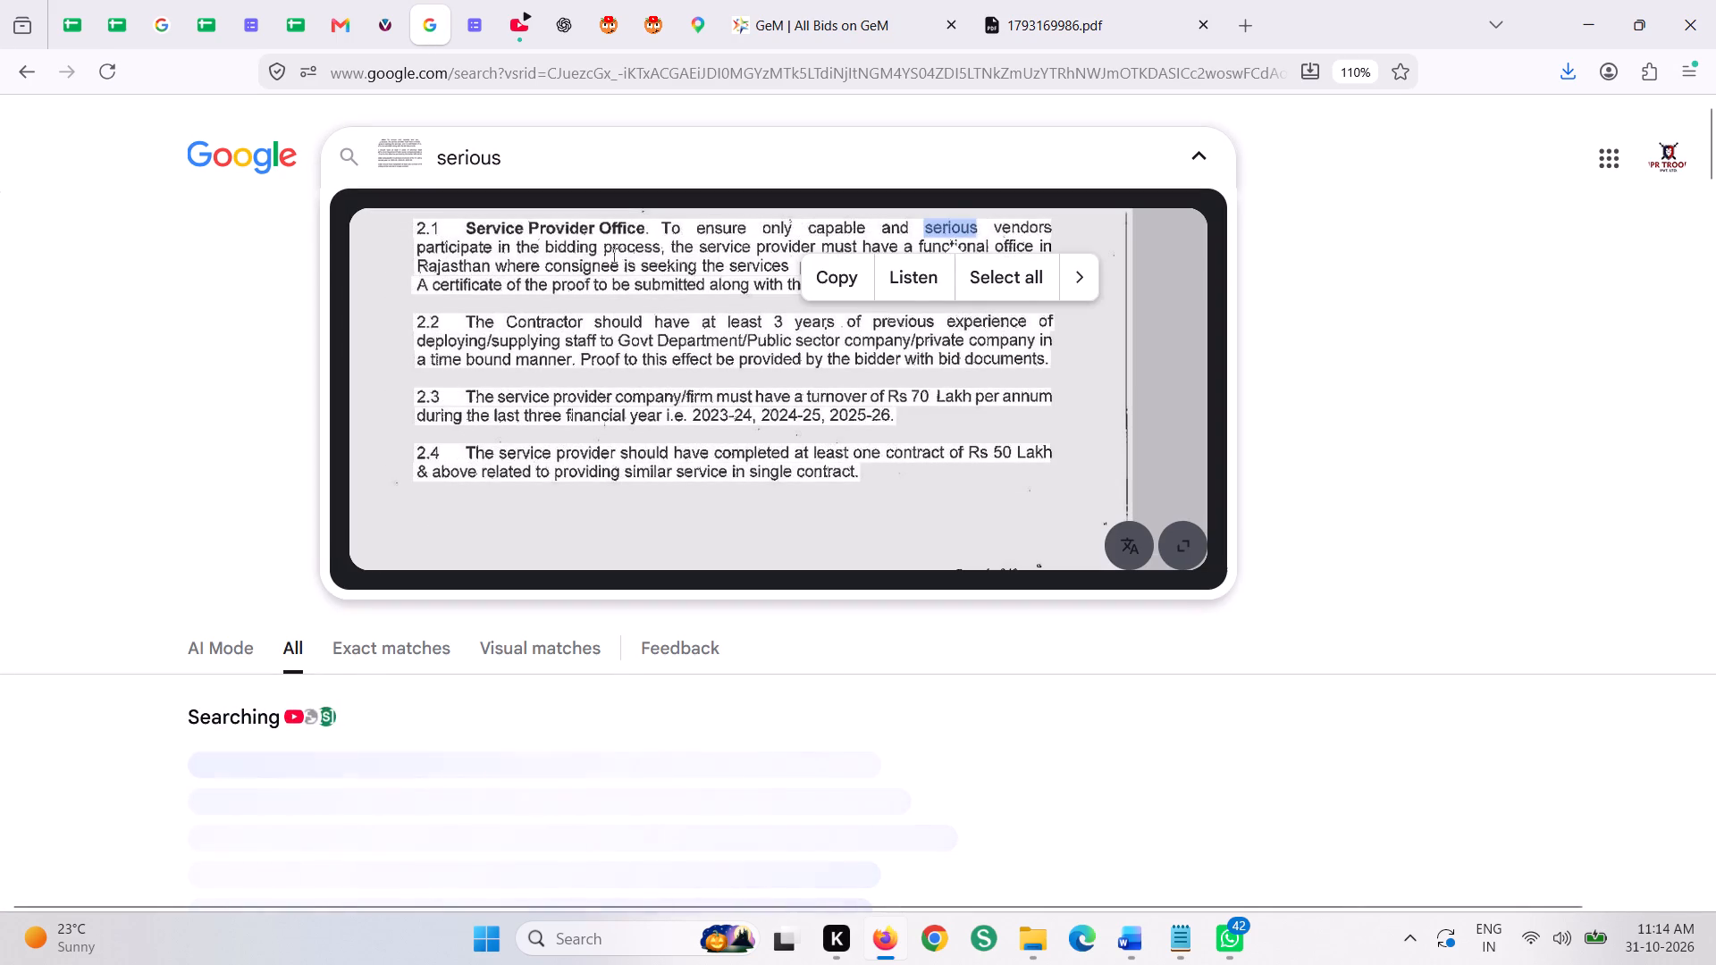
left_click(796, 332)
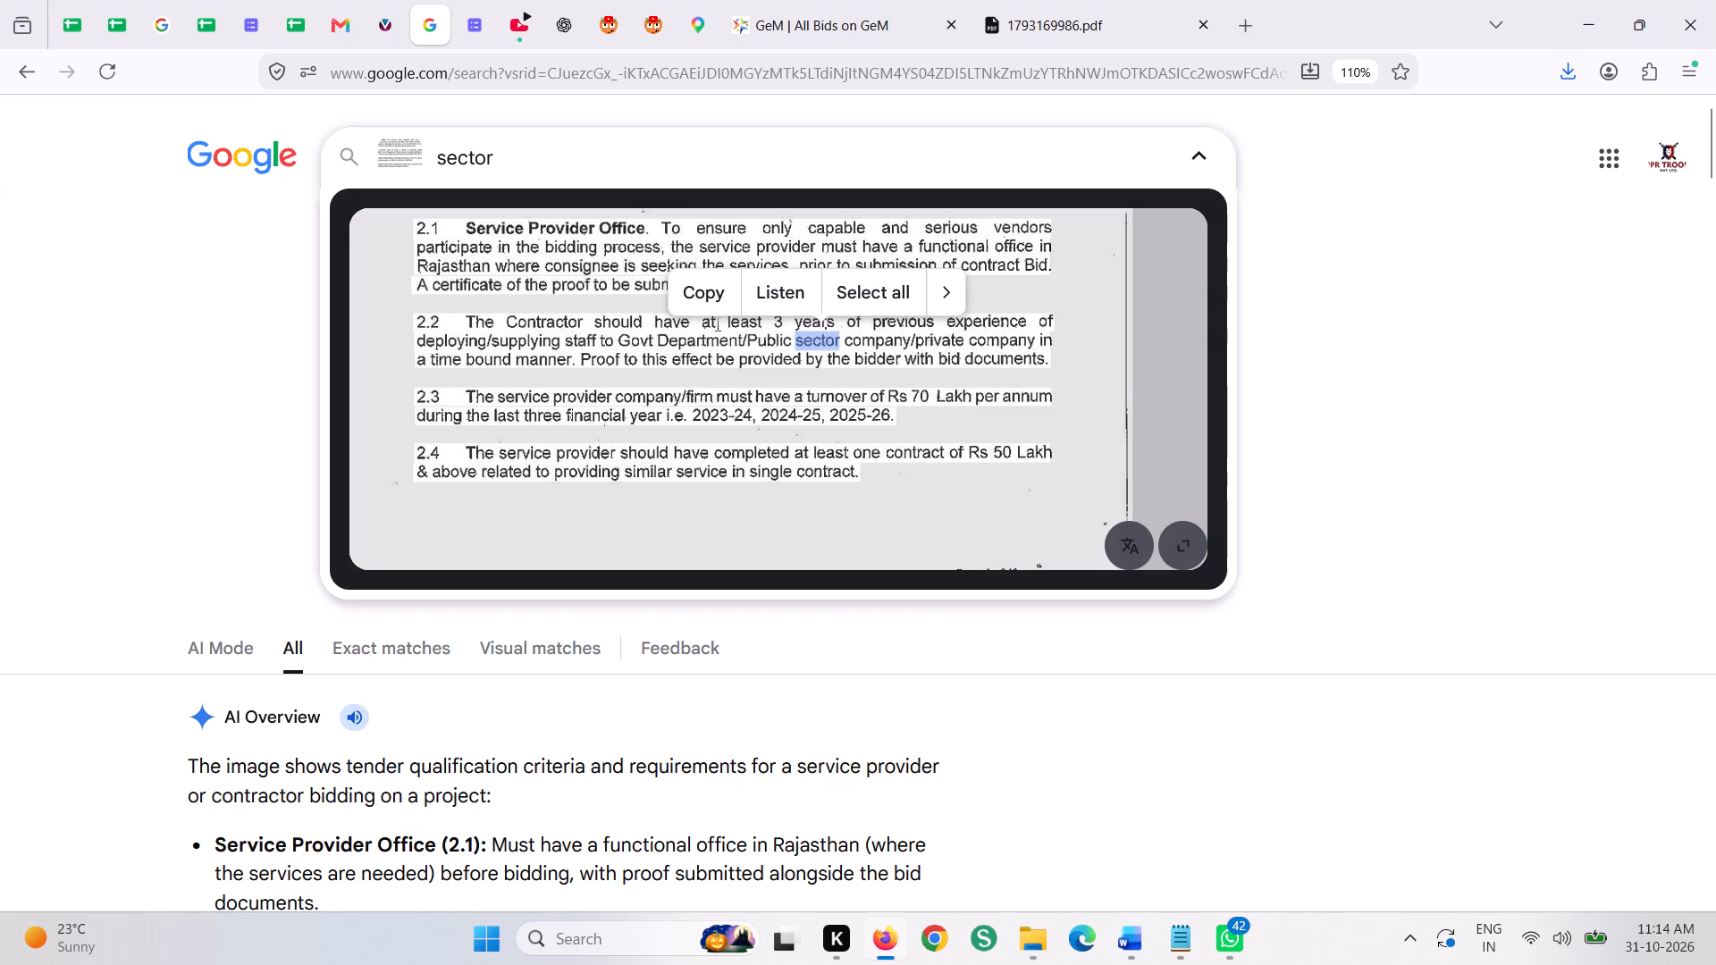
left_click_drag(511, 321, 748, 361)
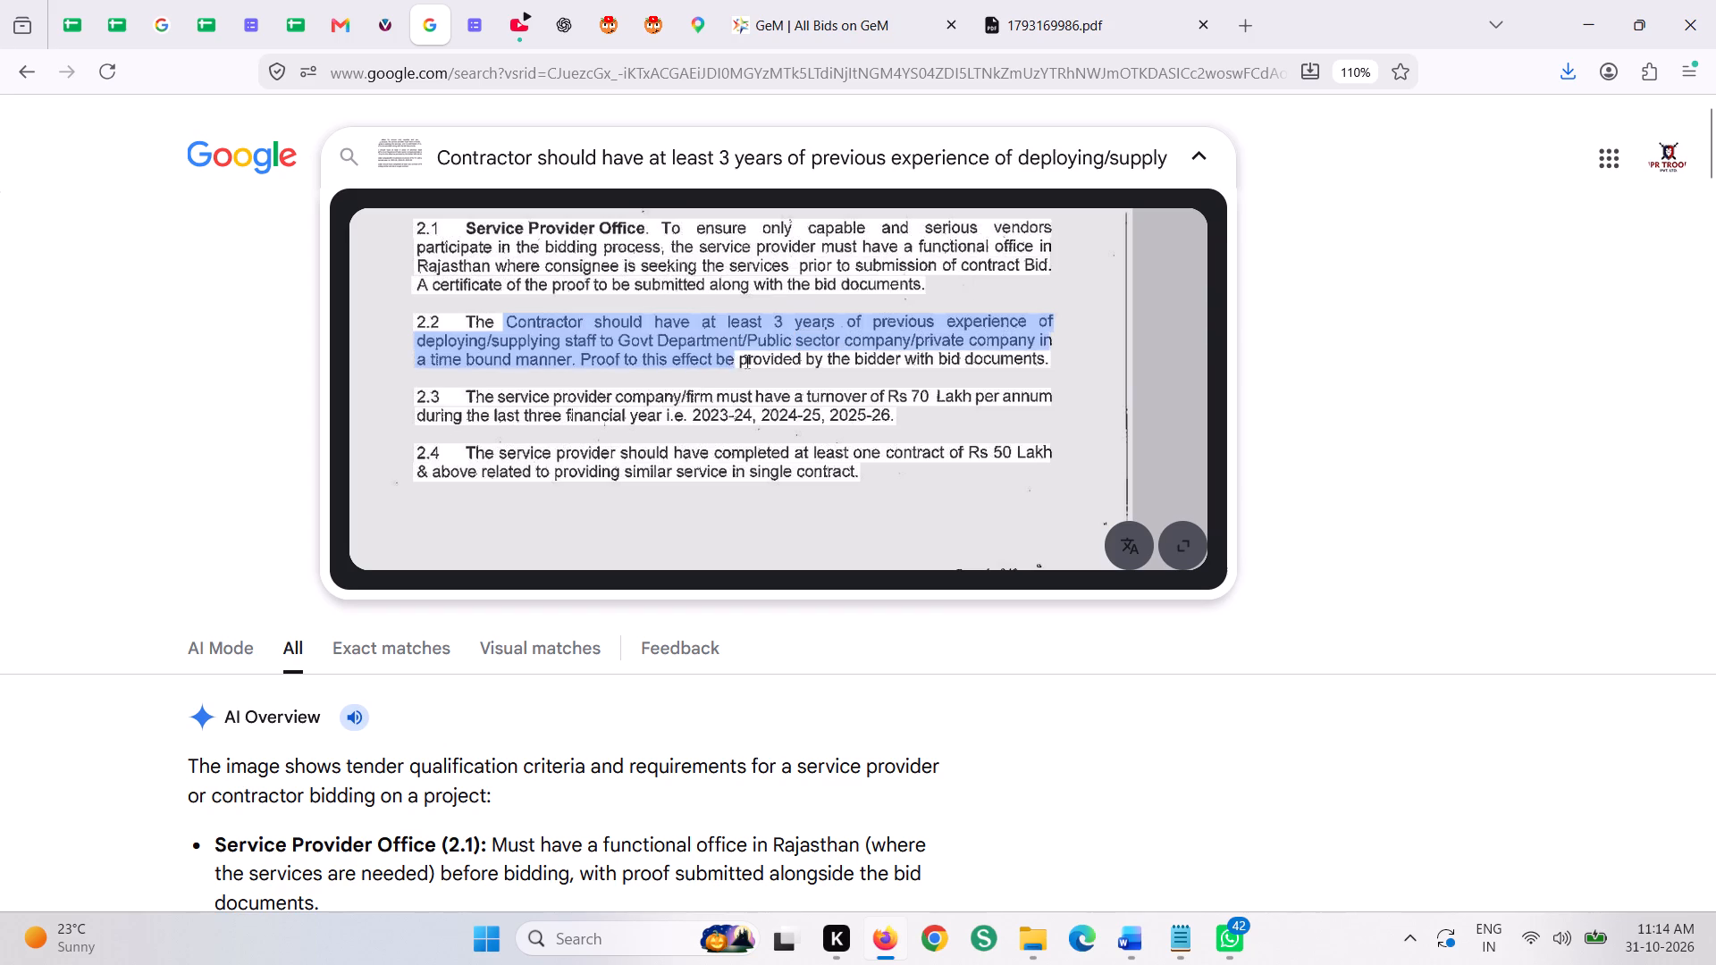
left_click_drag(748, 361, 1037, 360)
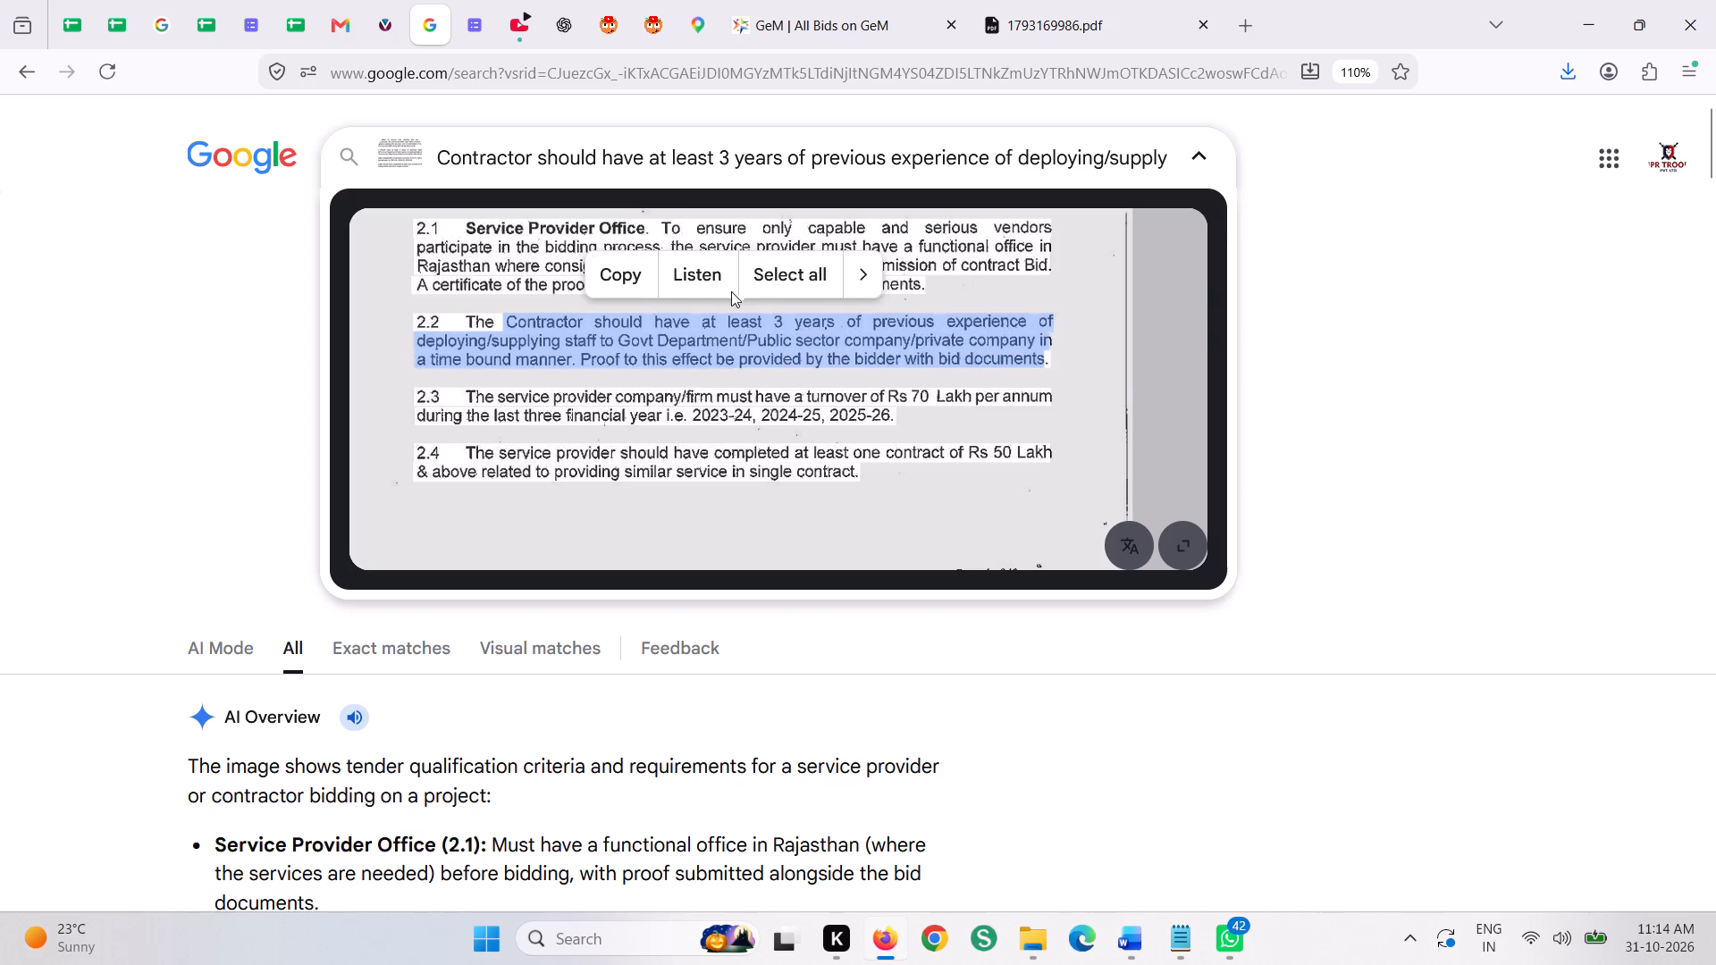
left_click(634, 272)
key("alt+Tab")
scroll(852, 593, "down", 2)
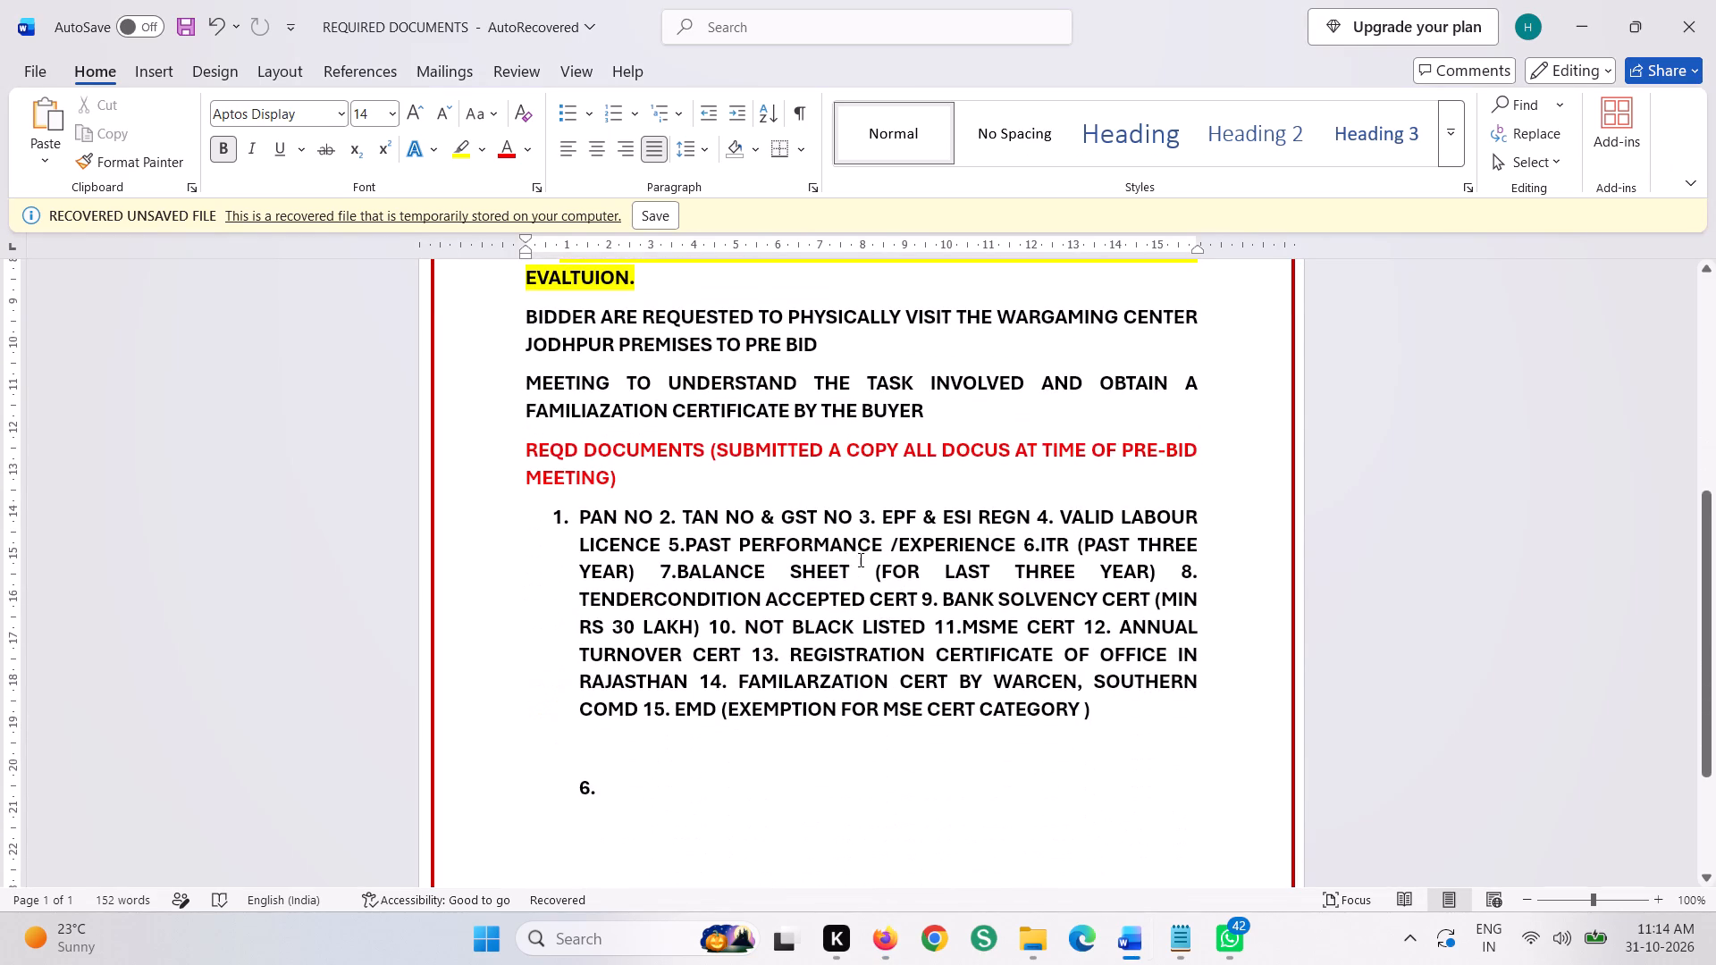
left_click(610, 771)
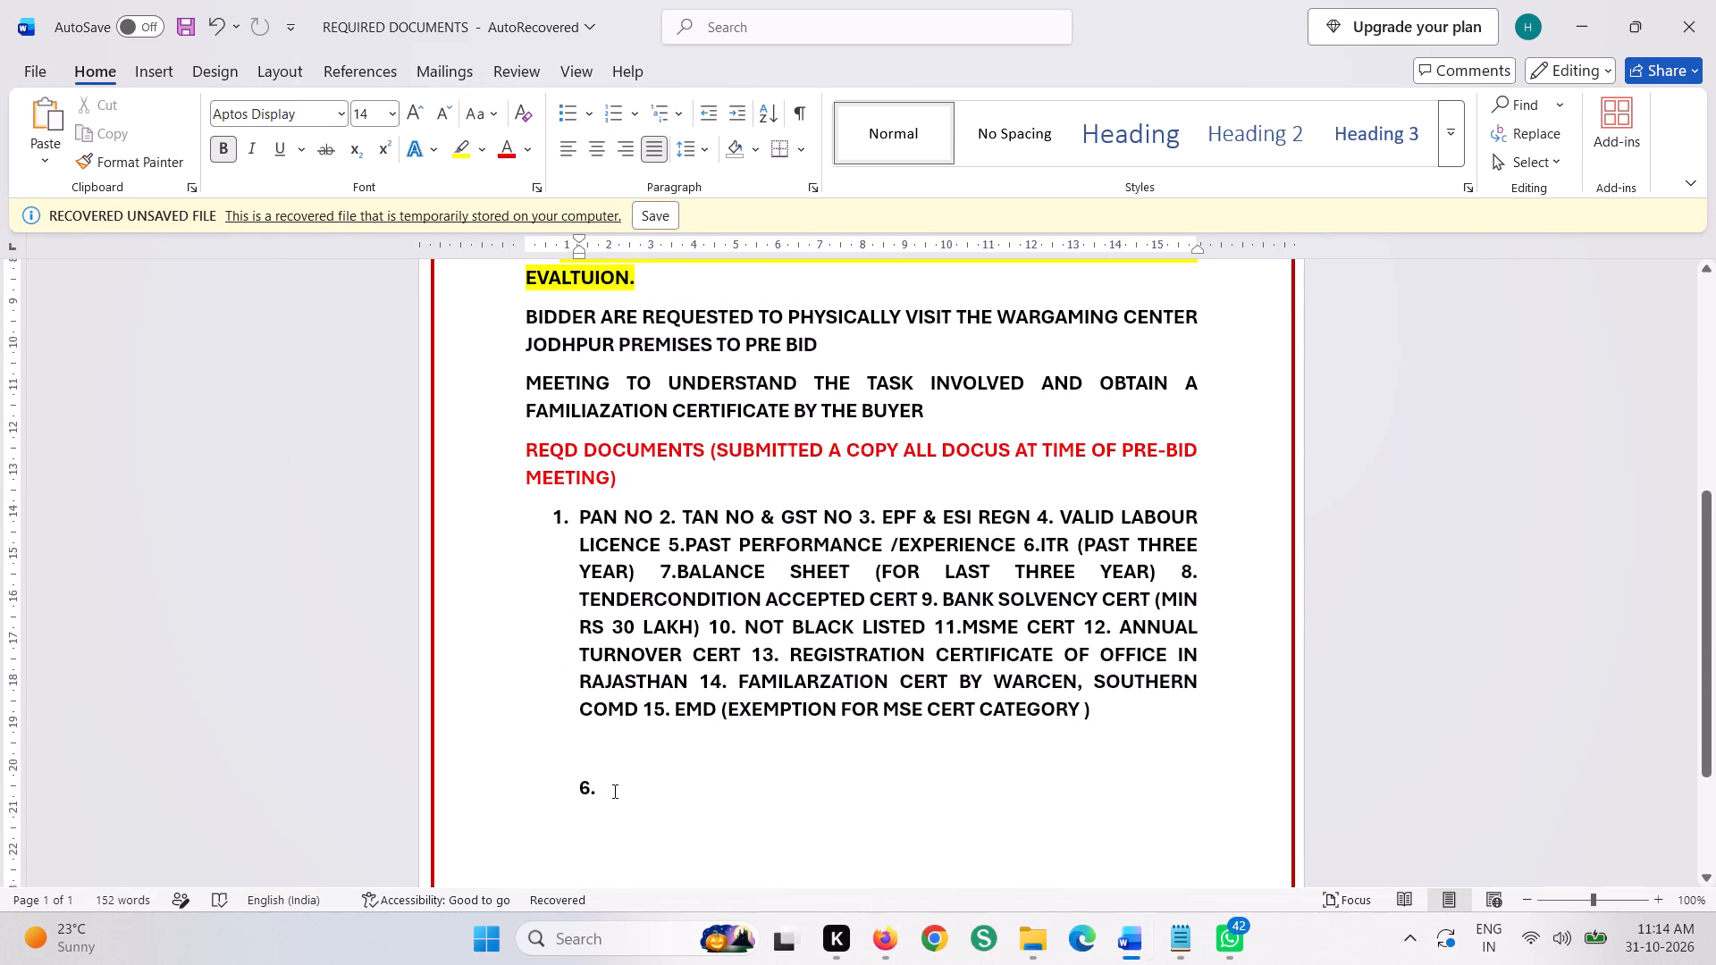
left_click(613, 793)
key("ctrl+v")
scroll(731, 784, "down", 1)
Start a new line numbered "7." below item 6 in the Word list.
key("Return")
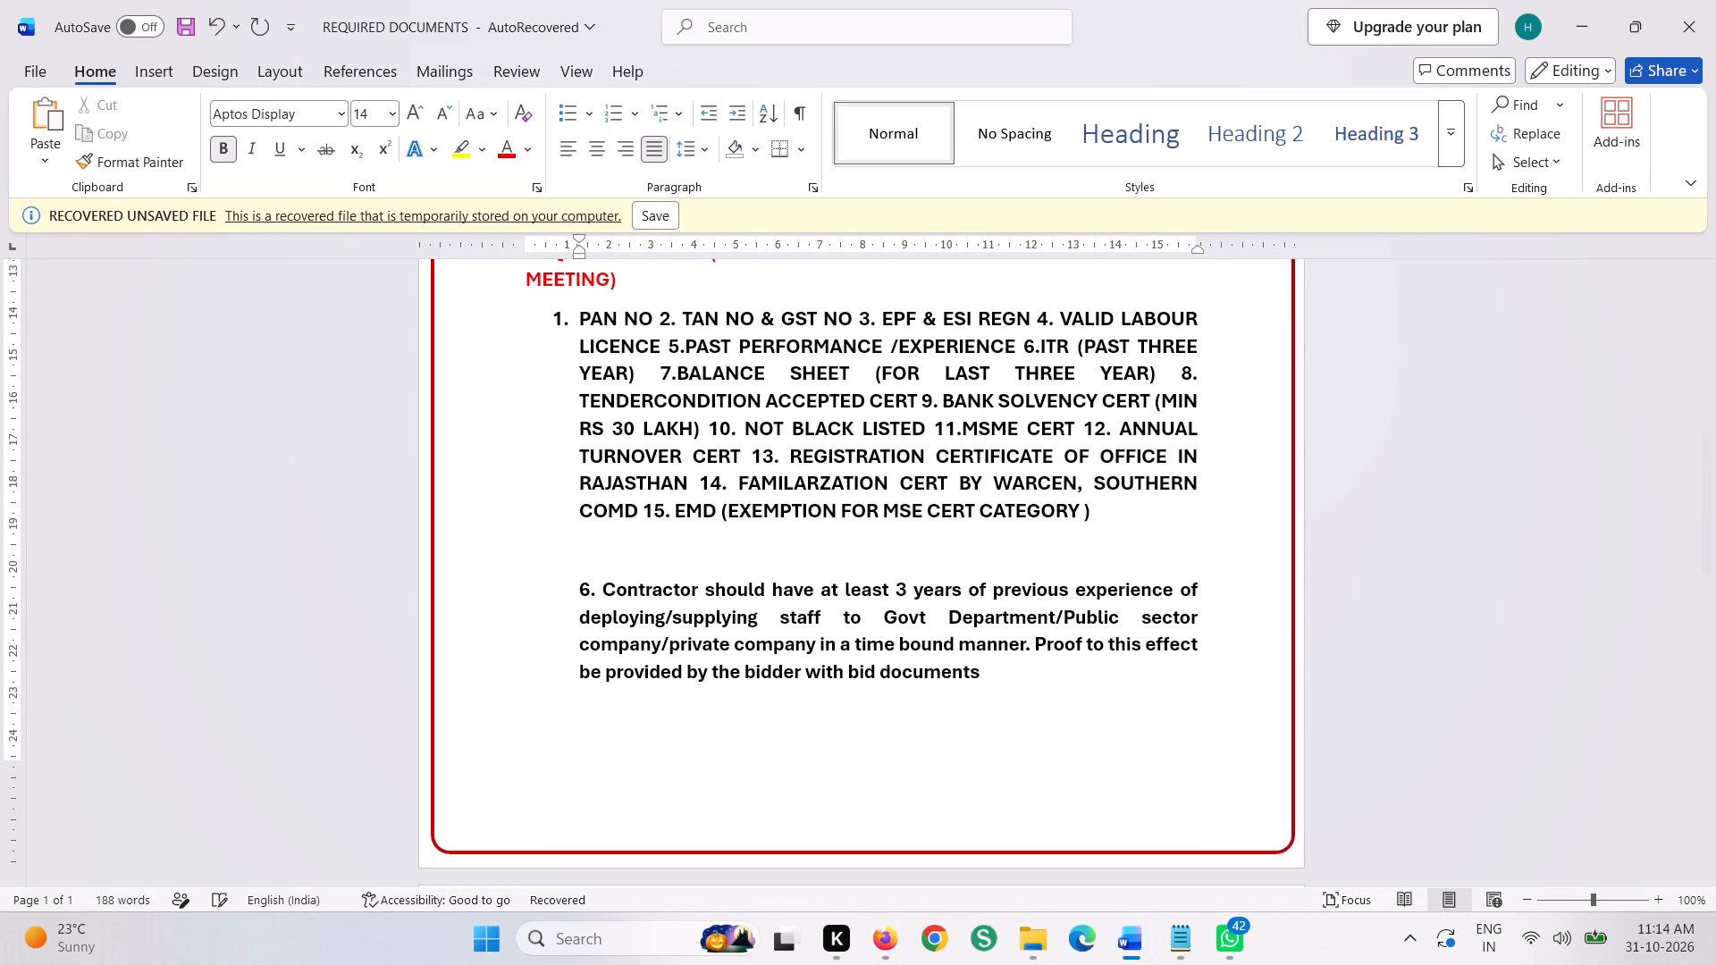
key("7")
key("3")
key("alt+Tab")
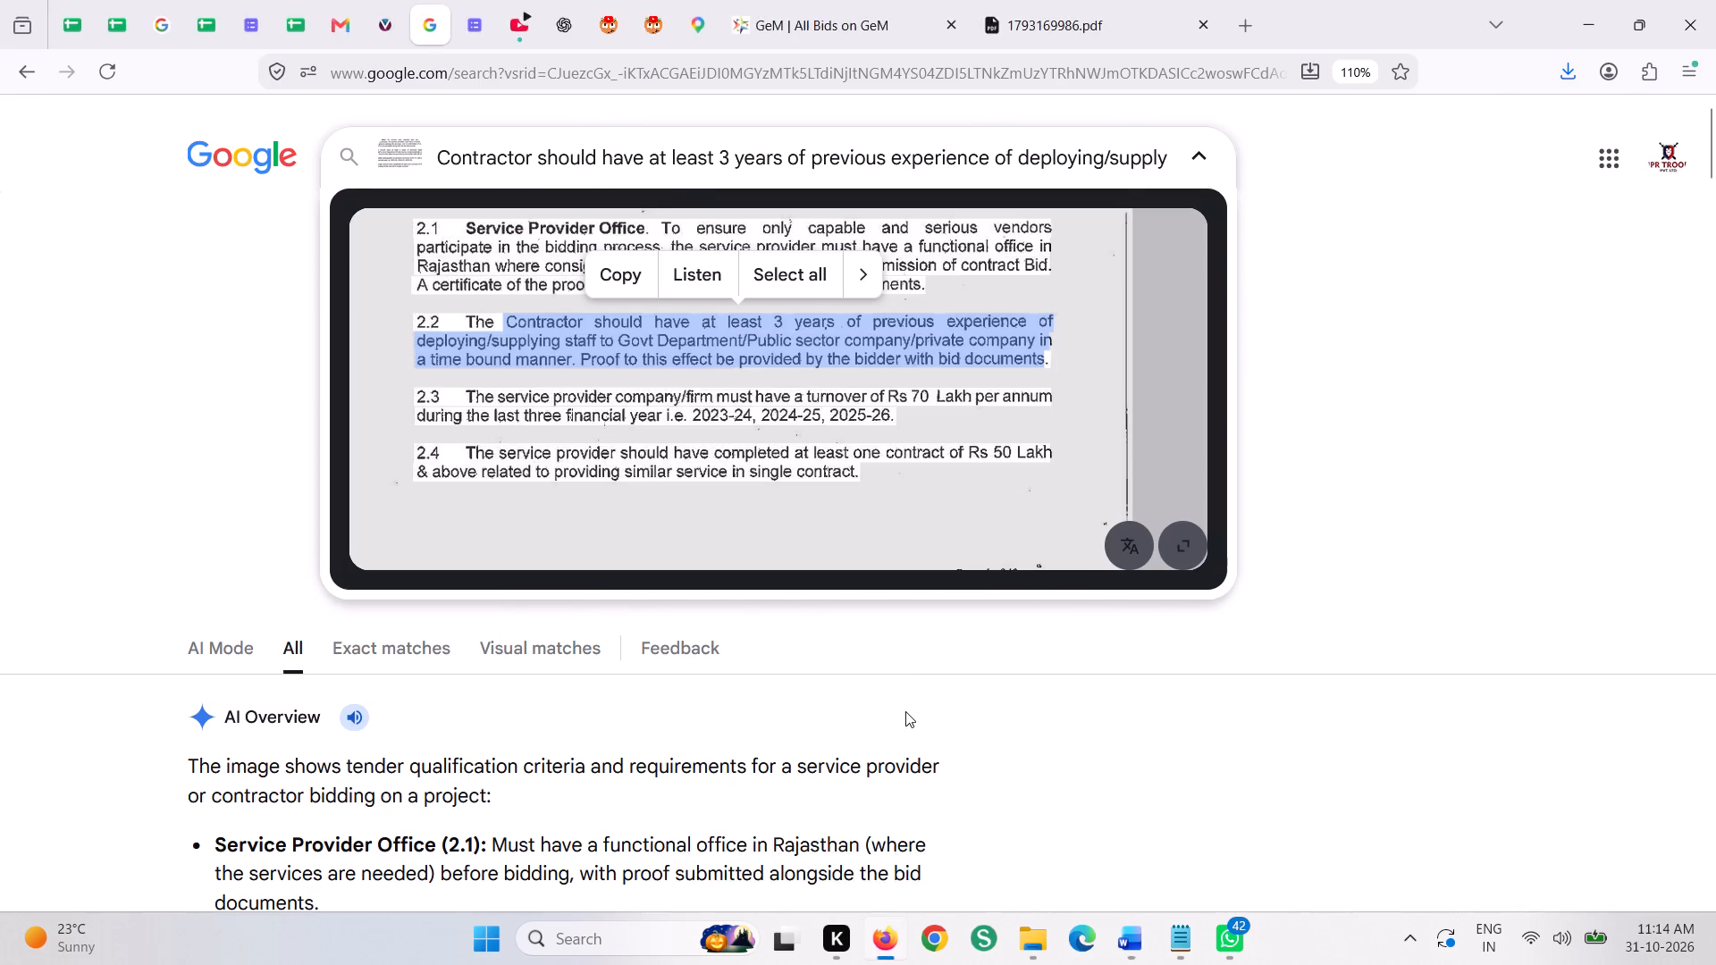
key("alt+Tab")
key("BackSpace")
key("BackSpace")
key("7")
key("period")
Copy clause 2.3's text from "turnover of Rs 70 Lakh per annum" to "2025-26" and paste it as item 7 in Word.
key("alt+Tab")
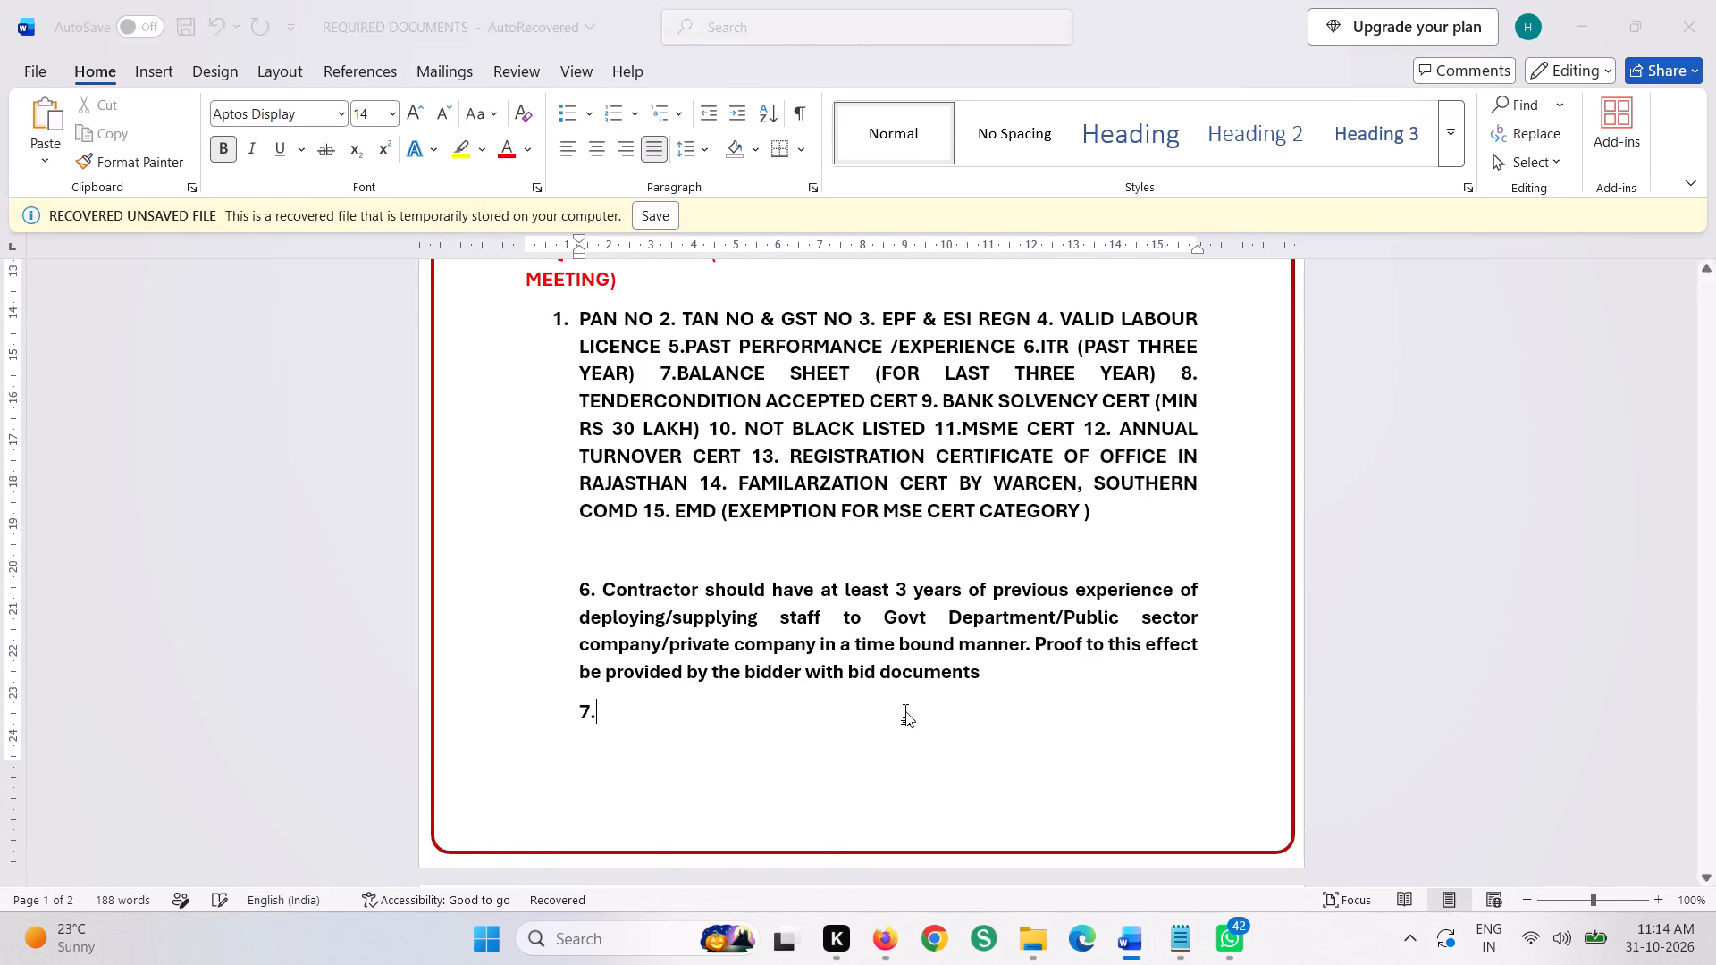
left_click(705, 410)
key("alt+Tab")
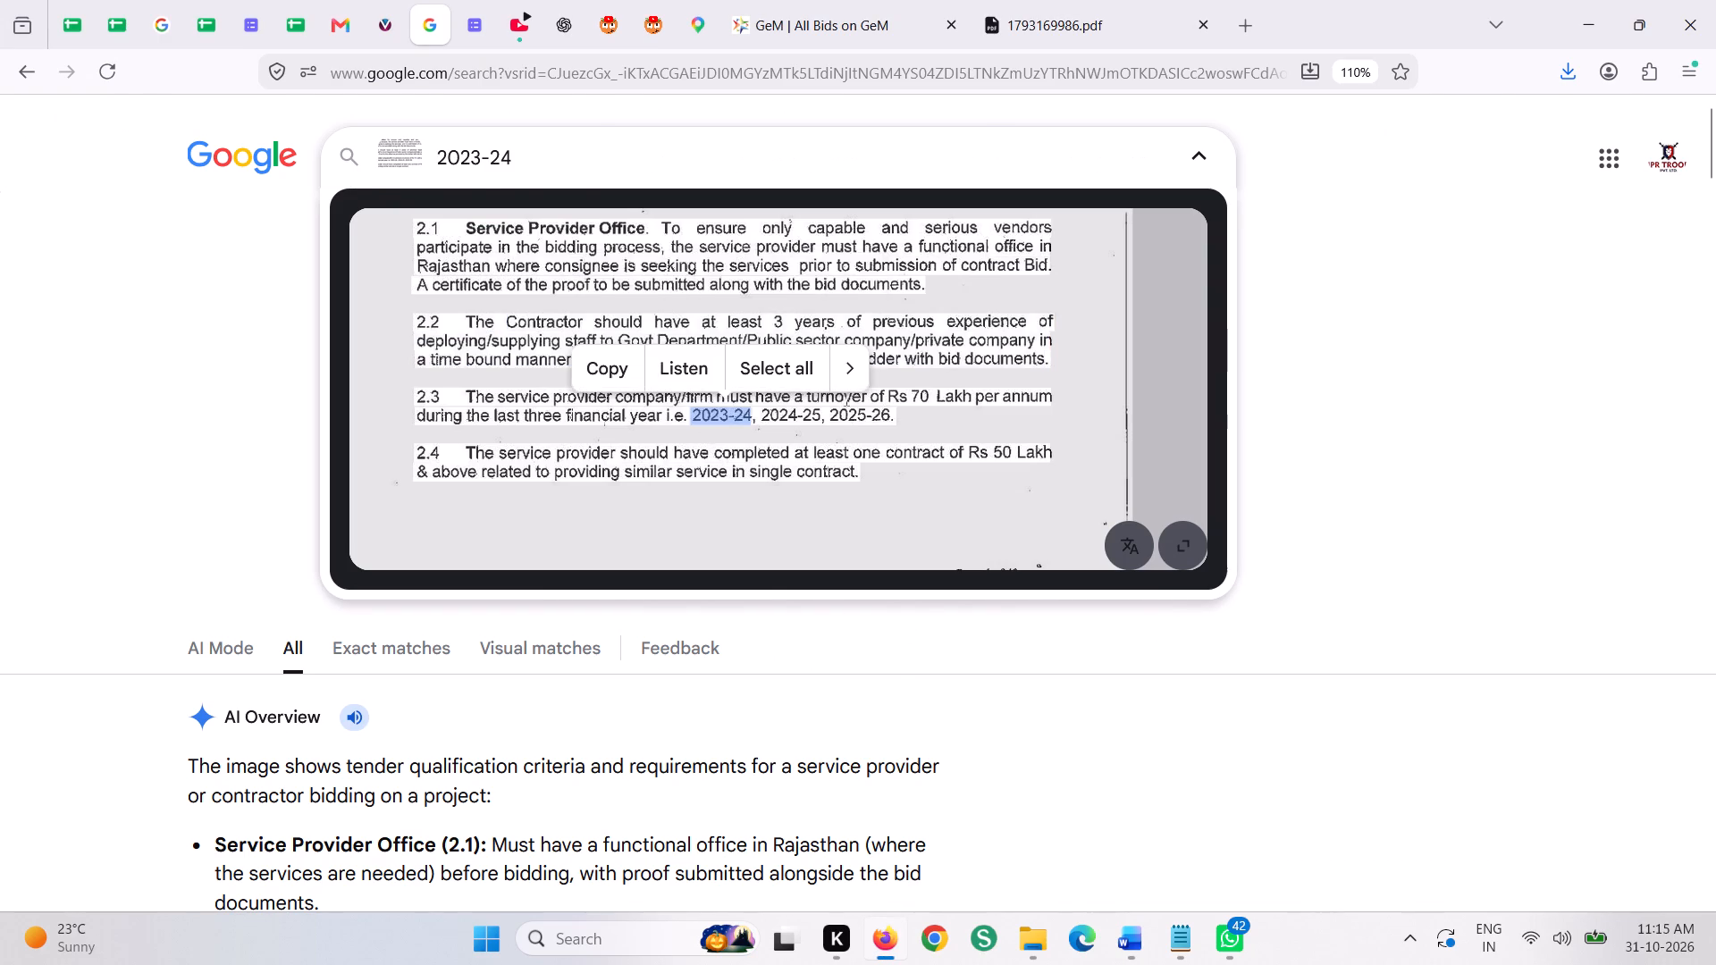
scroll(761, 449, "up", 3)
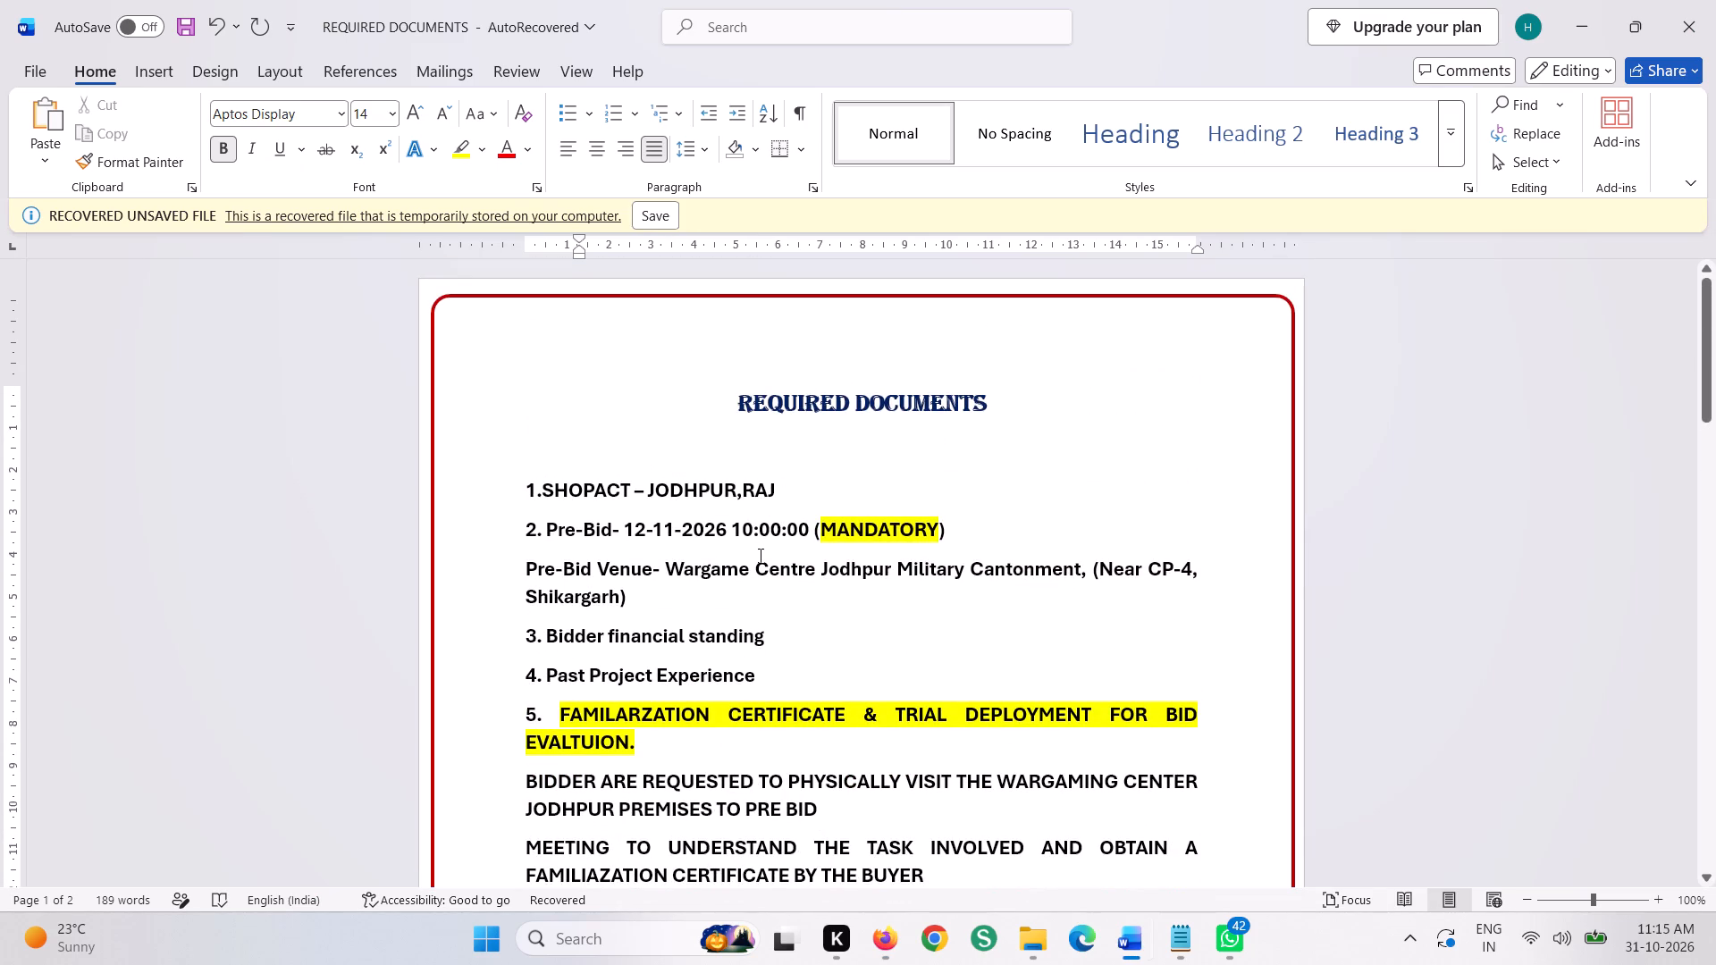
key("alt+Tab")
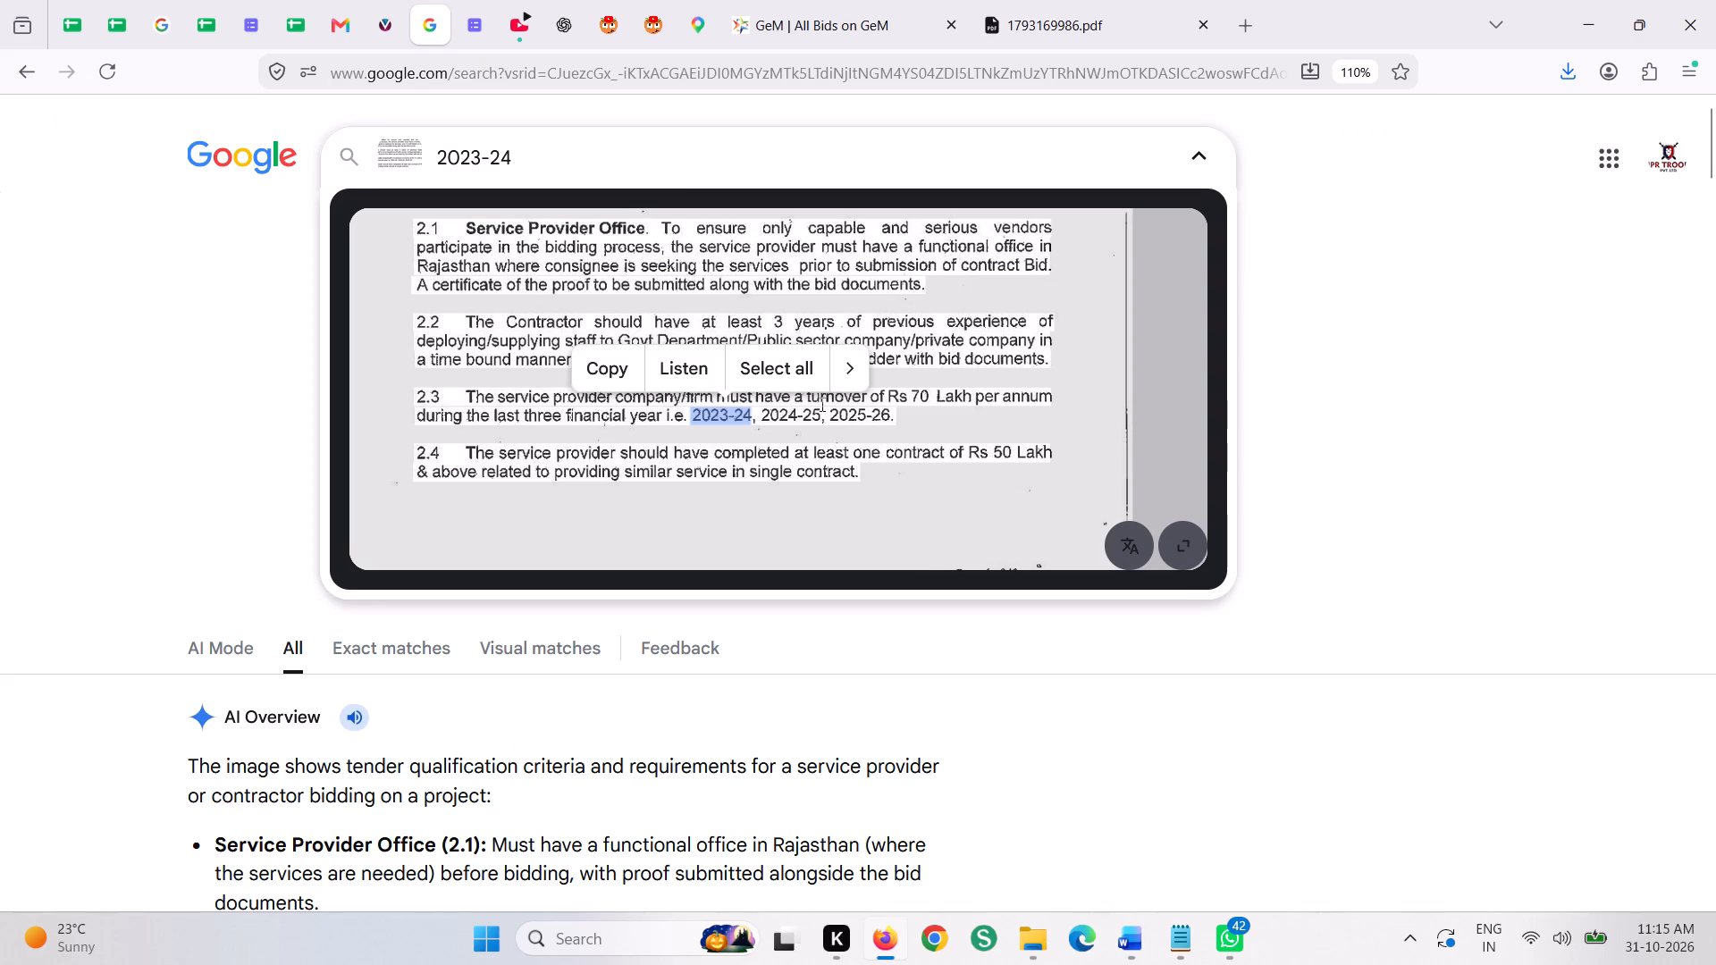
left_click_drag(816, 399, 887, 424)
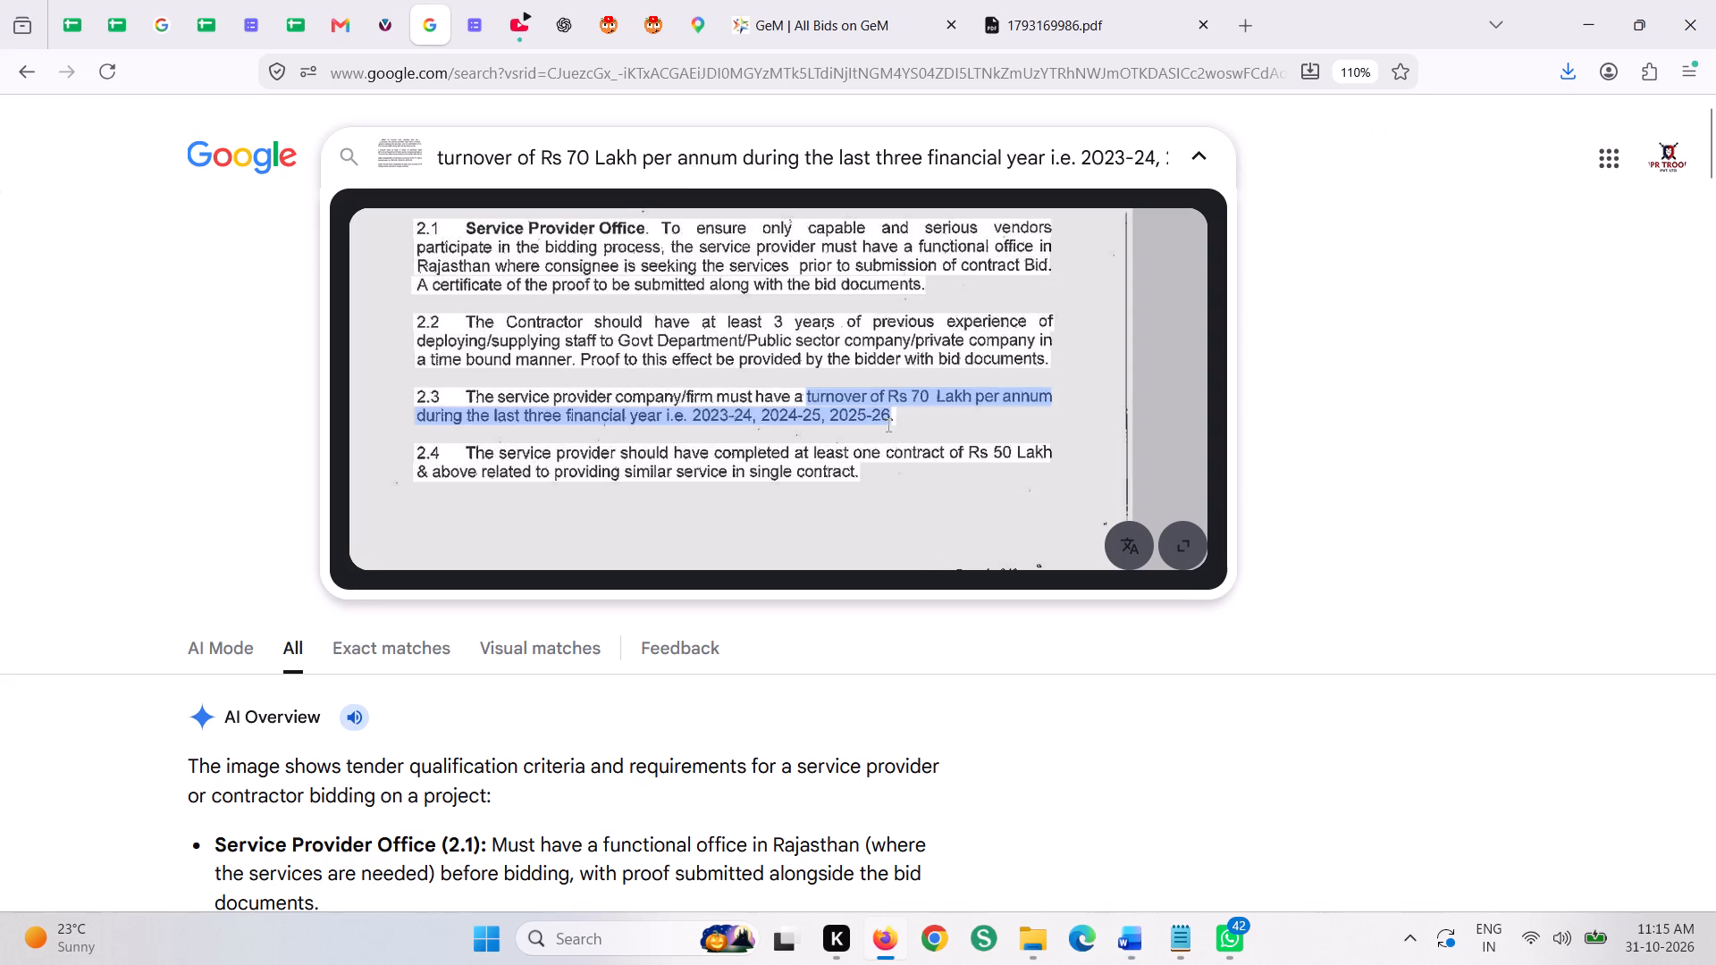
left_click_drag(887, 424, 887, 424)
left_click(645, 335)
key("alt+Tab")
scroll(938, 568, "down", 4)
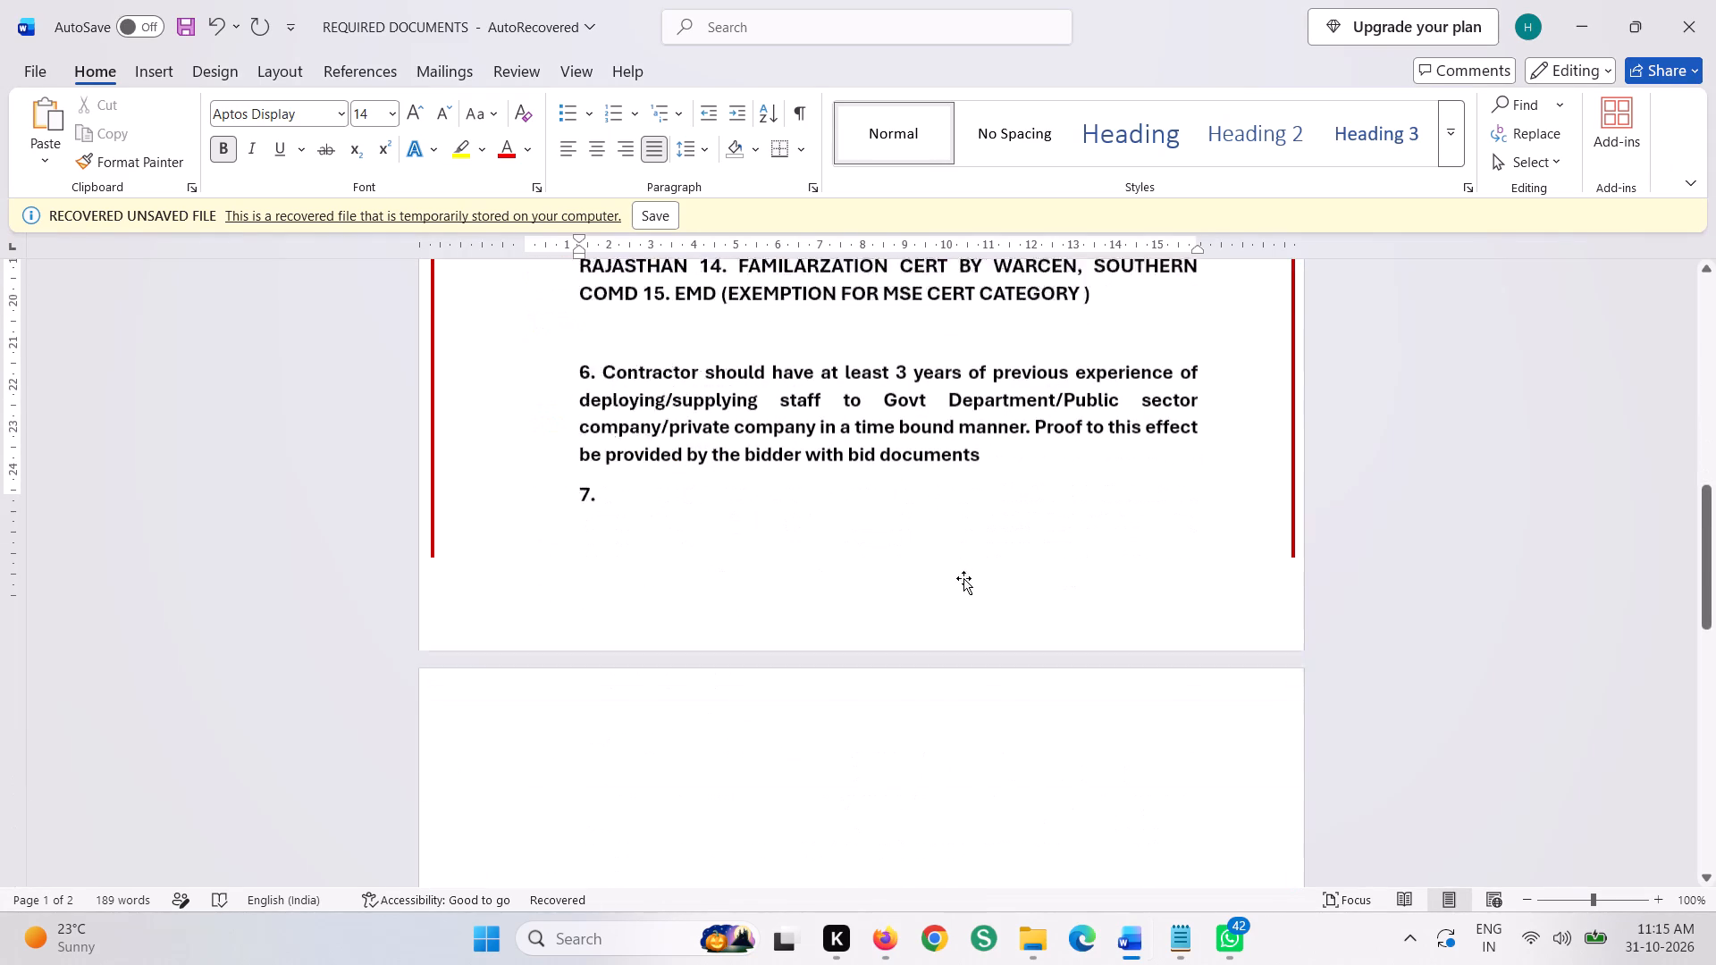
key("ctrl+v")
Copy clause 2.4's text from "service provider should have completed" to "single contract." and paste it as item 8 in Word.
key("alt+Tab")
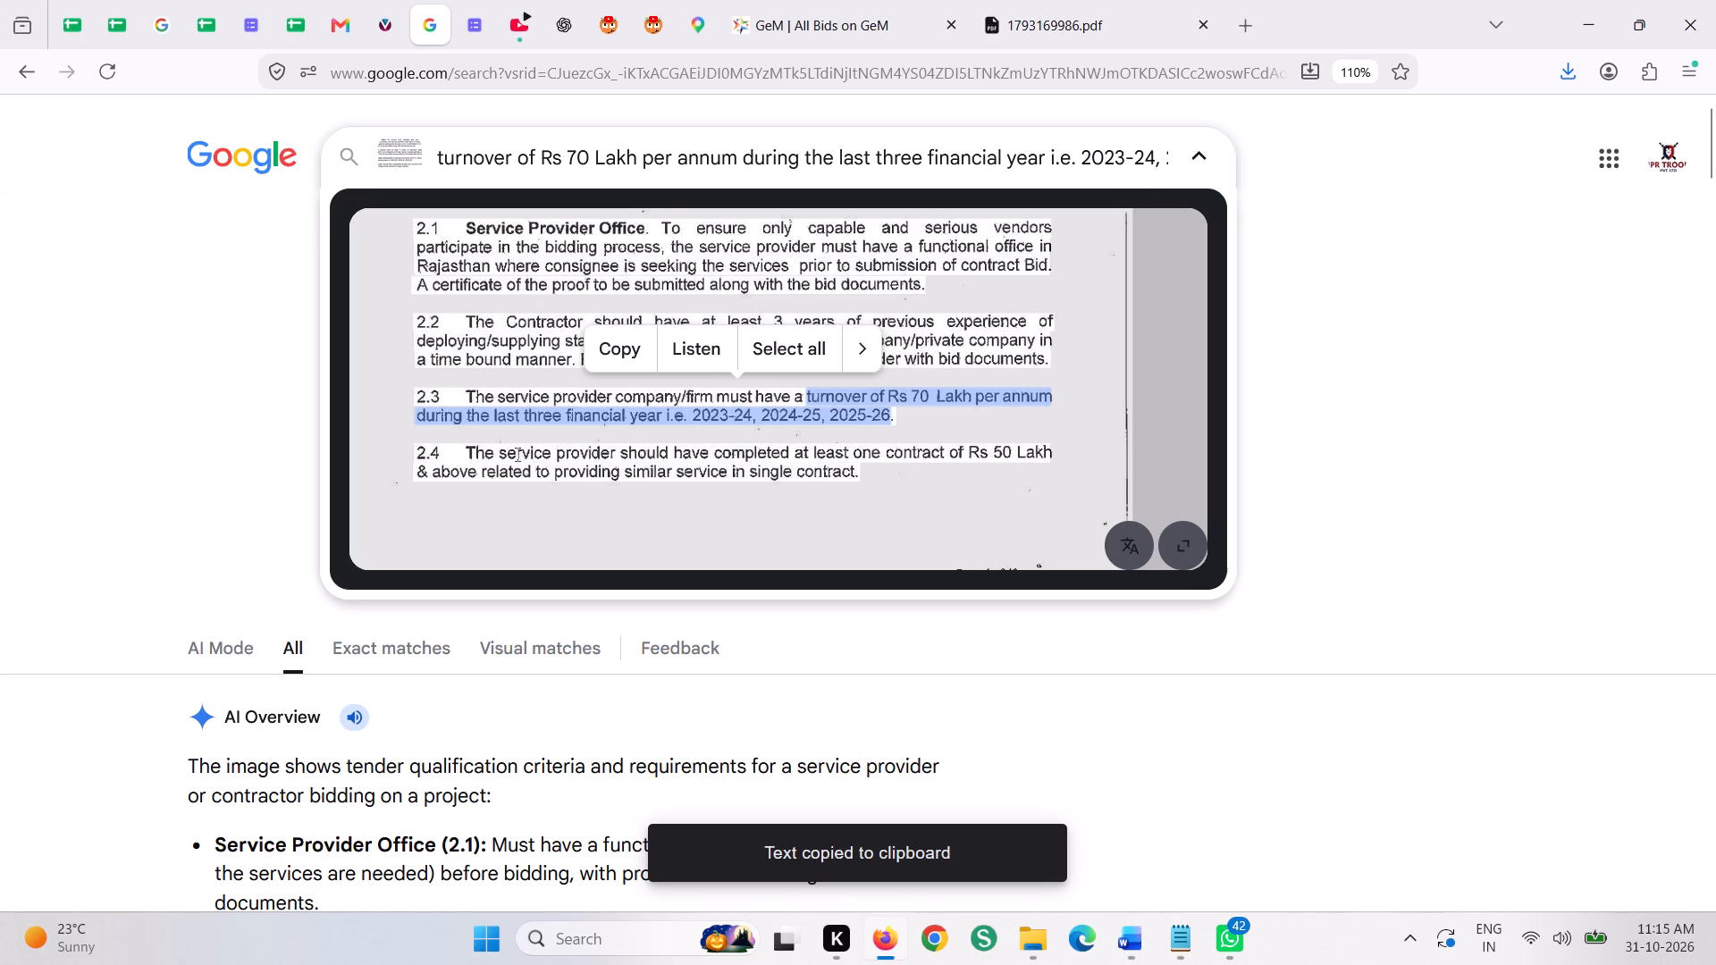
left_click_drag(514, 455, 625, 474)
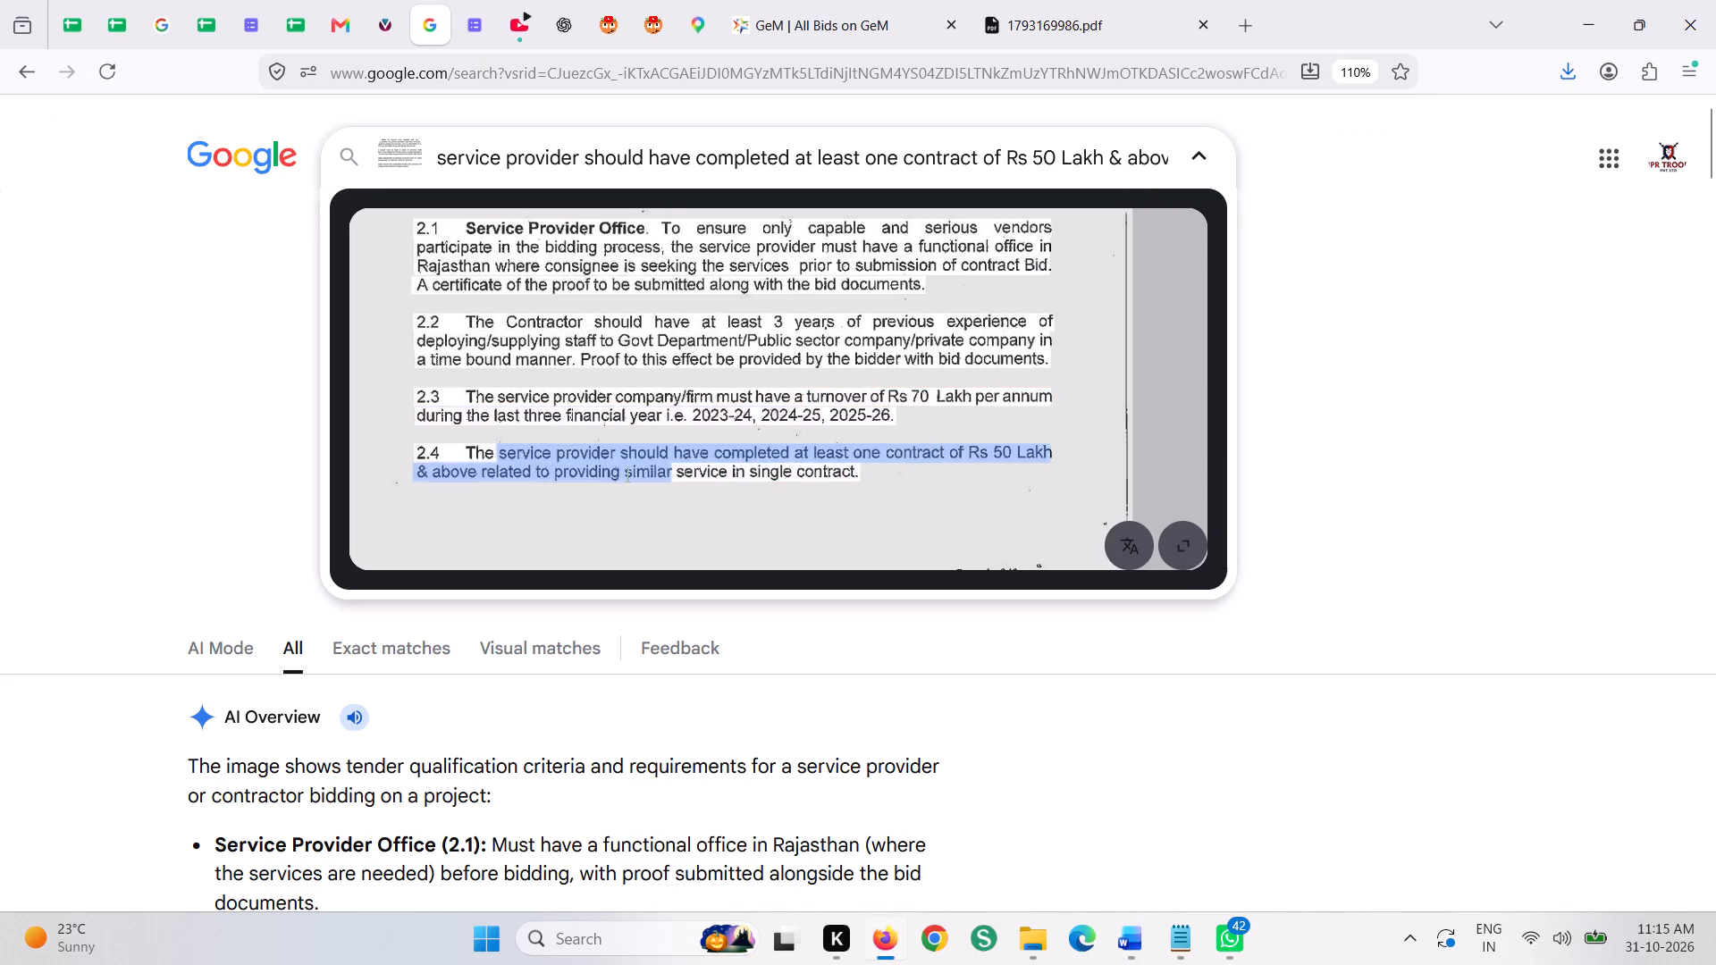
left_click_drag(625, 474, 862, 470)
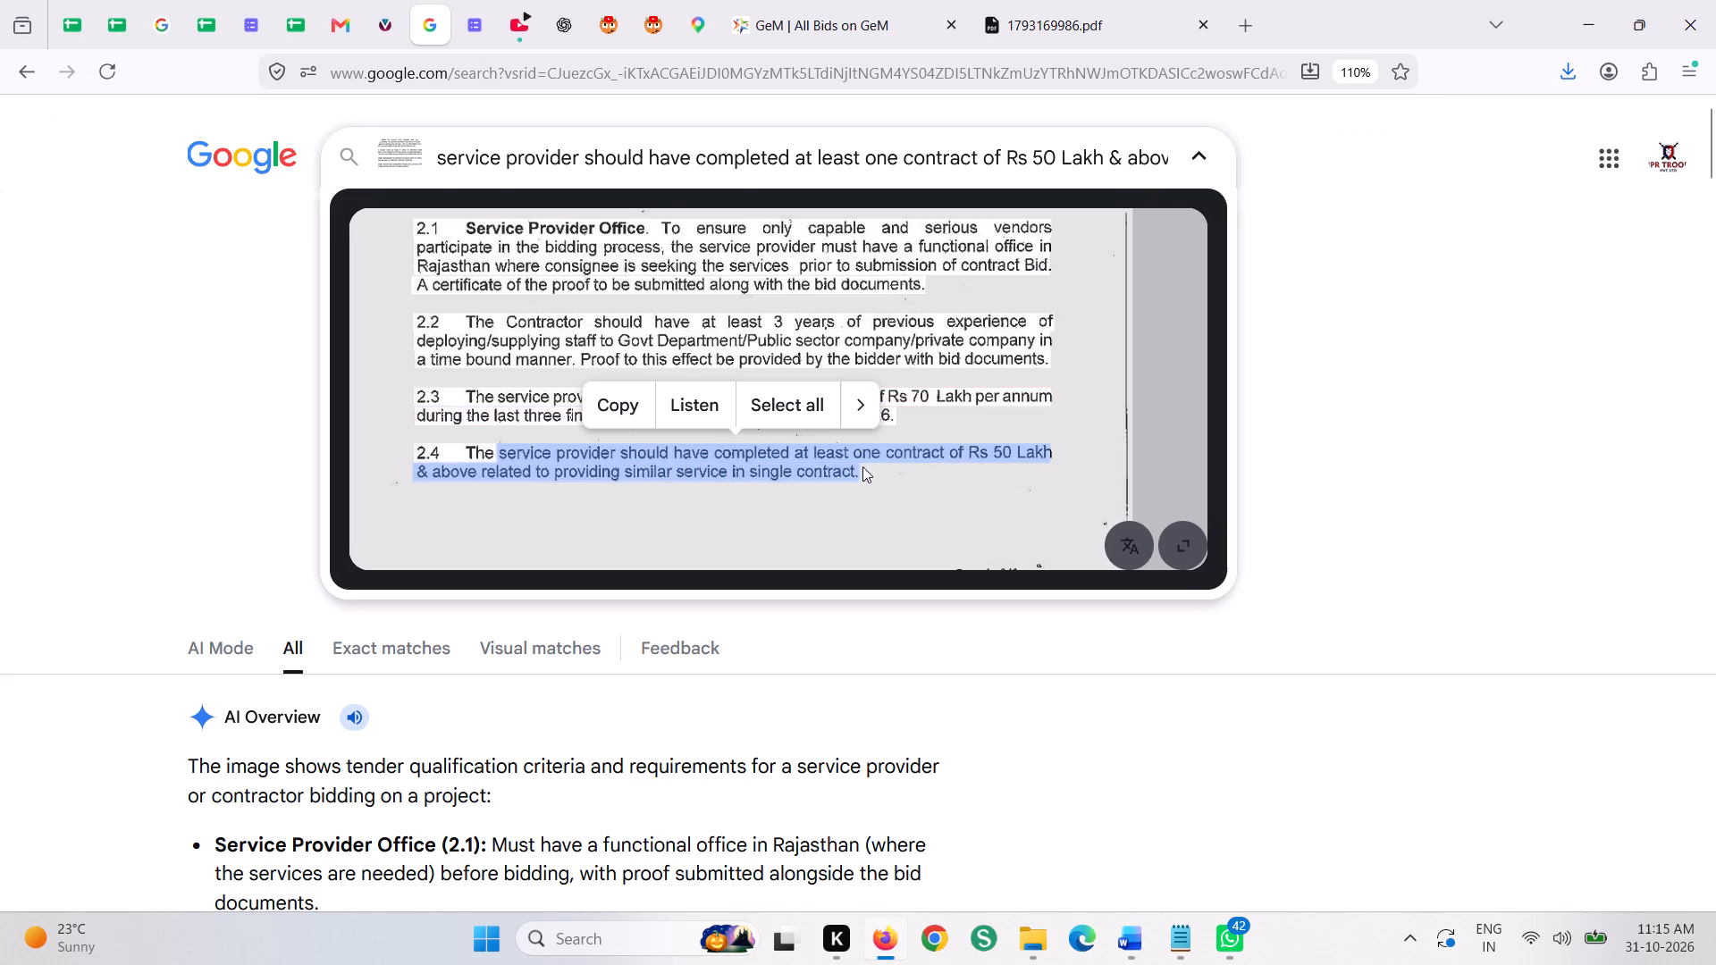
left_click(623, 407)
key("alt+Tab")
scroll(882, 568, "down", 2)
scroll(974, 502, "up", 2)
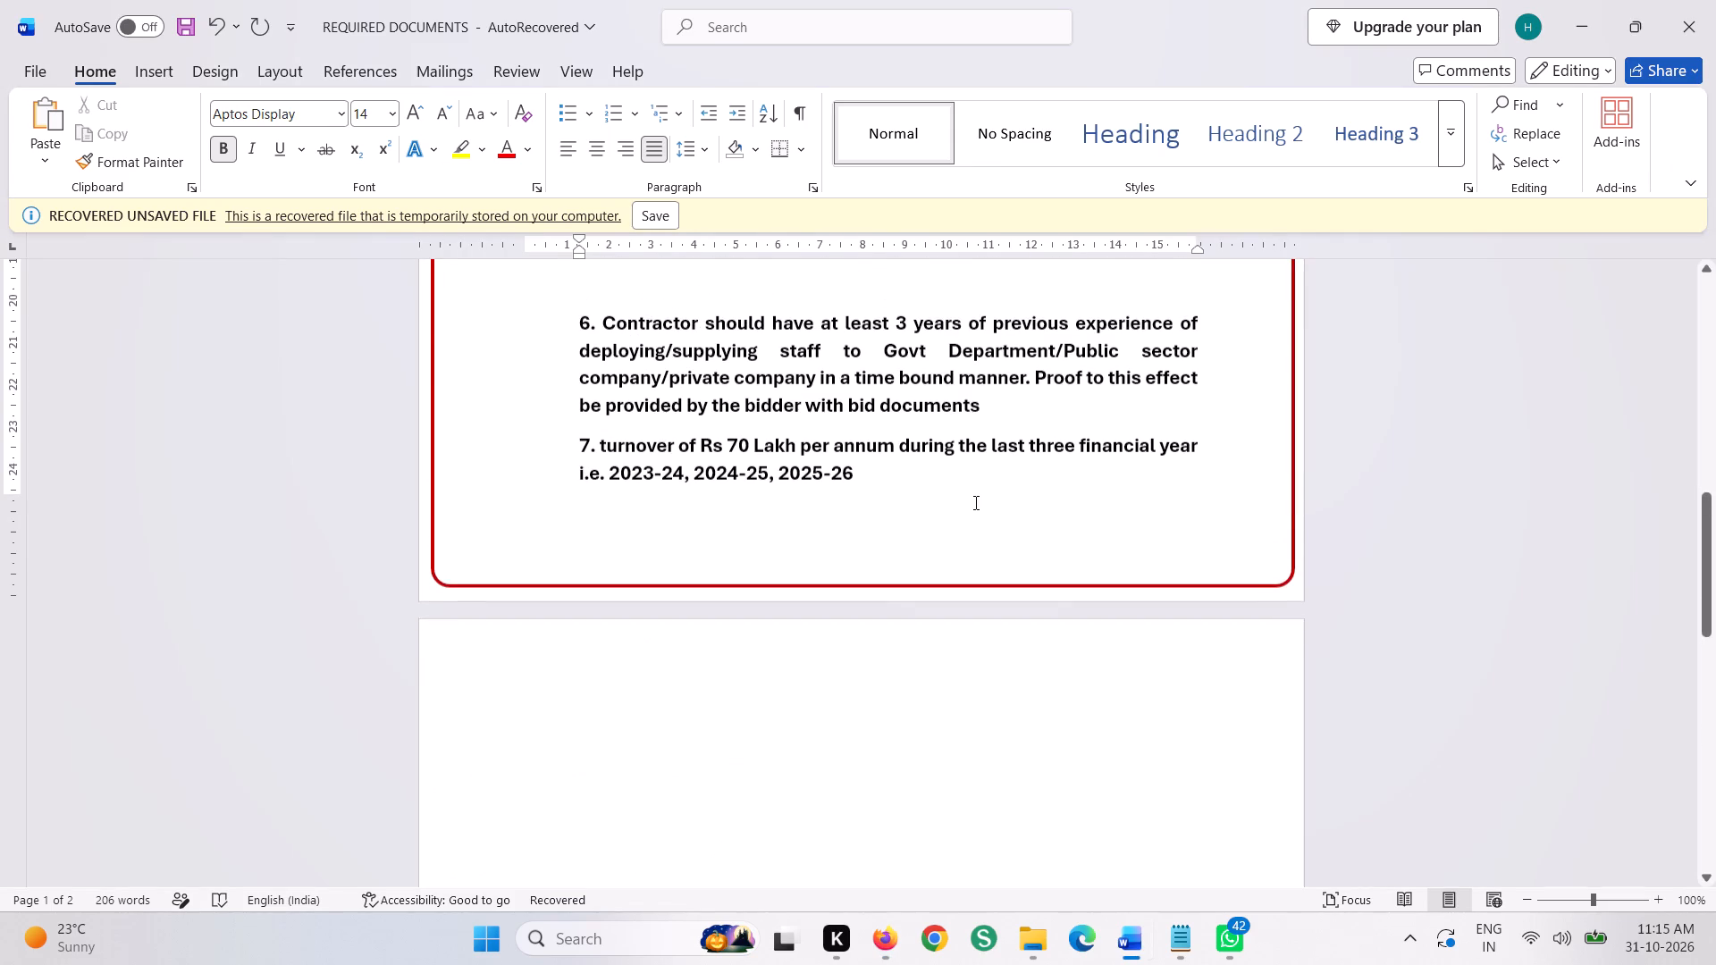
key("Return")
key("8")
key("period")
key("ctrl+v")
Capture a screenshot of clauses 2.8 to 3.2 on page 7 of the tender PDF and copy it.
key("alt+Tab")
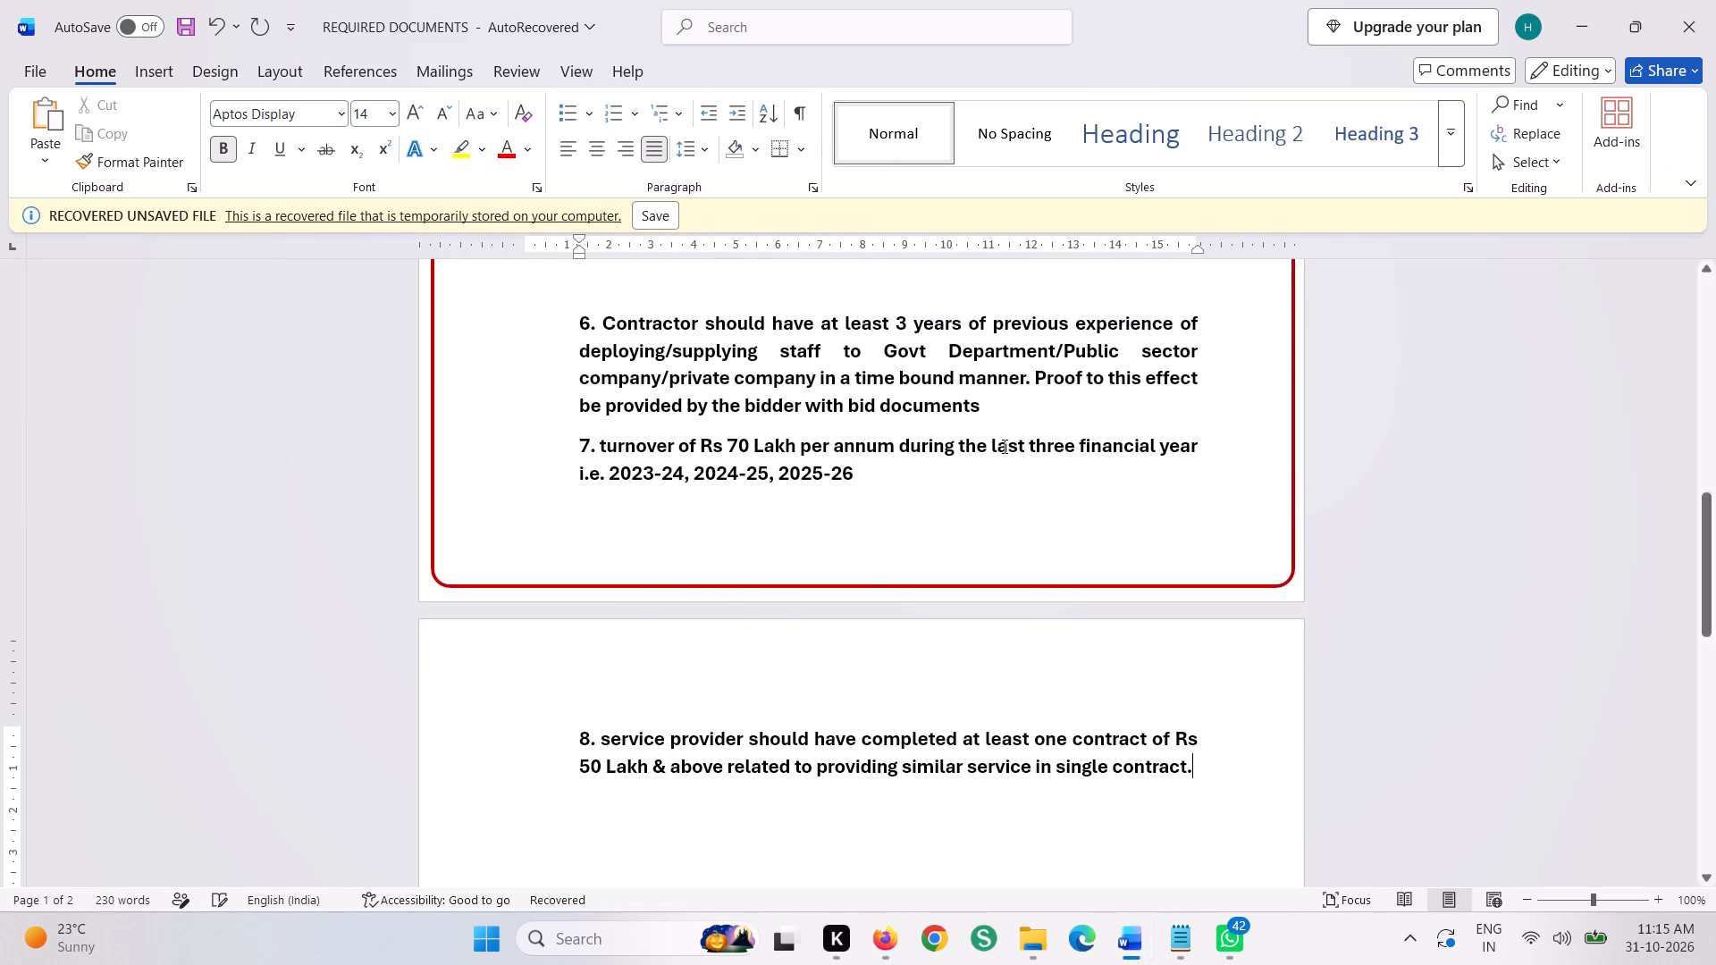
left_click(1071, 0)
scroll(996, 496, "down", 2)
scroll(1005, 498, "up", 1)
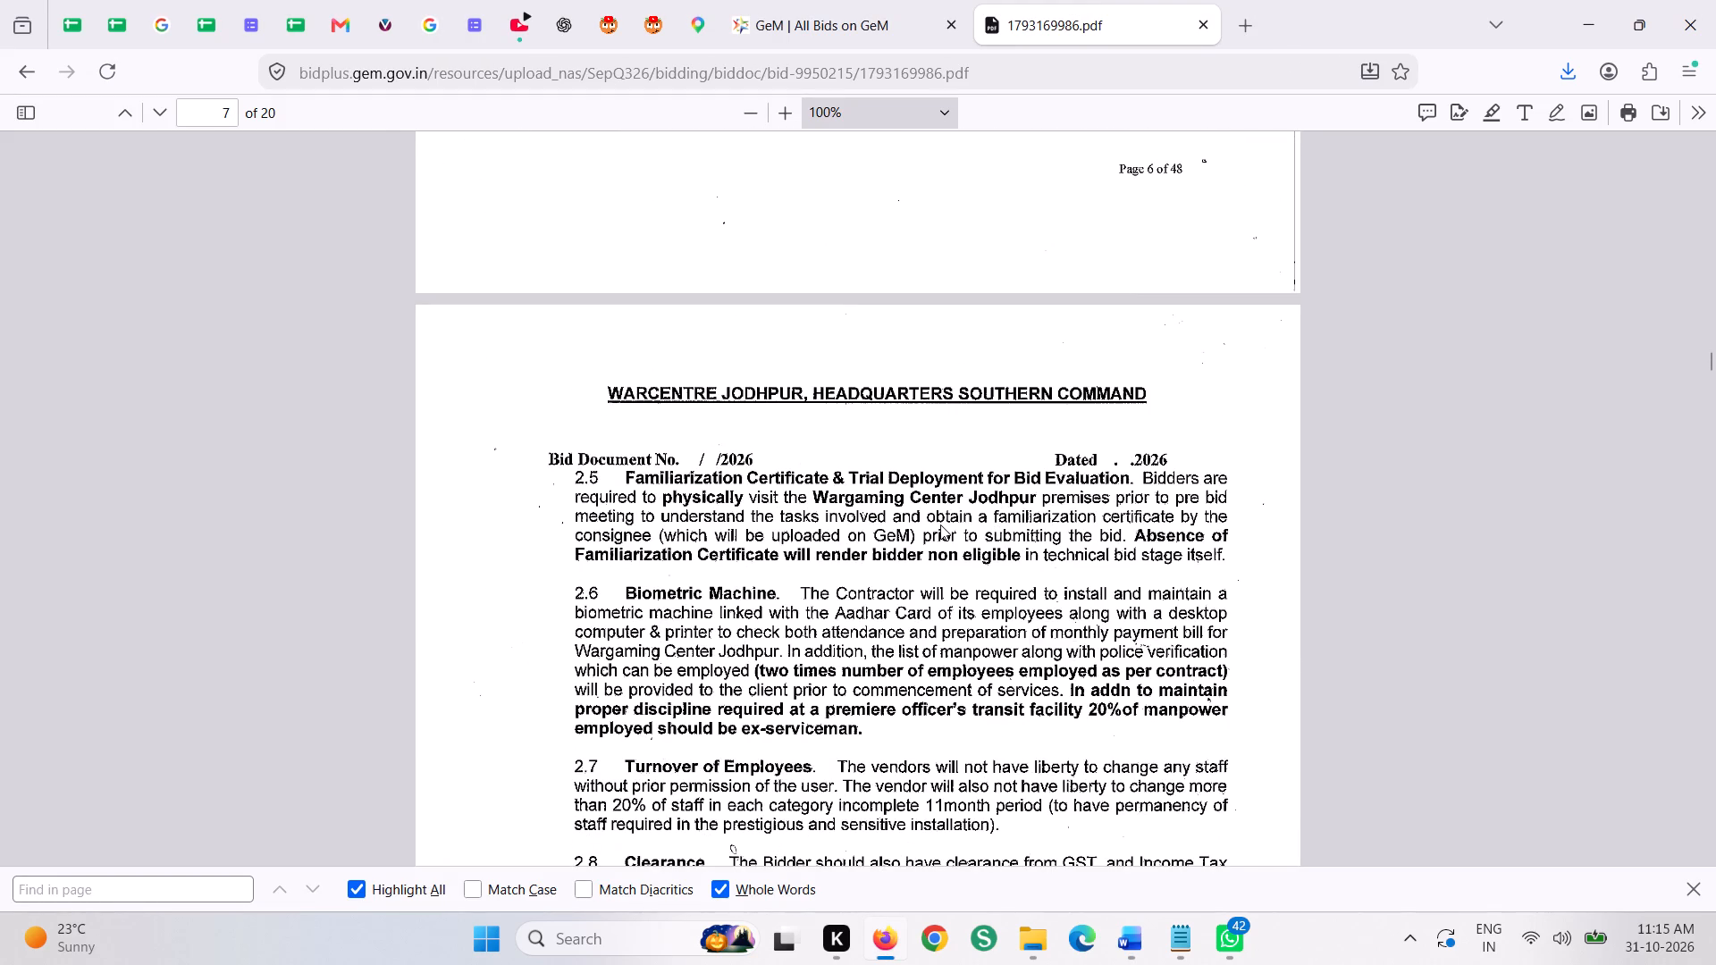
scroll(865, 614, "down", 1)
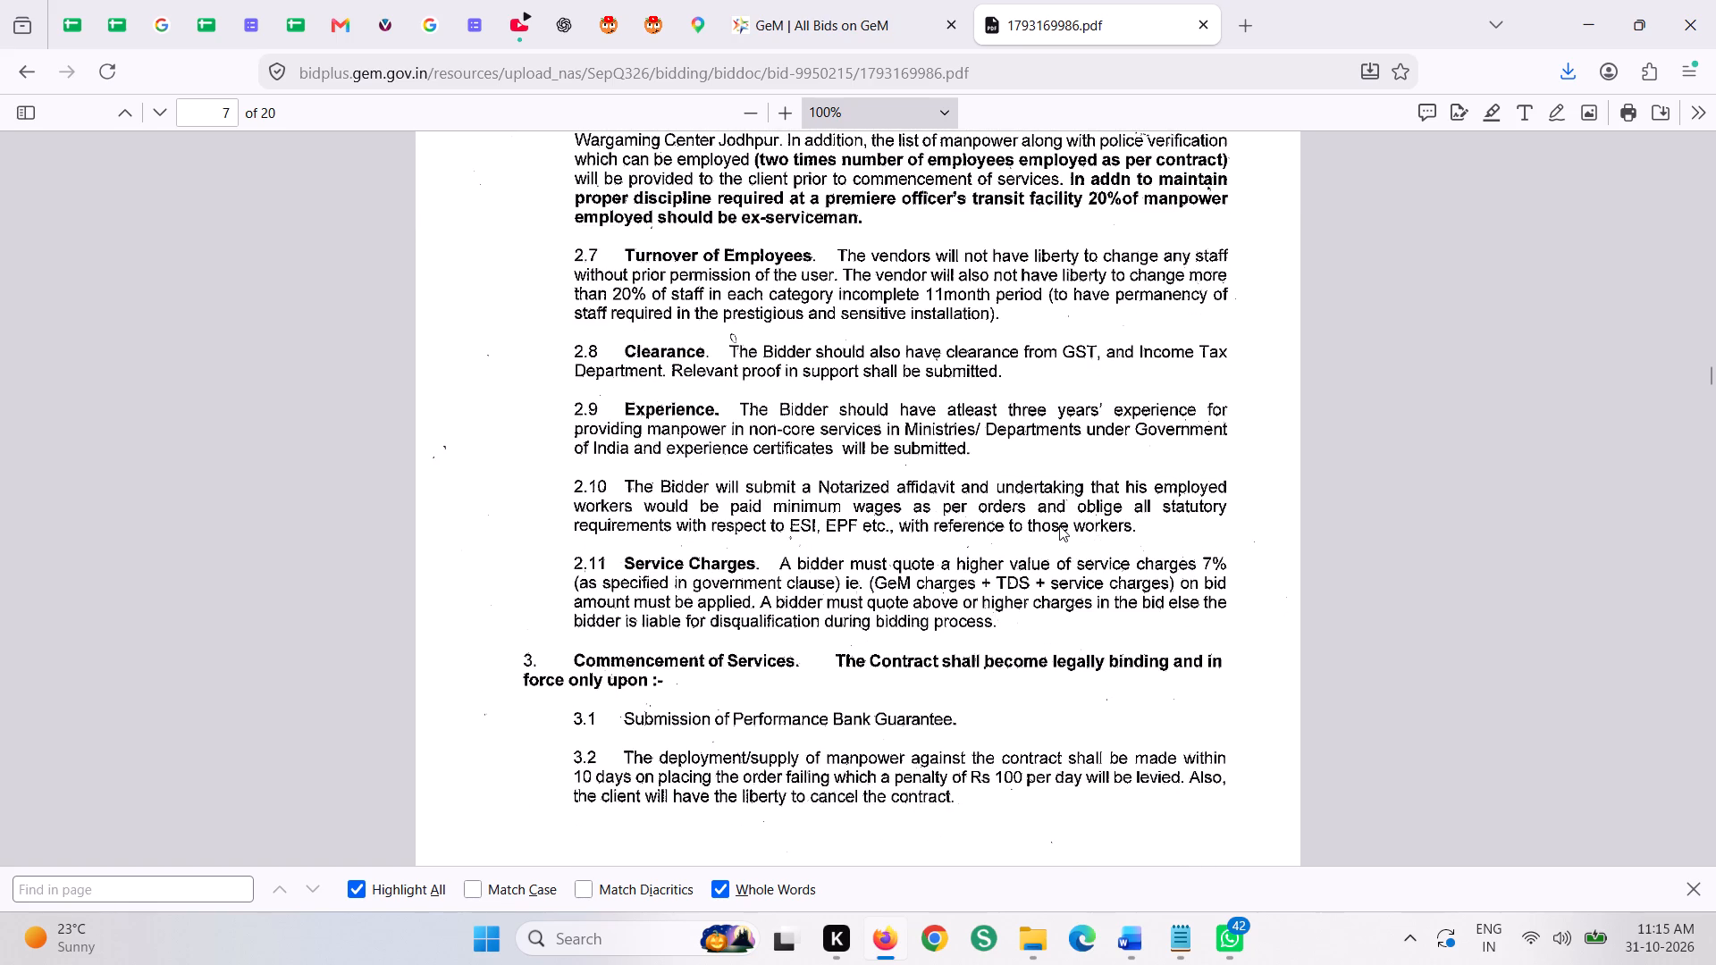
key("ctrl+shift+s")
left_click_drag(534, 322, 534, 321)
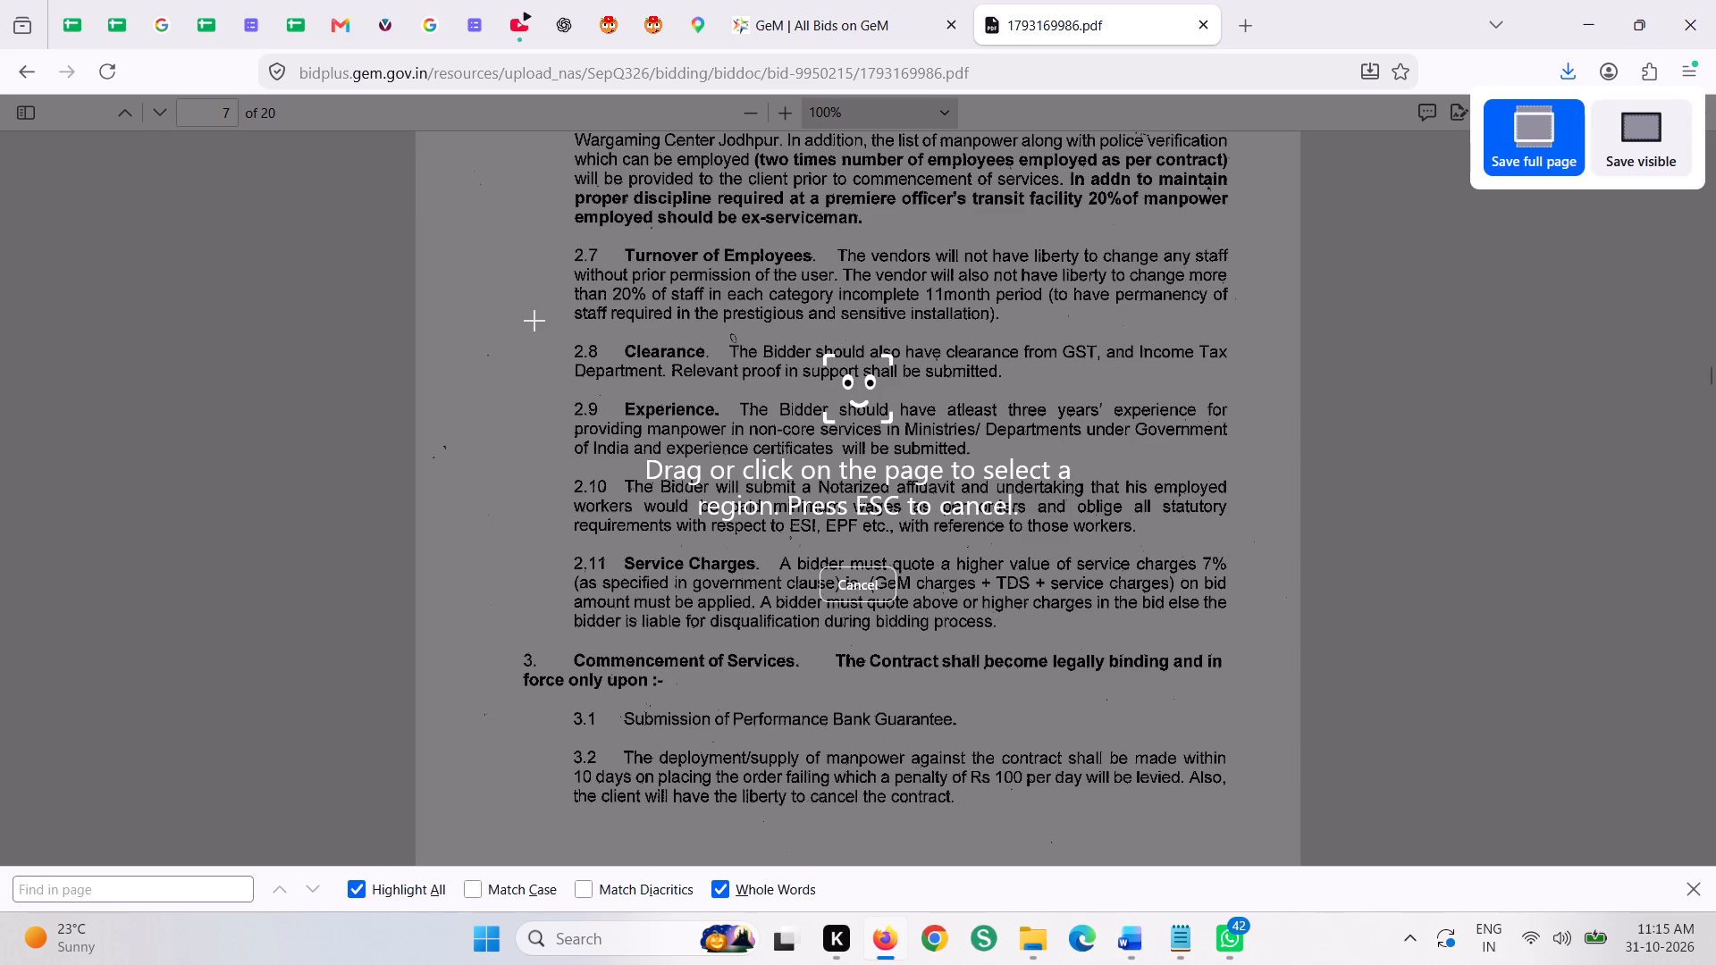
left_click_drag(534, 321, 1354, 837)
left_click(1173, 805)
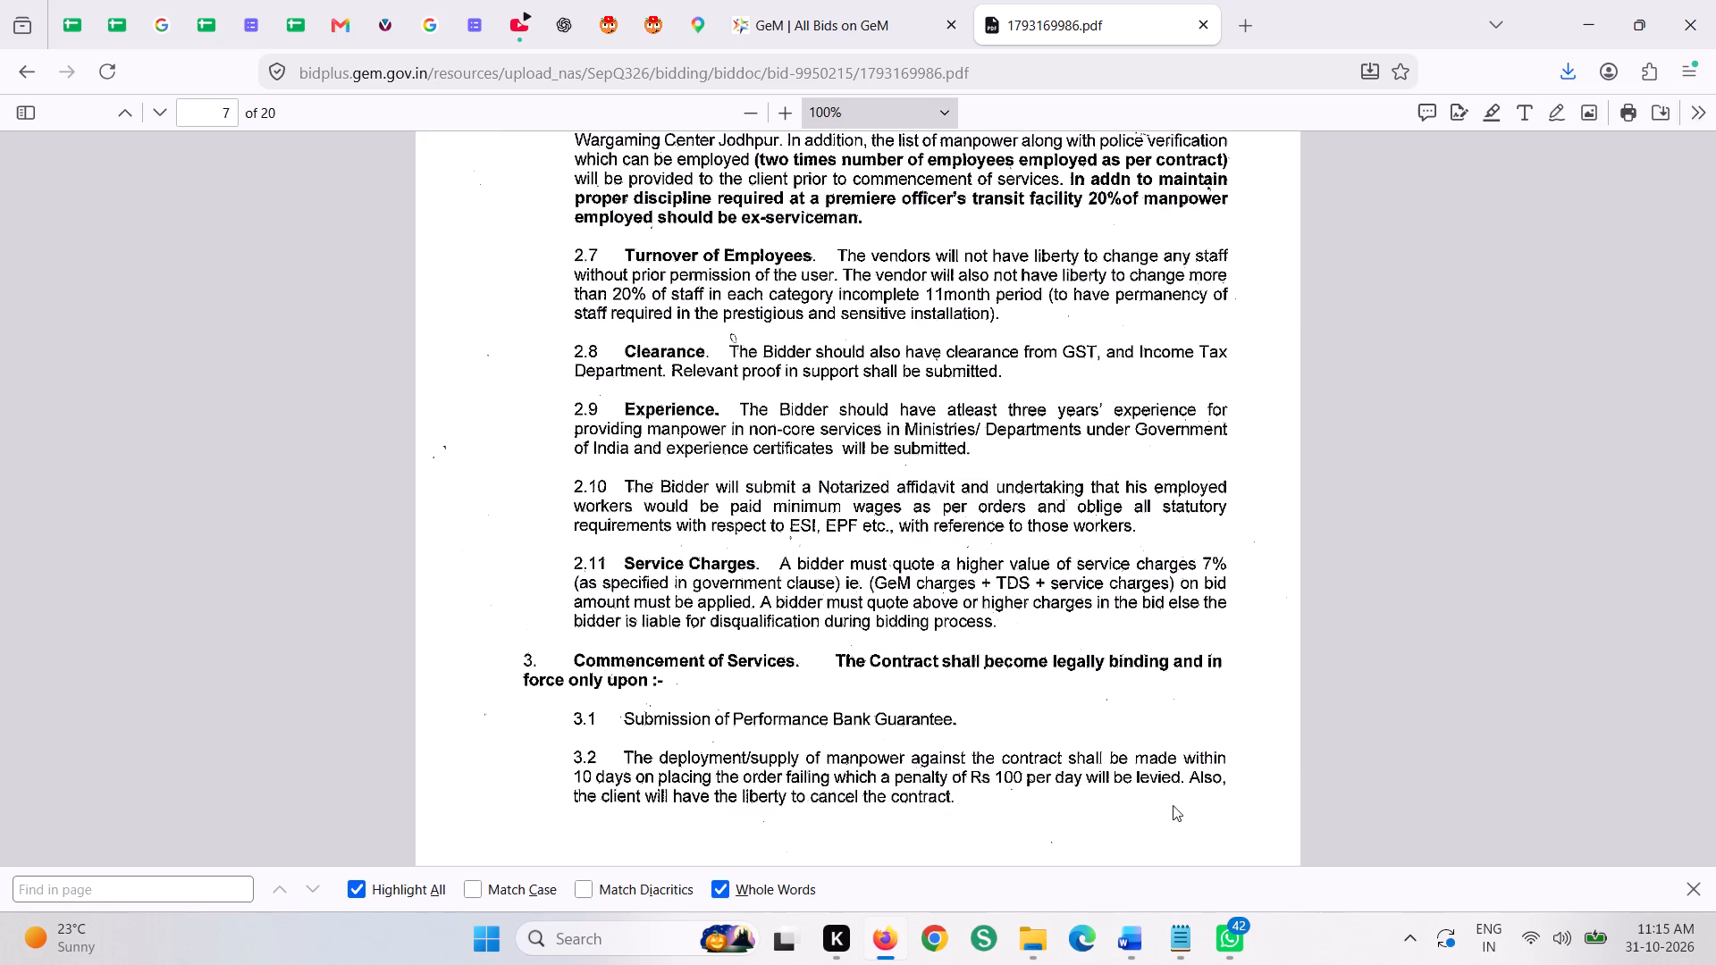
Run a new Google image search on the copied screenshot of clauses 2.8 to 3.2.
left_click(424, 26)
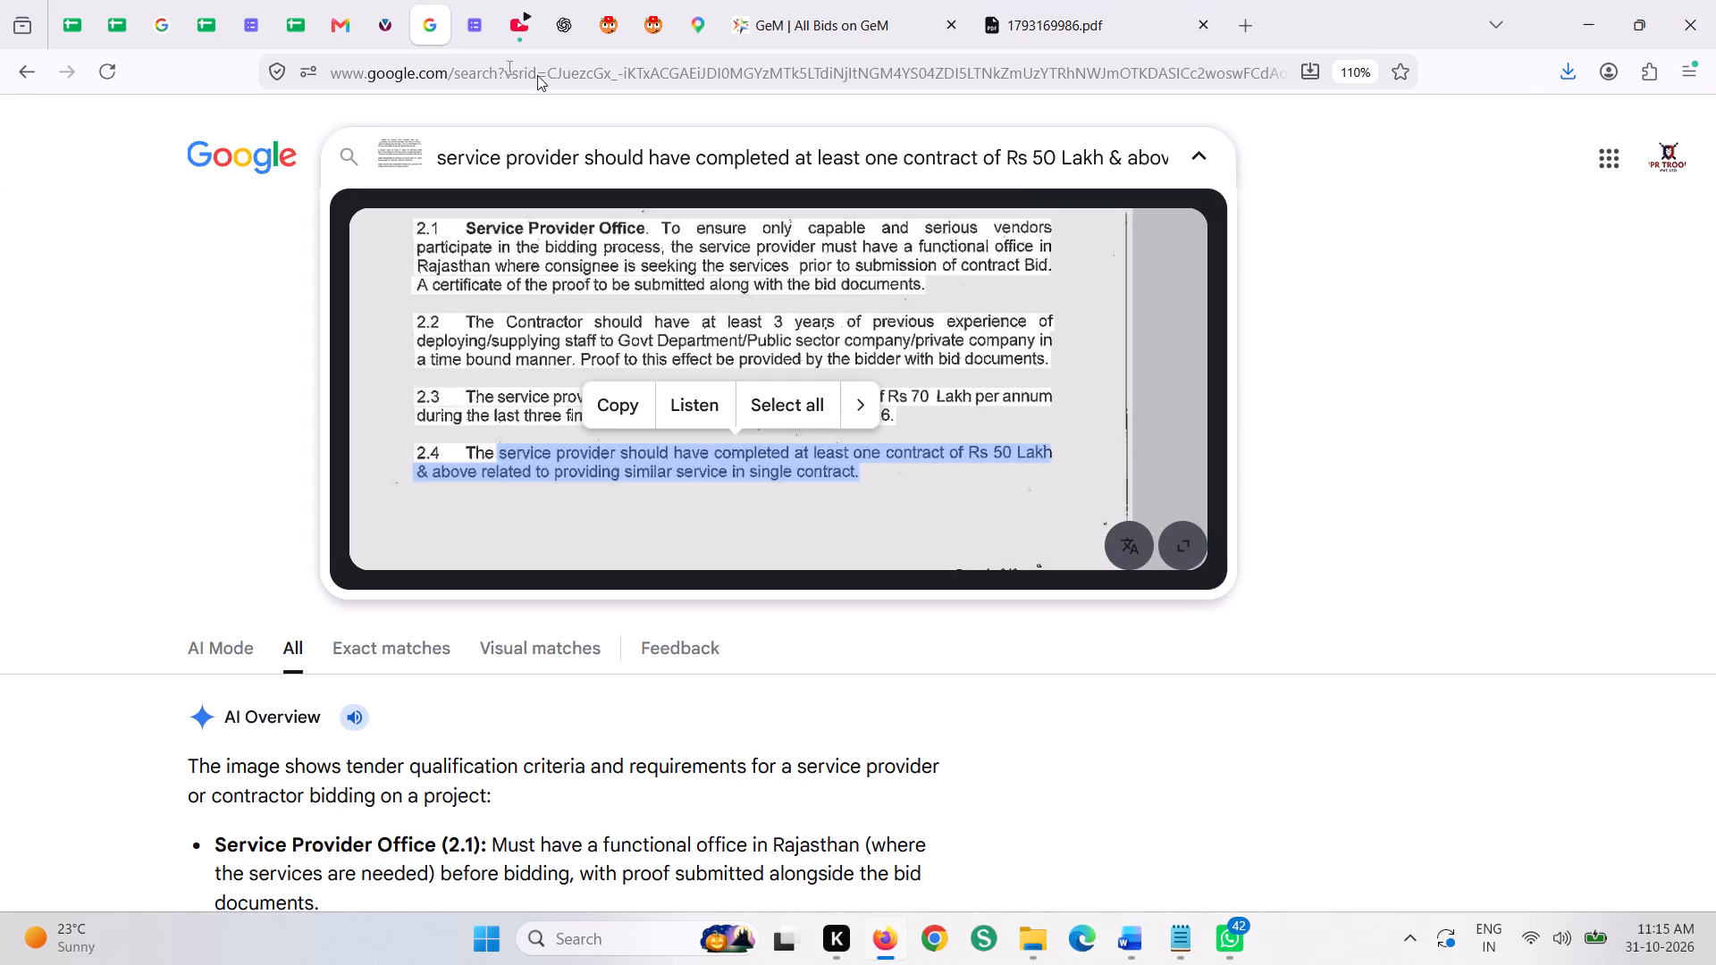
left_click(1195, 159)
left_click(1164, 157)
left_click(951, 482)
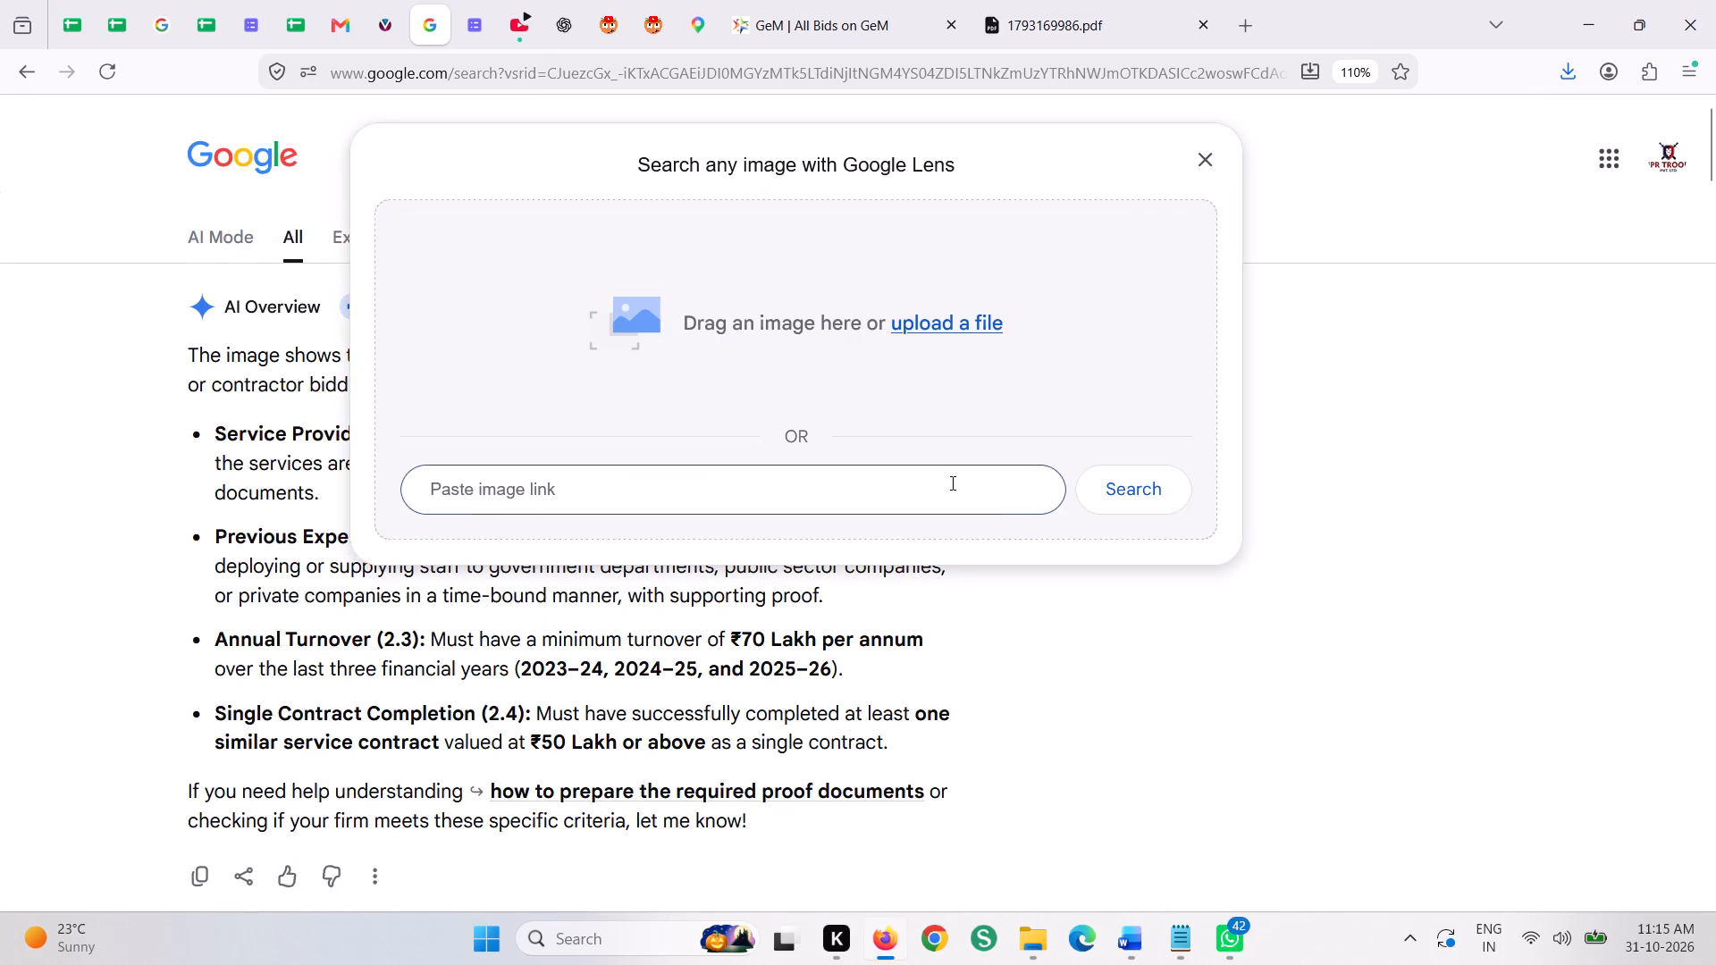
key("ctrl+v")
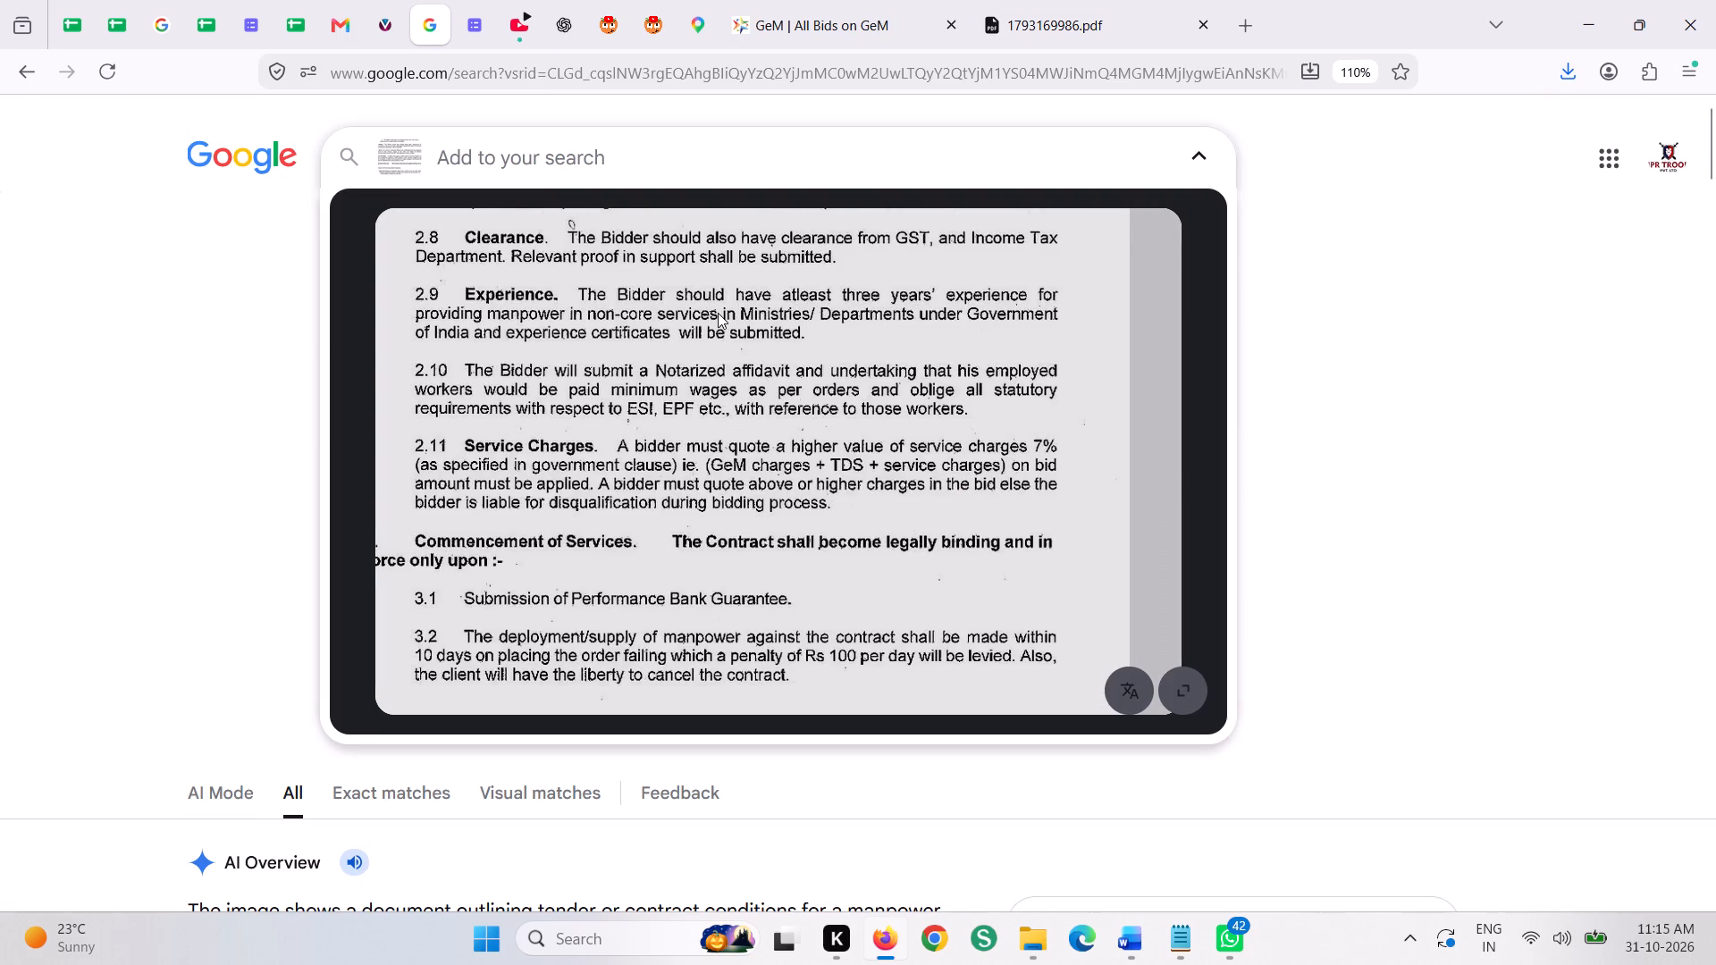
Copy clause 2.10's text from "affidavit and undertaking" to "those workers." and paste it as item 9 in Word.
left_click(694, 365)
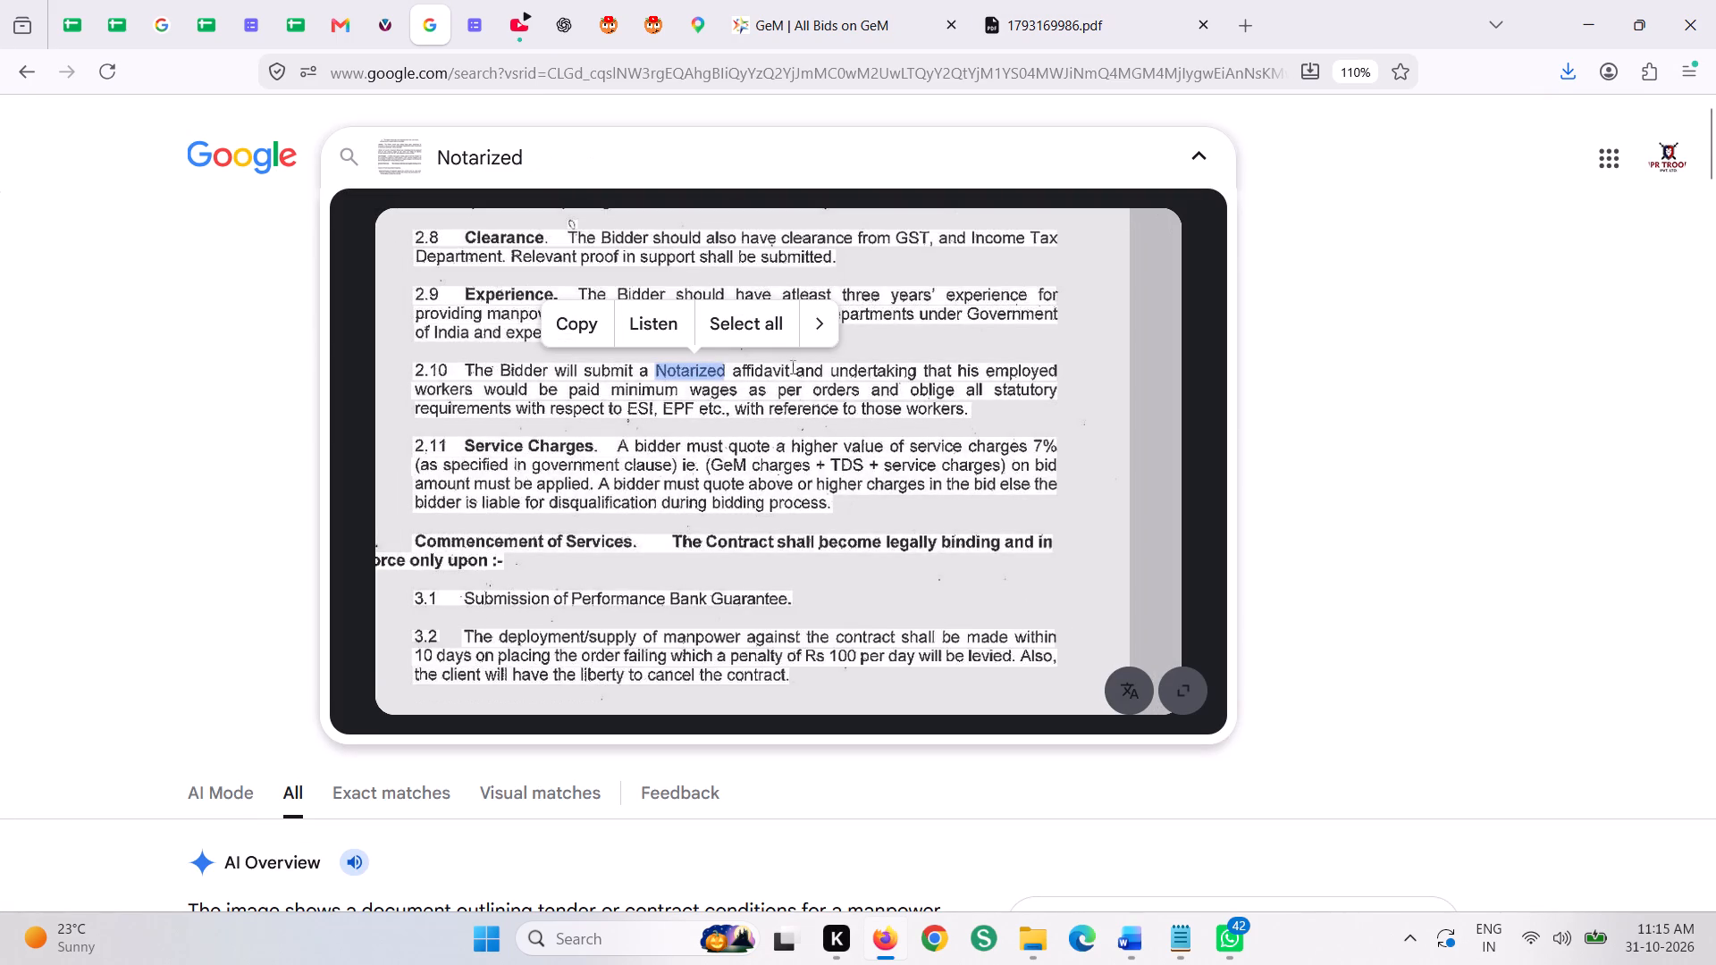
left_click_drag(732, 371, 1012, 408)
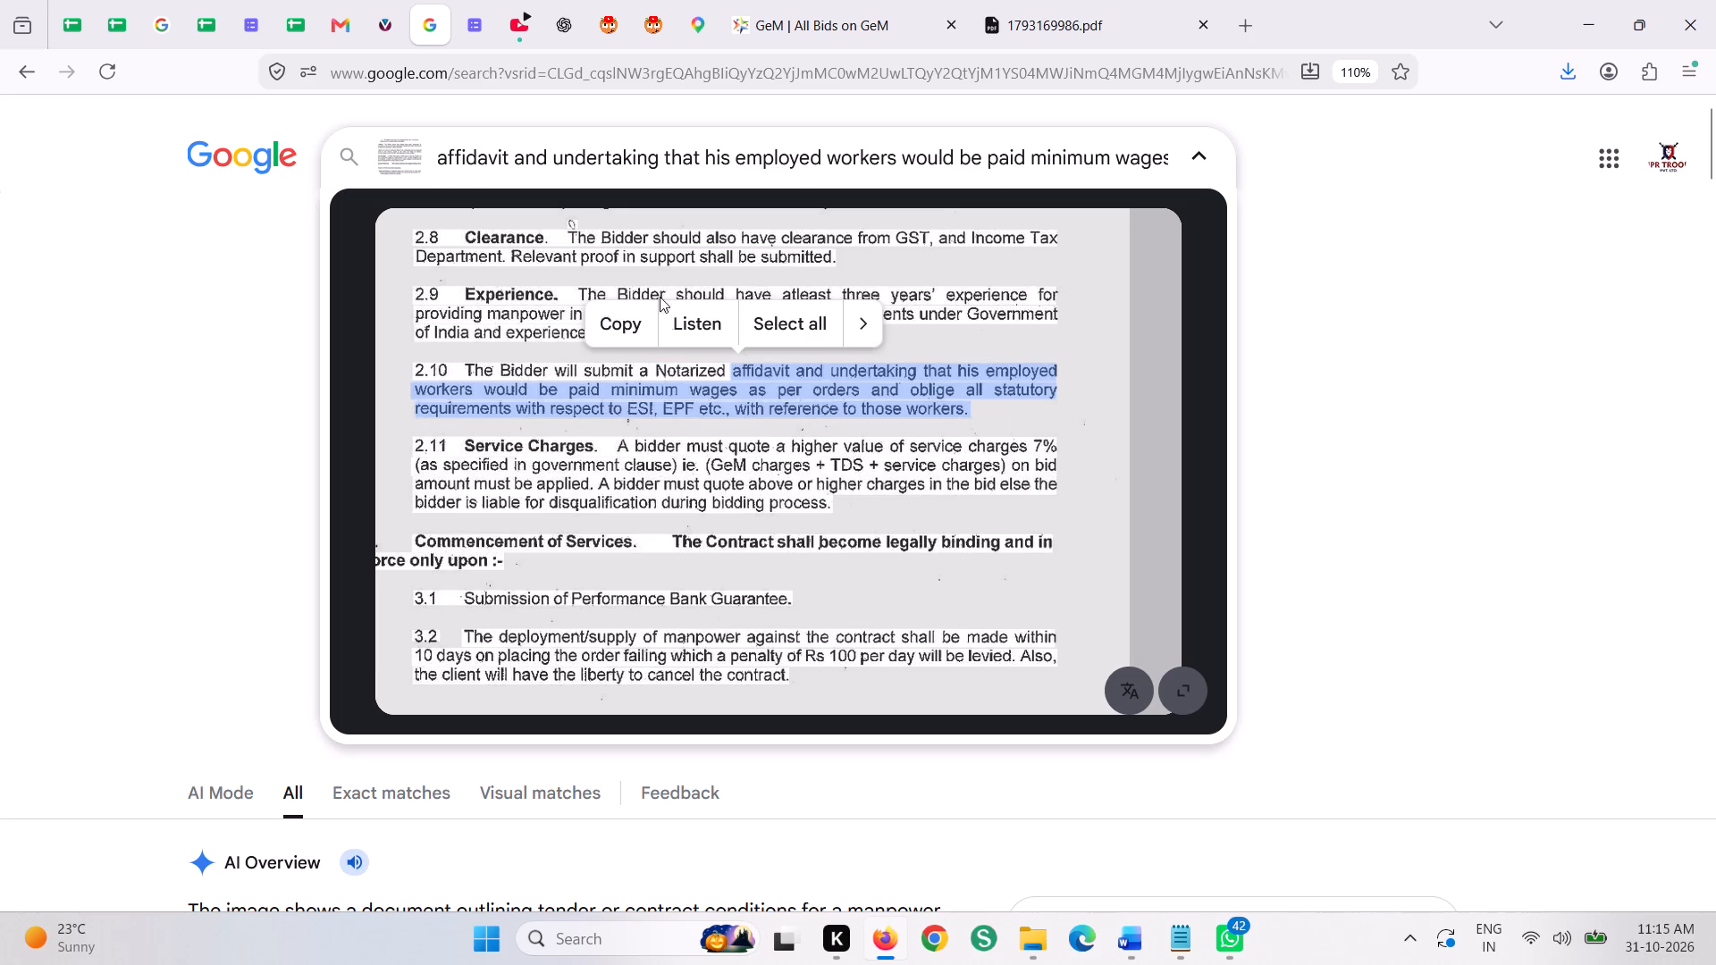
left_click(617, 319)
key("alt+Tab")
scroll(1115, 736, "down", 1)
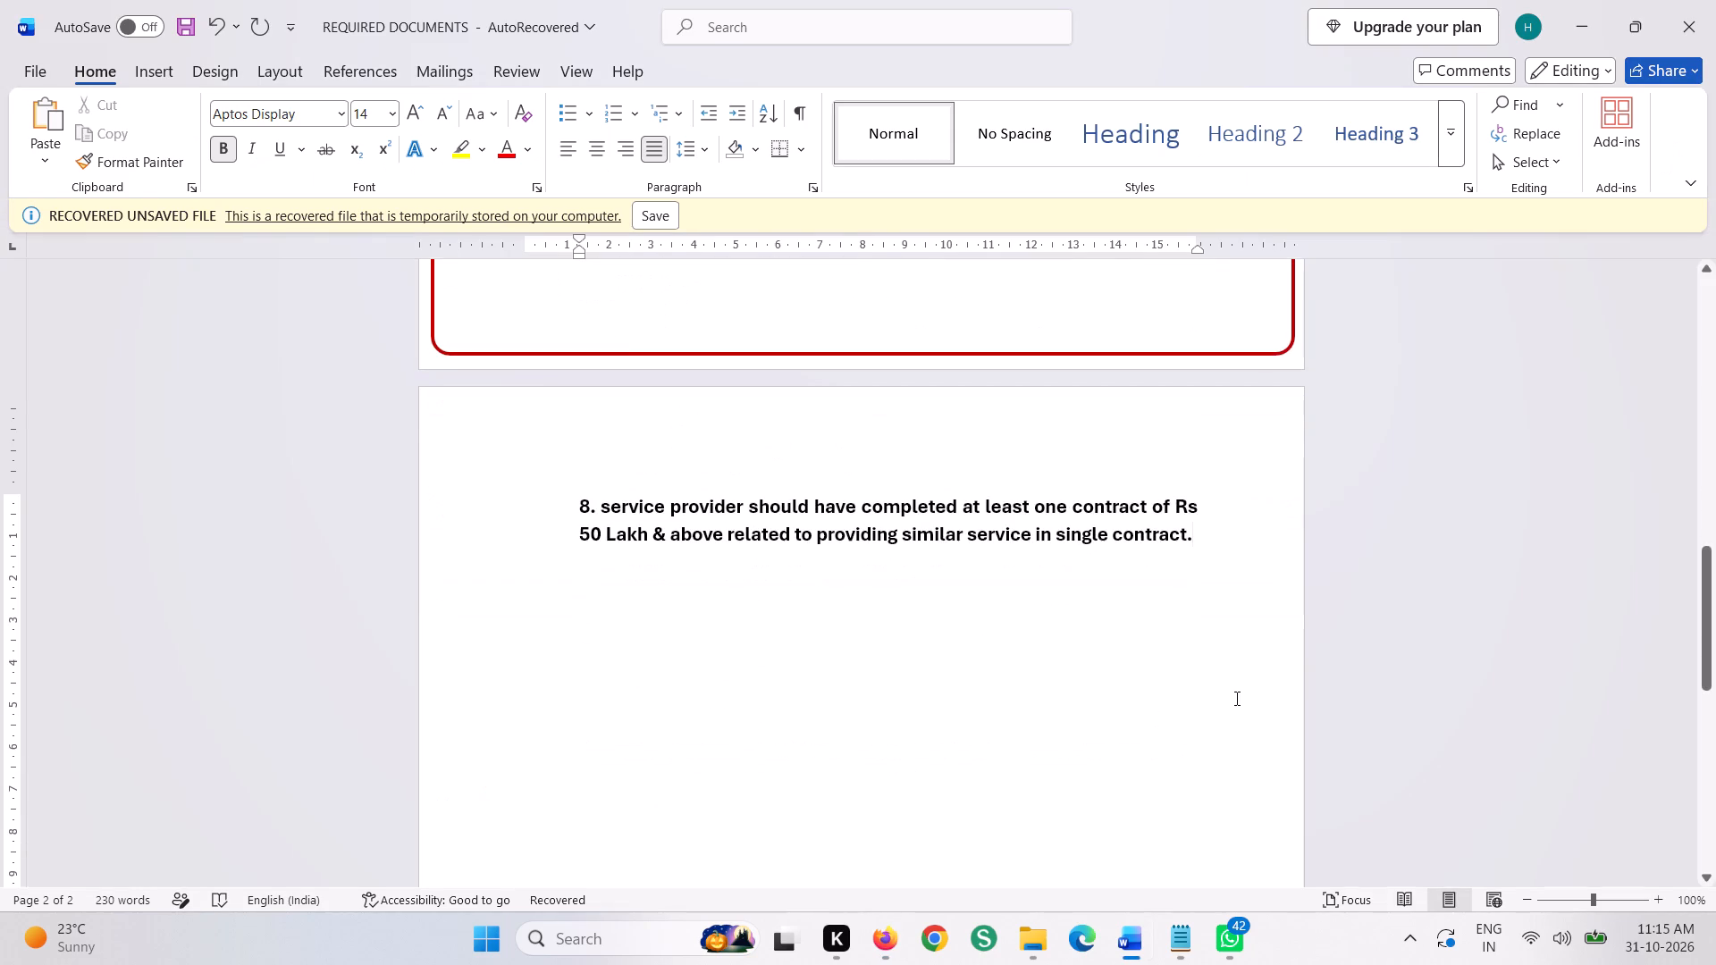
key("Return")
type("9.")
key("ctrl+v")
Add item 10 in Word with "service charges 7%" copied from clause 2.11.
key("Return")
type("10.")
key("alt+Tab")
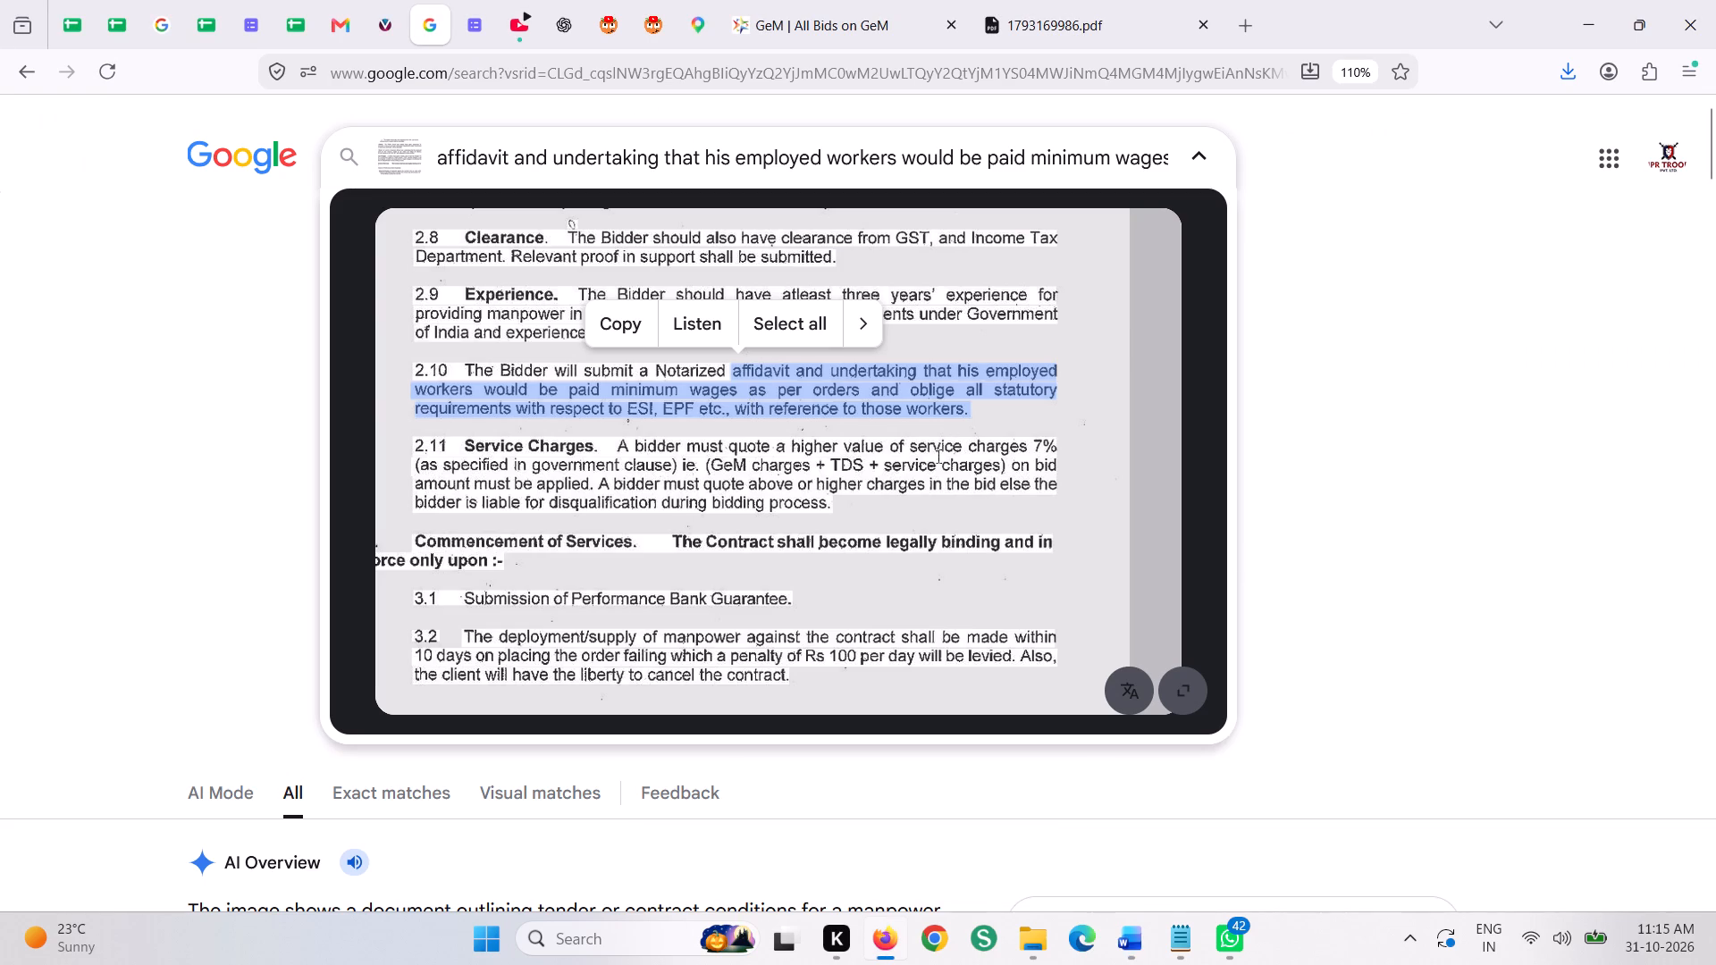
left_click_drag(912, 446, 1039, 449)
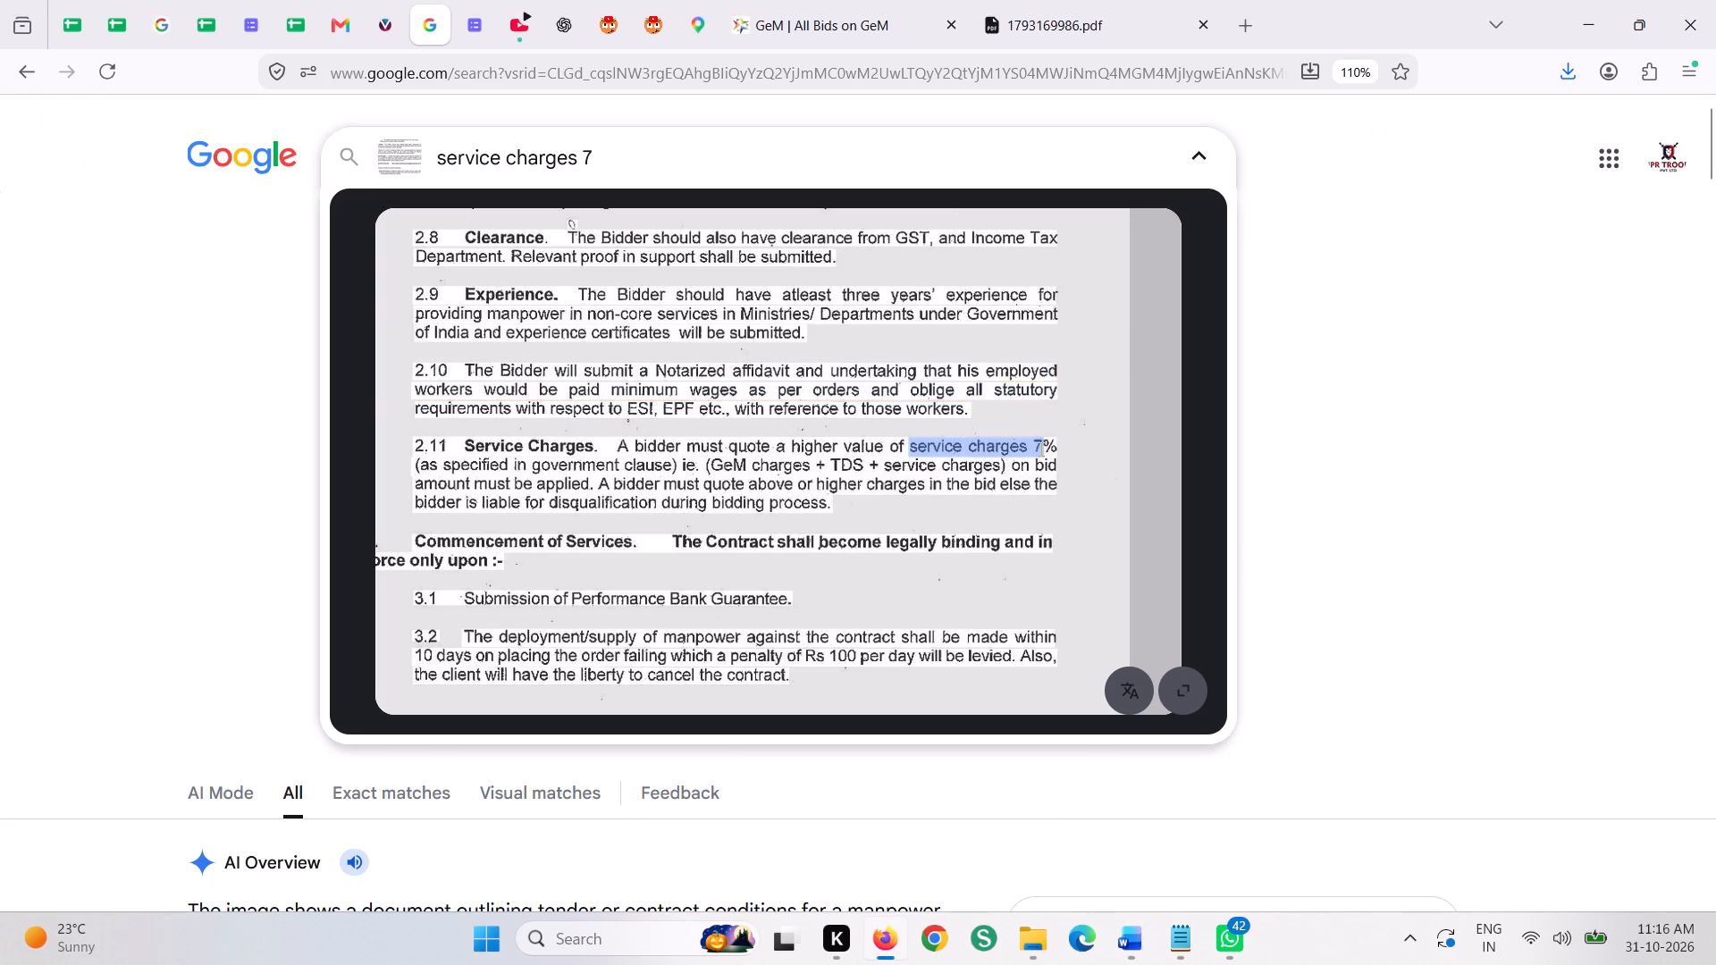
left_click_drag(1039, 449, 1054, 449)
left_click(862, 394)
key("alt+Tab")
key("ctrl+v")
Start a new line numbered "11." below item 10 in the Word list.
key("Return")
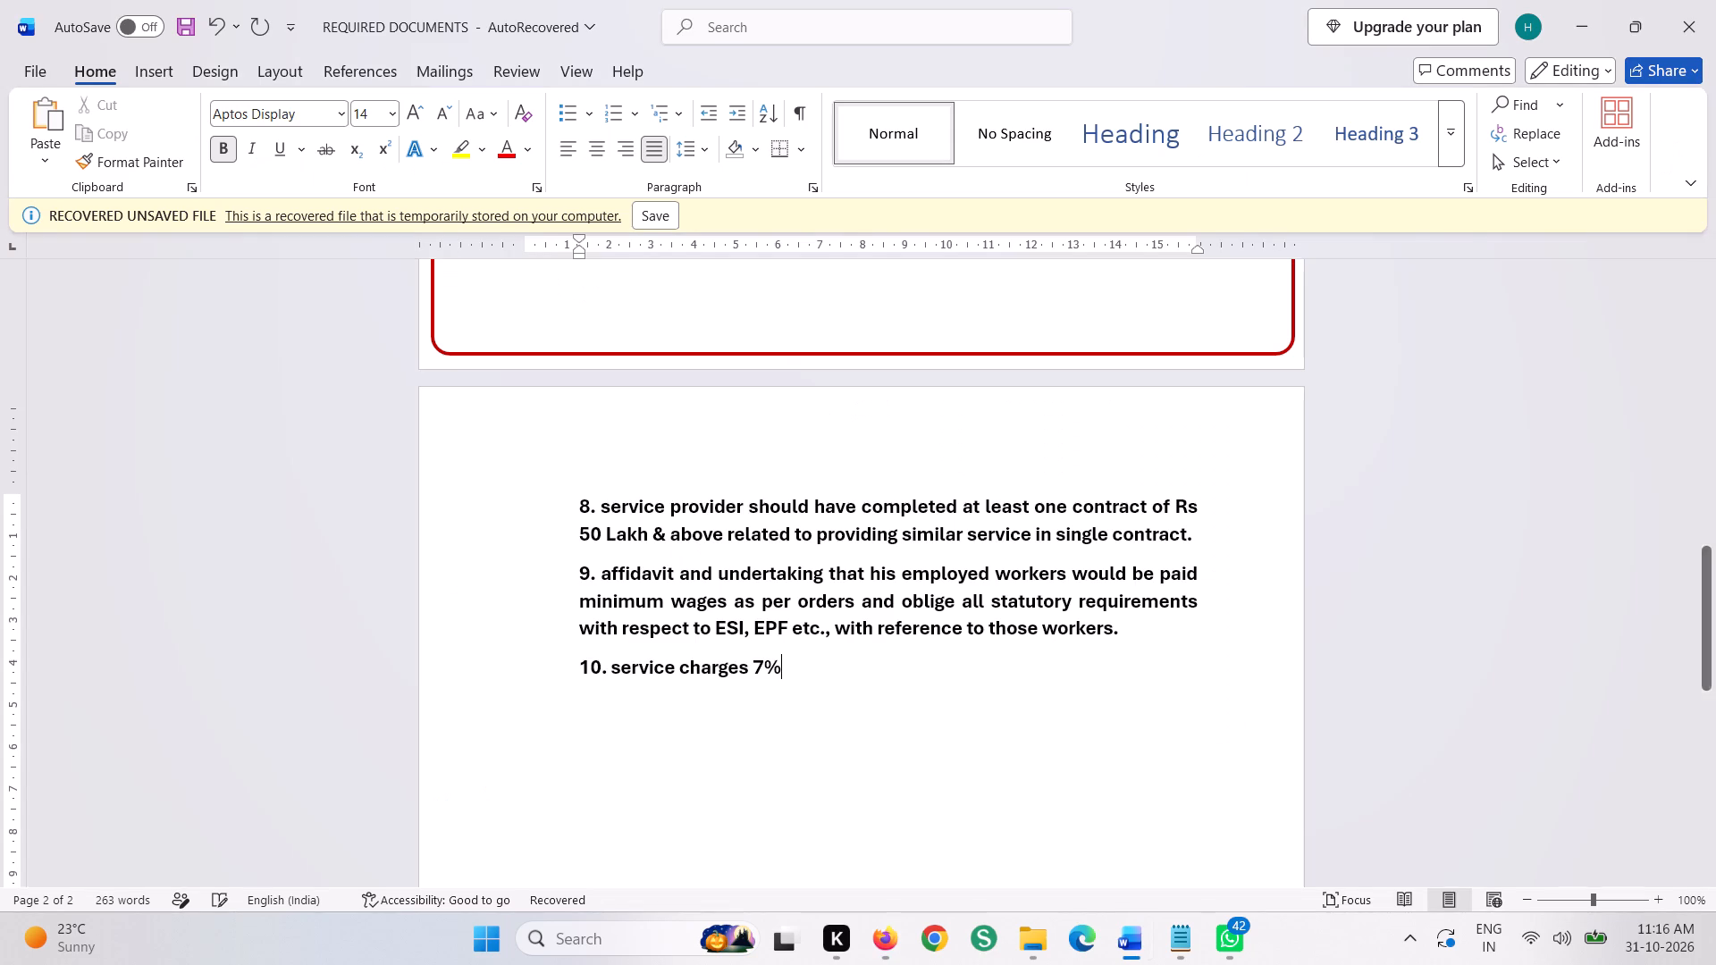
type("11.")
Read the tender PDF from contractor's obligations on page 8 to general instructions on page 16 for further bidder requirements.
key("alt+Tab")
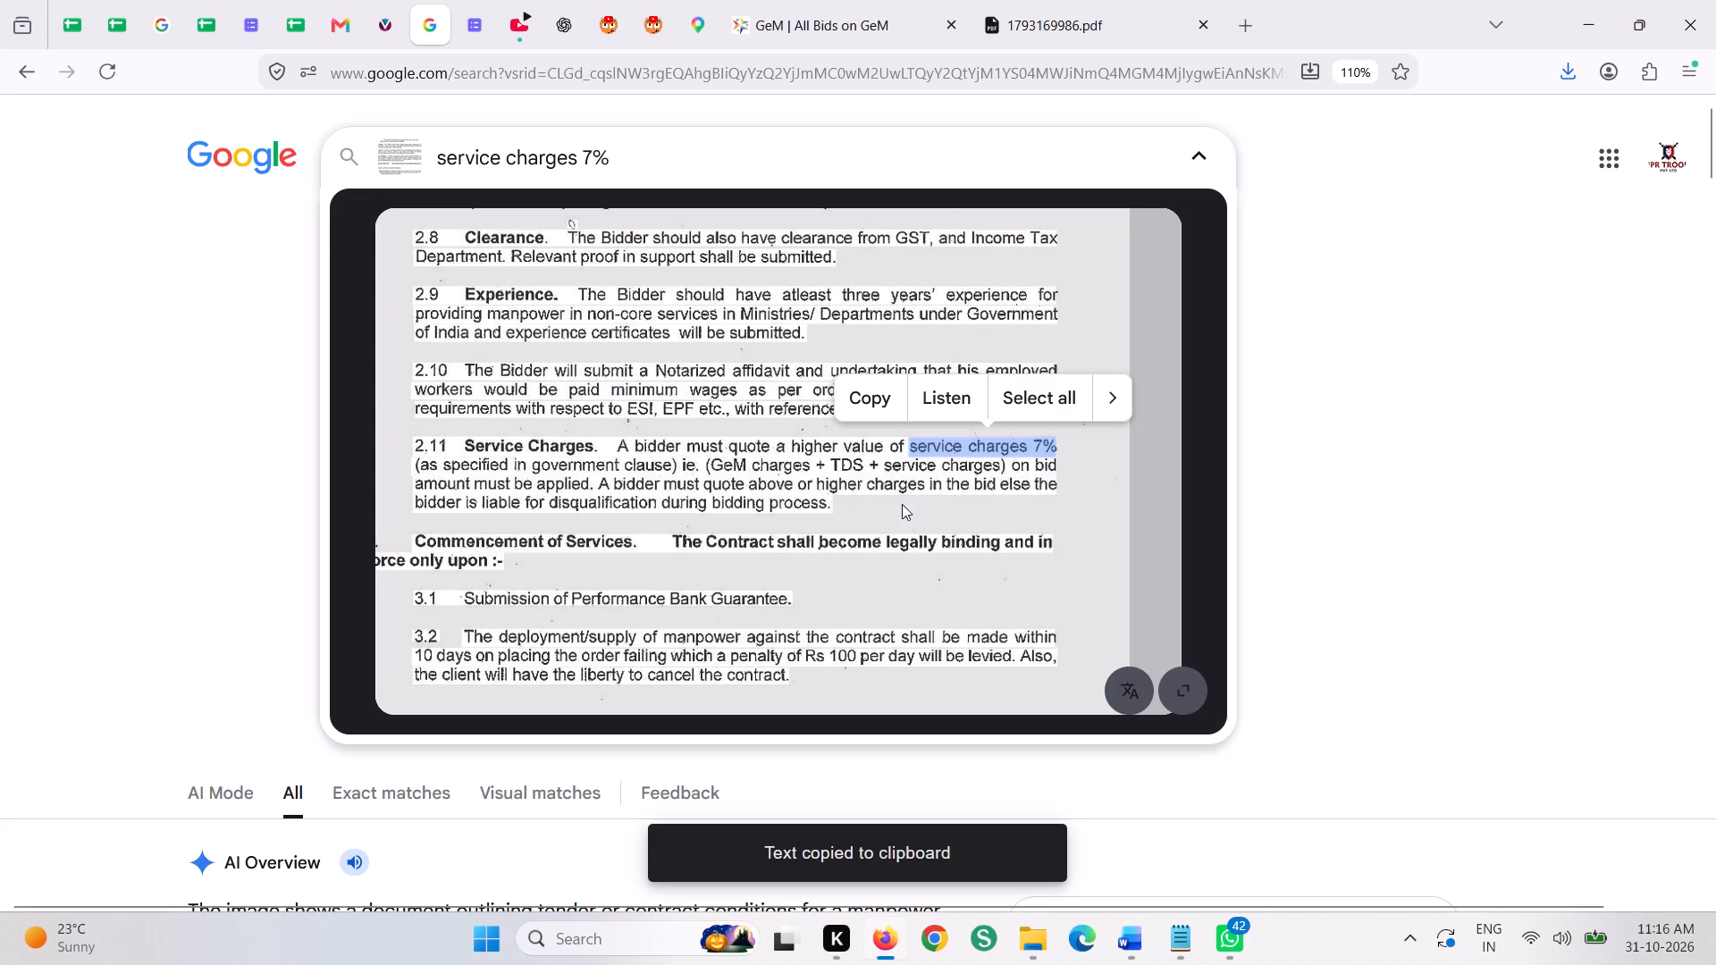
scroll(902, 504, "down", 1)
scroll(891, 497, "up", 1)
left_click(1145, 3)
scroll(1028, 289, "down", 2)
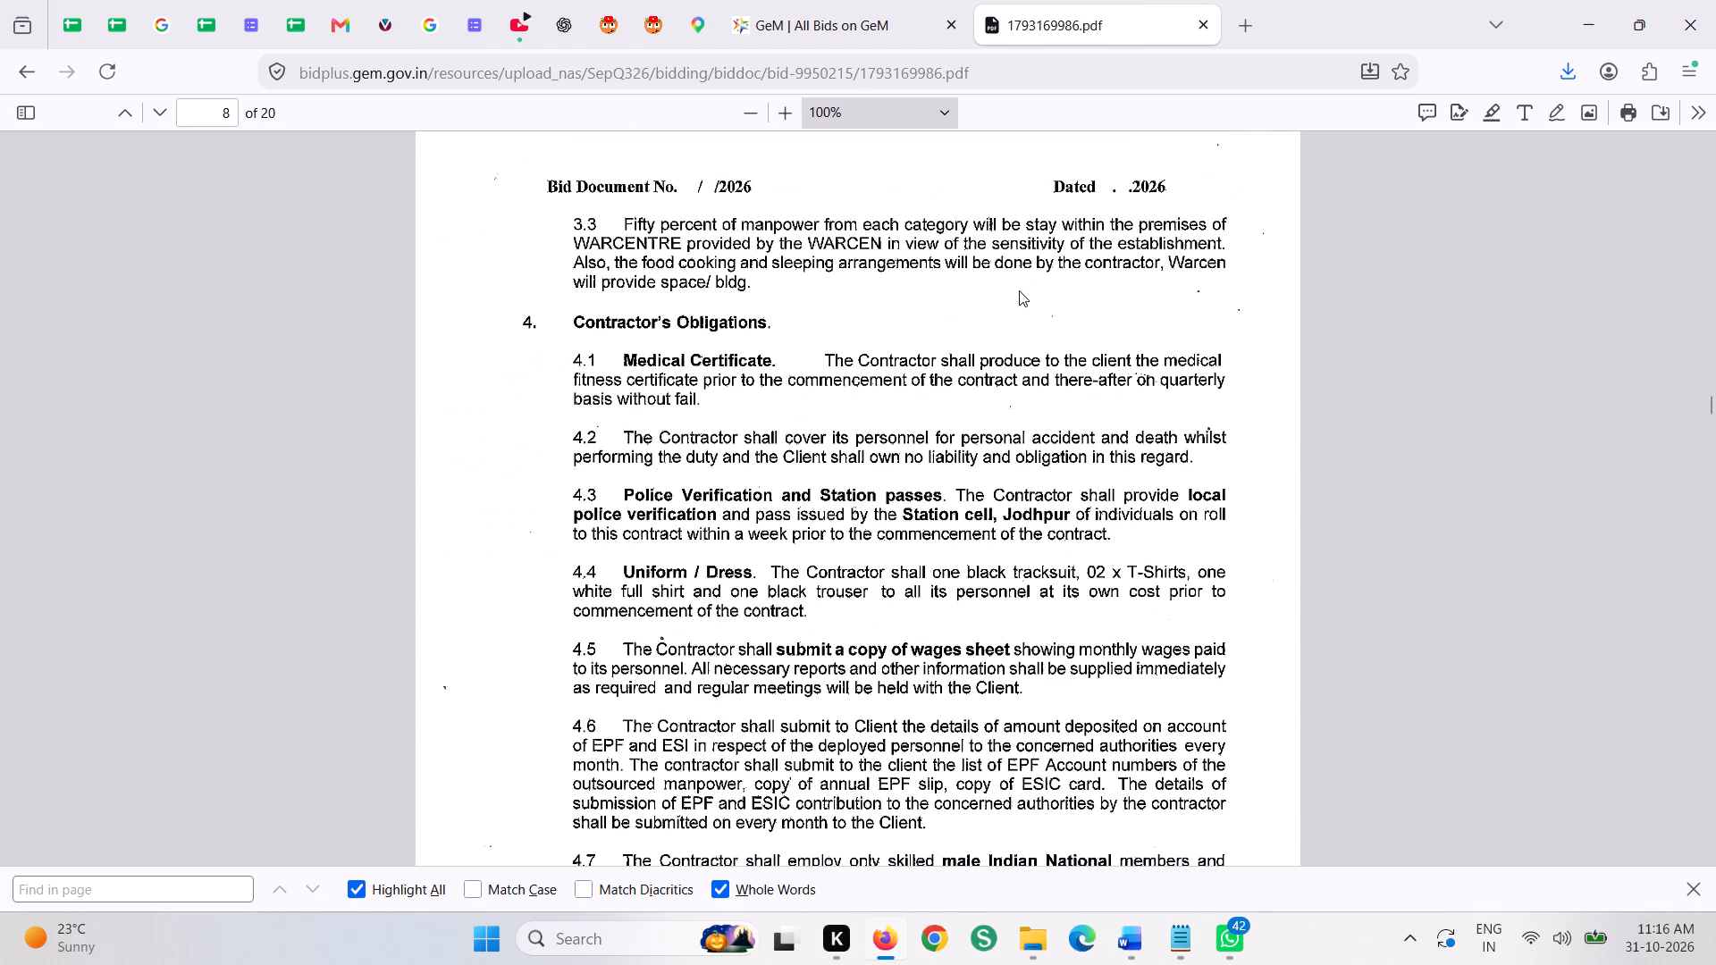
scroll(1019, 290, "up", 1, "ctrl")
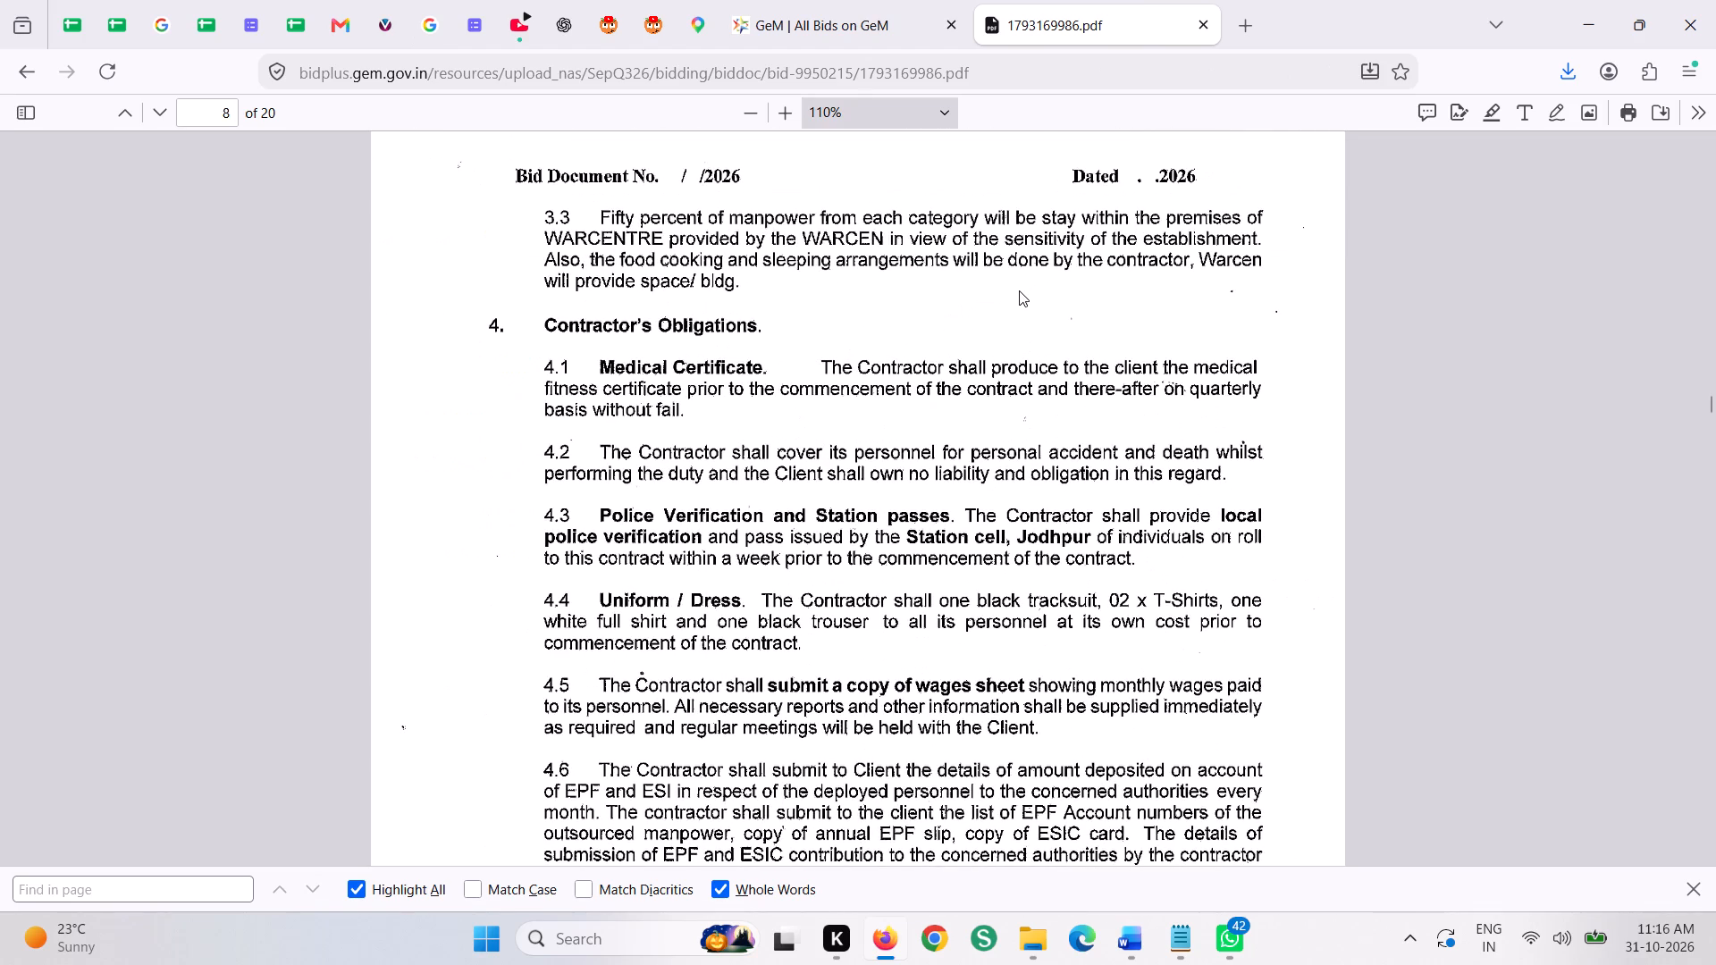
scroll(1018, 293, "down", 3)
scroll(1018, 293, "up", 1)
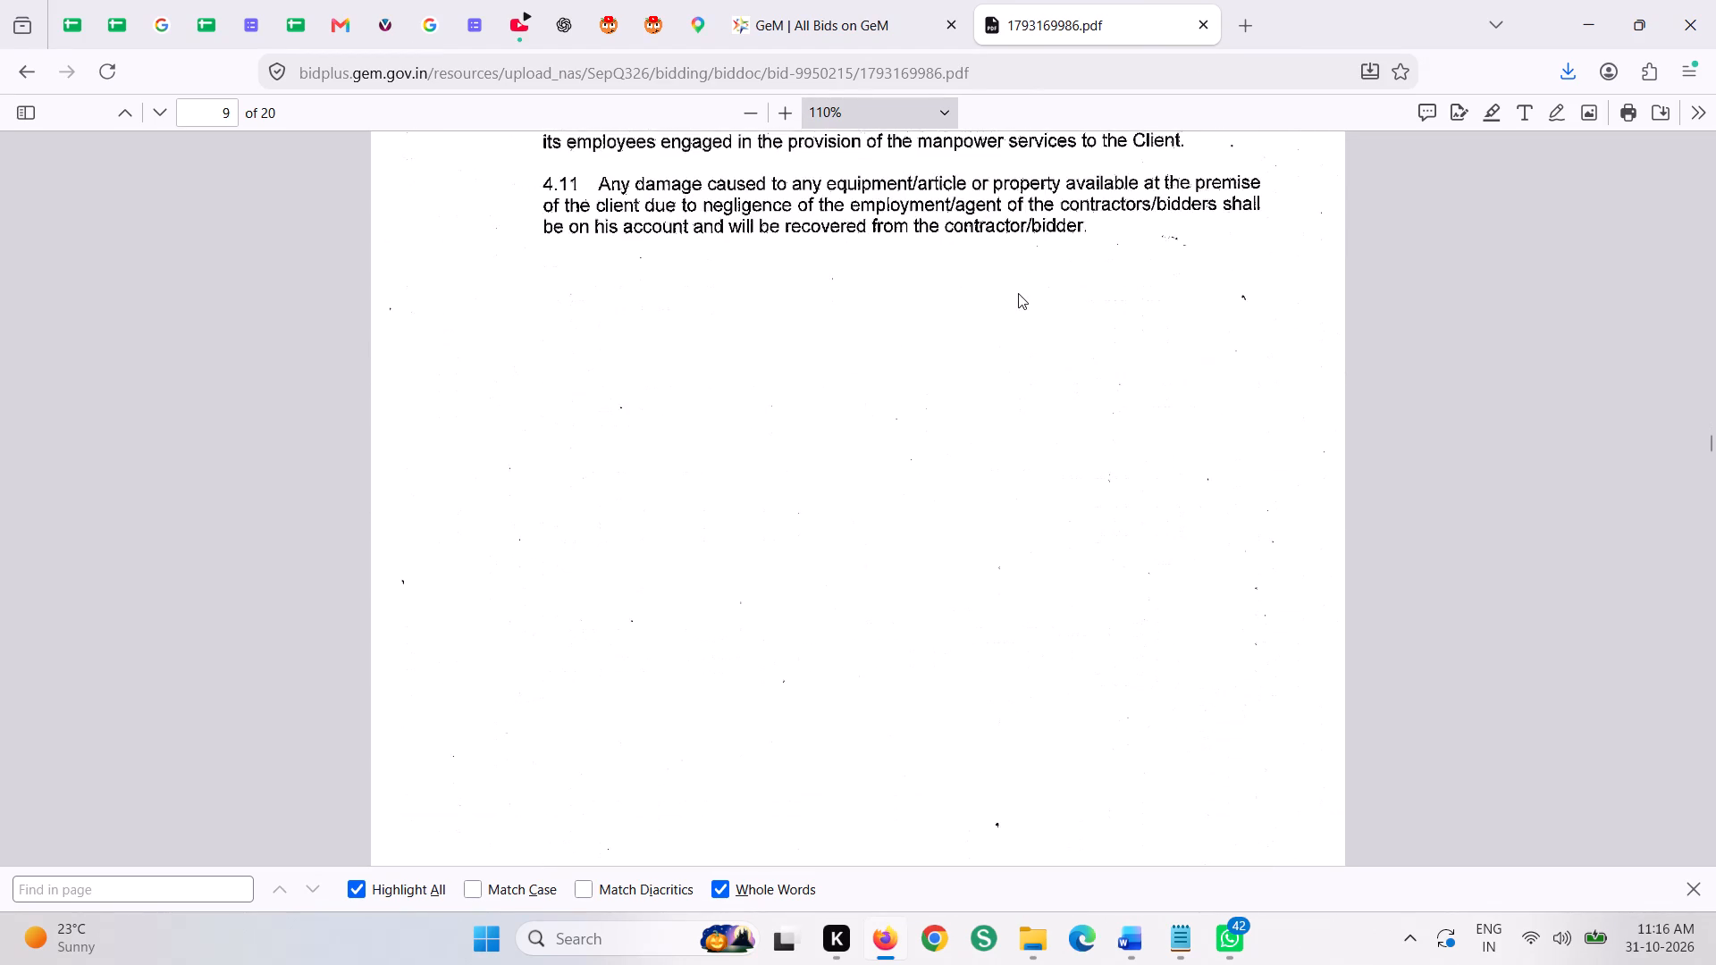
scroll(1018, 293, "down", 4)
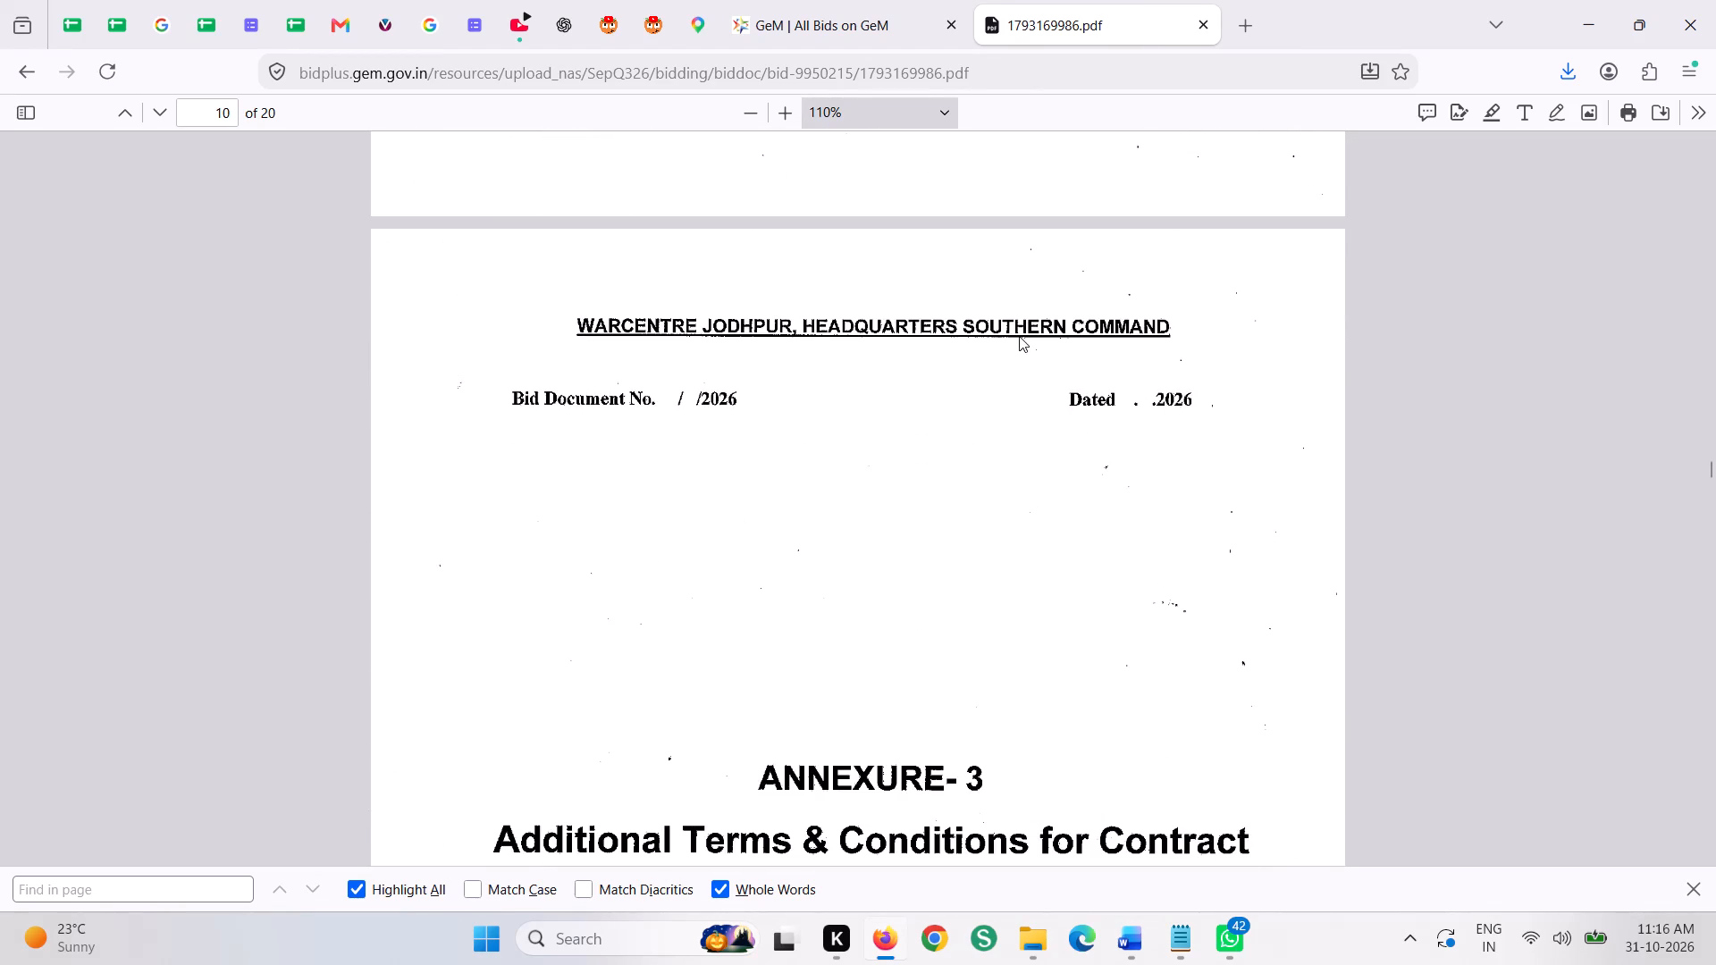
scroll(1020, 335, "down", 3)
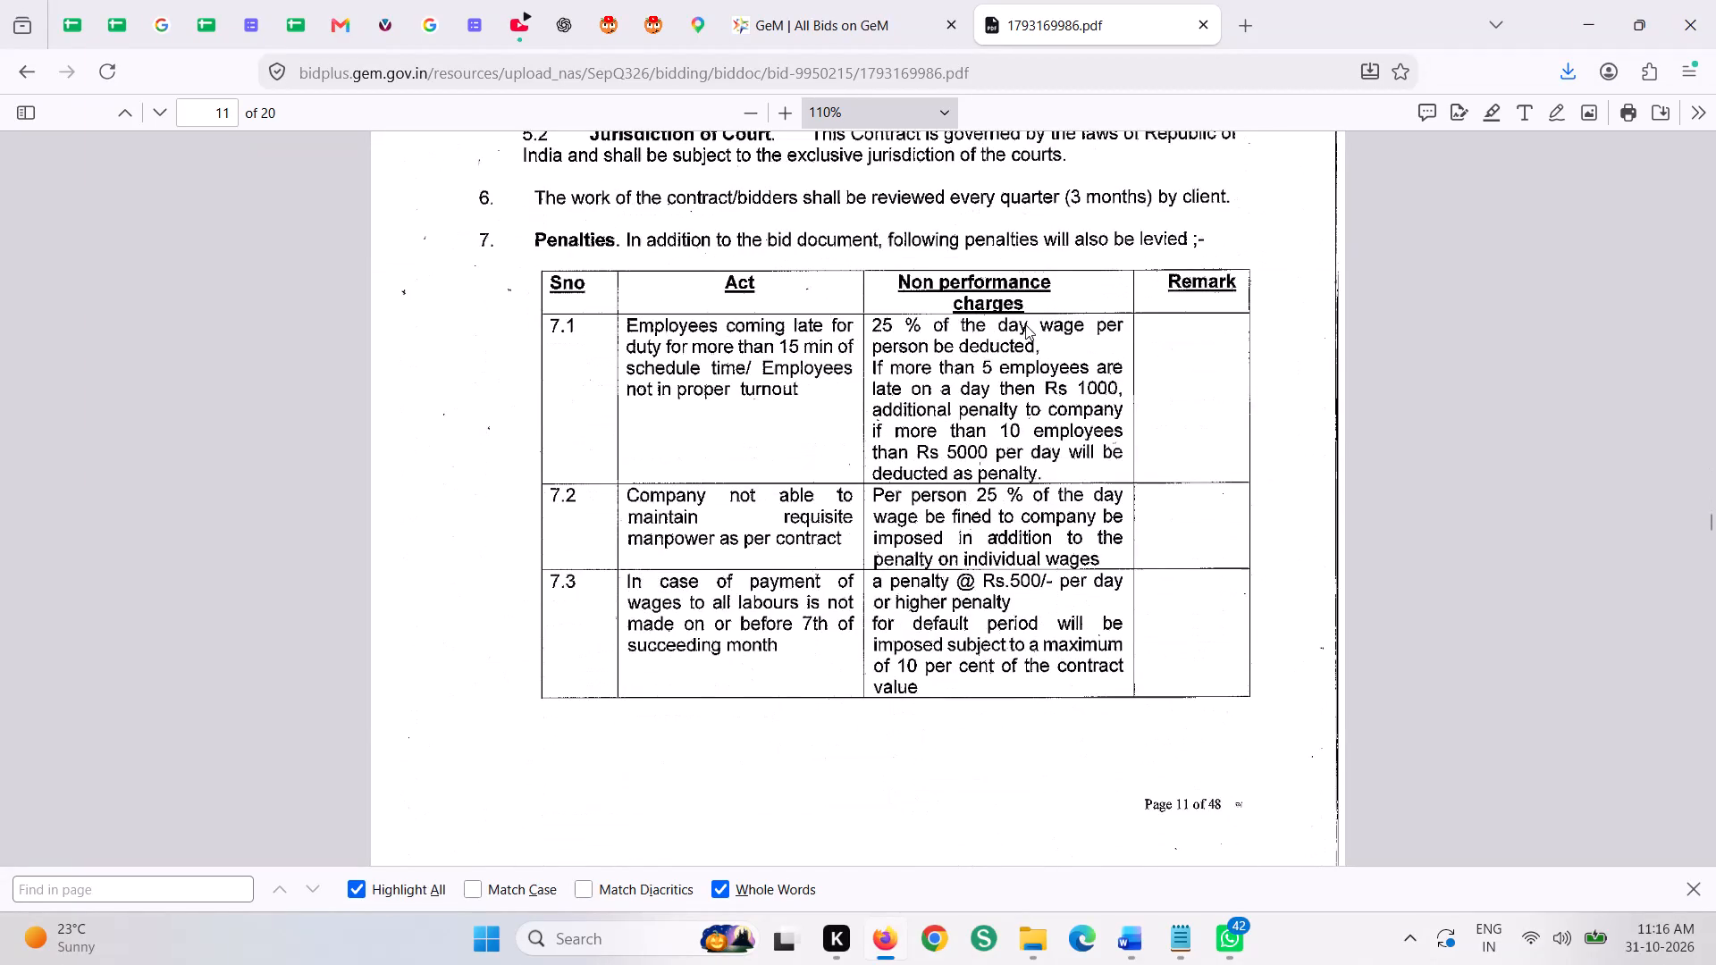
scroll(1027, 323, "down", 2)
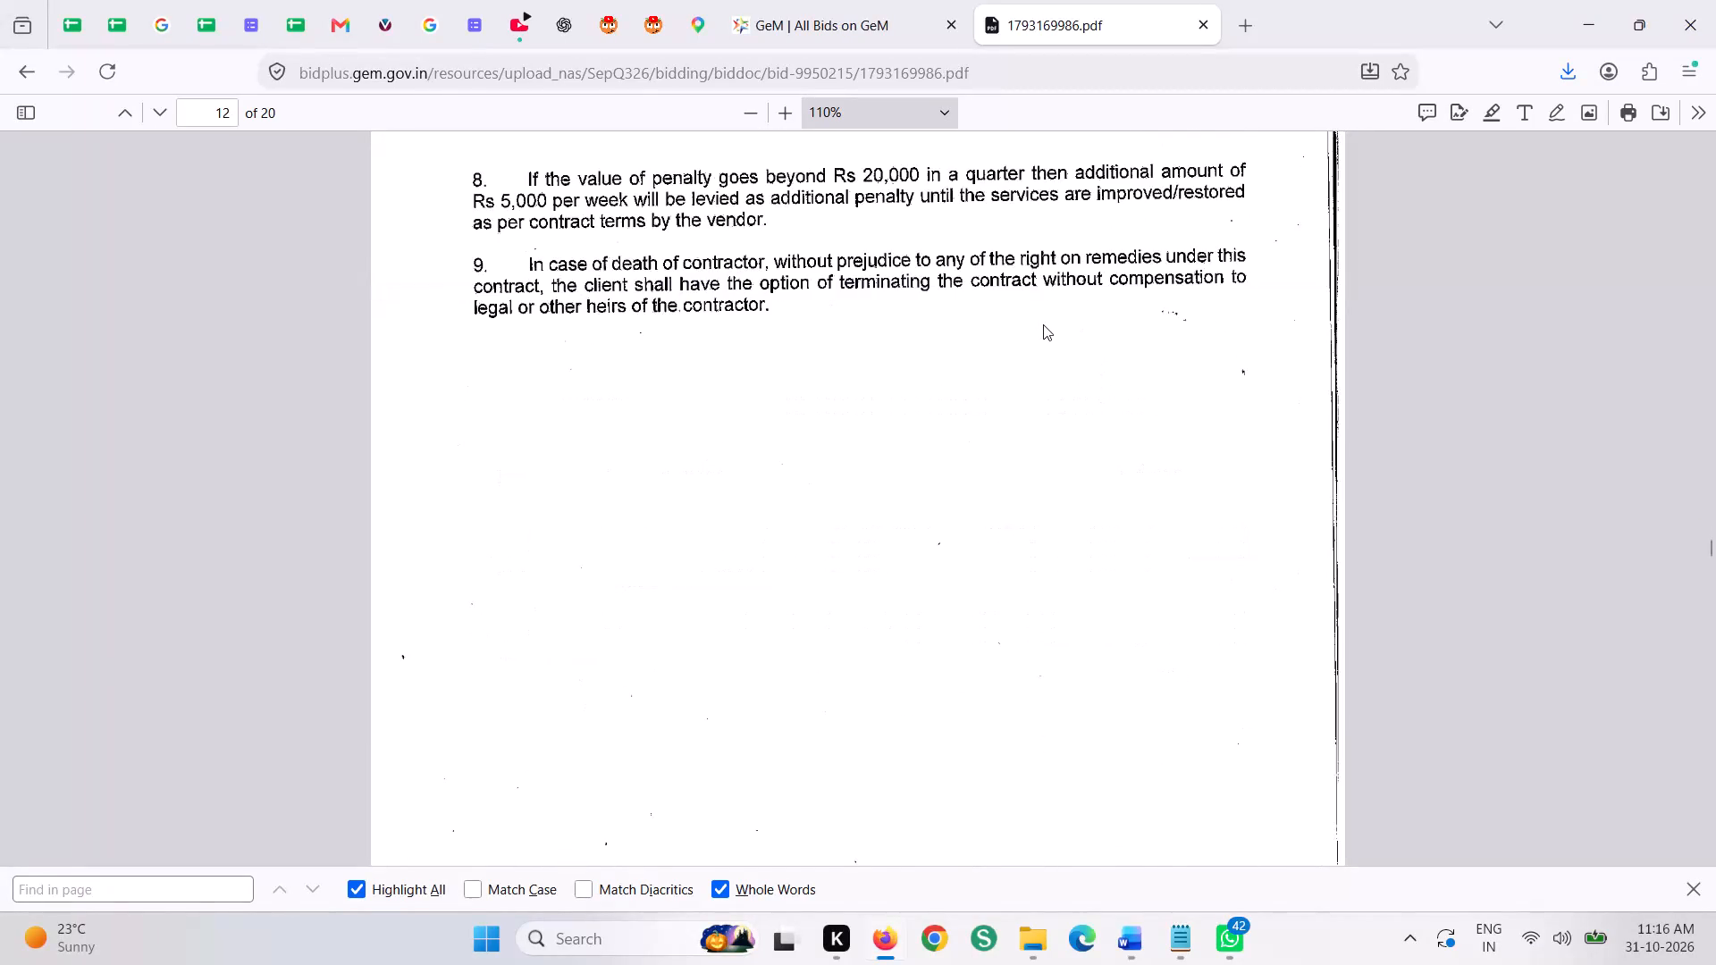
scroll(1043, 324, "down", 1)
scroll(1043, 324, "up", 2)
scroll(1043, 324, "down", 3)
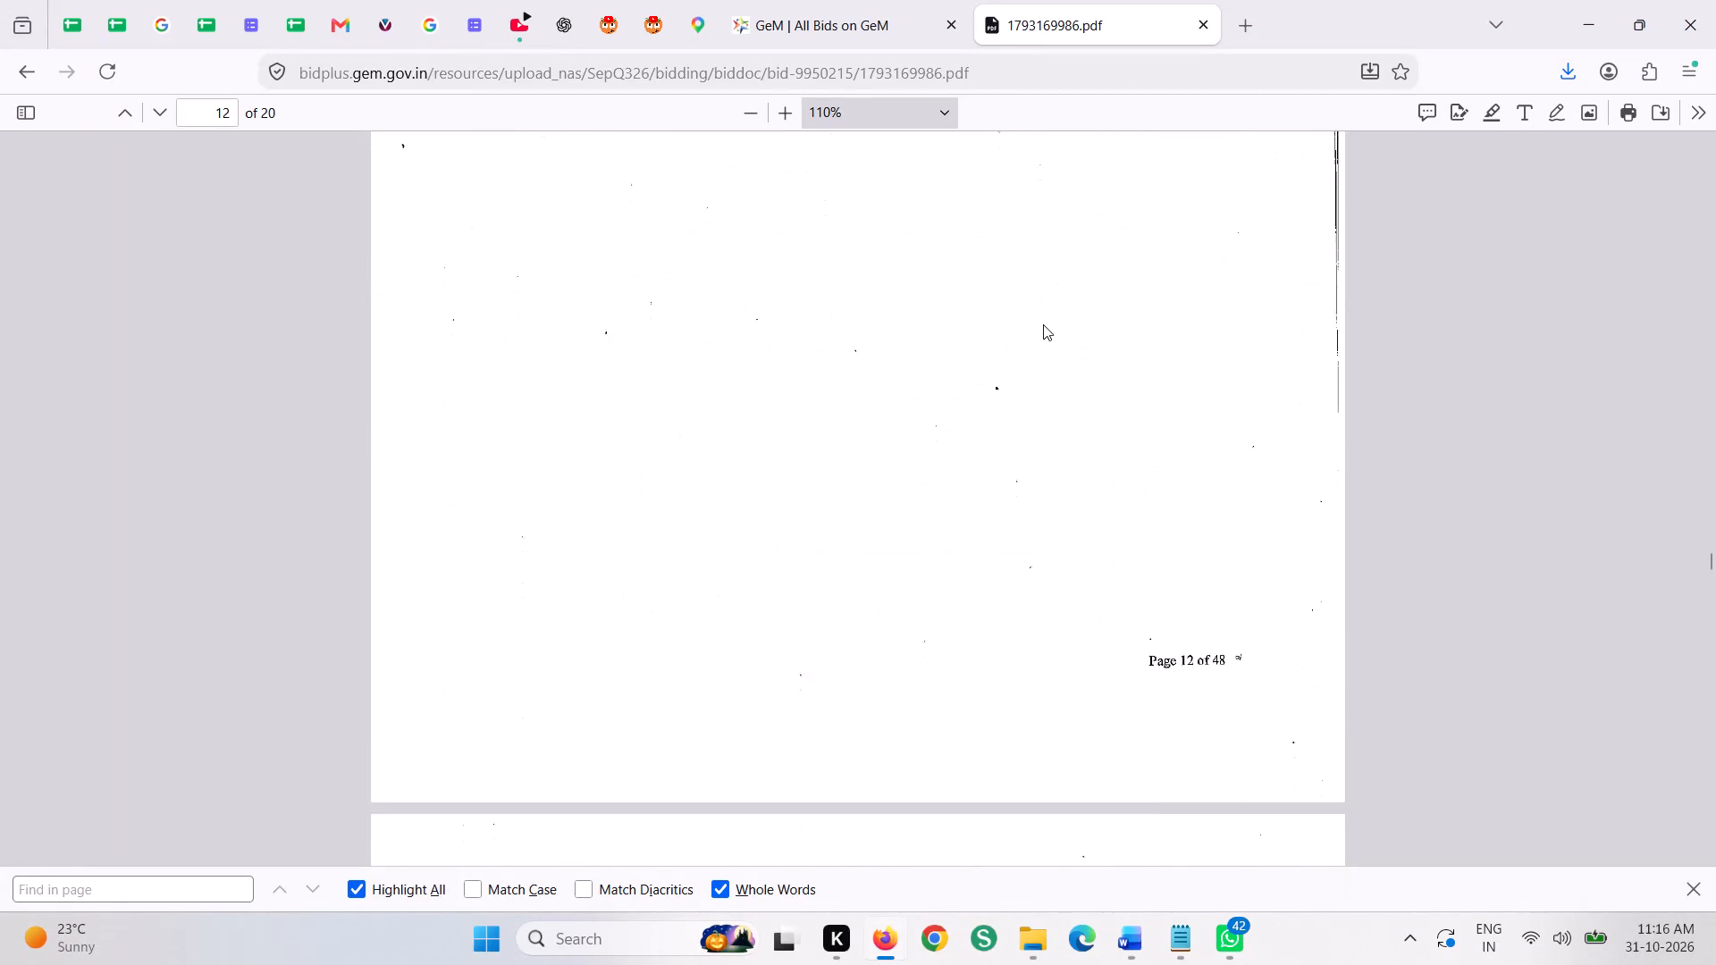
scroll(1043, 324, "down", 6)
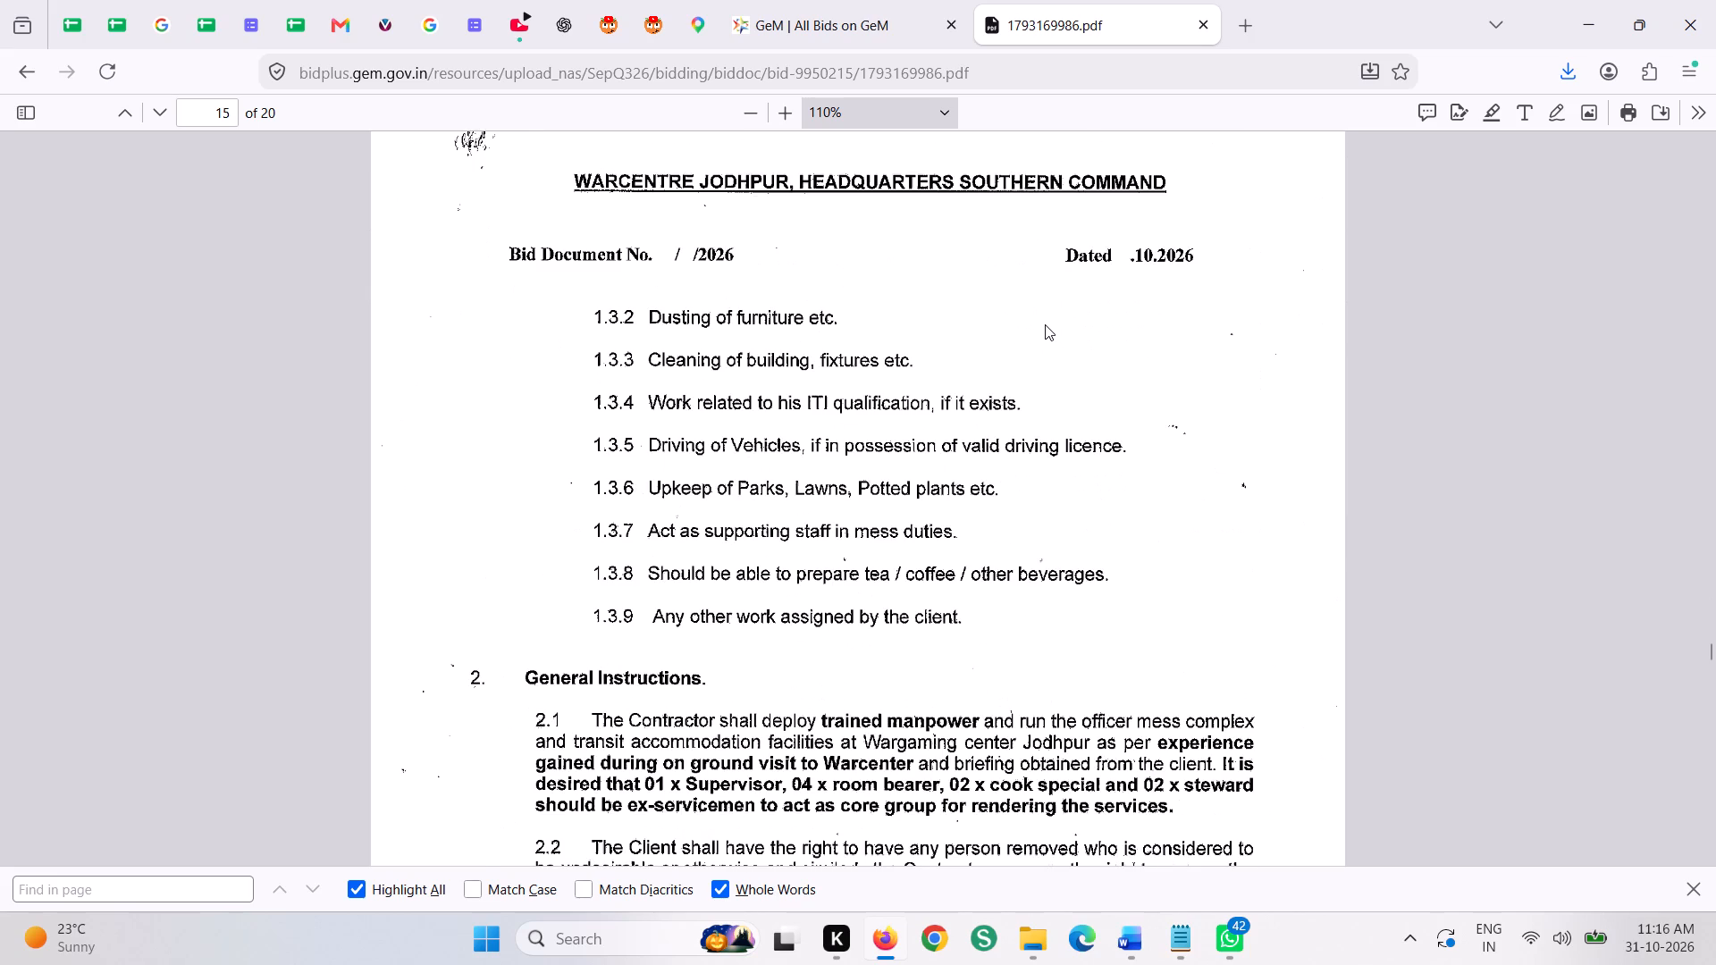
scroll(1045, 322, "down", 3)
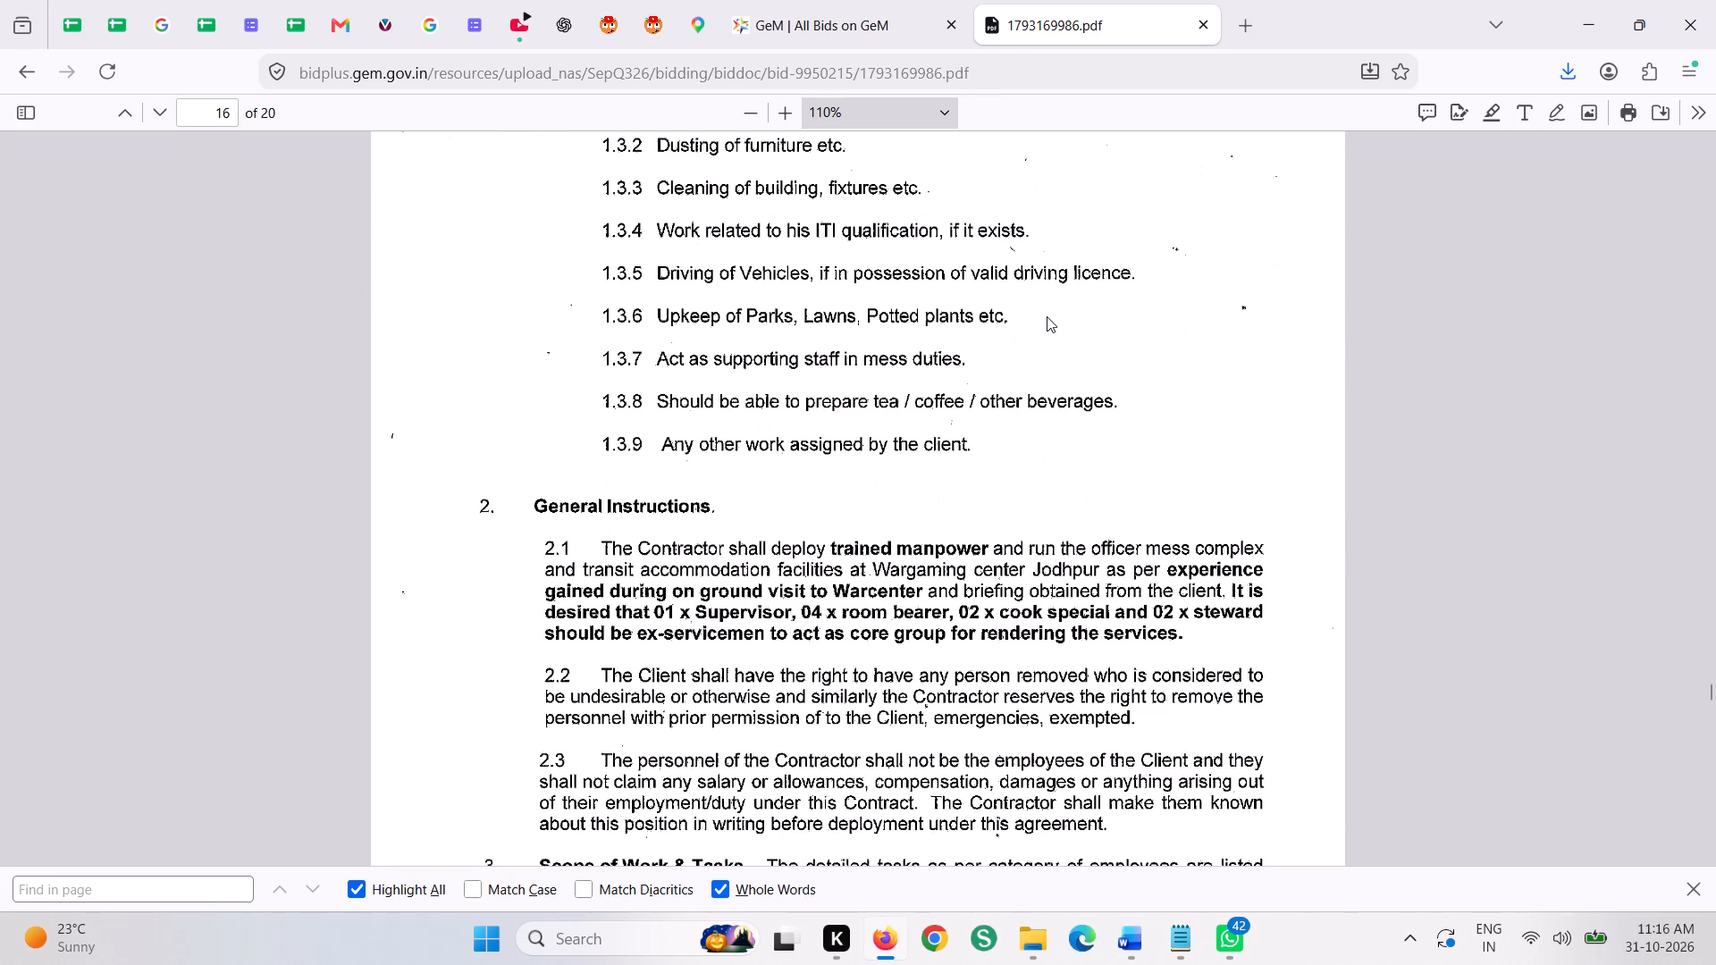
Check the requirements already listed in Word, then read the tender PDF's scope of work and confidentiality clauses through page 20.
key("alt+Tab")
scroll(826, 335, "up", 4)
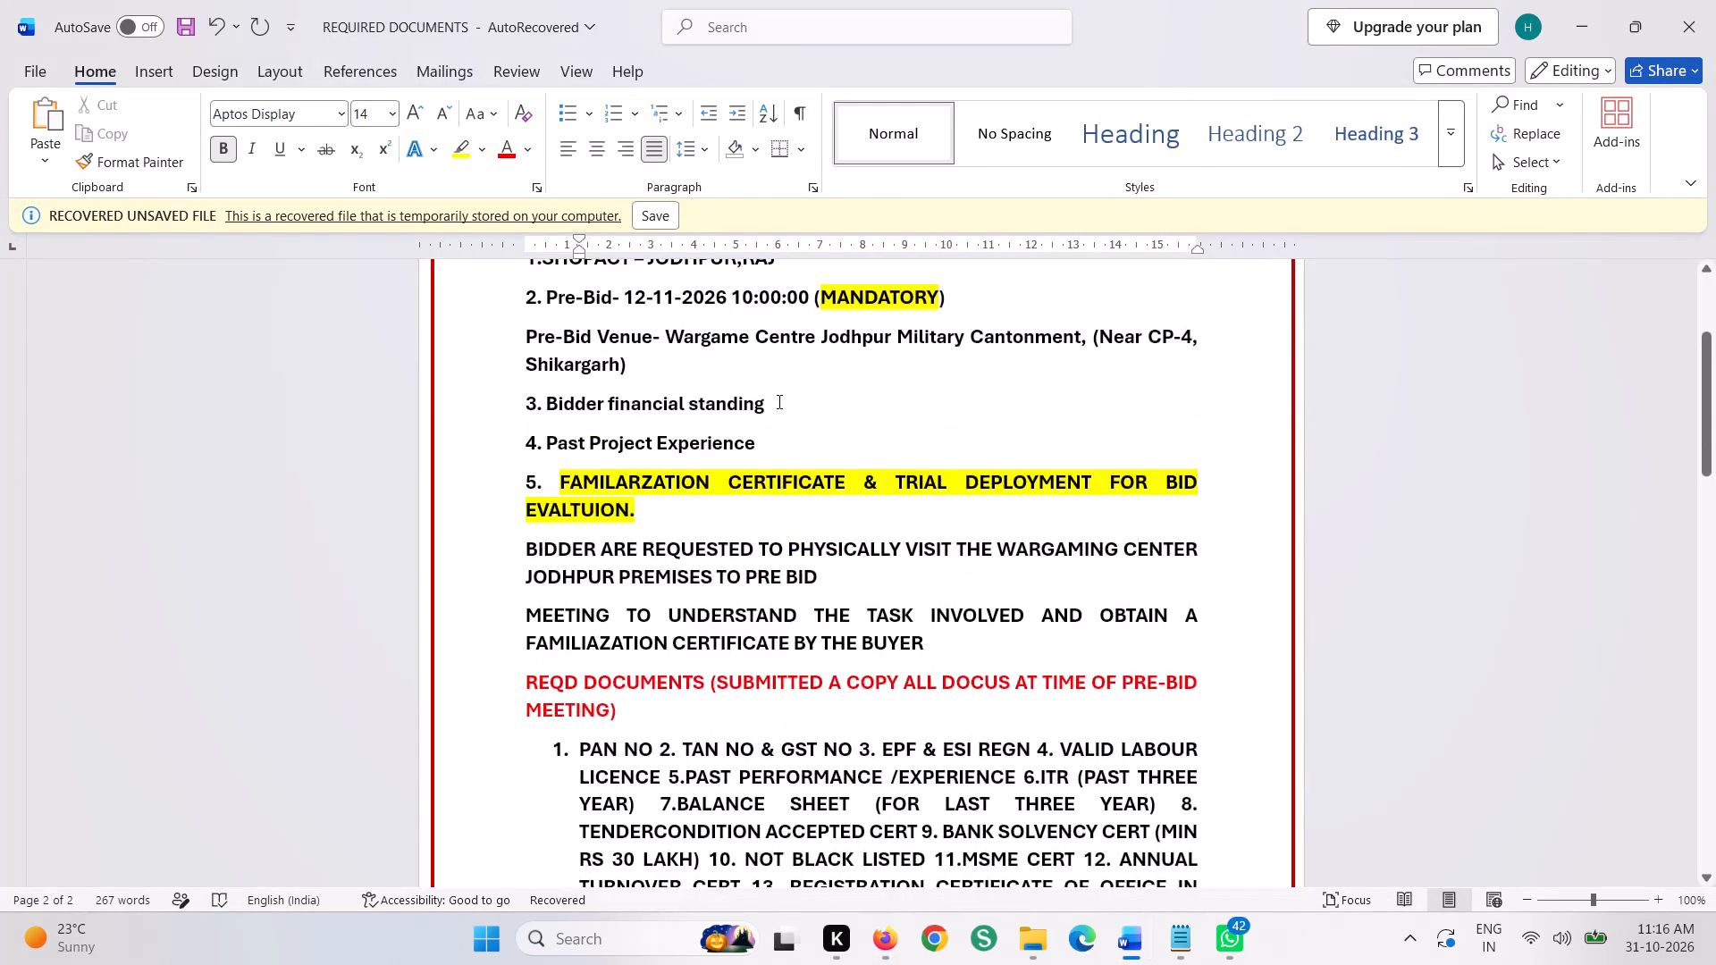
scroll(756, 413, "up", 2)
scroll(714, 447, "down", 6)
key("alt+Tab")
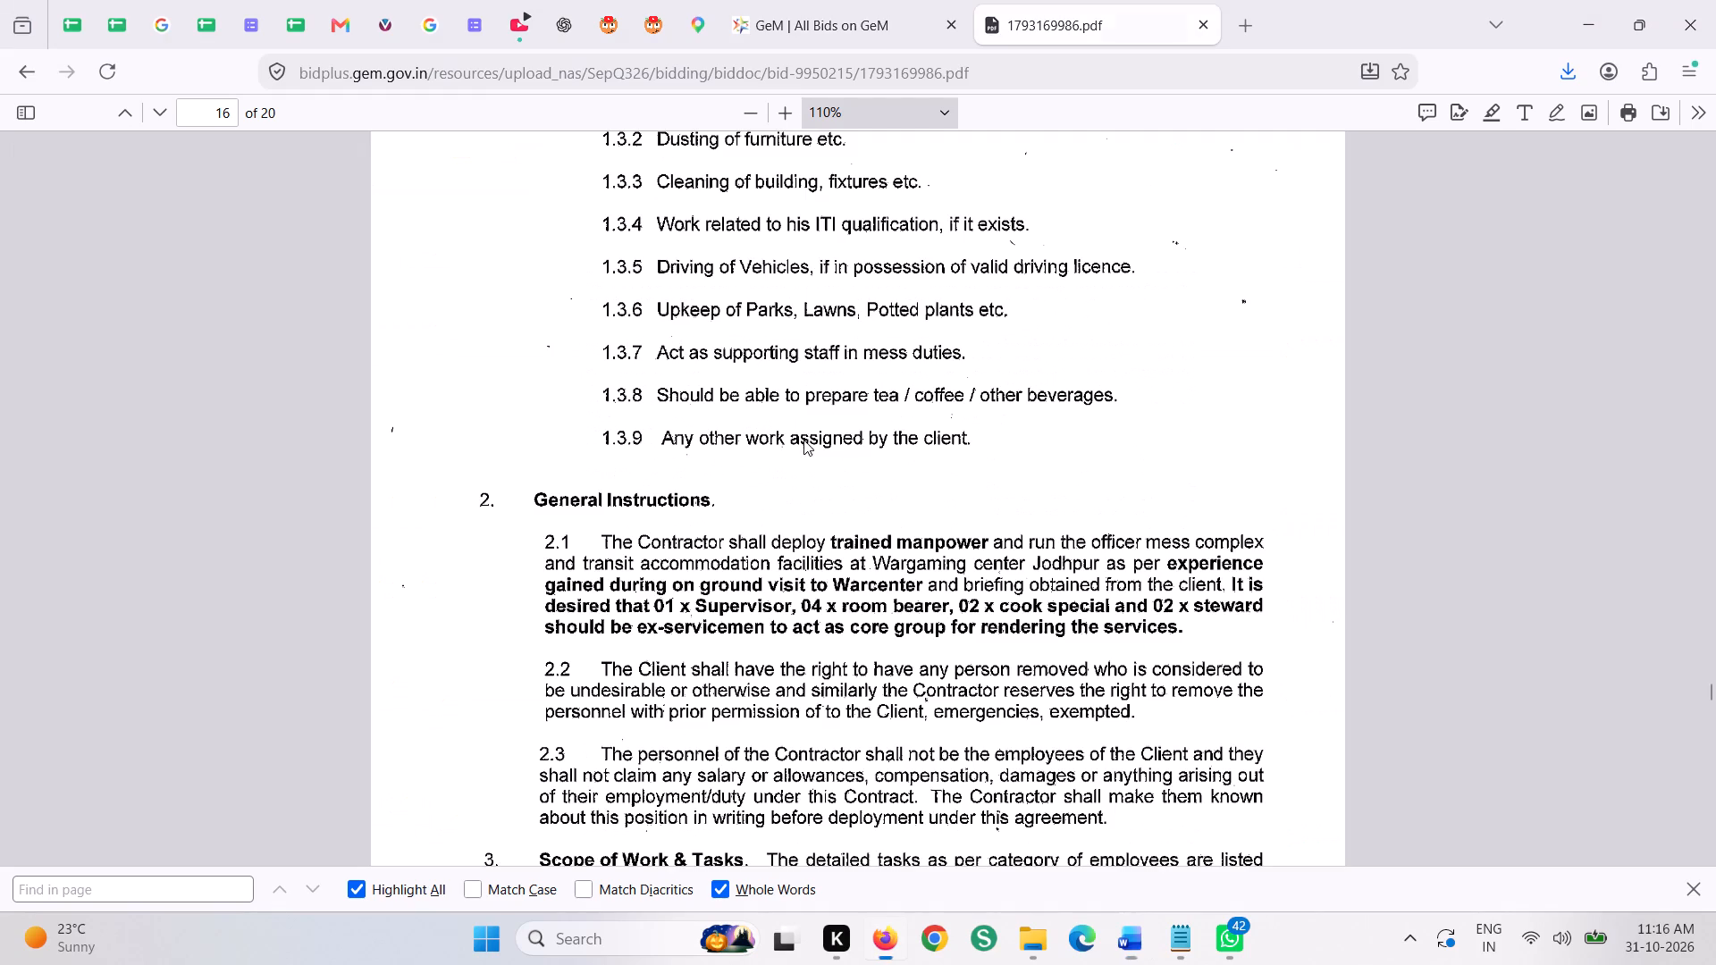
scroll(736, 449, "up", 1)
scroll(752, 449, "down", 1)
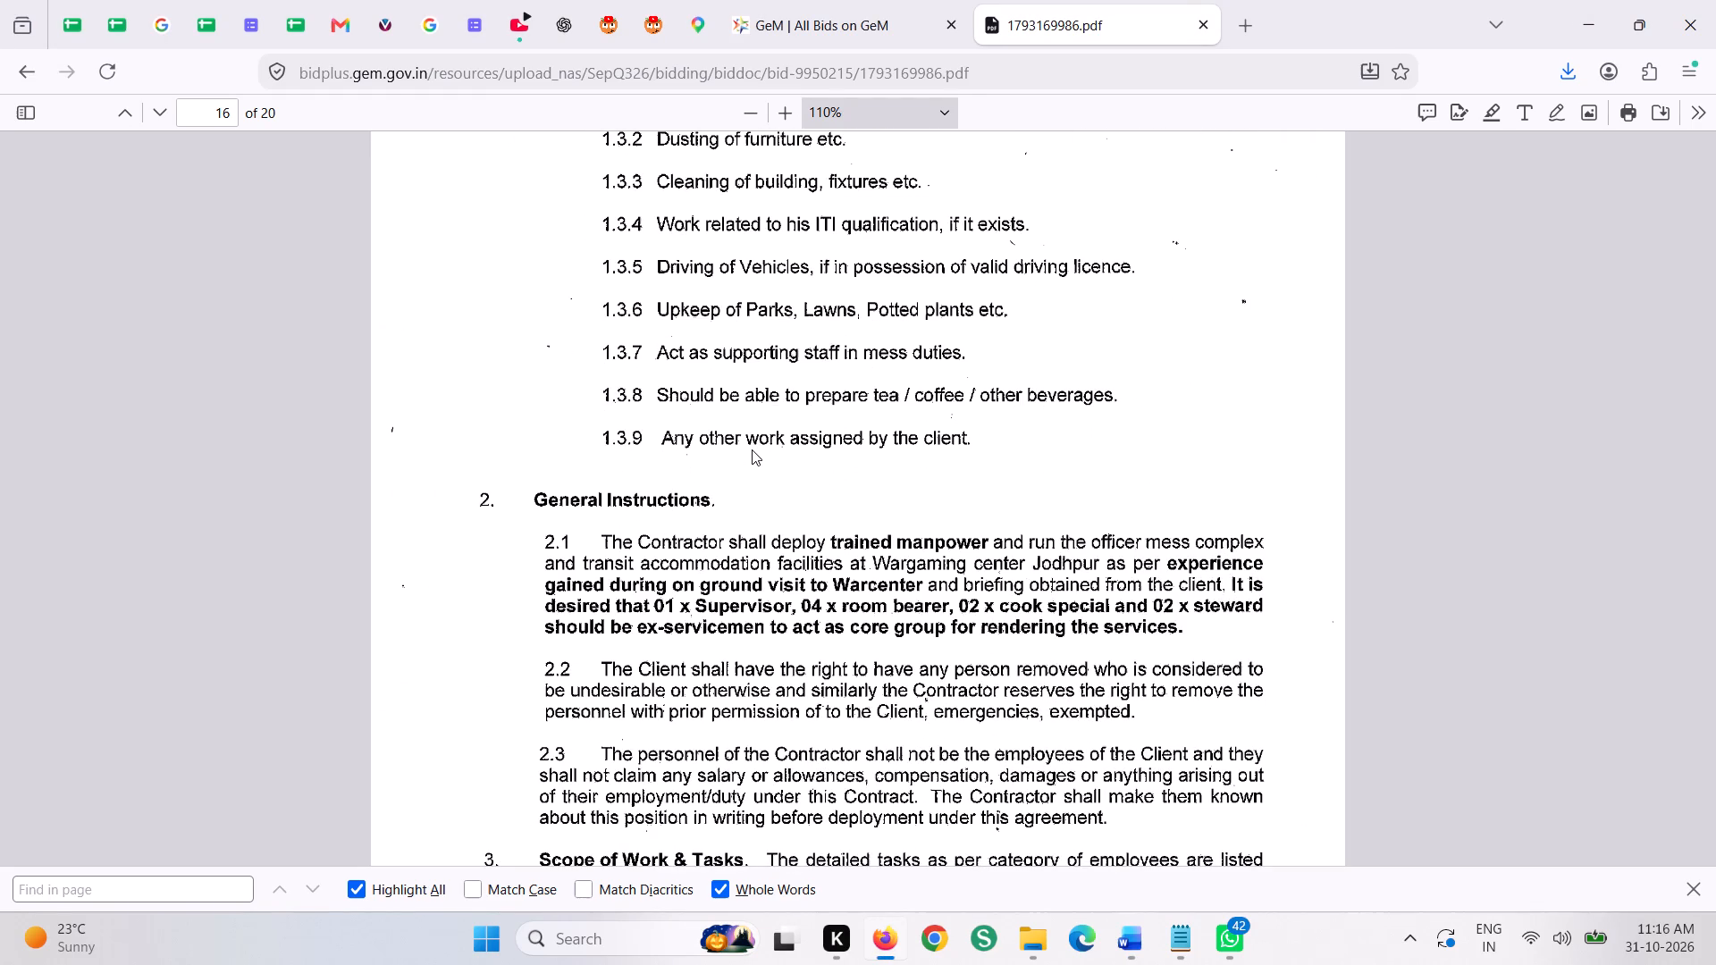
scroll(710, 365, "up", 2)
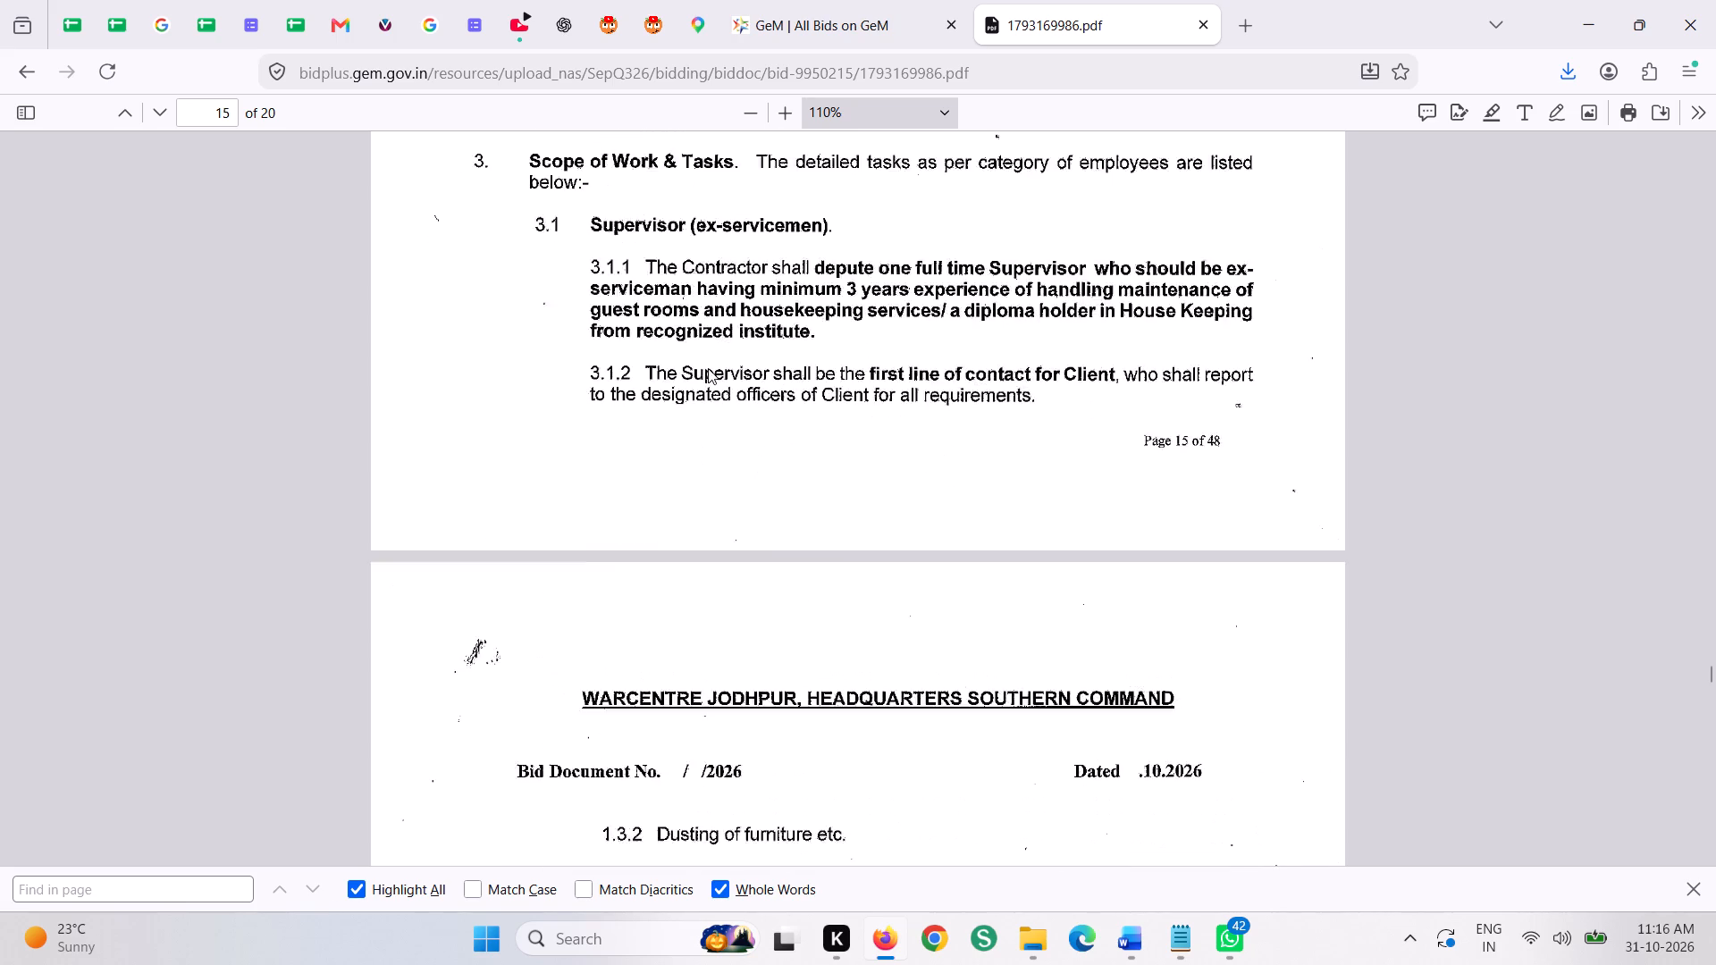
scroll(704, 350, "down", 2)
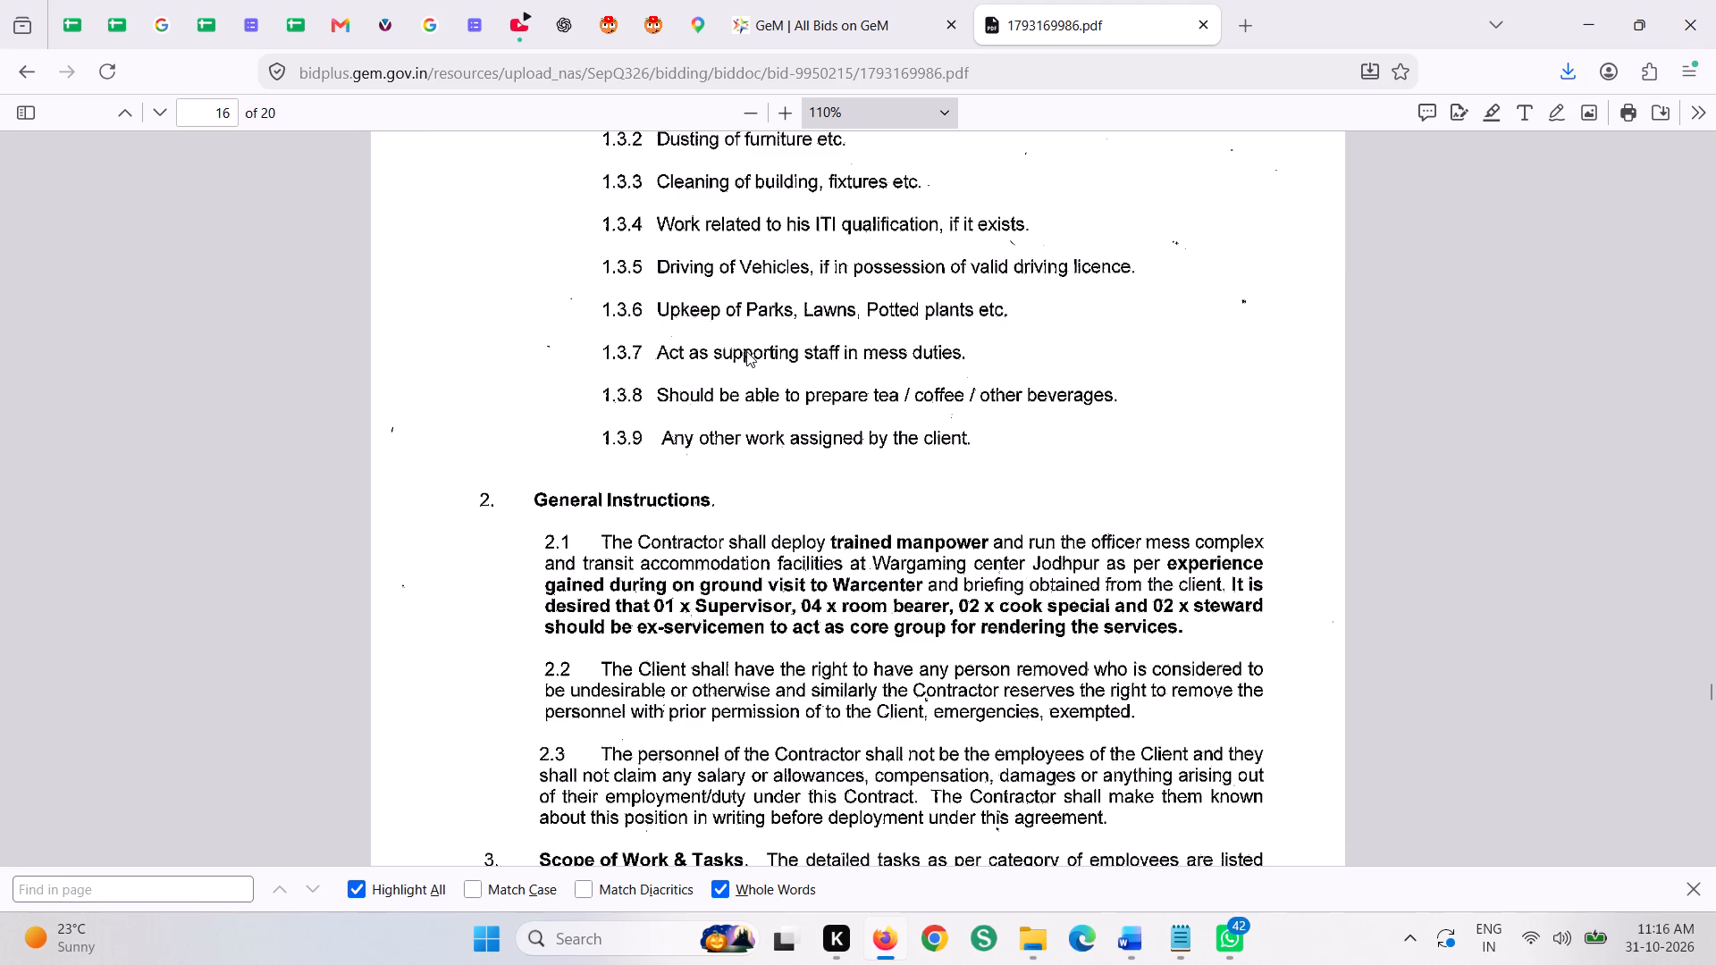
scroll(855, 402, "up", 1)
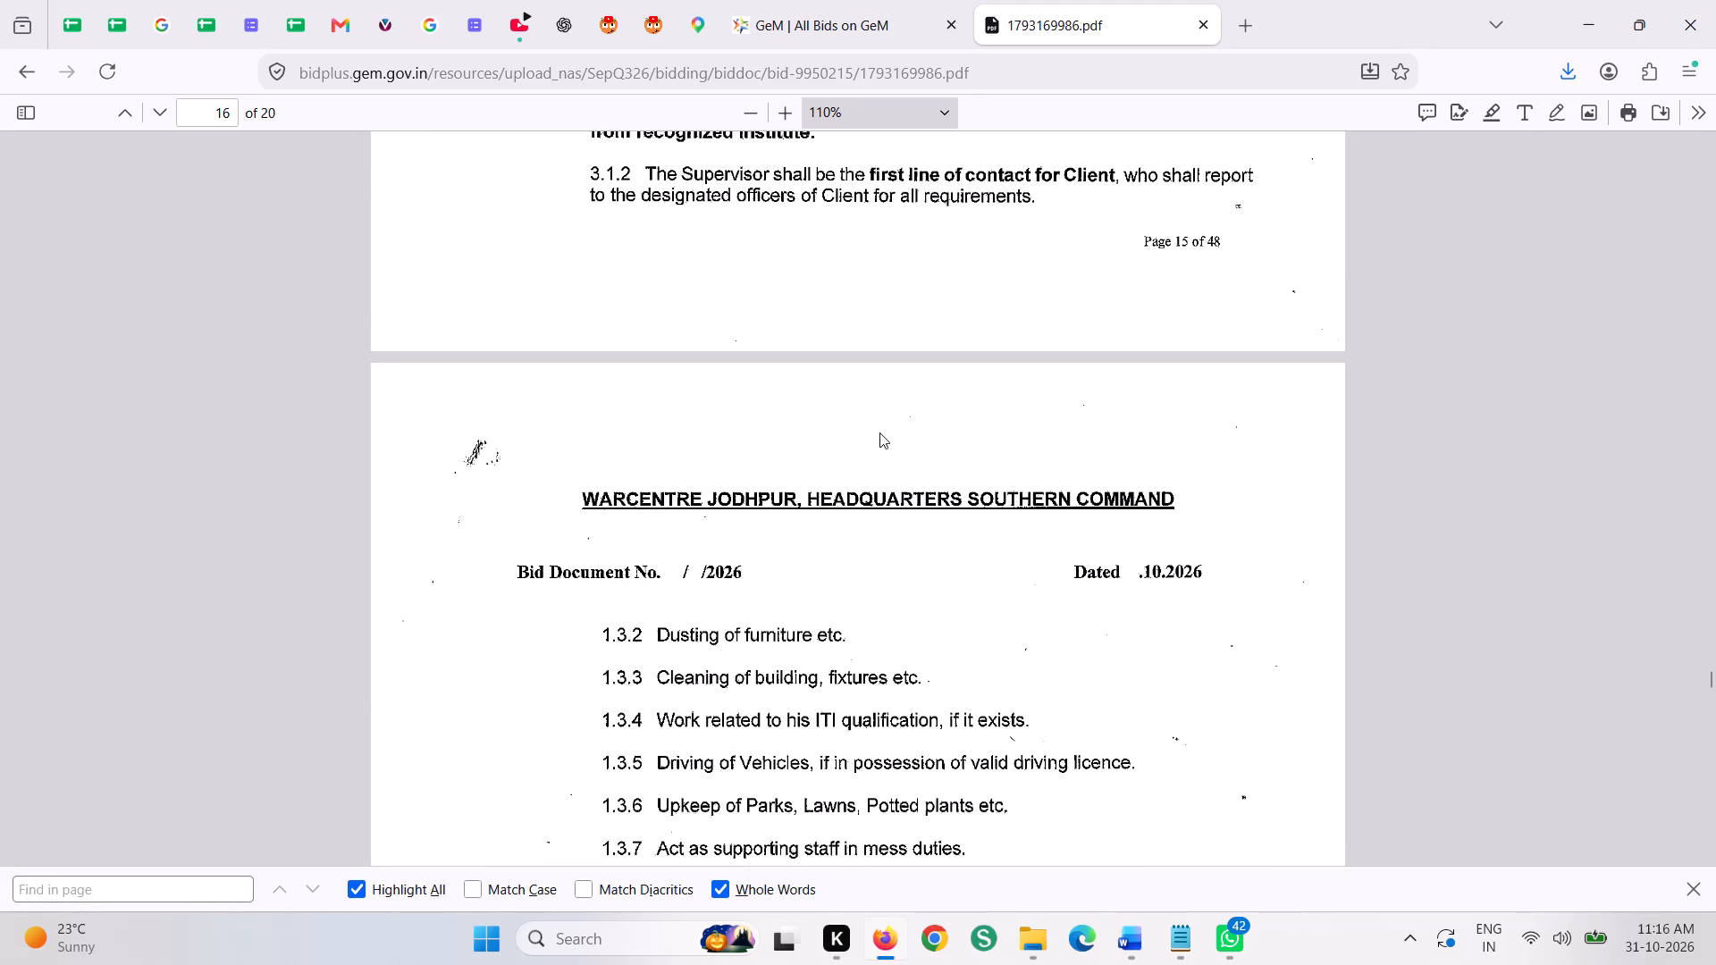
scroll(879, 434, "down", 5)
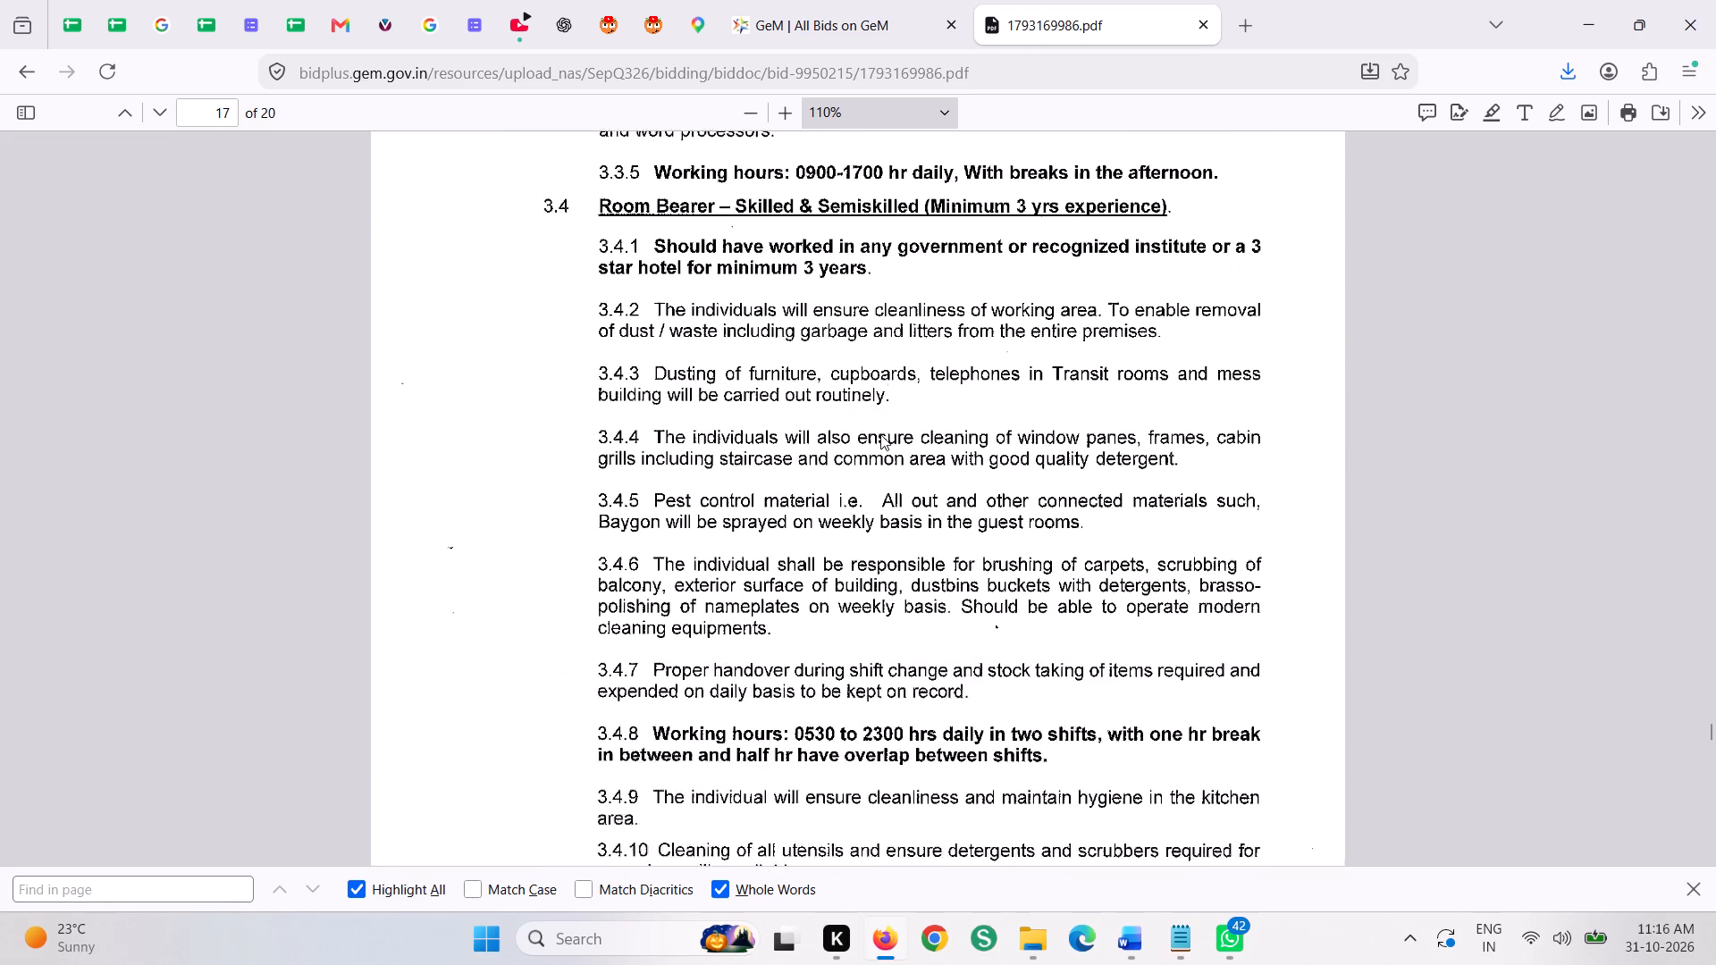
scroll(880, 434, "down", 3)
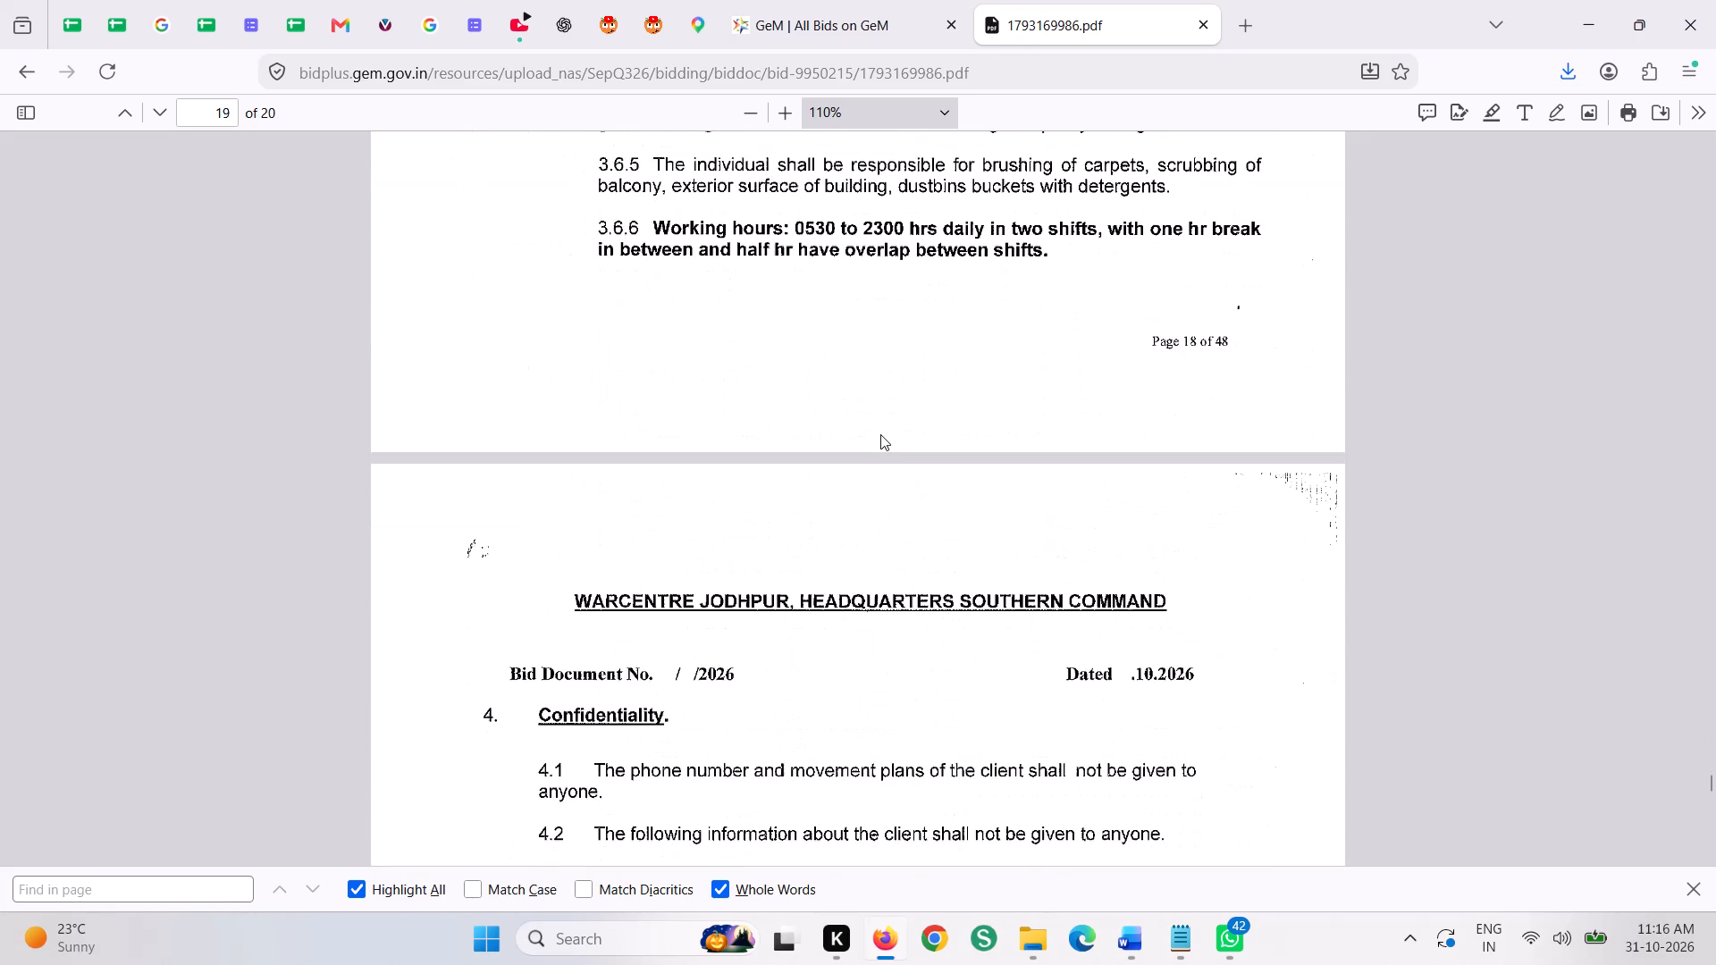
scroll(880, 434, "down", 4)
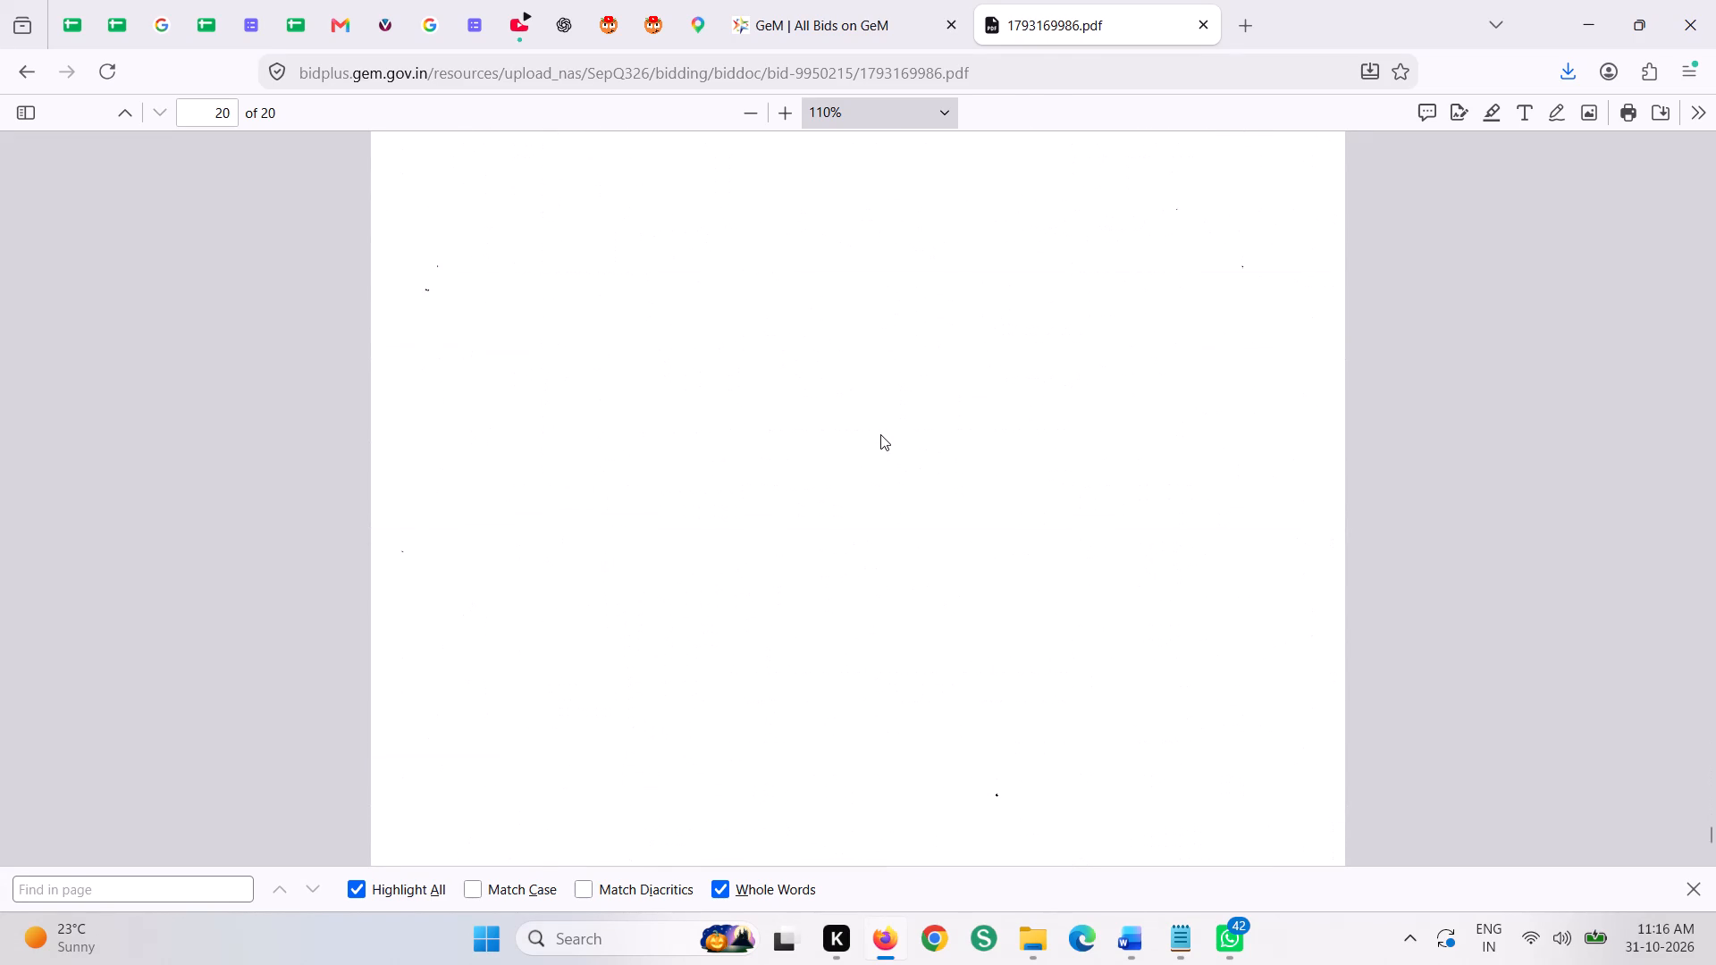
scroll(880, 434, "down", 4)
Reread the tender PDF from the cover page through the bid declaration, eligibility criteria and contractor's obligations on page 8.
scroll(881, 435, "up", 20)
scroll(881, 435, "up", 11)
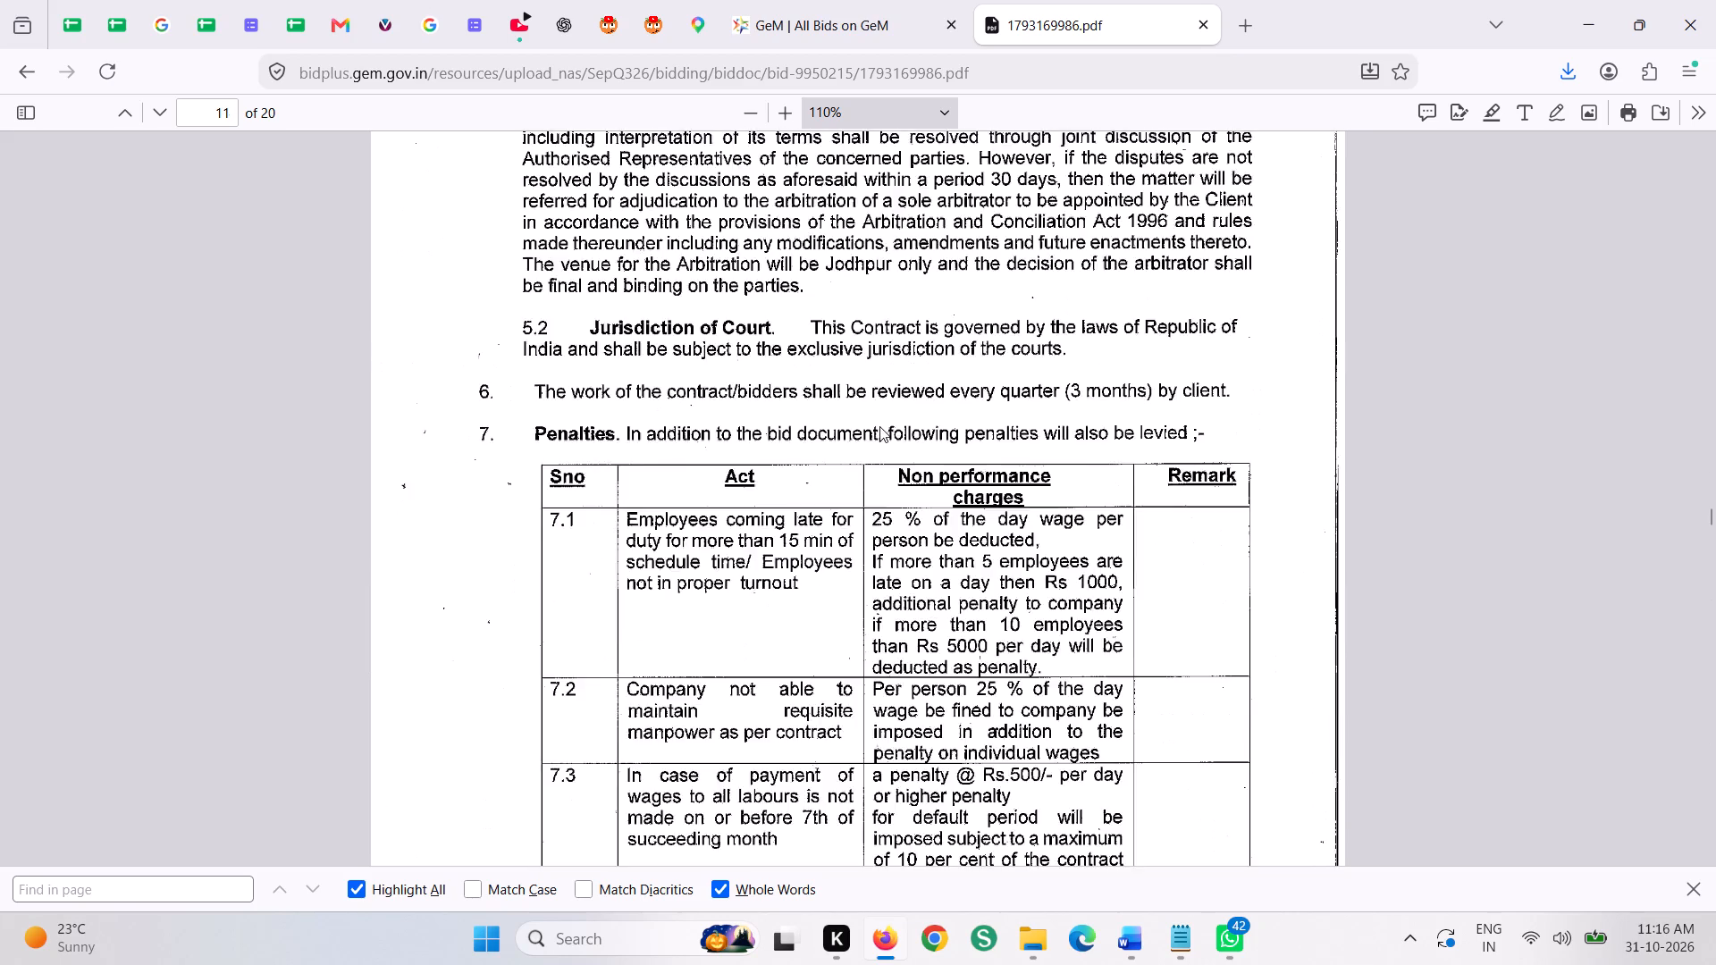
scroll(879, 426, "up", 14)
scroll(879, 426, "up", 7)
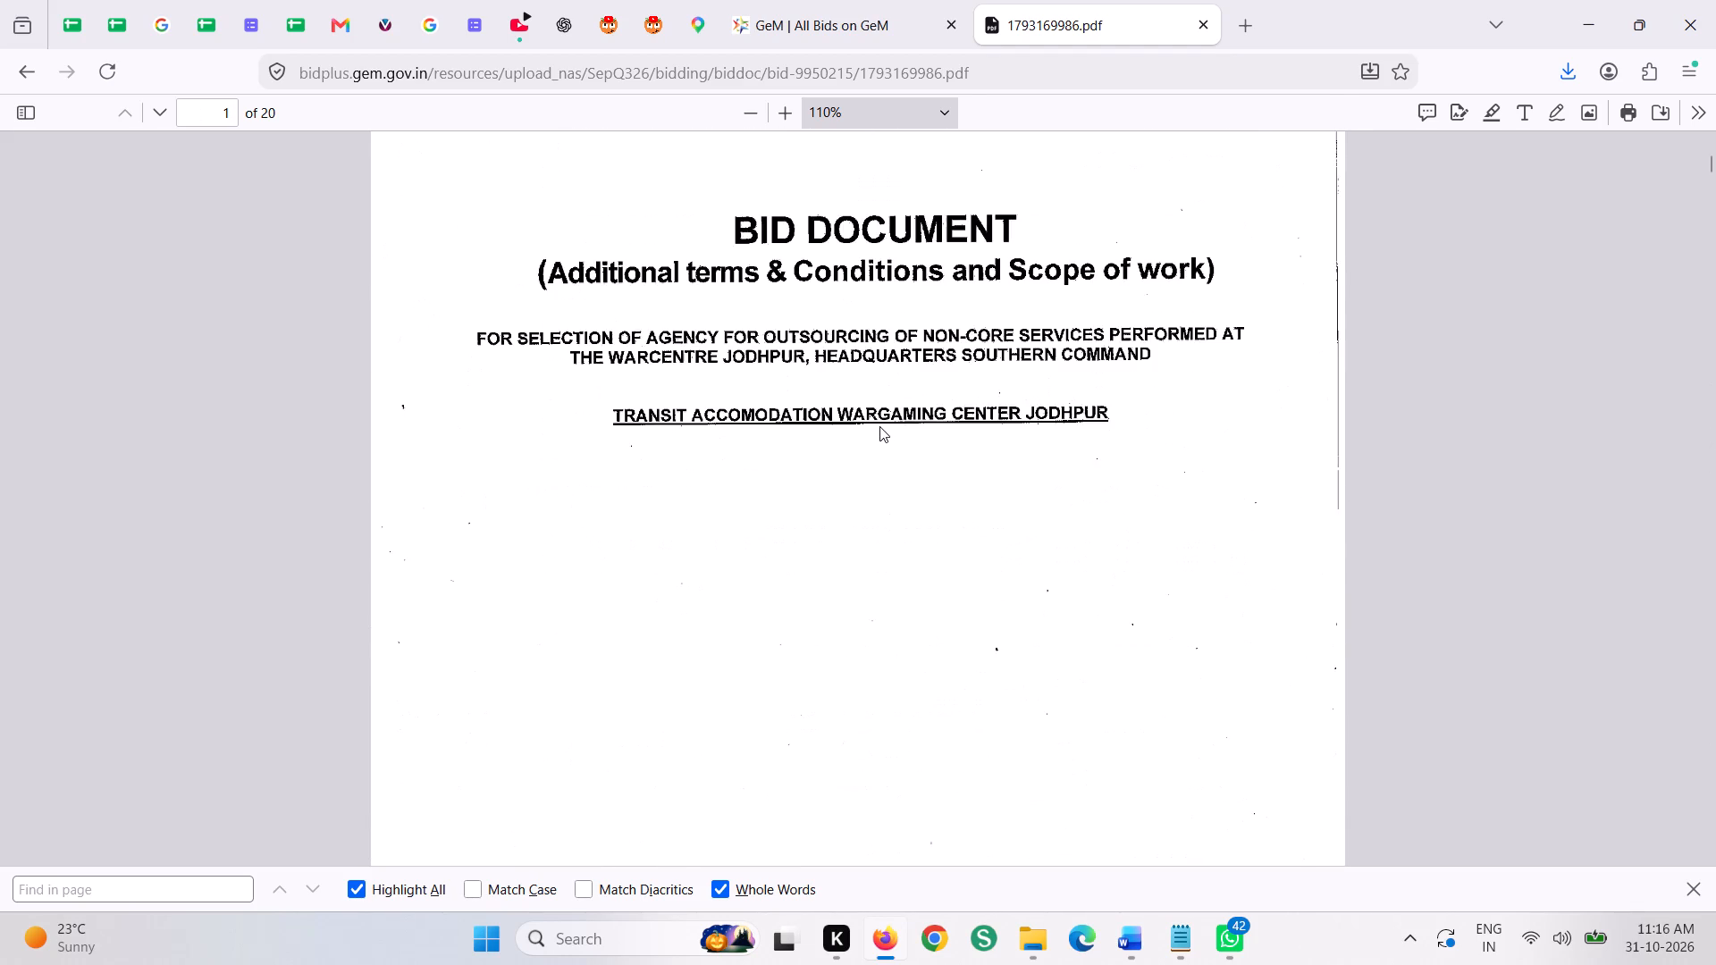
scroll(879, 426, "up", 6)
scroll(879, 426, "down", 5)
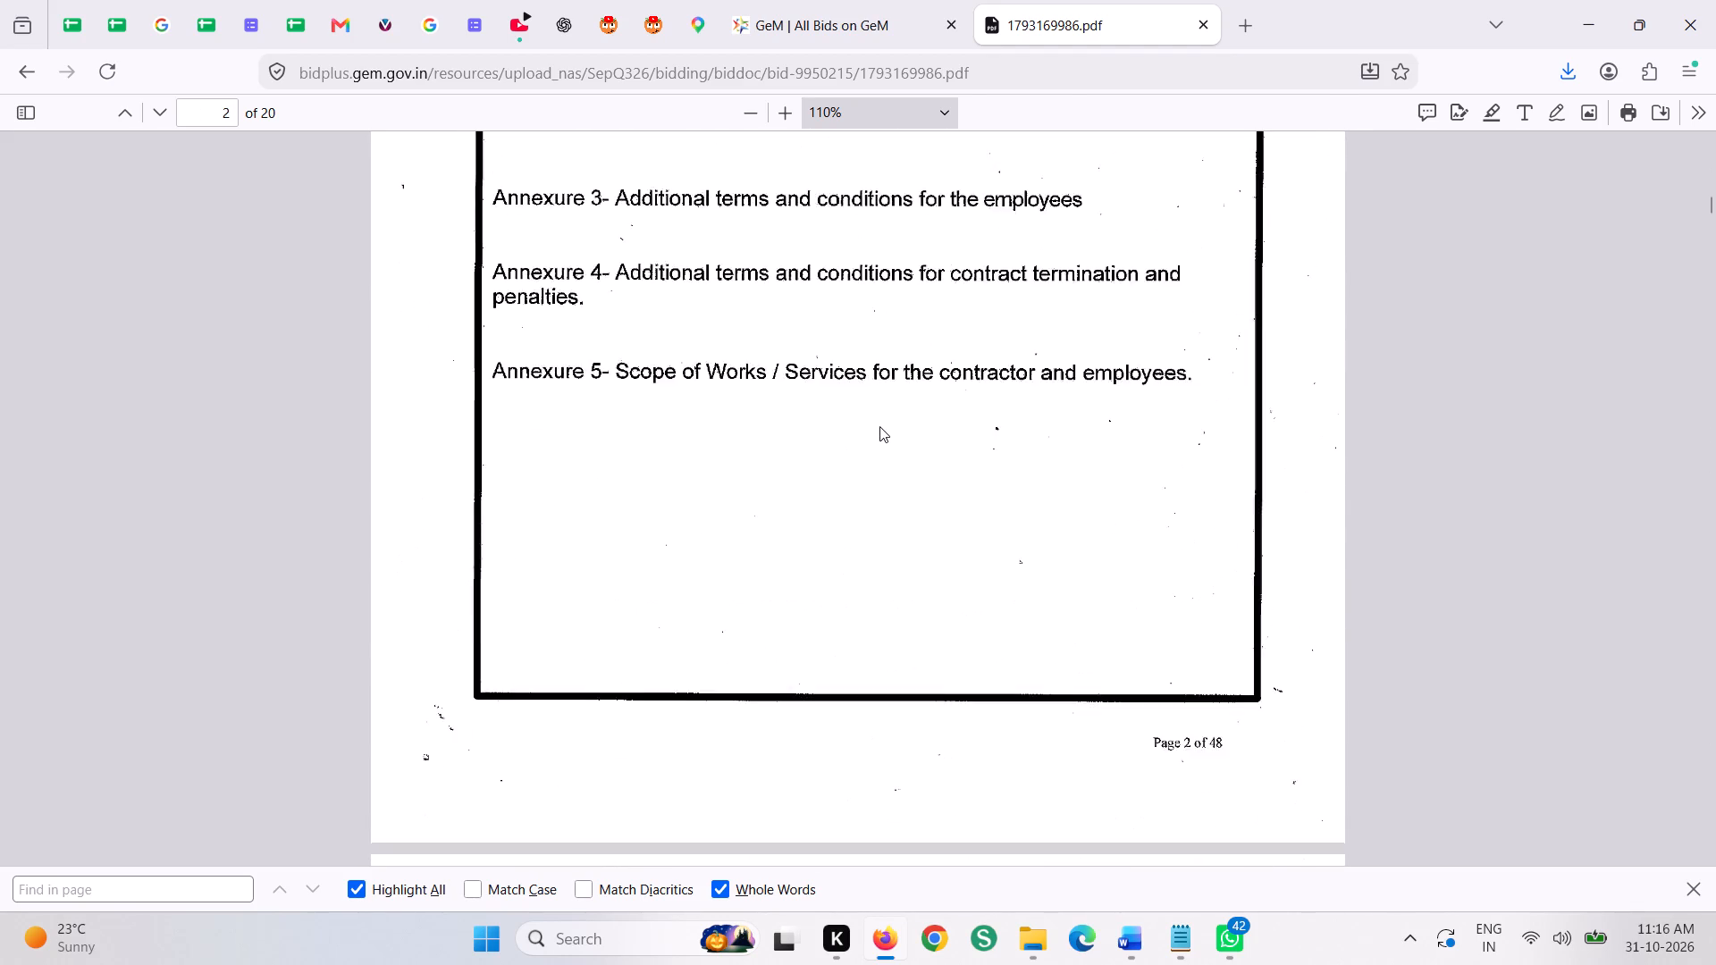
scroll(879, 426, "down", 4)
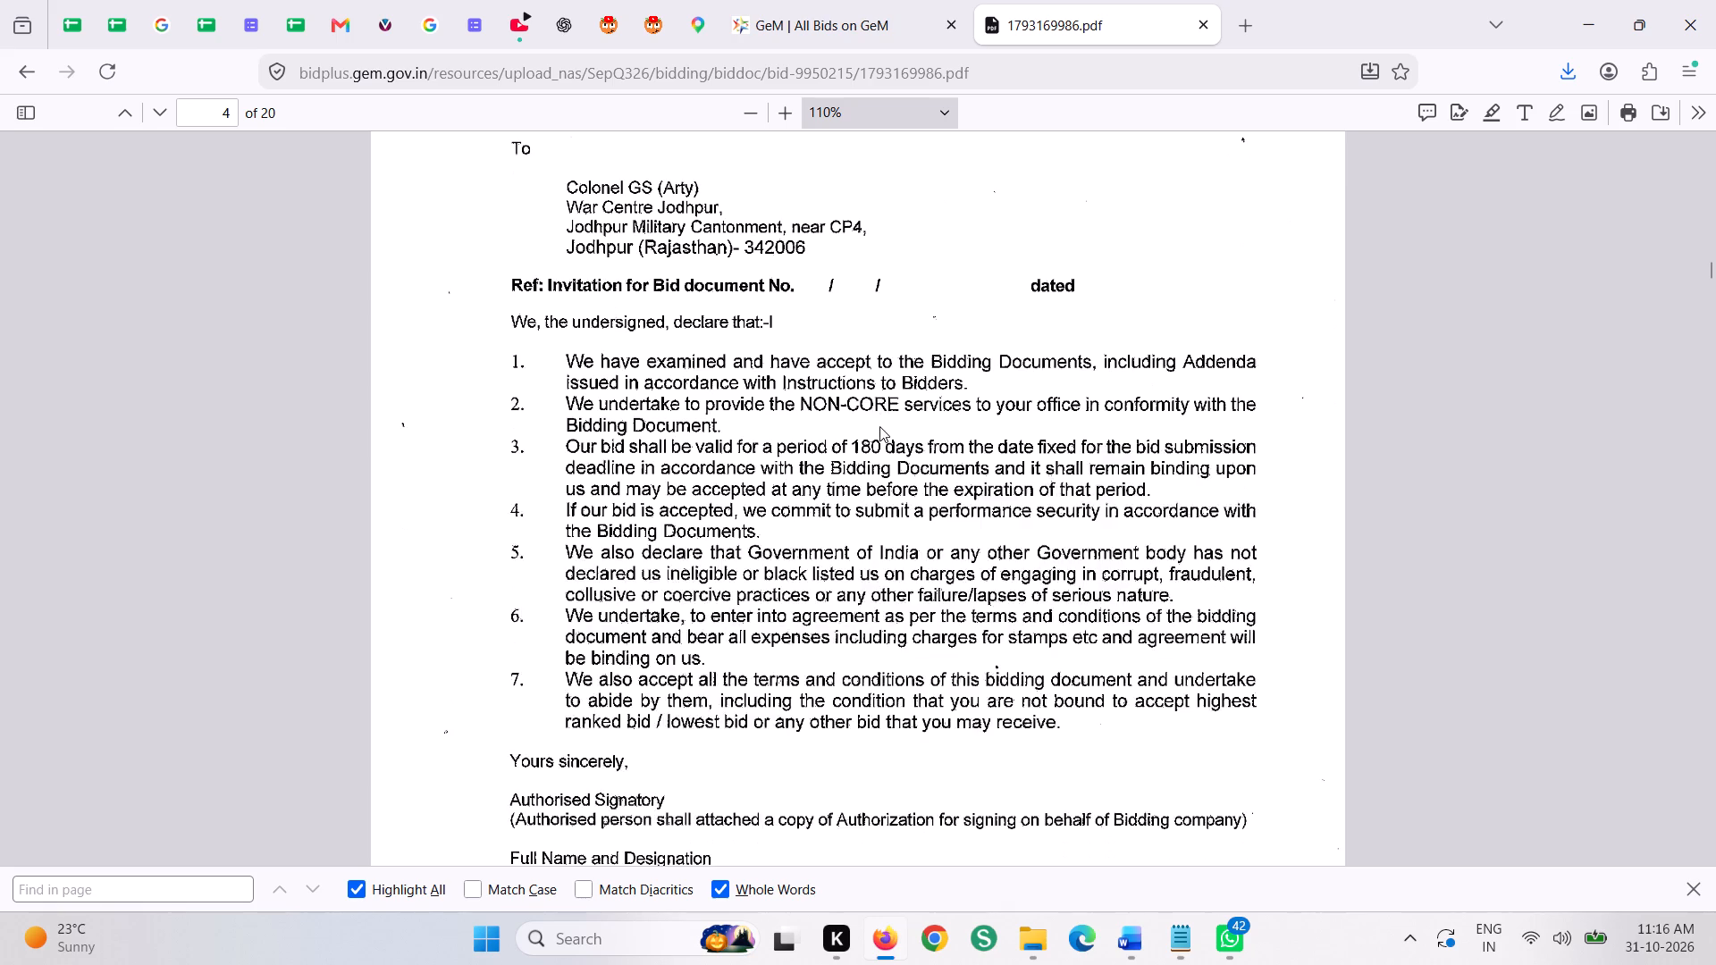
scroll(879, 426, "down", 5)
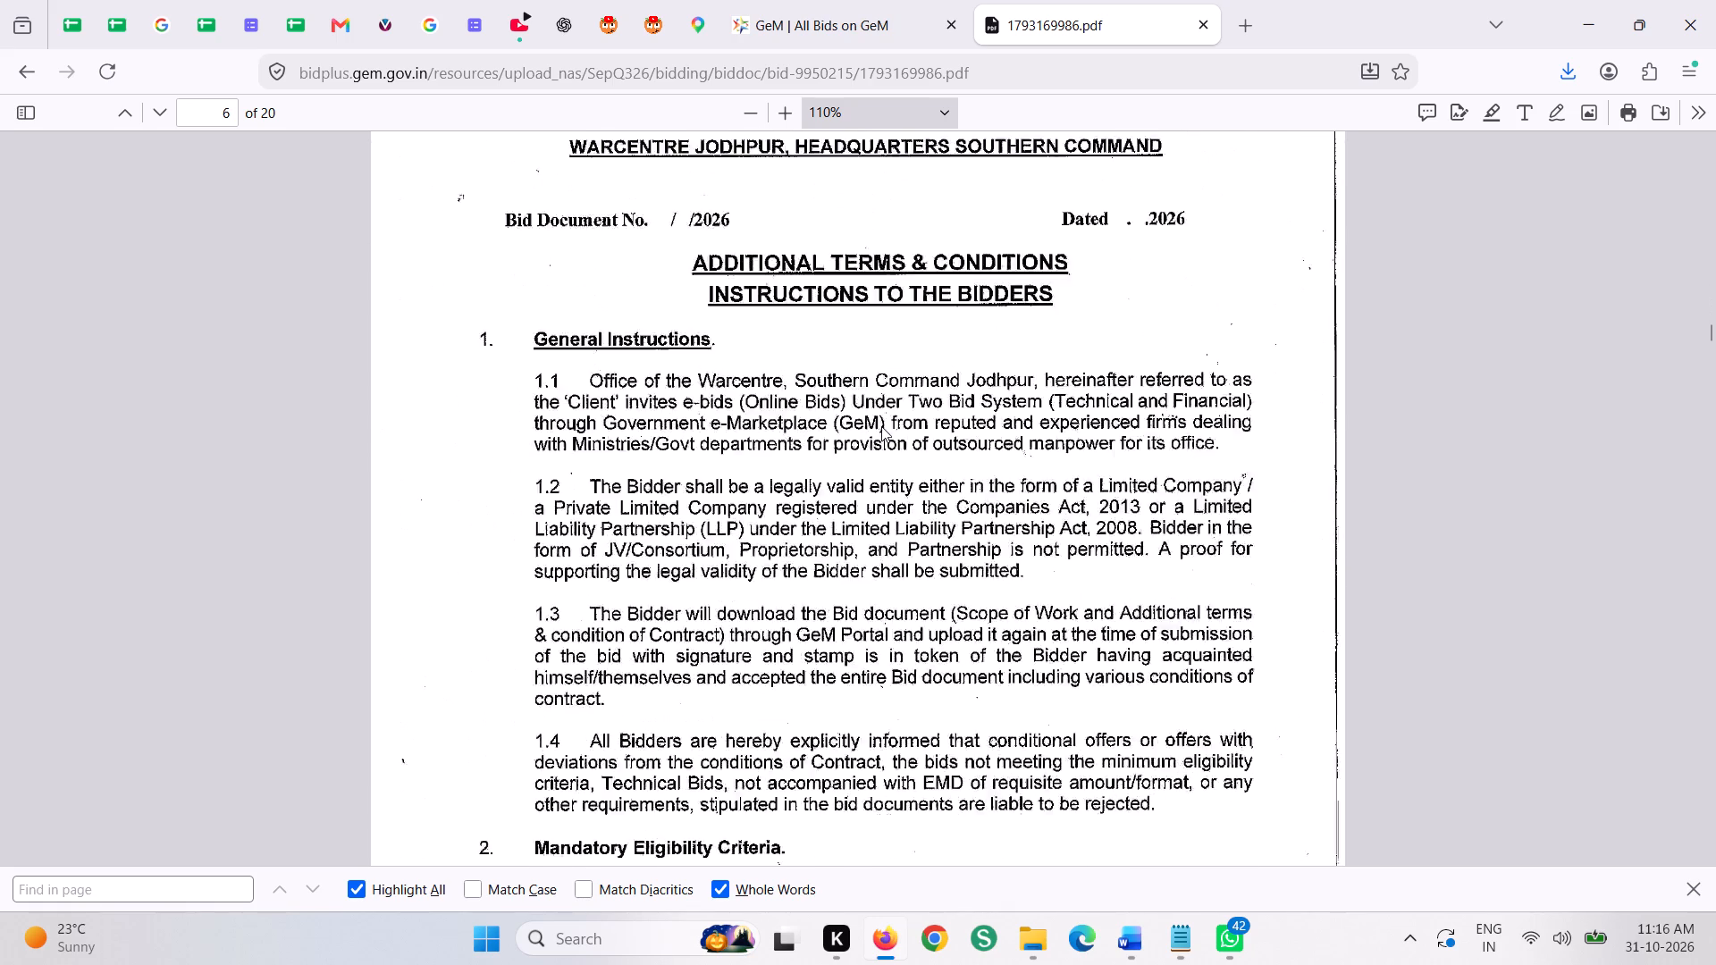
scroll(881, 426, "down", 2)
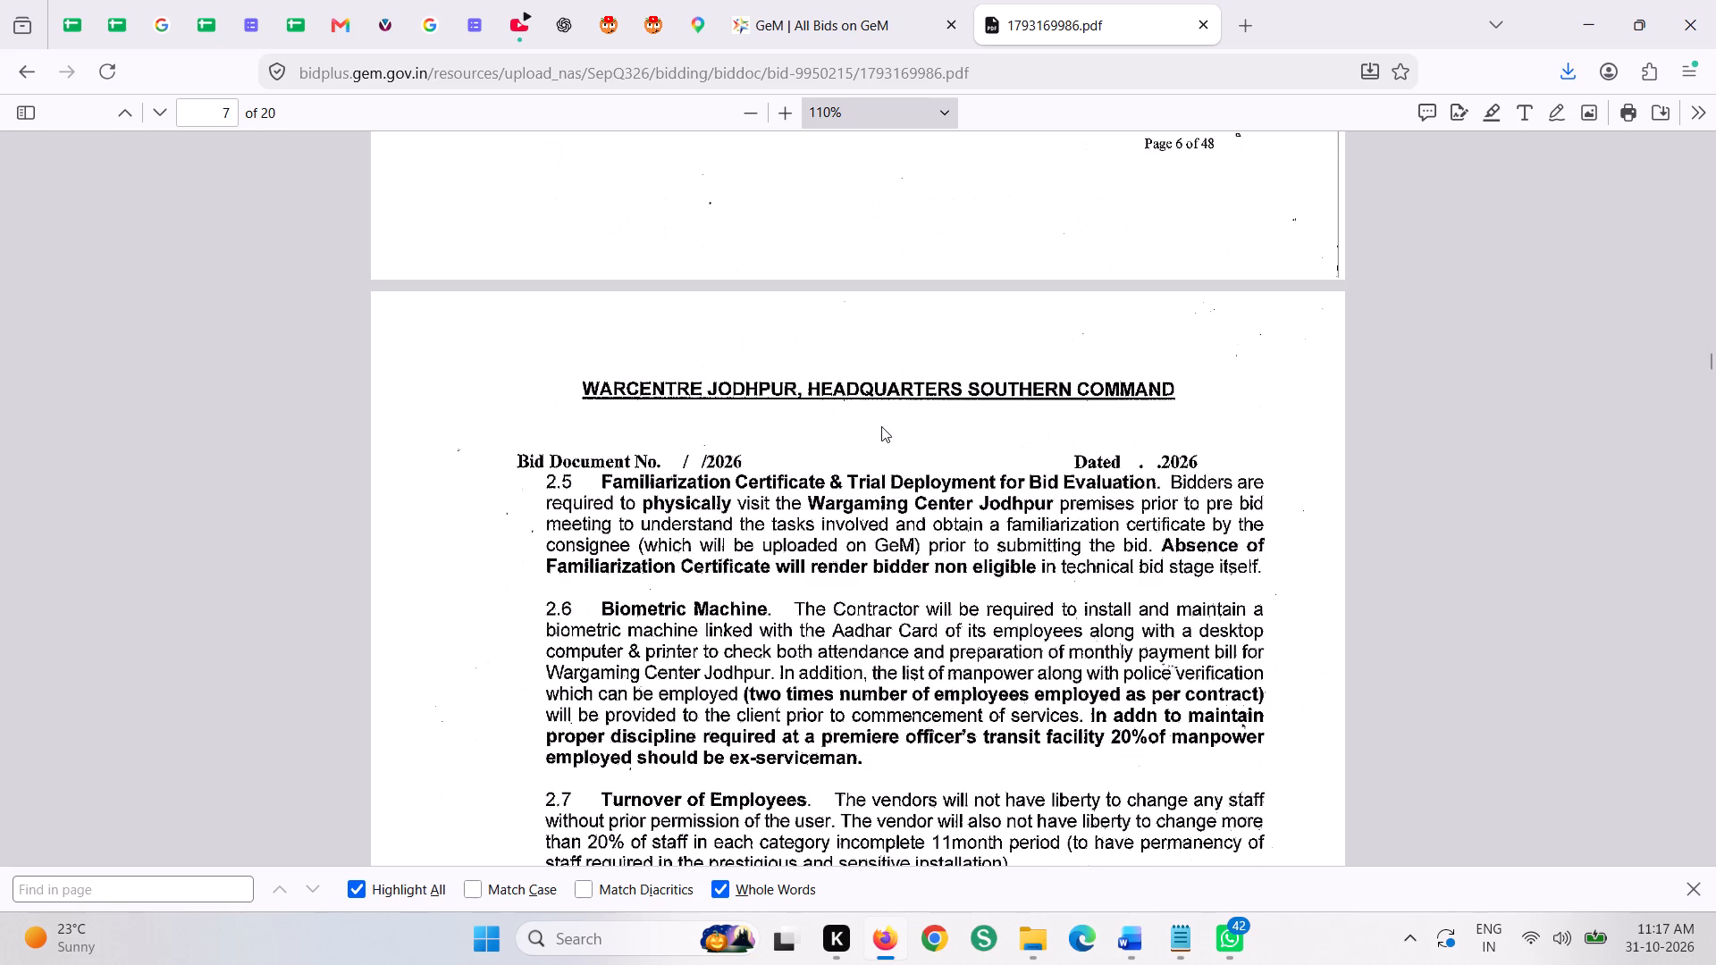
scroll(881, 426, "down", 1)
scroll(881, 426, "up", 1)
scroll(1016, 709, "down", 2)
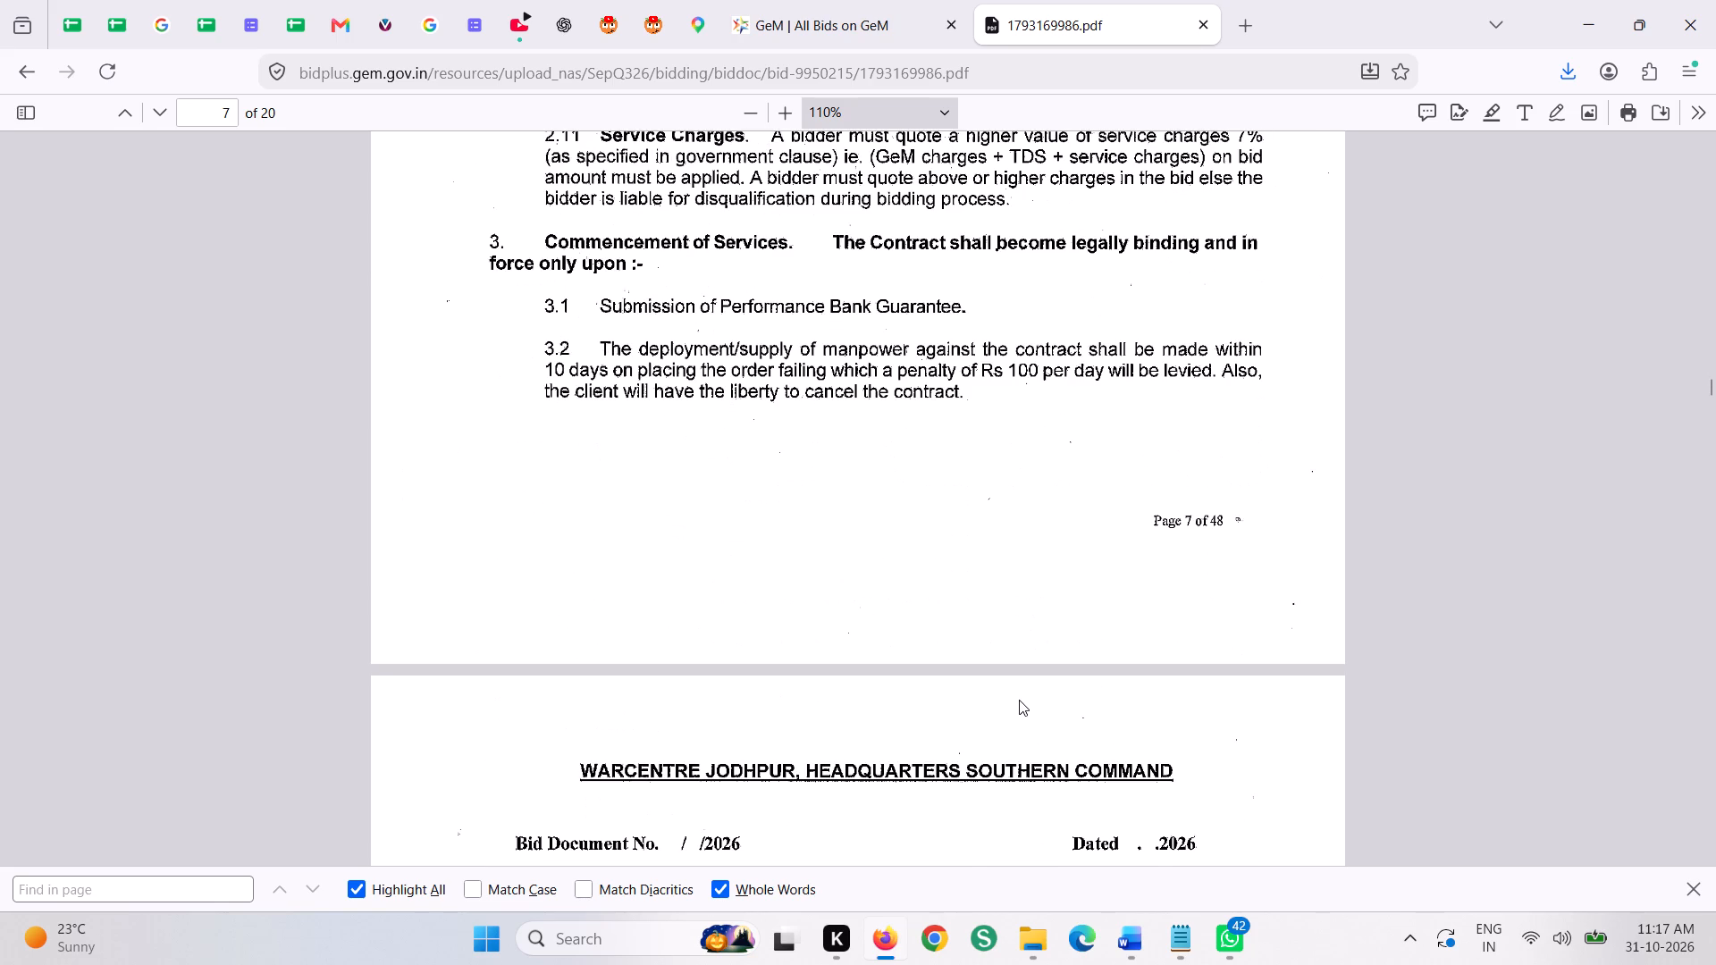
scroll(1019, 700, "down", 2)
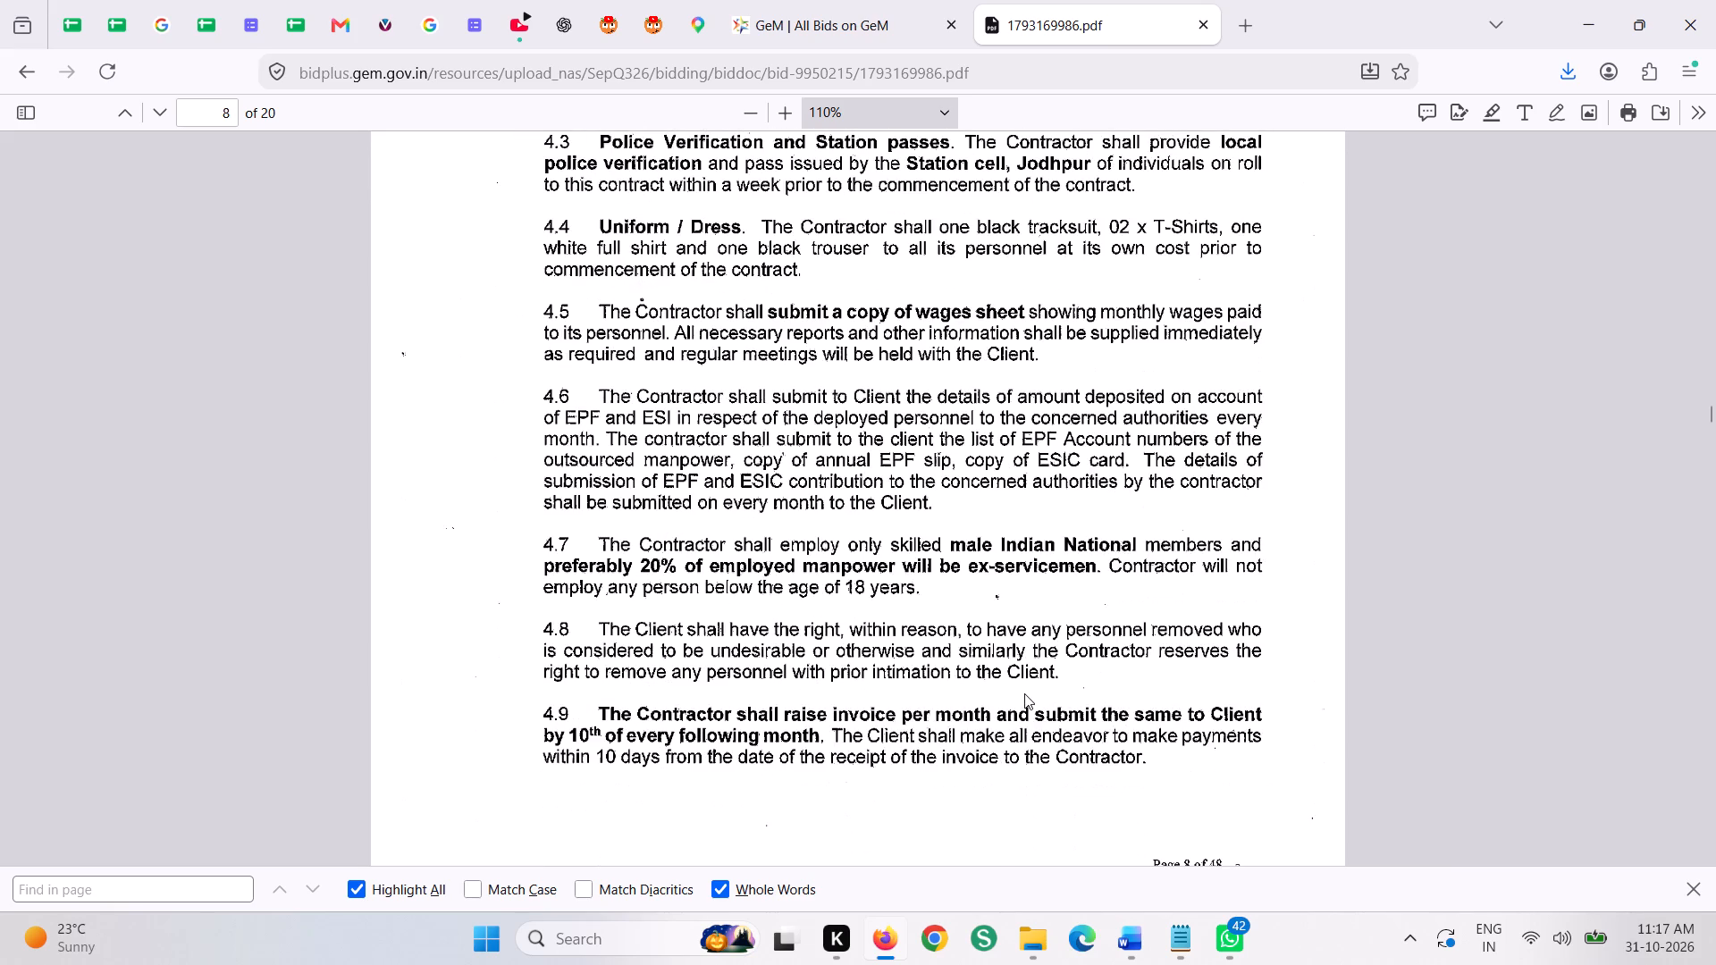
Check the tender PDF's remaining terms, penalties and manpower deployment requirements up to page 14 for missed bidder requirements.
scroll(1024, 693, "down", 7)
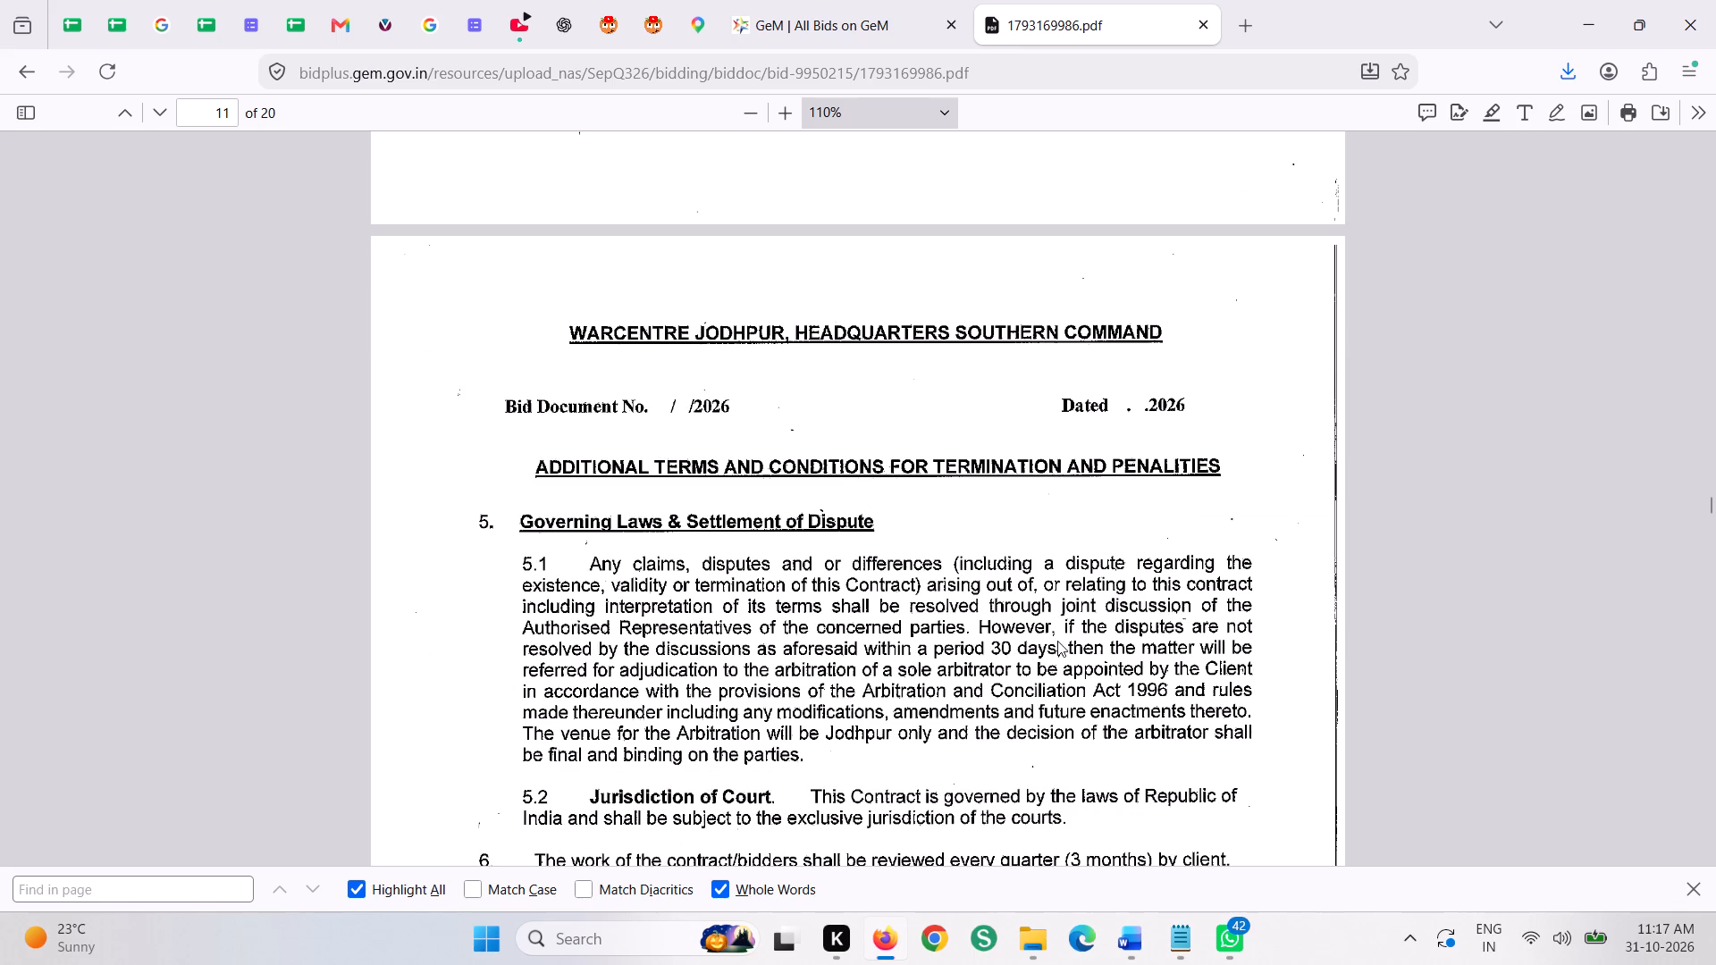
scroll(1063, 607, "down", 1)
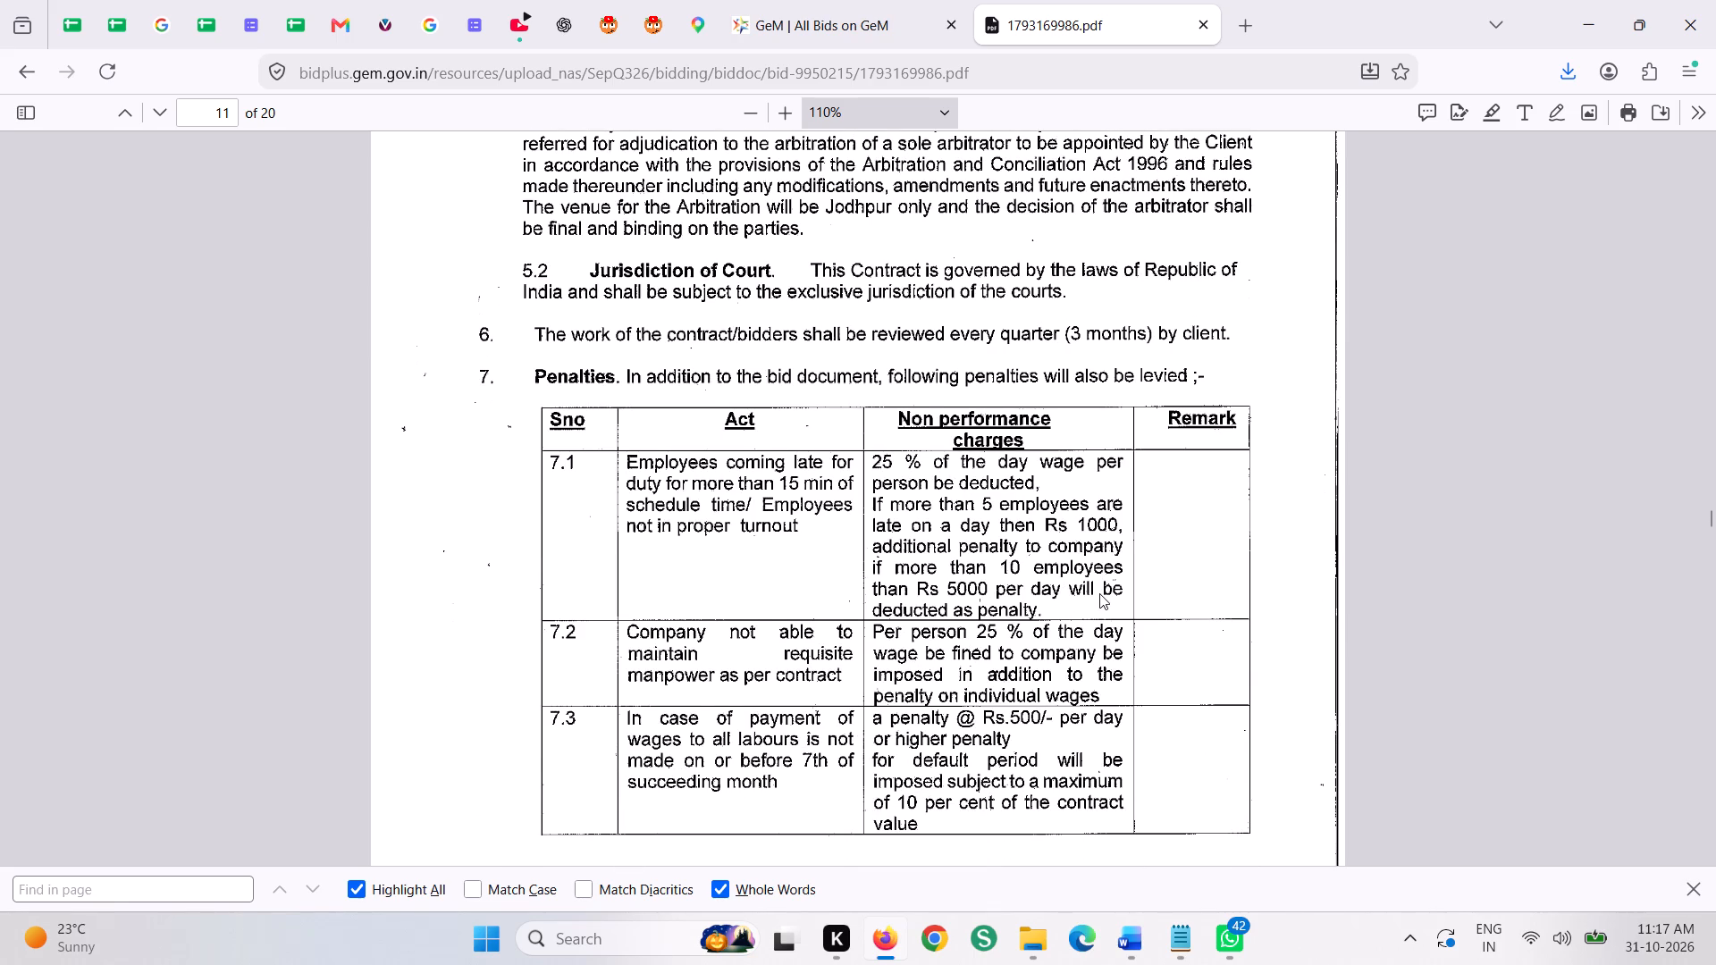
scroll(1099, 595, "down", 2)
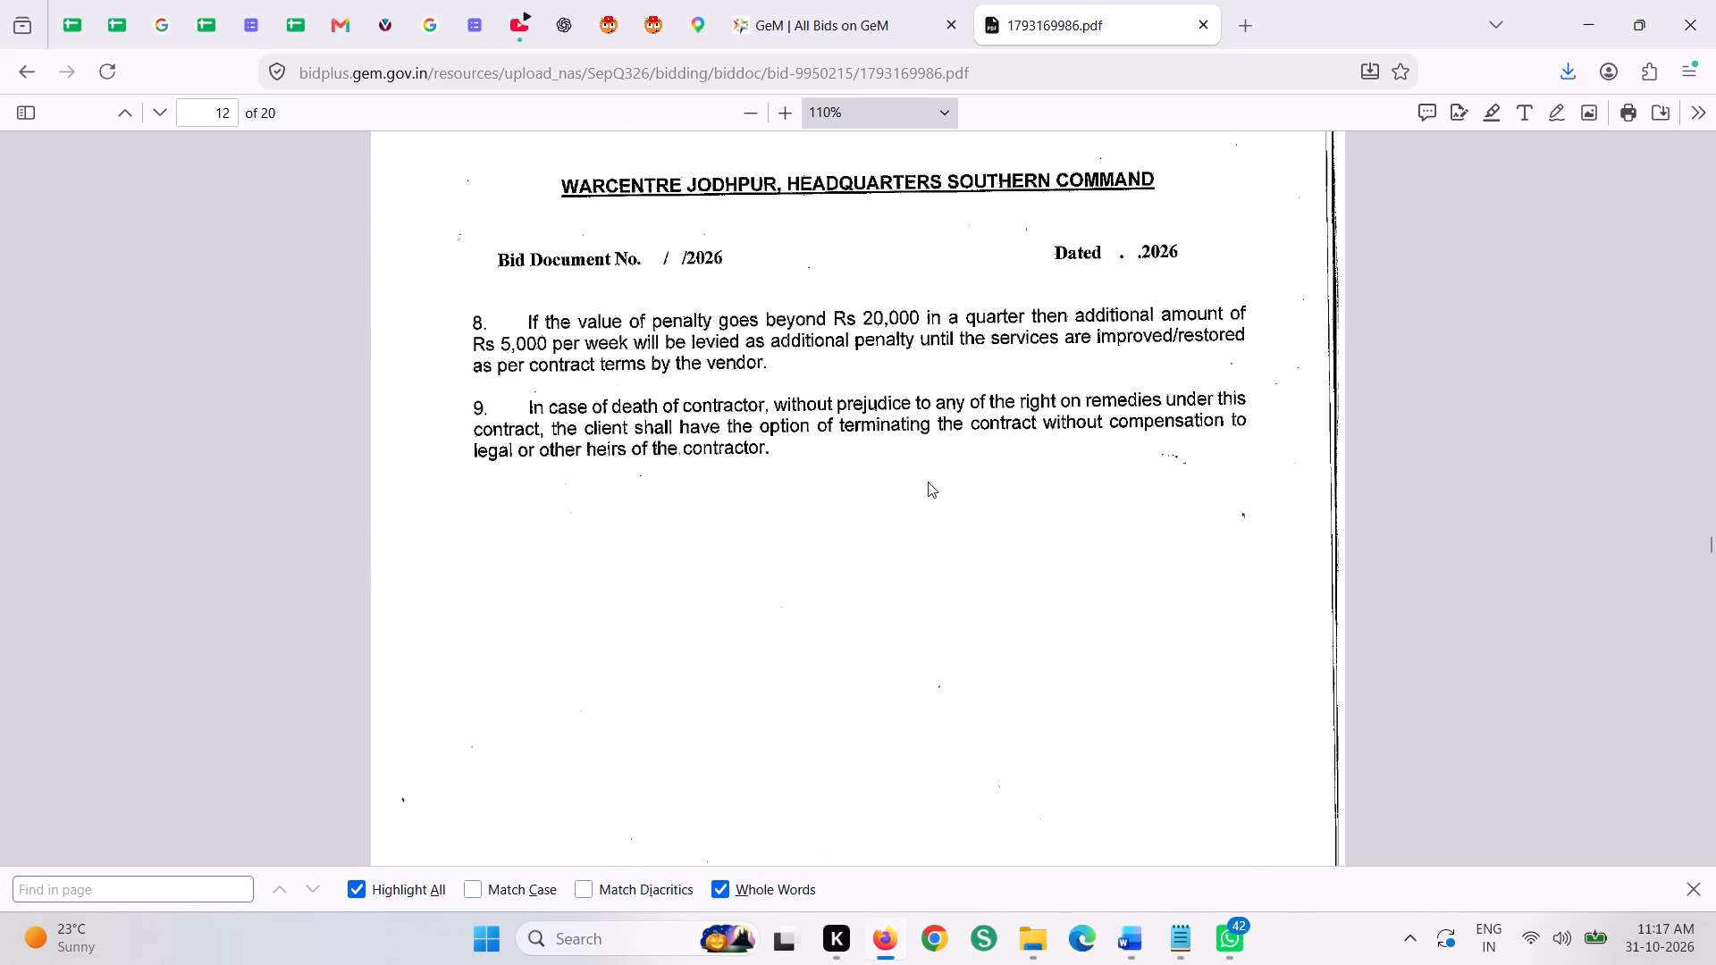
scroll(928, 481, "down", 4)
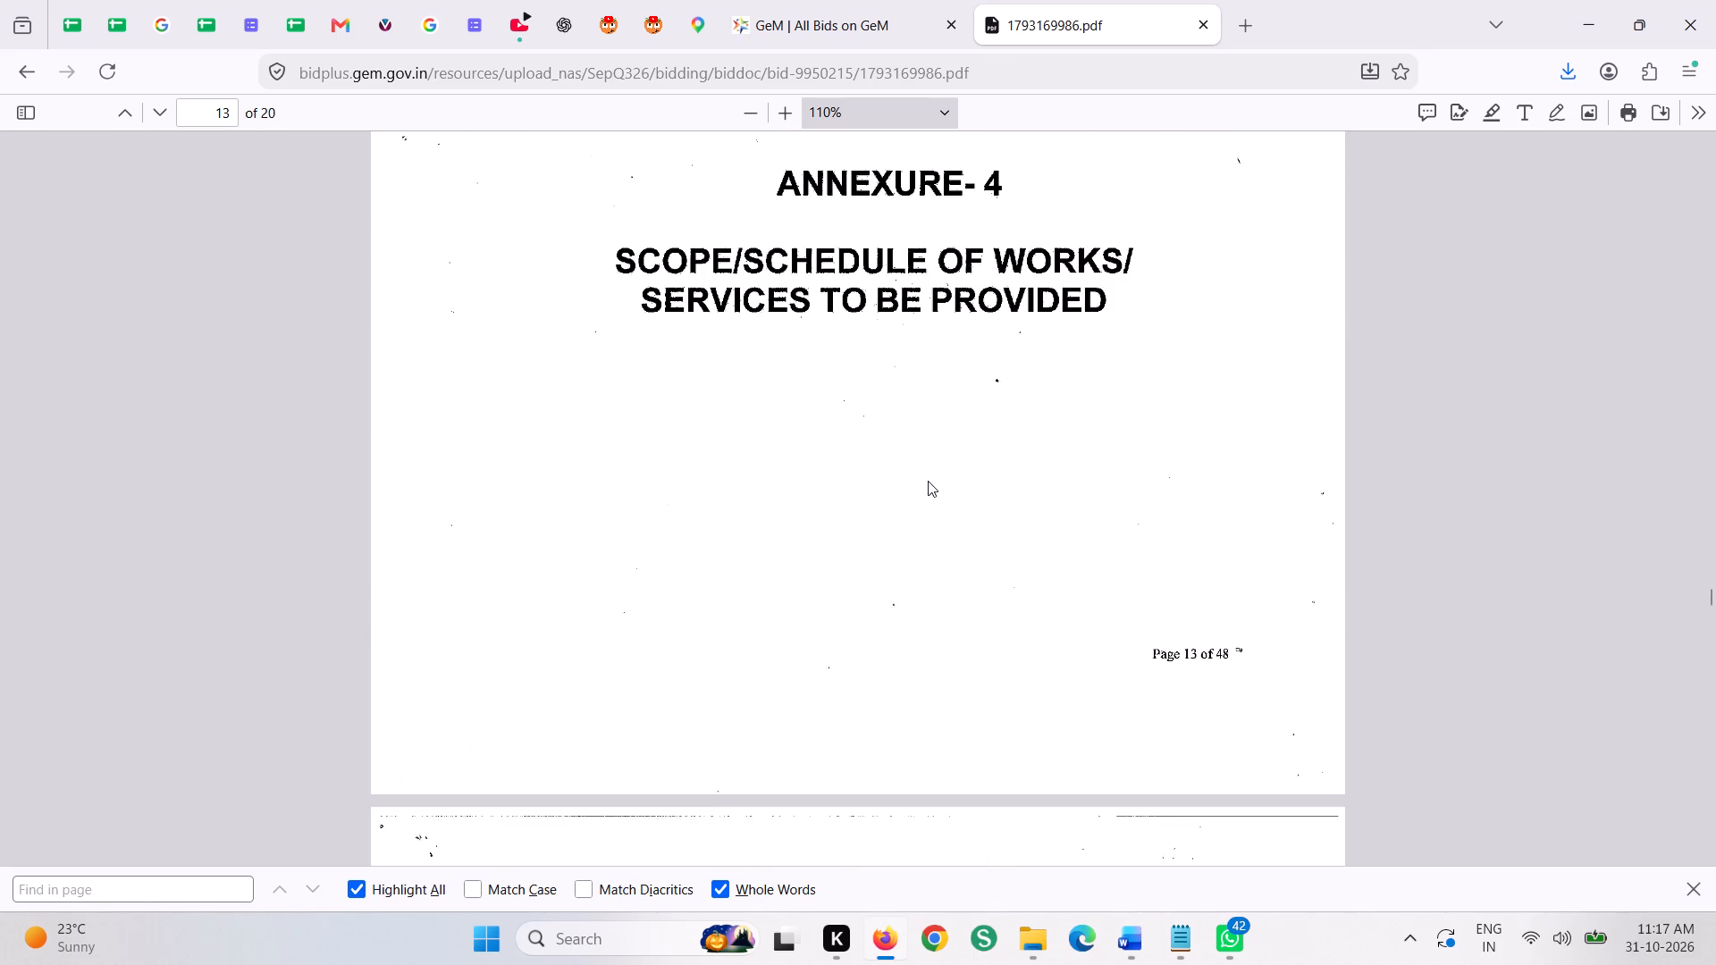
scroll(928, 481, "down", 2)
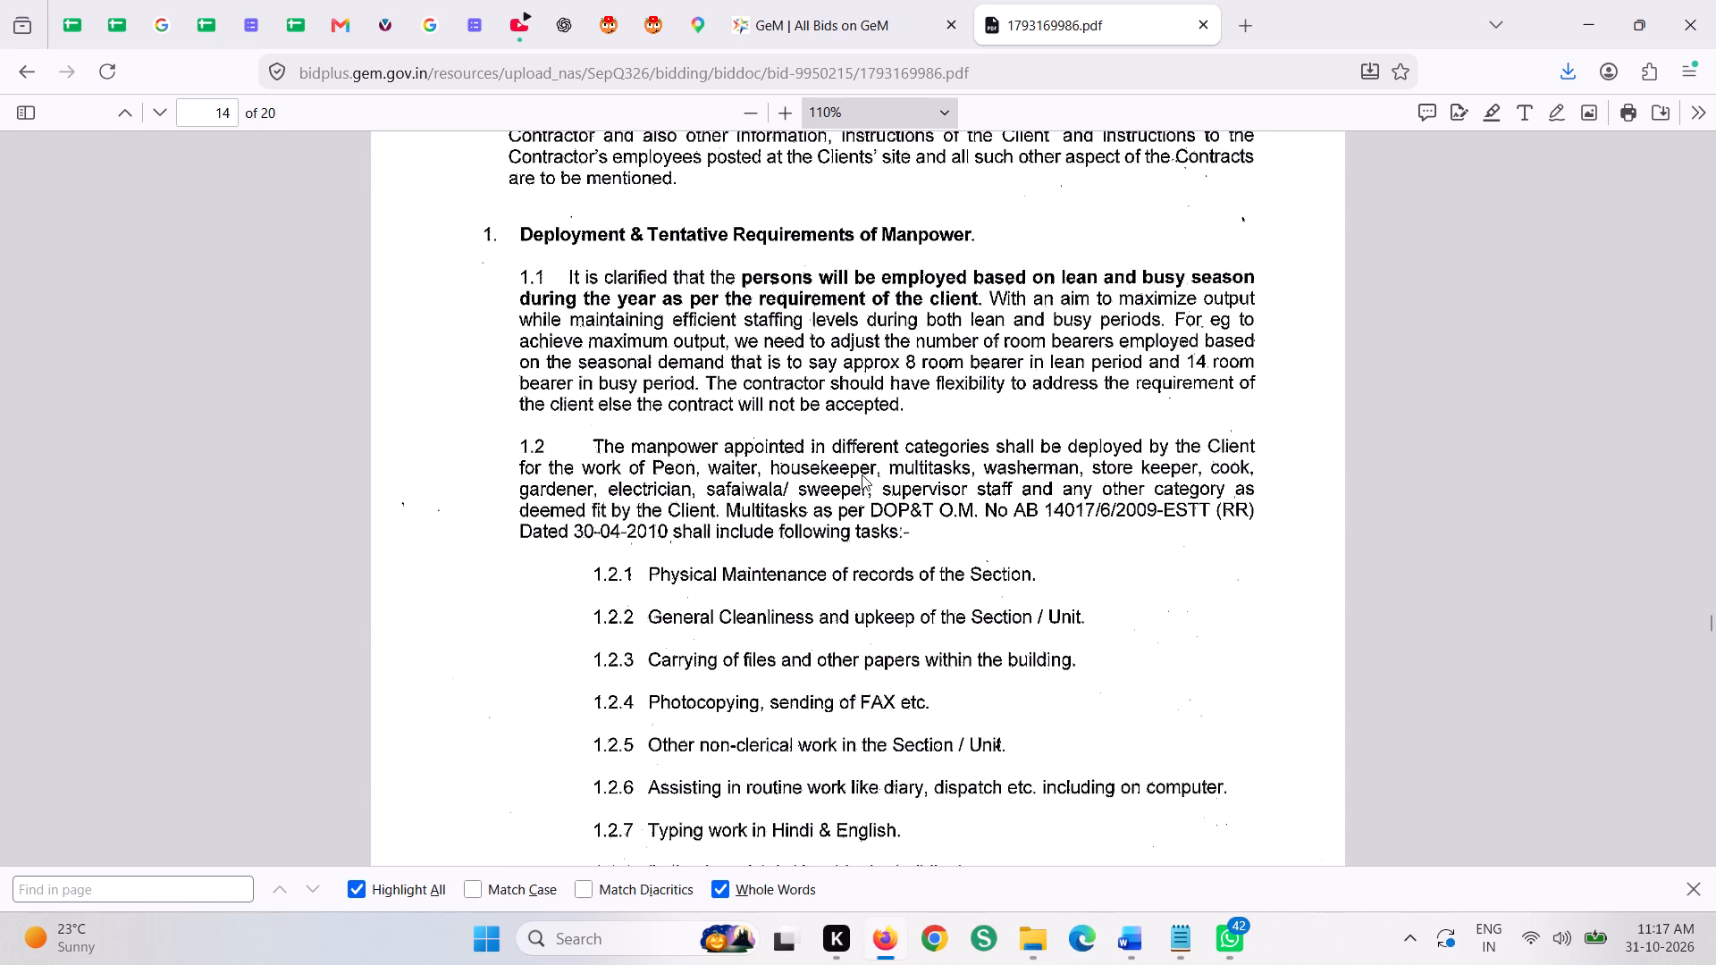
scroll(752, 513, "down", 1)
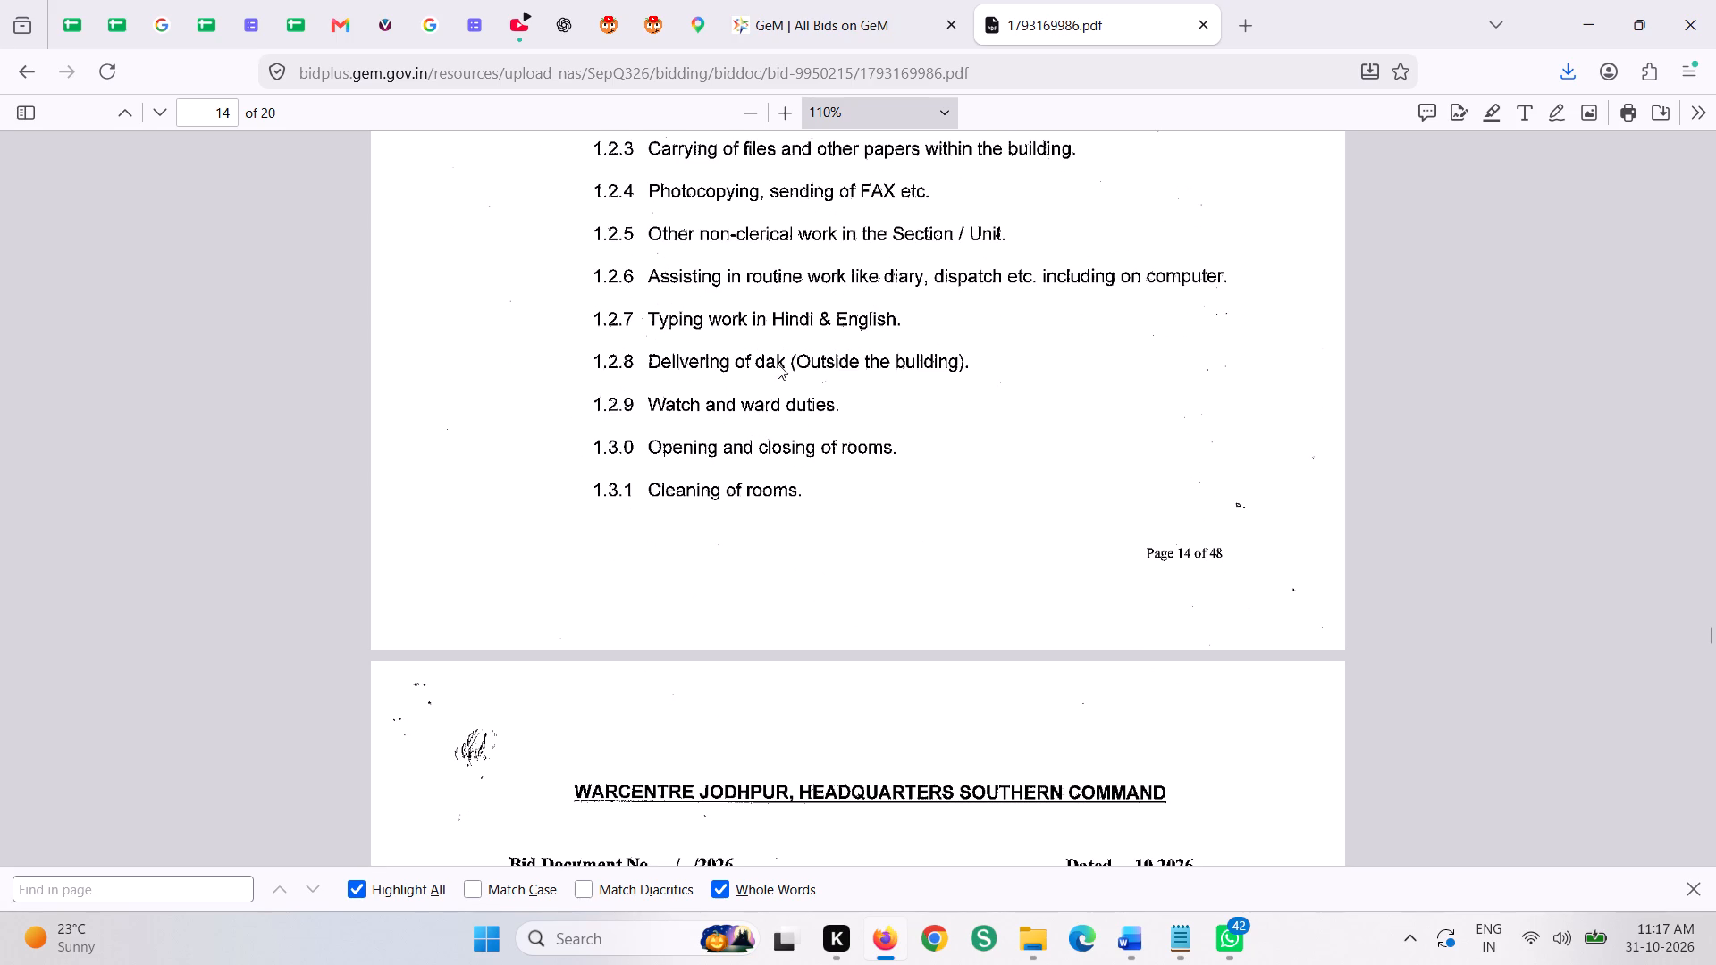
Fill in item 11 of the Word list with "PSARA LICENCE".
key("alt+Tab")
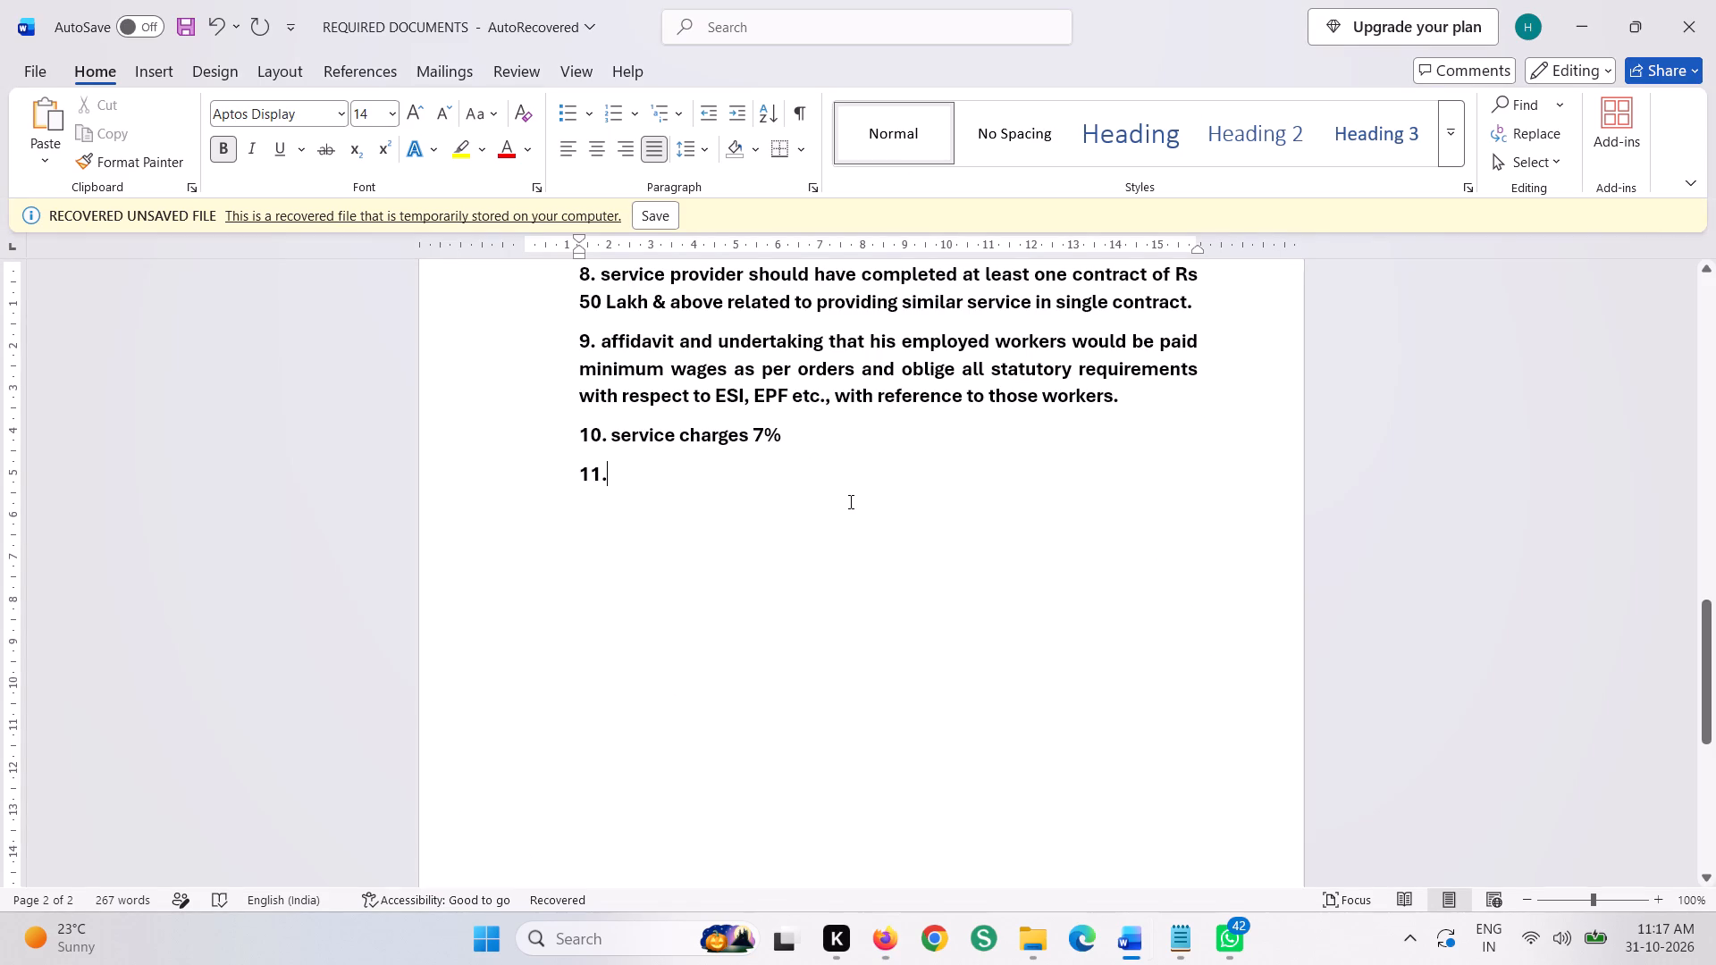
type("PSARA LICENCE")
key("space")
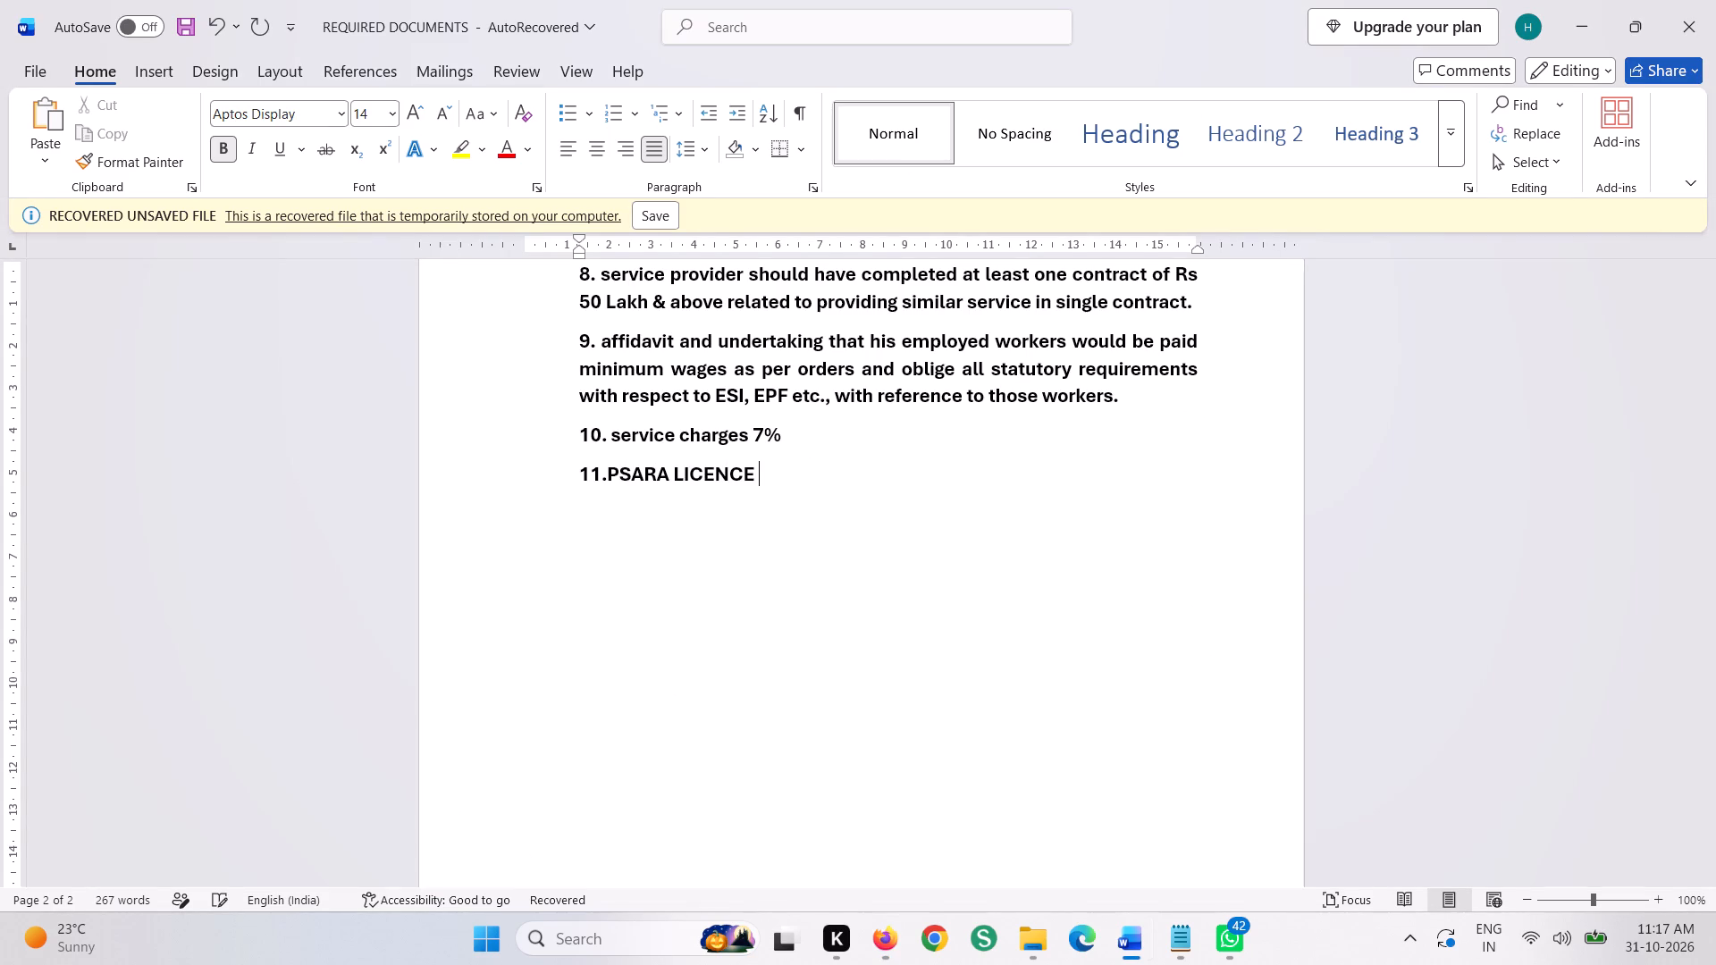
left_click_drag(612, 466, 786, 482)
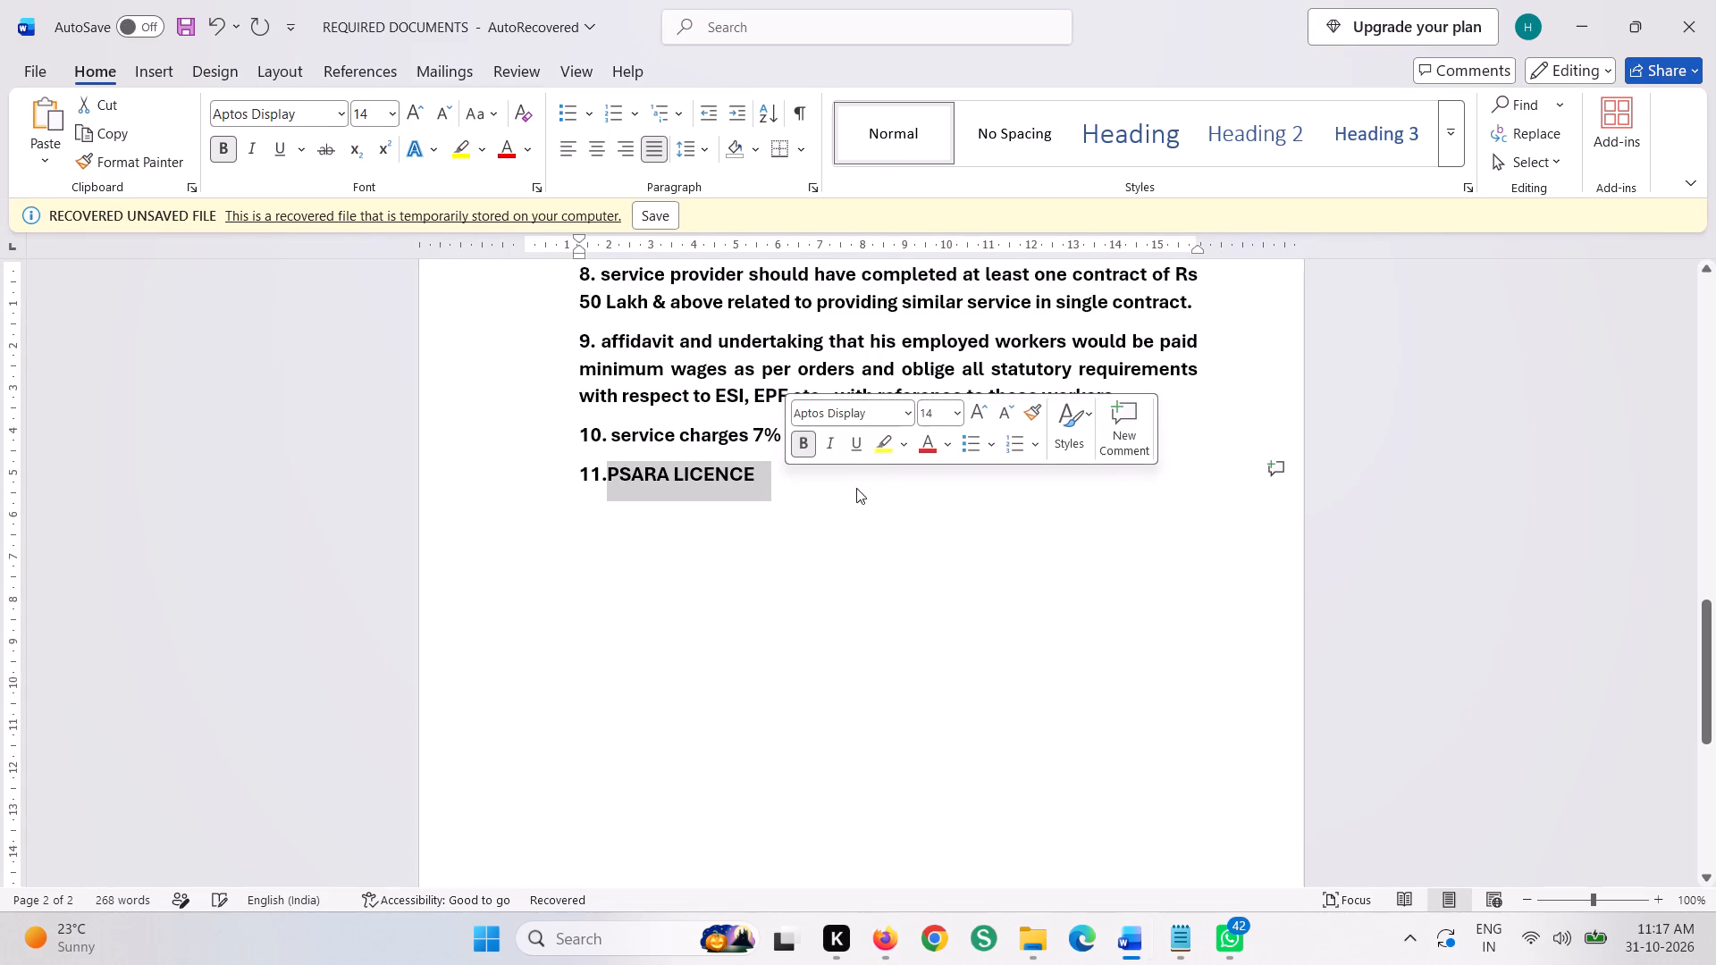
left_click(895, 449)
Review the REQUIRED DOCUMENTS list in Word from the SHOPACT item through the last numbered requirement.
scroll(829, 574, "up", 6)
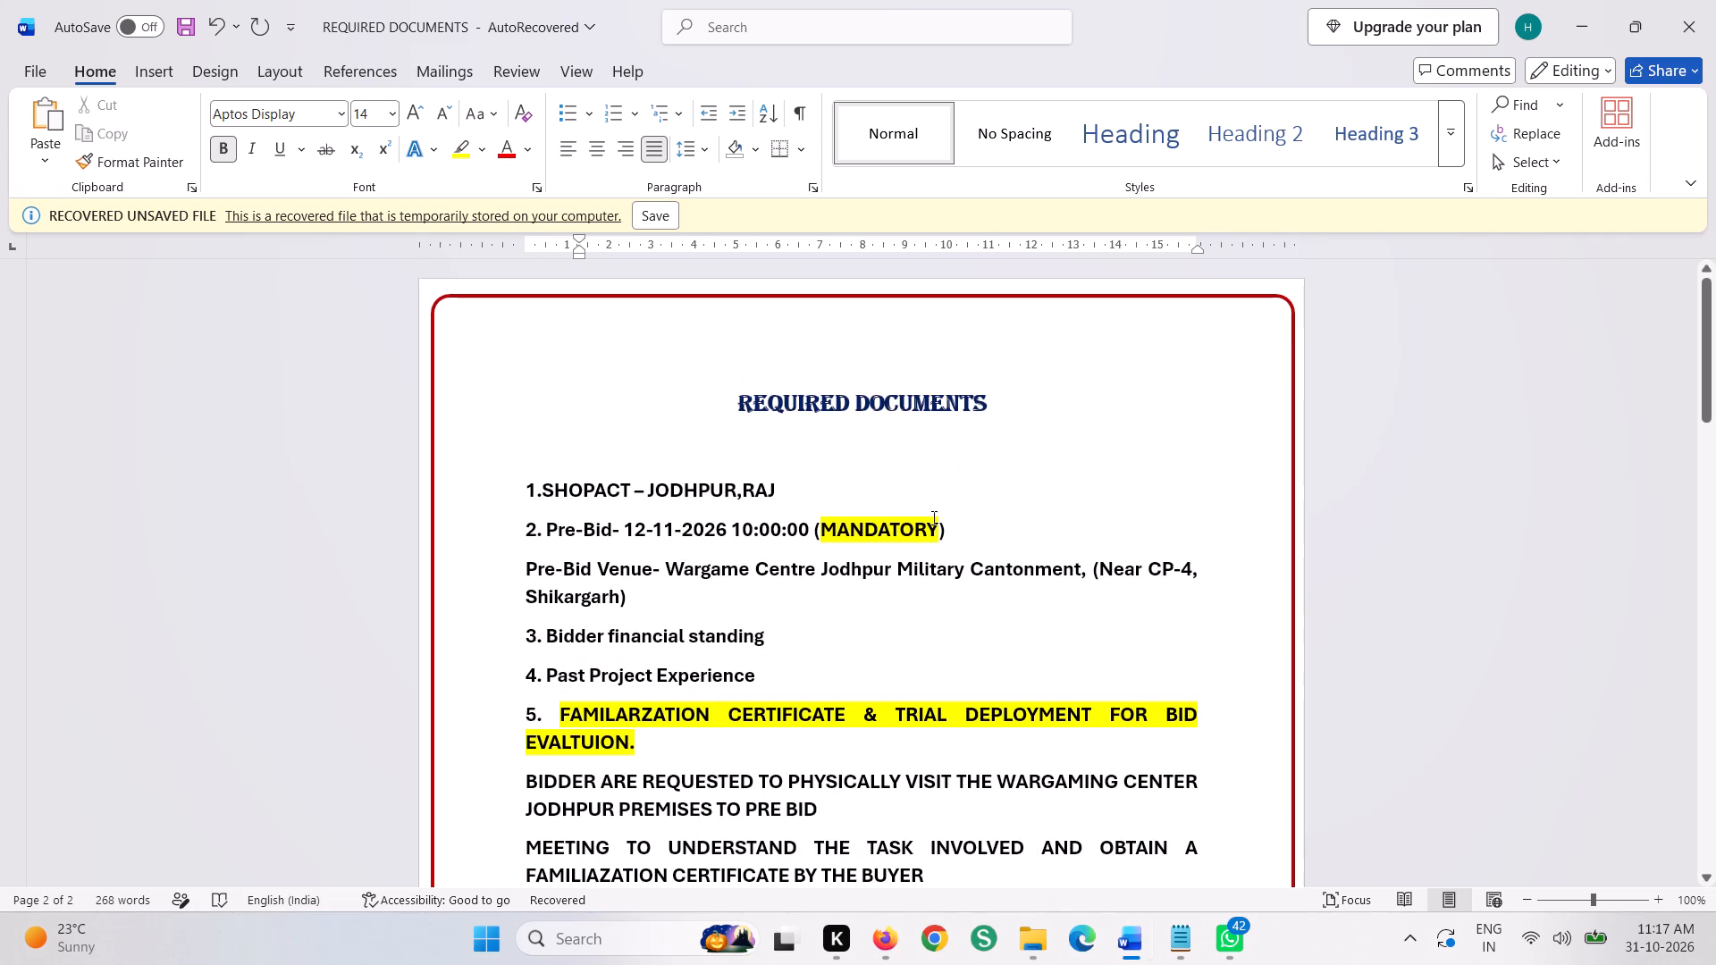
scroll(938, 529, "down", 1)
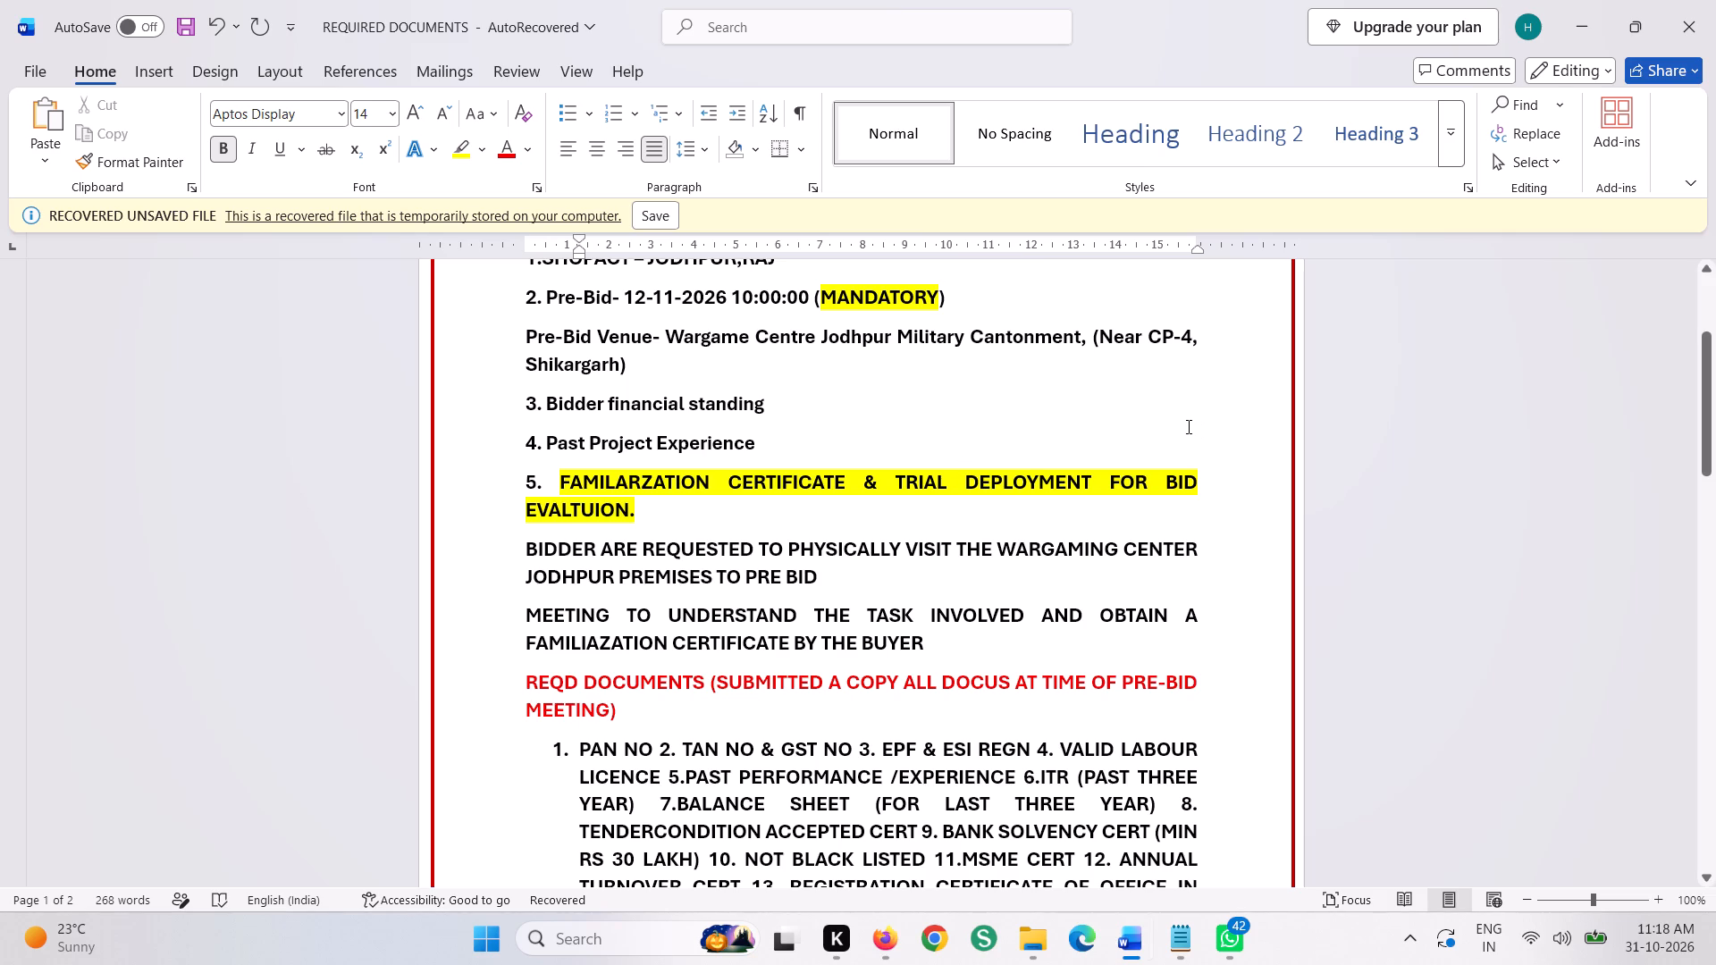
scroll(1147, 457, "up", 1)
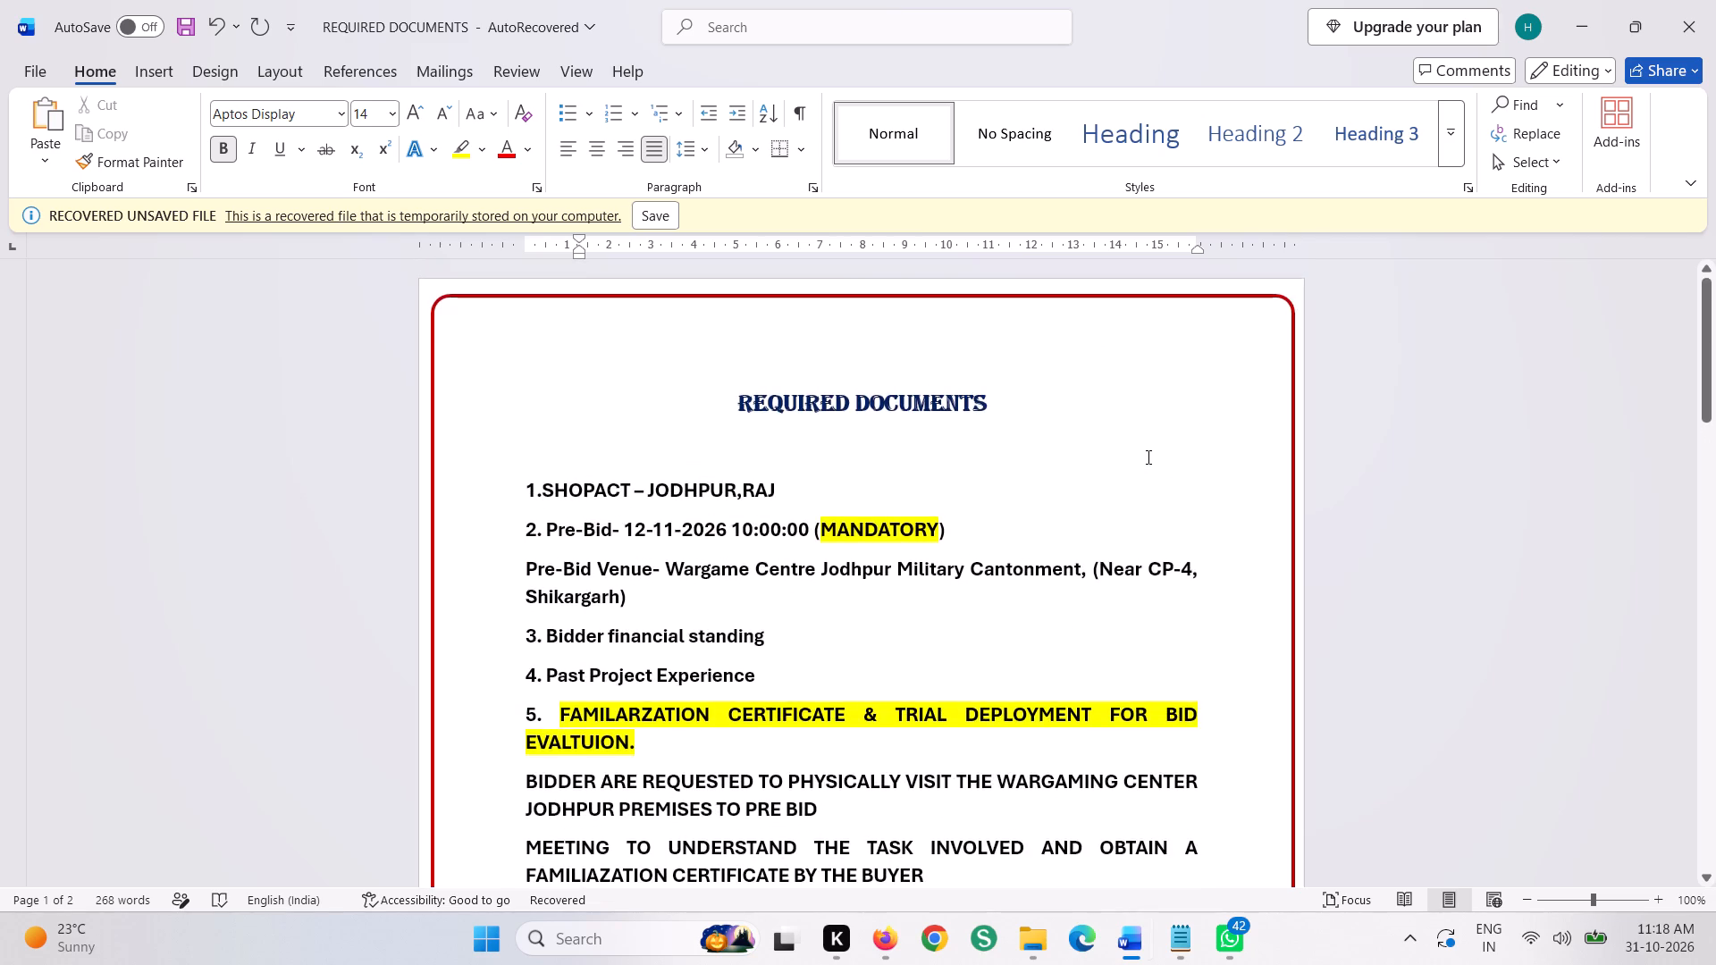
scroll(1147, 457, "down", 1)
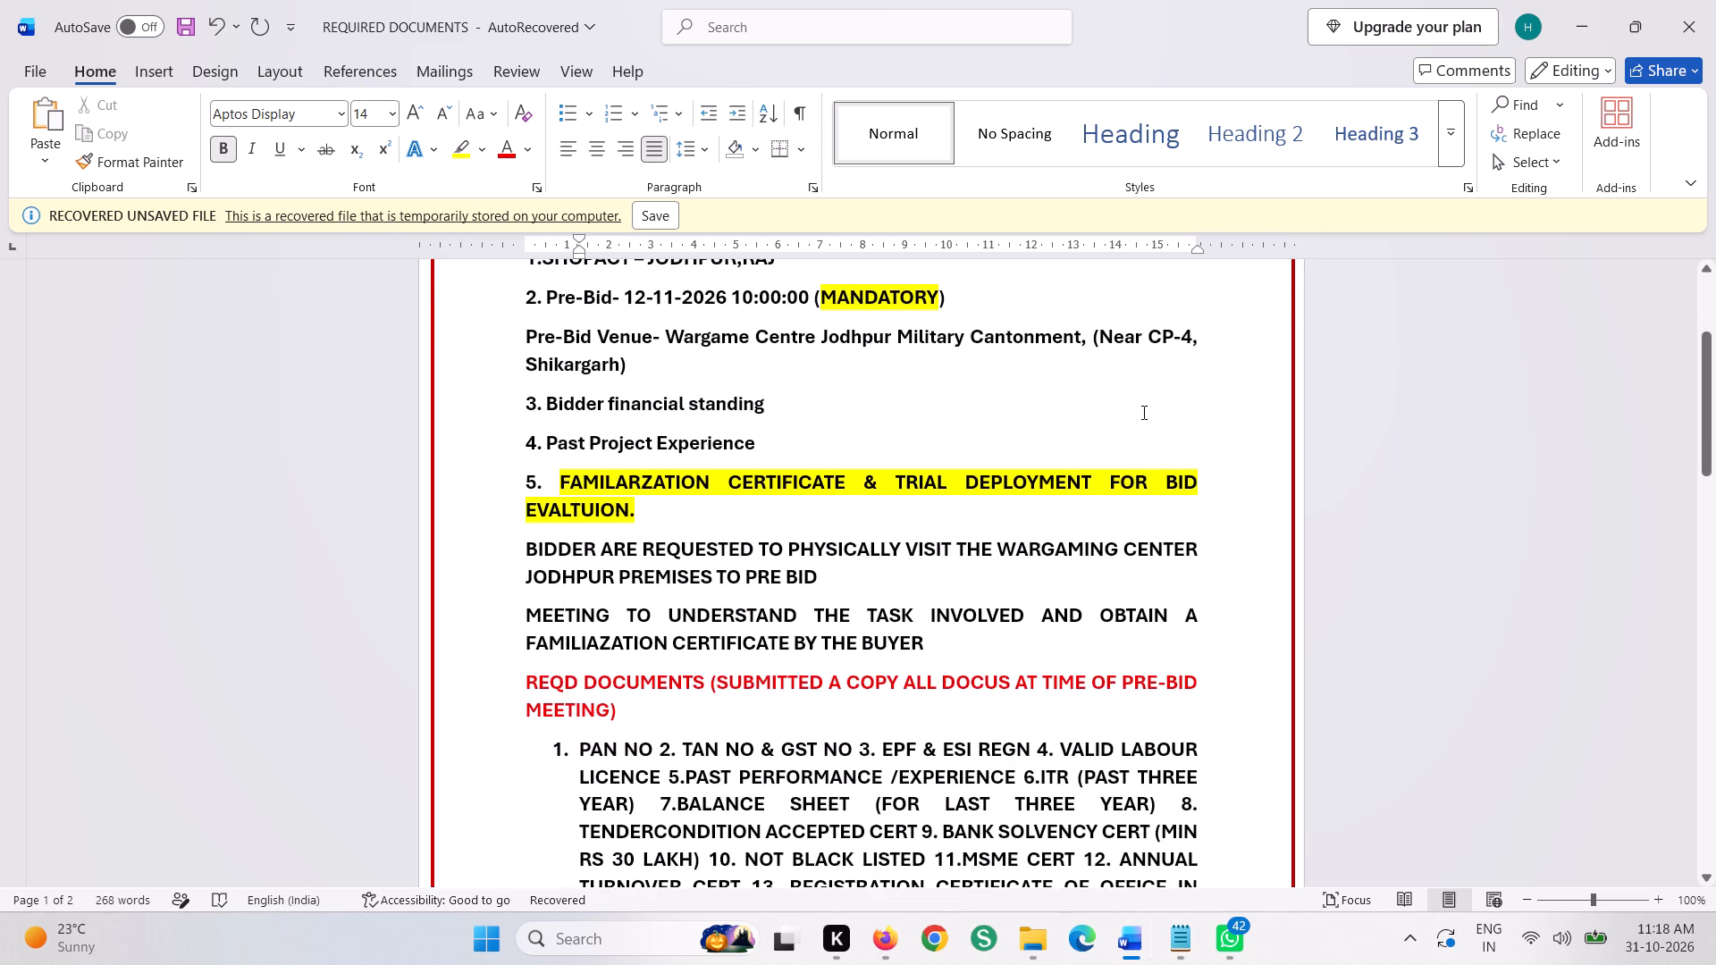
scroll(1098, 446, "down", 2)
scroll(986, 482, "down", 1)
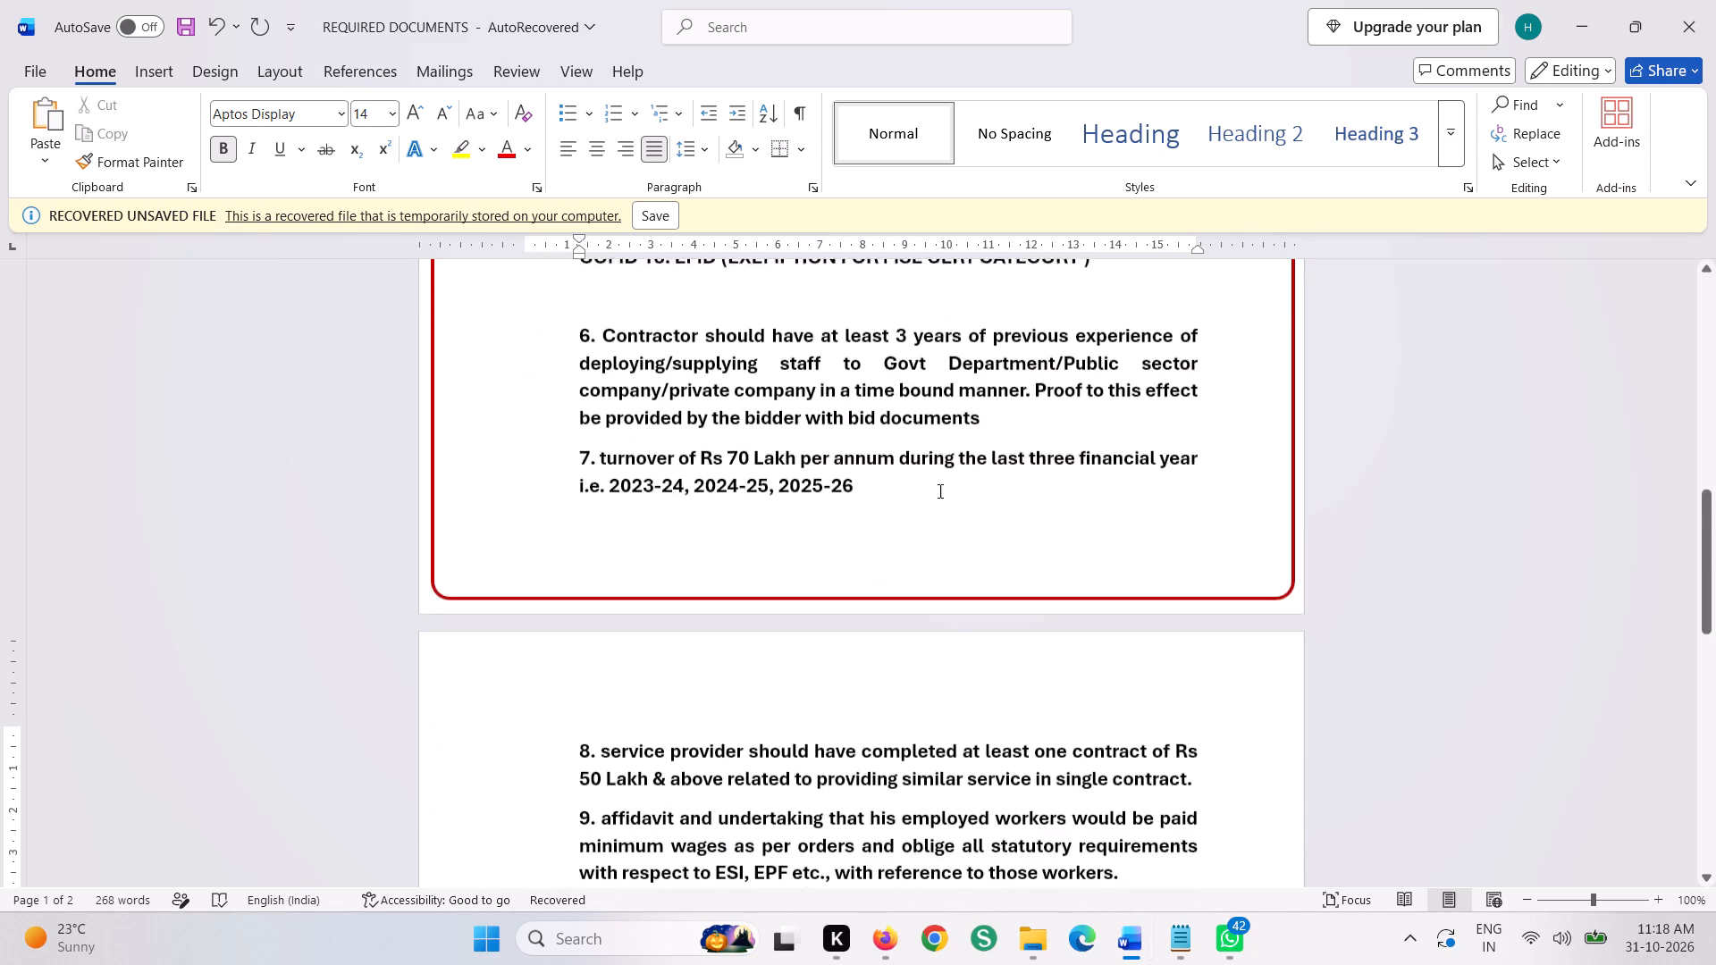
scroll(934, 483, "down", 6)
scroll(715, 493, "up", 5)
scroll(899, 533, "up", 5)
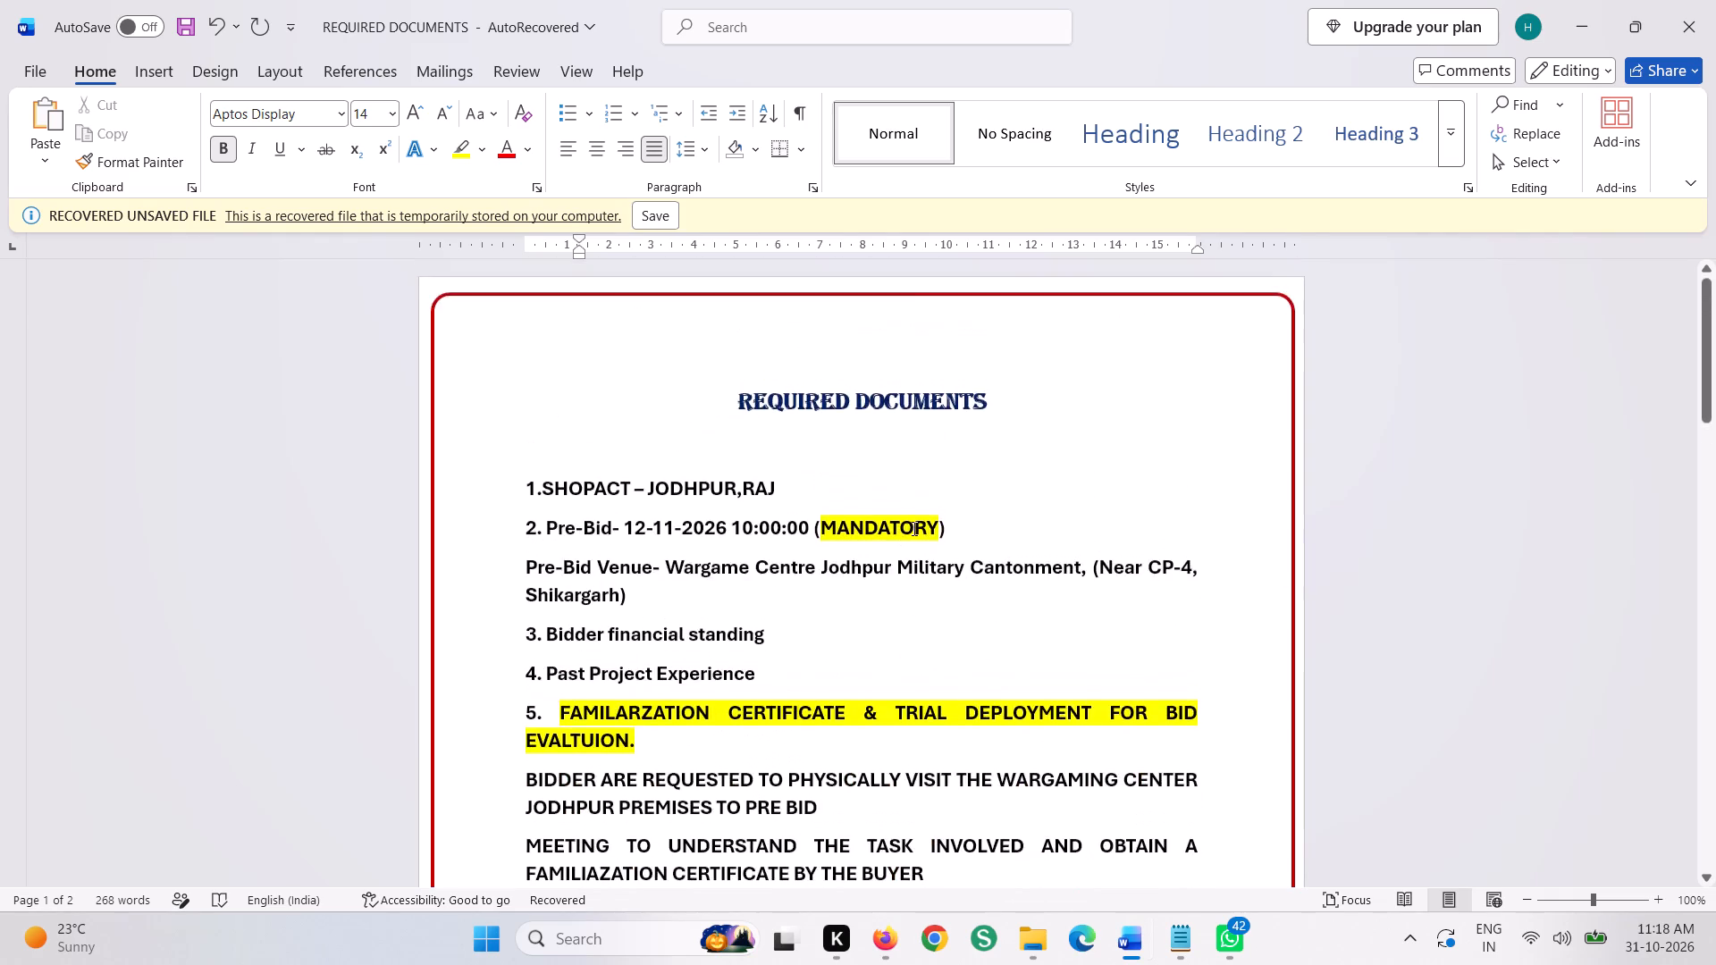
scroll(933, 522, "down", 1)
scroll(946, 513, "up", 1)
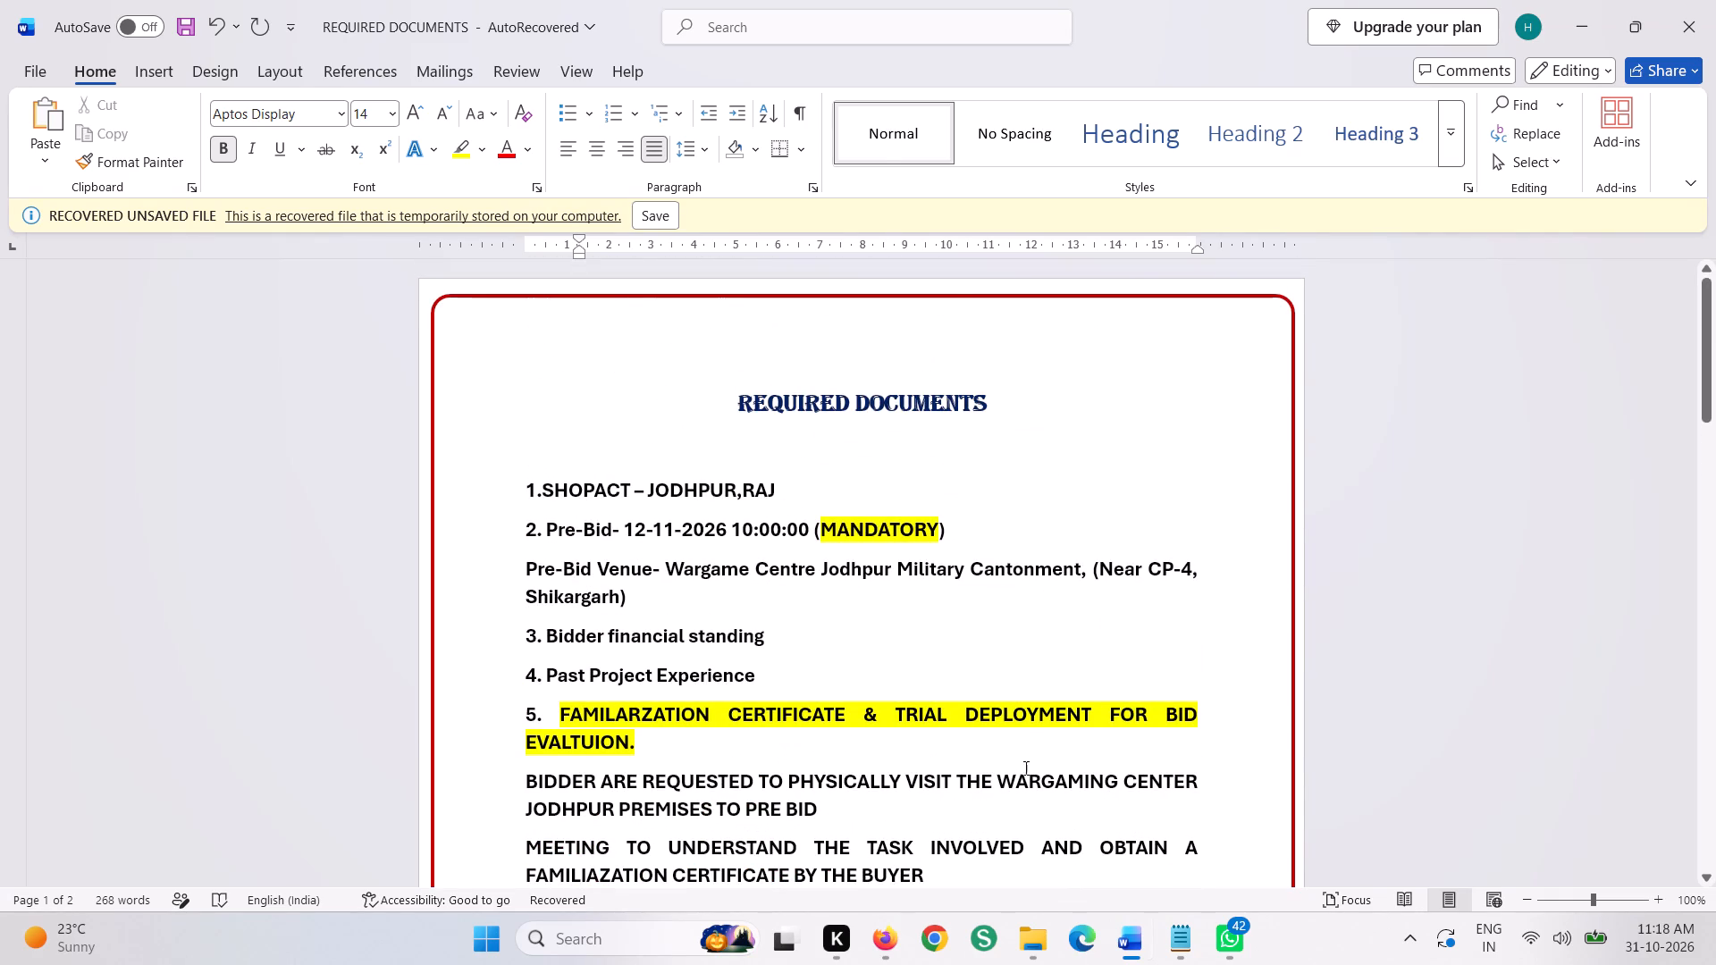
Check the list of manpower duties on page 14 of the tender PDF in Firefox, including watch and ward duties.
left_click(883, 940)
left_click(315, 35)
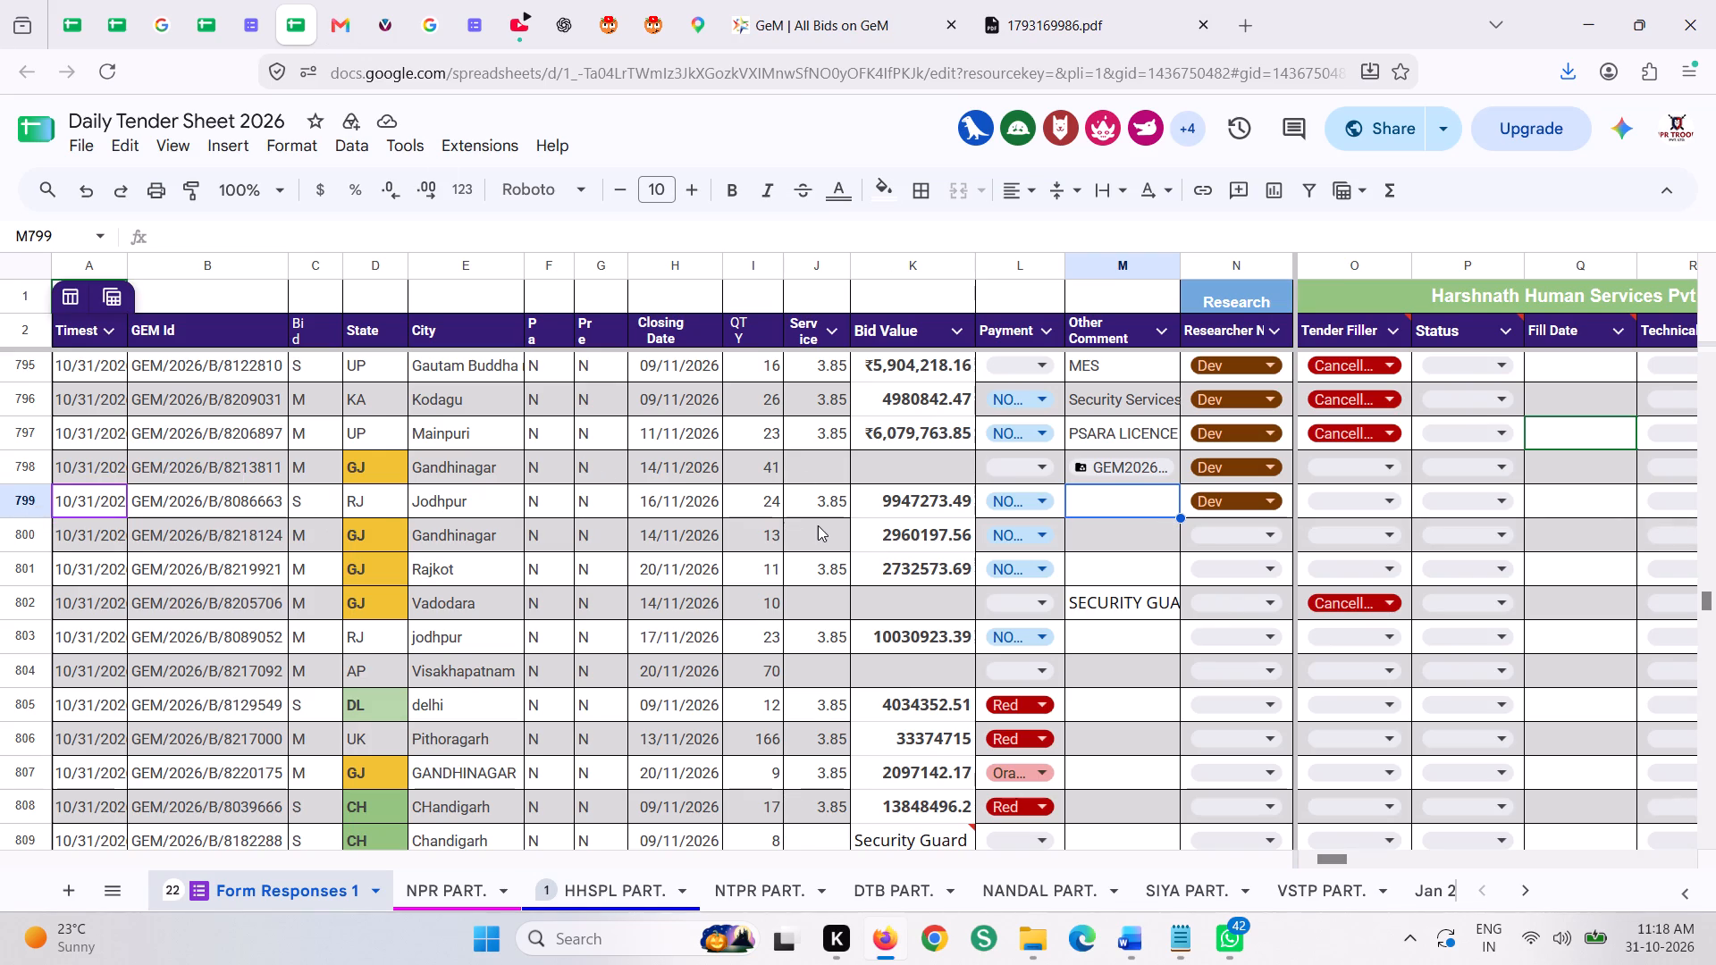
left_click(1094, 0)
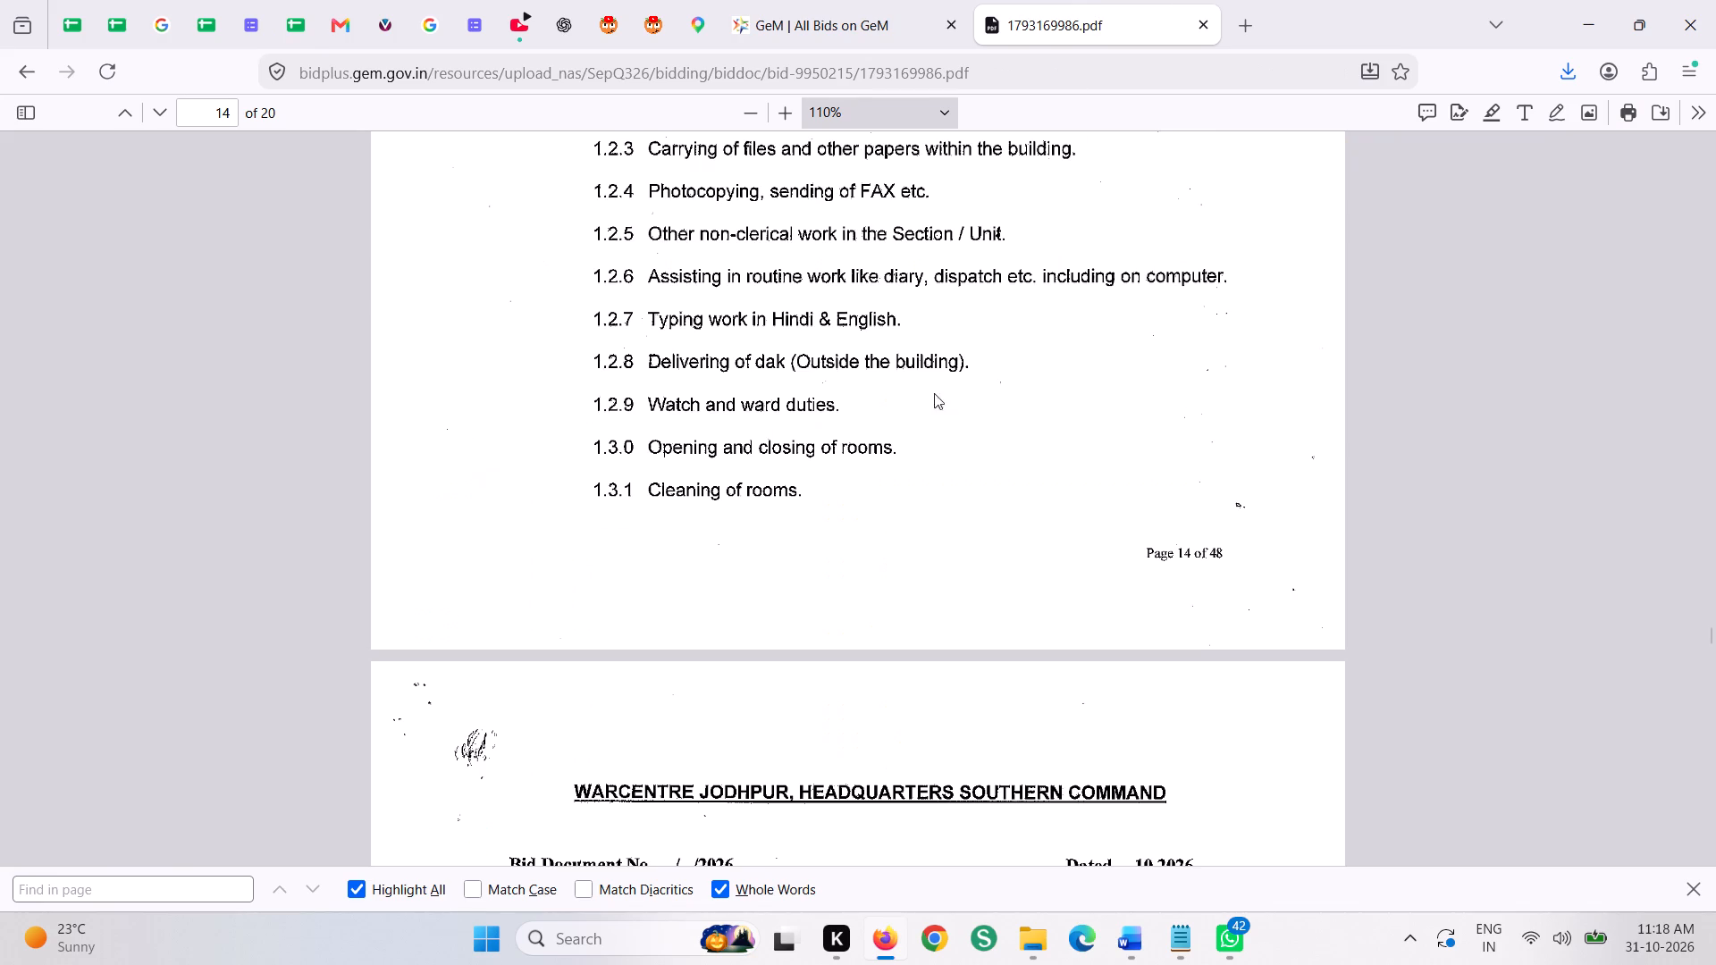
scroll(913, 419, "up", 1)
scroll(872, 593, "down", 1)
left_click_drag(665, 406, 807, 395)
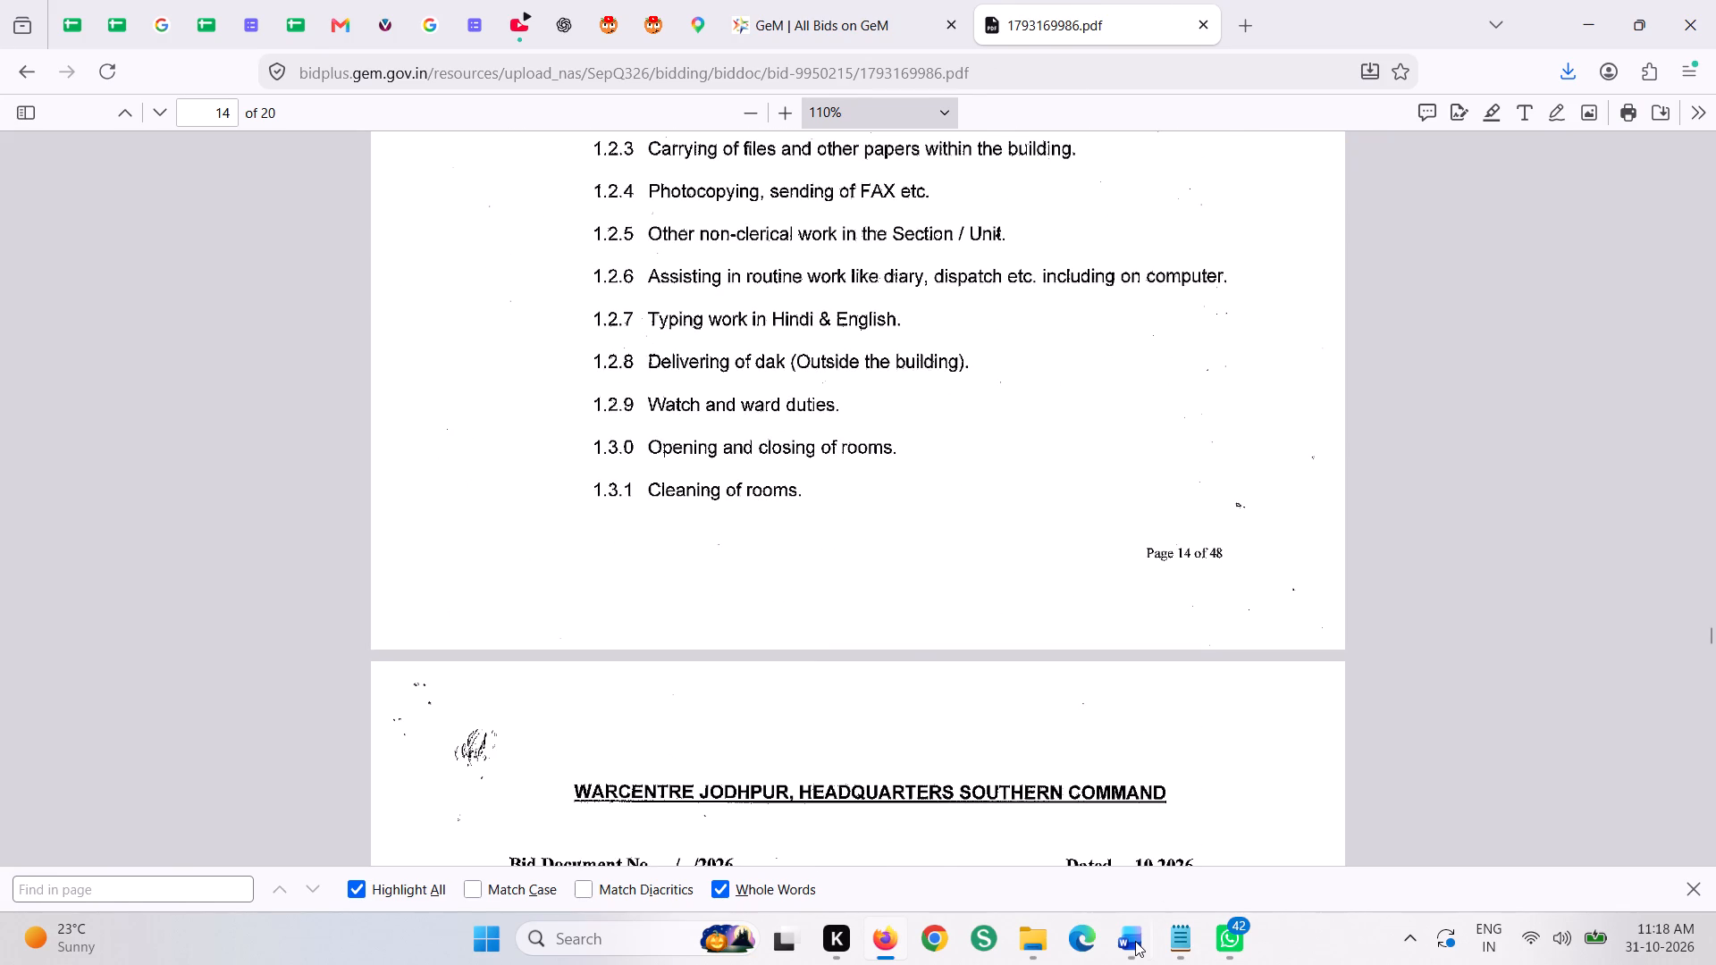
Review the REQUIRED DOCUMENTS list in Word from the mandatory pre-bid entry through item 7.
left_click(1135, 941)
left_click(85, 844)
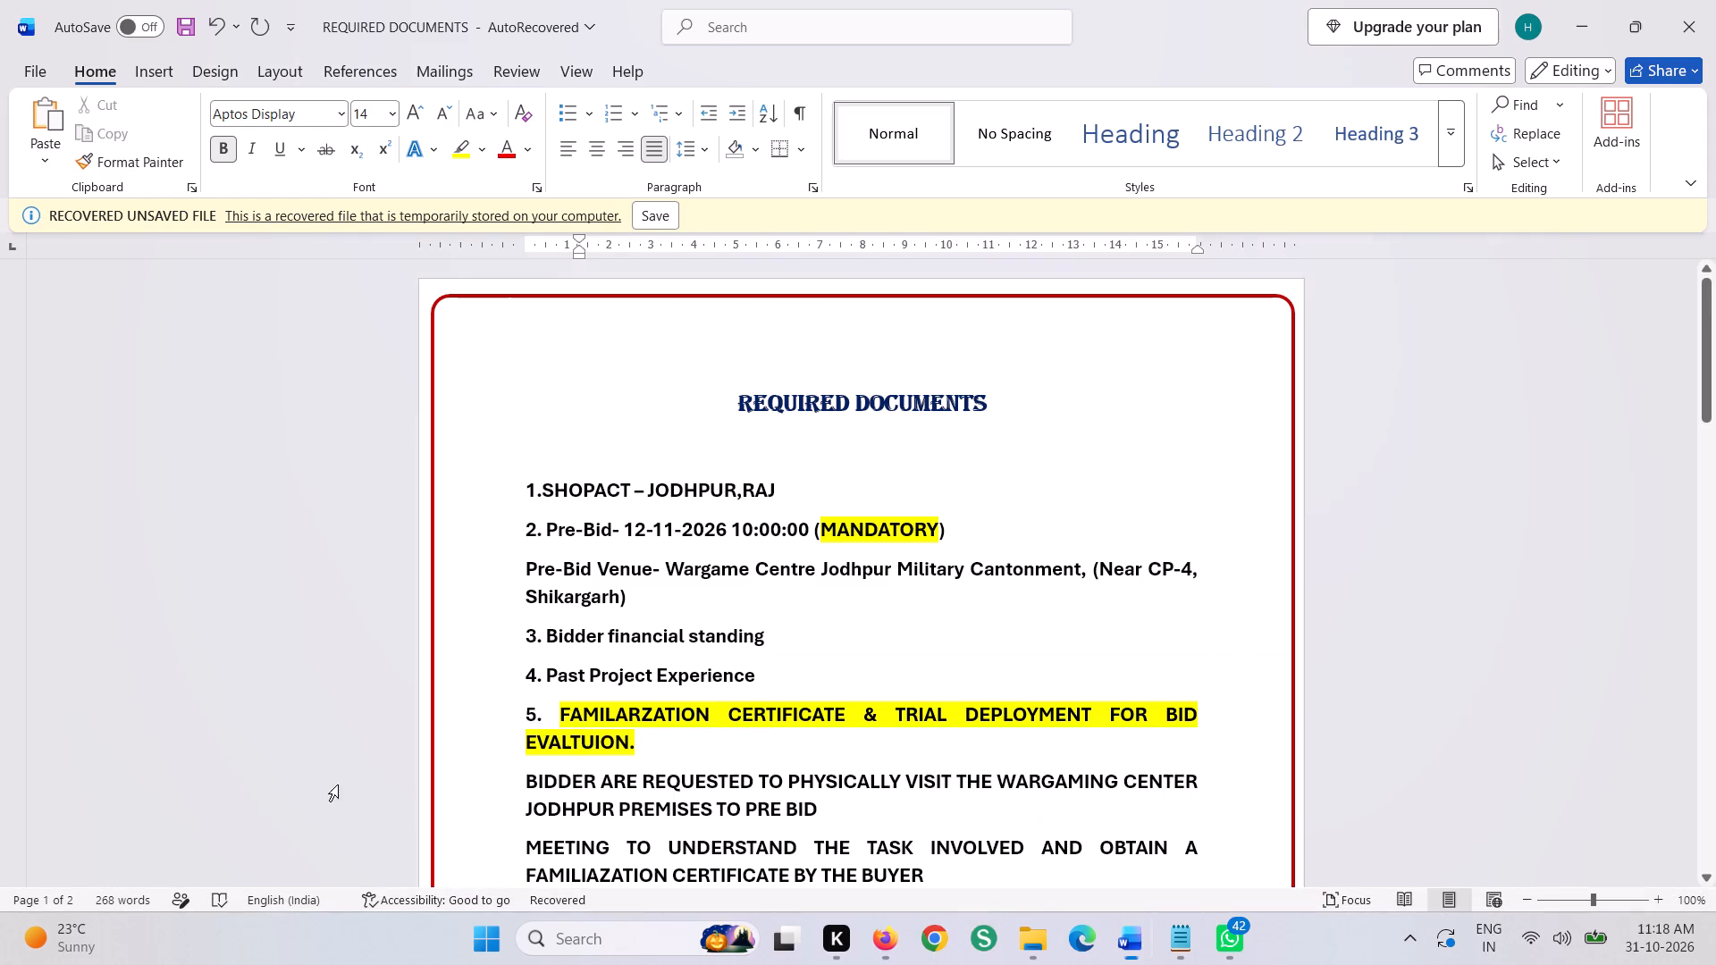
scroll(772, 652, "down", 1)
scroll(922, 564, "up", 1)
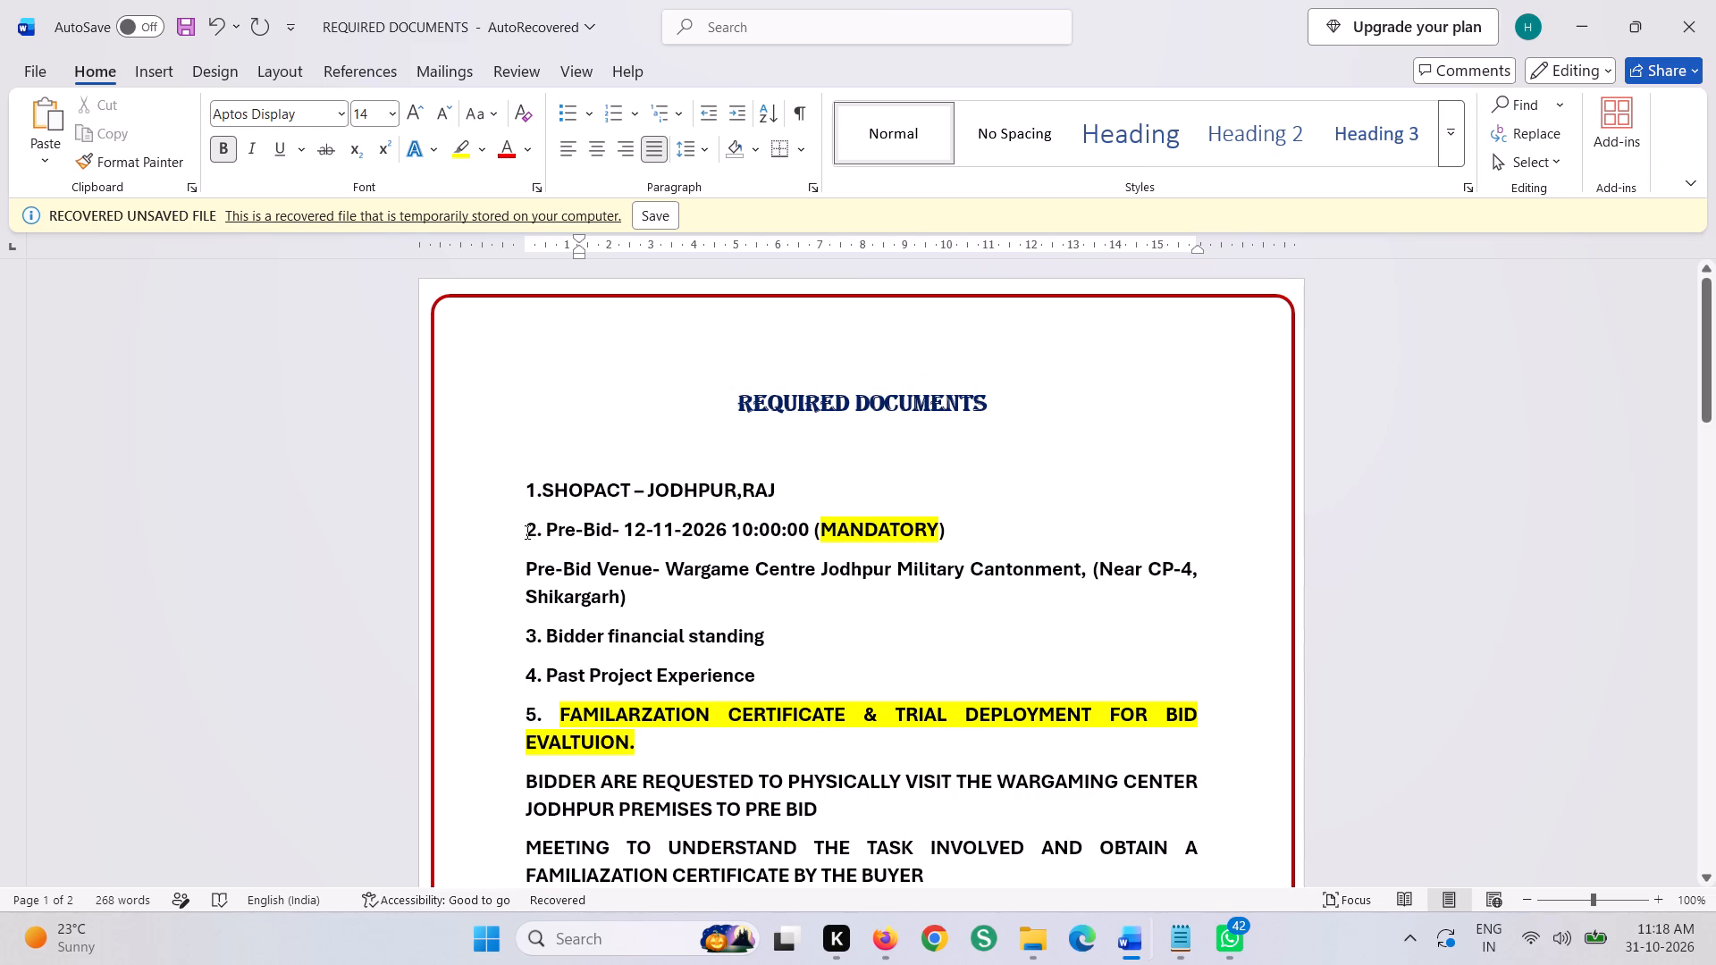
left_click_drag(544, 527, 929, 538)
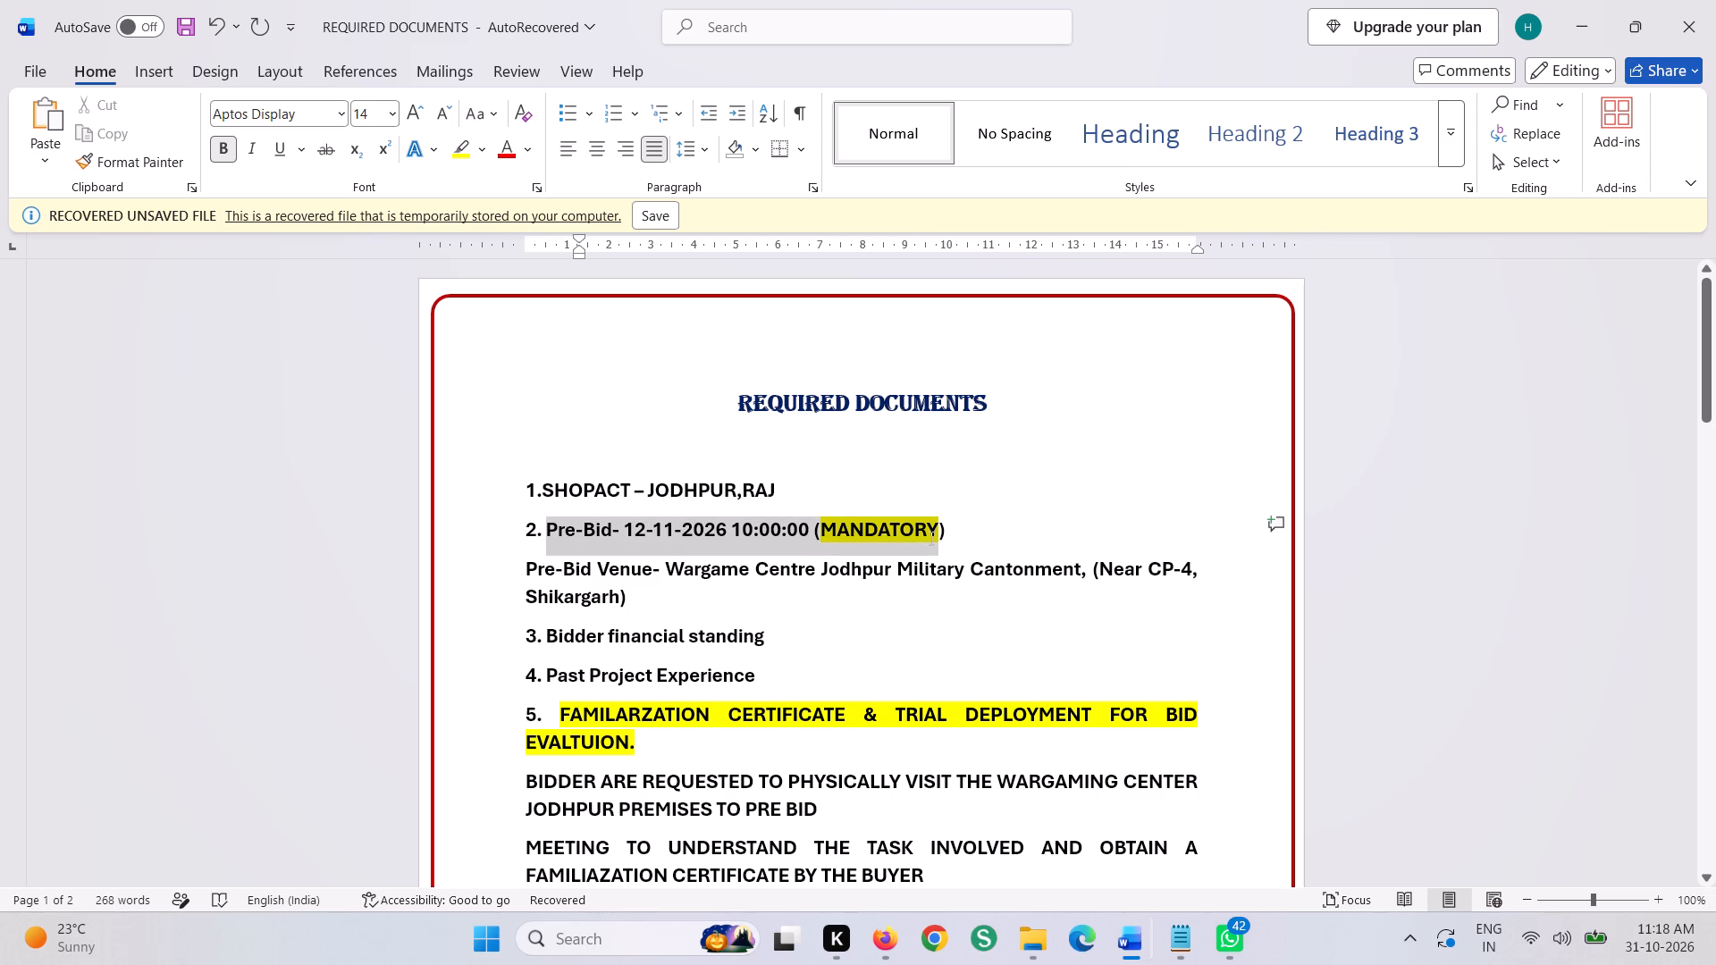
left_click_drag(929, 538, 930, 535)
left_click(764, 623)
scroll(806, 559, "down", 1)
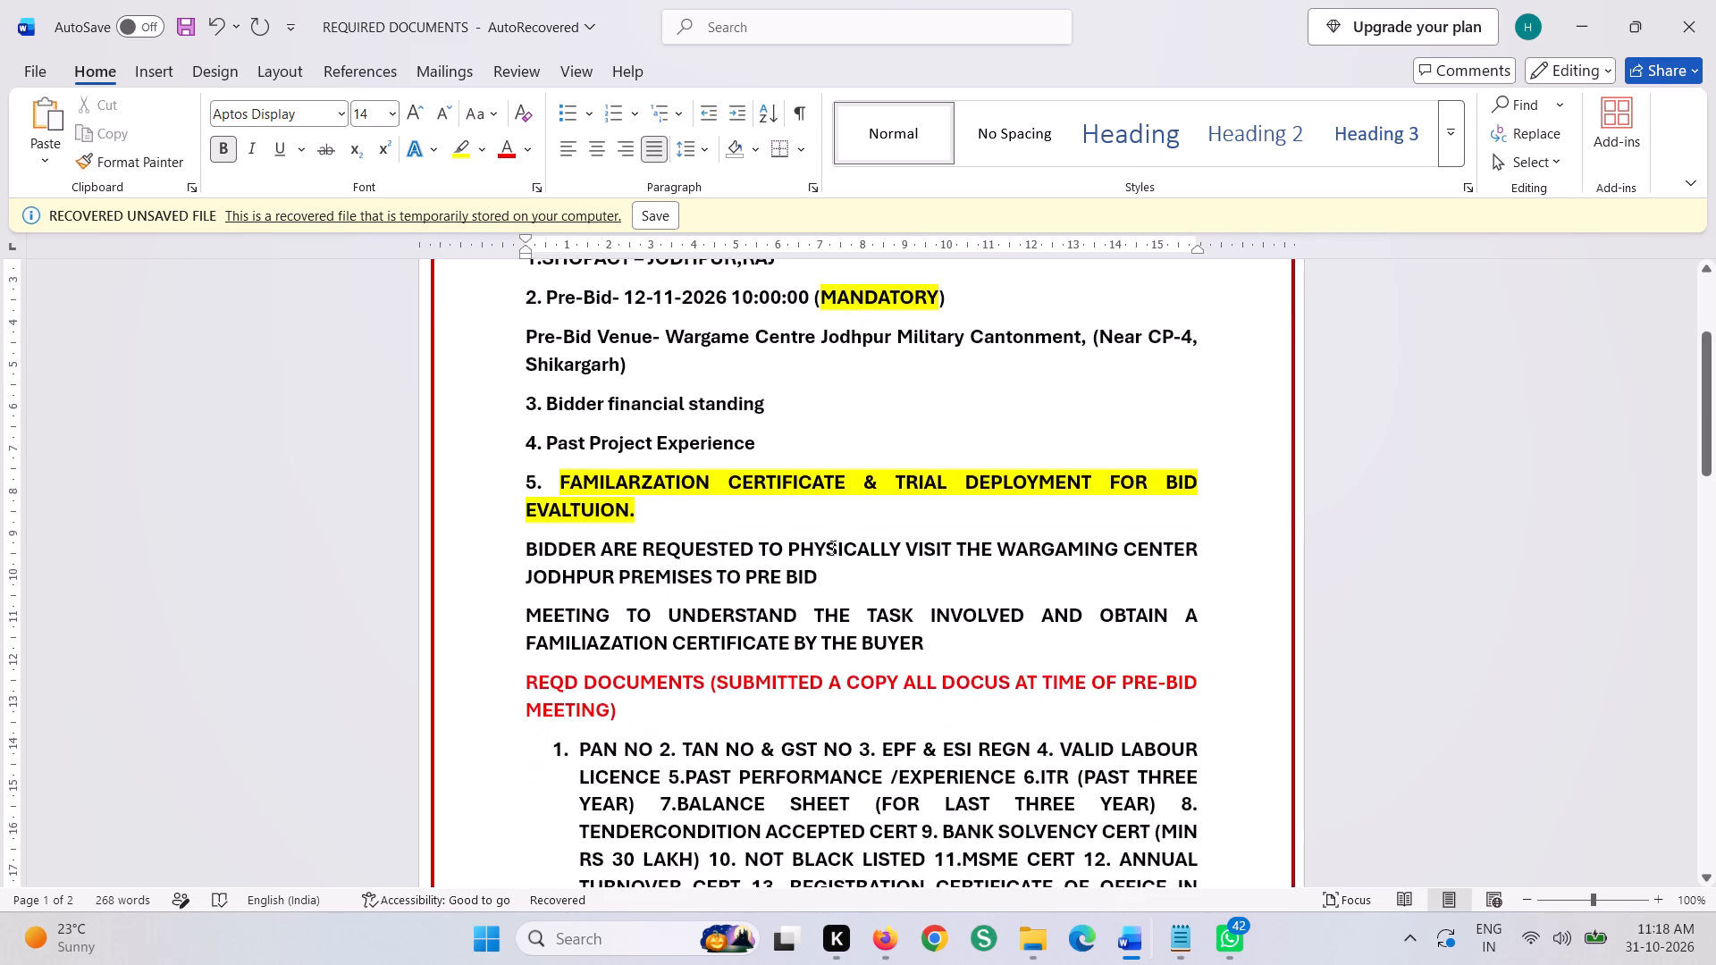
scroll(819, 541, "up", 1)
scroll(904, 627, "down", 1)
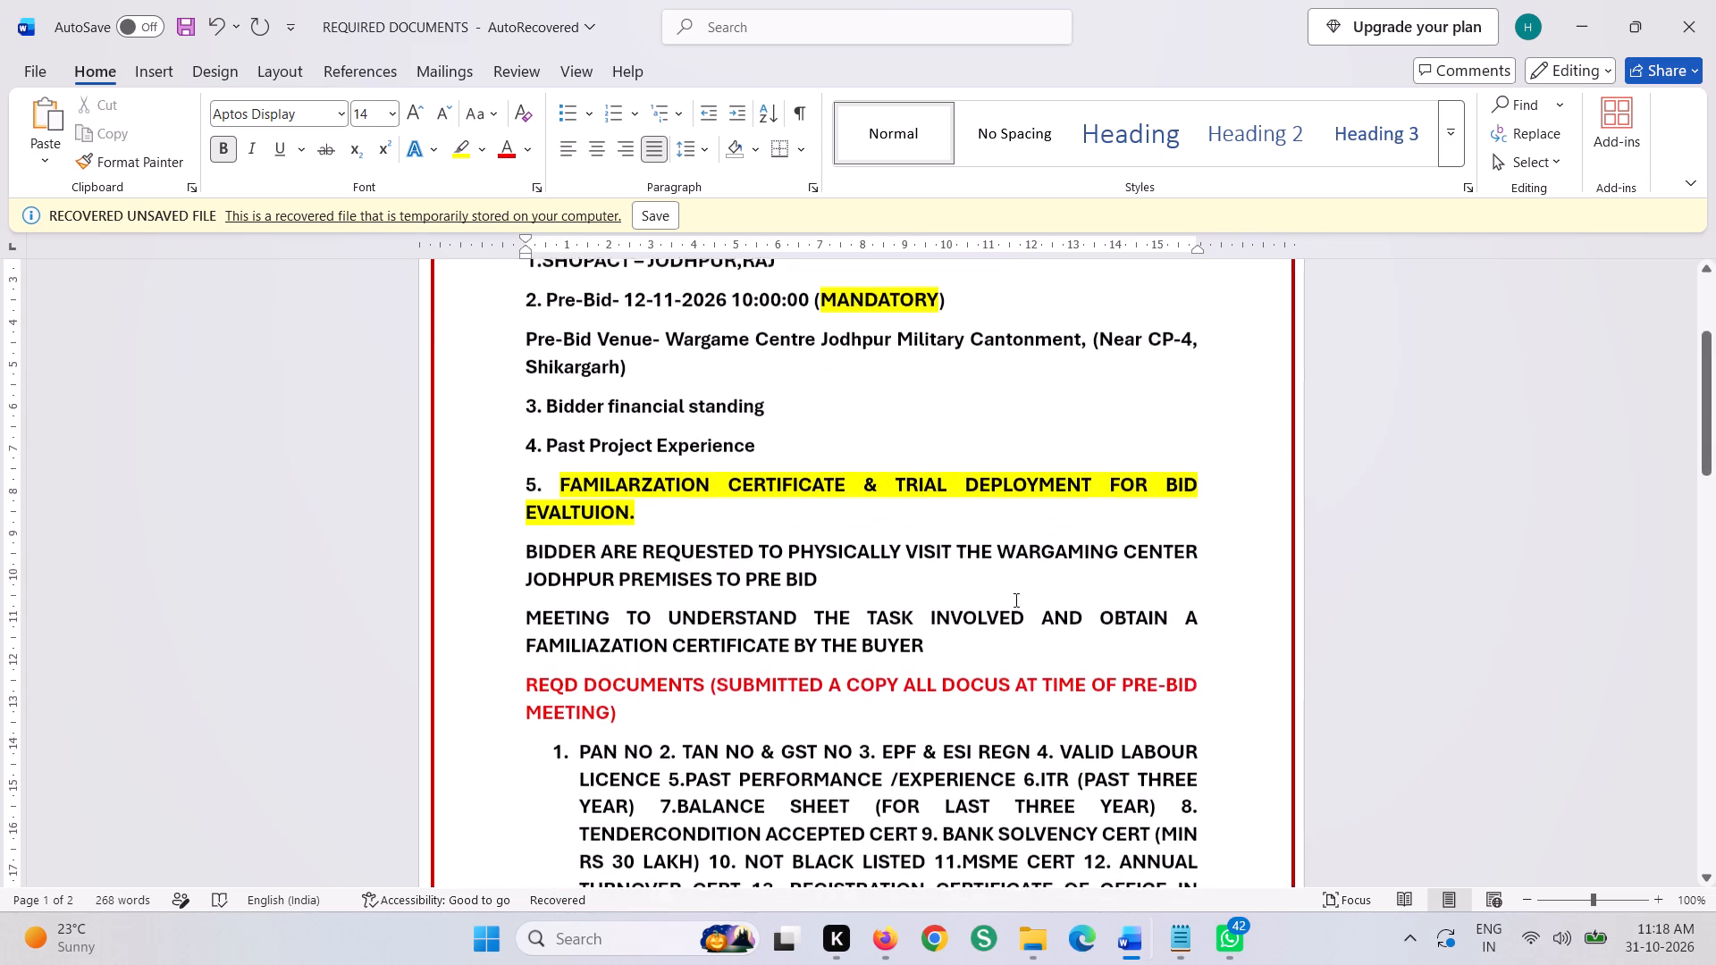
scroll(786, 537, "down", 1)
scroll(886, 591, "down", 1)
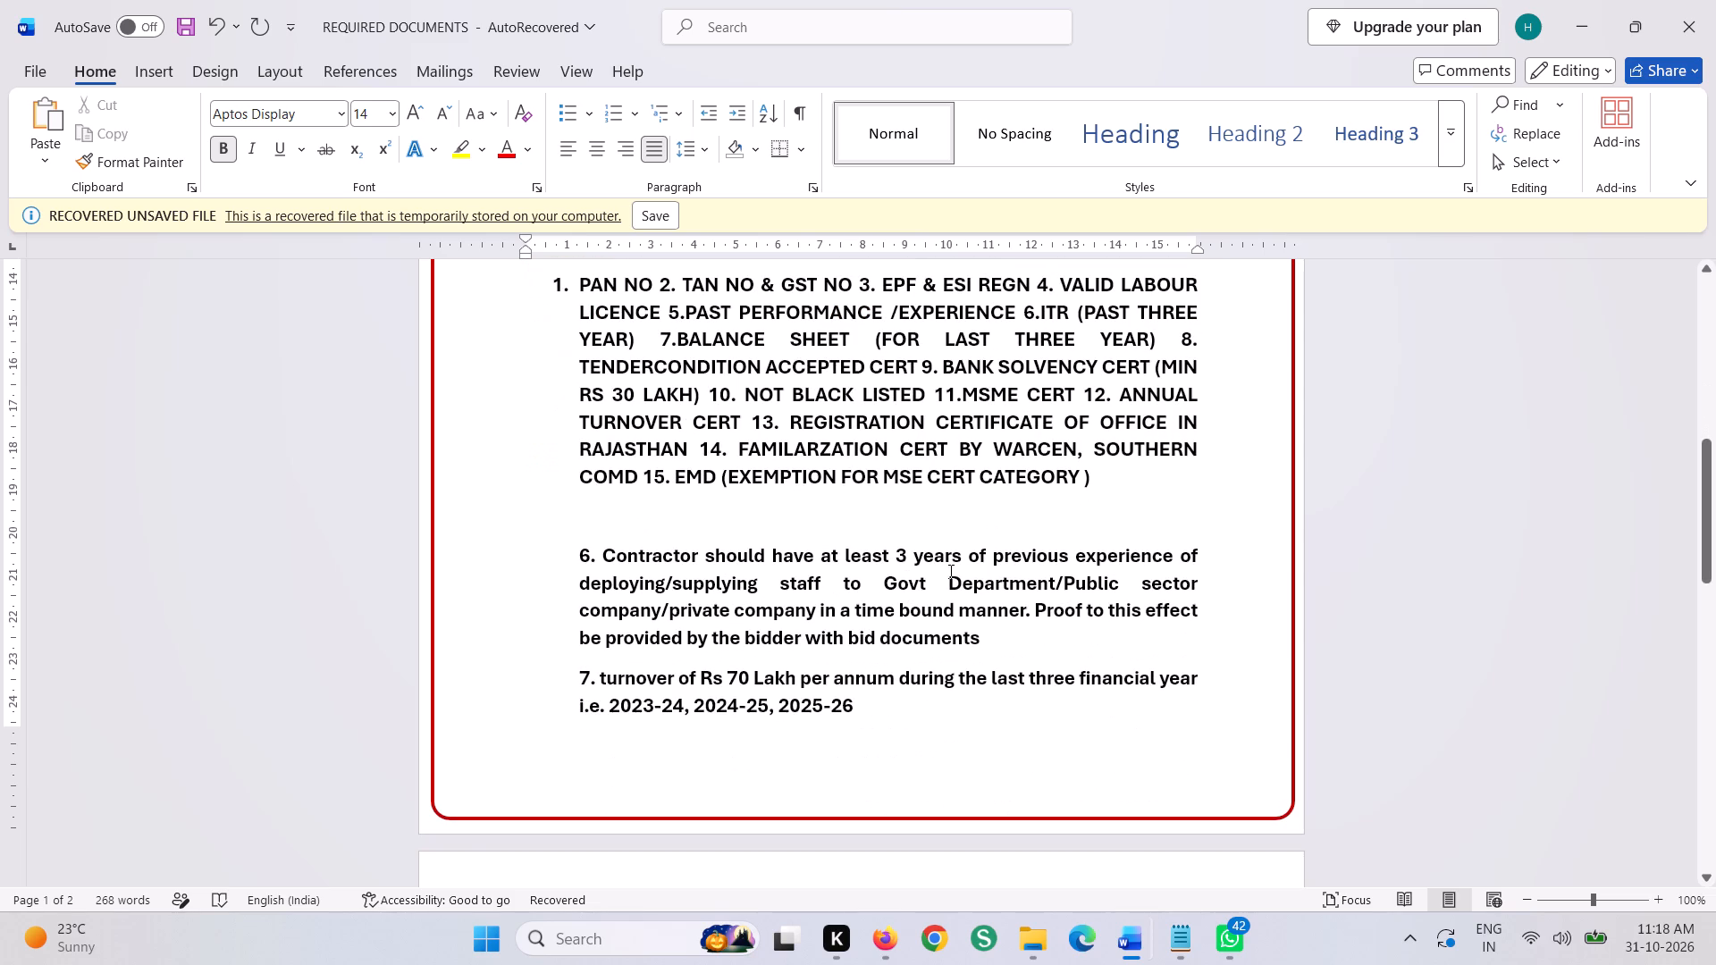
scroll(878, 466, "up", 1)
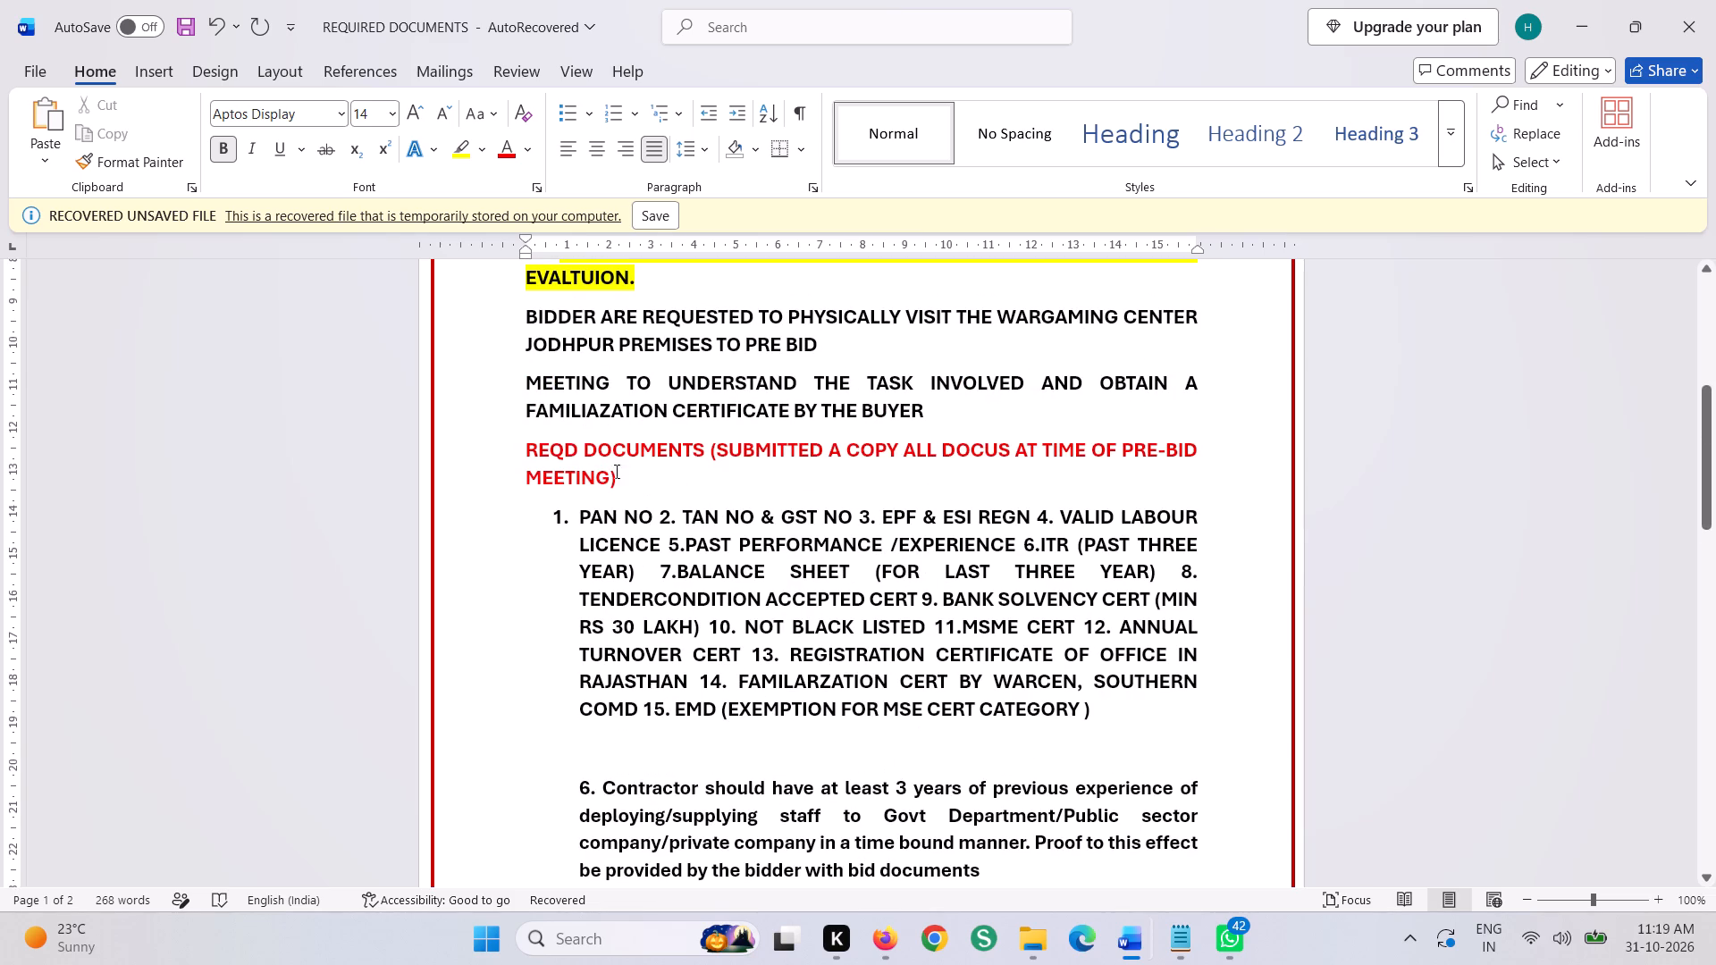
Highlight in yellow the pre-bid document list from PAN NO through the EMD exemption entry.
left_click_drag(575, 521, 1087, 723)
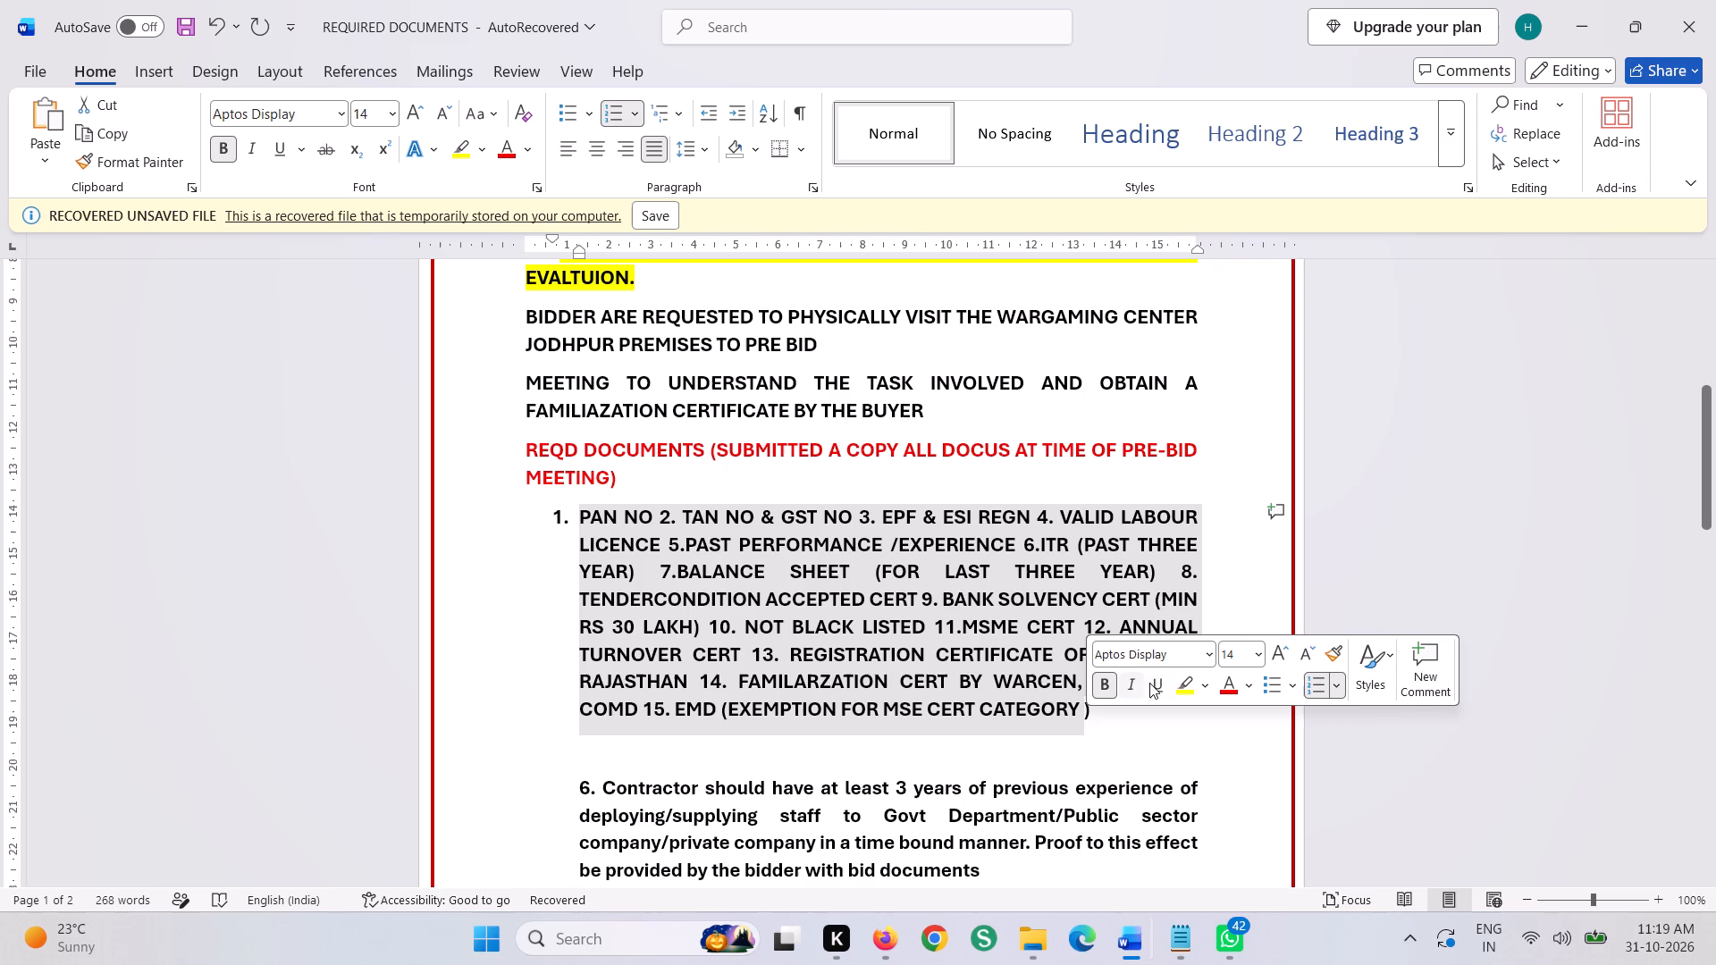
left_click(1182, 686)
left_click(985, 622)
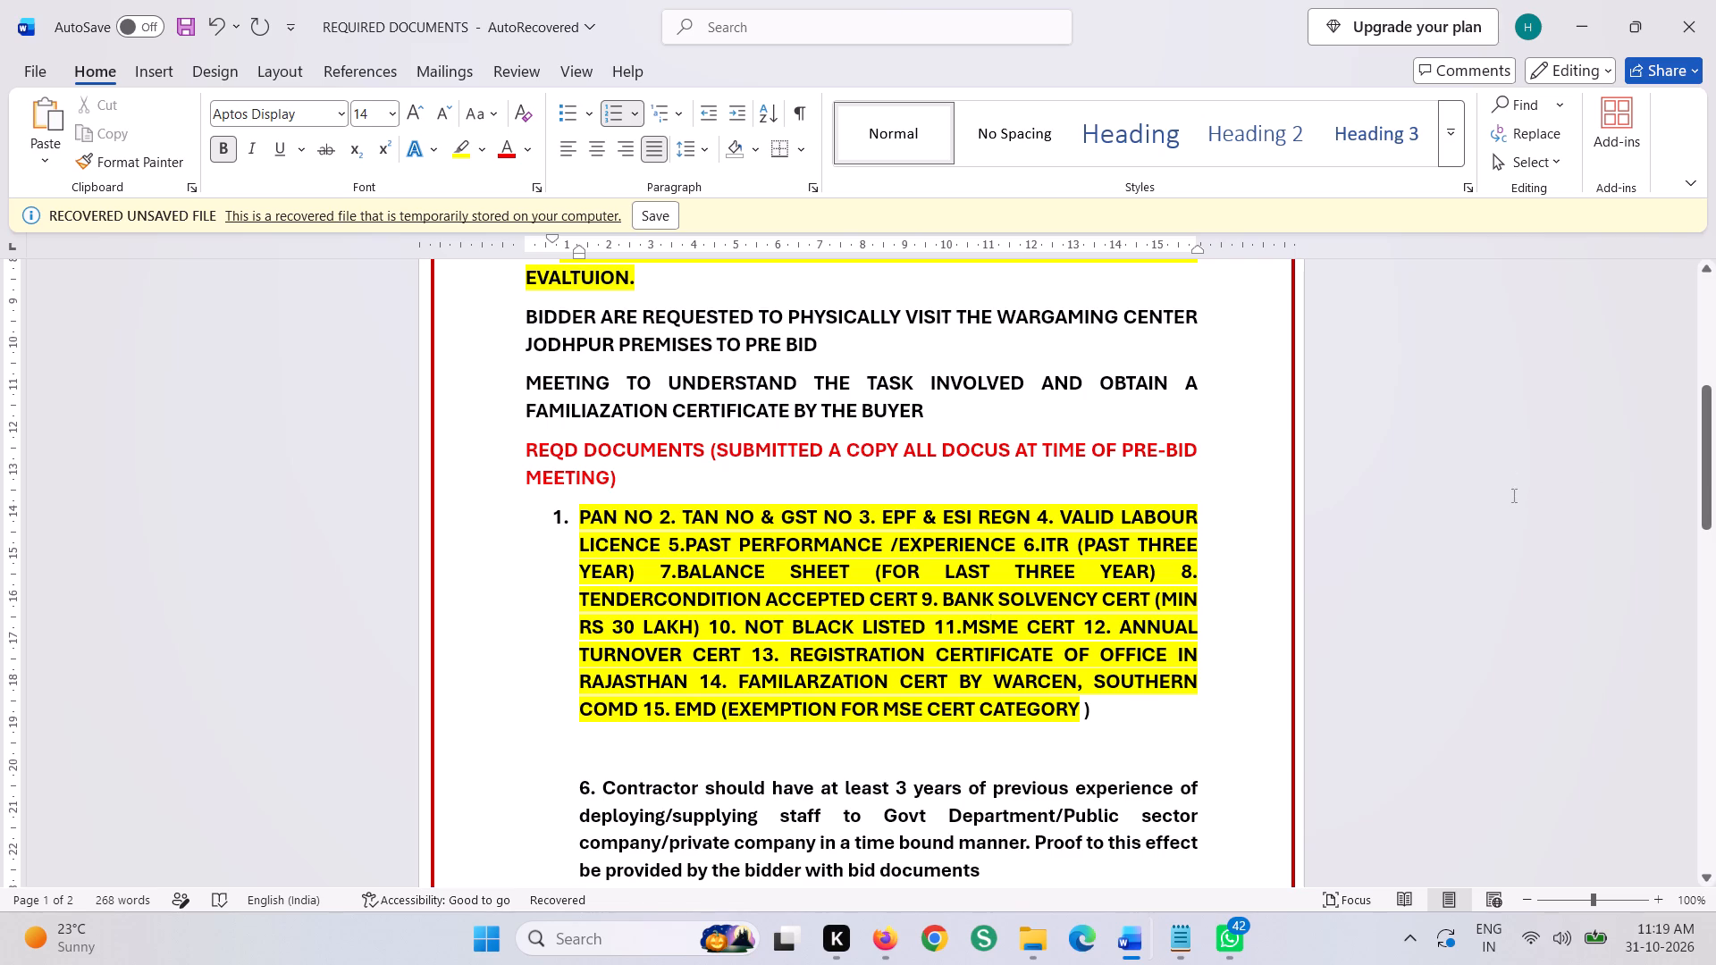
Highlight "service charges 7%" in item 10 in yellow.
scroll(1464, 501, "down", 1)
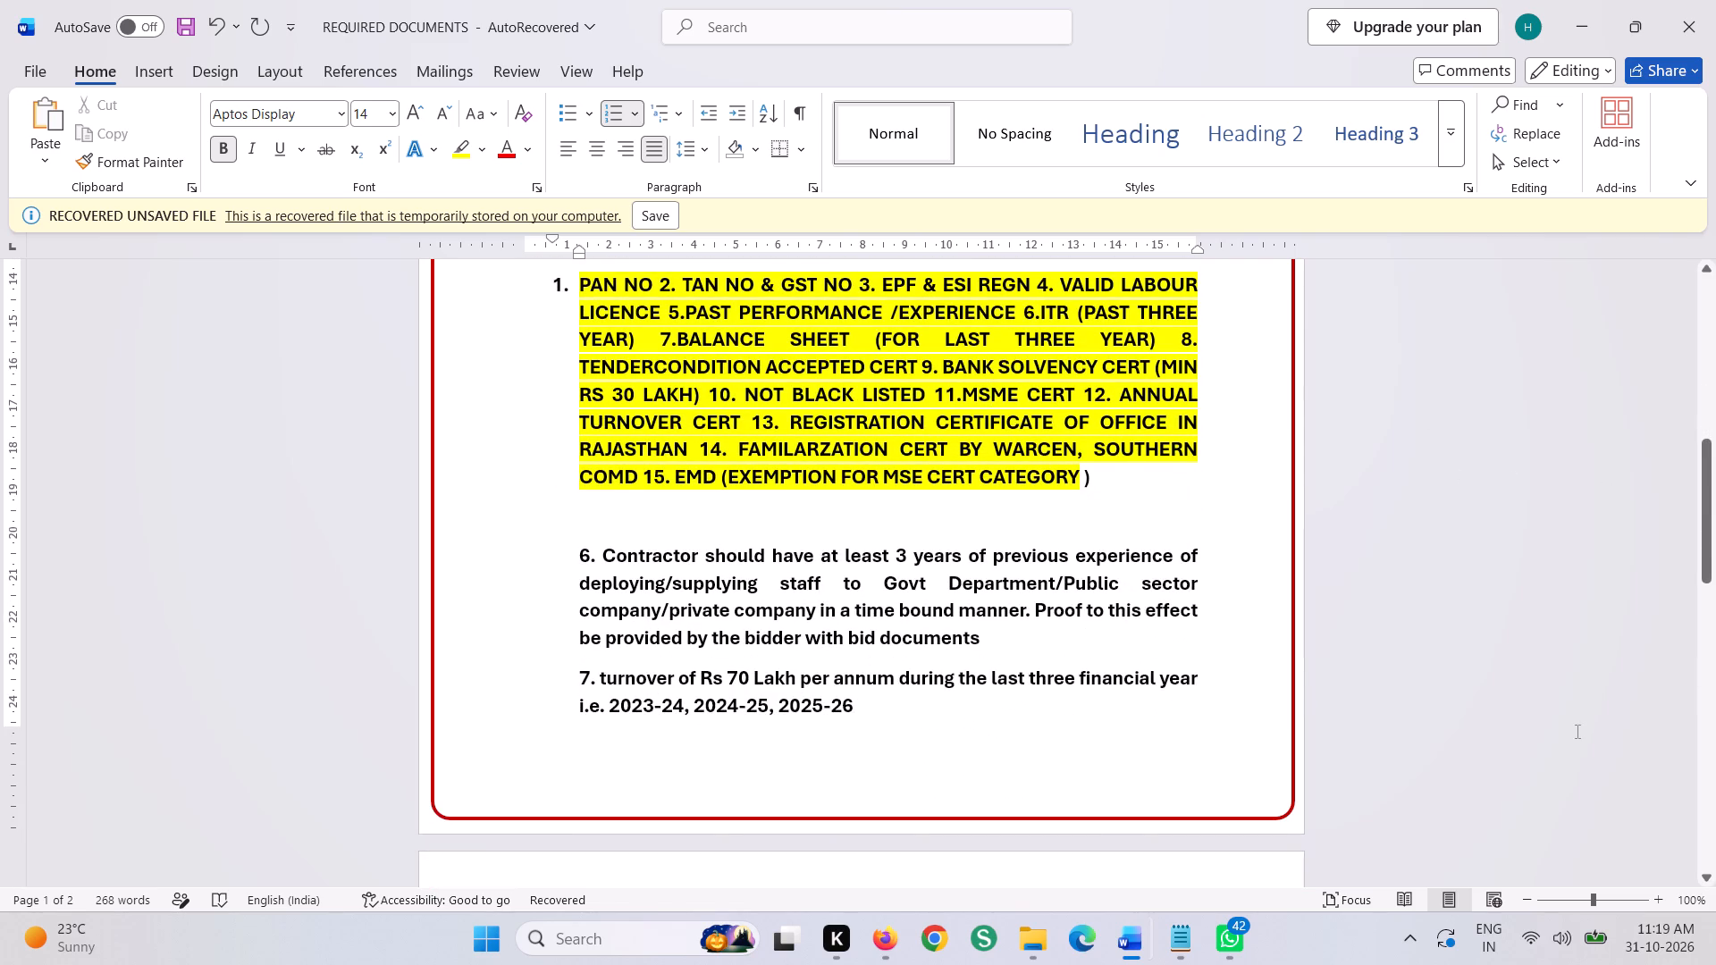
scroll(1591, 735, "up", 4)
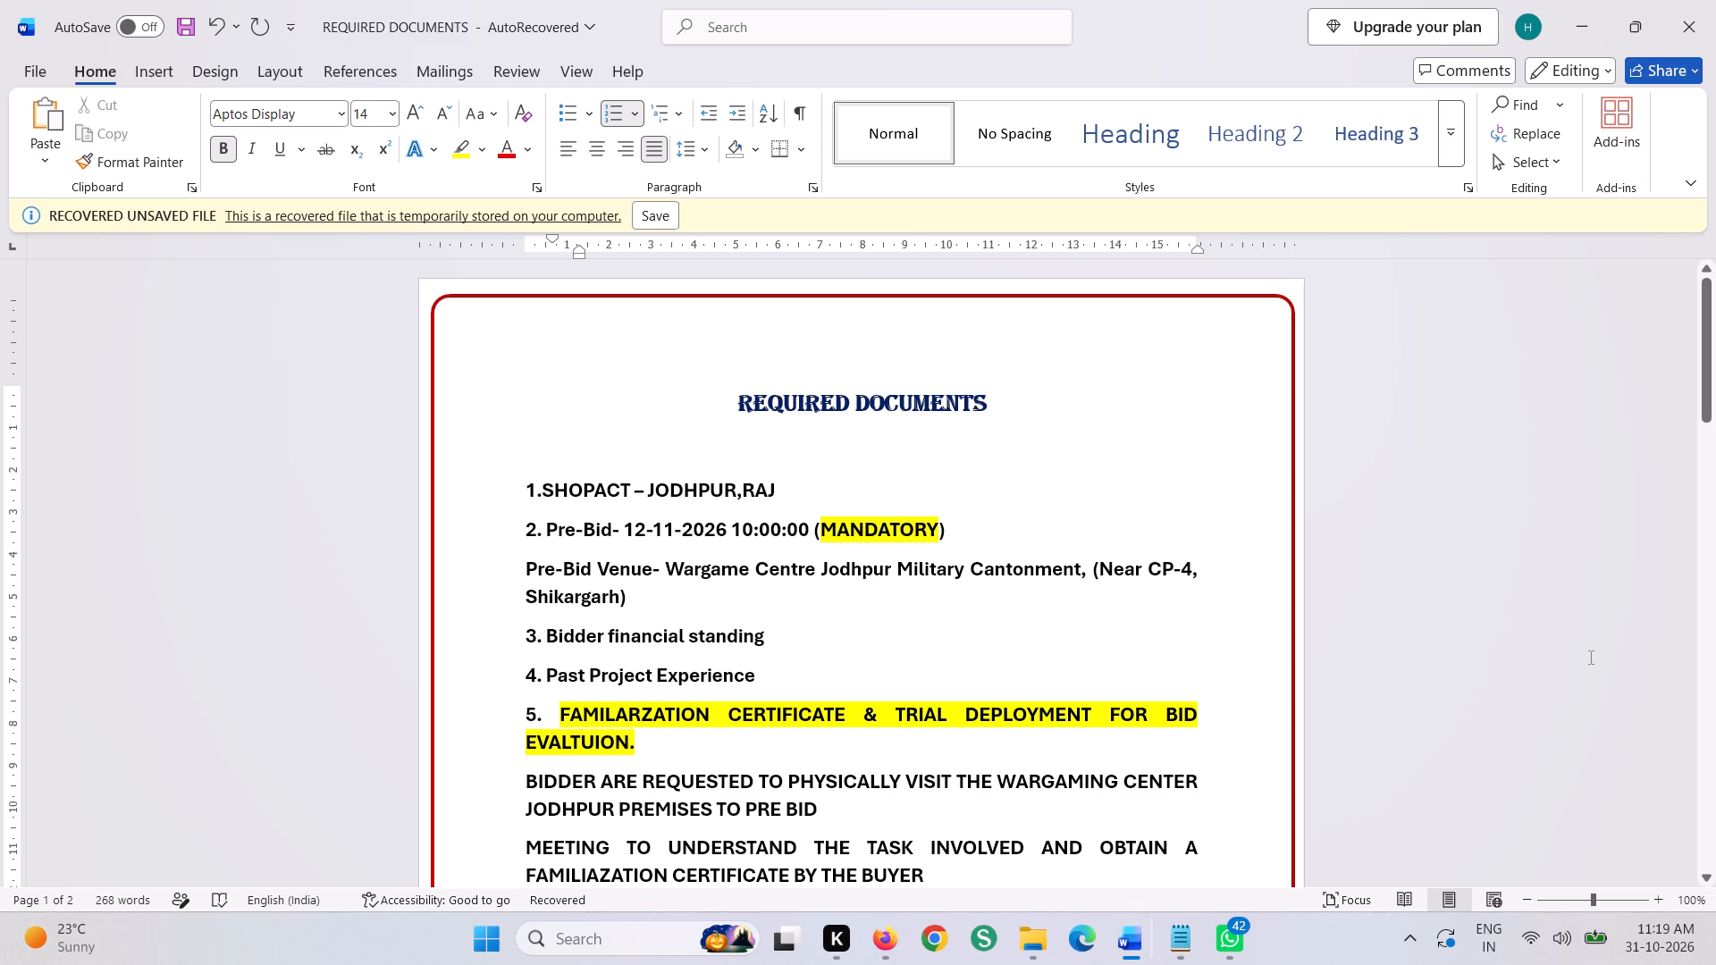
scroll(1480, 654, "down", 1)
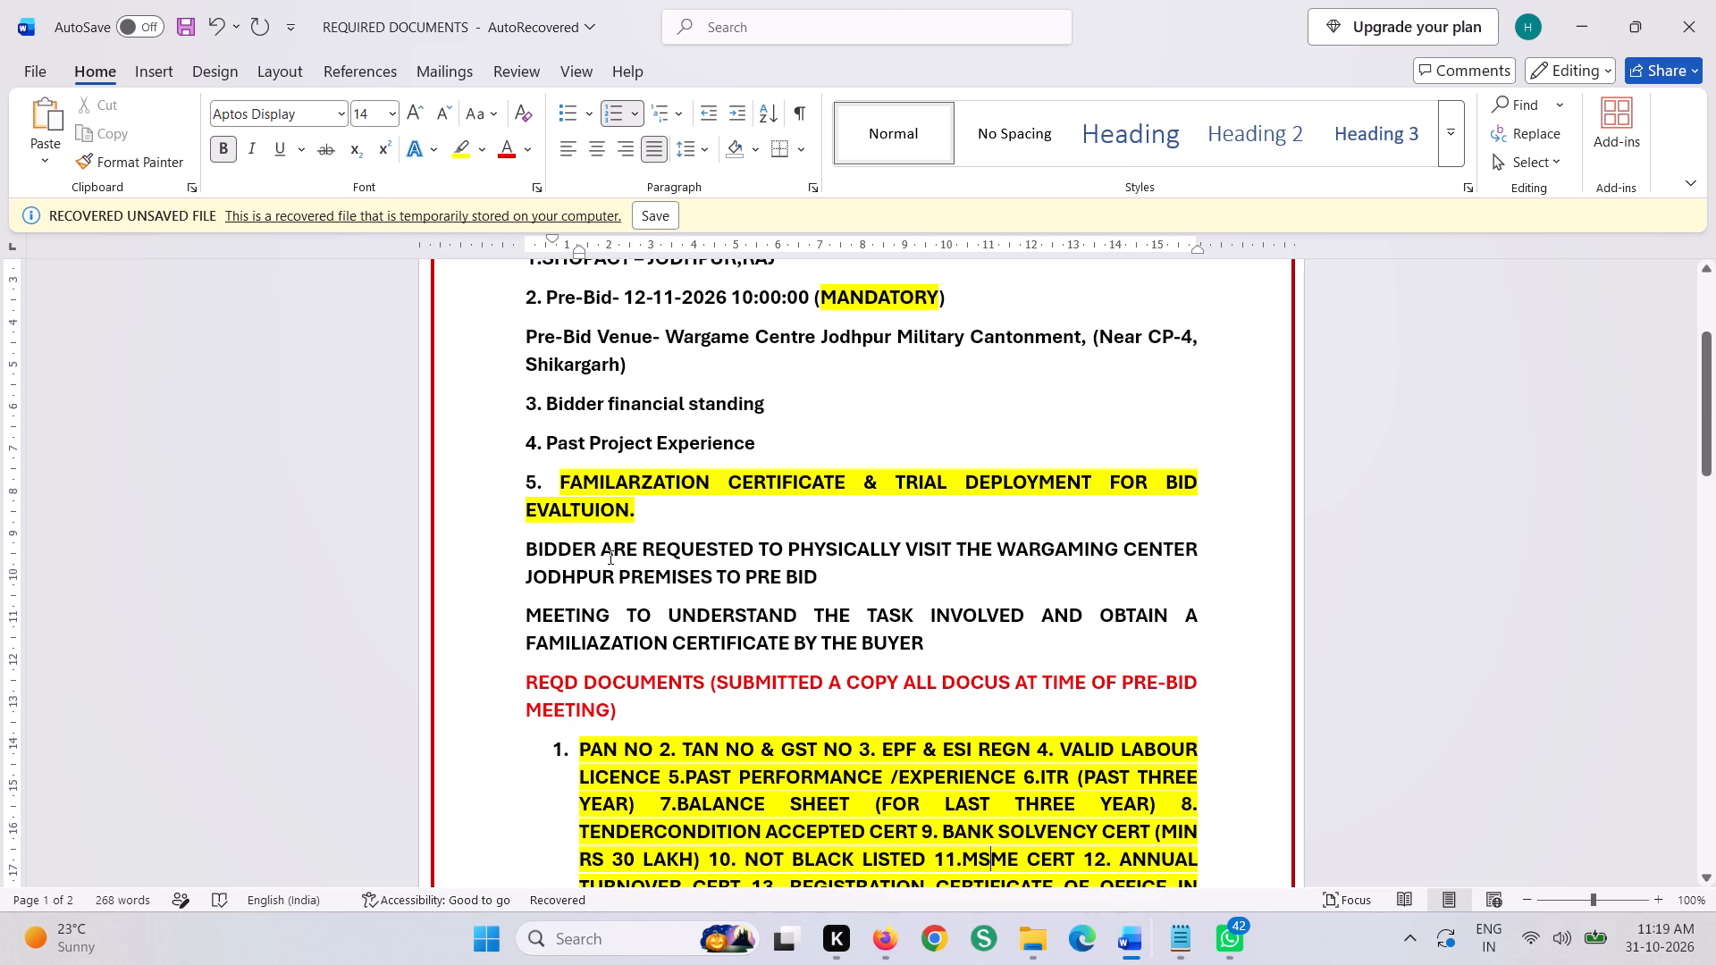
scroll(618, 557, "down", 6)
scroll(775, 552, "up", 2)
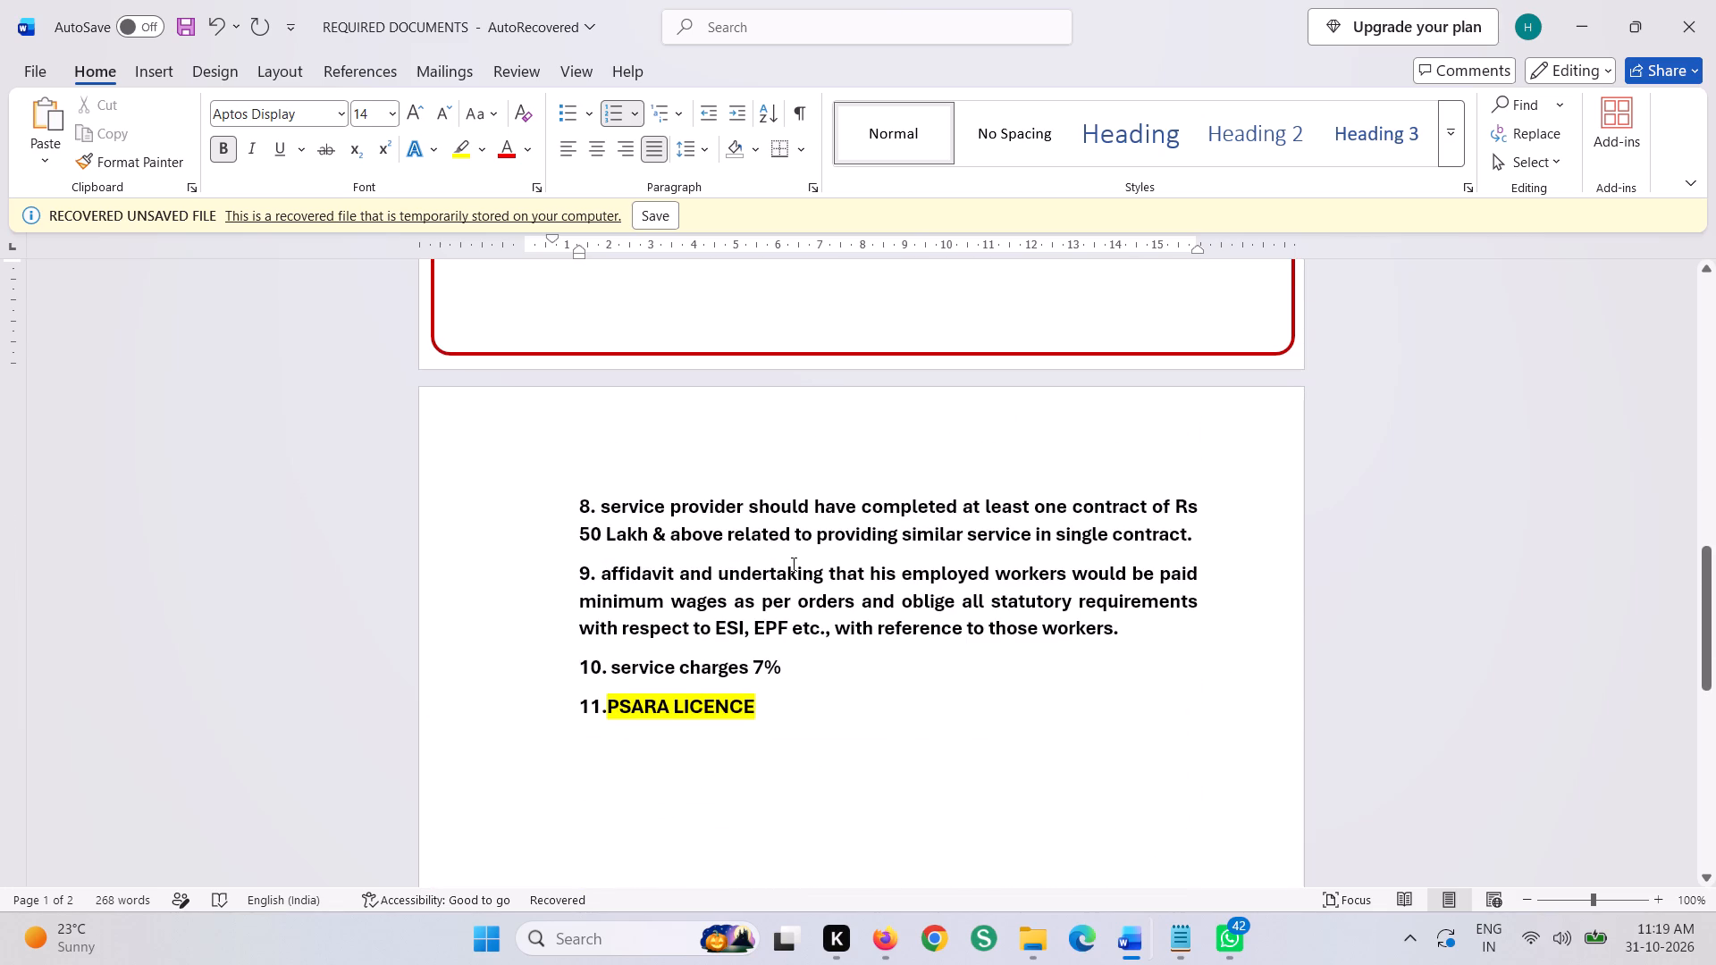
left_click_drag(612, 670, 775, 661)
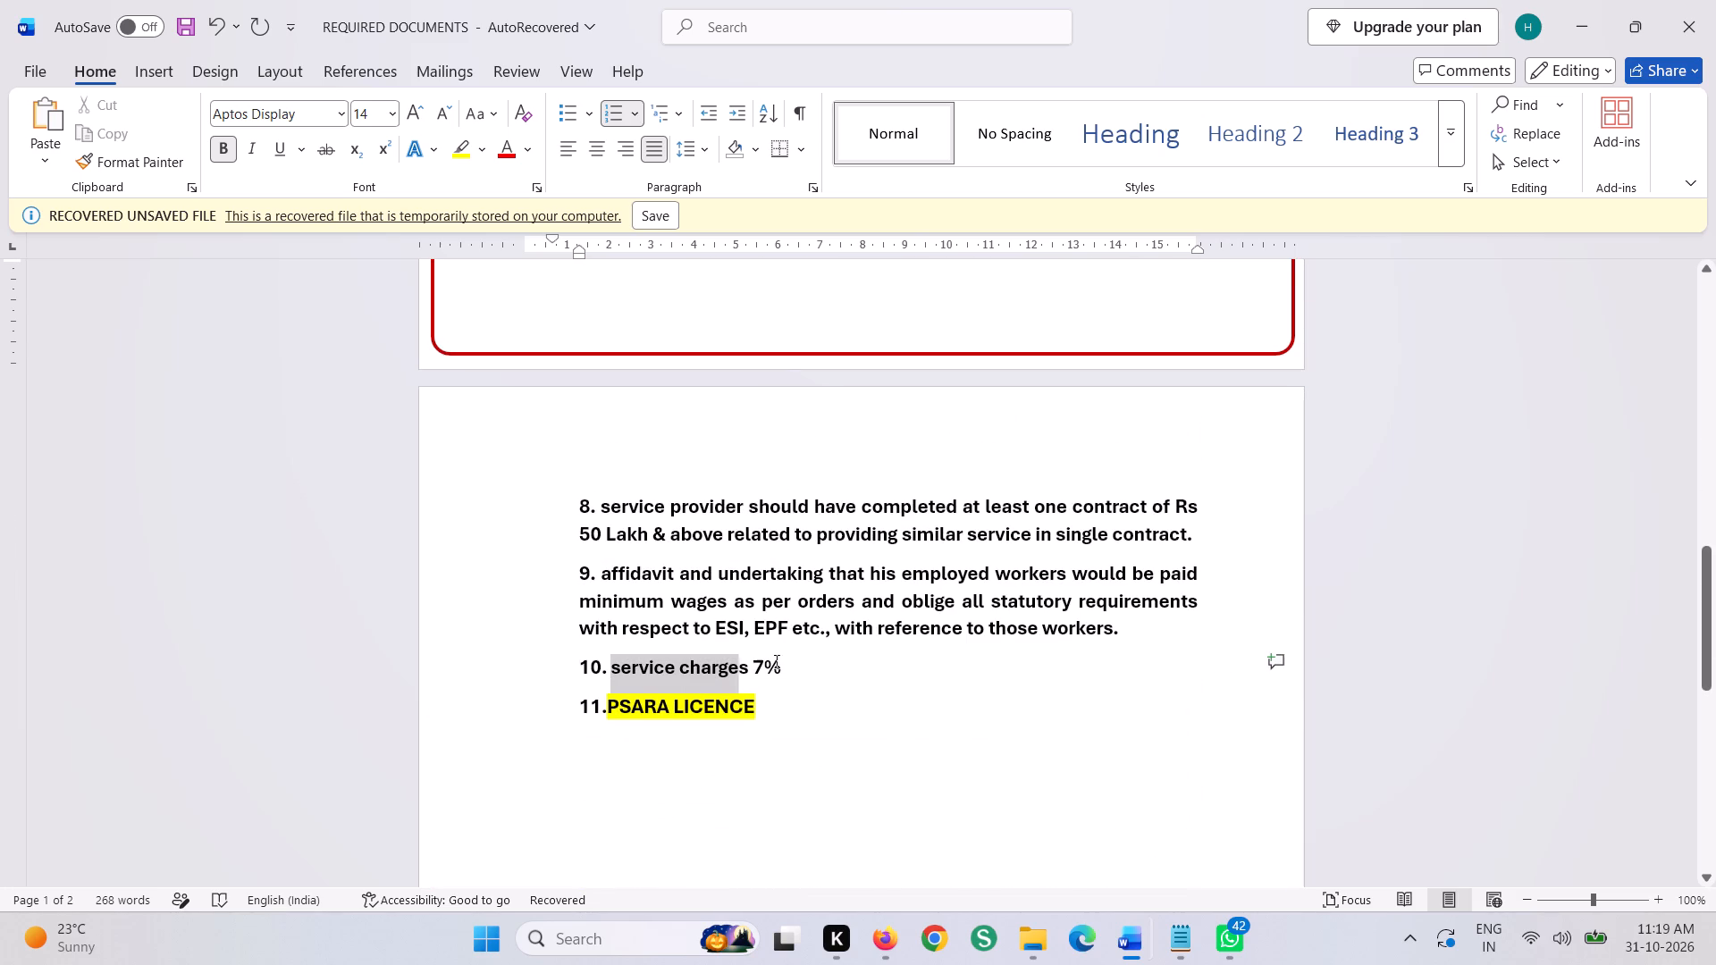
left_click_drag(775, 661, 785, 661)
left_click(880, 625)
left_click(898, 780)
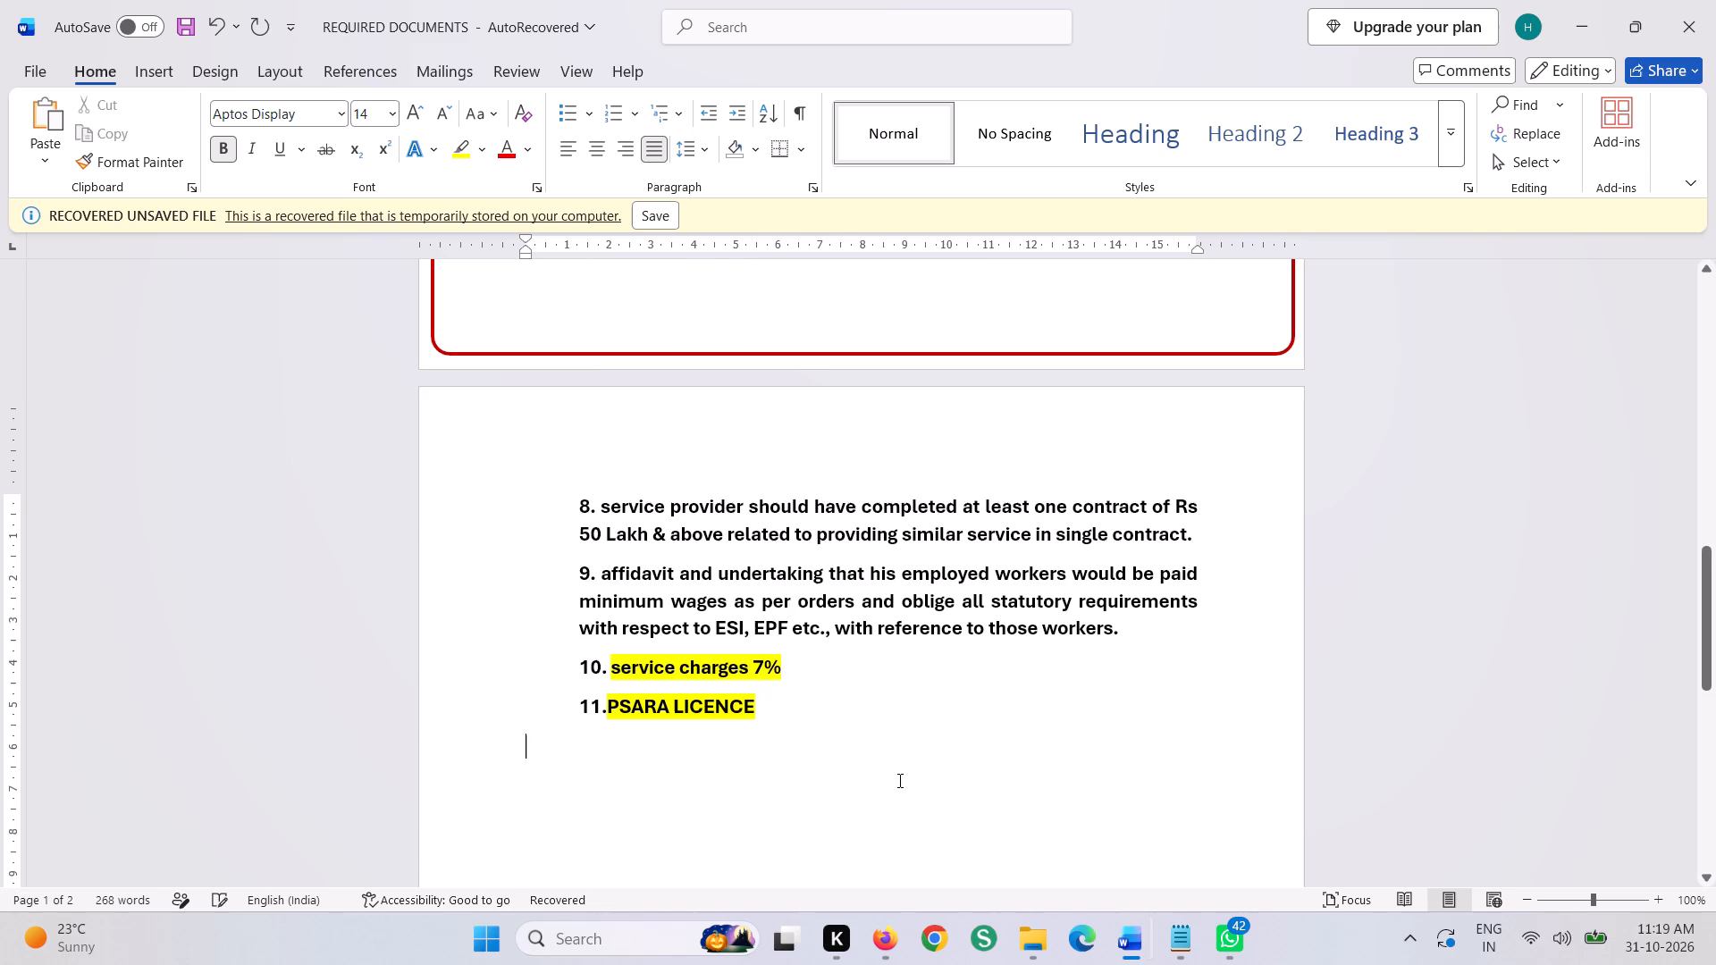
Check the highlighted list up to its heading and the files saved in the GEM2026B8086663 folder.
scroll(815, 697, "up", 2)
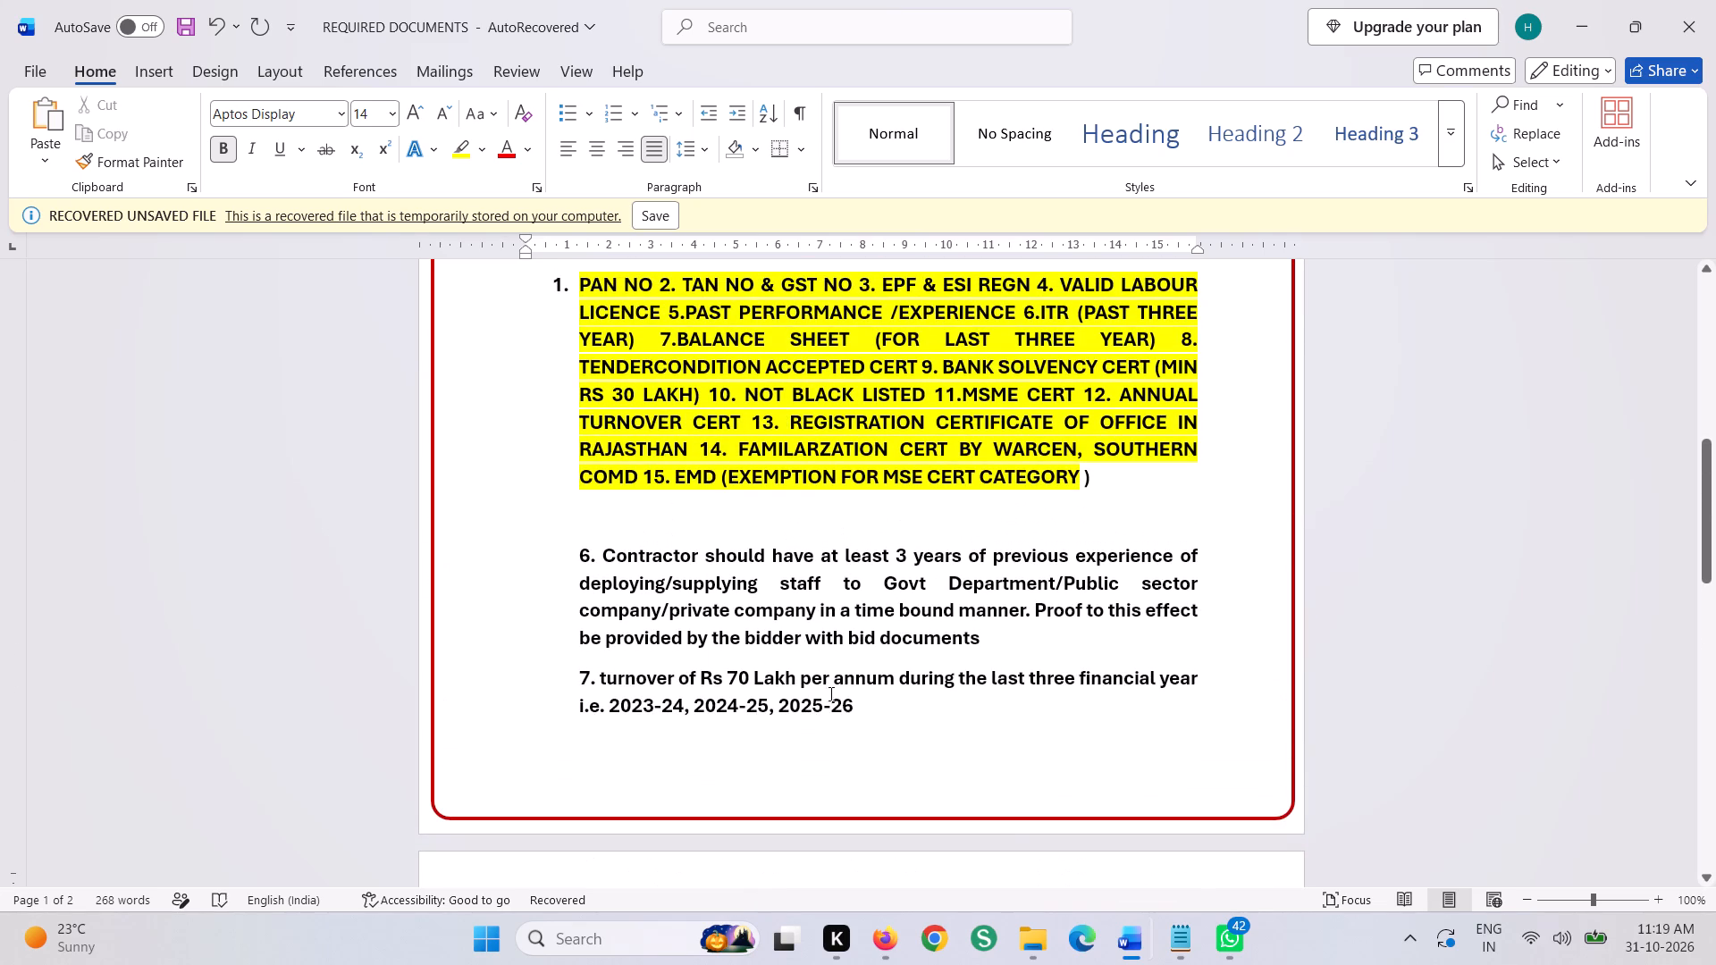
left_click(1014, 936)
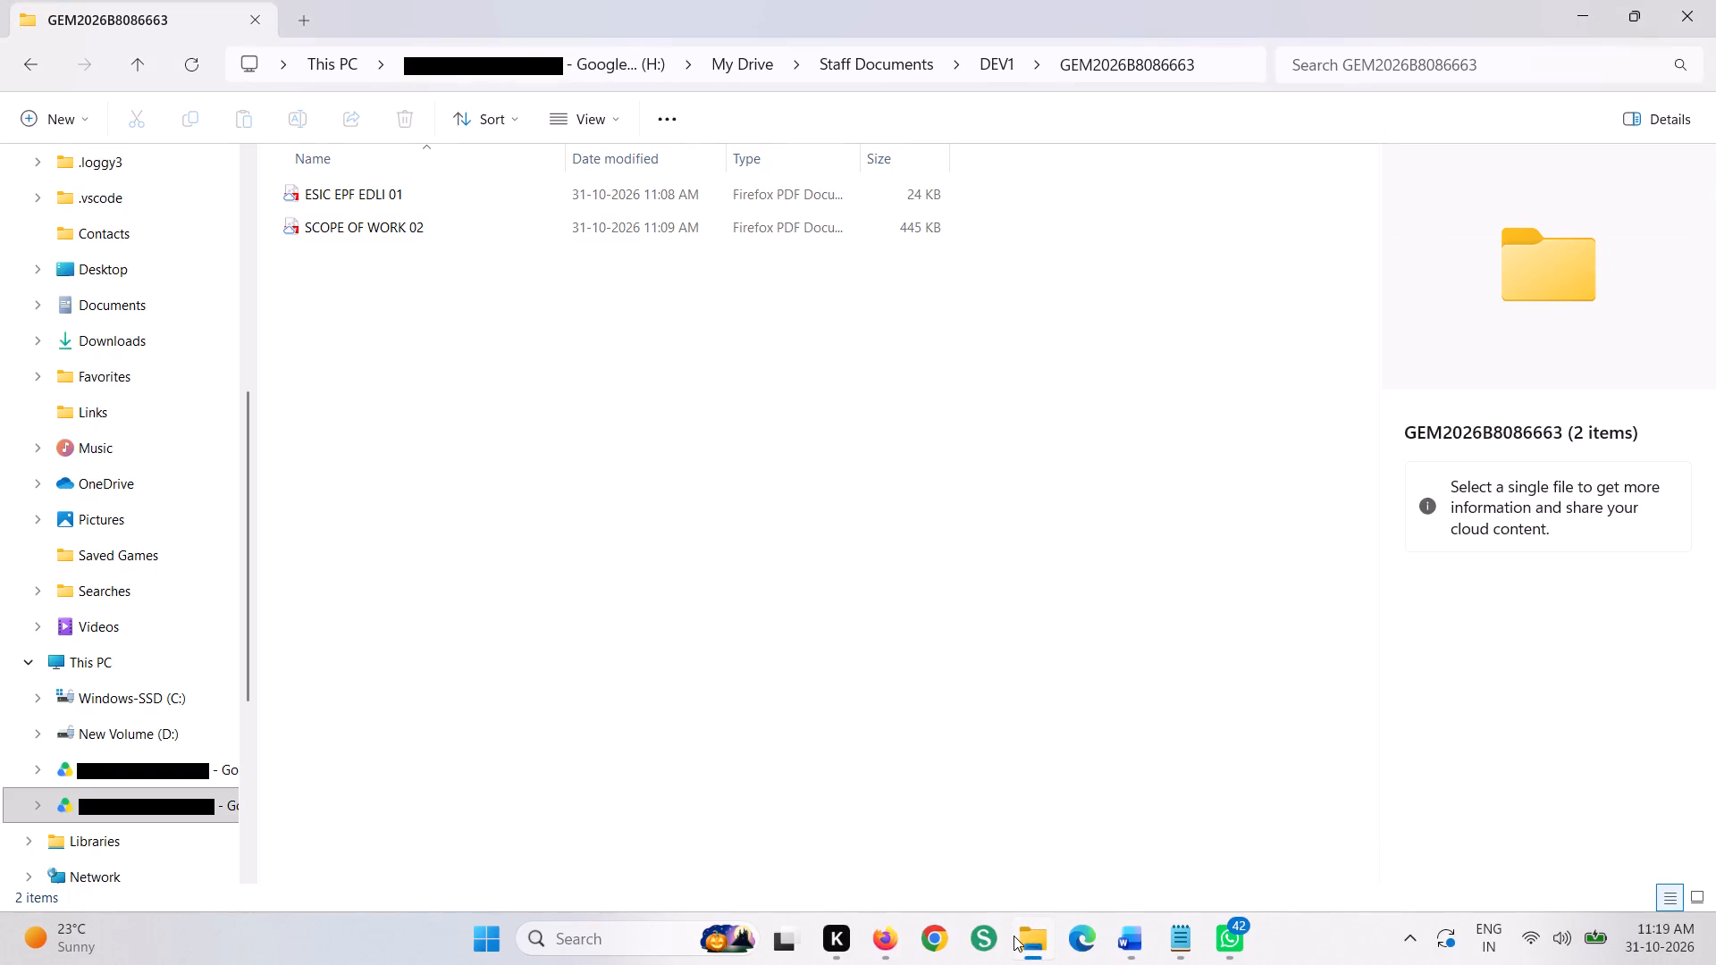
left_click(1014, 935)
scroll(658, 307, "up", 6)
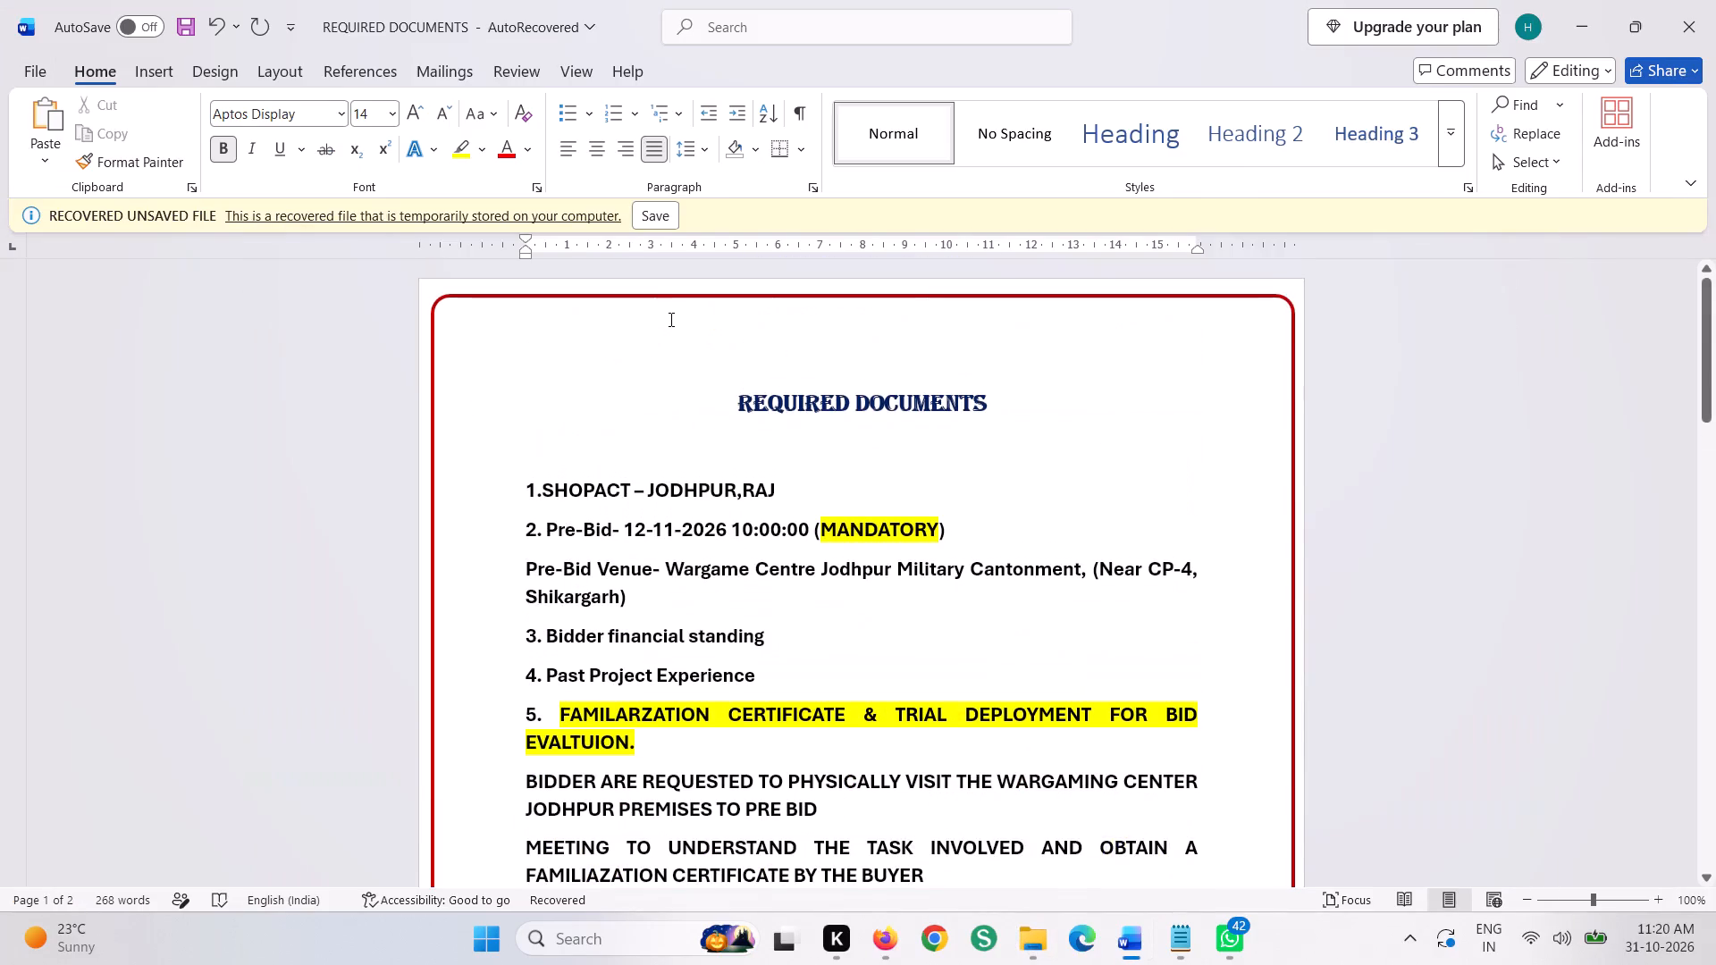
left_click(1035, 932)
left_click(1034, 931)
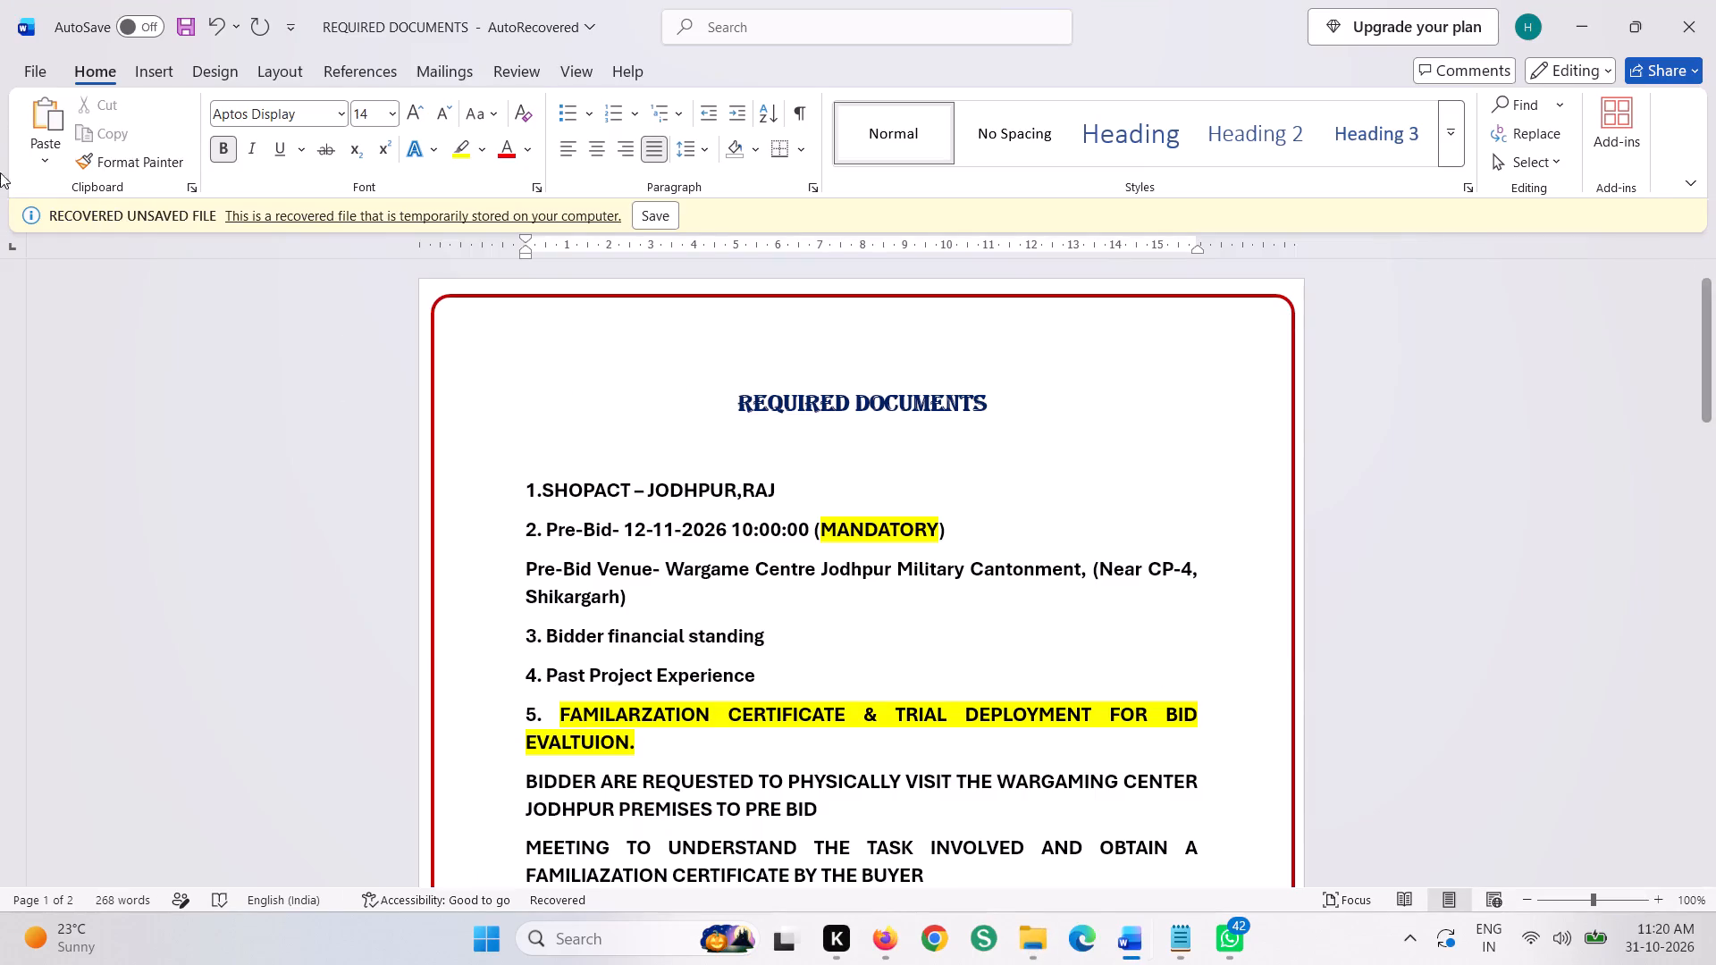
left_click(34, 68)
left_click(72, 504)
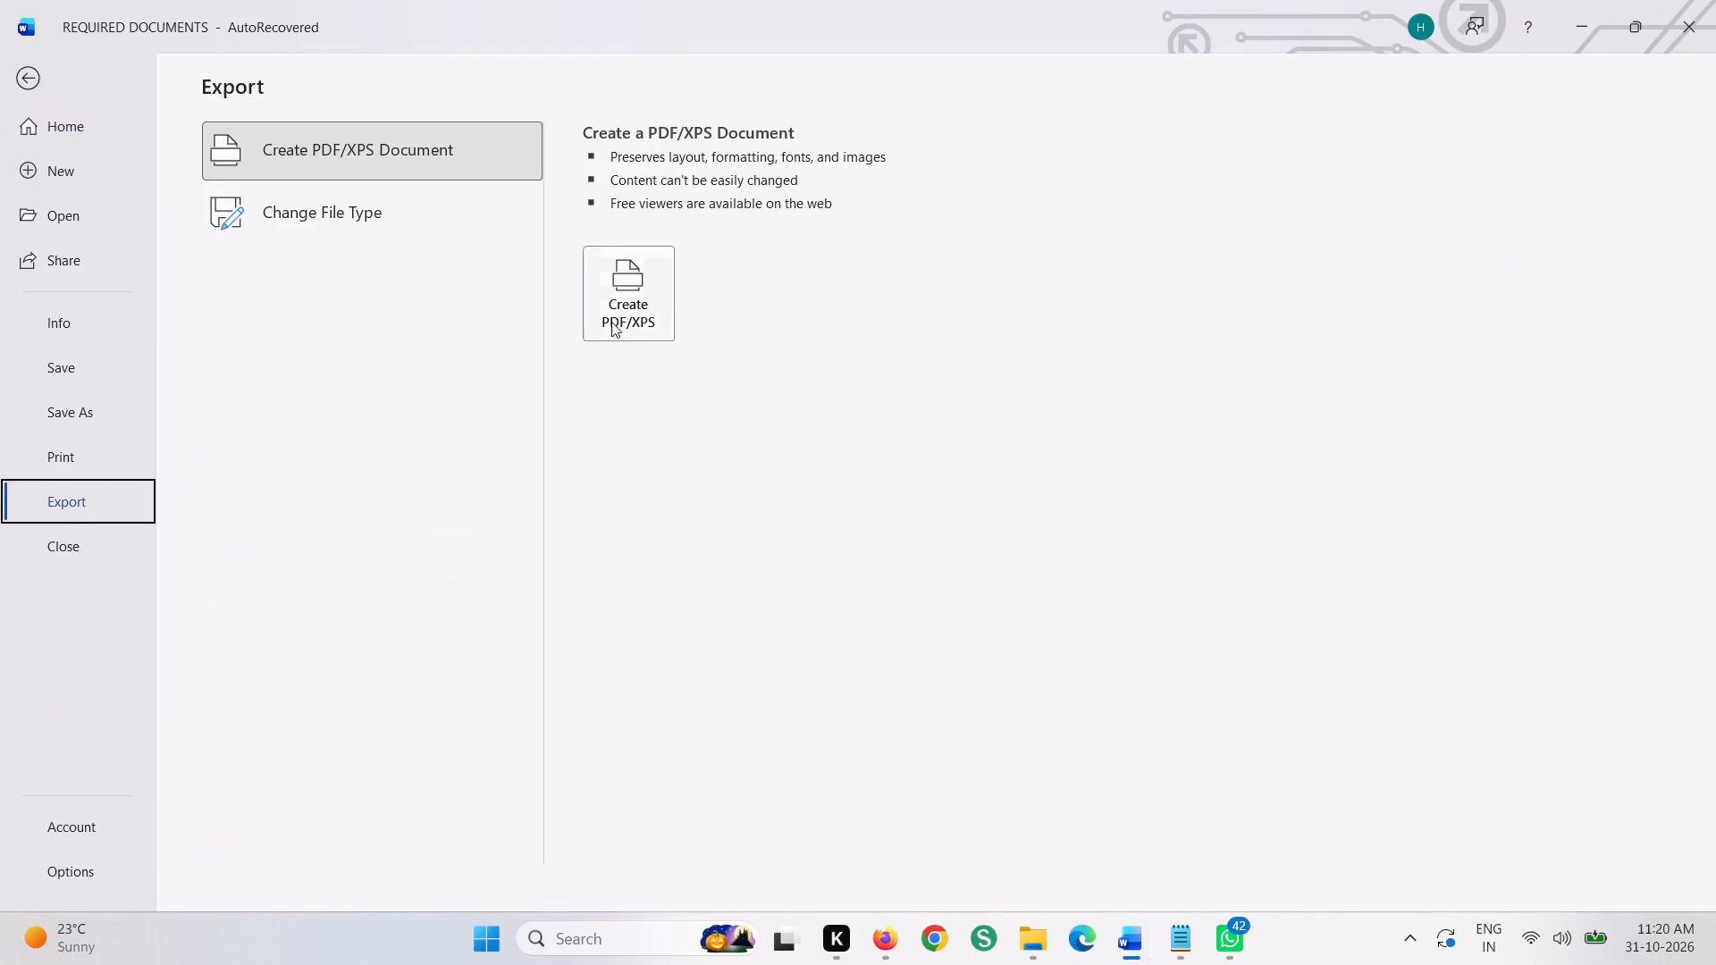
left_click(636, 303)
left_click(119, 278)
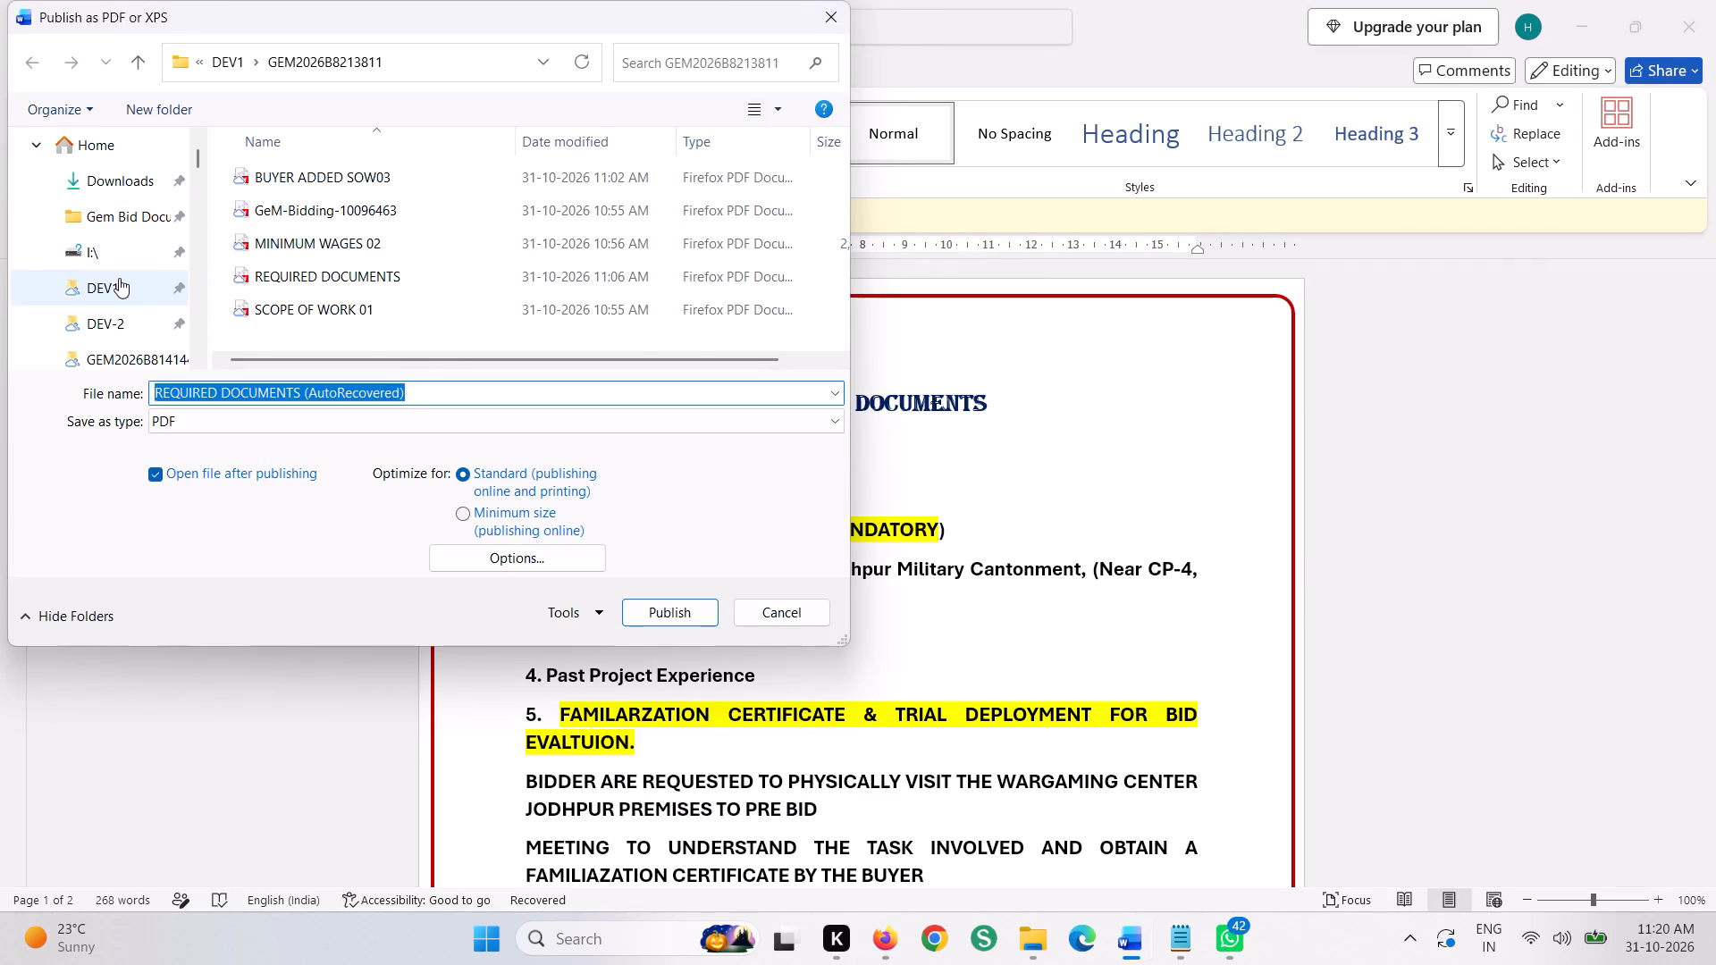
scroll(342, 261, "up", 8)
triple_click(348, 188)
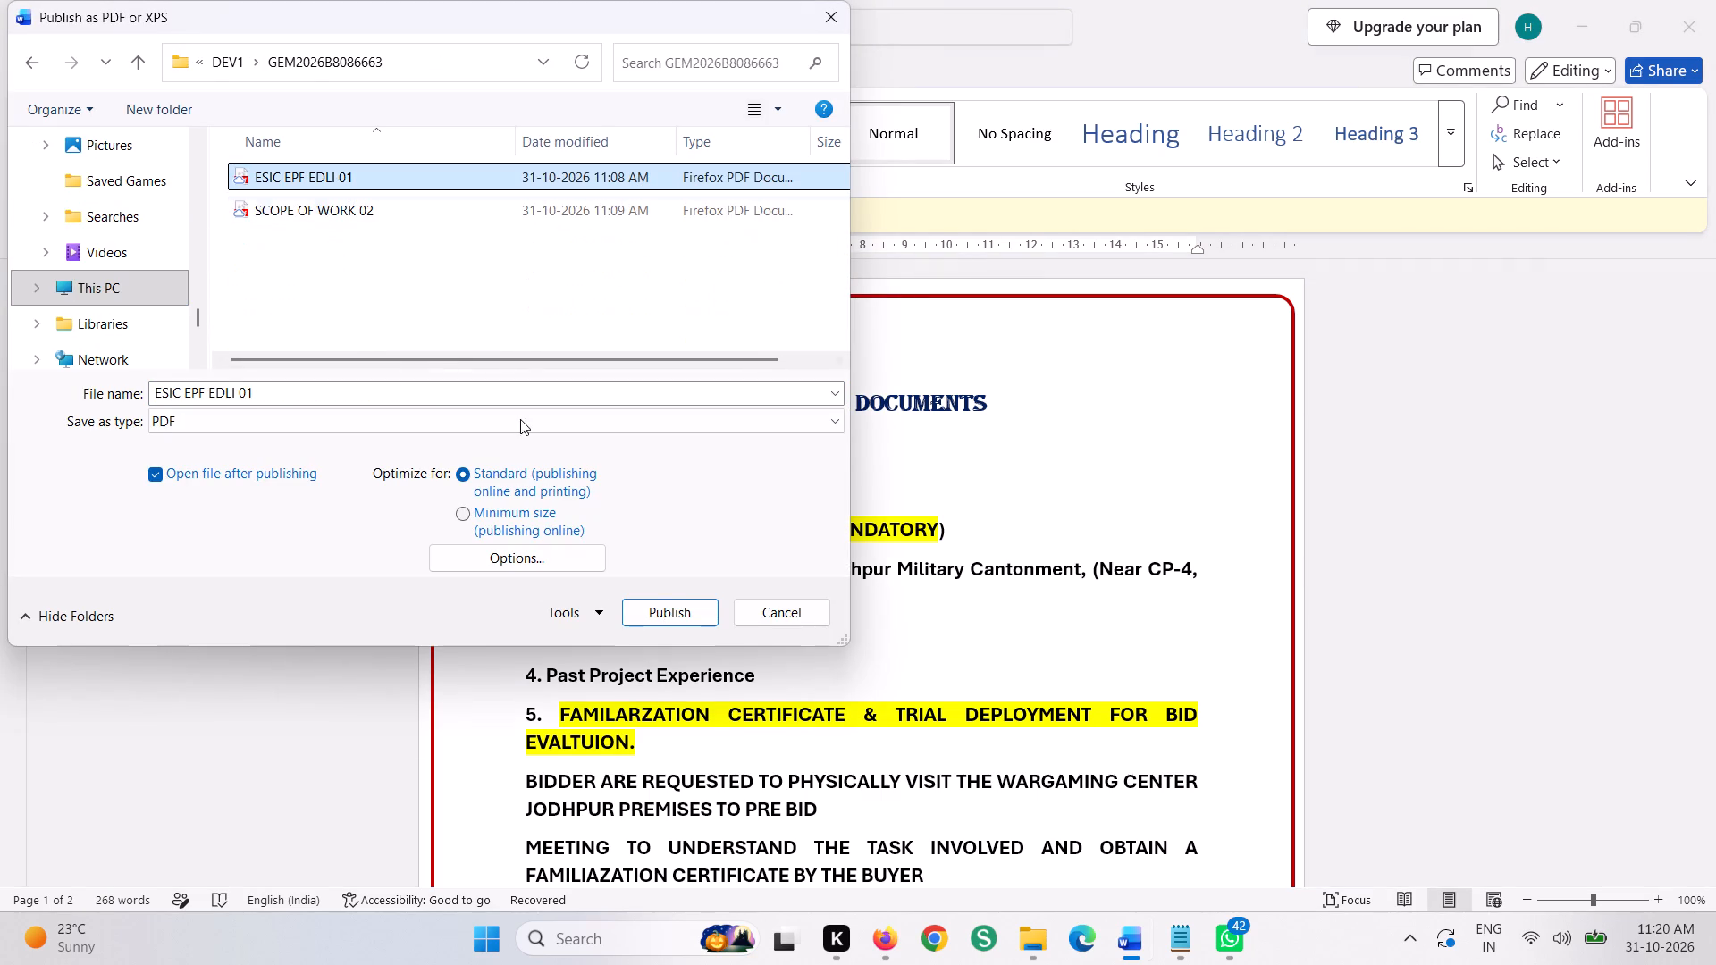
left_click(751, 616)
Export the Word list as a PDF named REQUIRED DOCUMENTS into the GEM2026B8086663 folder in DEV1.
left_click(34, 75)
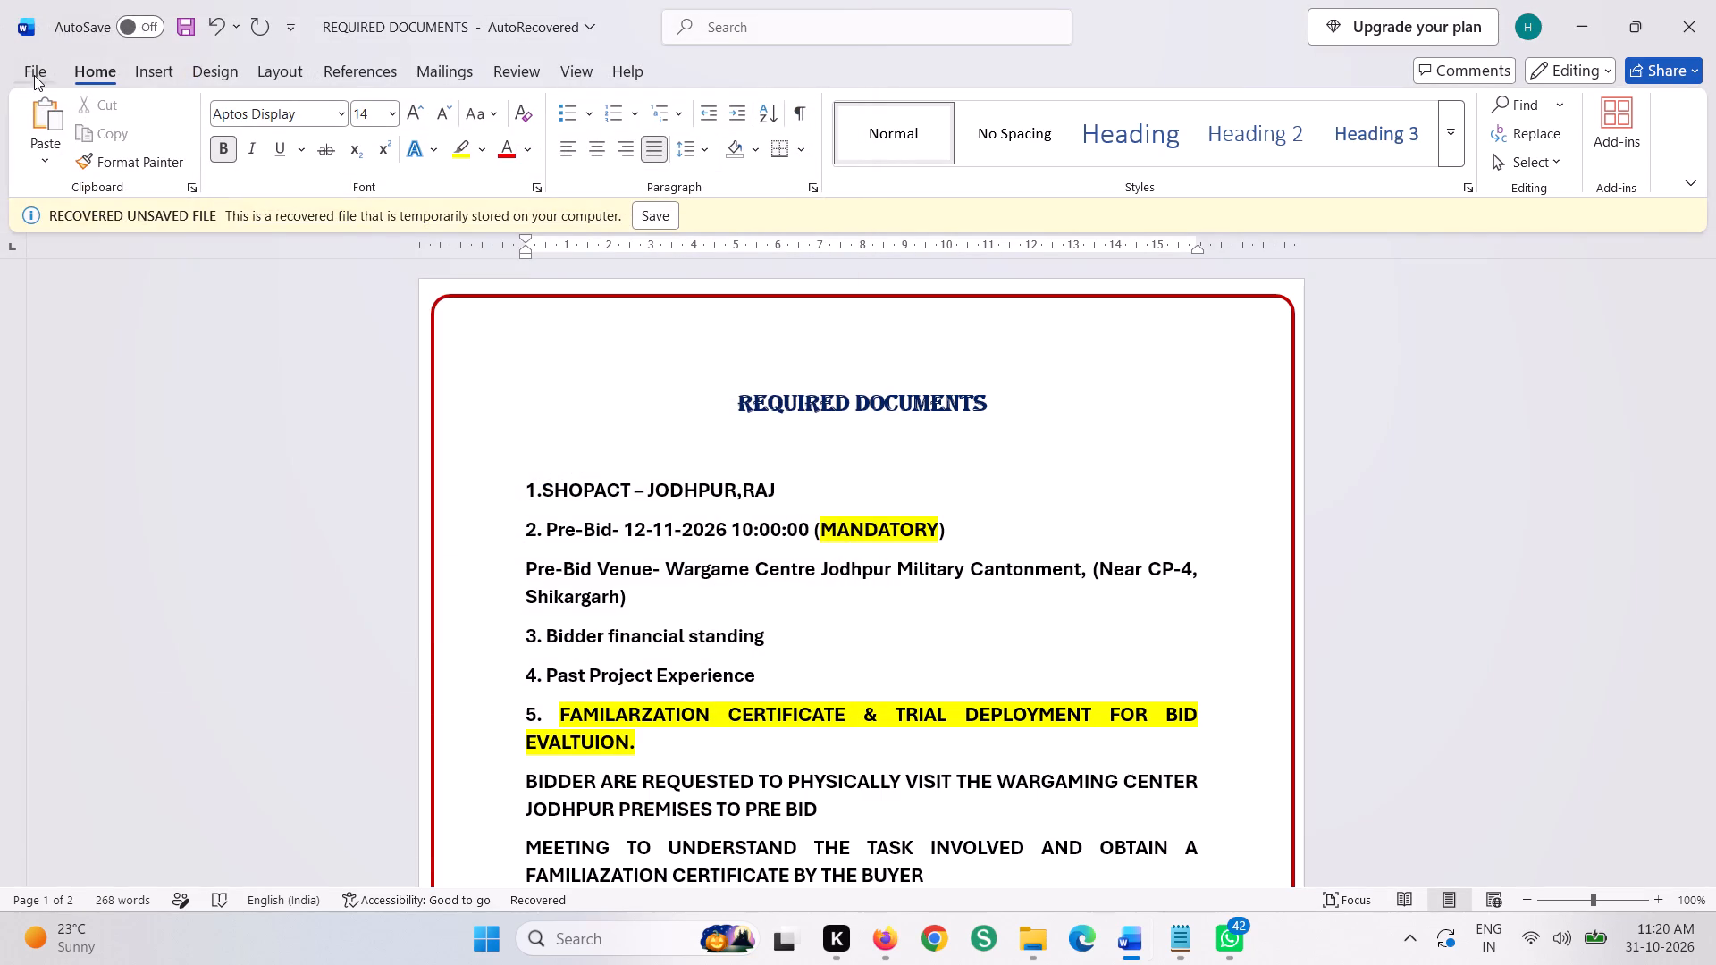
left_click(75, 509)
left_click(623, 287)
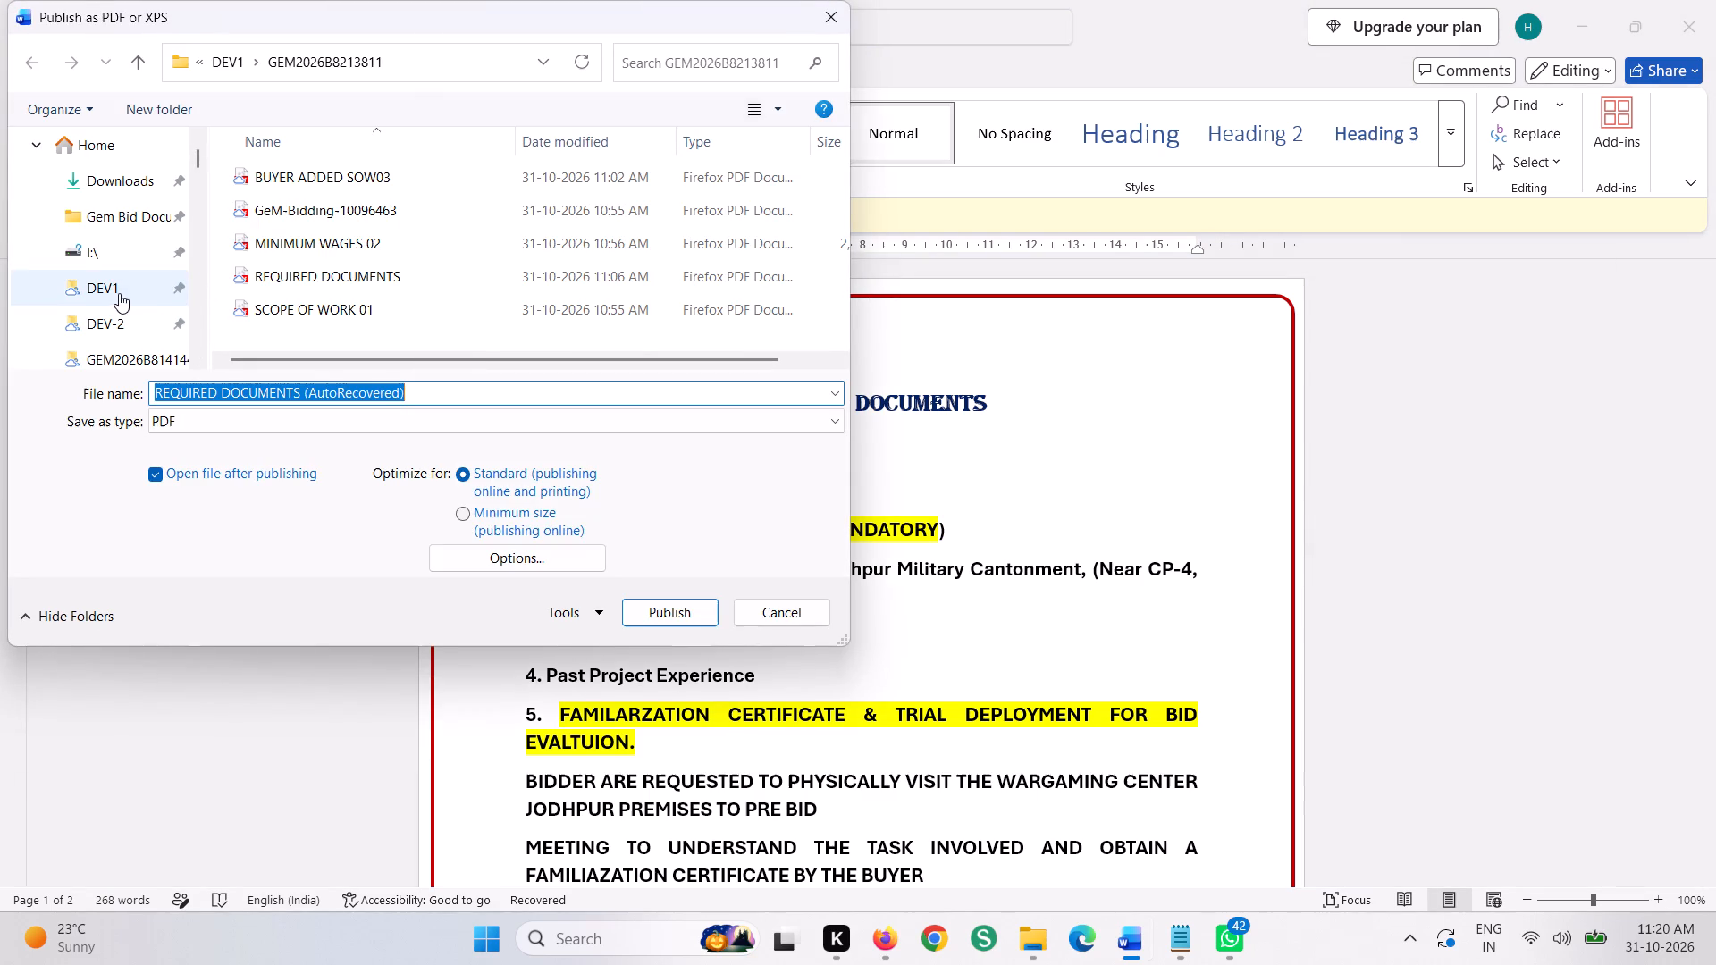
left_click(119, 293)
scroll(375, 249, "up", 6)
double_click(379, 178)
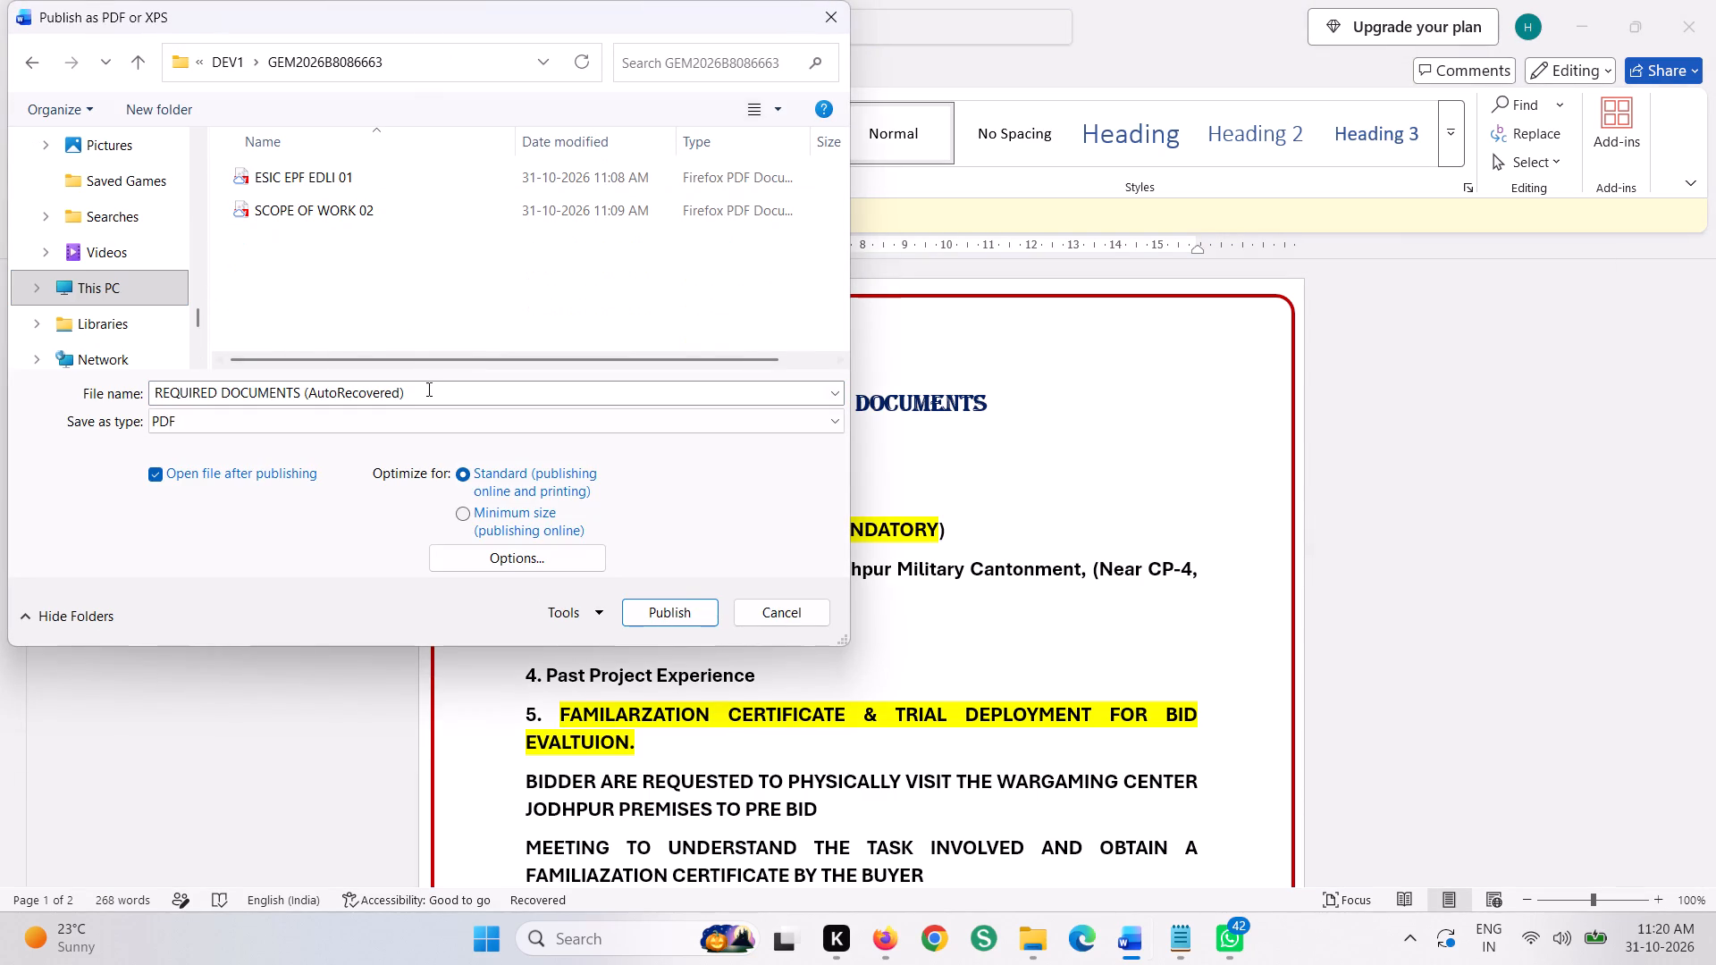
double_click(430, 392)
key("BackSpace")
key("Return")
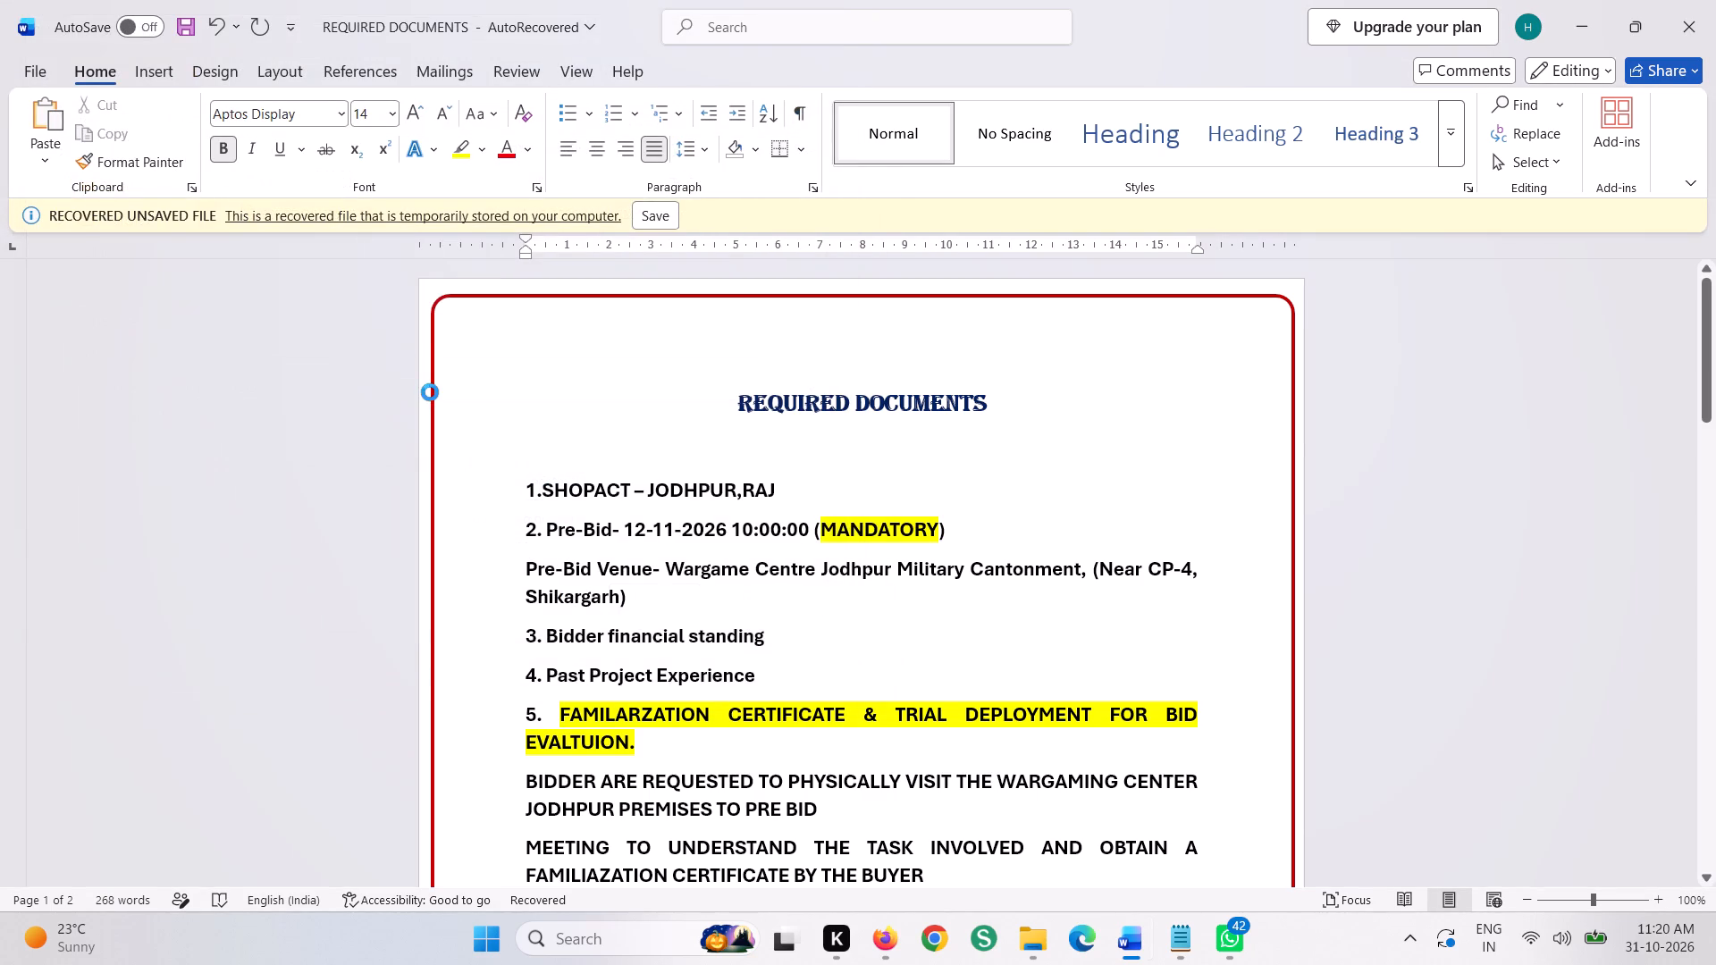
Look through both pages of the exported REQUIRED DOCUMENTS PDF in Firefox.
left_click(1125, 0)
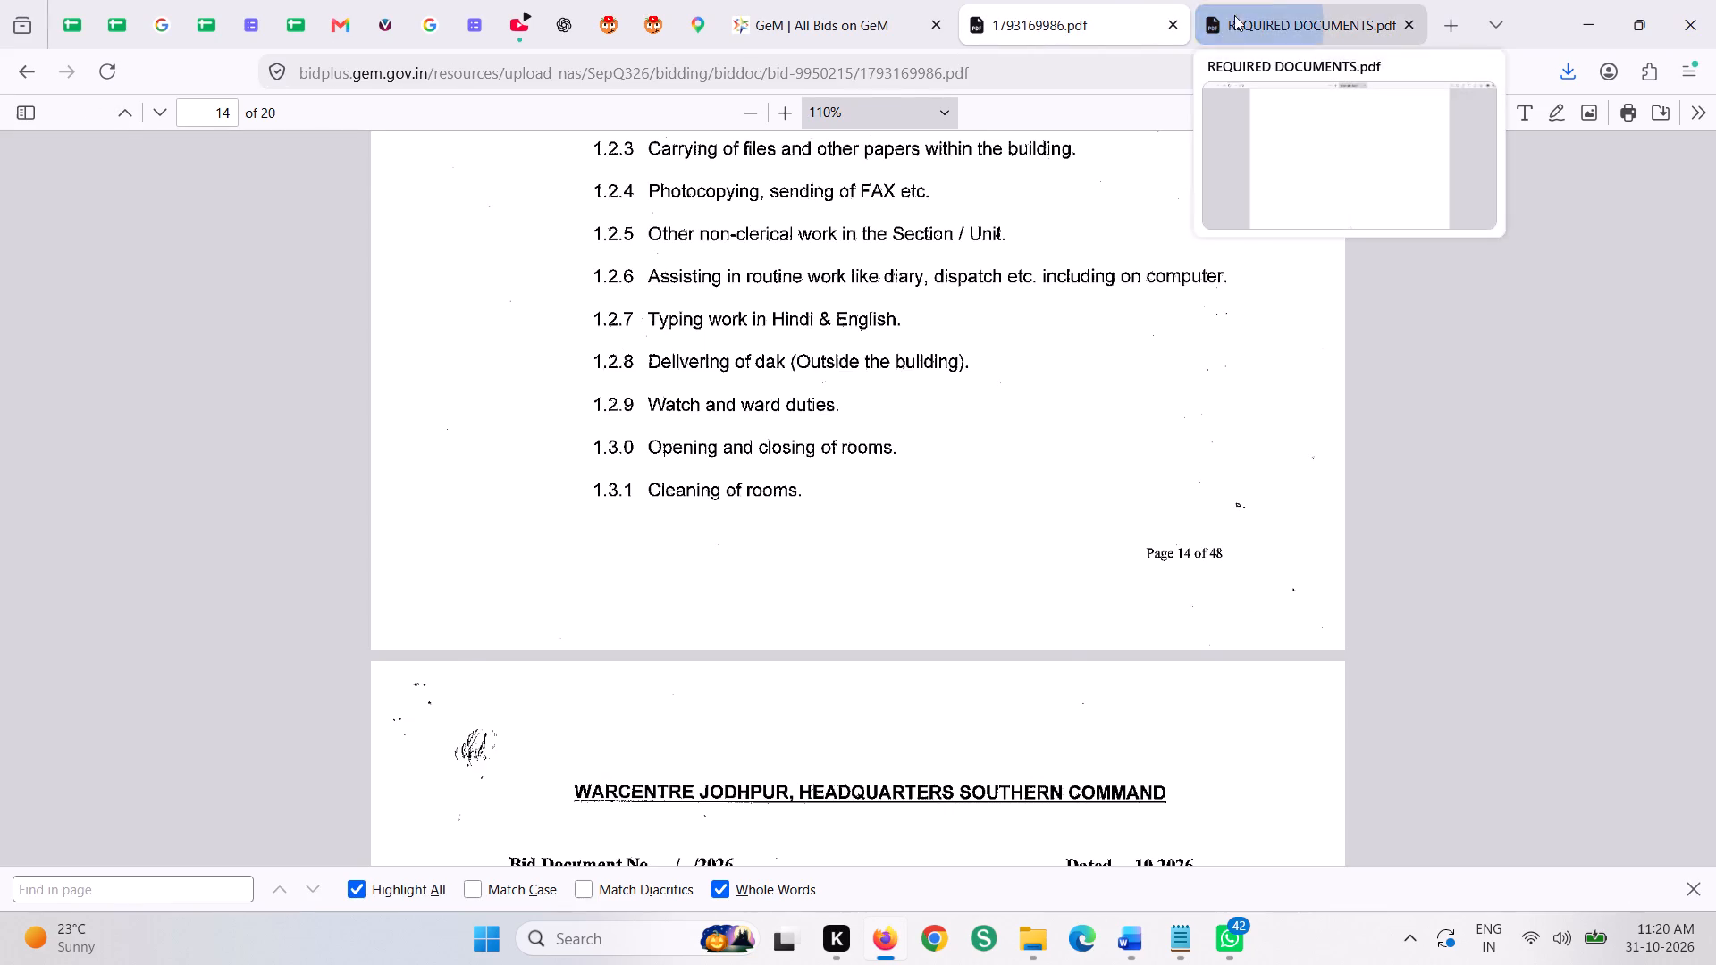
left_click(1286, 0)
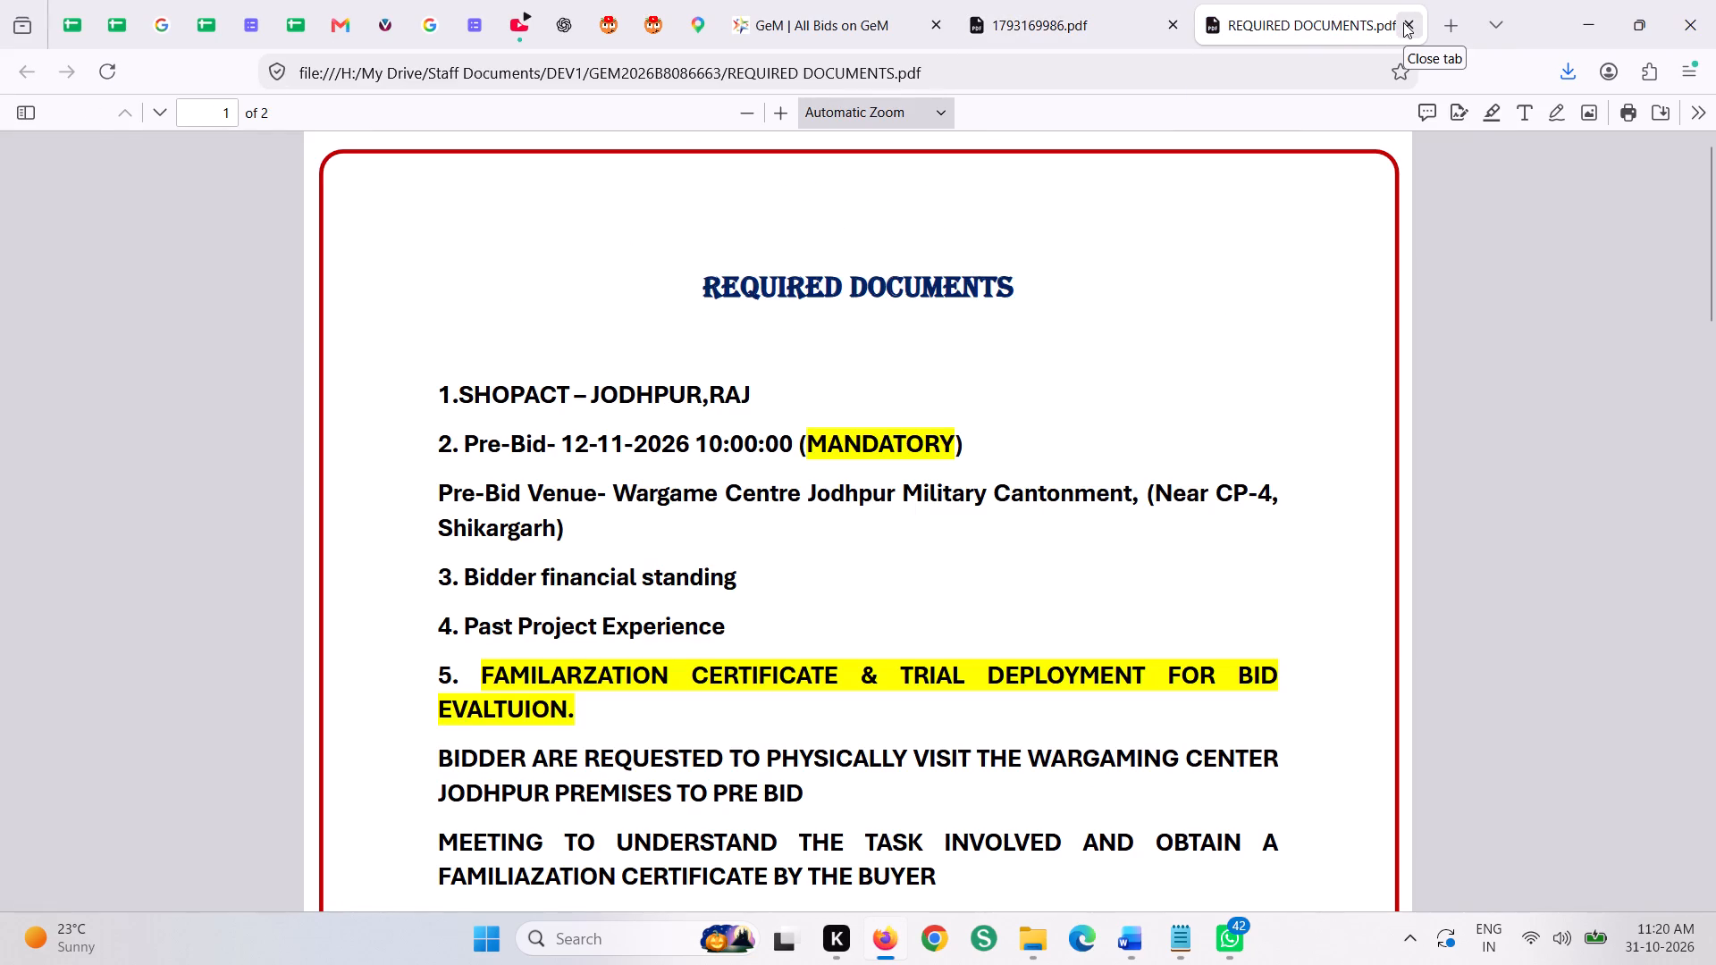
scroll(814, 512, "down", 2)
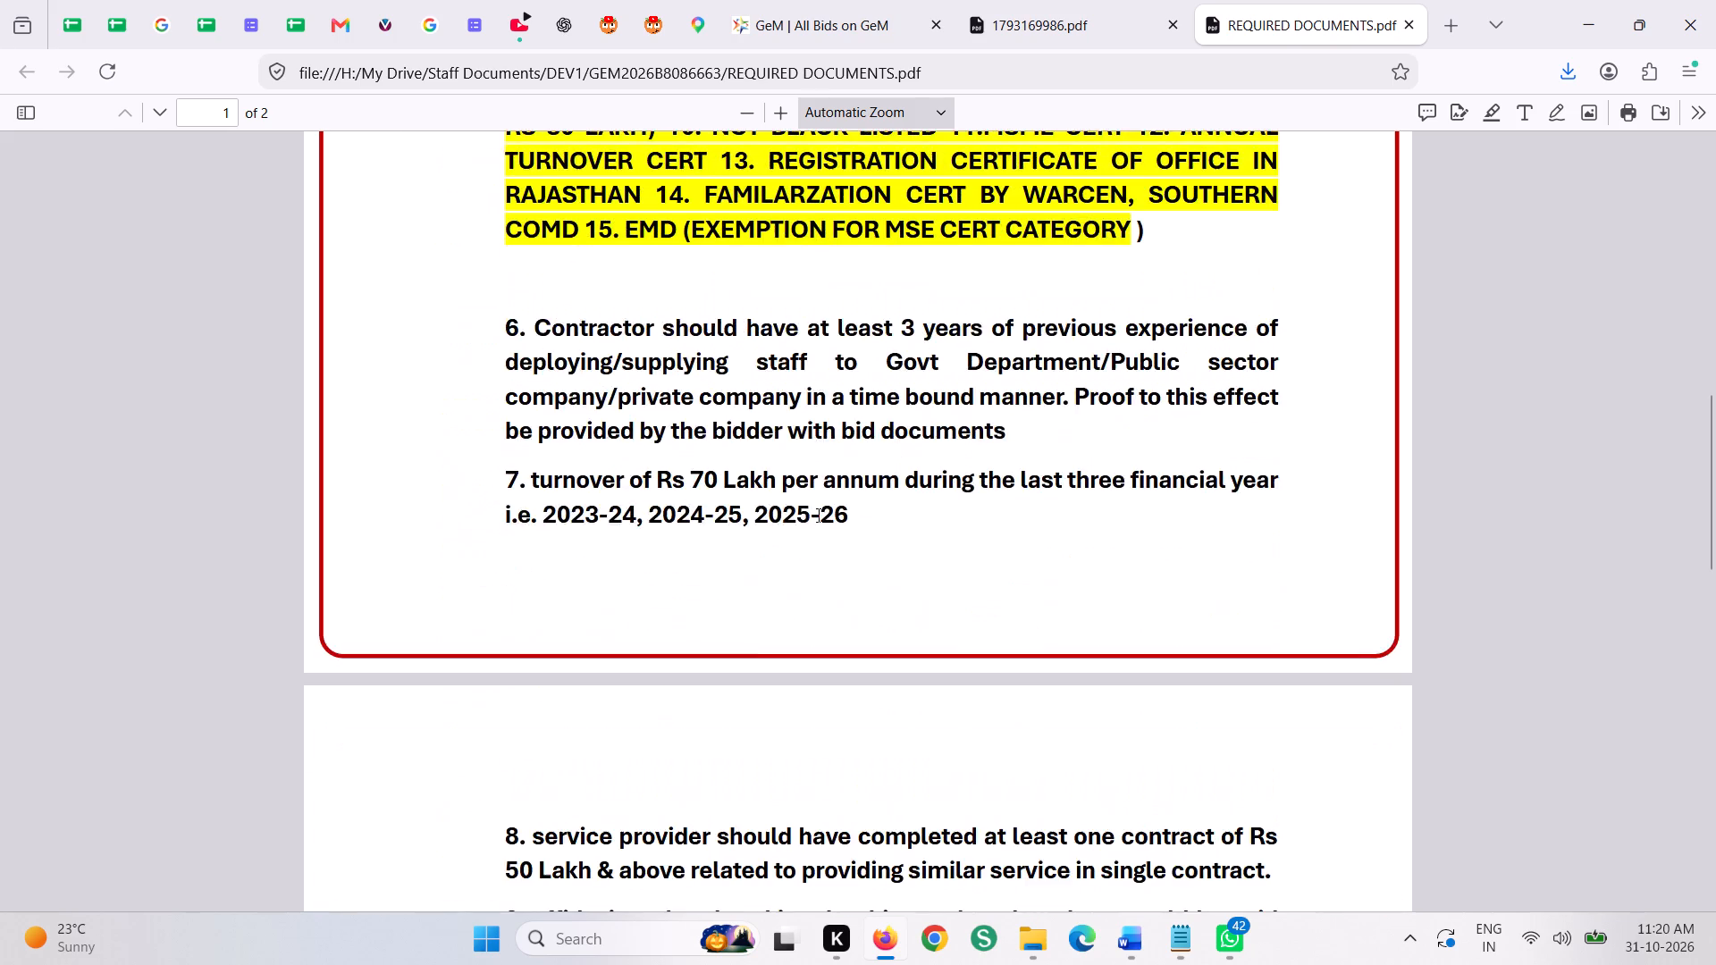
scroll(817, 515, "down", 1)
scroll(858, 541, "up", 4)
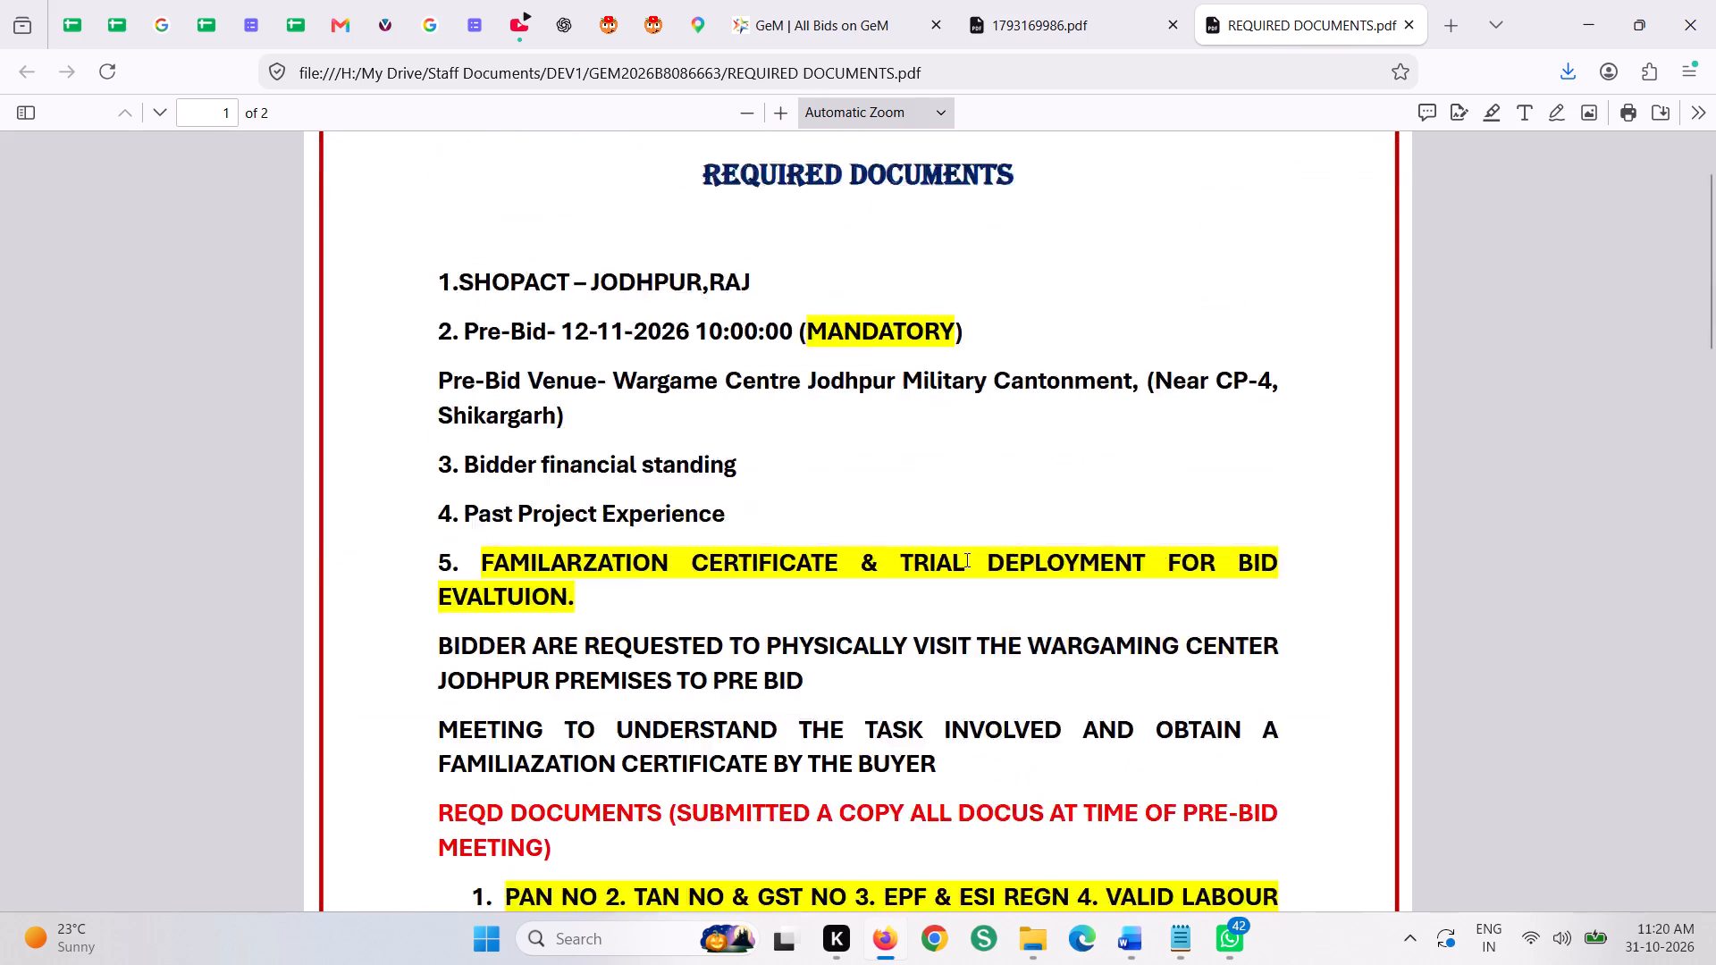
left_click(1290, 0)
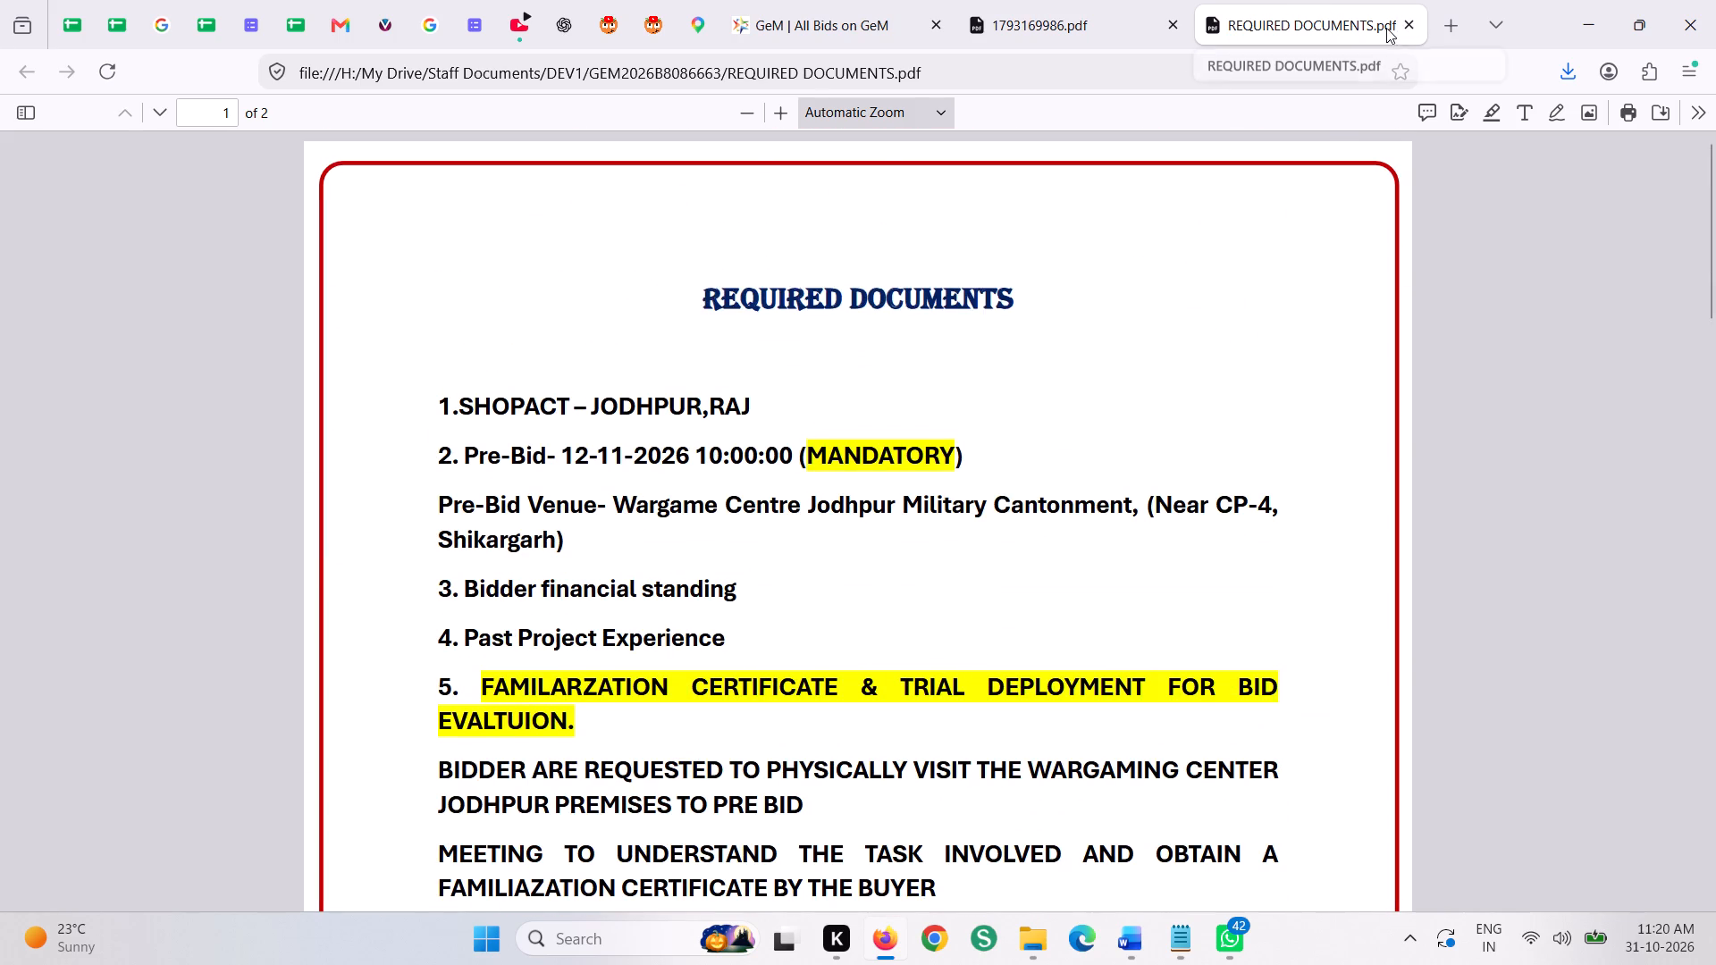
Close the REQUIRED DOCUMENTS PDF and look through the 20-page scope-of-work bid document 1793169986.pdf, including its annexures and penalties.
left_click(1406, 21)
scroll(1066, 534, "up", 4)
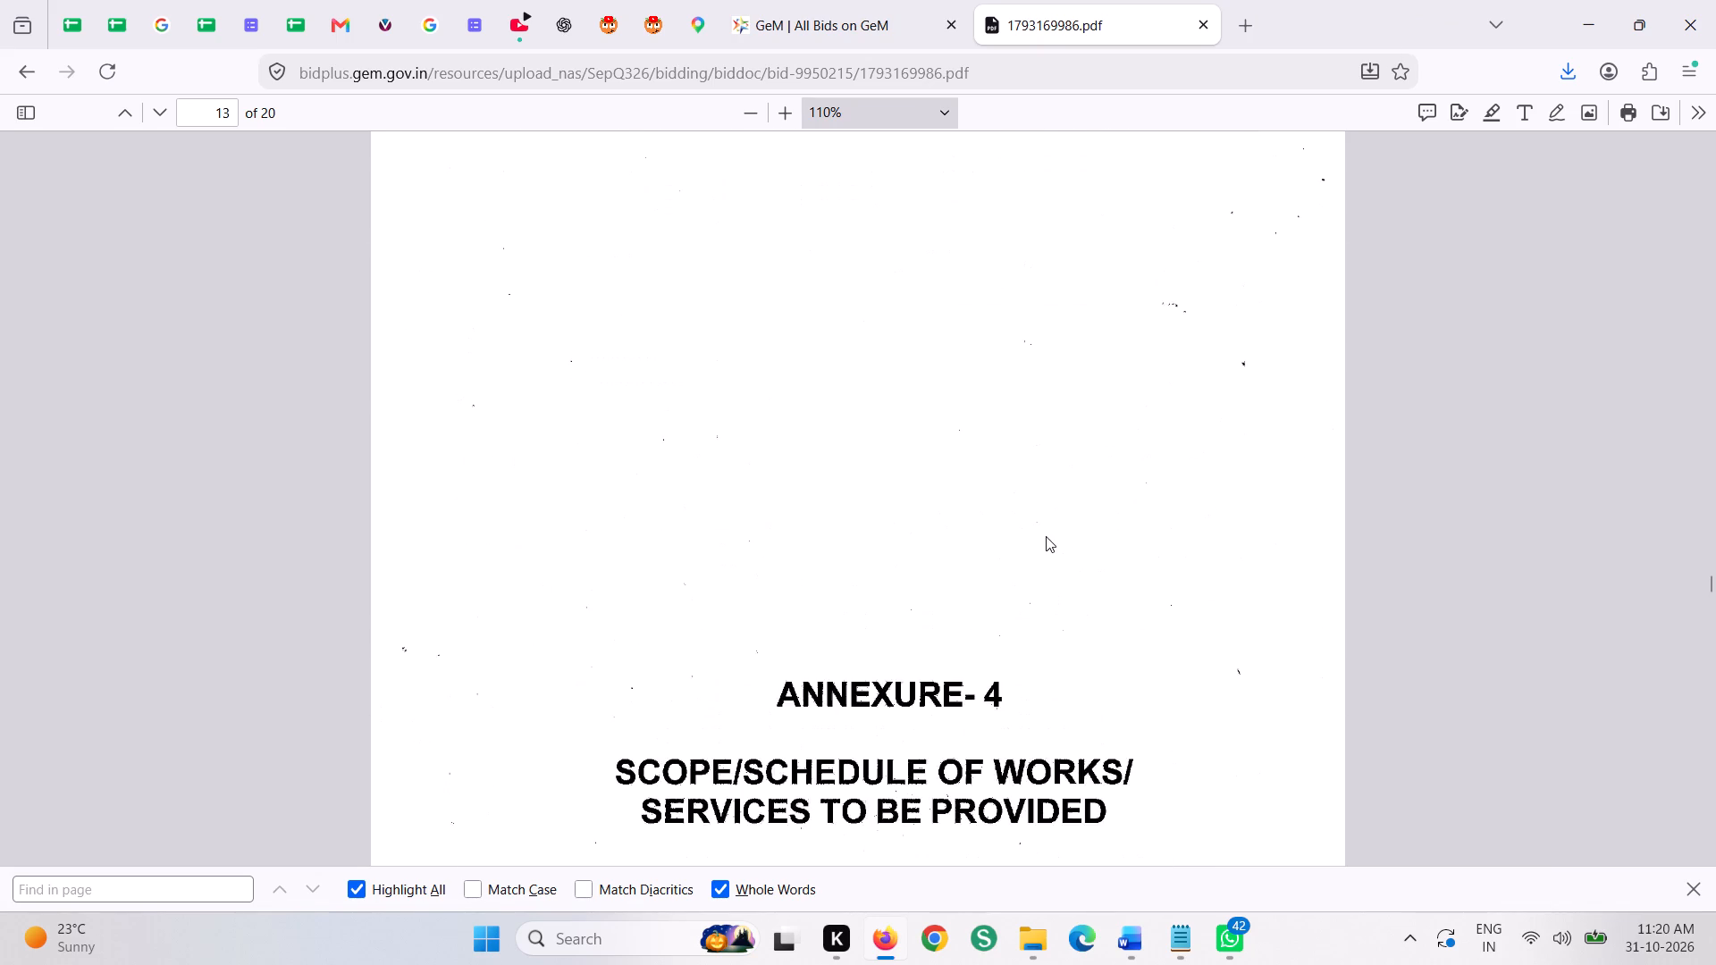
scroll(1046, 536, "down", 9)
scroll(844, 582, "down", 6)
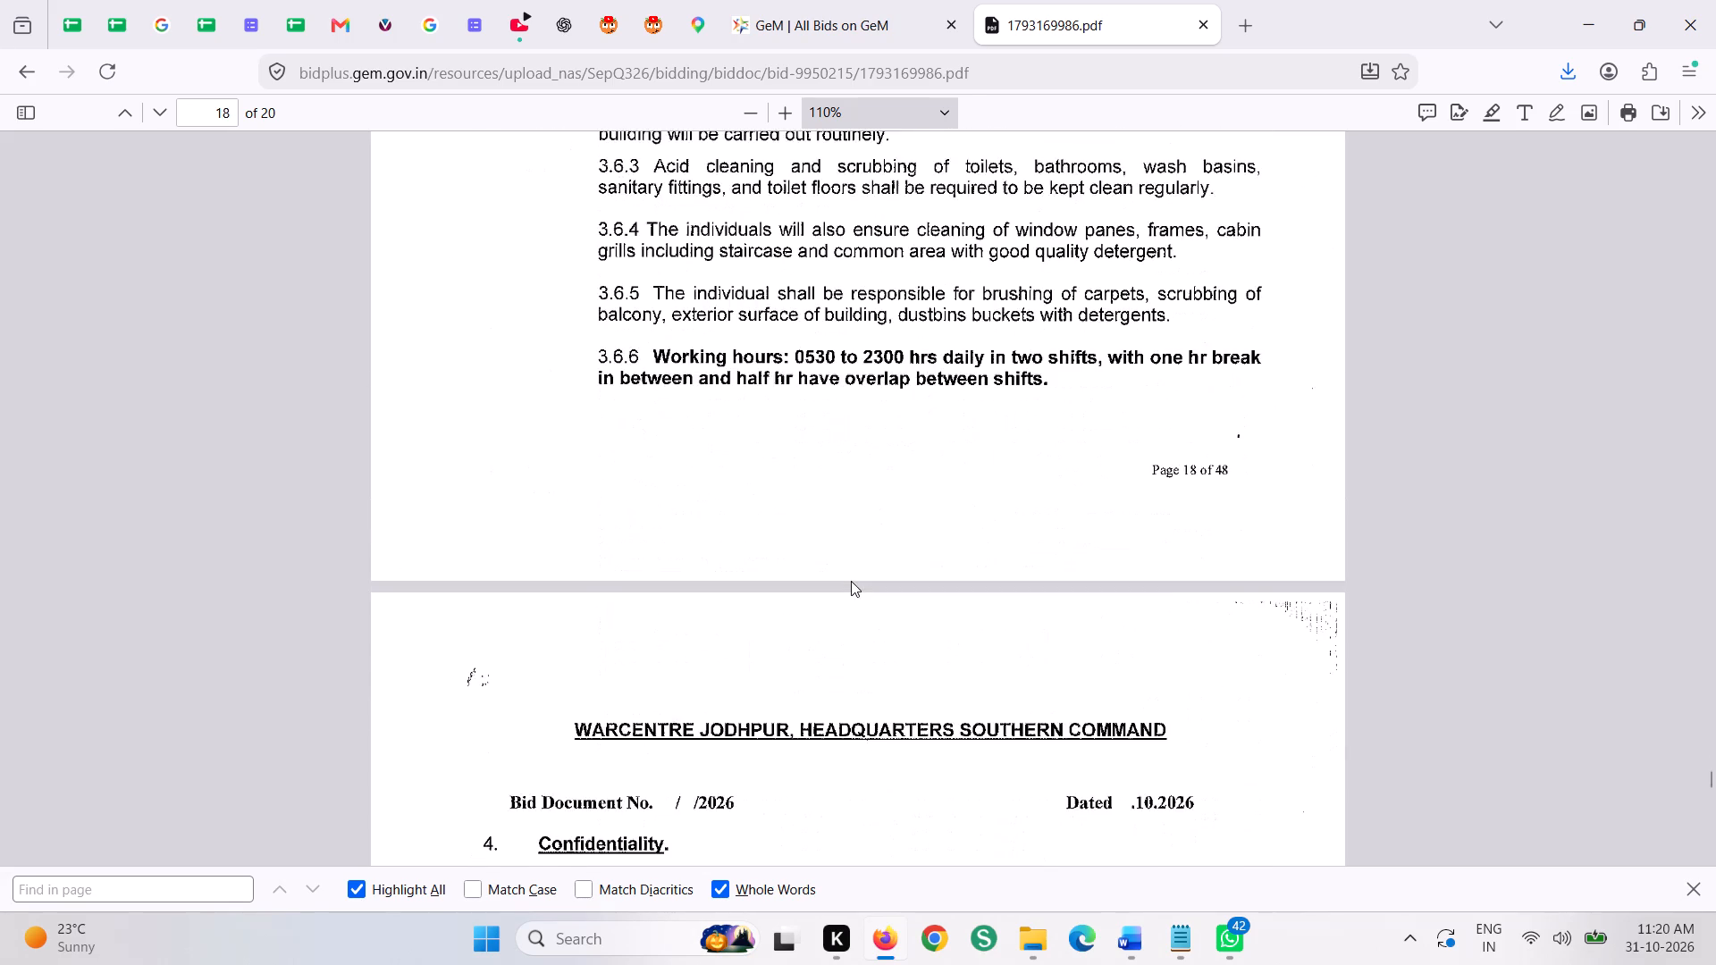
scroll(851, 581, "down", 9)
scroll(851, 581, "up", 2)
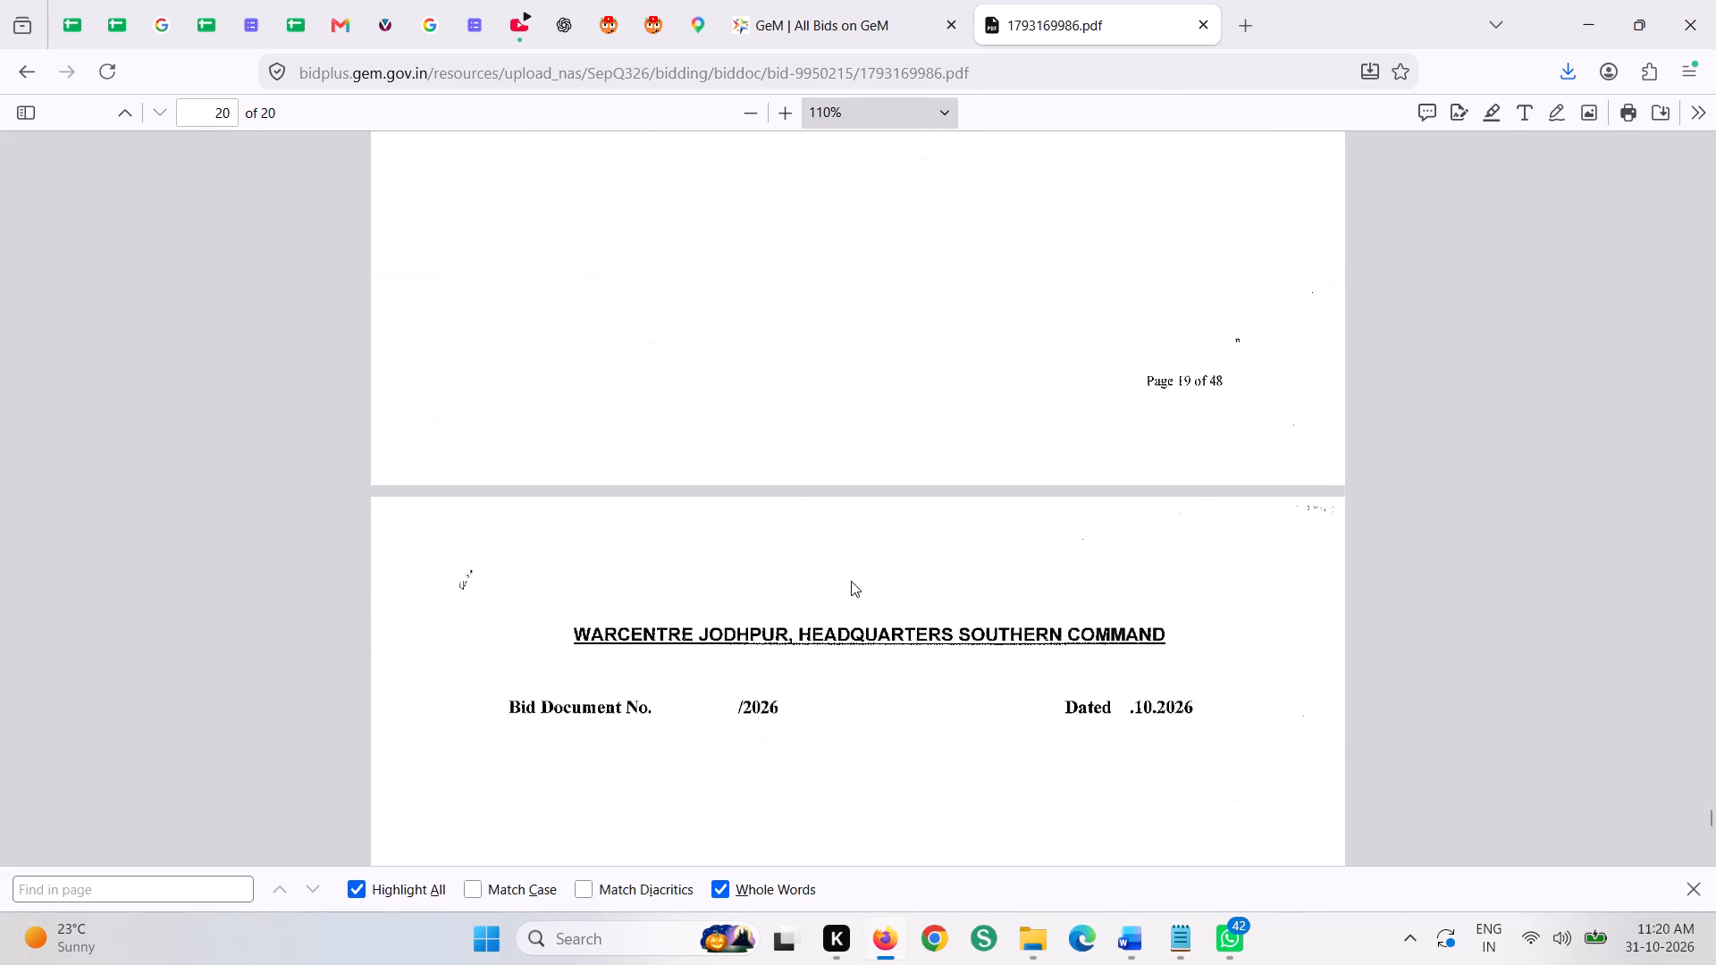
scroll(851, 581, "up", 8)
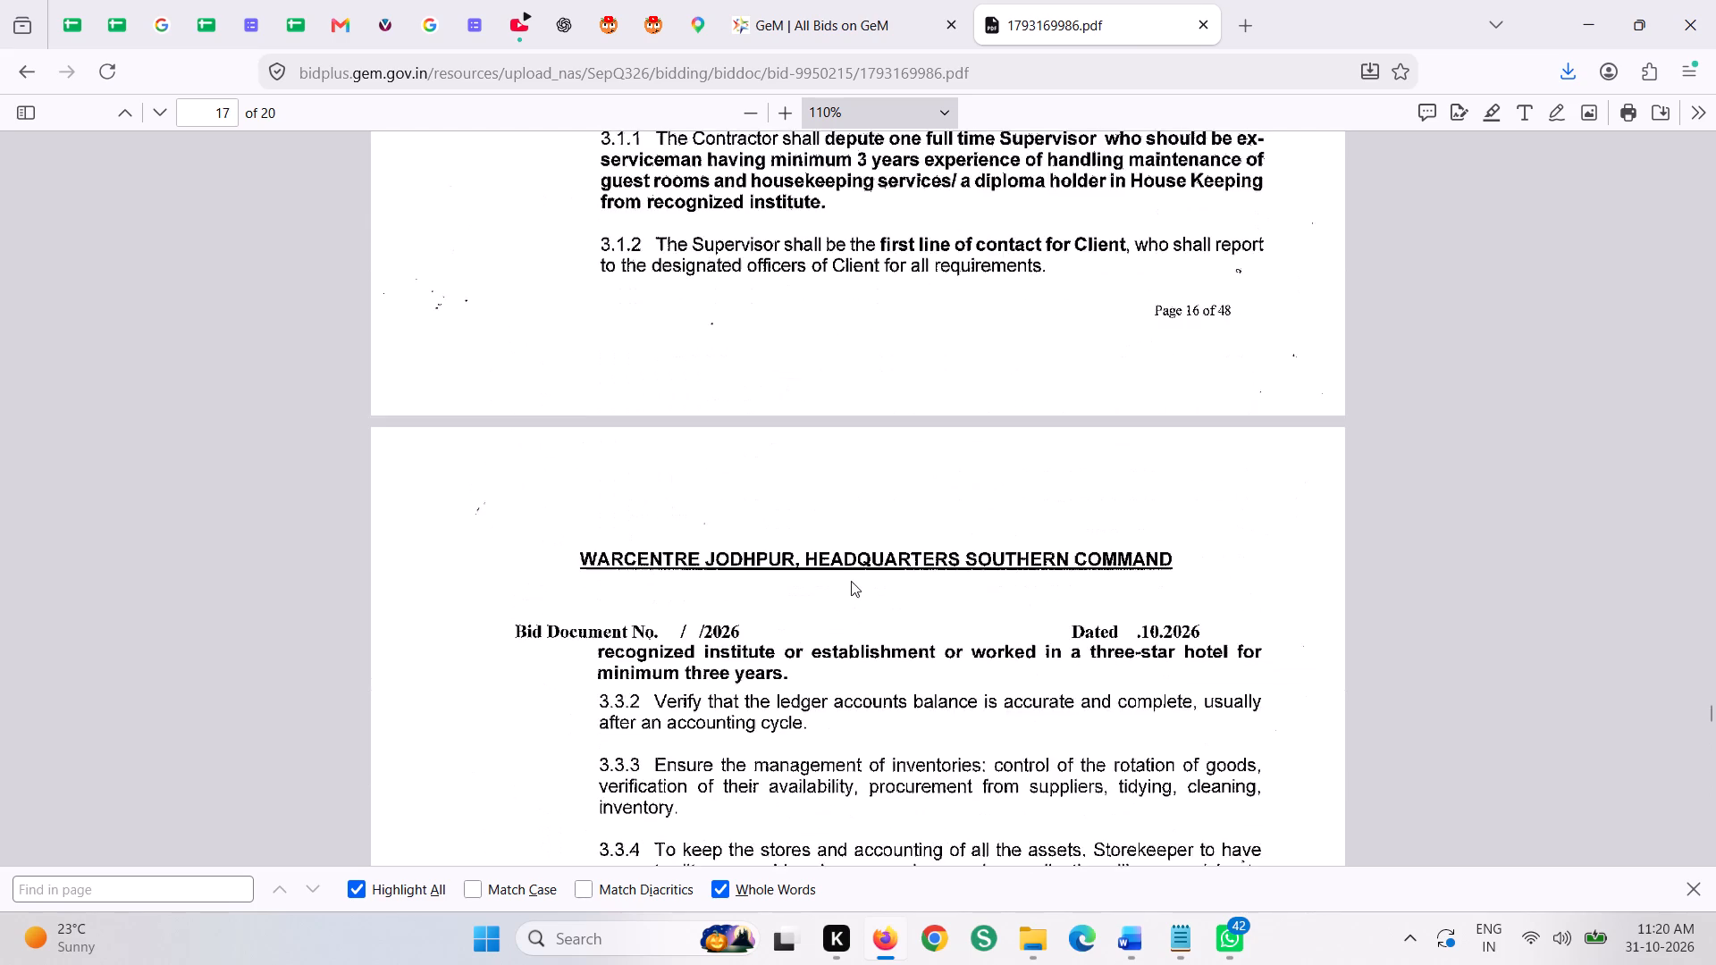
scroll(851, 581, "up", 2)
scroll(851, 581, "up", 20)
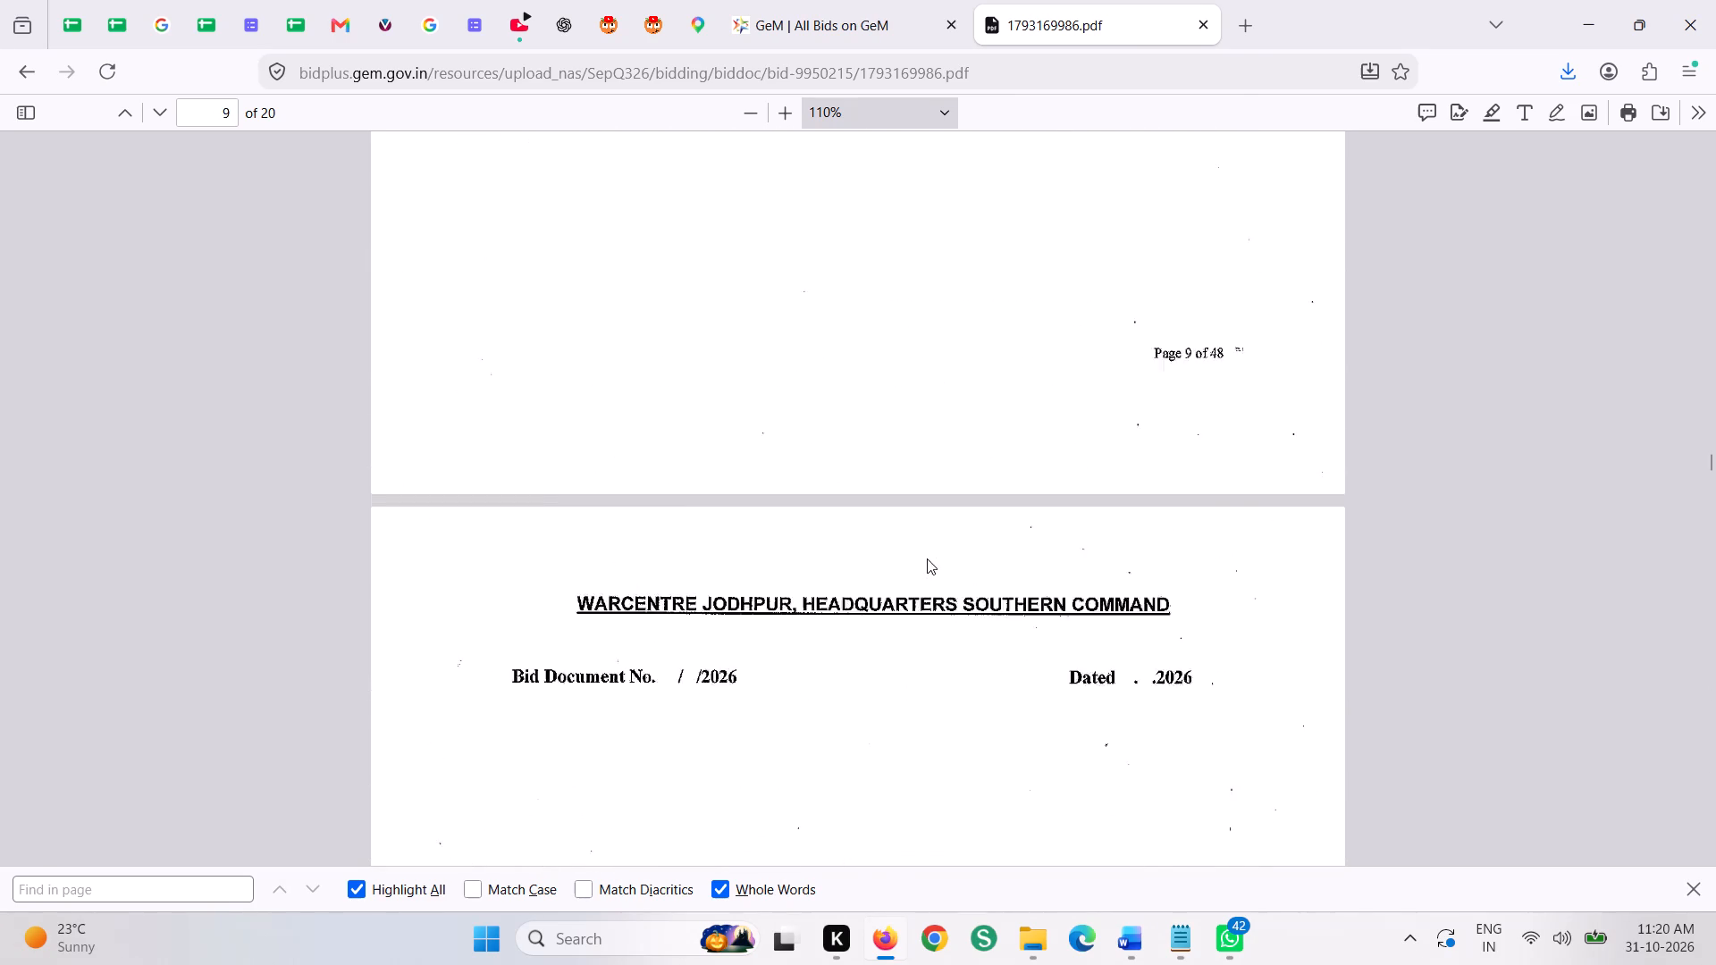
scroll(927, 558, "up", 4)
scroll(930, 558, "down", 11)
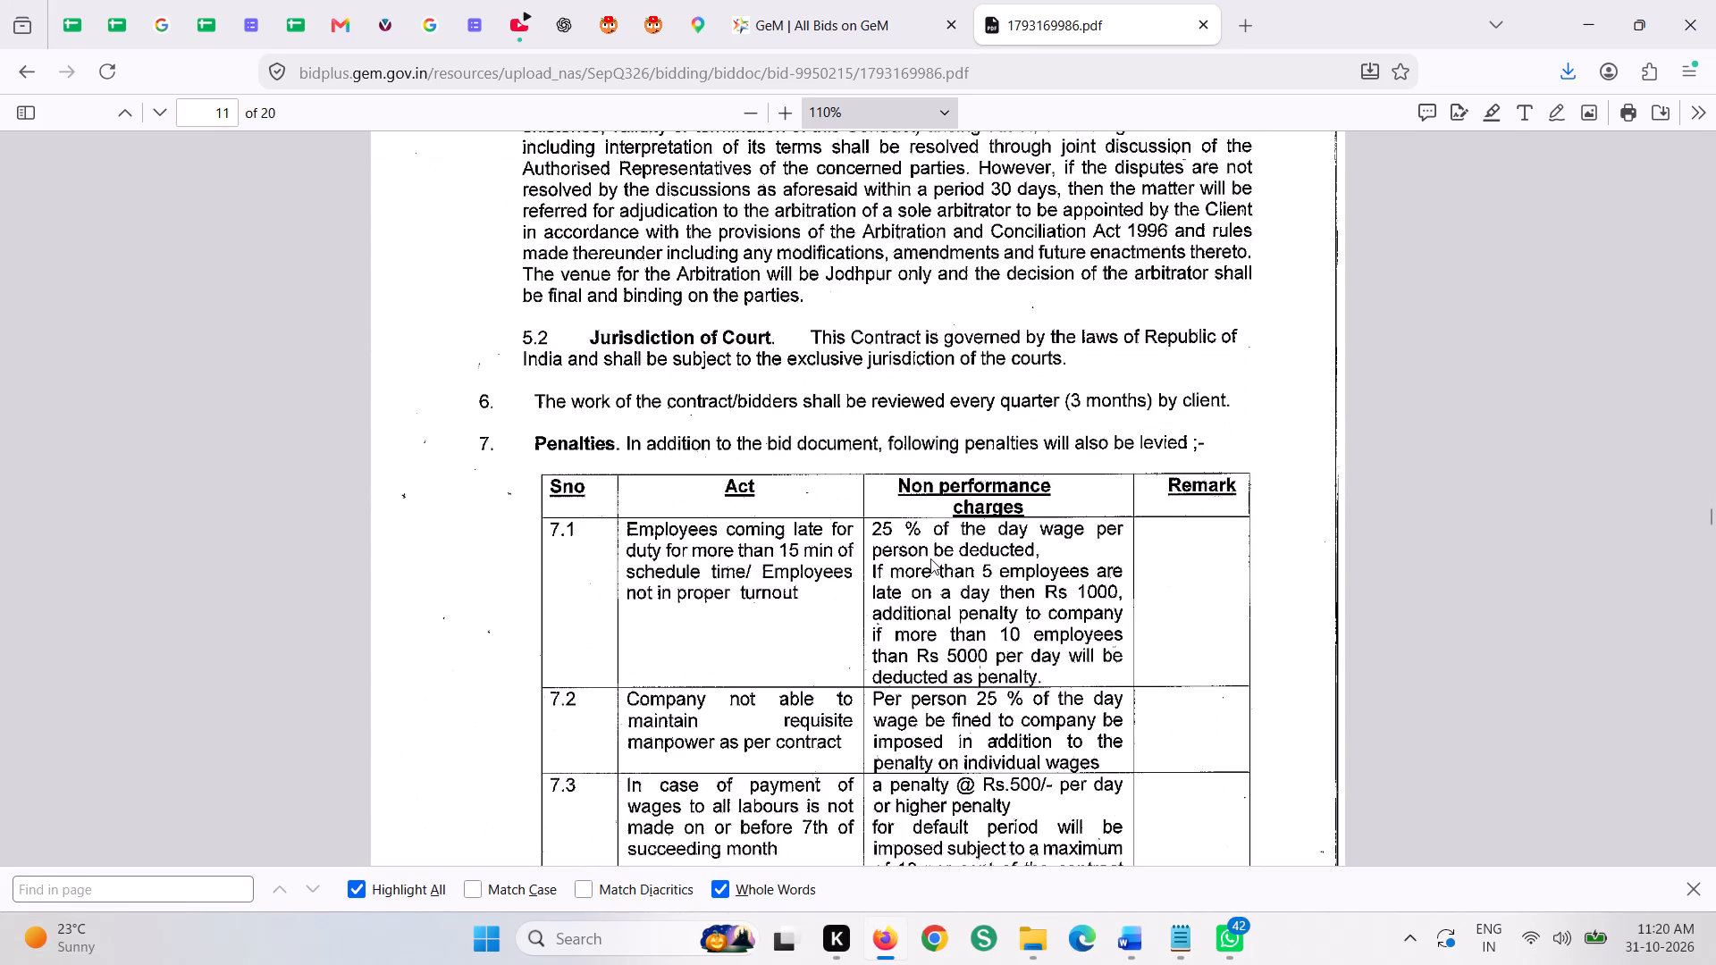
scroll(930, 558, "up", 5)
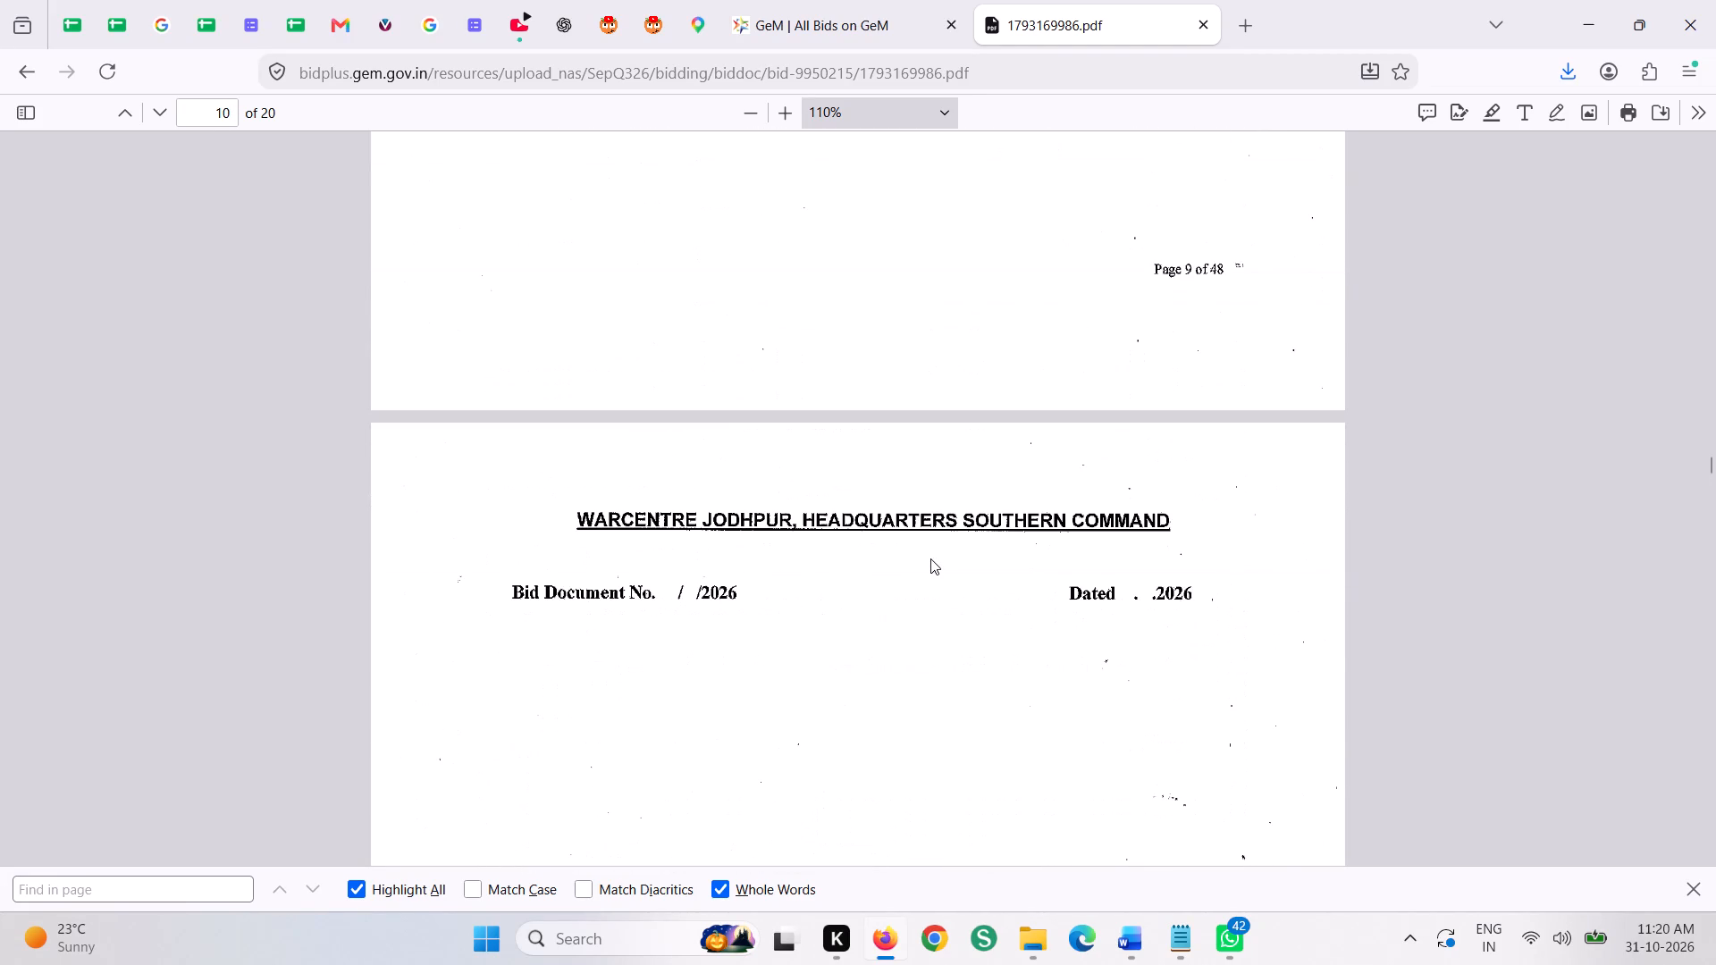
scroll(930, 558, "up", 12)
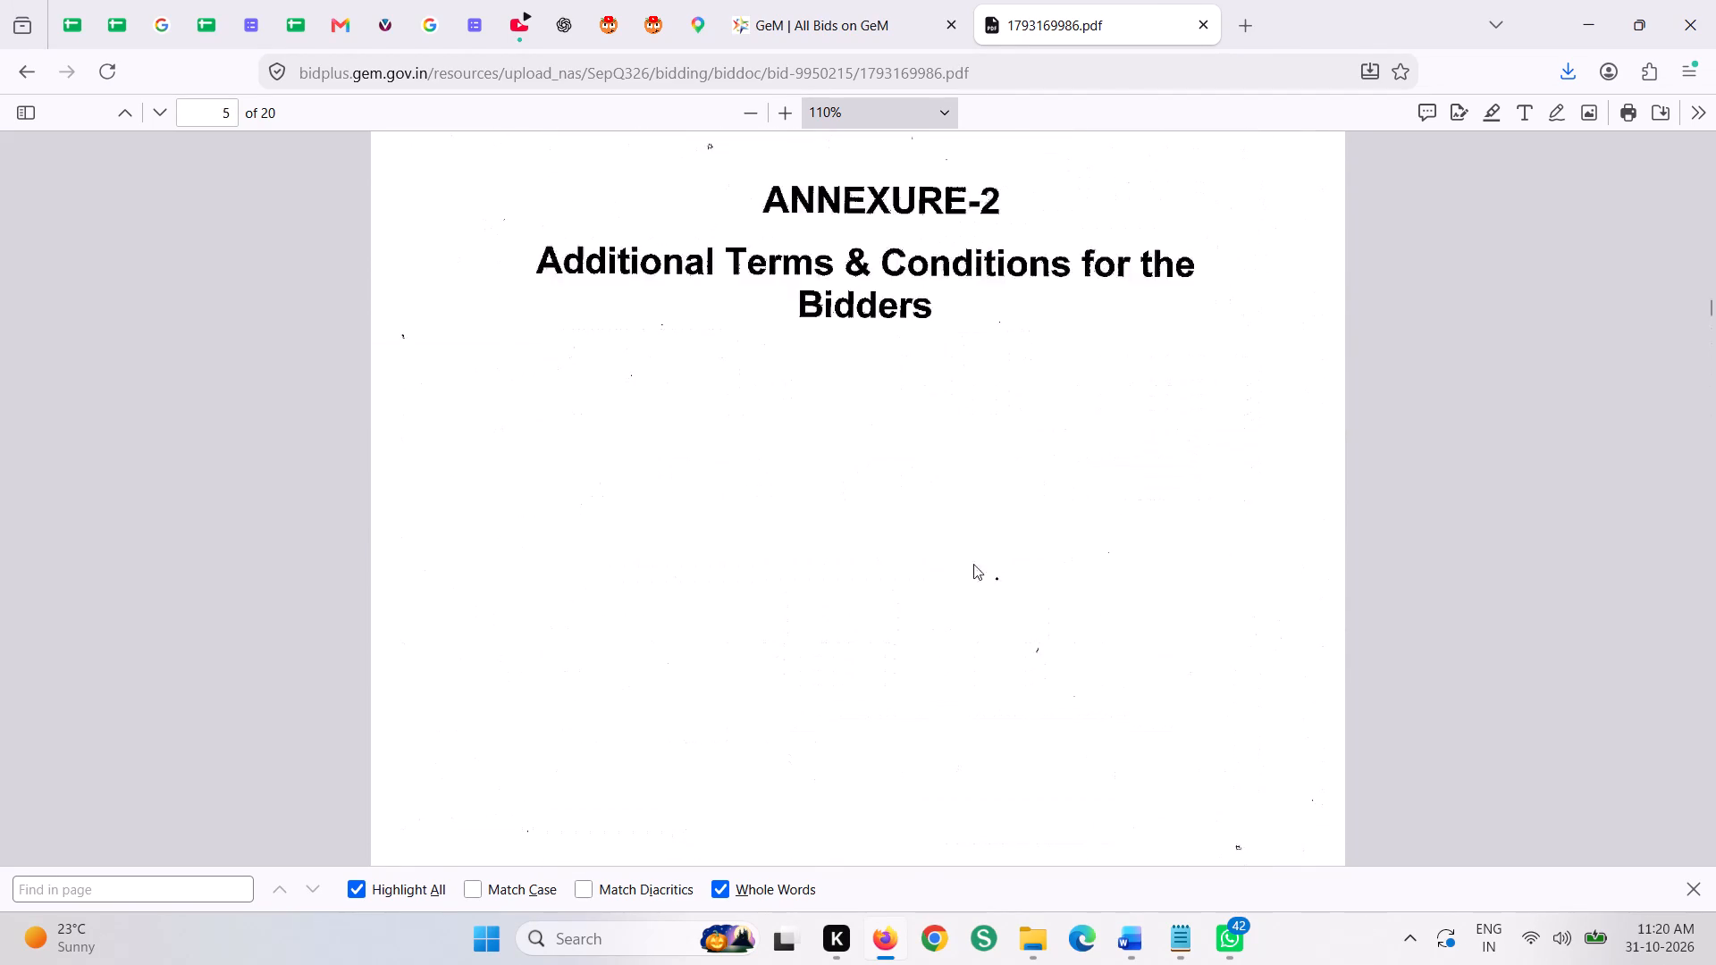
scroll(973, 564, "up", 11)
scroll(516, 97, "up", 2)
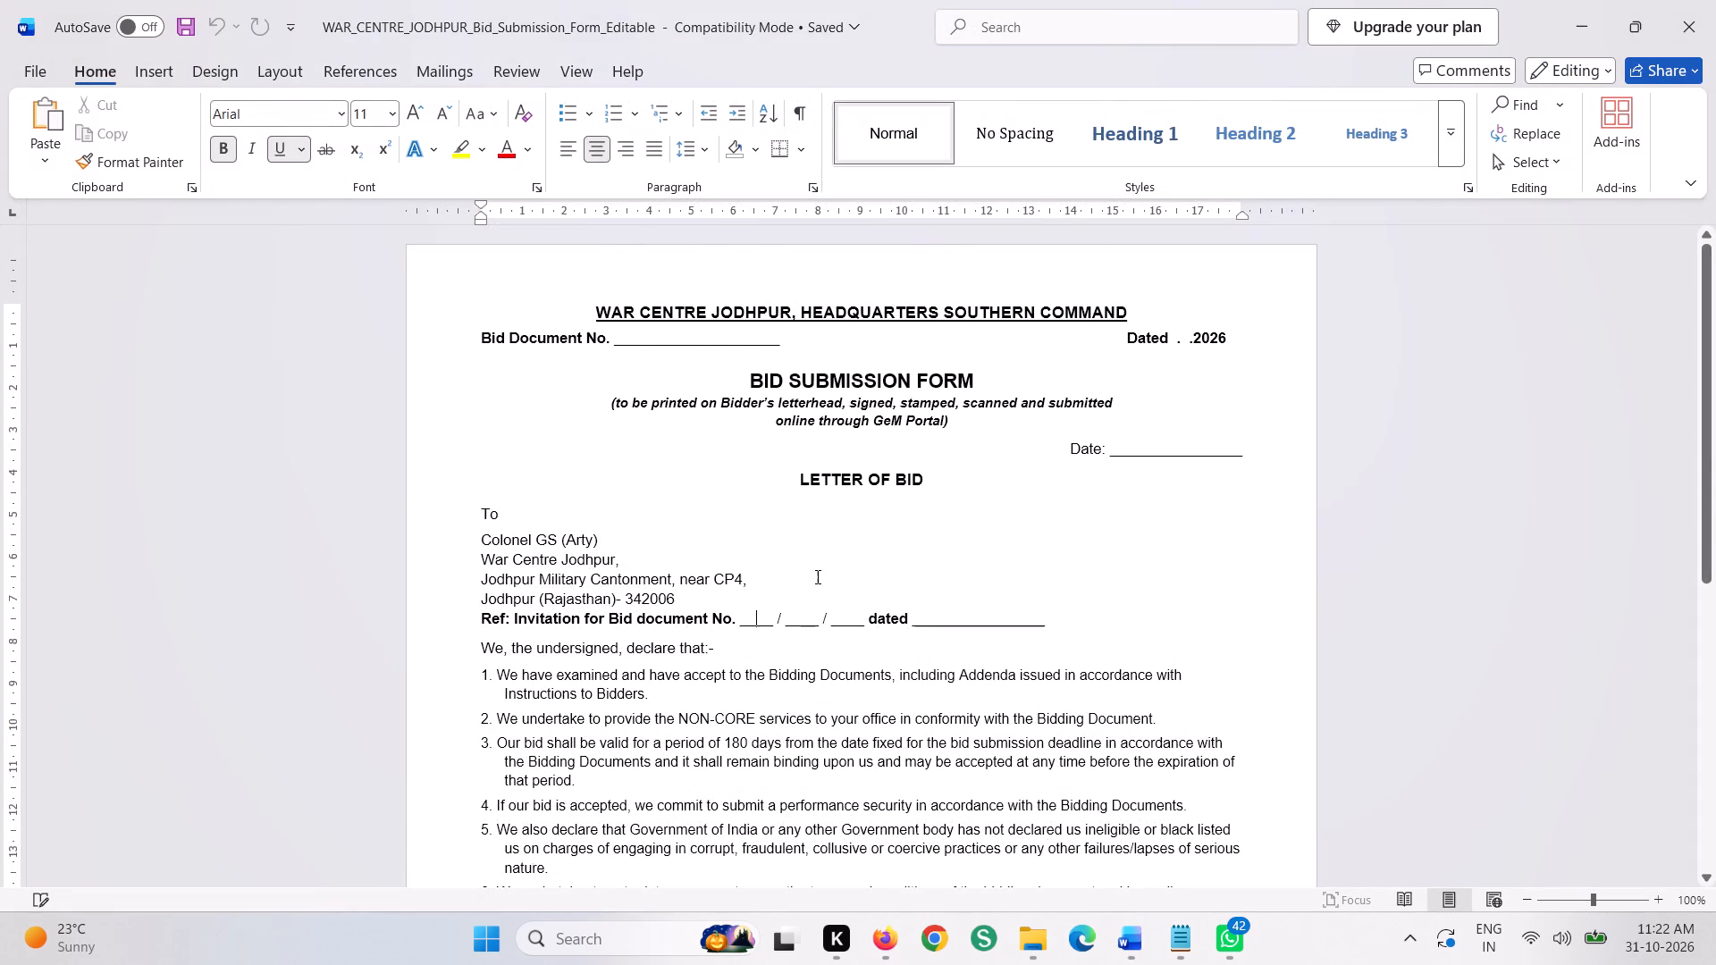
scroll(812, 564, "down", 1)
scroll(813, 547, "up", 1)
left_click_drag(470, 356, 531, 415)
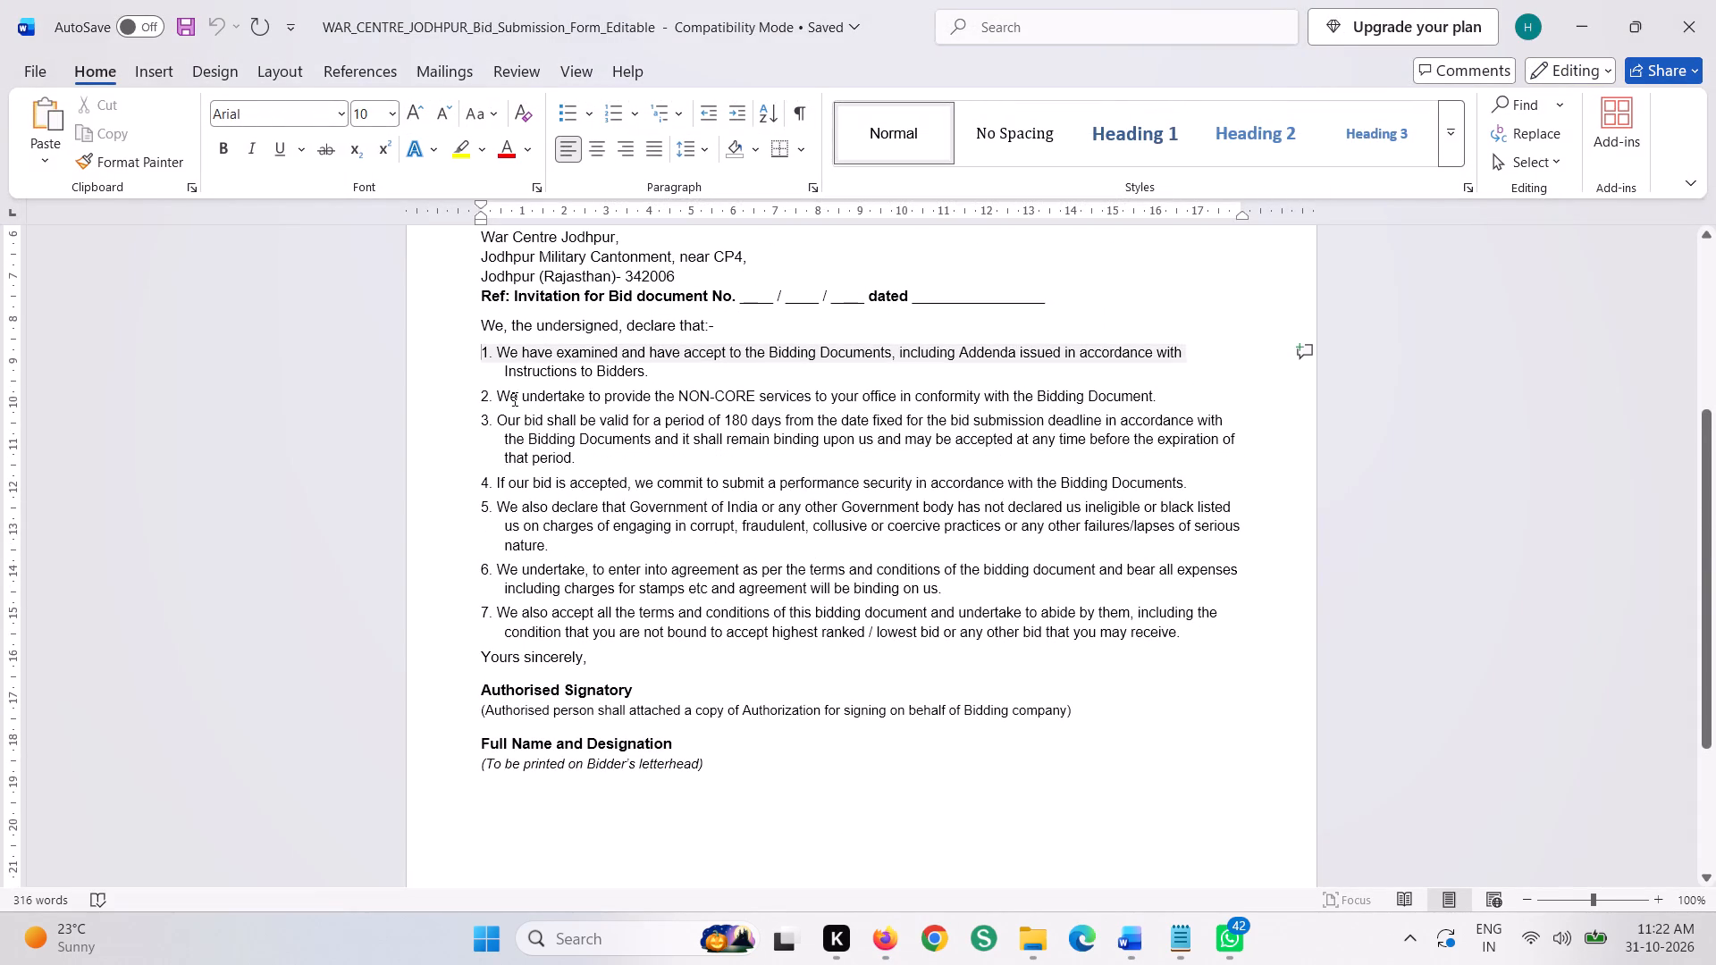
left_click_drag(531, 415, 656, 656)
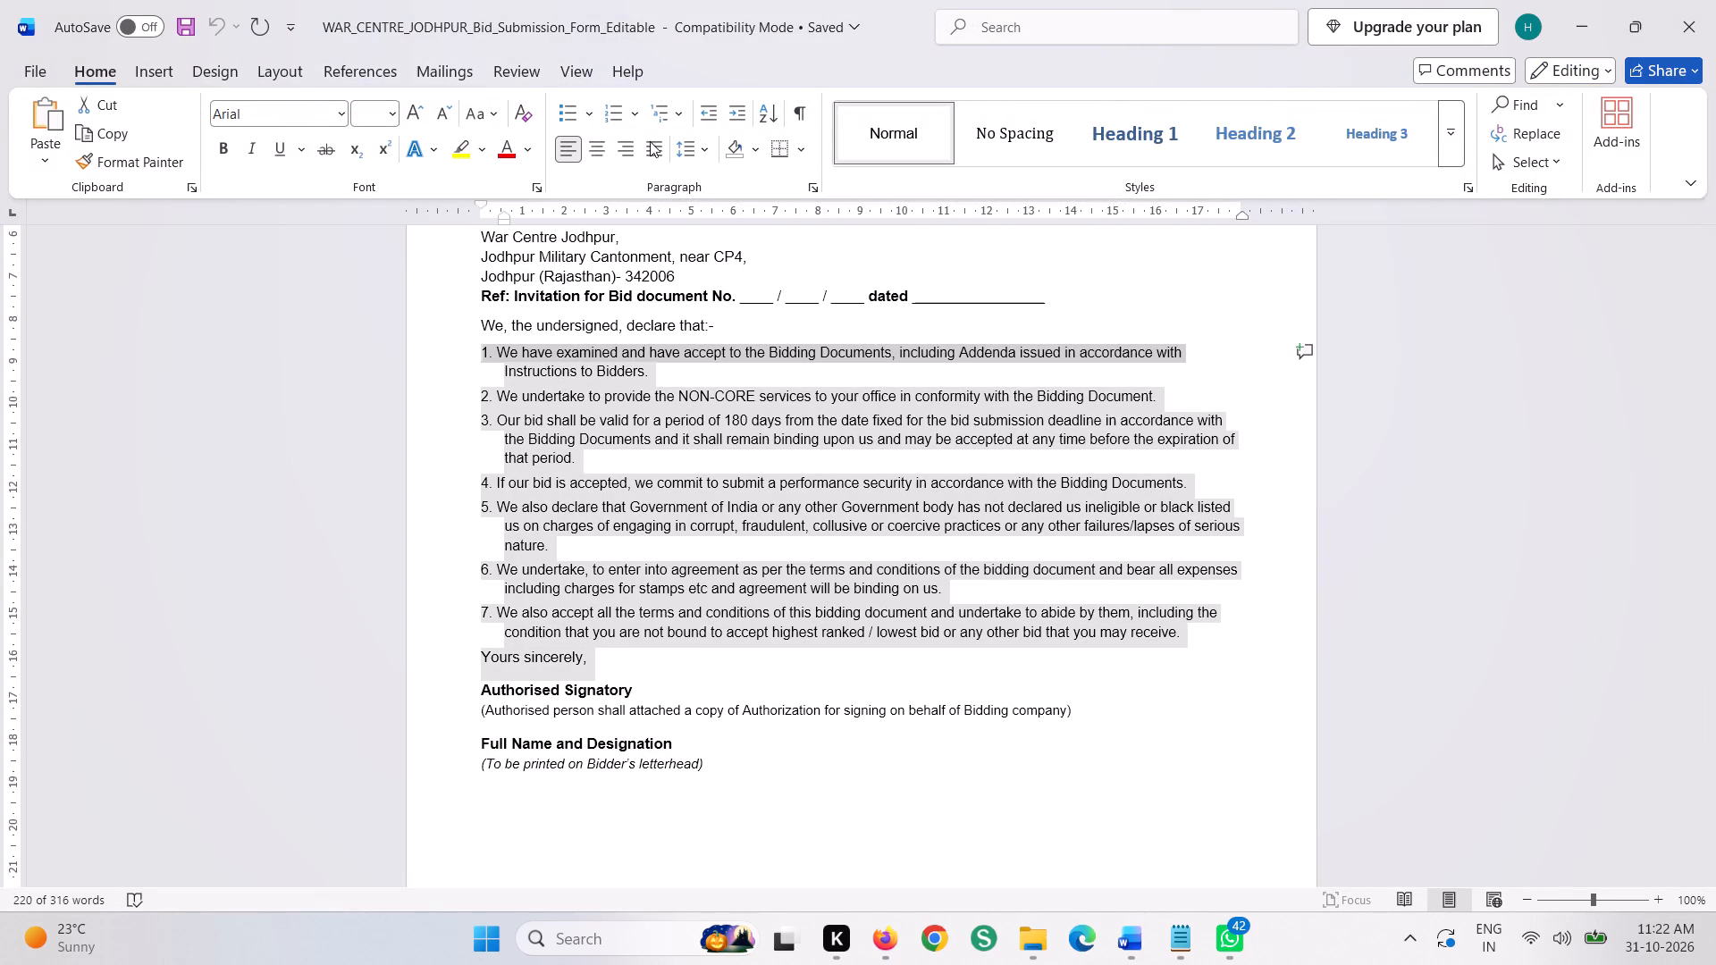
left_click(650, 139)
left_click(892, 420)
scroll(796, 573, "down", 1)
scroll(778, 567, "up", 4)
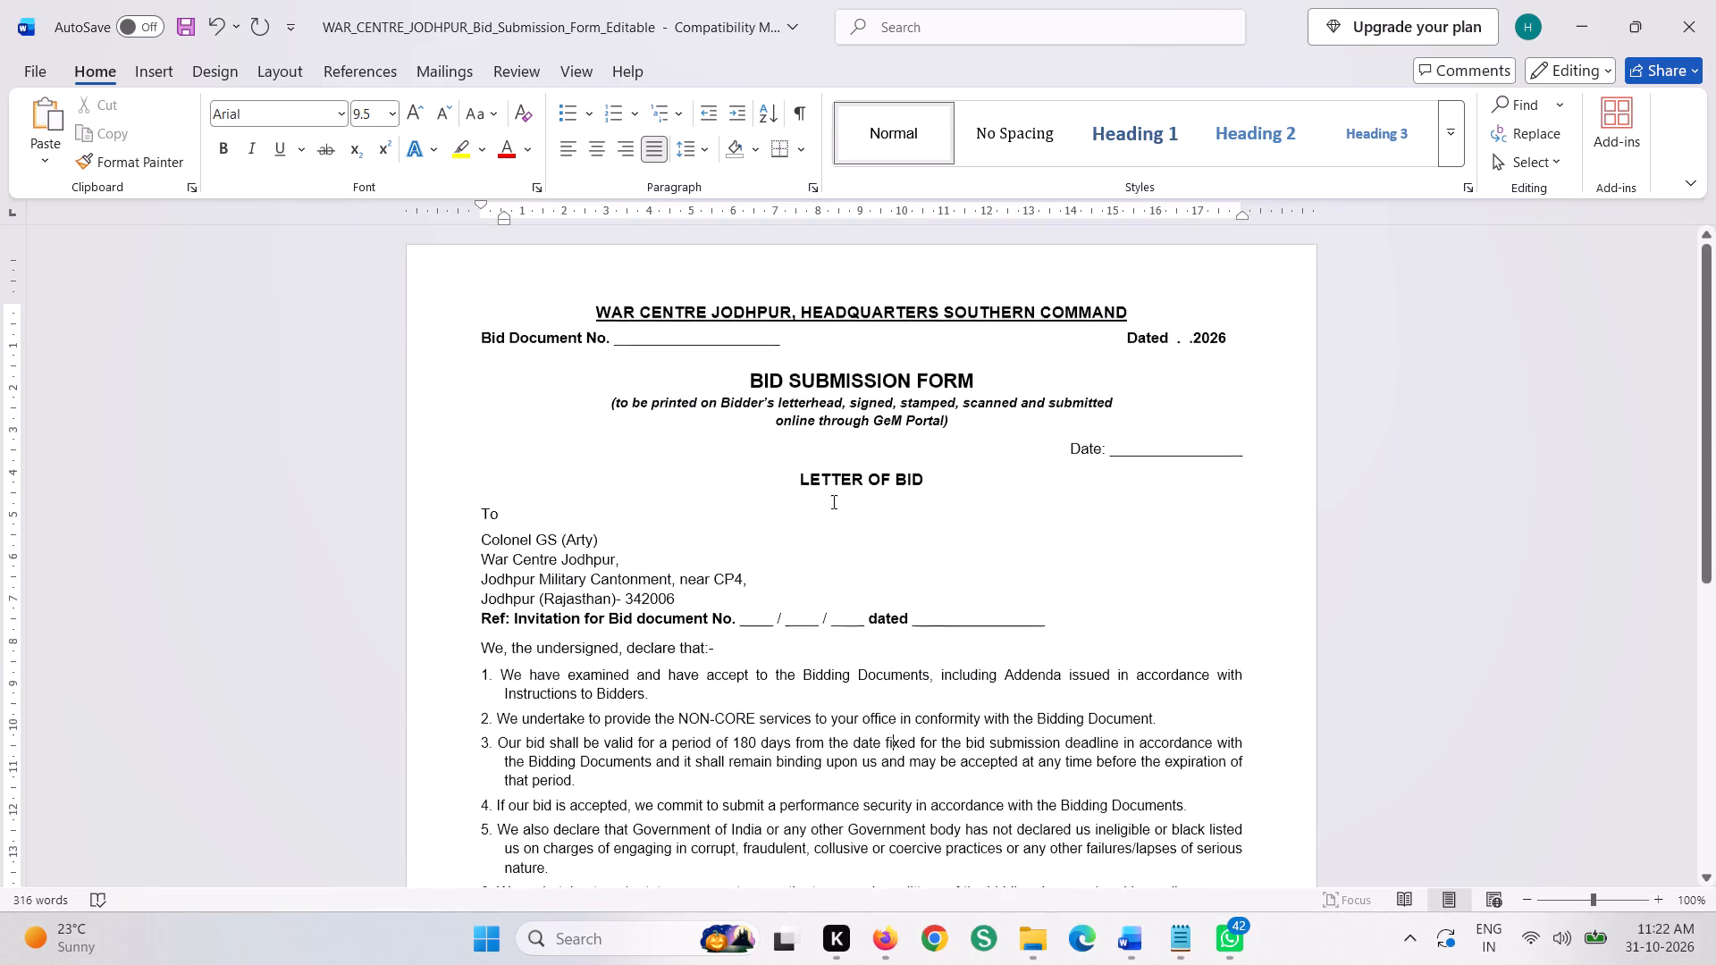
Save the bid submission form as Word document ANNEXURE in DEV1's GEM2026B8086663 folder, and close it.
left_click(40, 65)
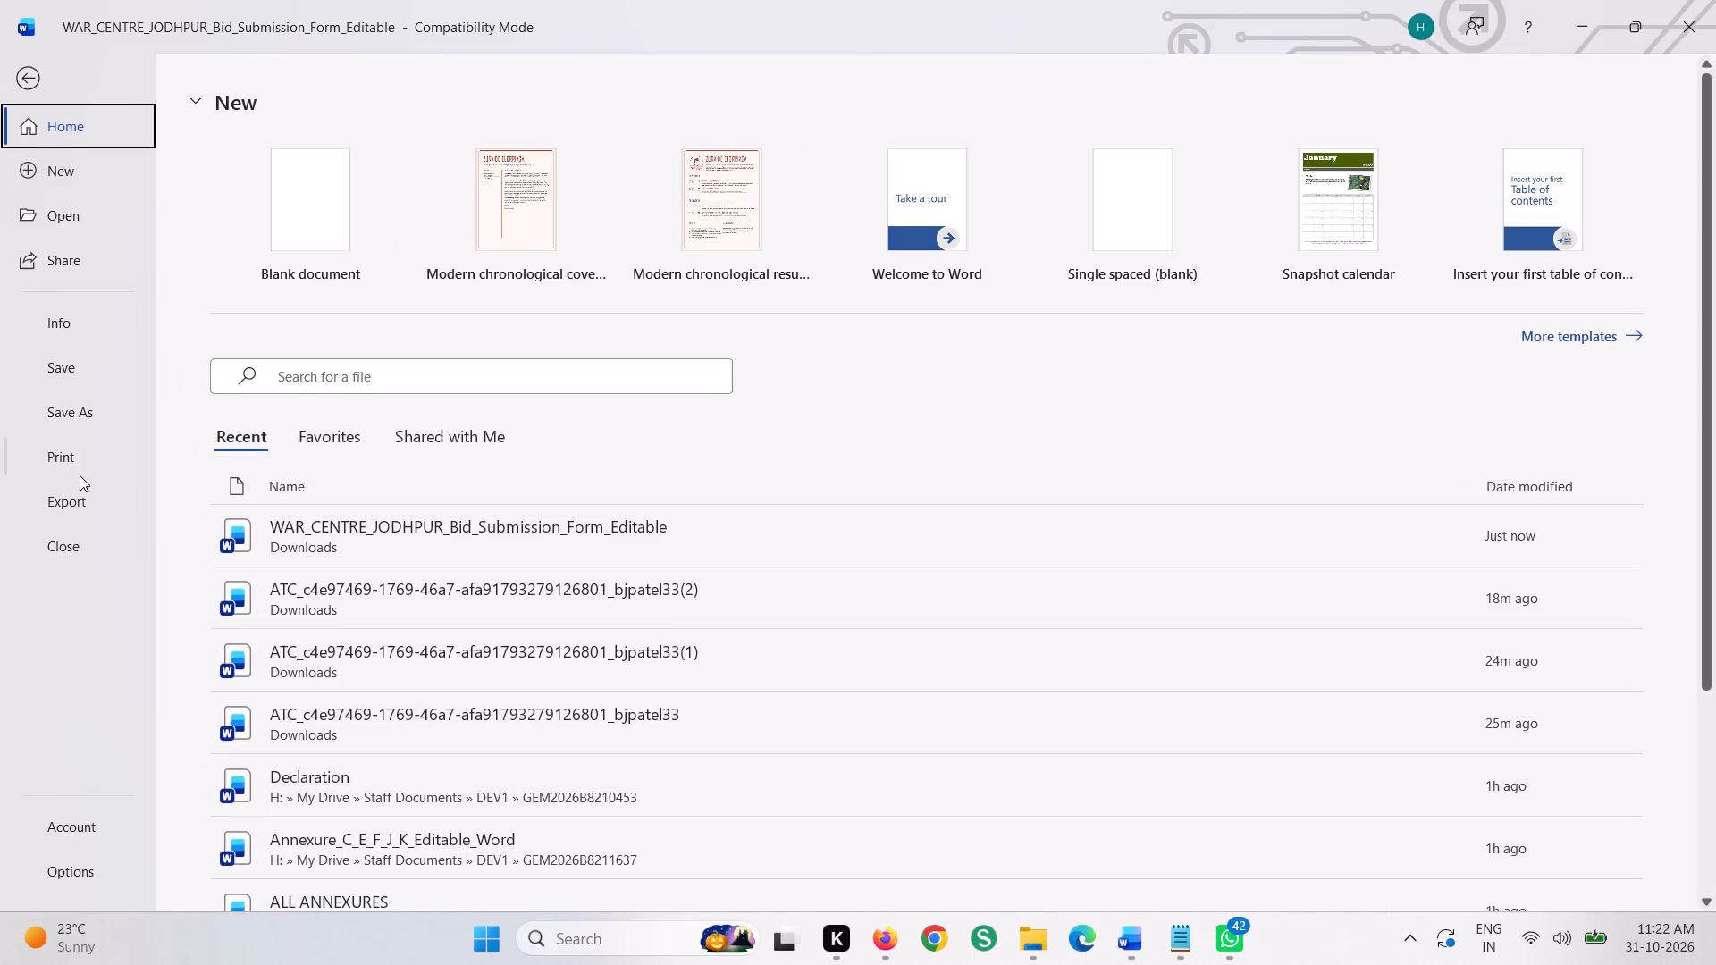
left_click(94, 410)
left_click(274, 596)
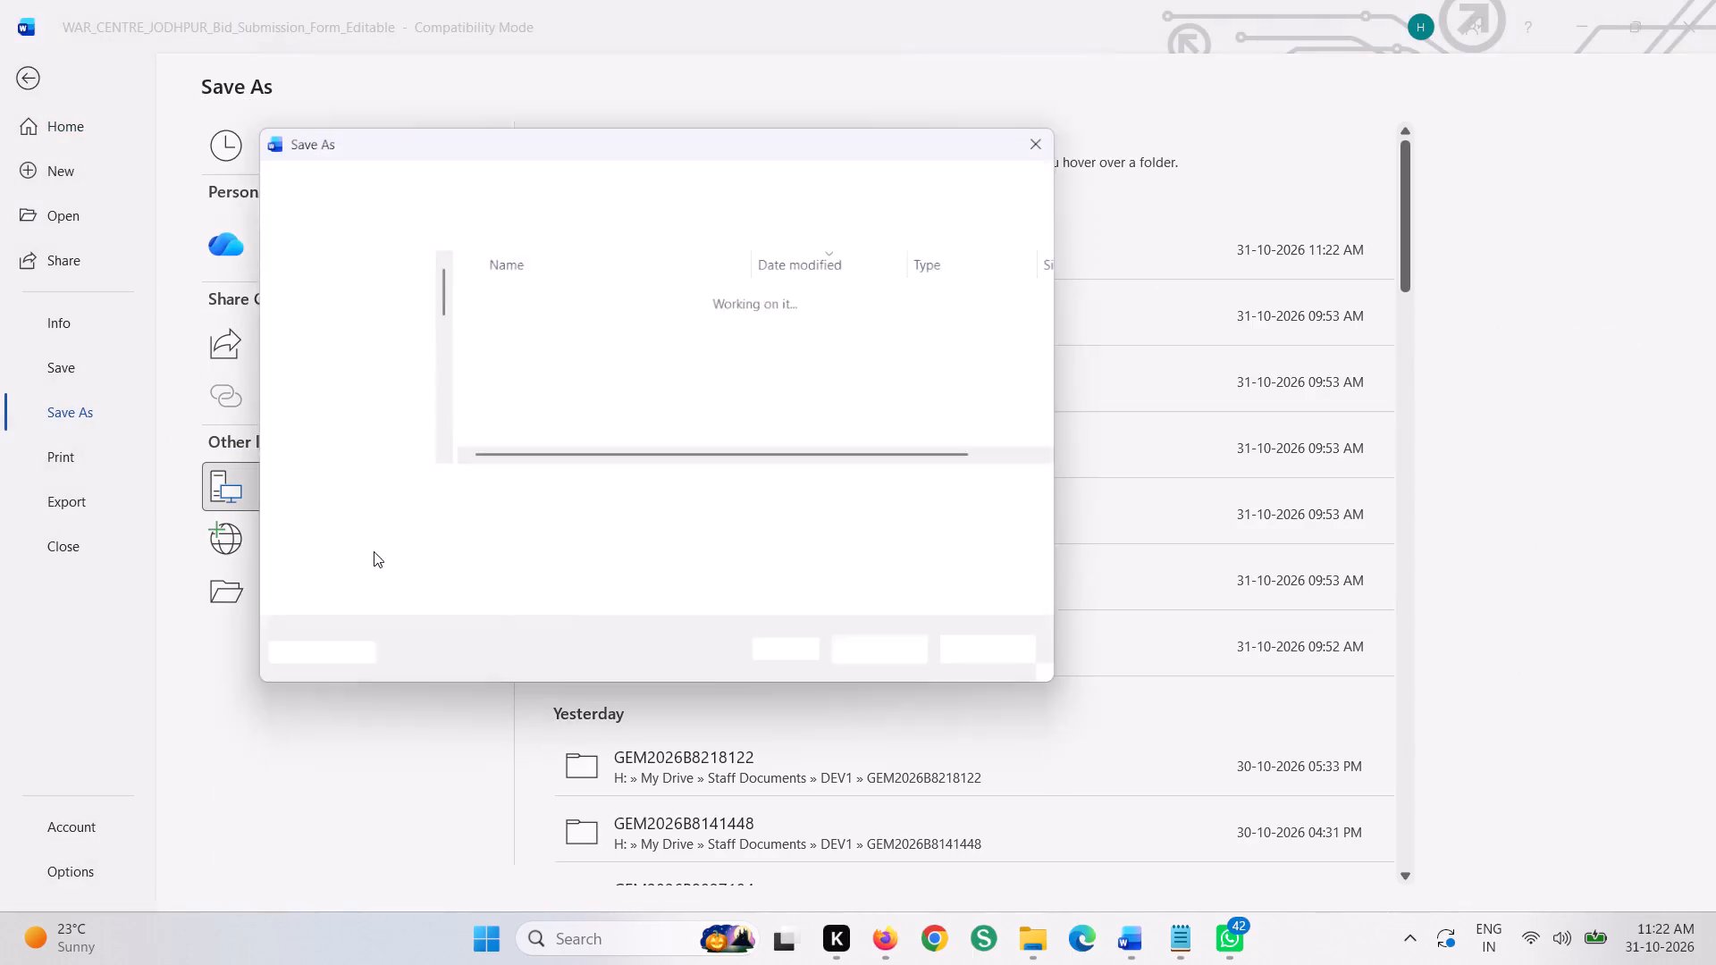
left_click(357, 391)
scroll(559, 376, "up", 3)
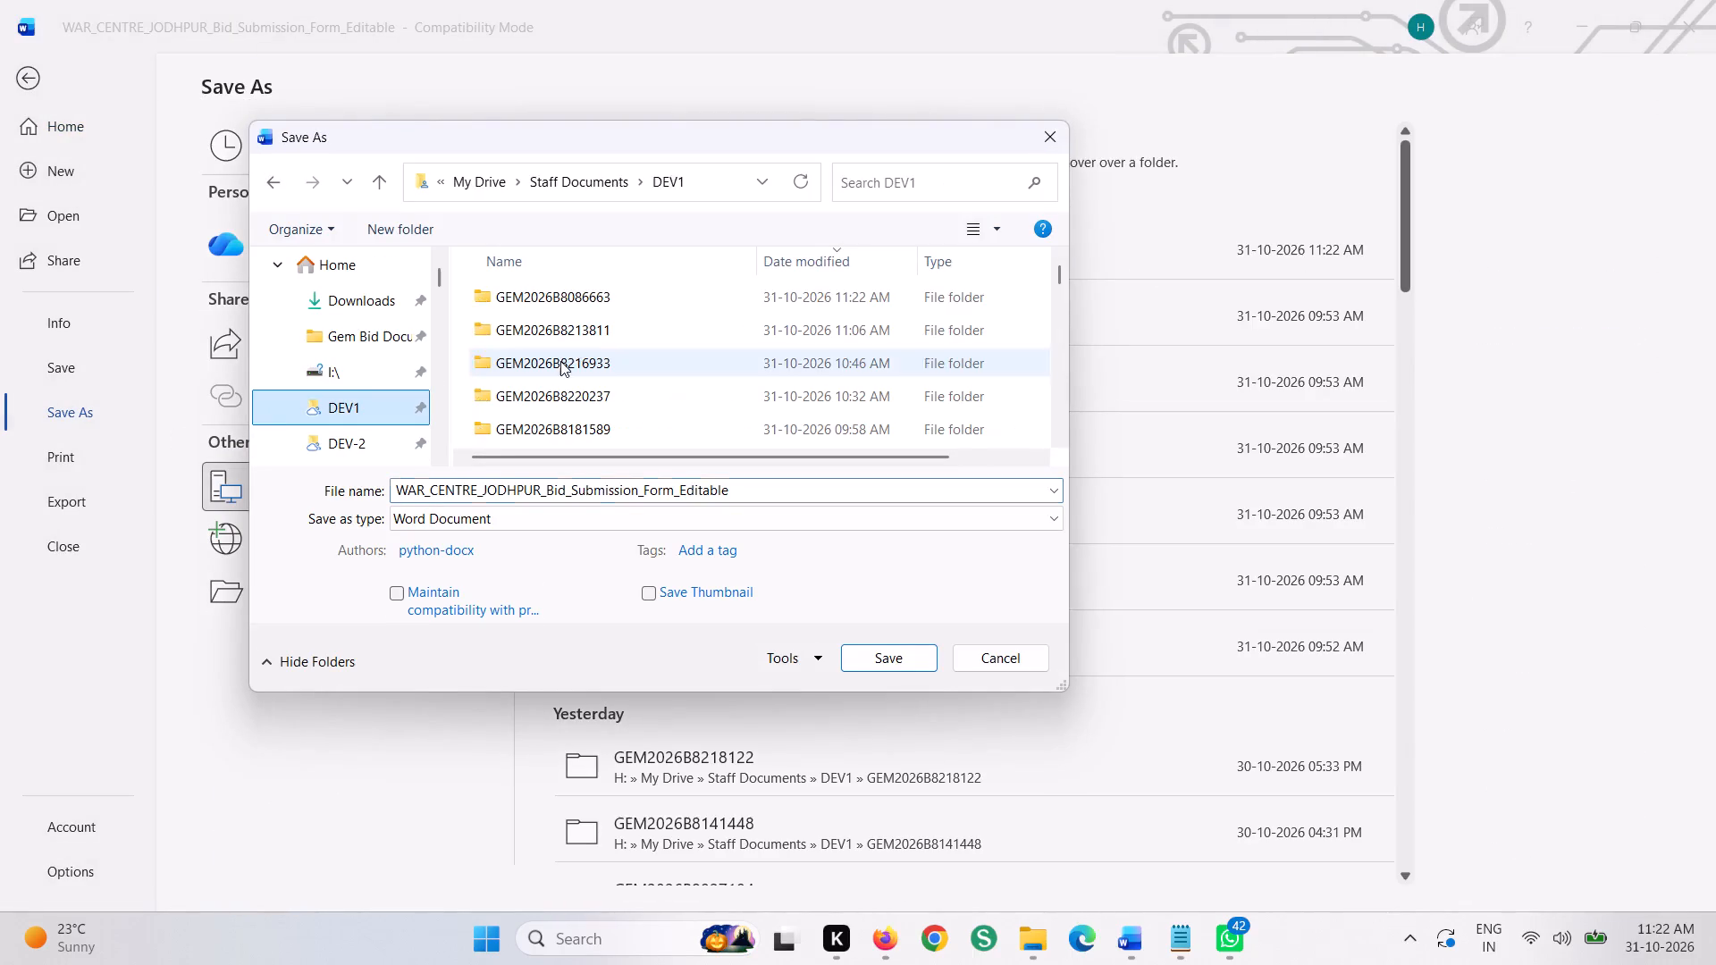
scroll(560, 361, "up", 4)
double_click(590, 303)
left_click(606, 484)
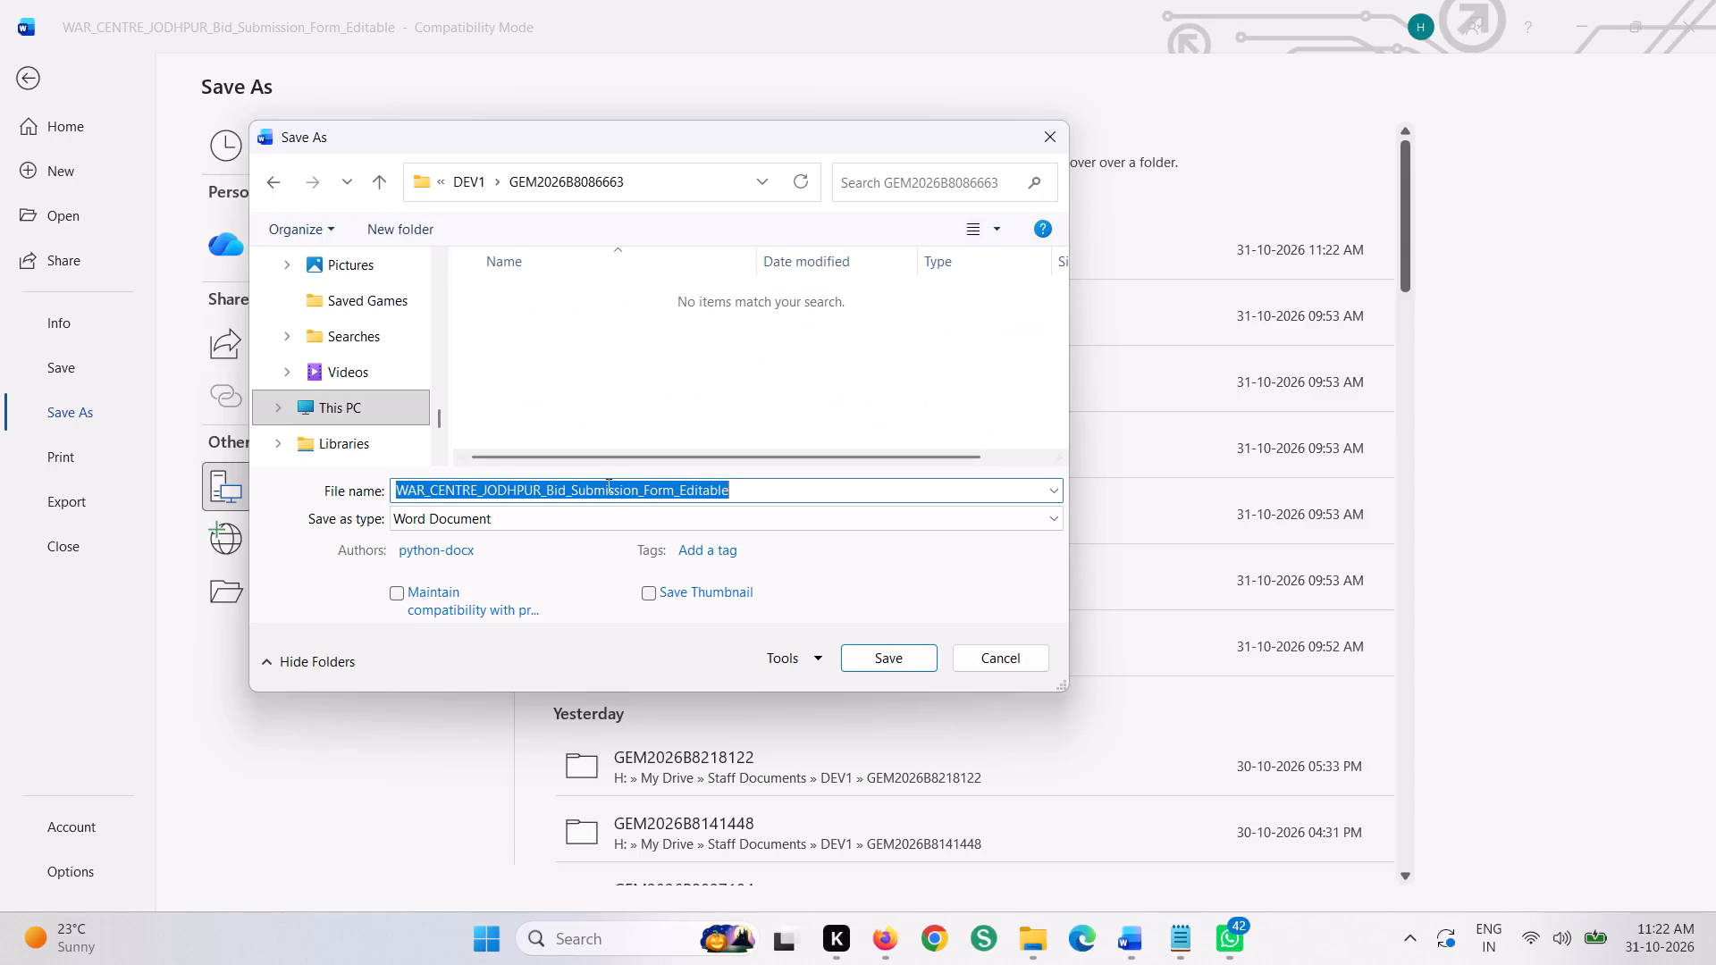
type("ANNEXURE")
key("Return")
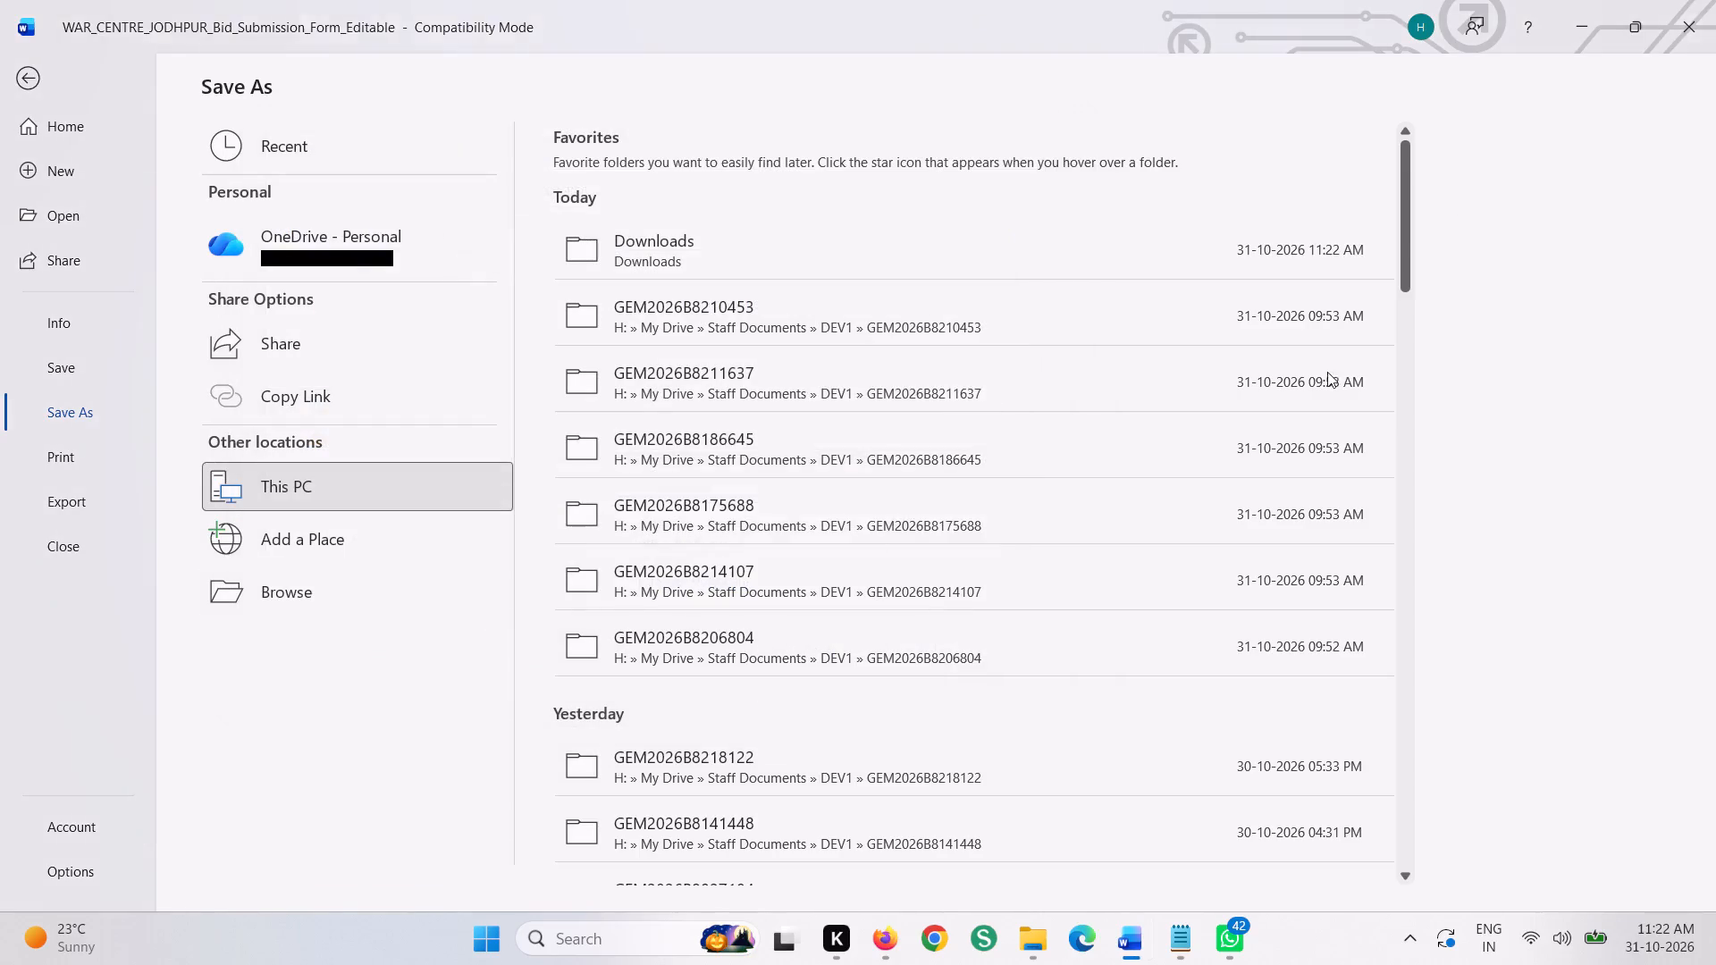
left_click(938, 514)
scroll(973, 491, "up", 7)
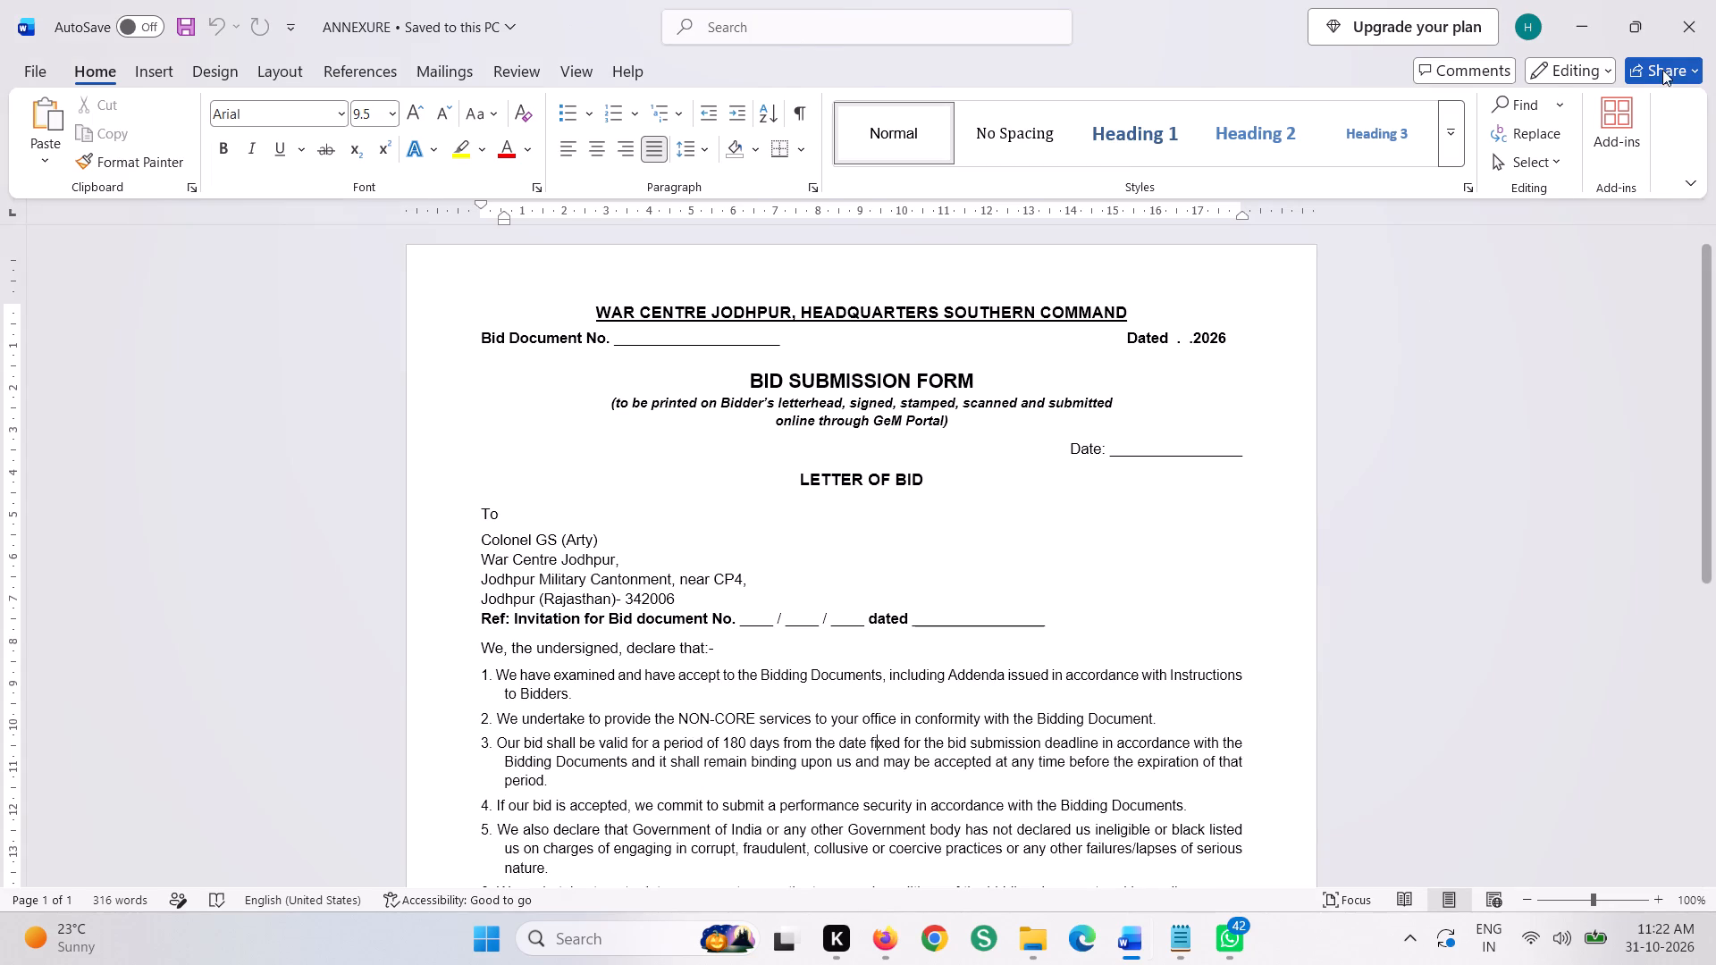
scroll(1660, 79, "down", 7)
scroll(1503, 383, "up", 7)
left_click(1705, 27)
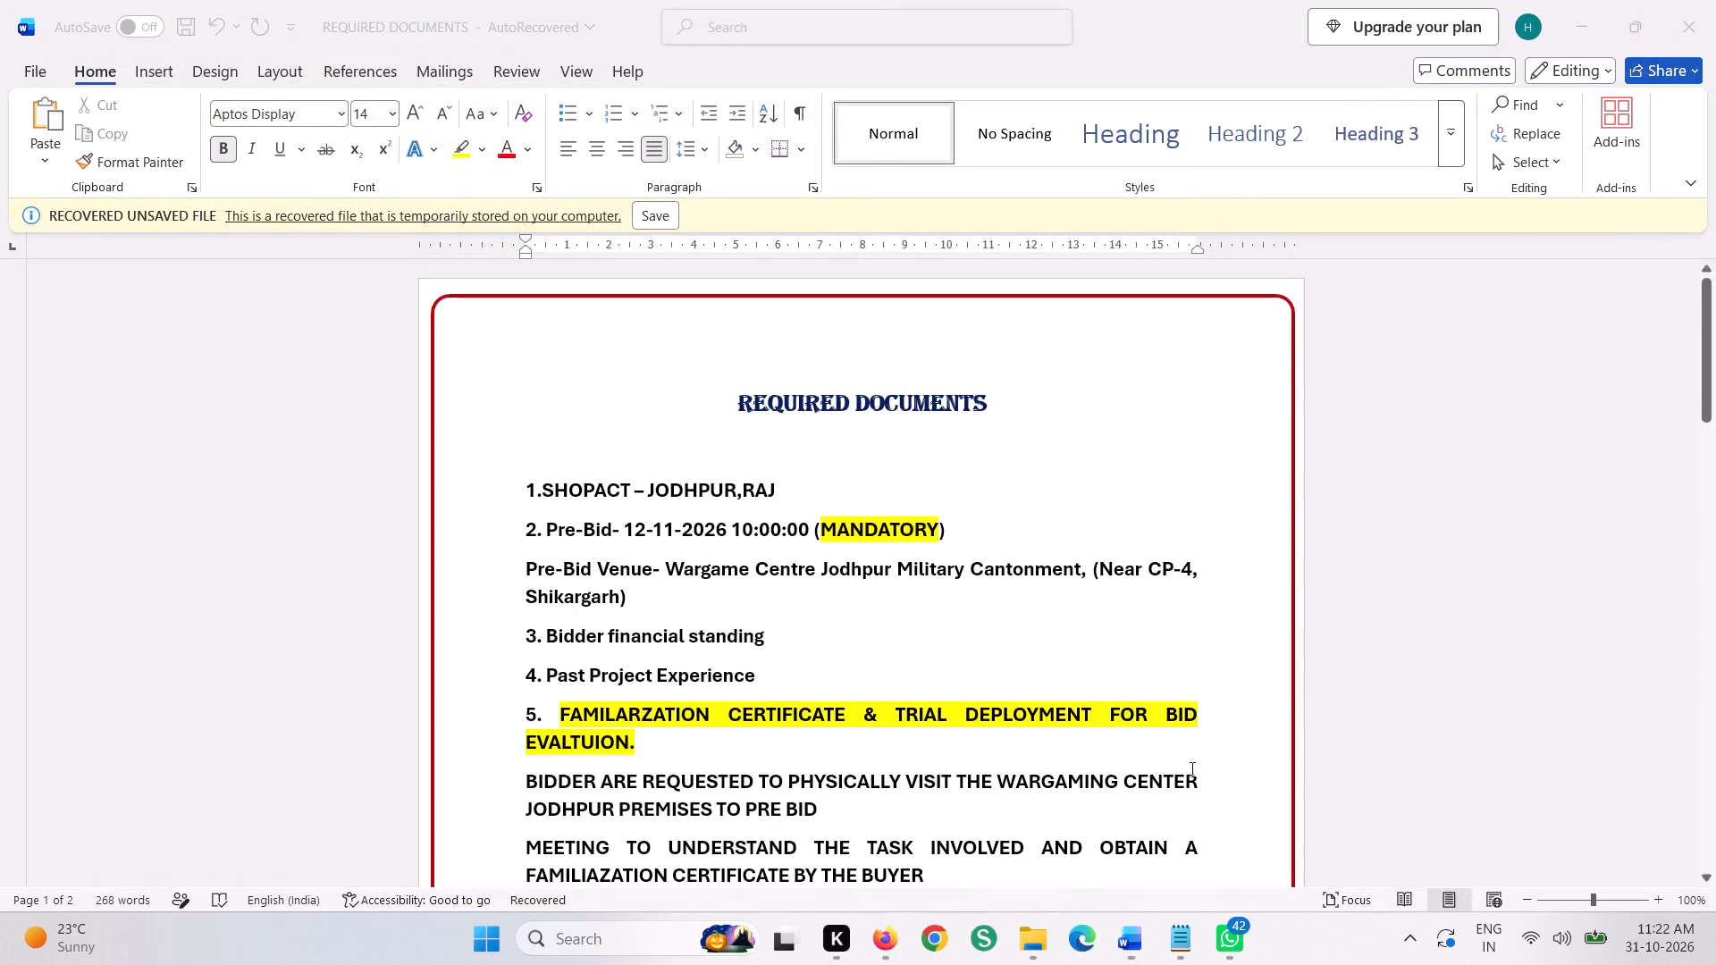
Check the files saved in the GEM2026B8086663 folder and go back up to the DEV1 folder.
left_click(1047, 944)
left_click(341, 294)
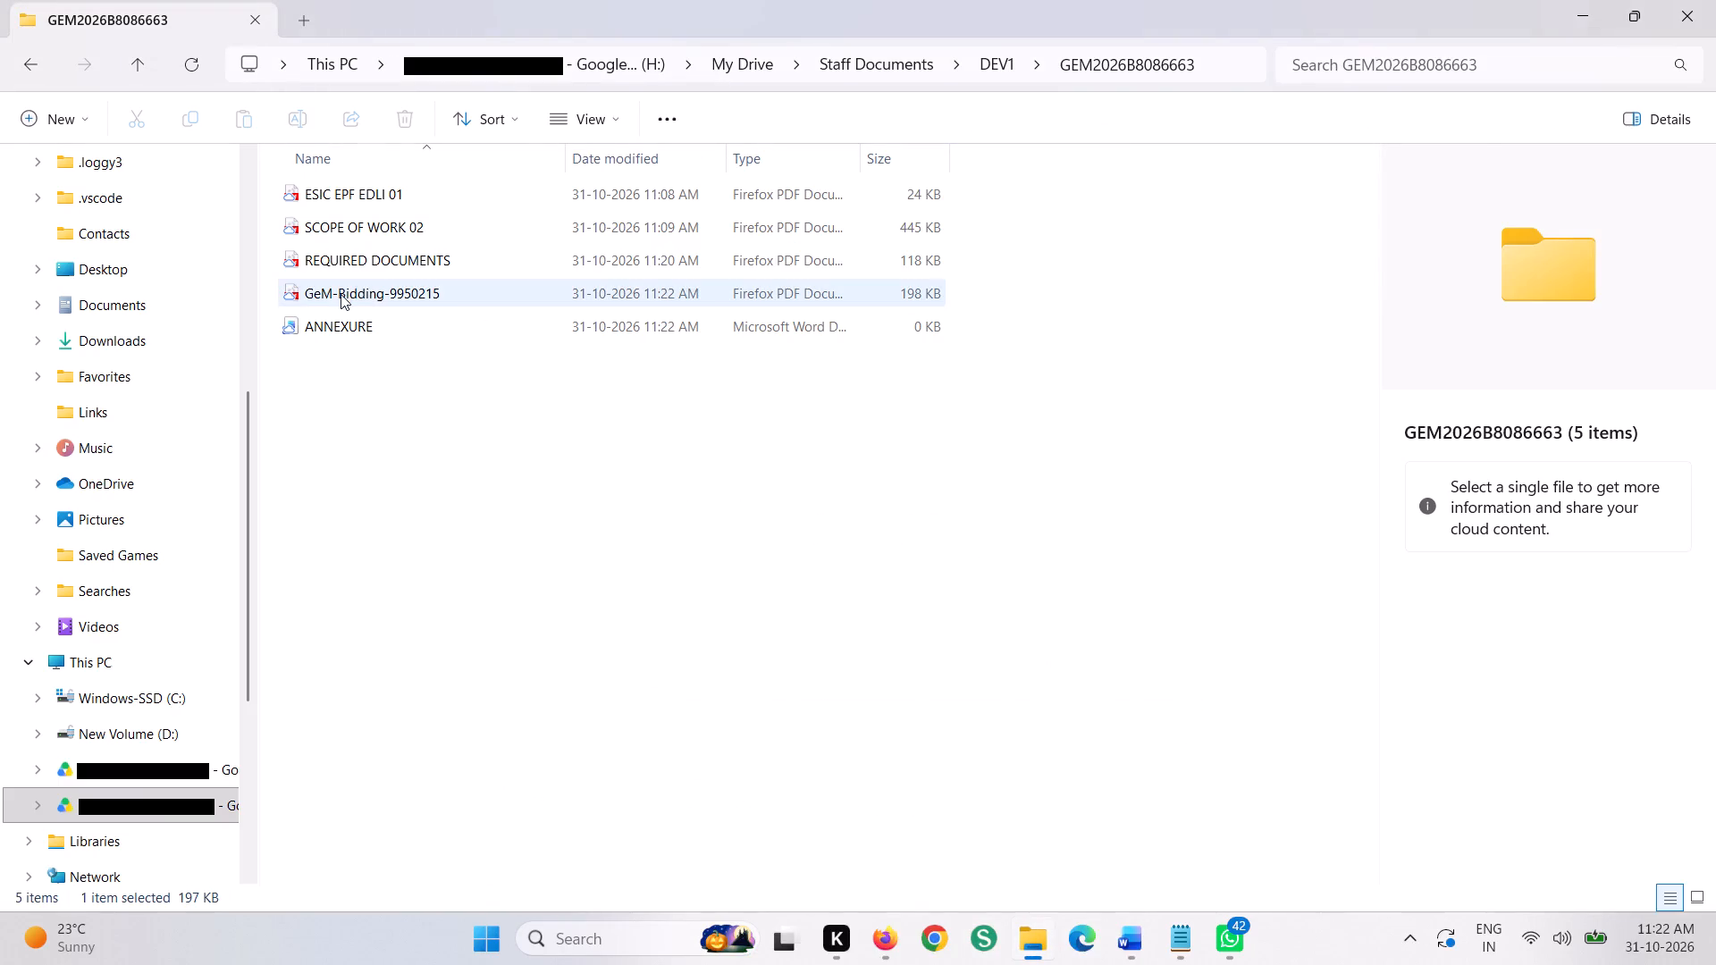
left_click(332, 256)
left_click(323, 215)
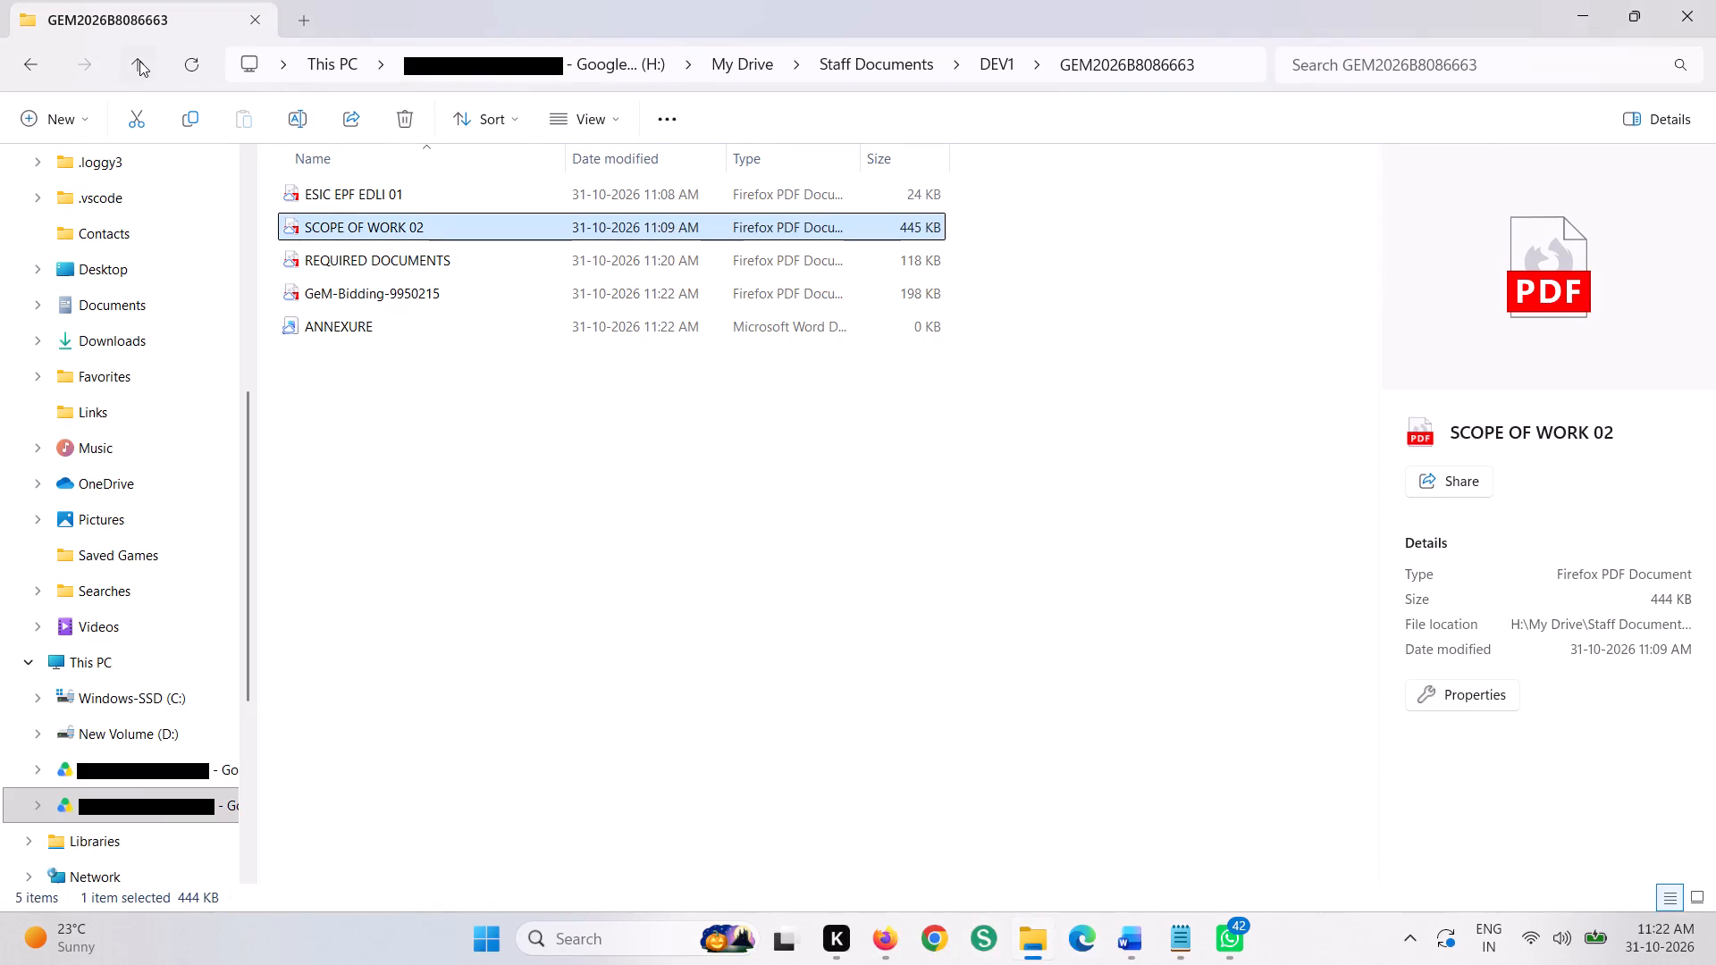
left_click(139, 59)
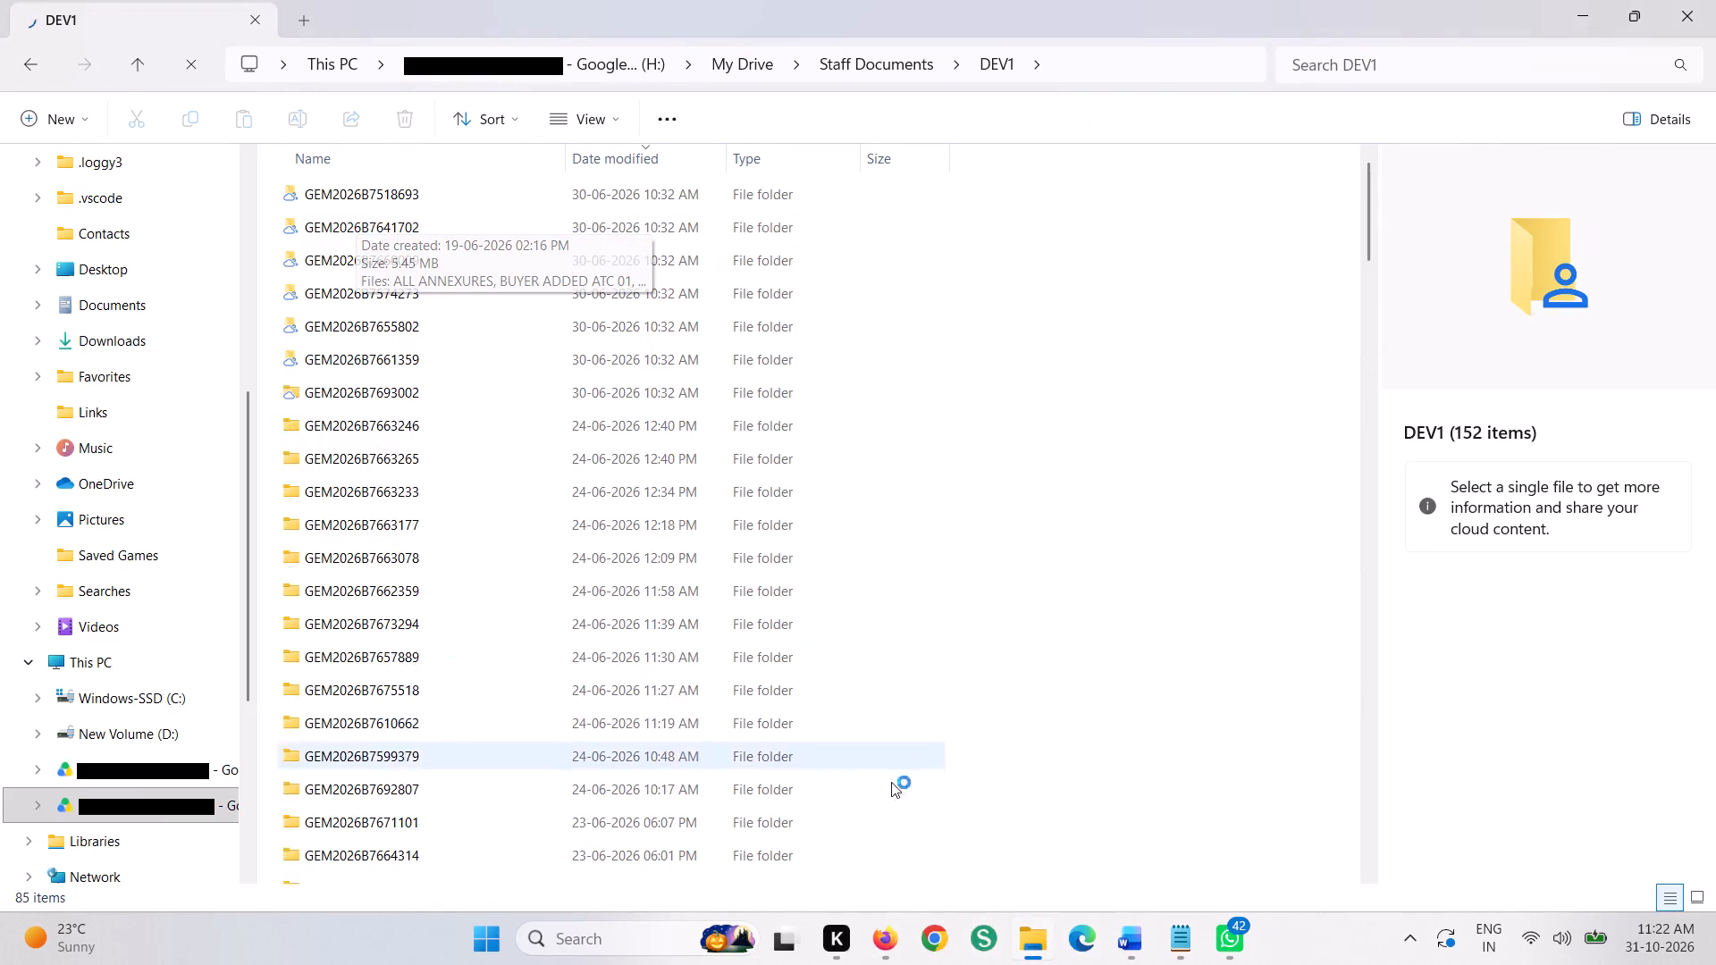
left_click(883, 951)
left_click(1024, 940)
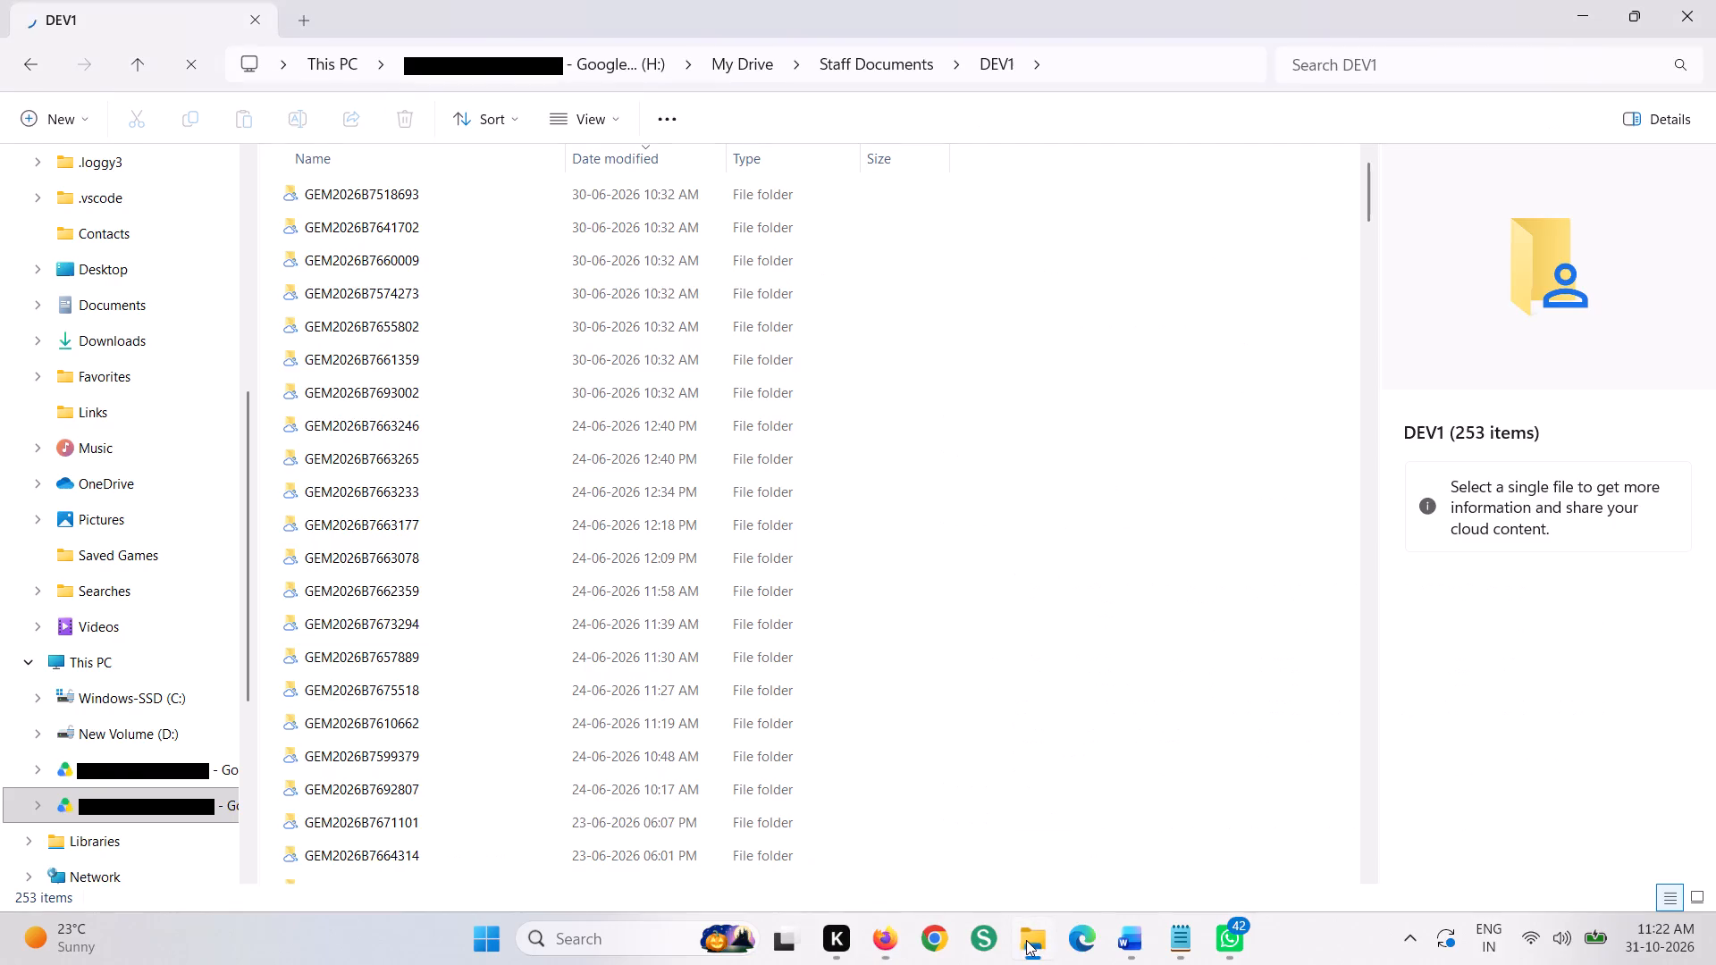
left_click(1026, 940)
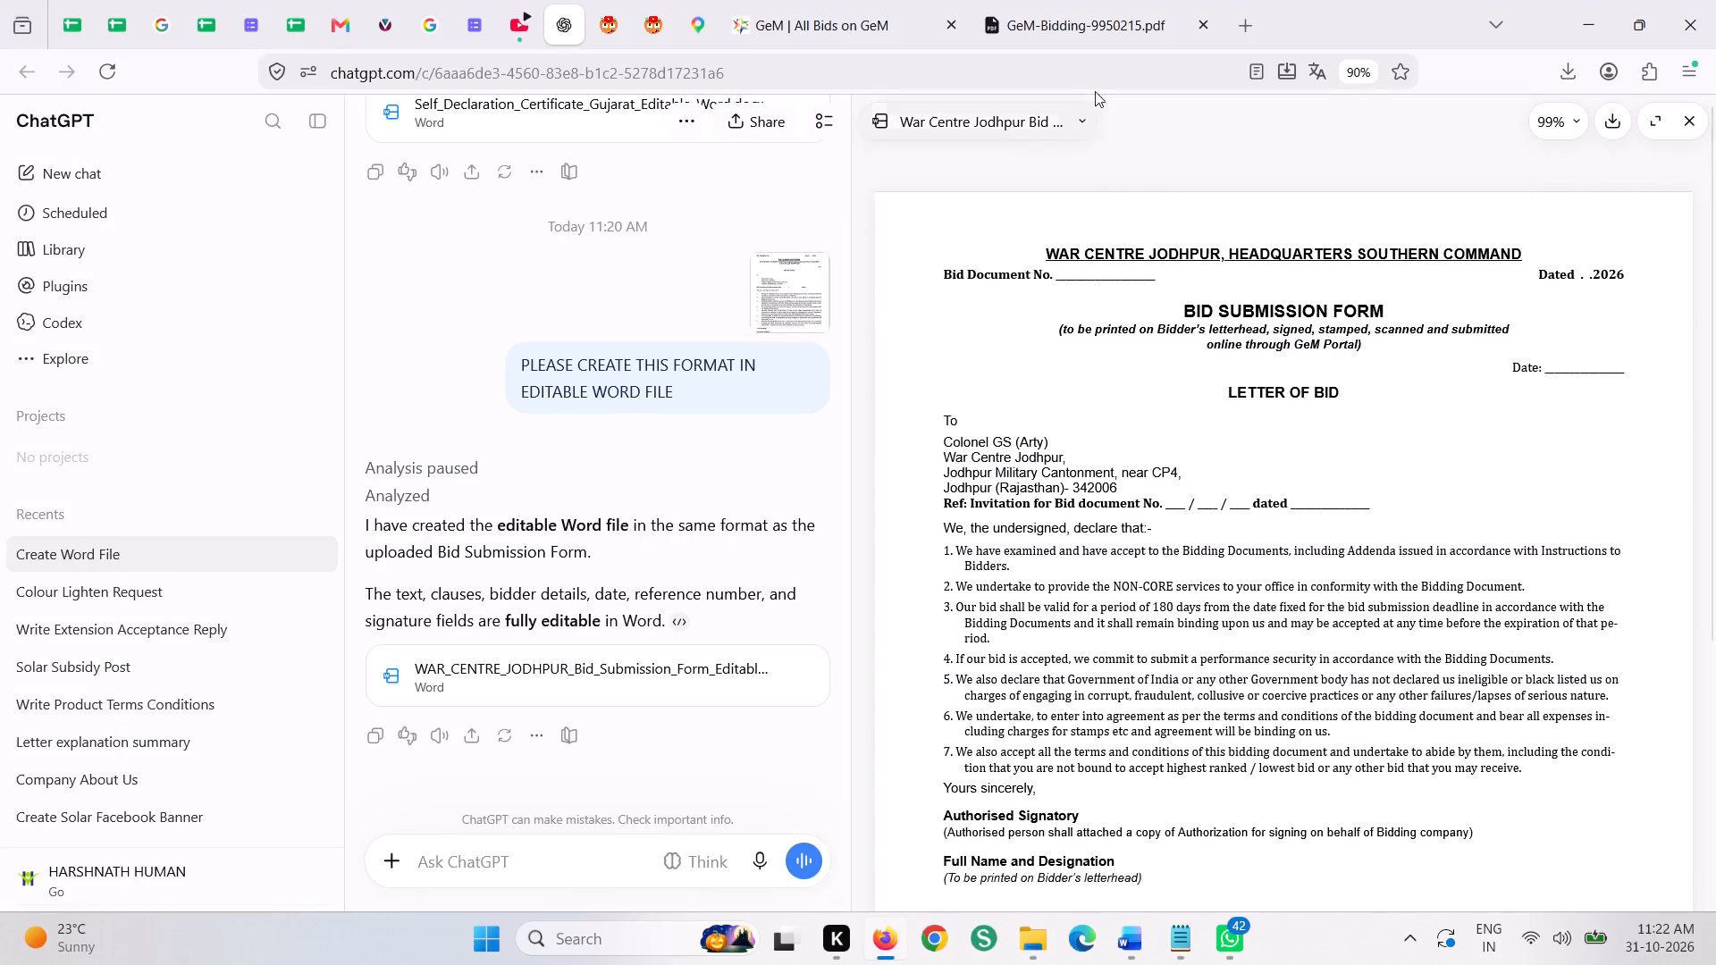
Check the top of the GeM-Bidding-9950215 bid document and look over the neighbouring rows in the Daily Tender Sheet 2026.
left_click(1103, 0)
scroll(1089, 331, "up", 15)
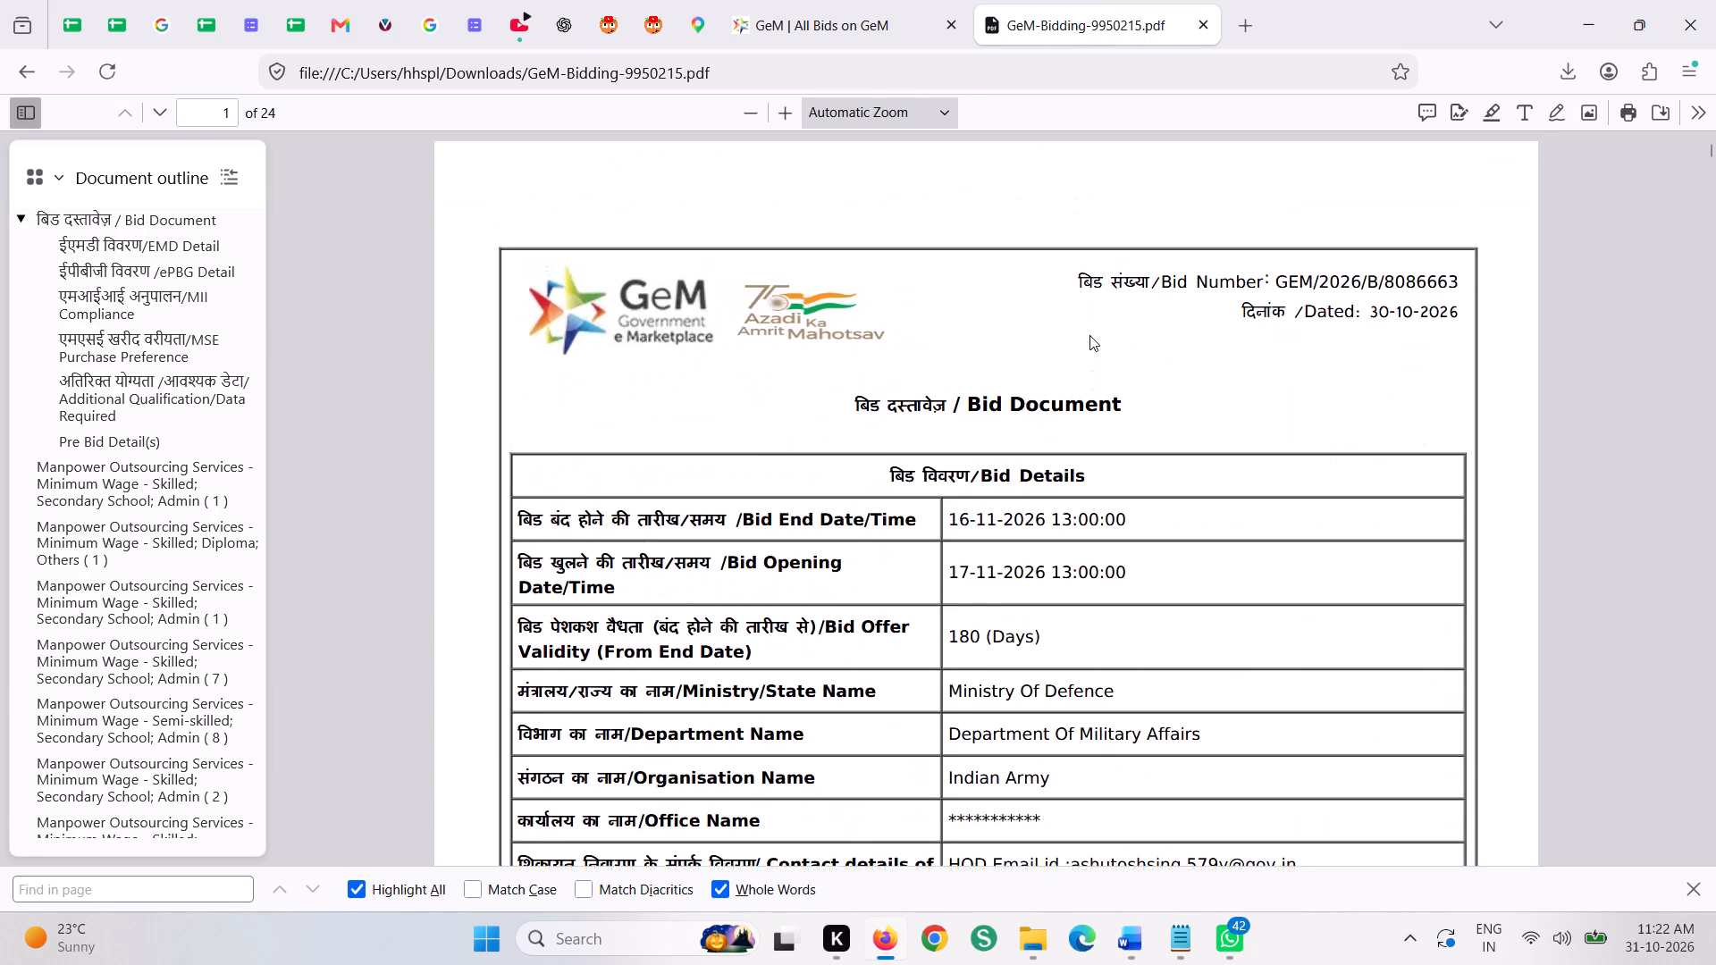
scroll(1089, 335, "up", 3)
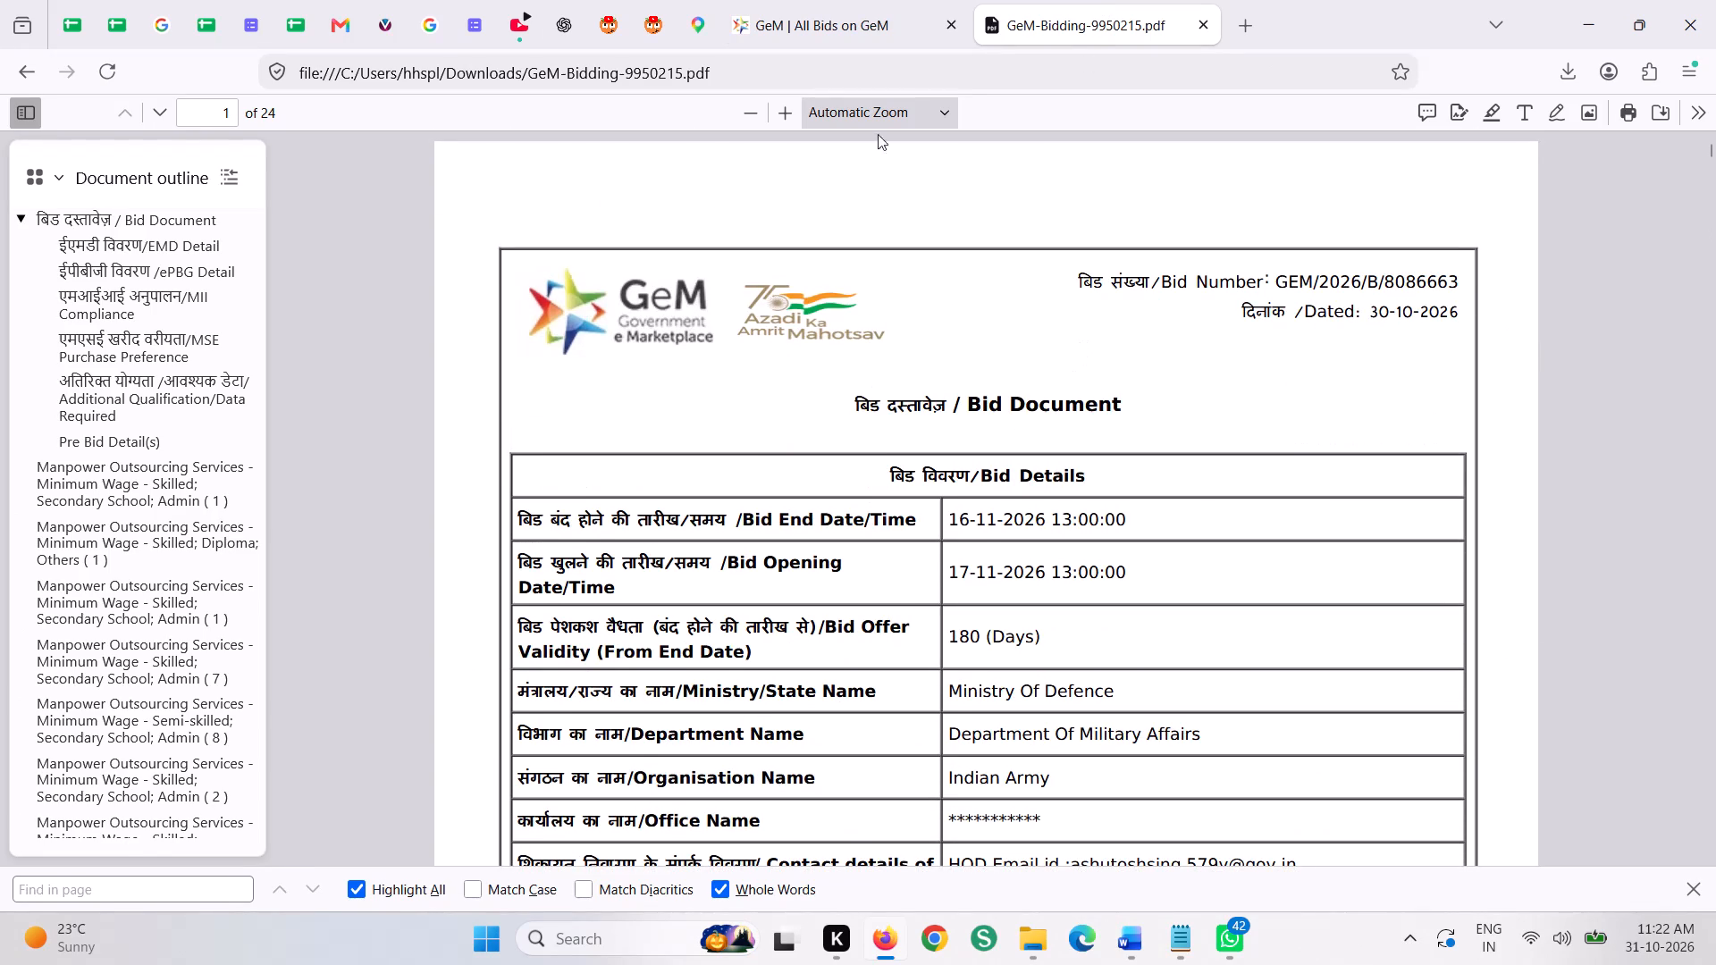
left_click(778, 0)
left_click(290, 24)
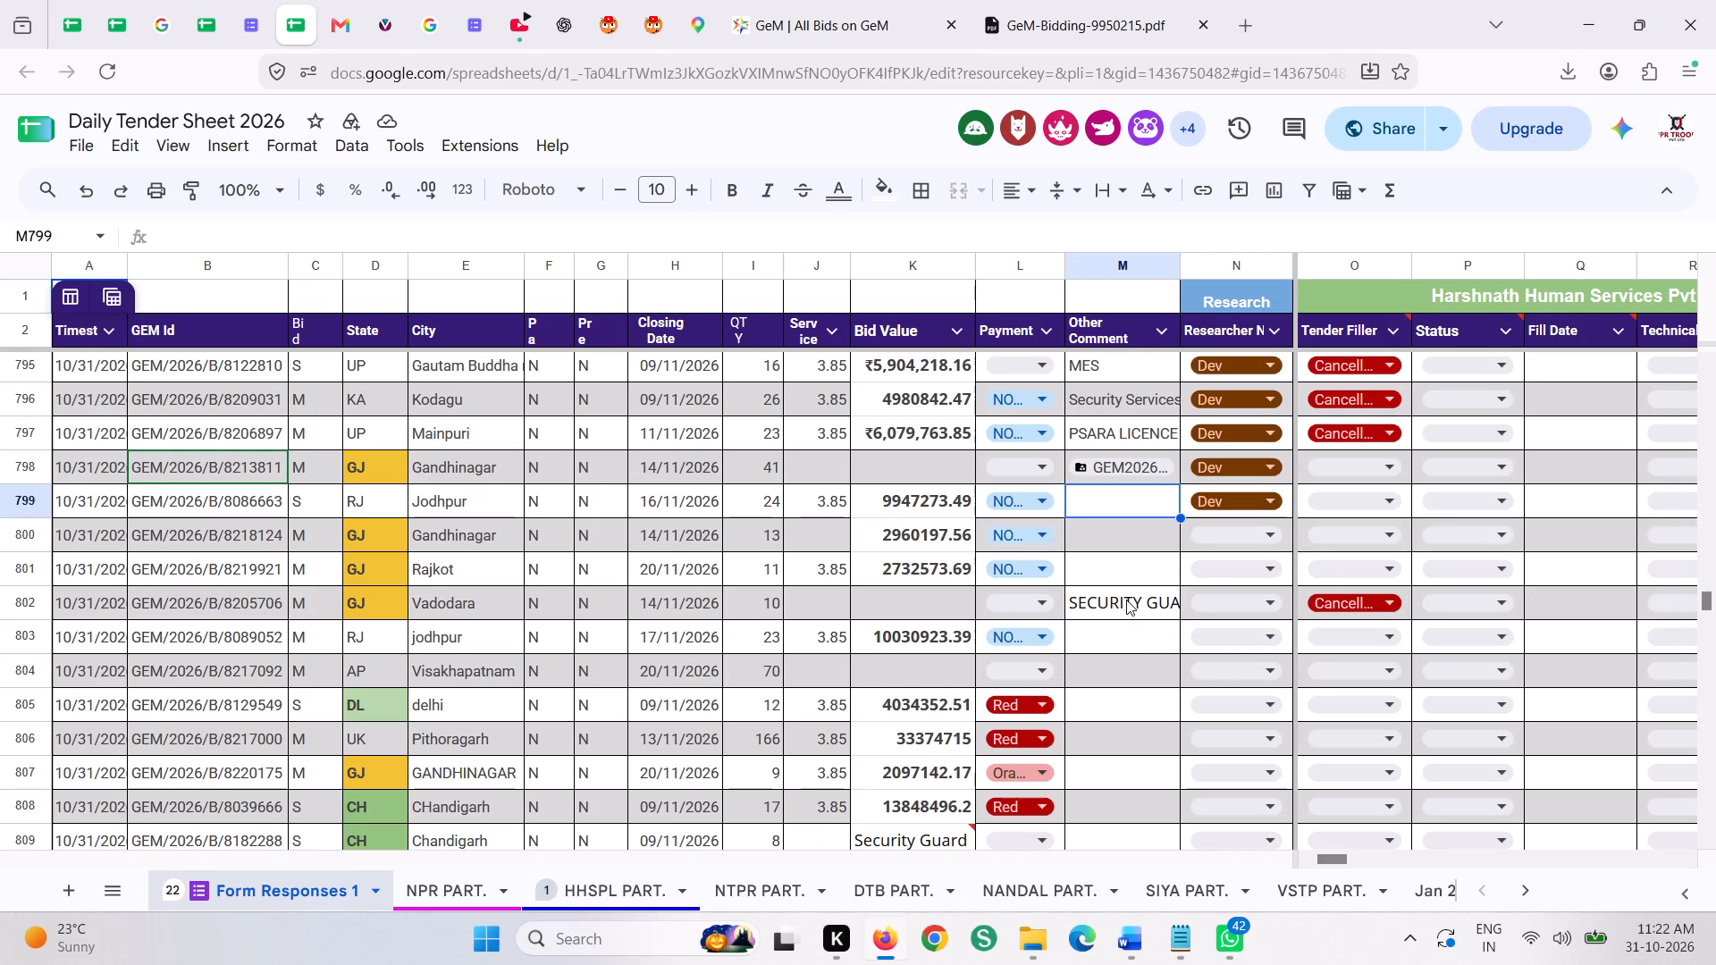
scroll(1126, 600, "up", 1)
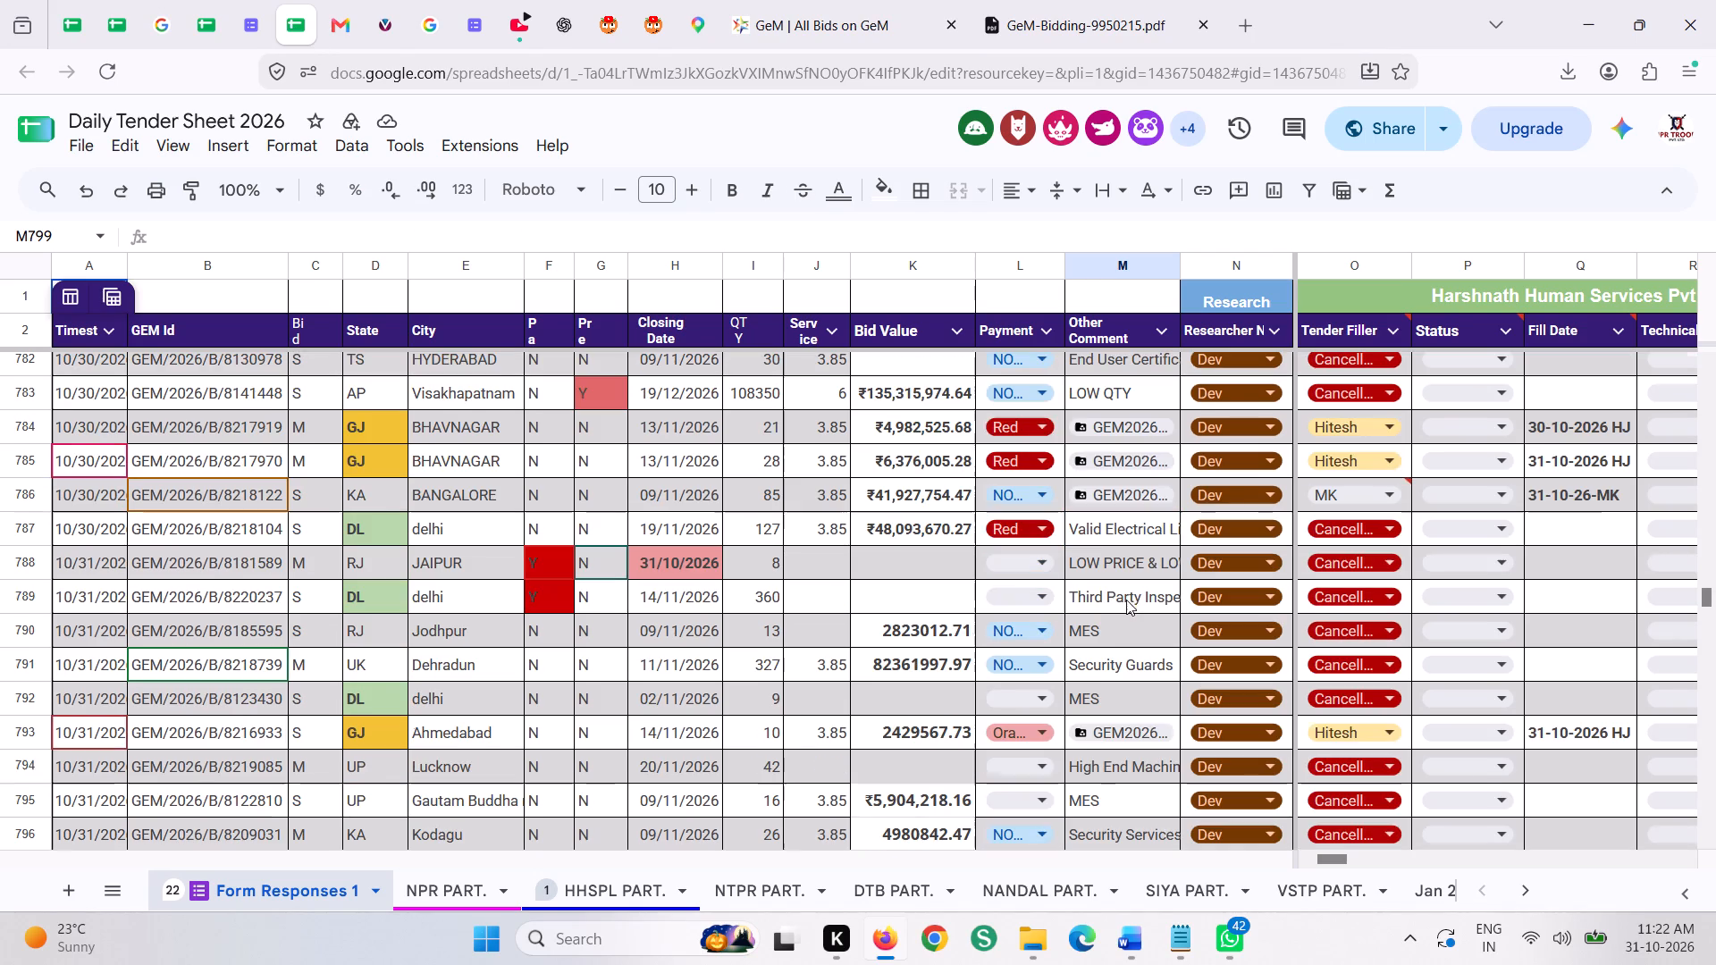
scroll(1087, 722, "down", 1)
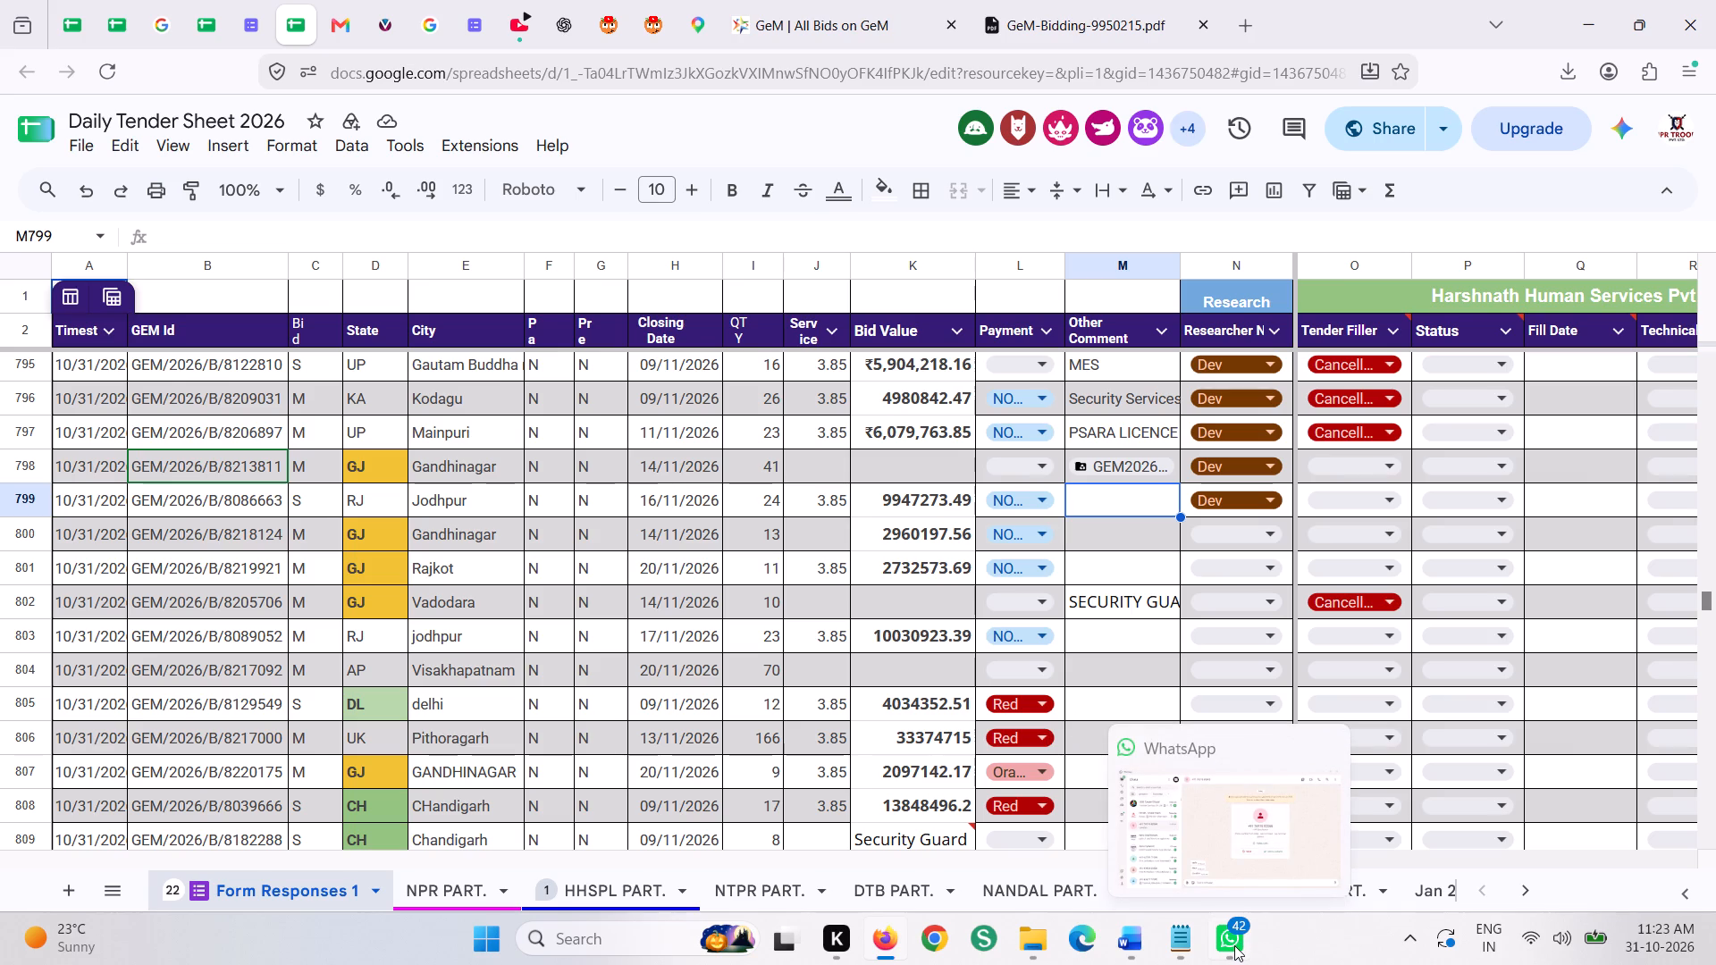
Copy the Google Drive link of folder GEM2026B8086663 from File Explorer into the Other Comment cell for bid GEM/2026/B/8086663 in the Daily Tender Sheet.
left_click(1028, 945)
scroll(383, 234, "up", 3)
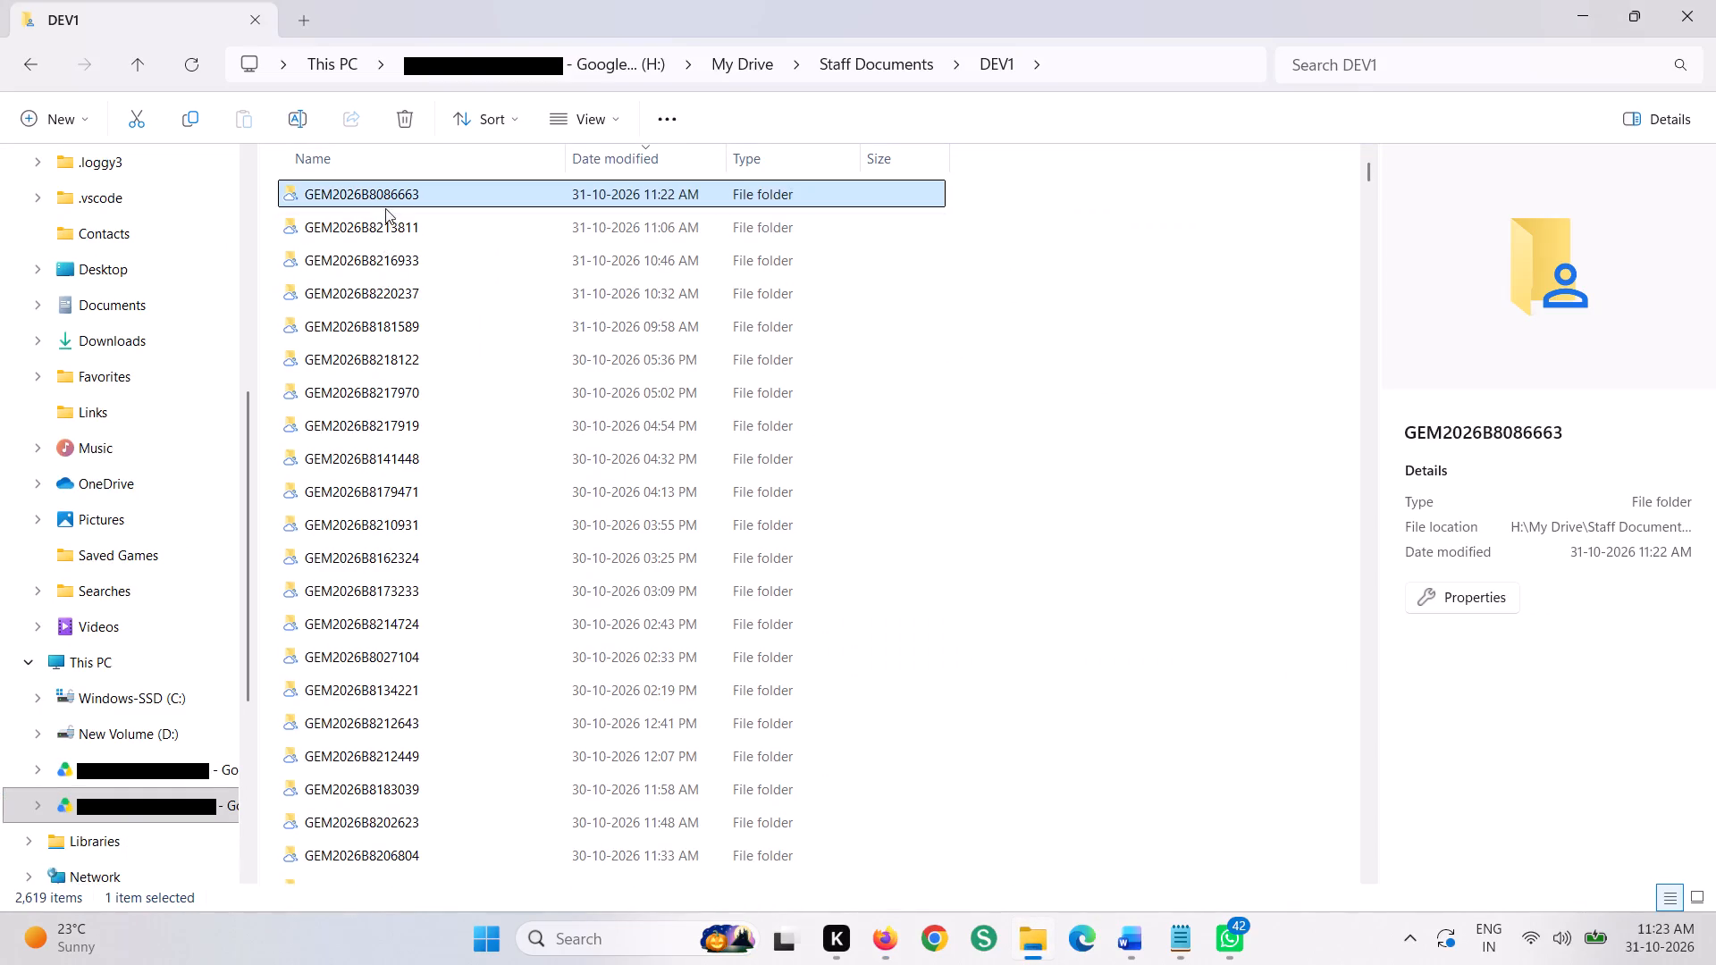
scroll(385, 208, "up", 2)
right_click(398, 190)
left_click(455, 618)
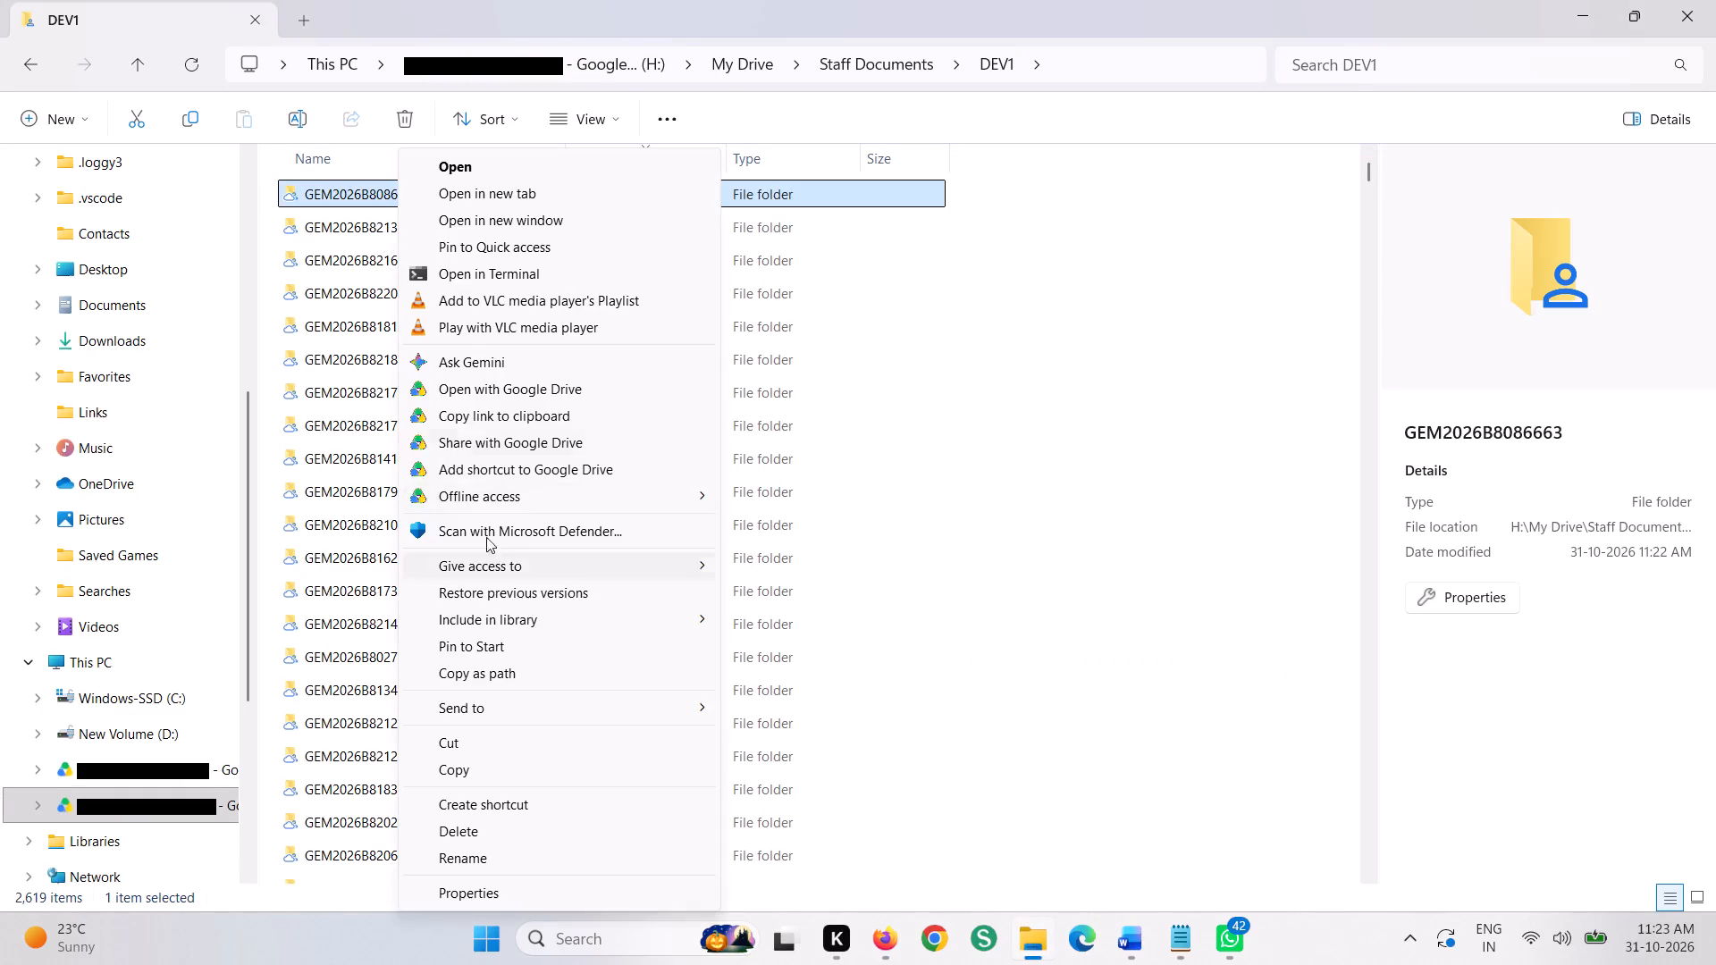
left_click(463, 415)
key("alt+Tab")
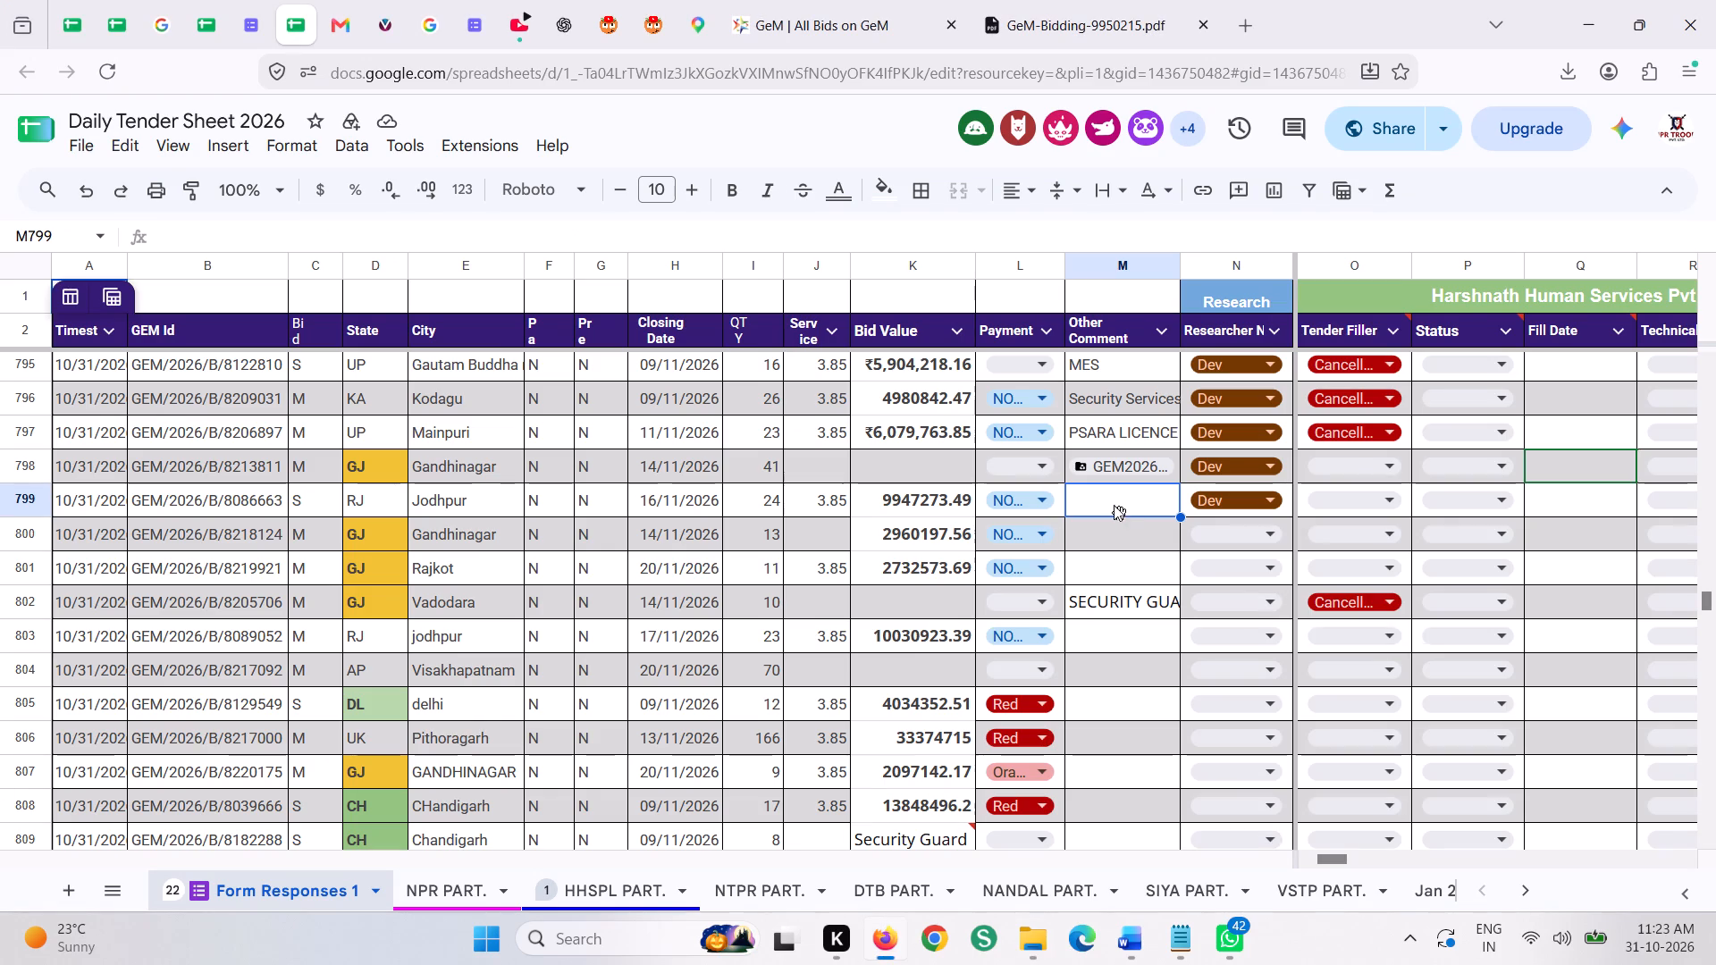
double_click(1114, 502)
key("ctrl+v")
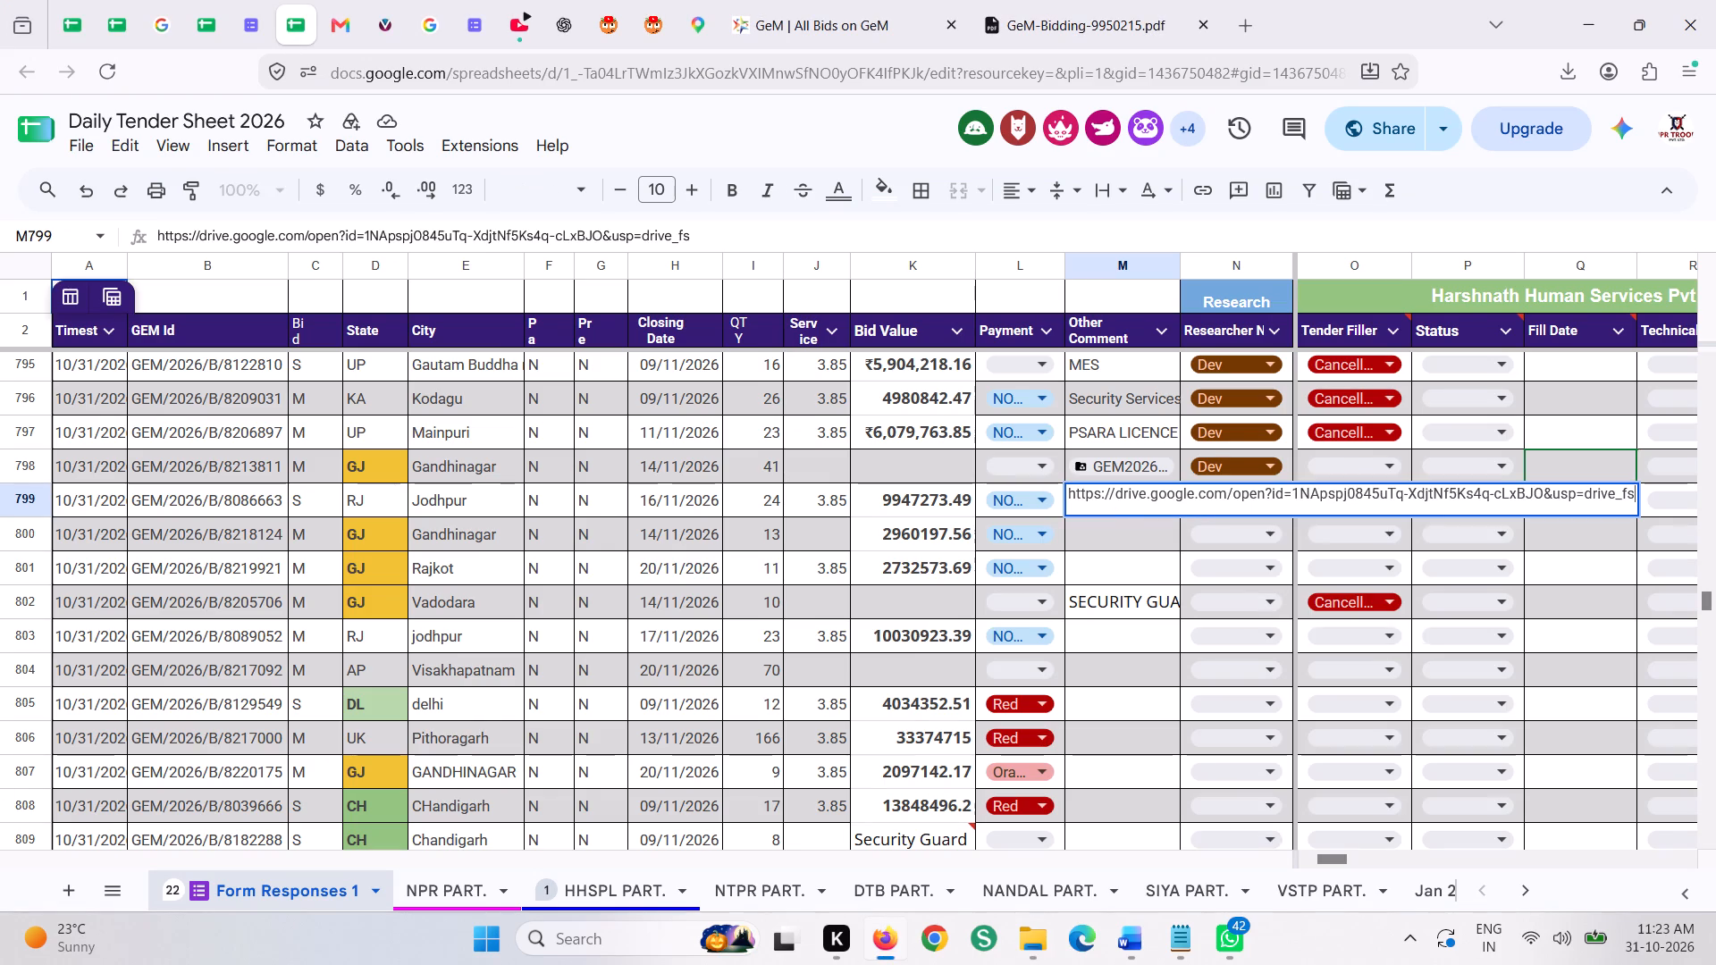
key("Tab")
left_click(874, 527)
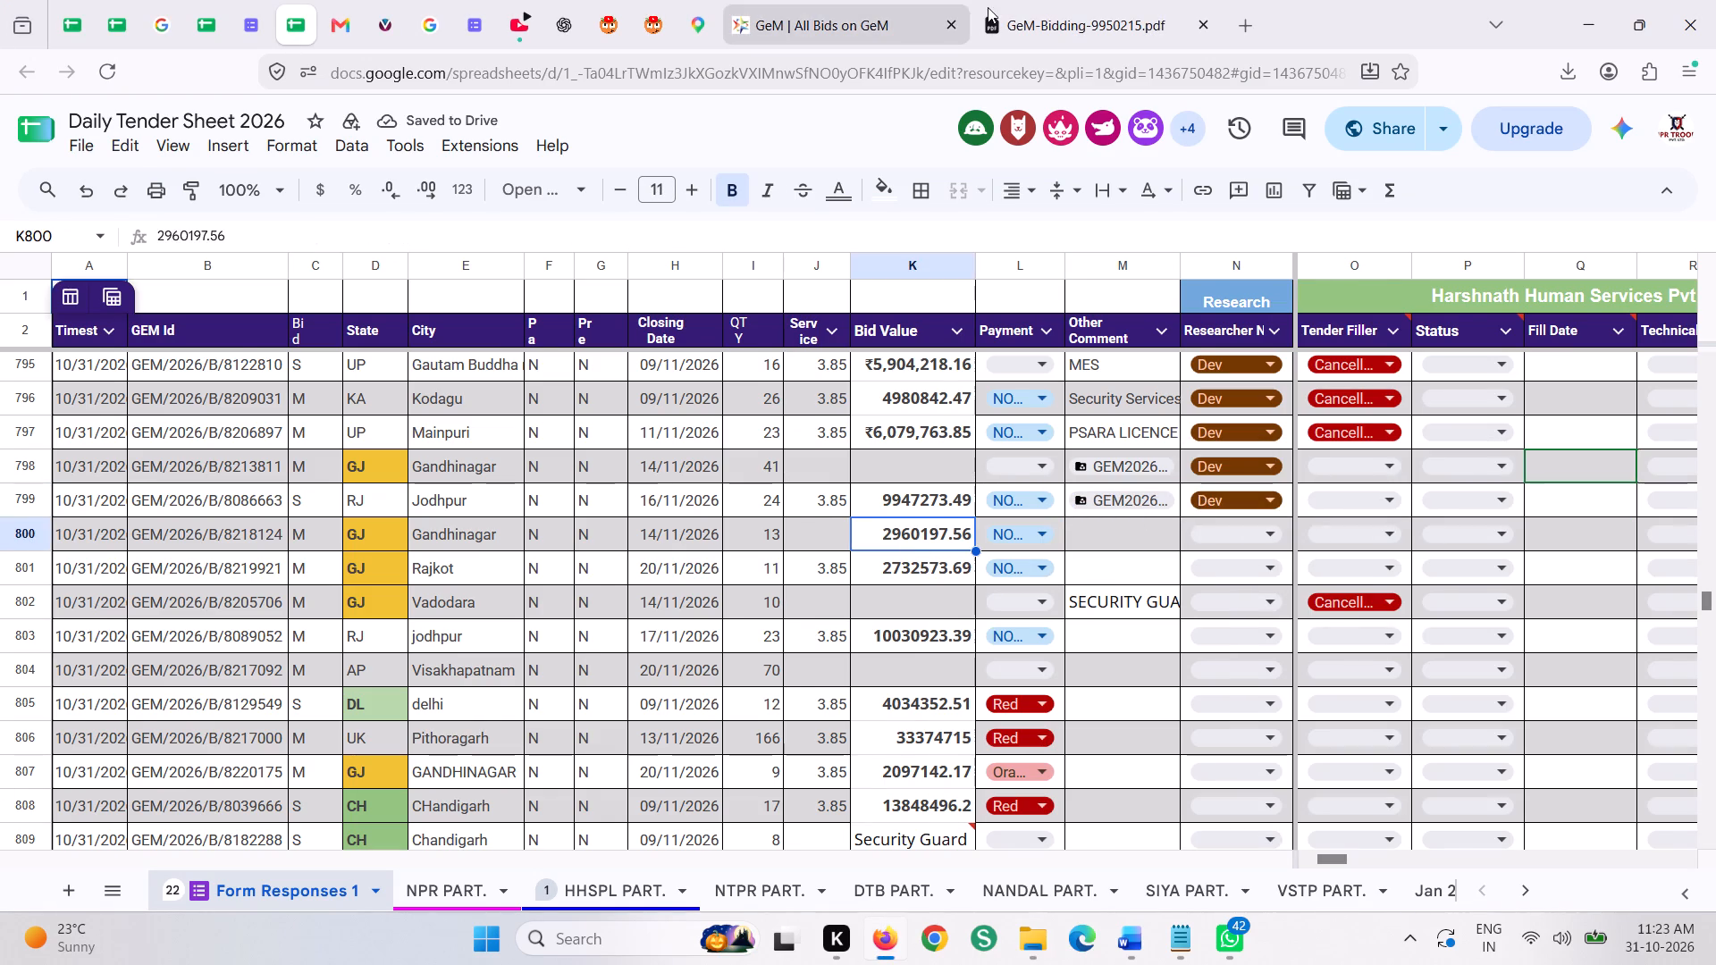
left_click(1023, 0)
scroll(769, 541, "down", 9)
scroll(811, 452, "down", 3)
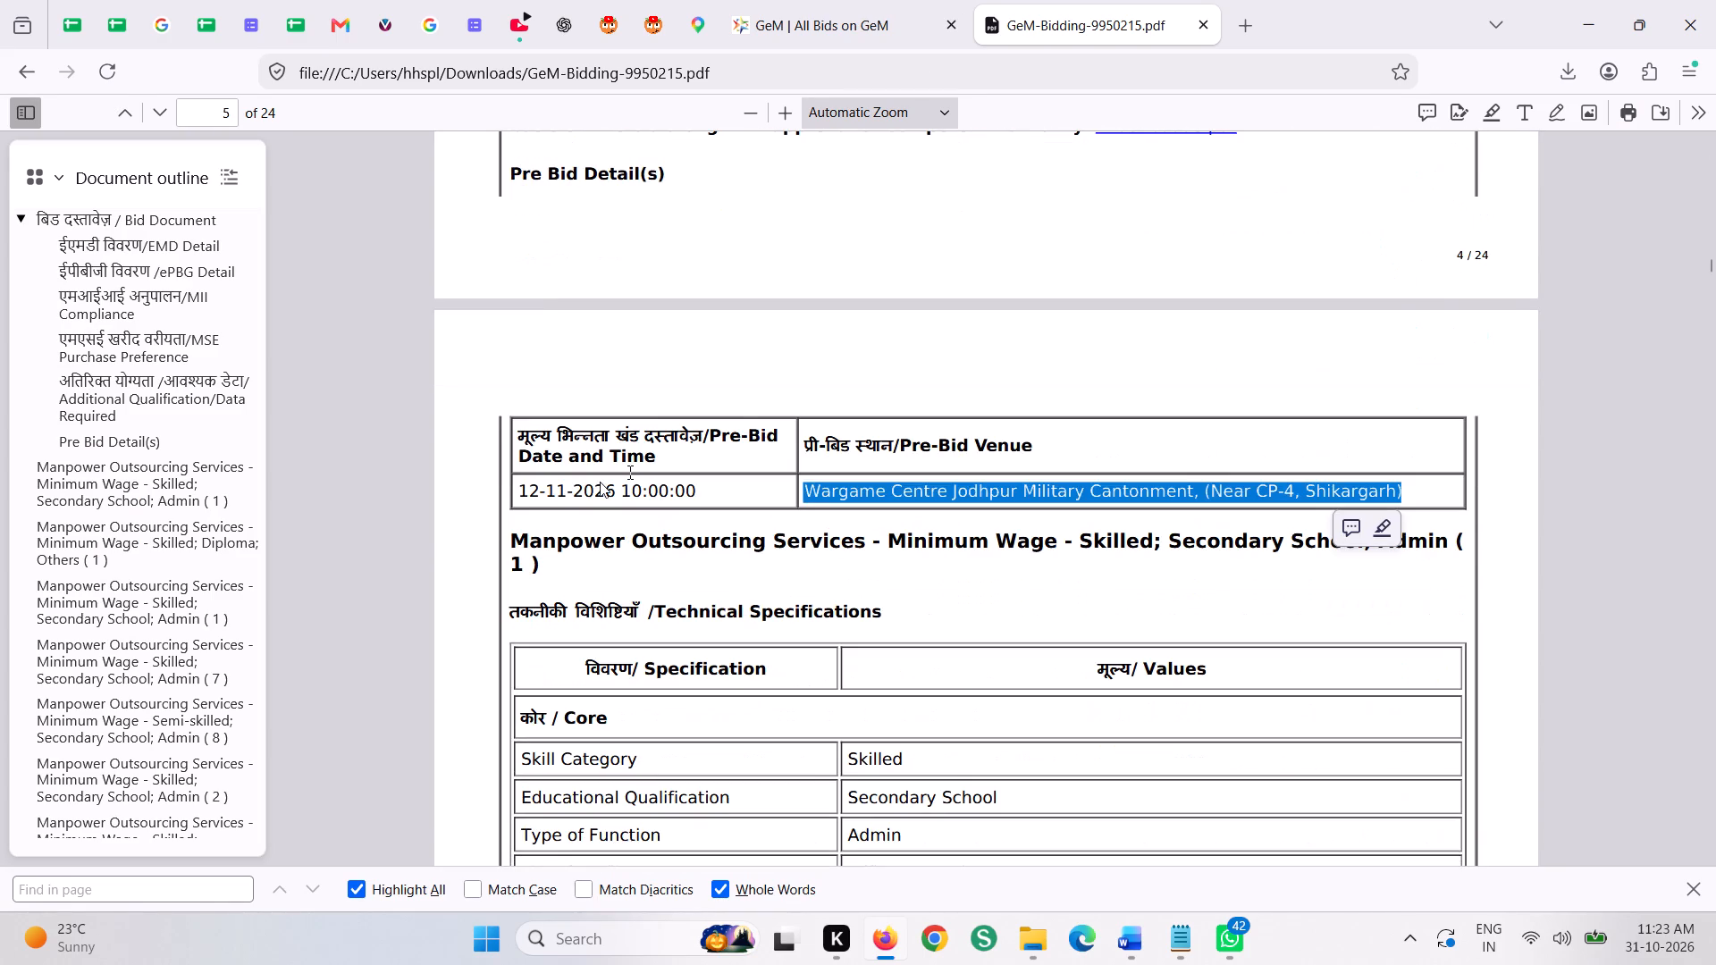
triple_click(600, 482)
triple_click(600, 483, "ctrl")
double_click(601, 486, "ctrl")
key("ctrl+c")
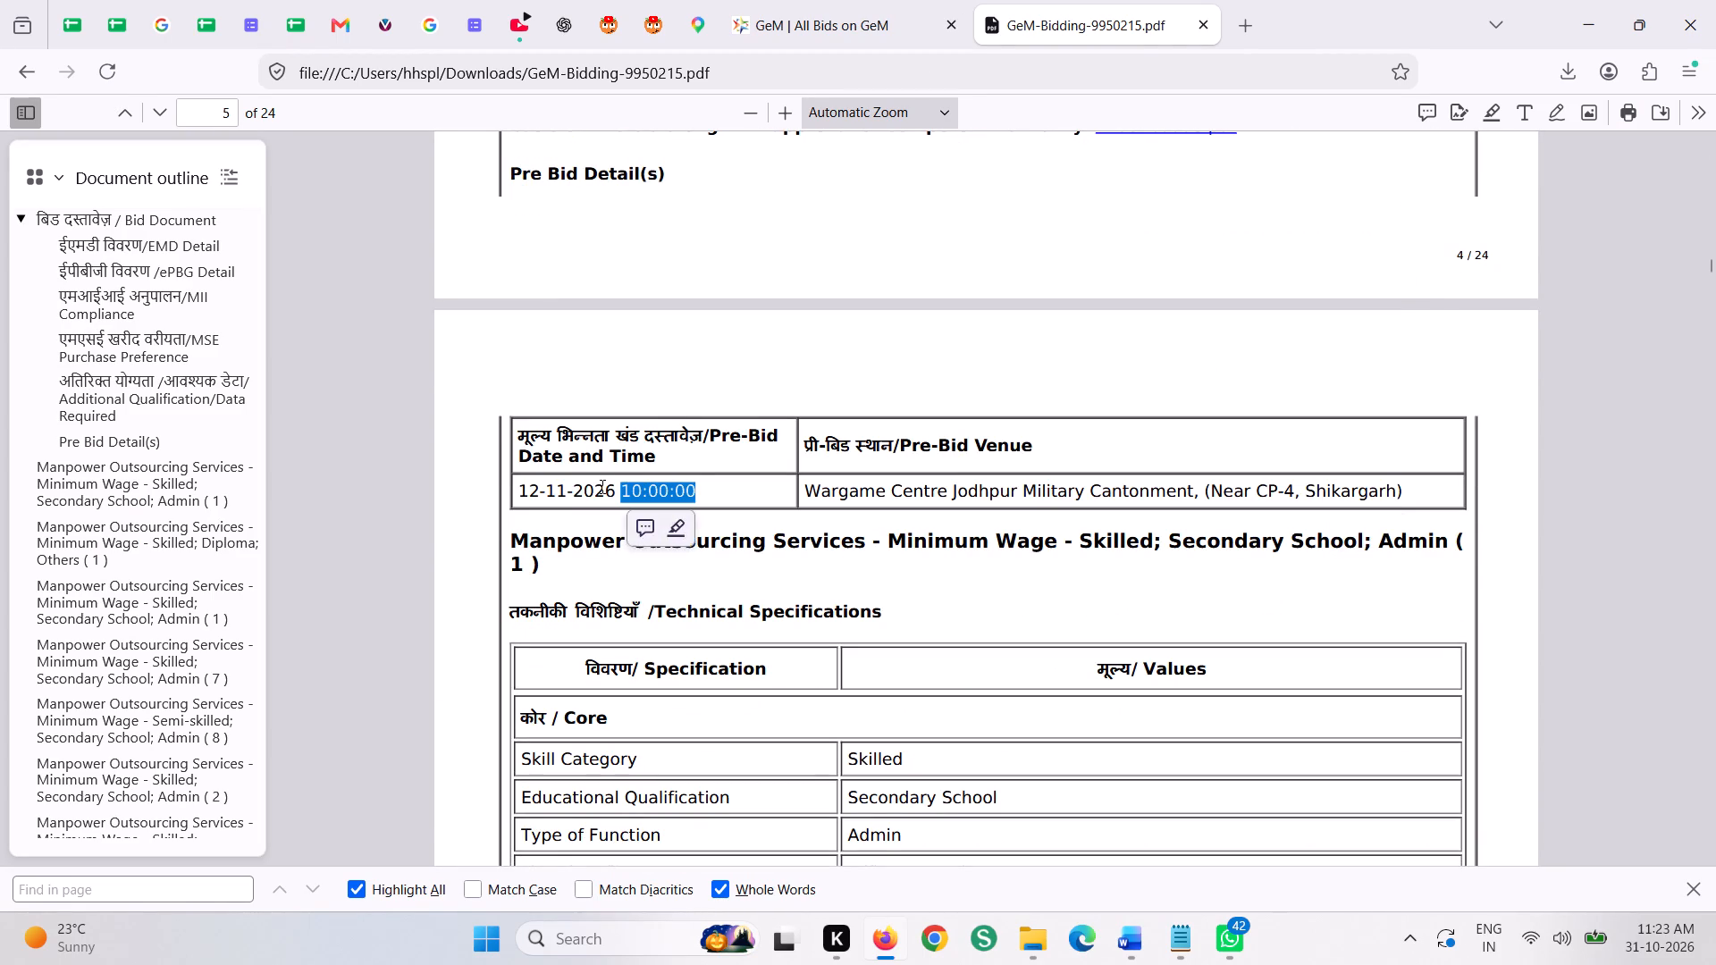
triple_click(601, 486, "ctrl")
key("ctrl+c")
key("ctrl+c")
key("ctrl+c")
key("ctrl+Tab")
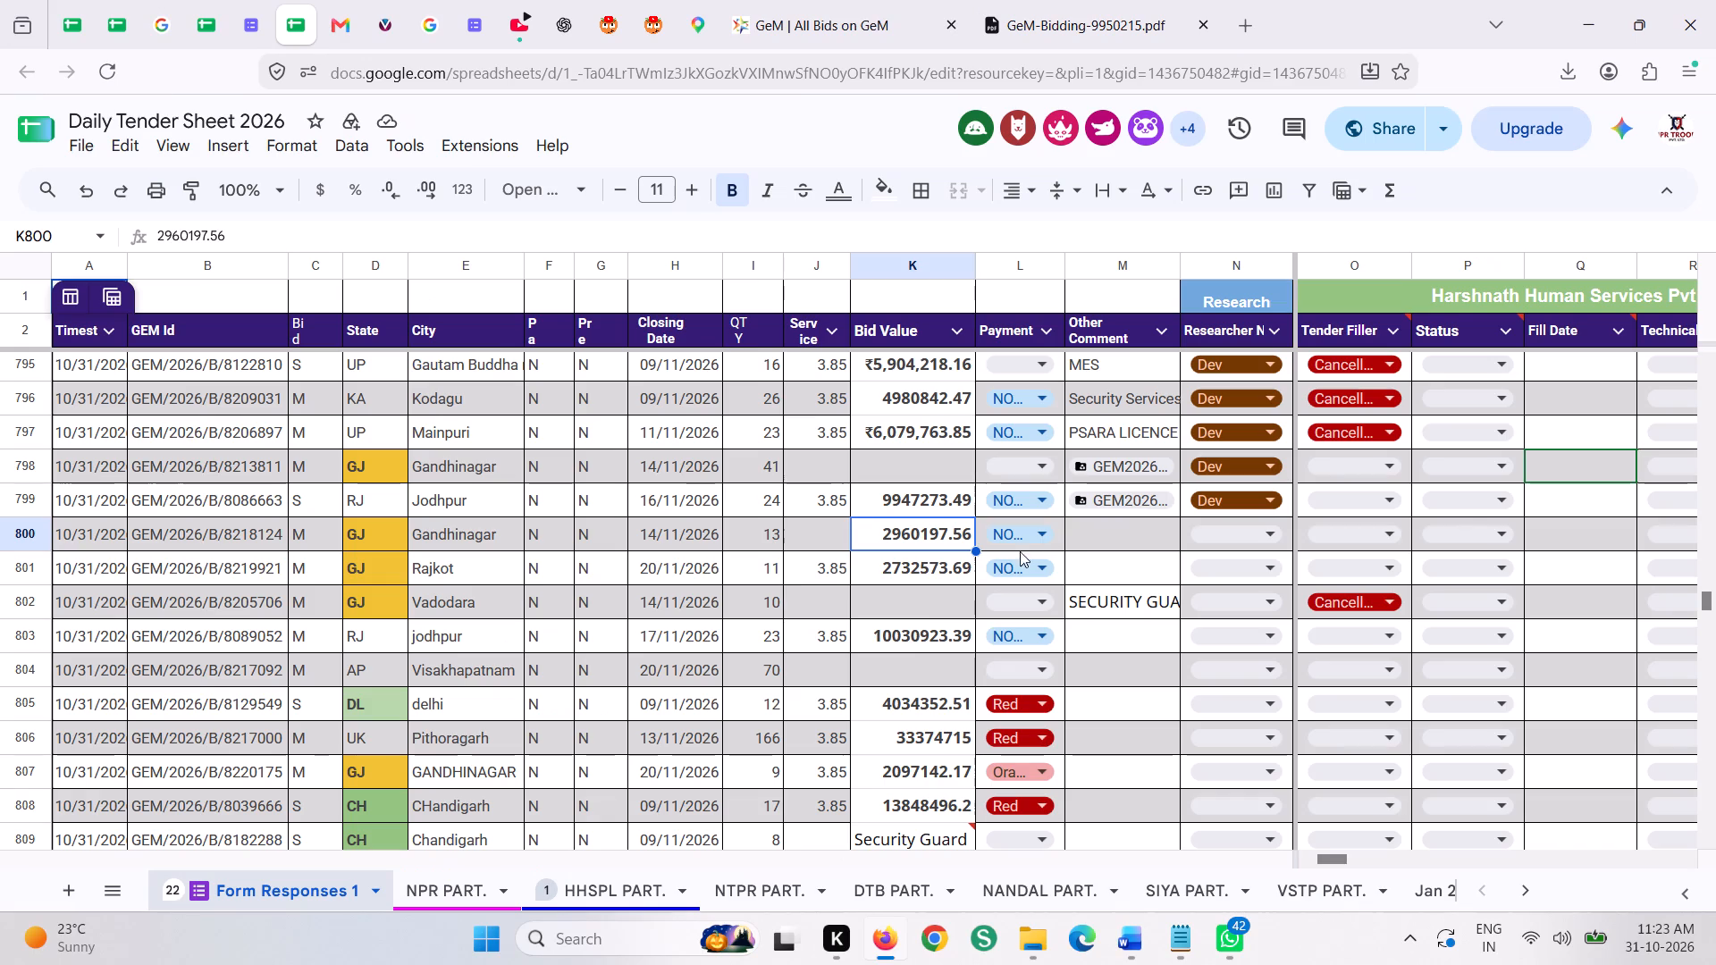
right_click(1207, 498)
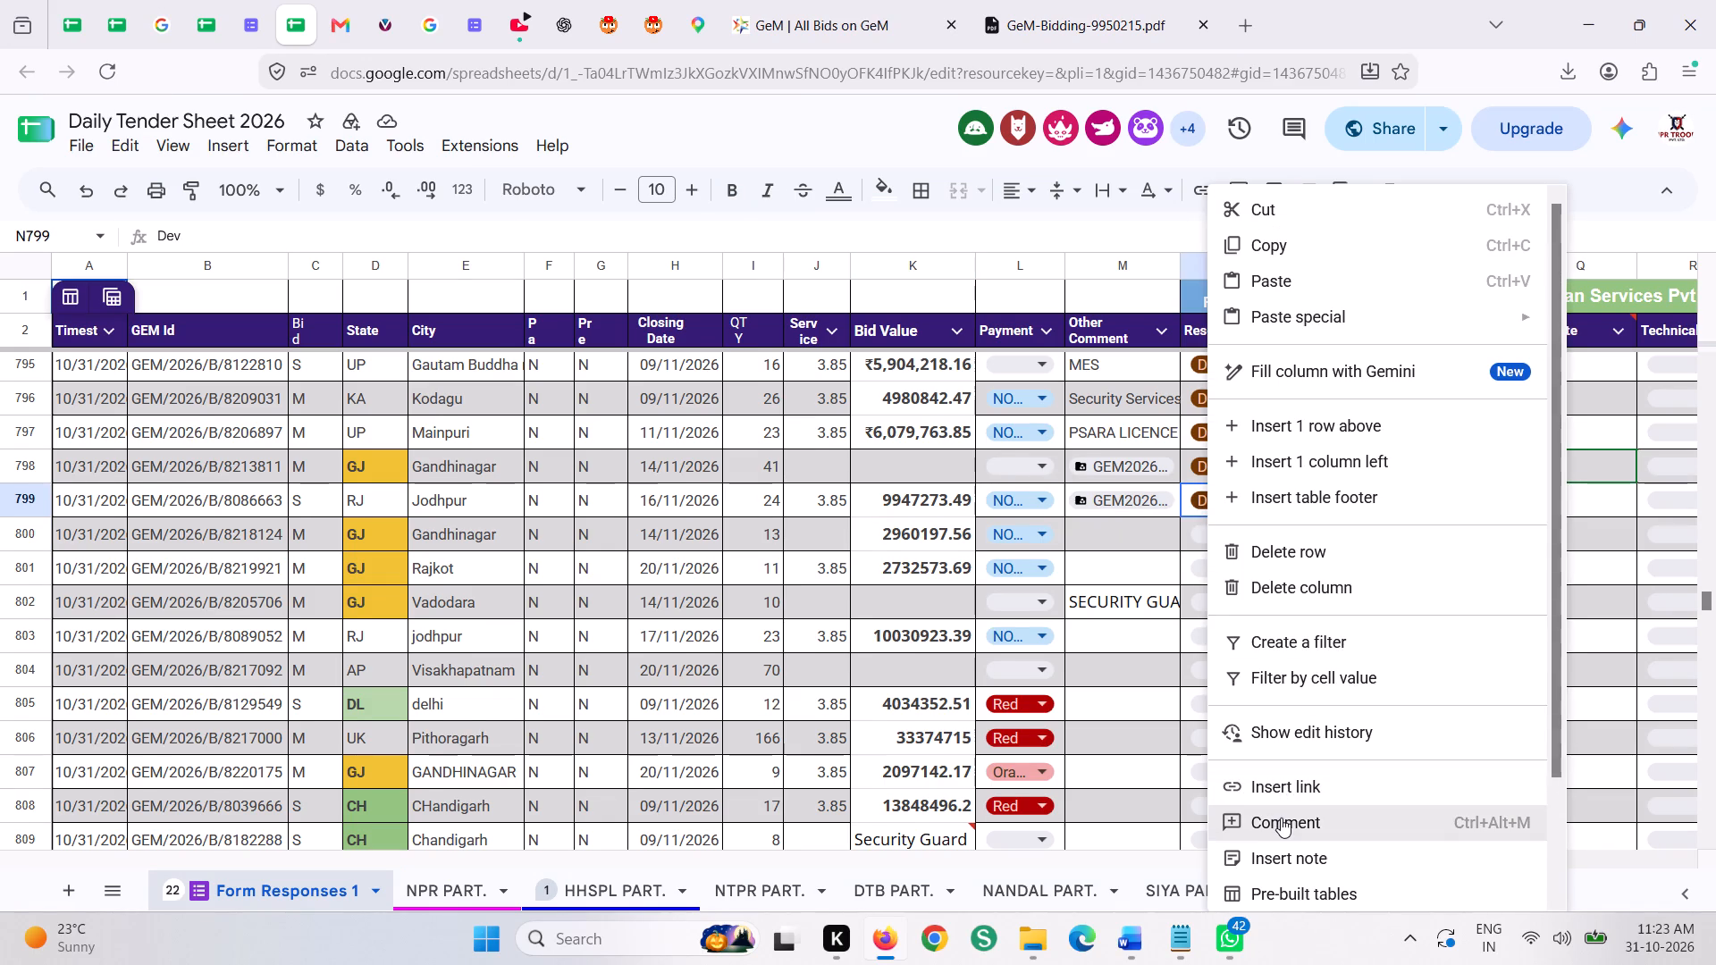
left_click(1281, 818)
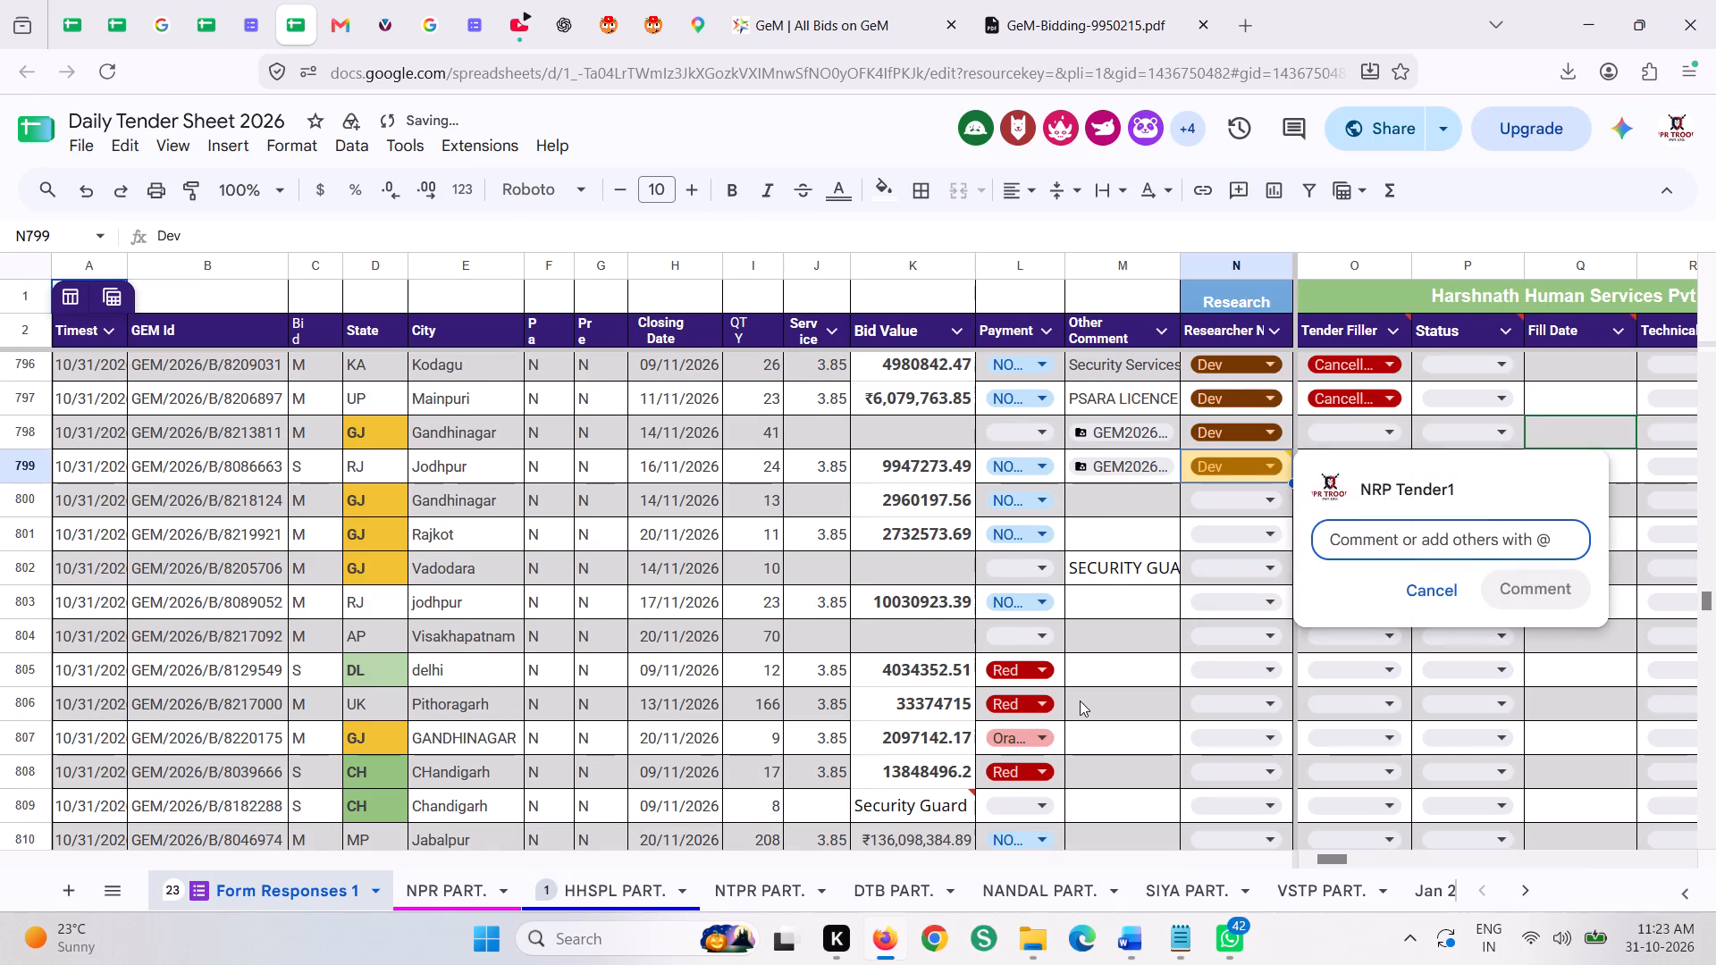
type("PRE-")
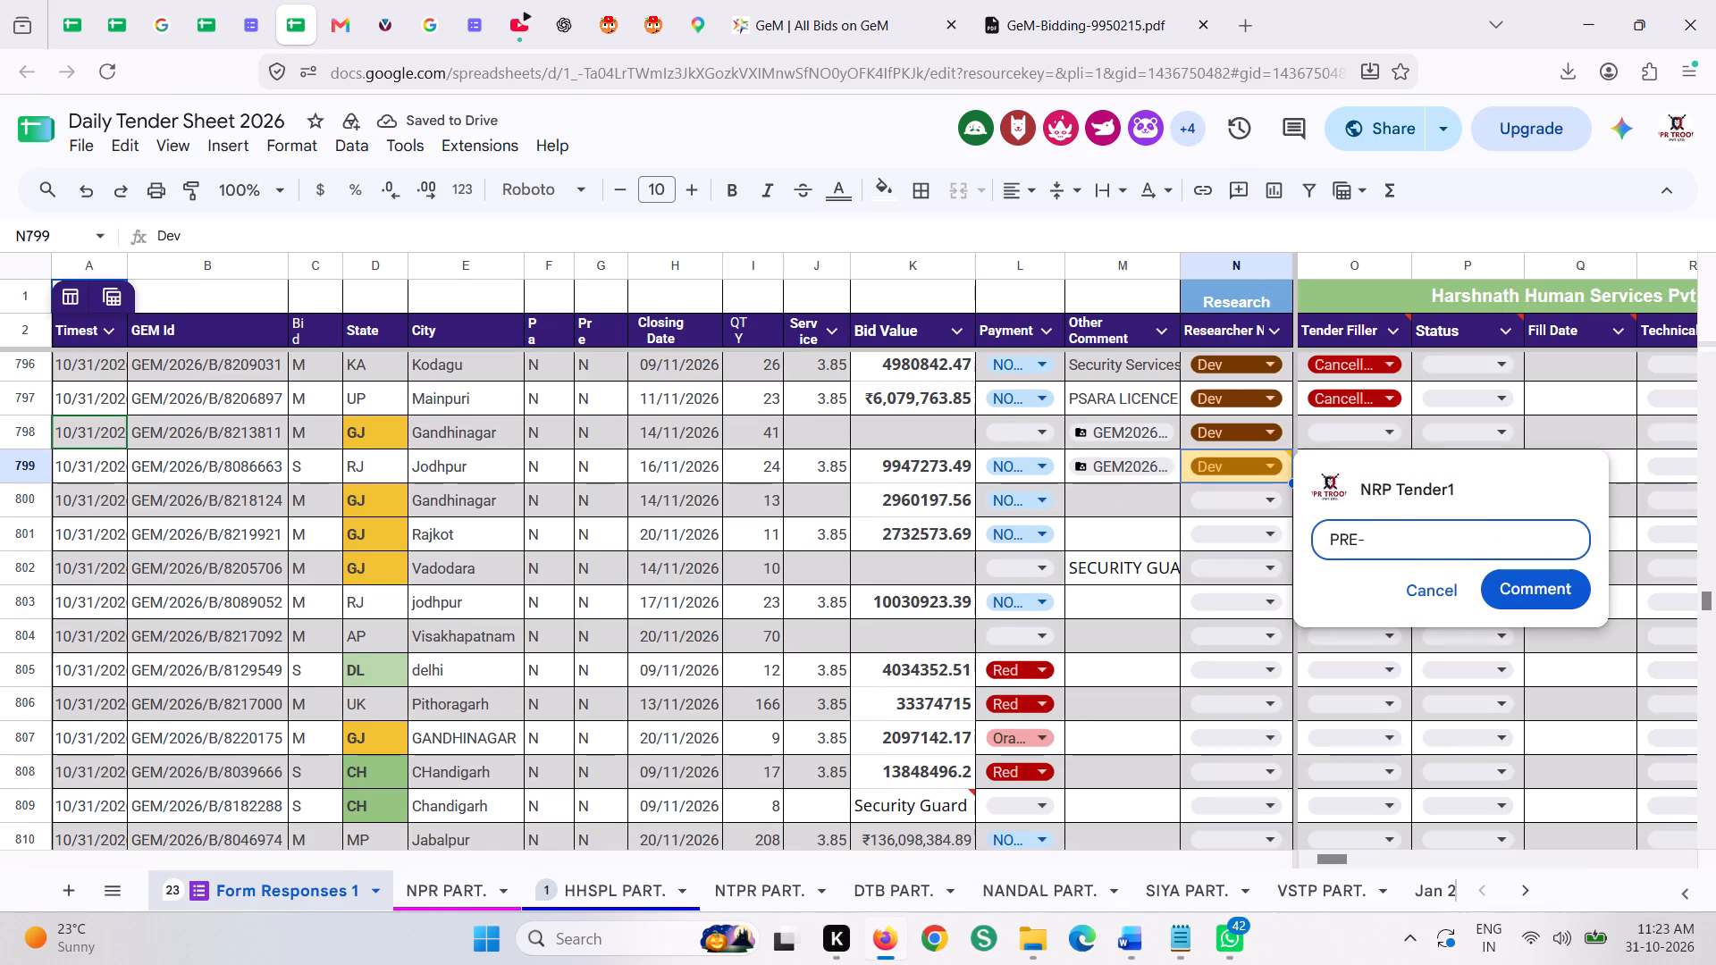
type("BID-")
key("ctrl+v")
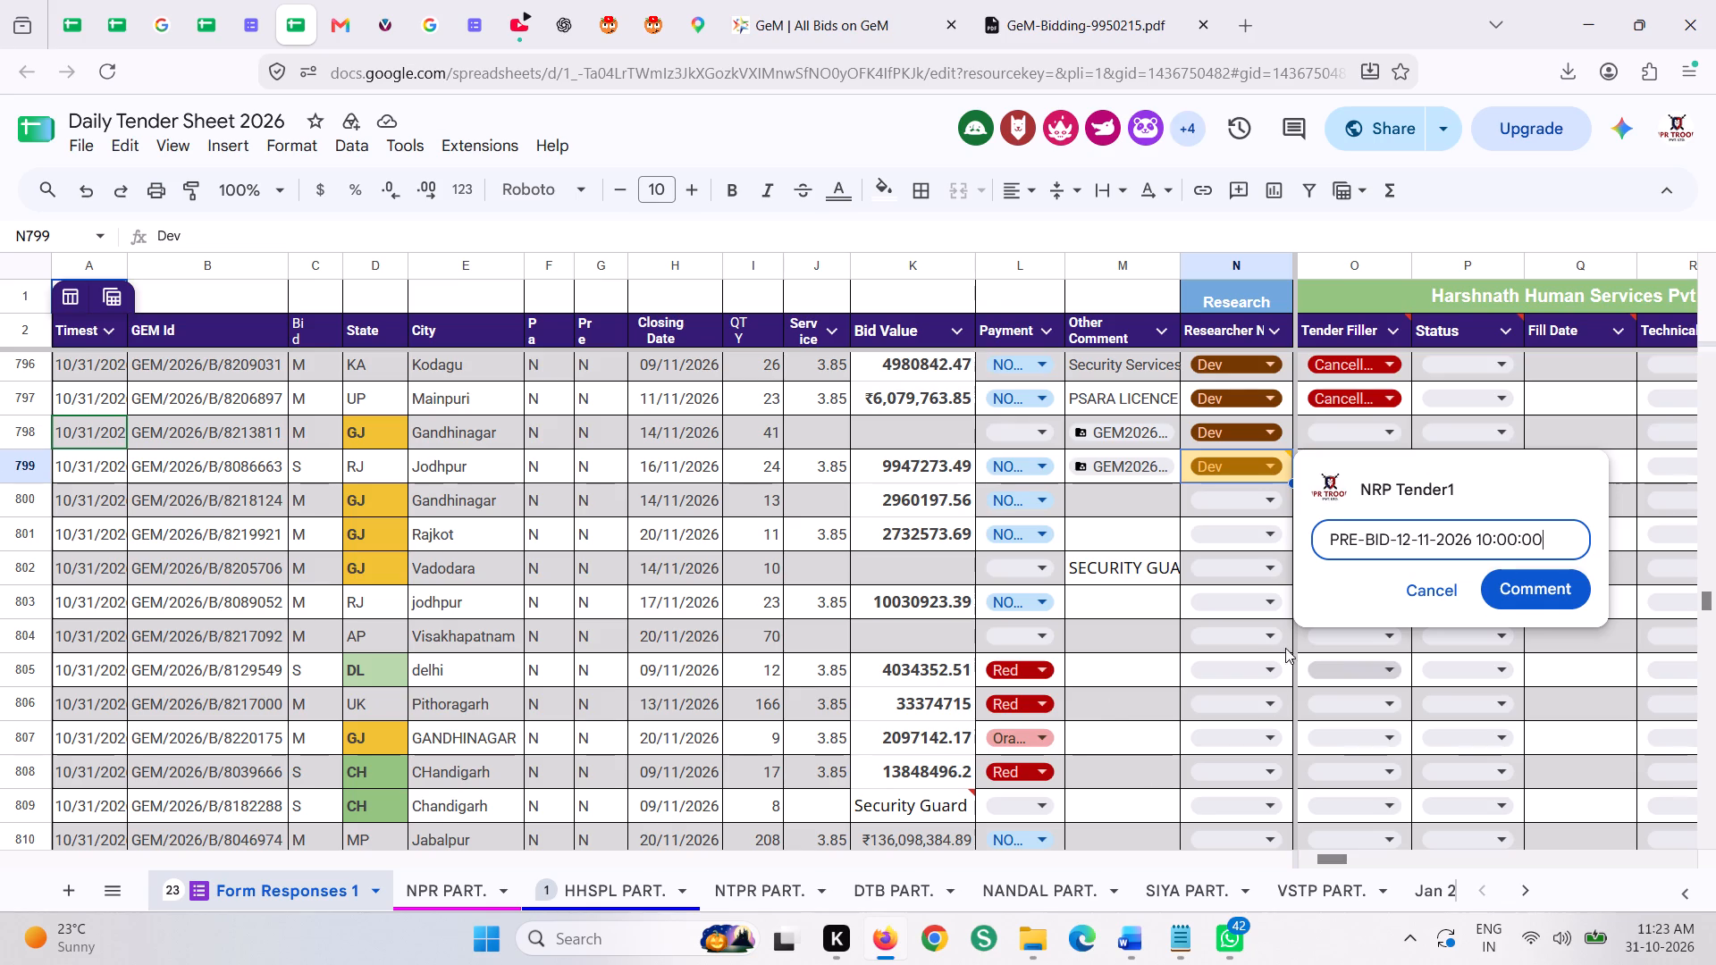
left_click(1513, 592)
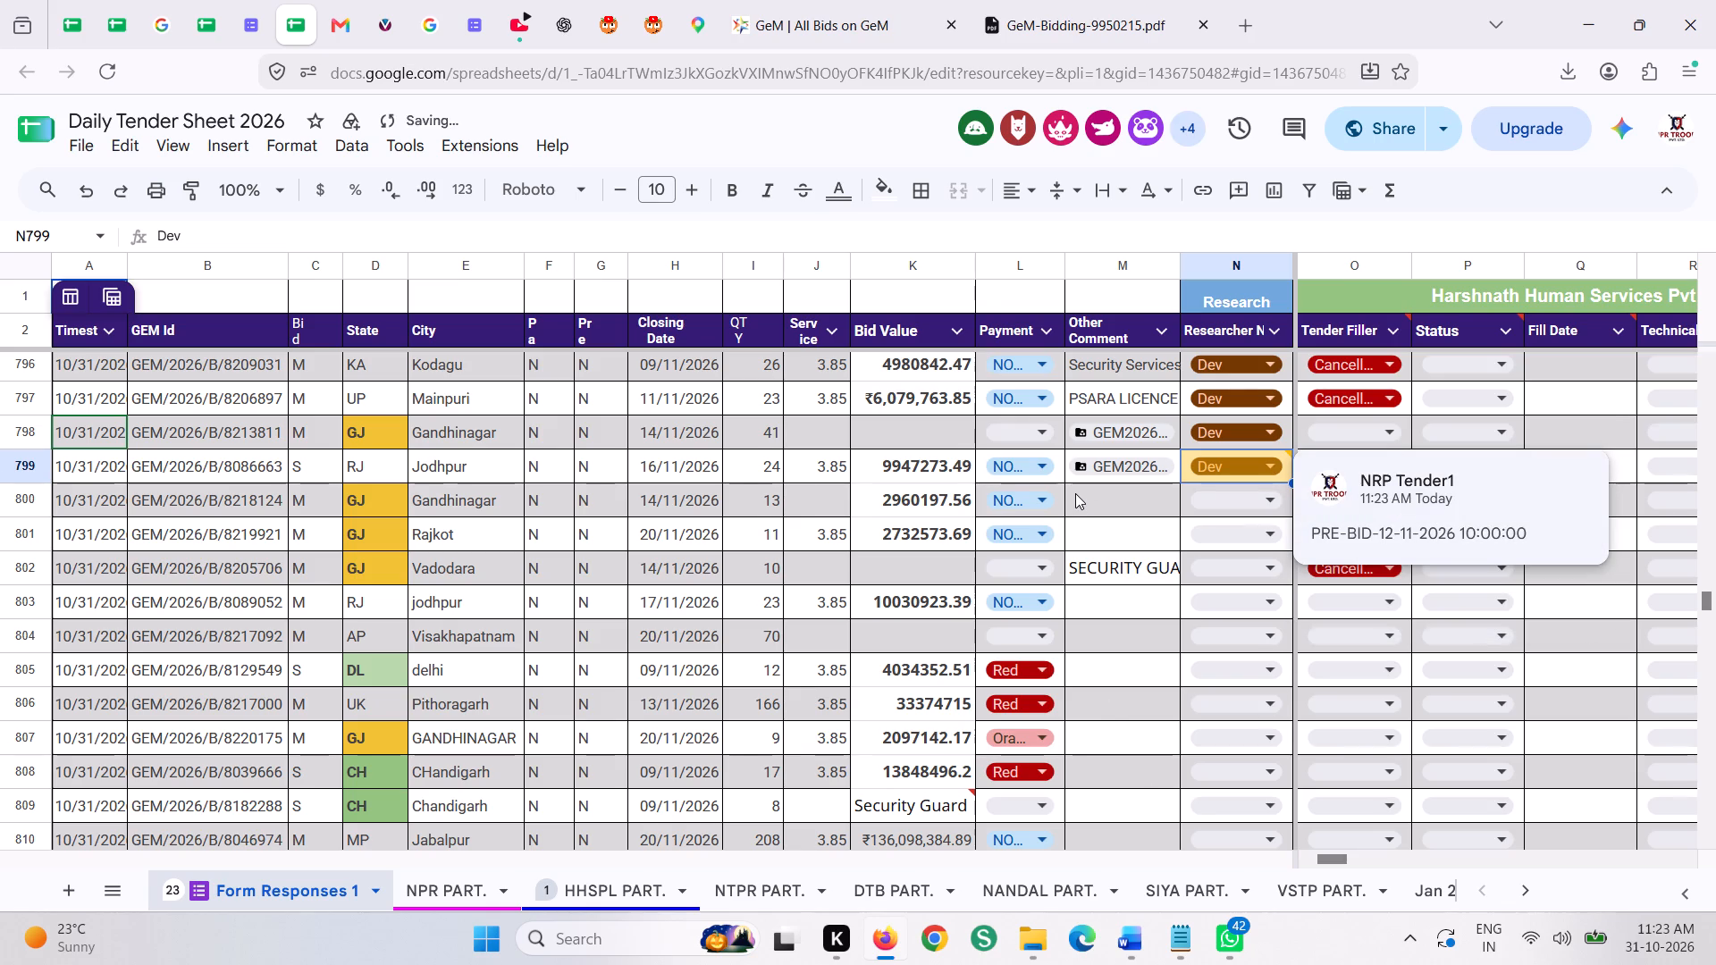
left_click(1075, 493)
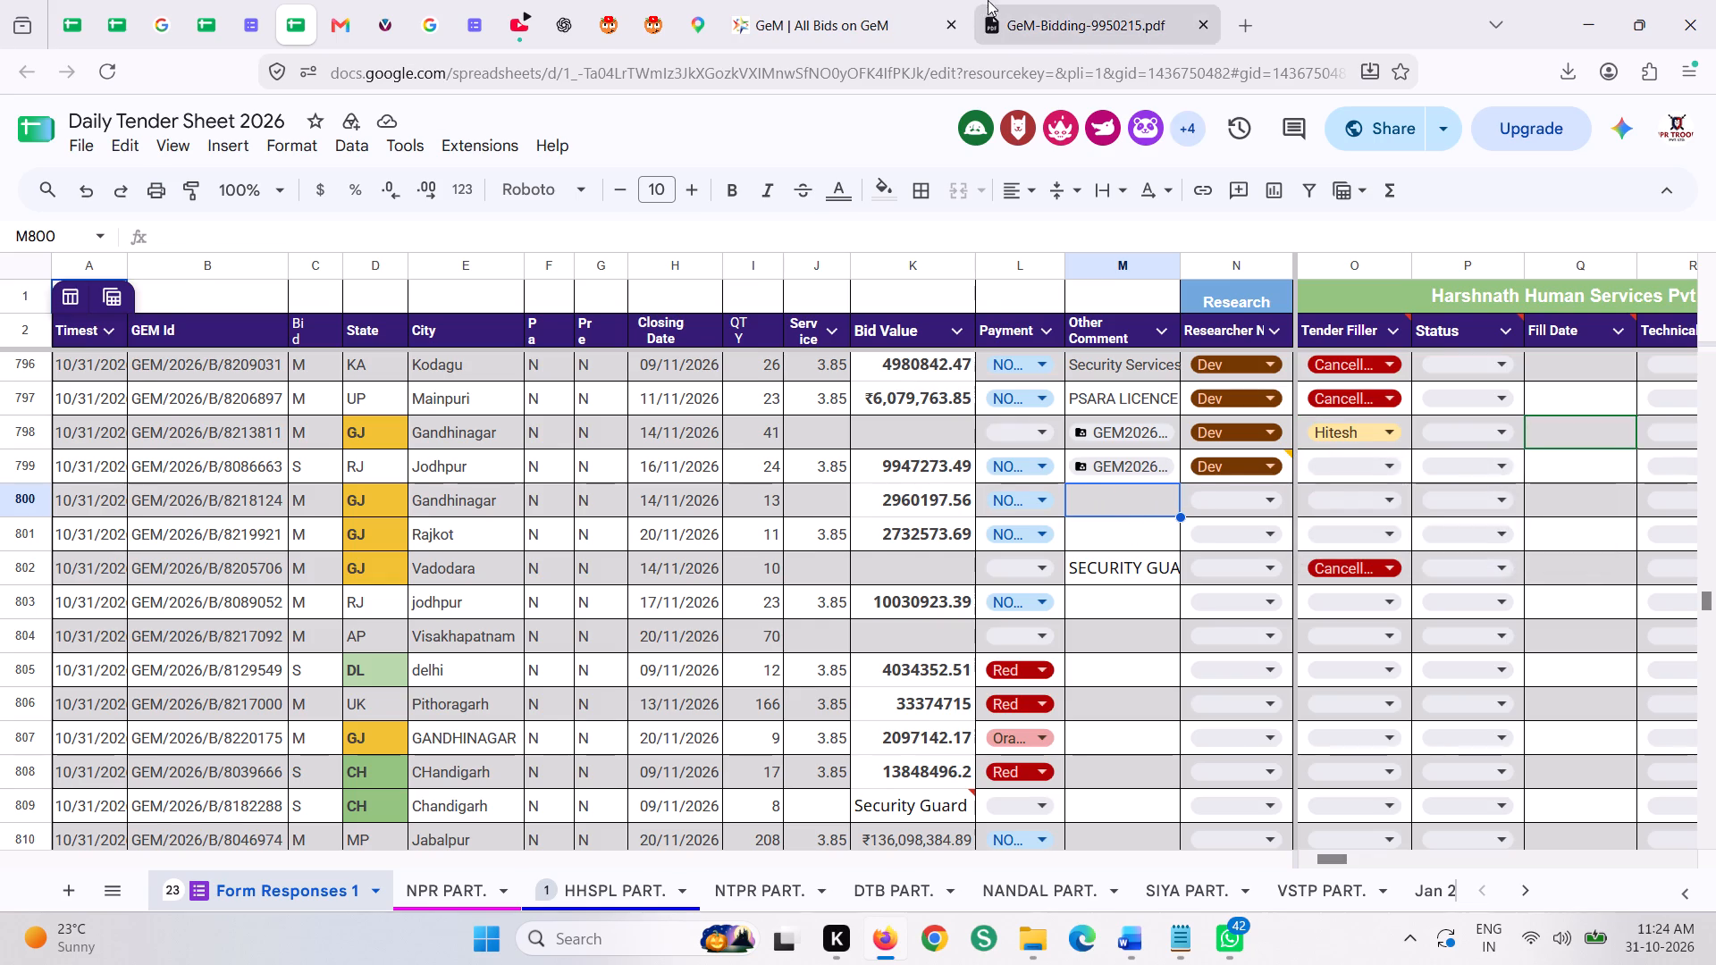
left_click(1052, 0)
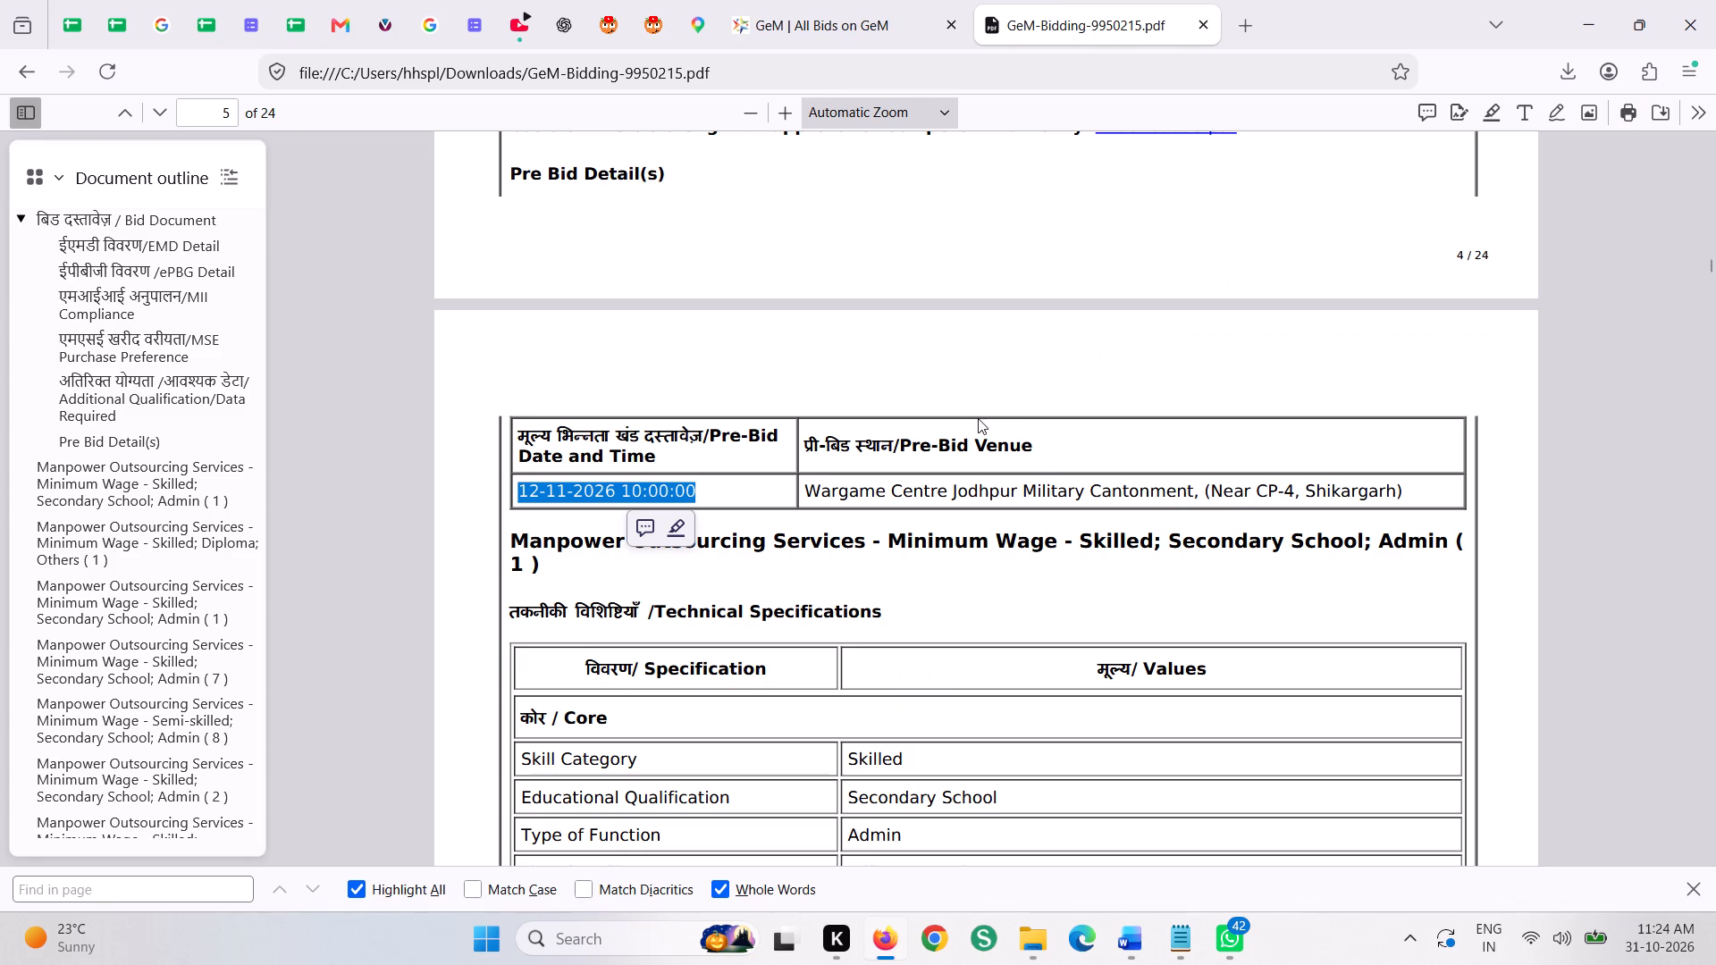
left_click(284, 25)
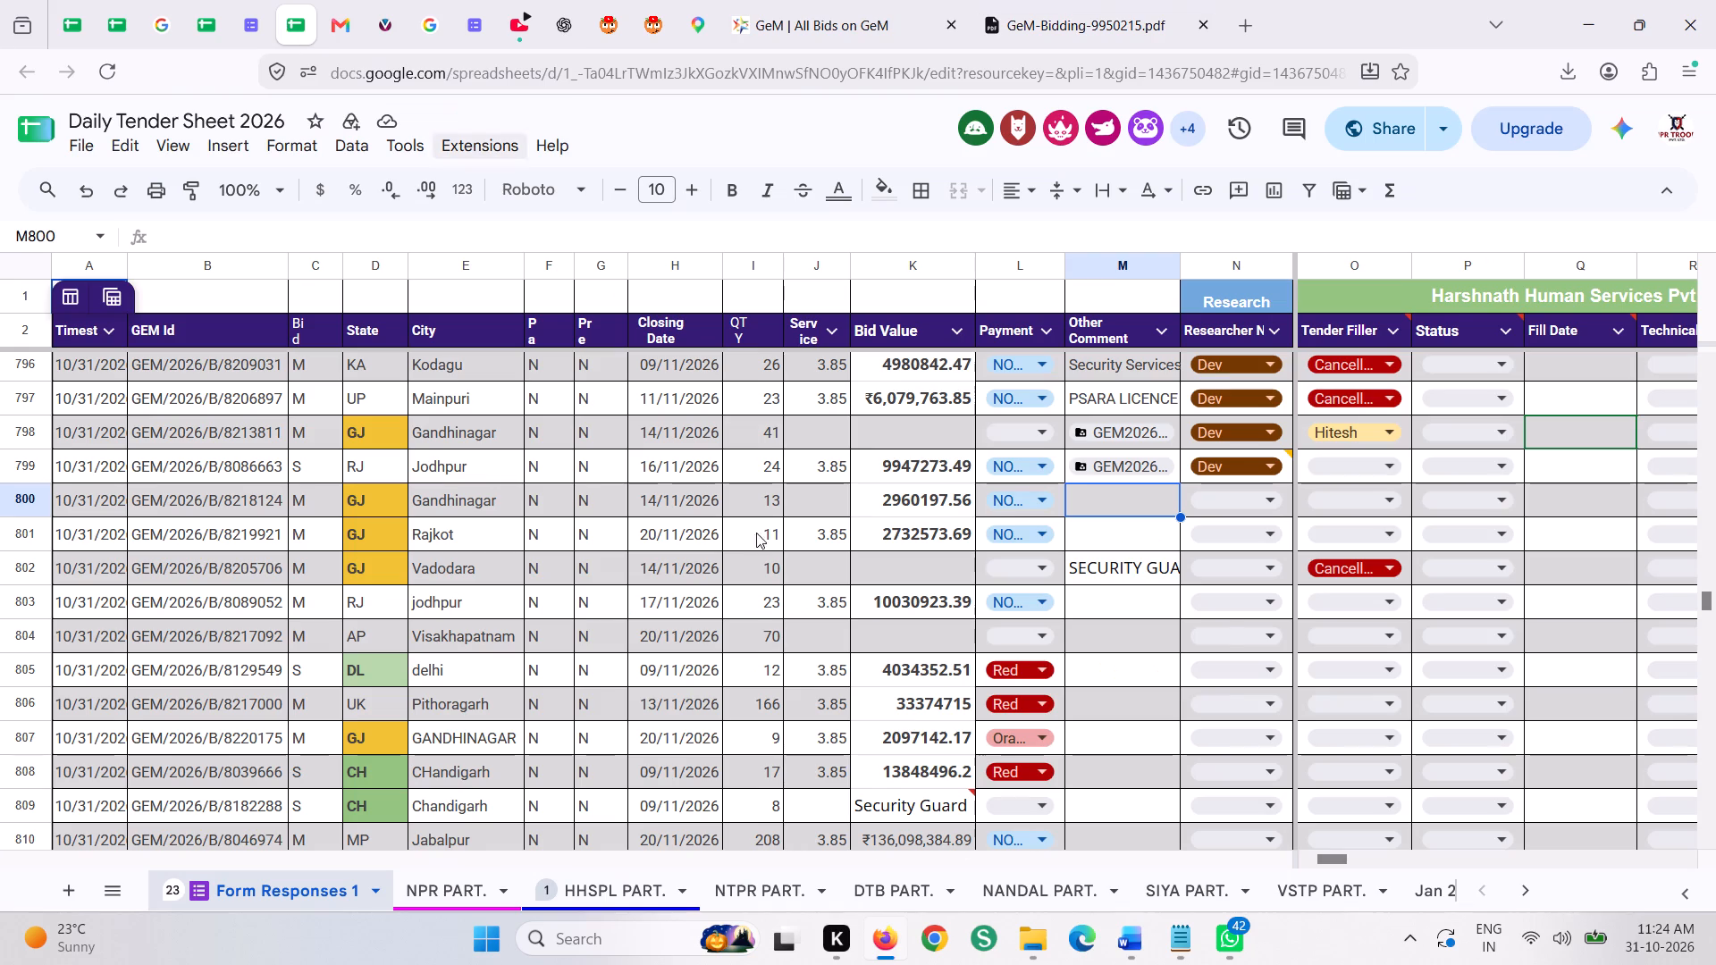
Open DEV1's GEM2026B8086663 folder in File Explorer and bring up the full file actions for the GeM-Bidding-9950215 PDF.
left_click(1027, 932)
scroll(449, 328, "up", 1)
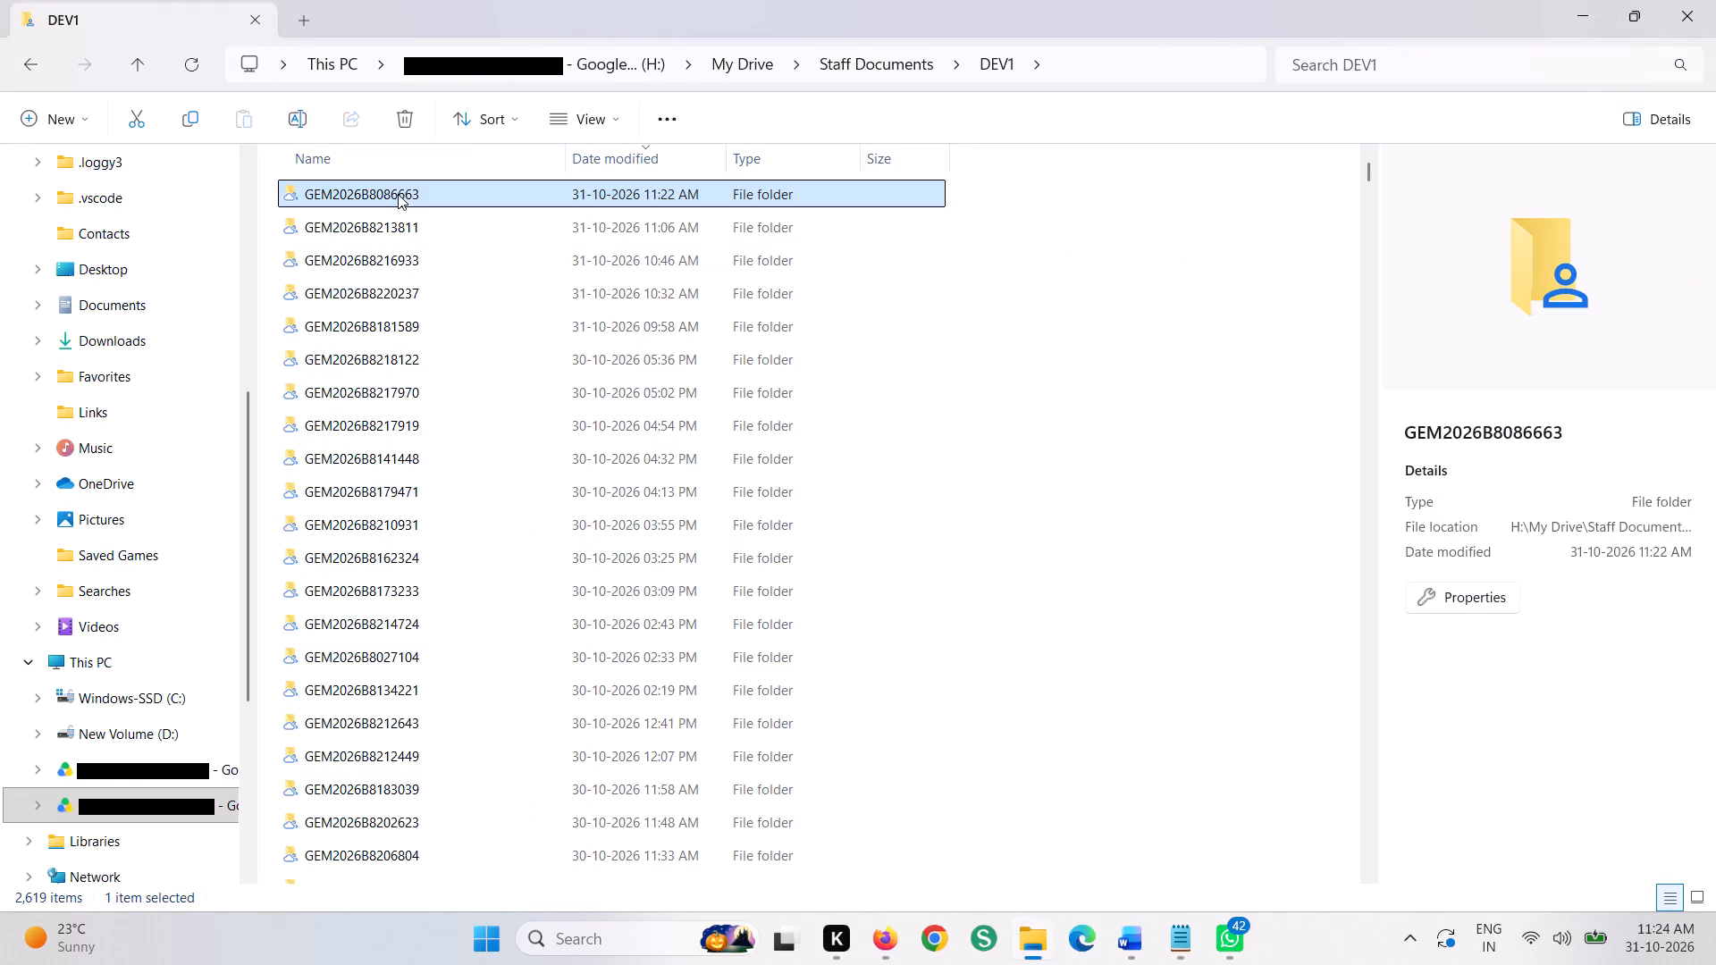
double_click(397, 193)
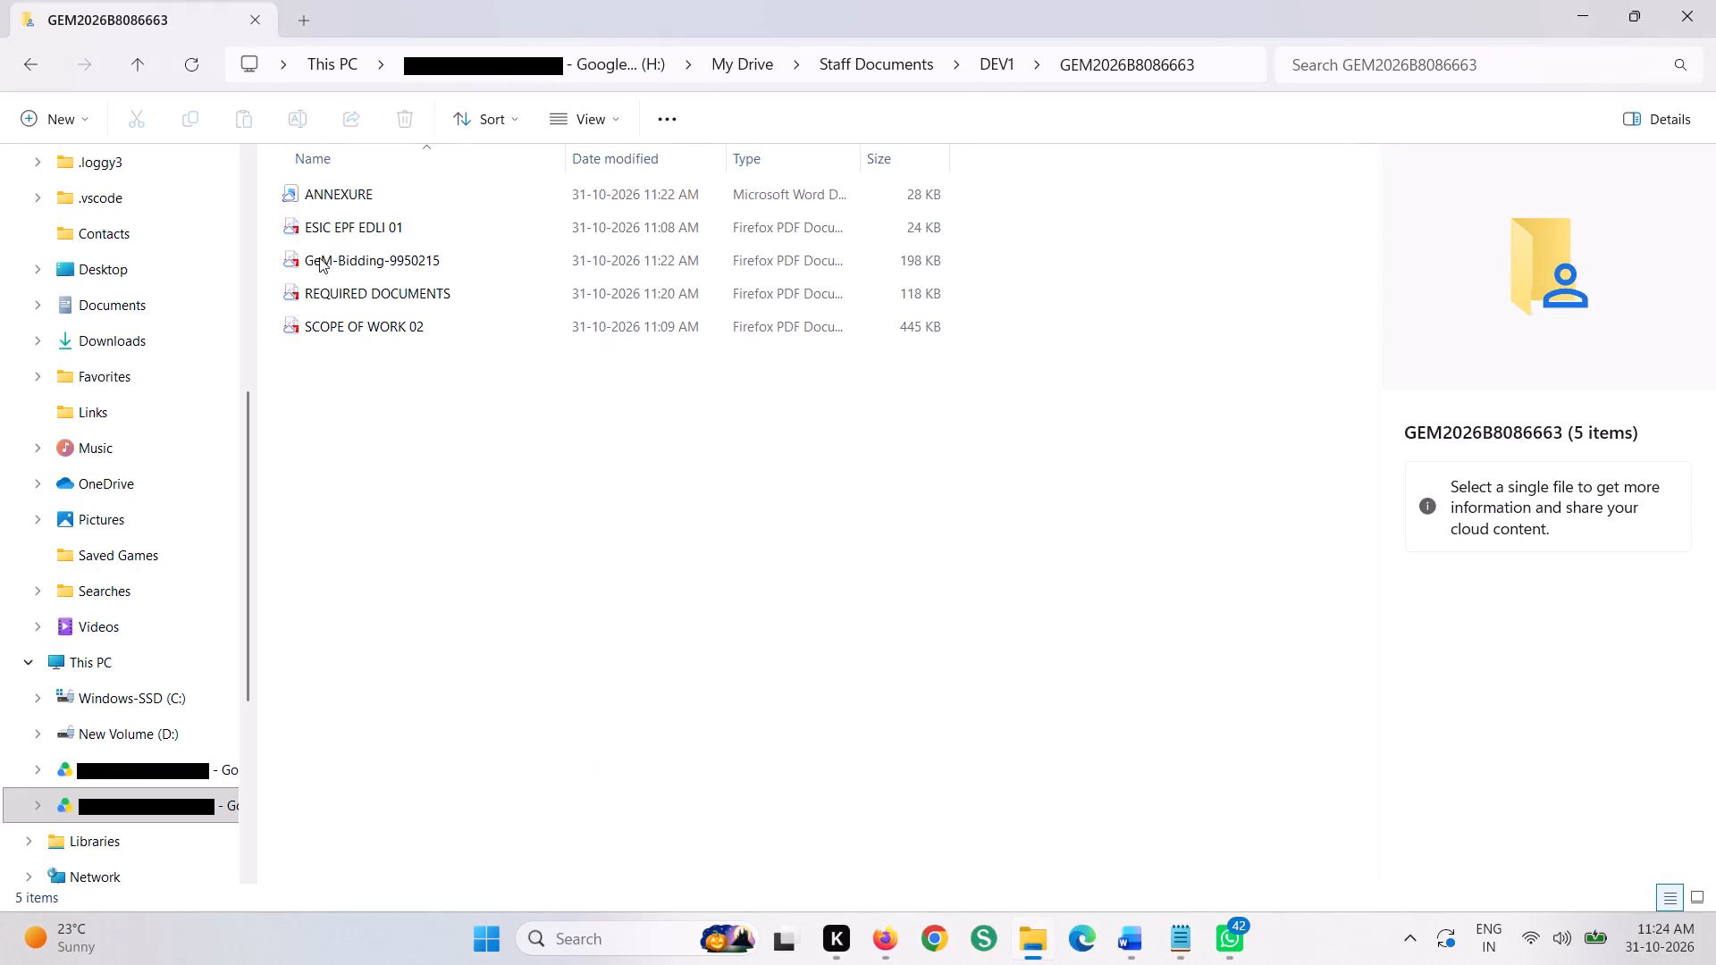
right_click(319, 257)
left_click(394, 721)
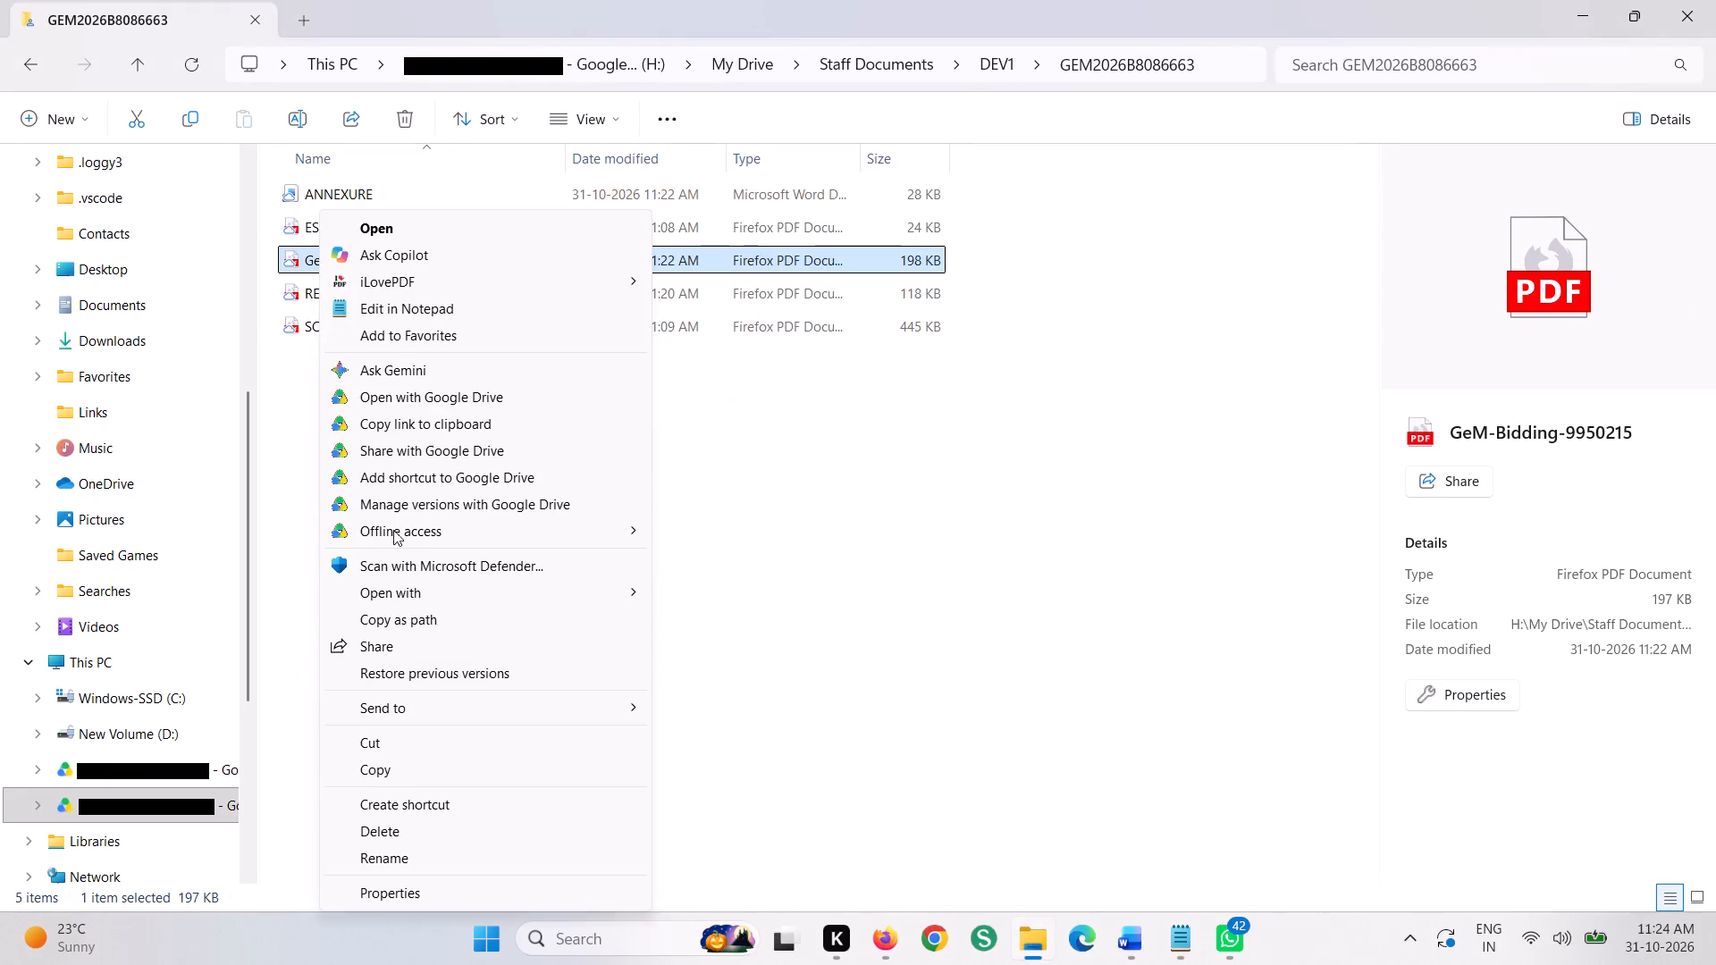
Copy the Drive link of the GeM-Bidding-9950215 PDF, enter it as the Bid Doc Link in the PRE BID REPORT form in Firefox, and submit.
left_click(376, 423)
left_click(886, 927)
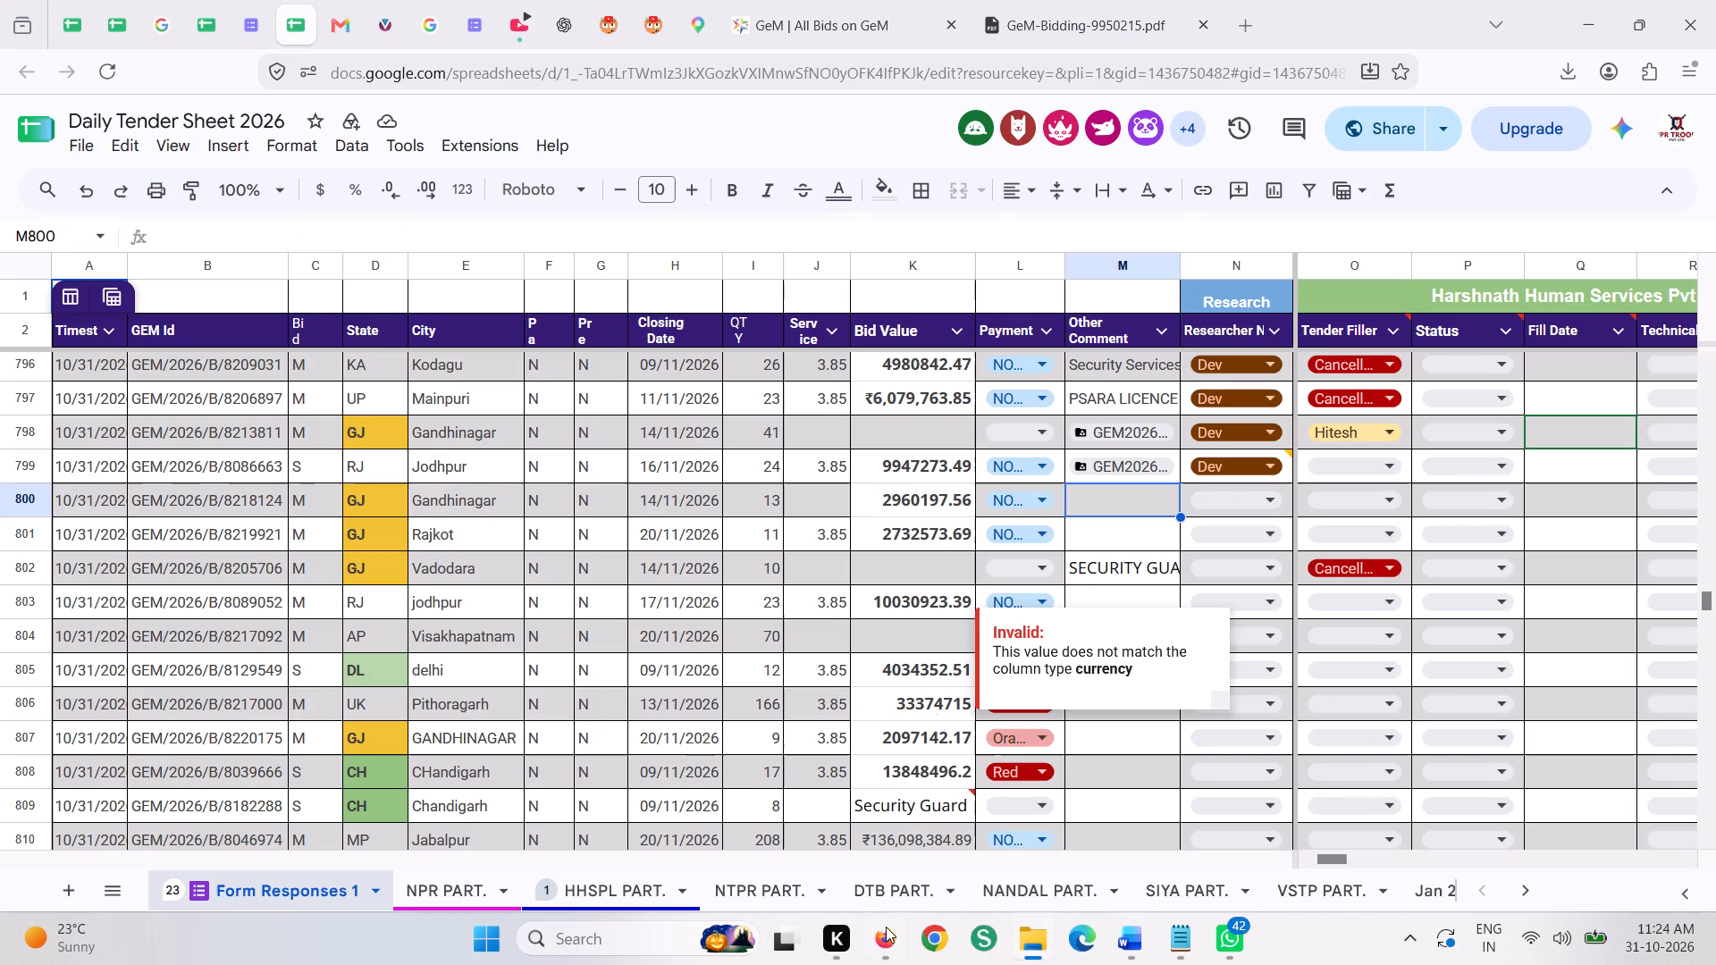
left_click(244, 23)
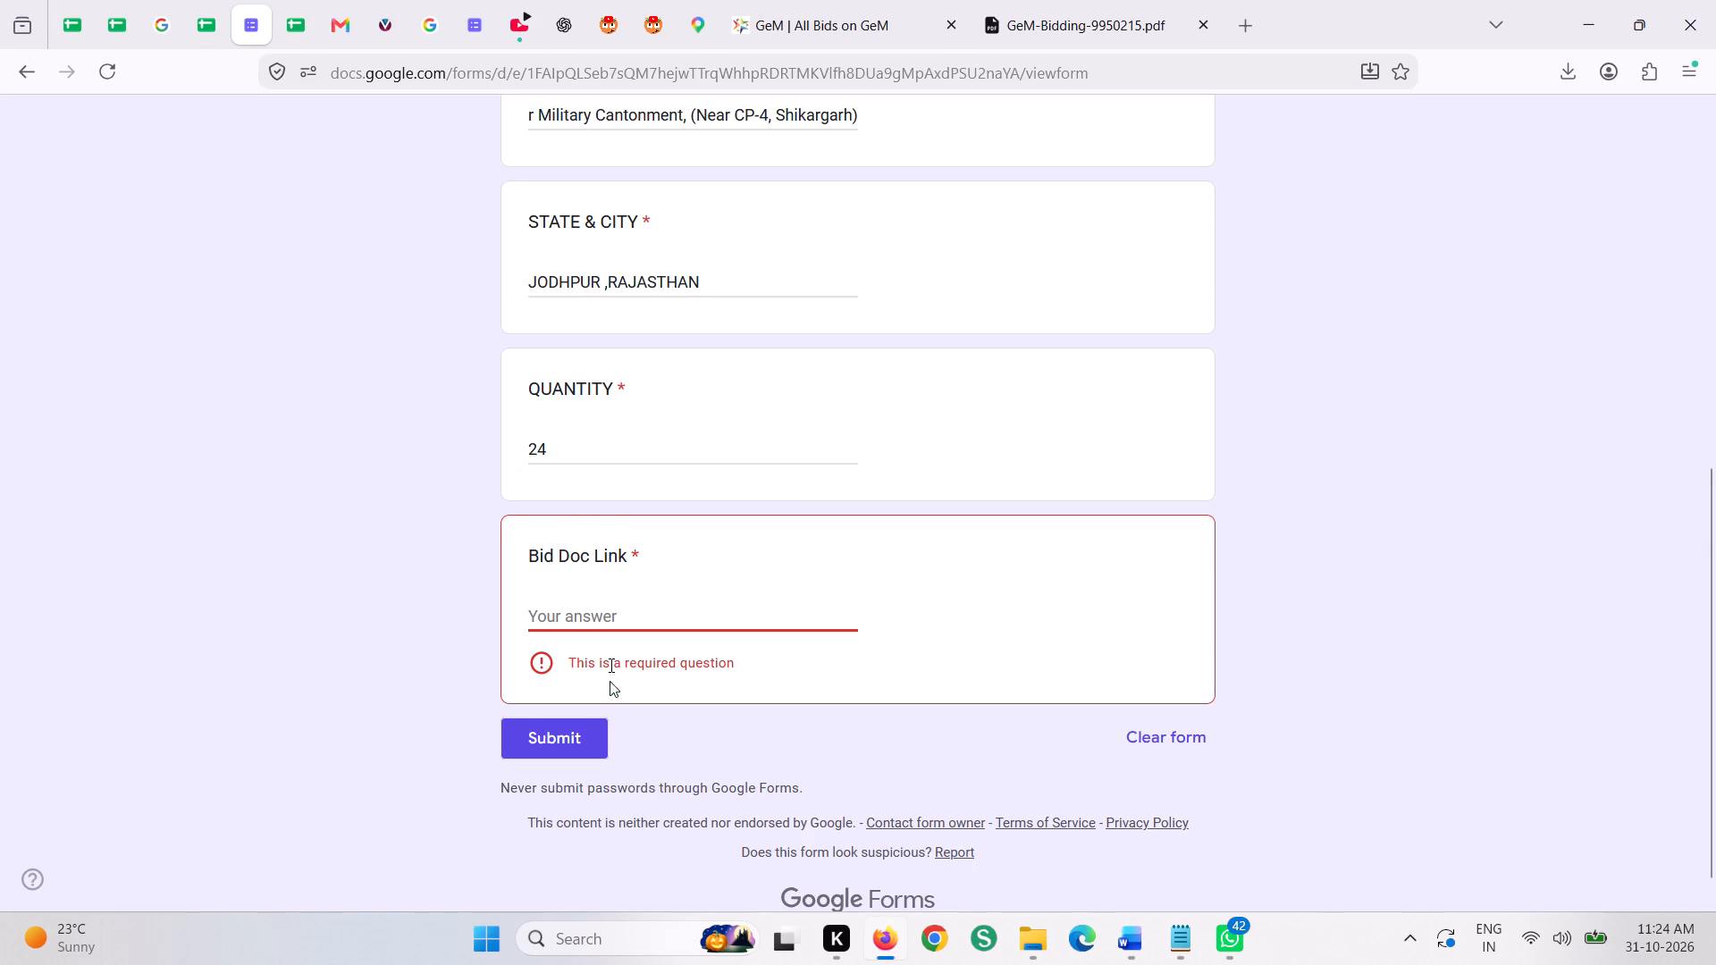
key("ctrl+v")
left_click(591, 710)
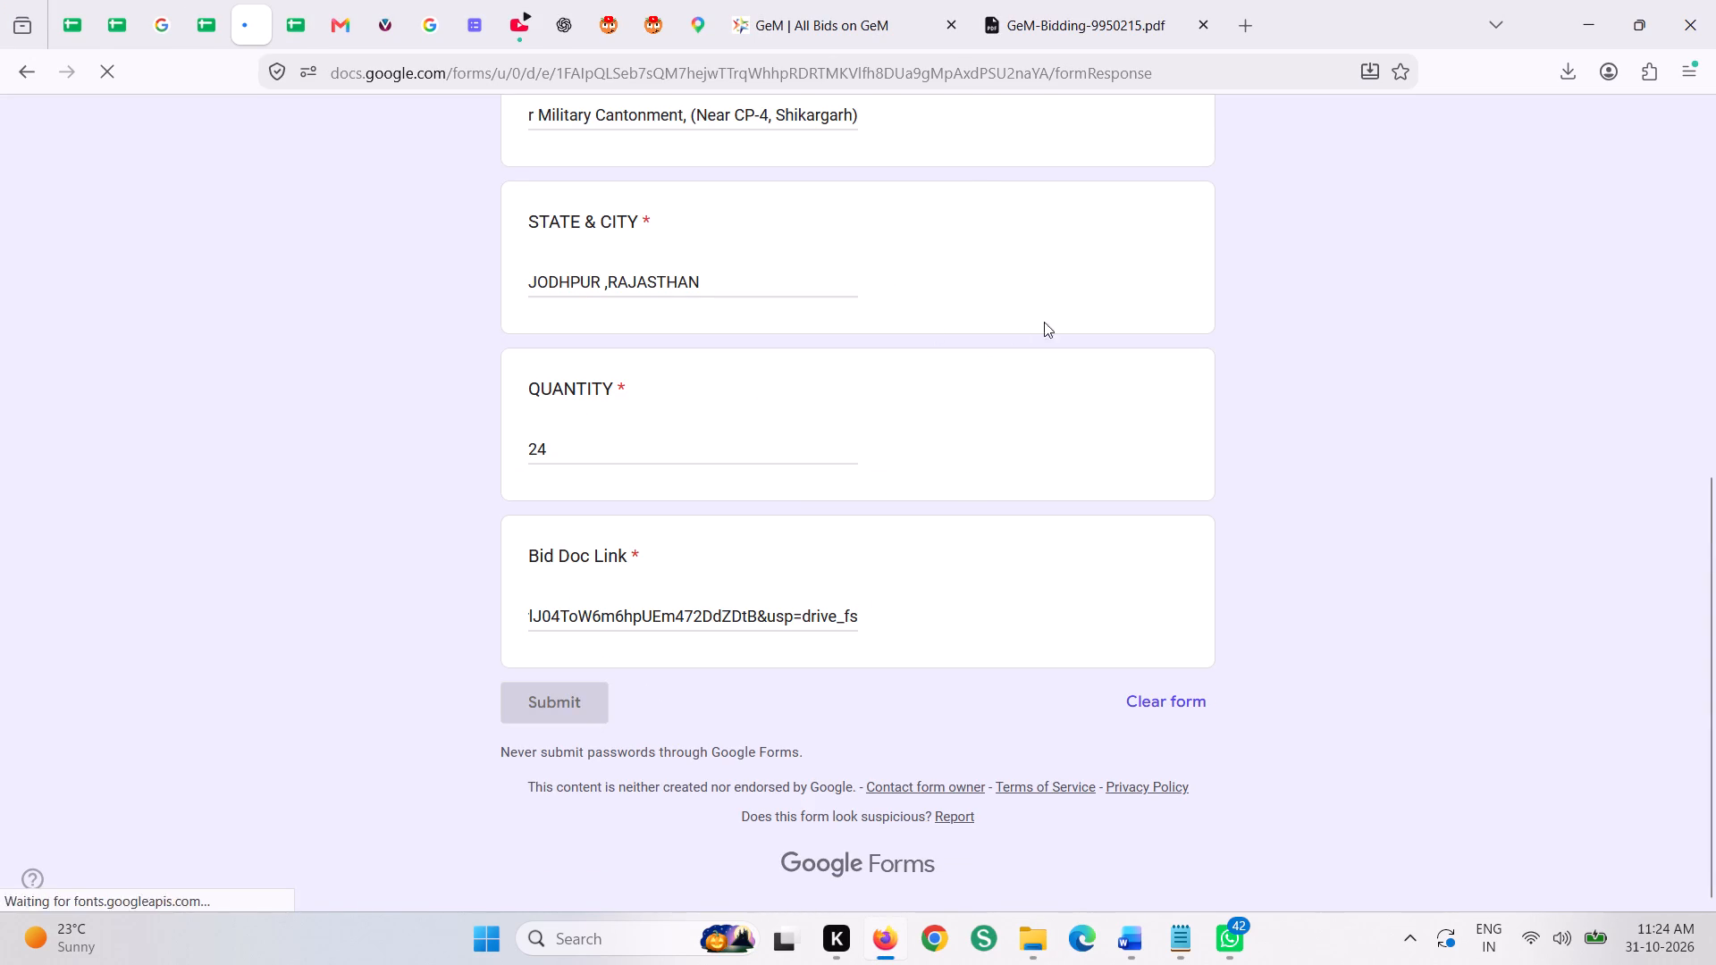
scroll(892, 295, "up", 3)
left_click(1085, 0)
left_click(282, 30)
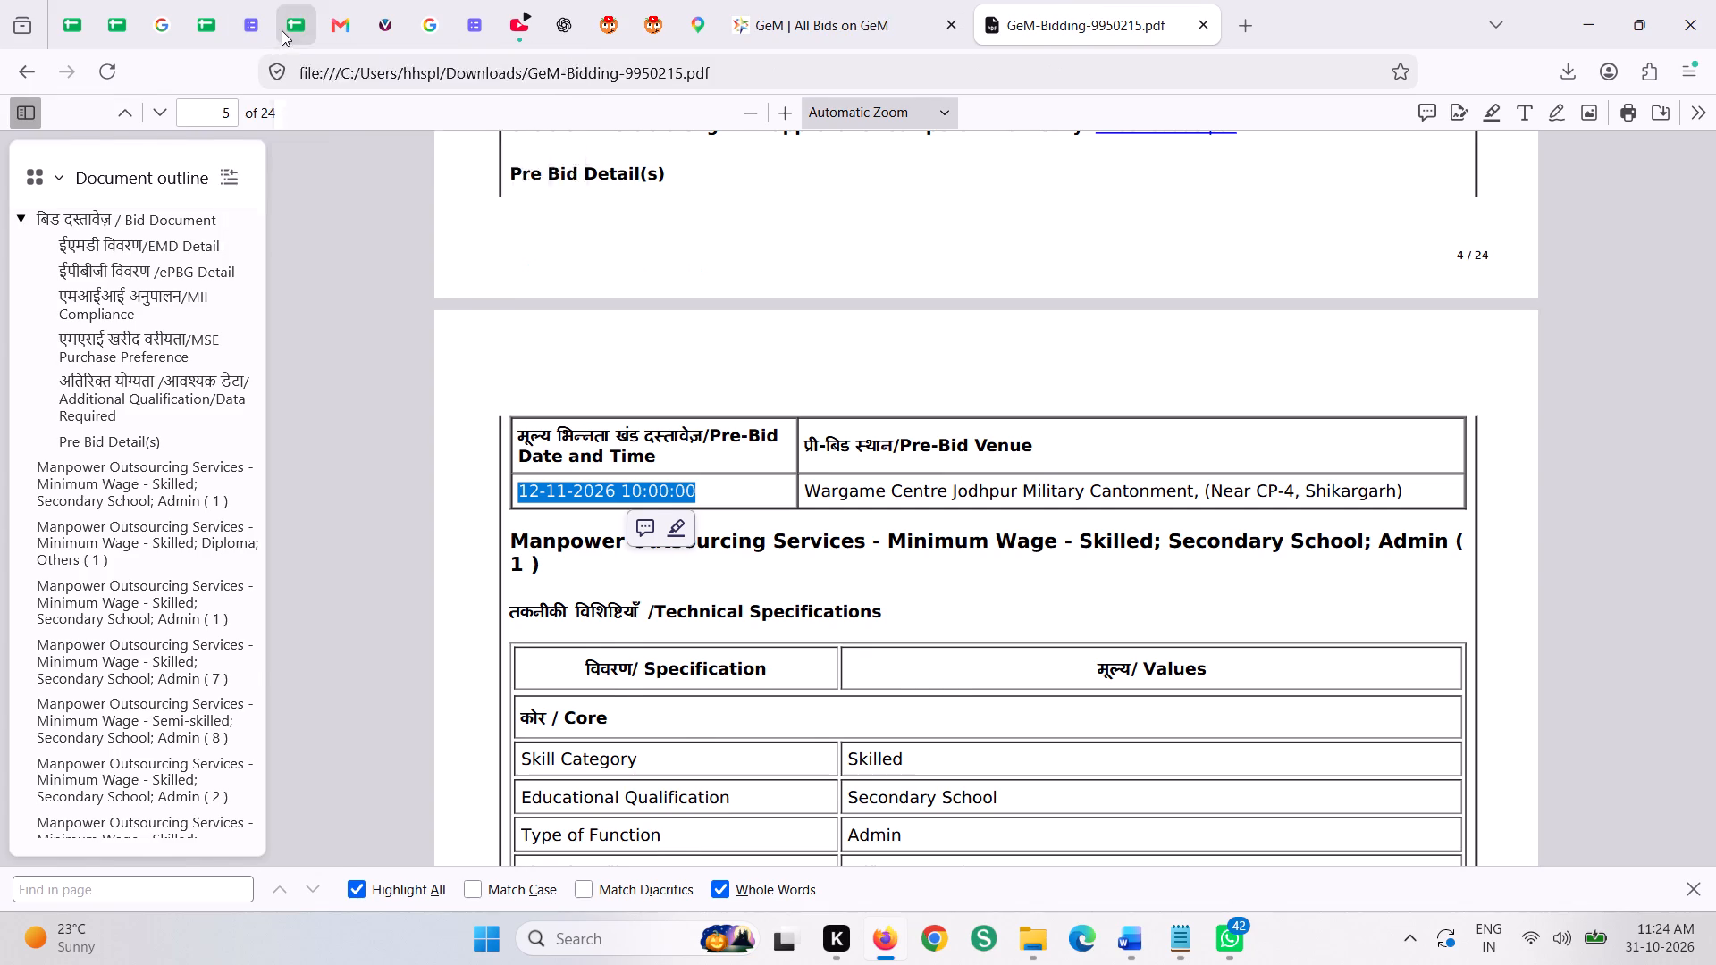
left_click(248, 33)
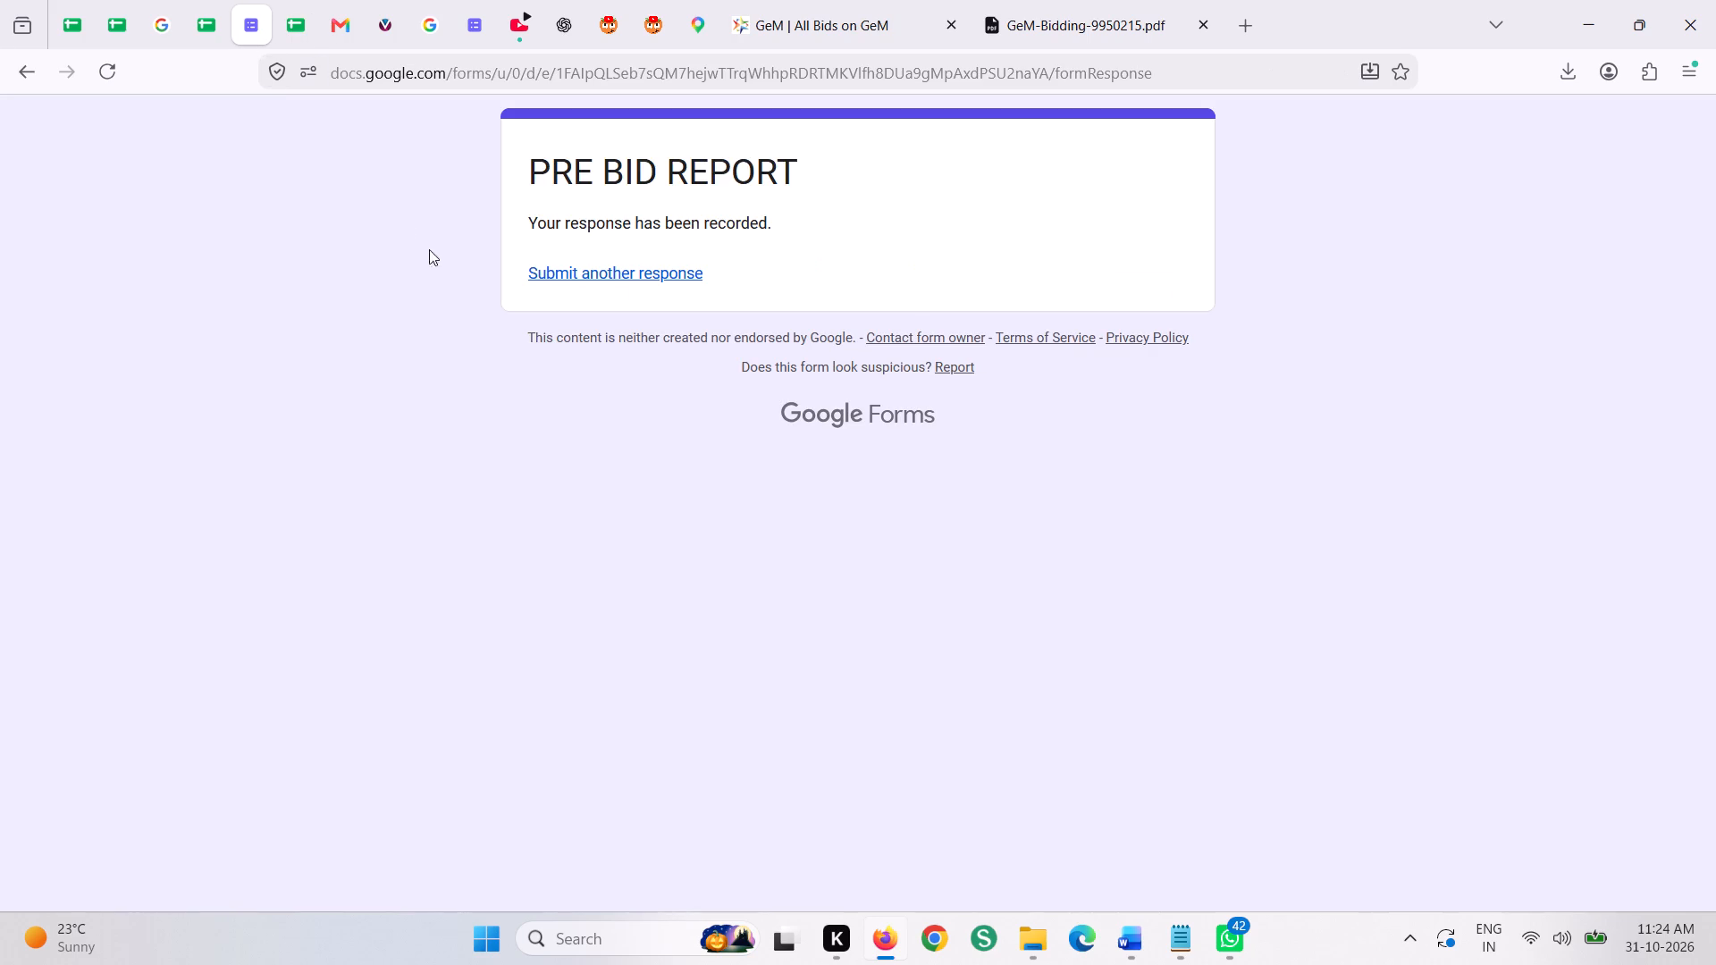
Check the form responses at the end of Pre Bid Sheet for the entry of bid GEM/2026/B/8086663.
left_click(209, 25)
scroll(772, 535, "down", 1)
scroll(1582, 424, "down", 3)
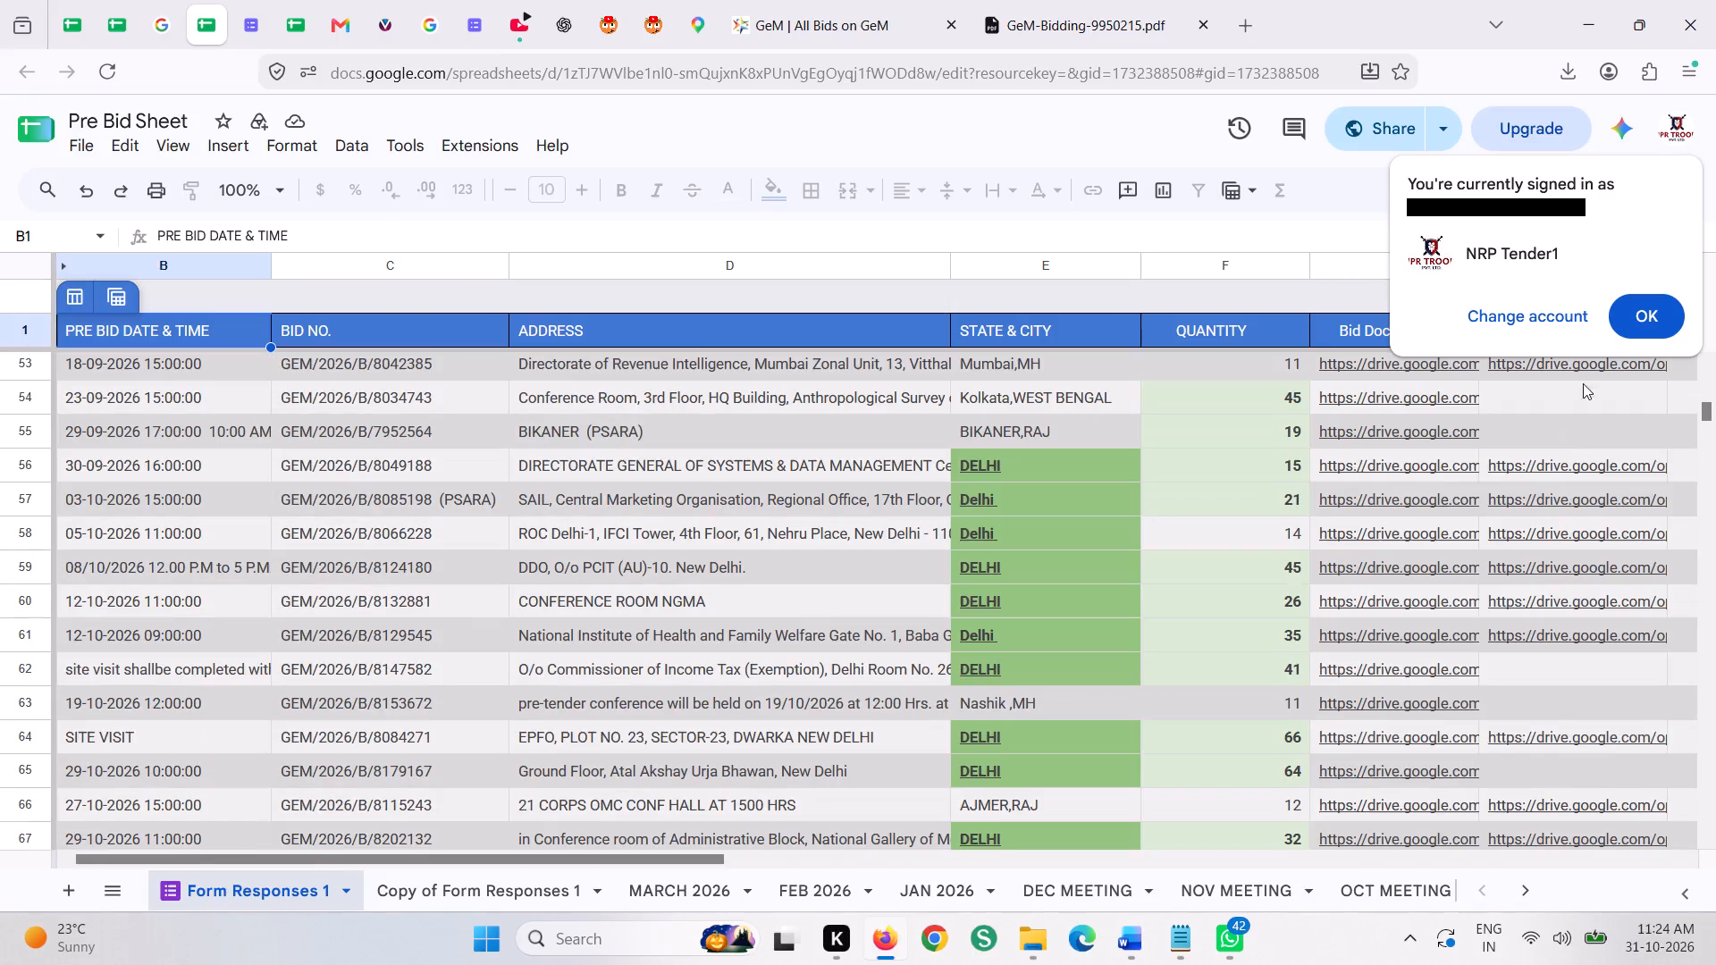
left_click(1661, 329)
scroll(1257, 624, "down", 6)
scroll(1131, 558, "up", 4)
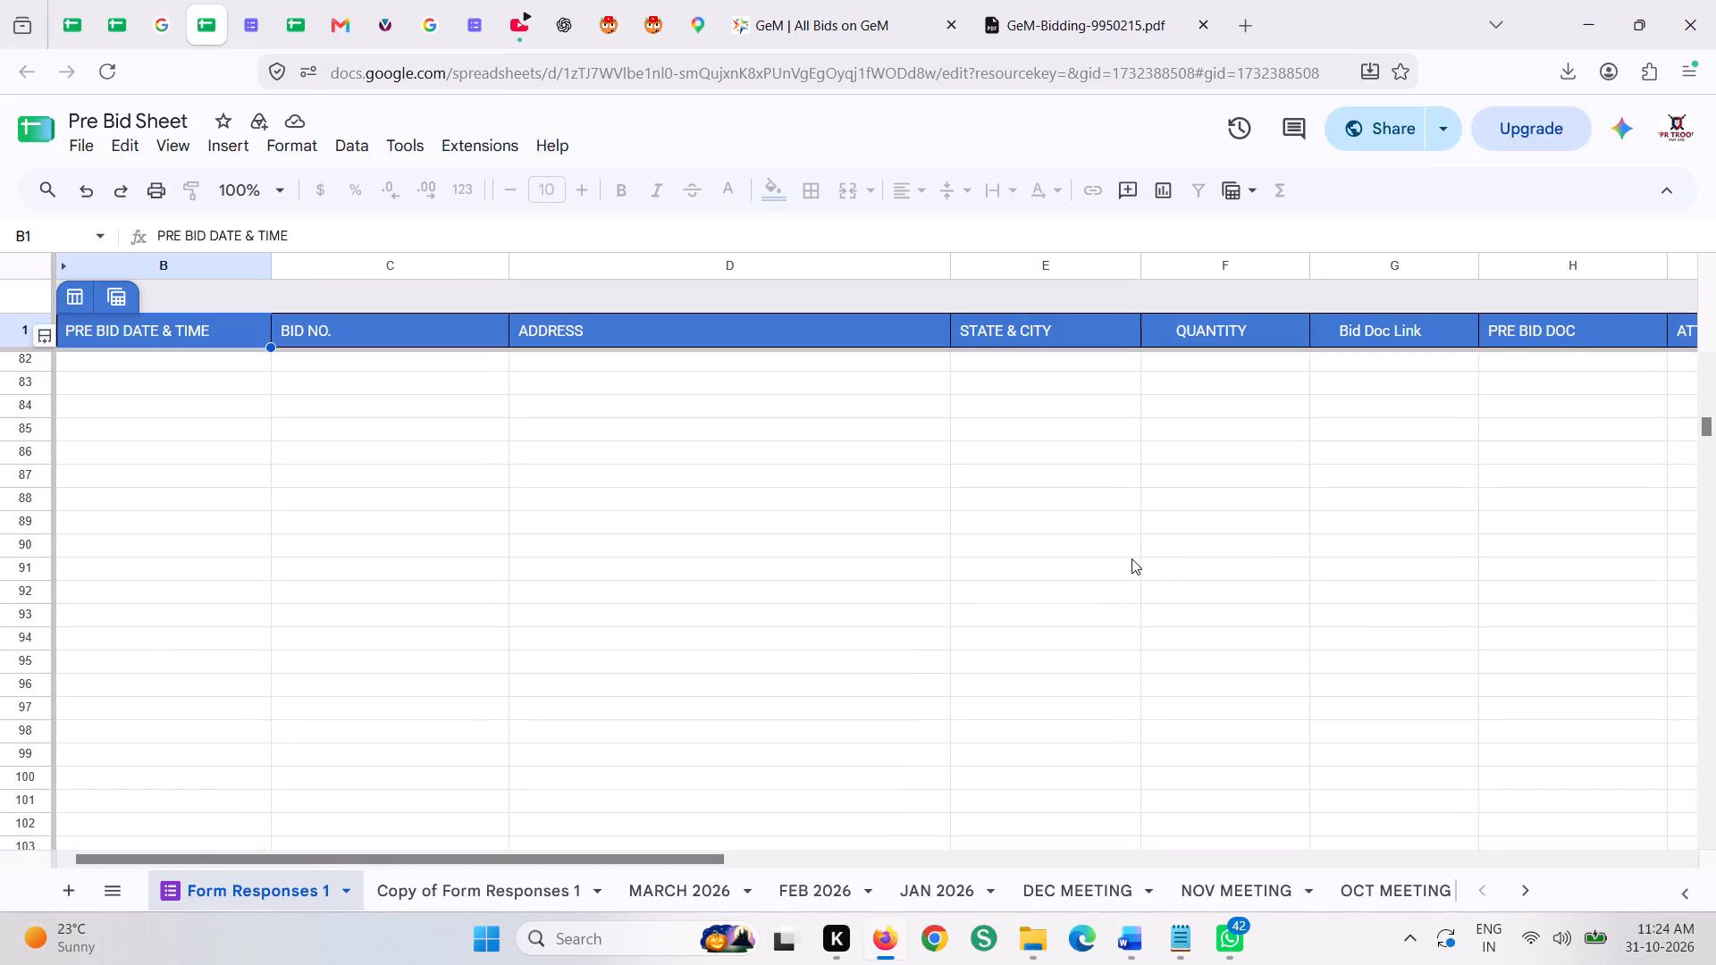
scroll(1132, 557, "up", 1)
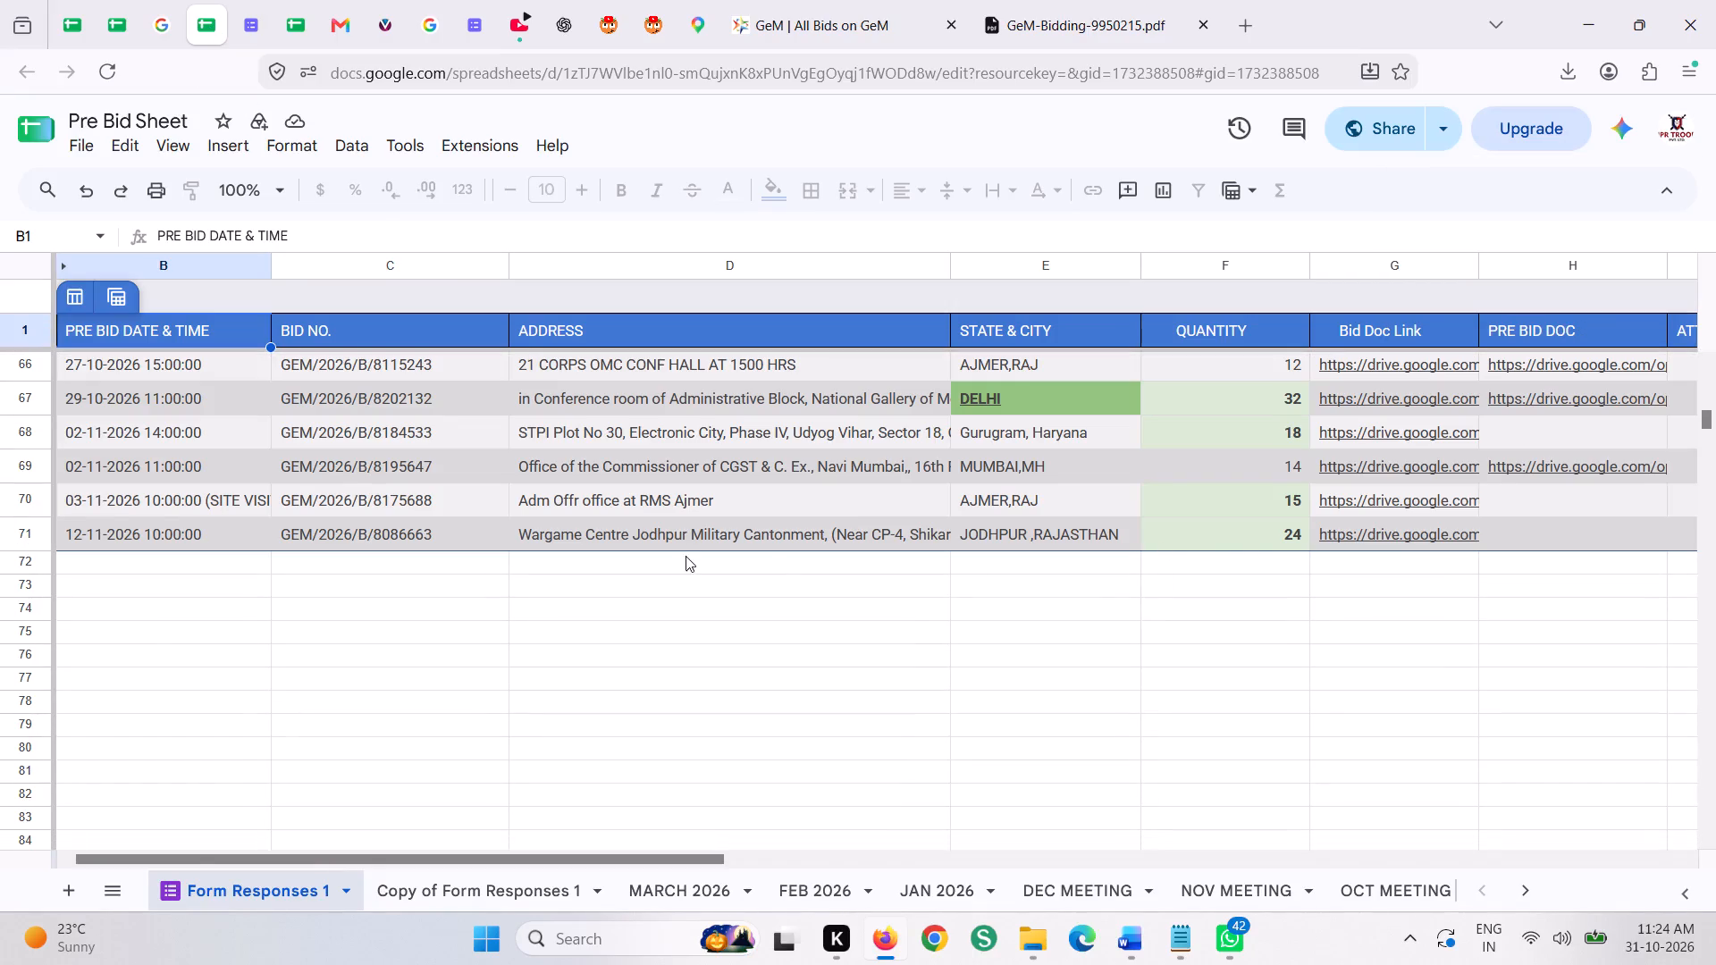
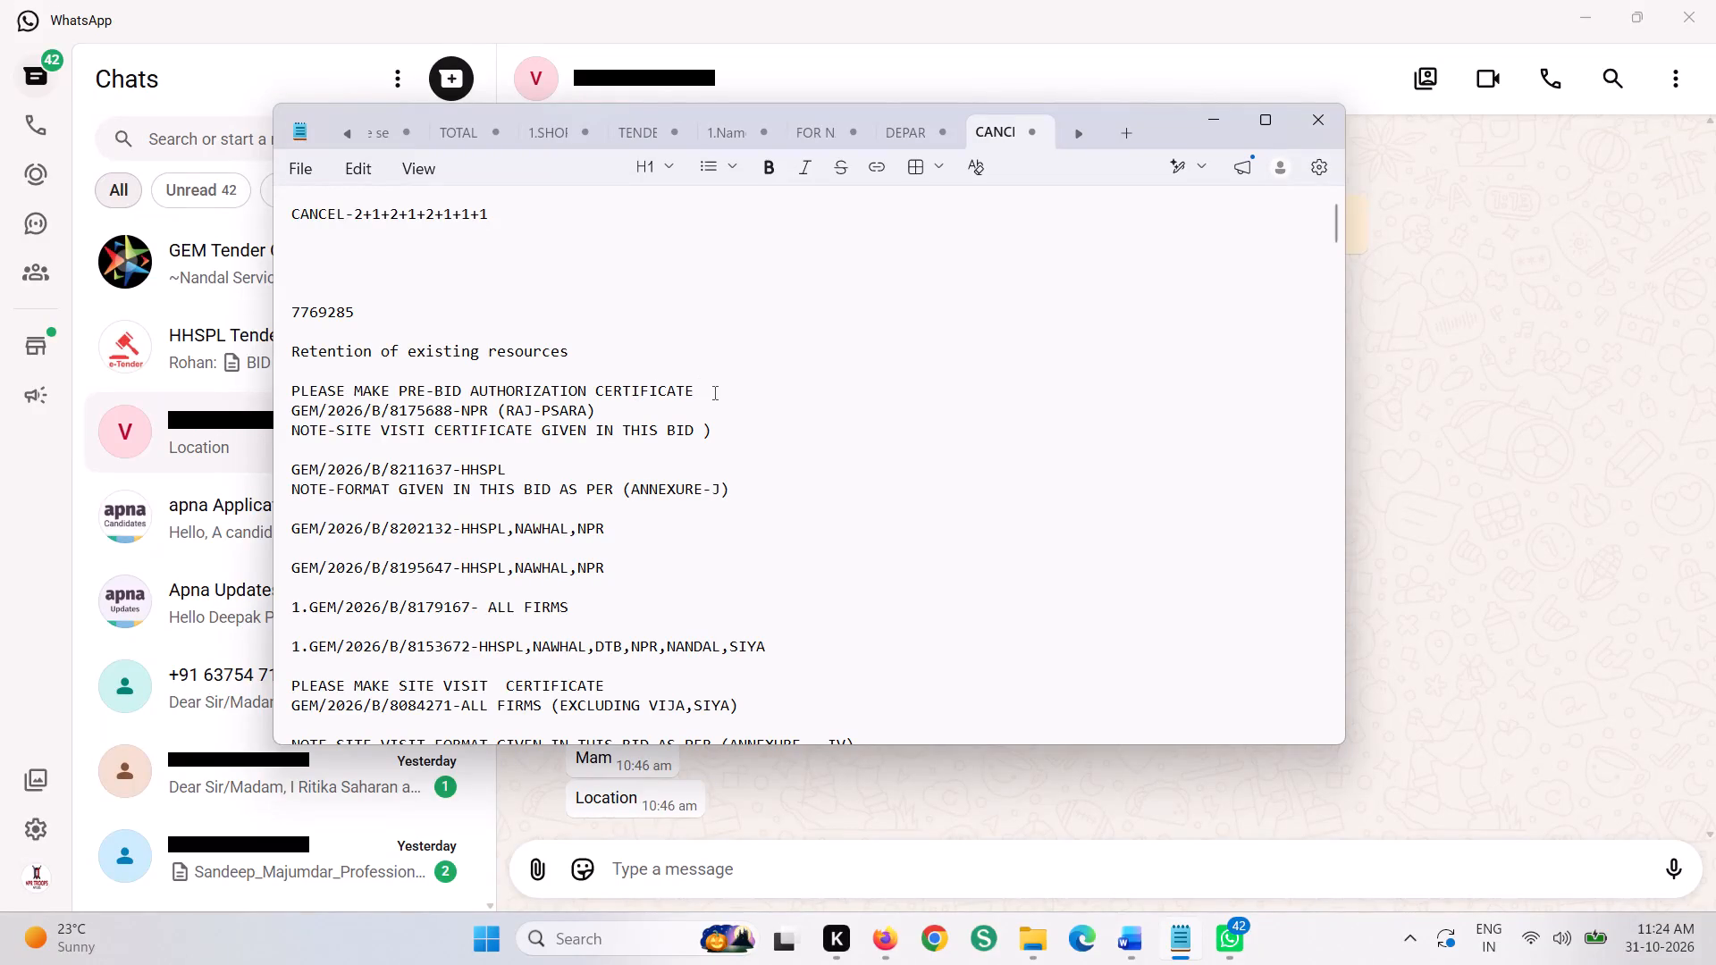
Paste the copied Drive link on a new line under "PLEASE MAKE PRE-BID AUTHORIZATION CERTIFICATE" in the Notepad notes.
left_click(713, 392)
key("Return")
key("ctrl+v")
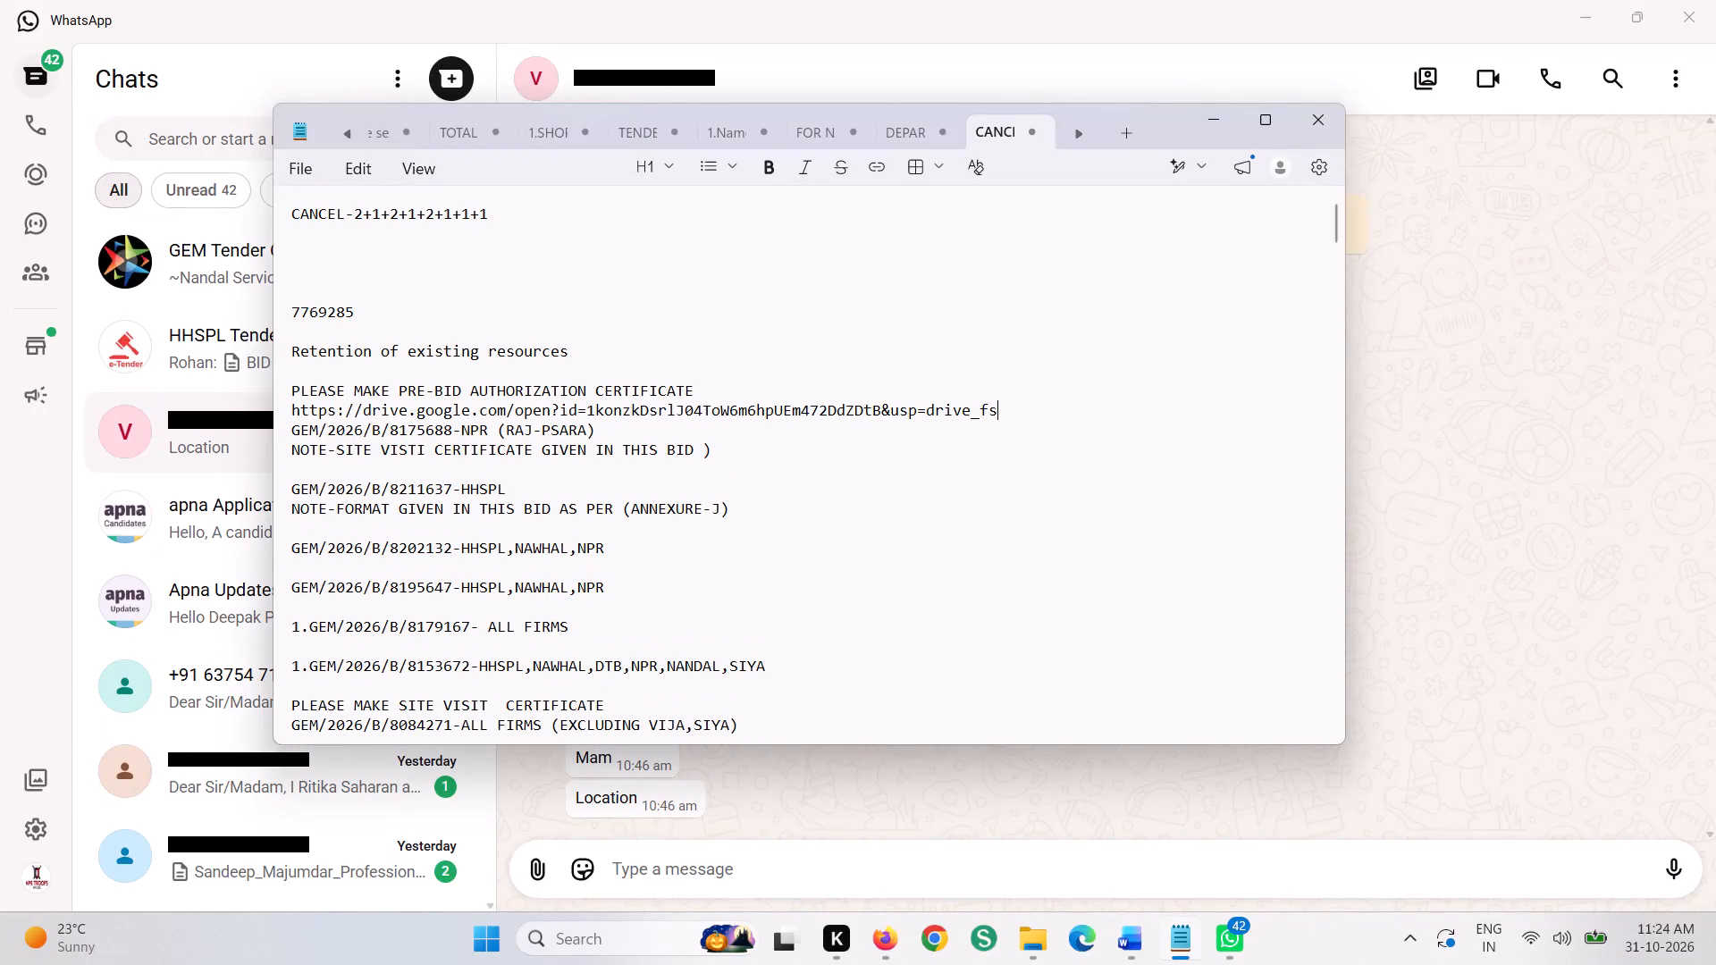